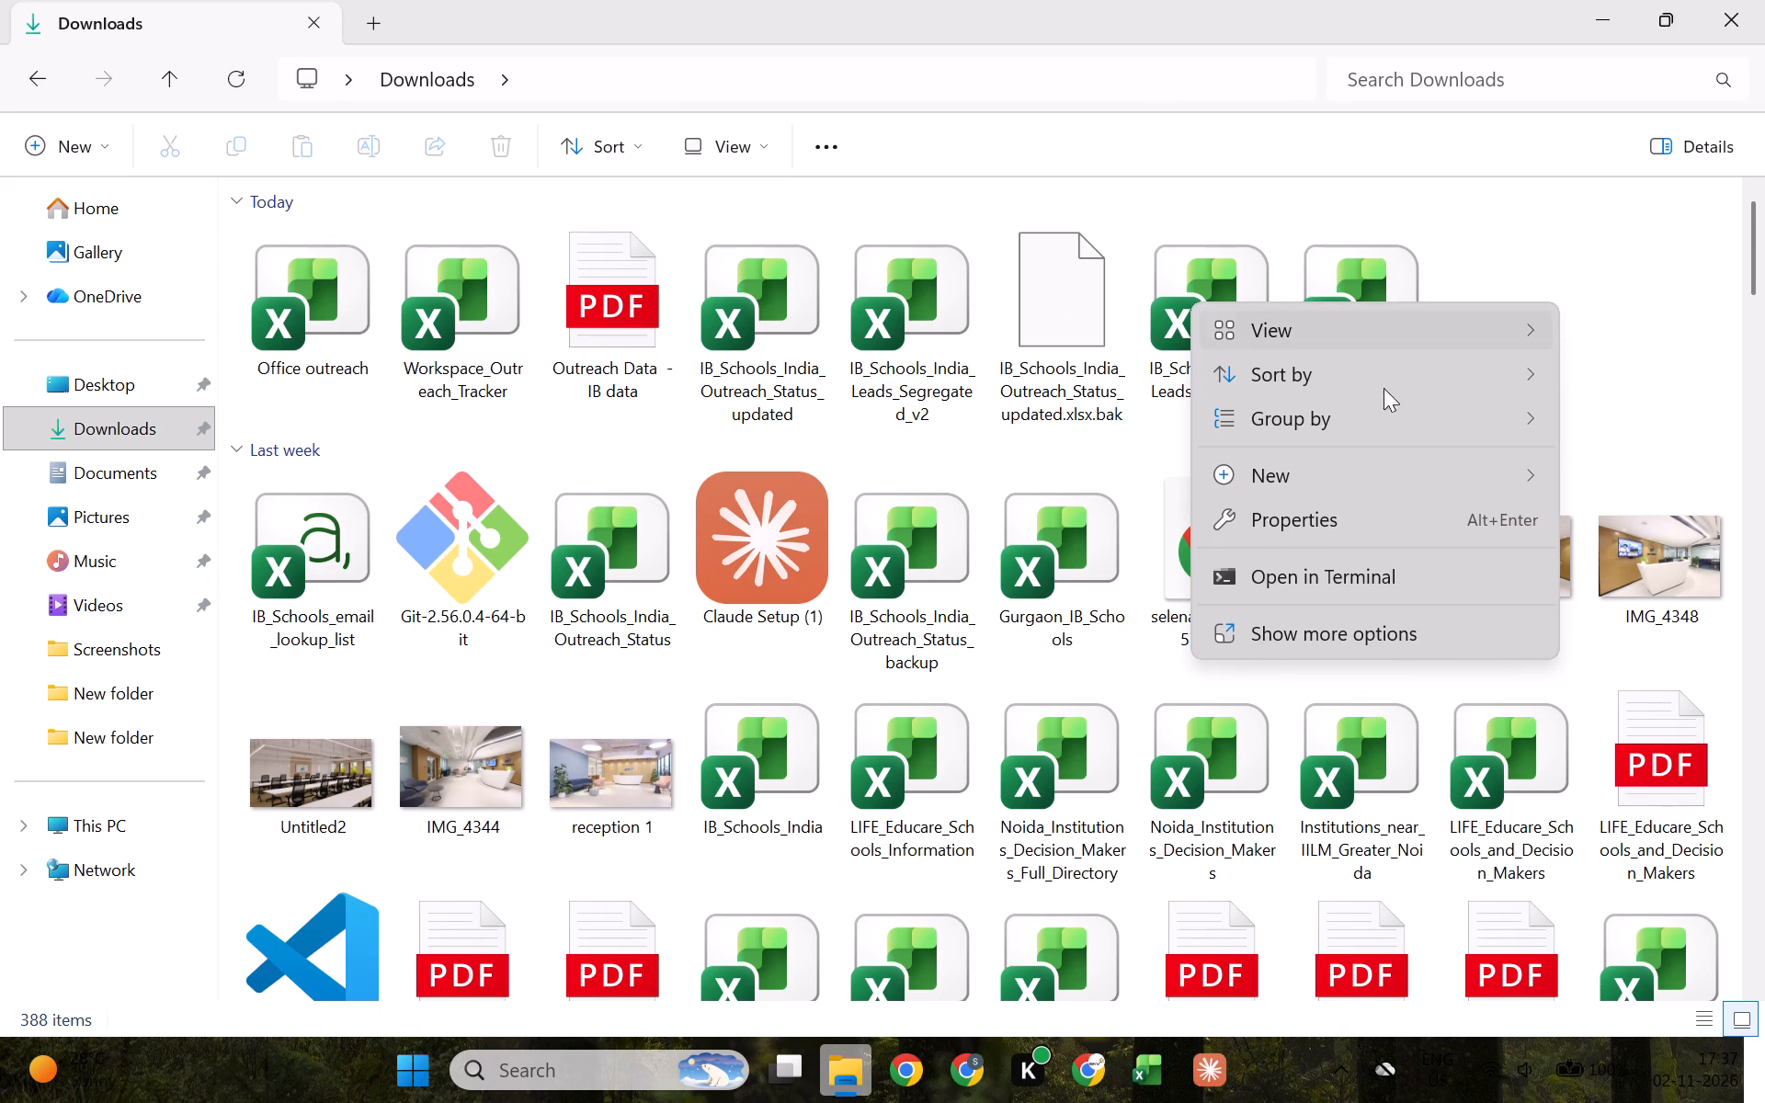
left_click(1291, 621)
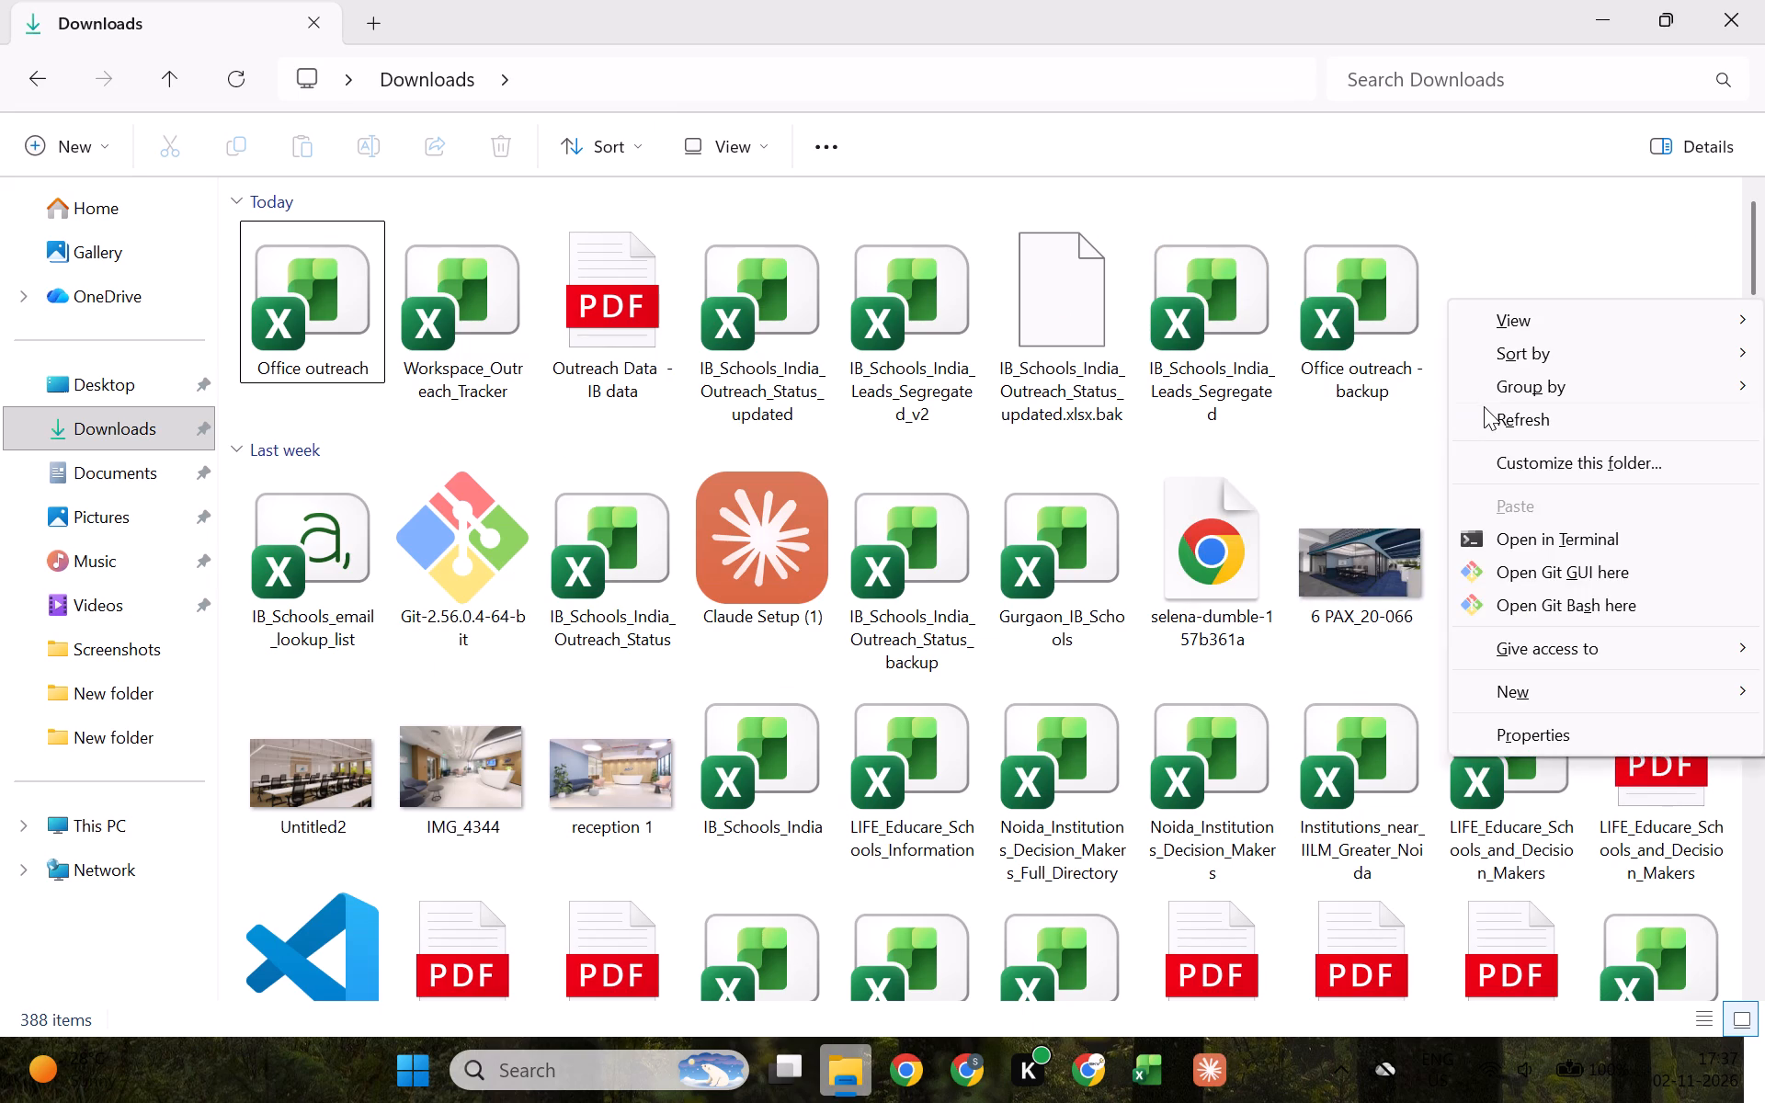
left_click(1484, 406)
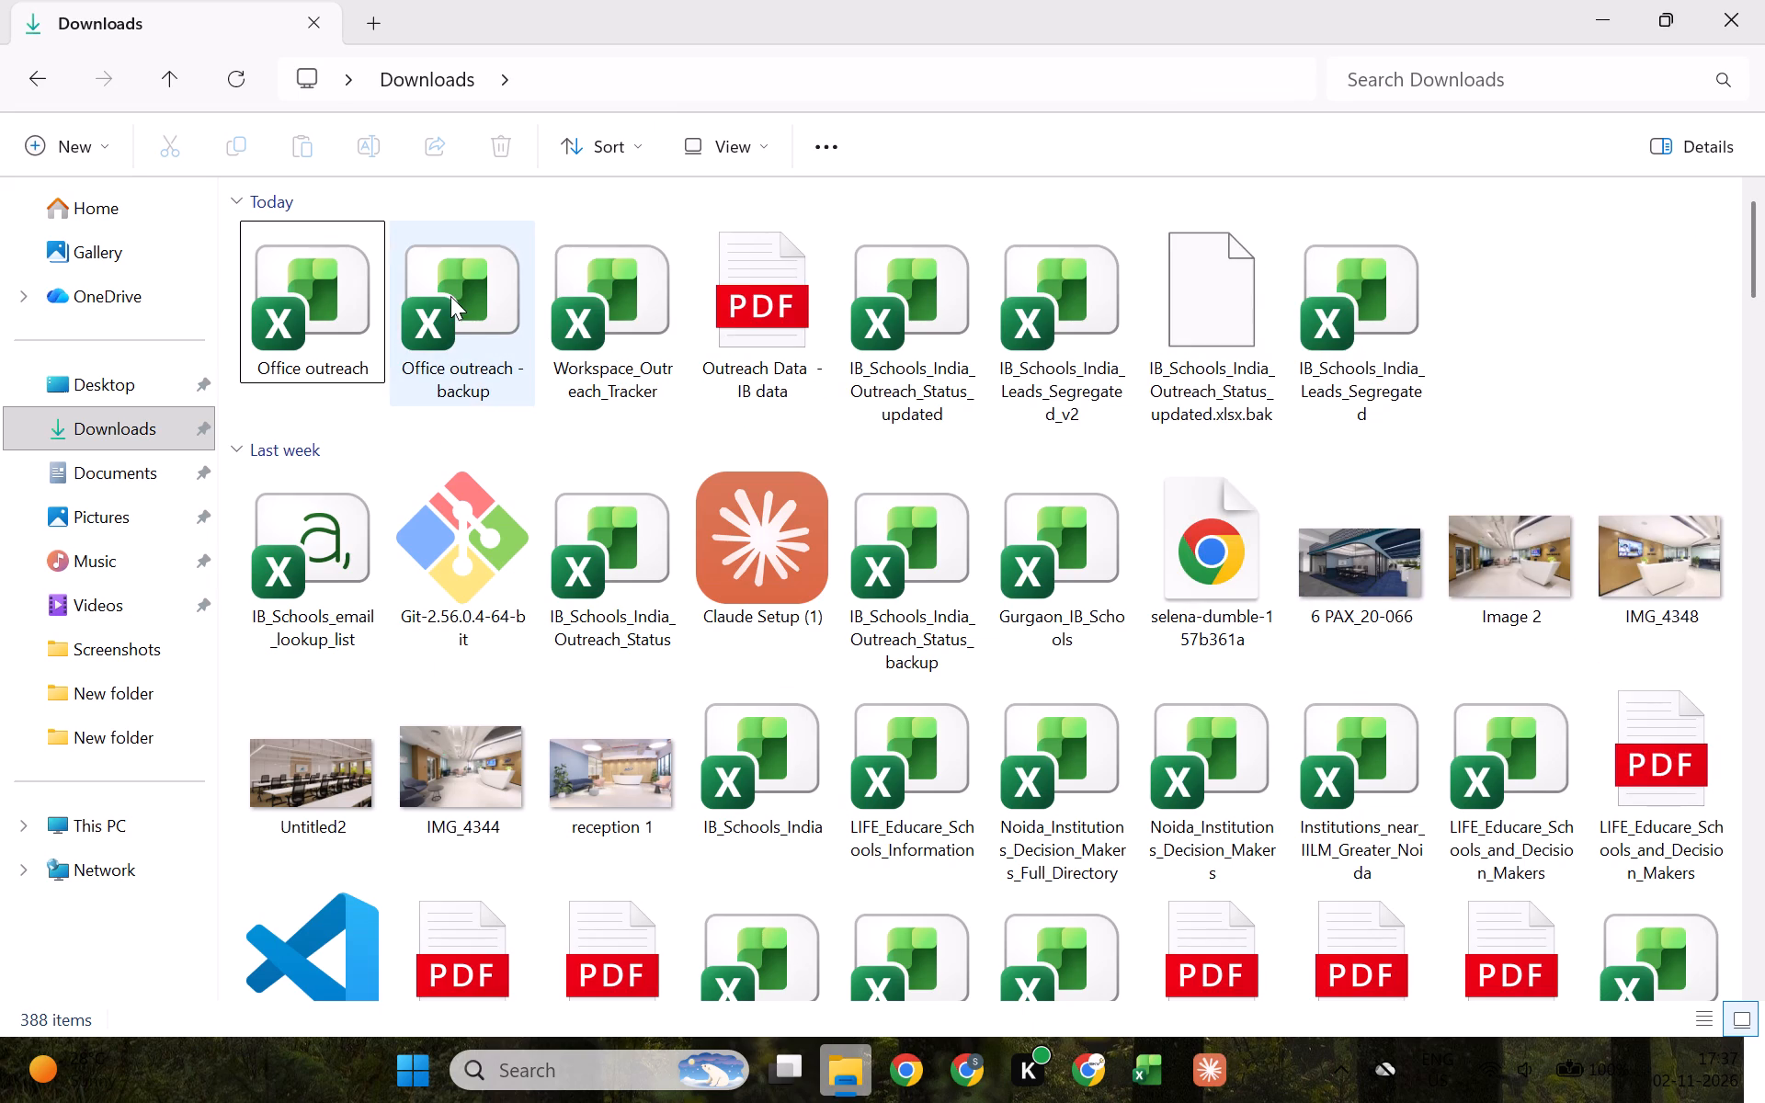
double_click(279, 288)
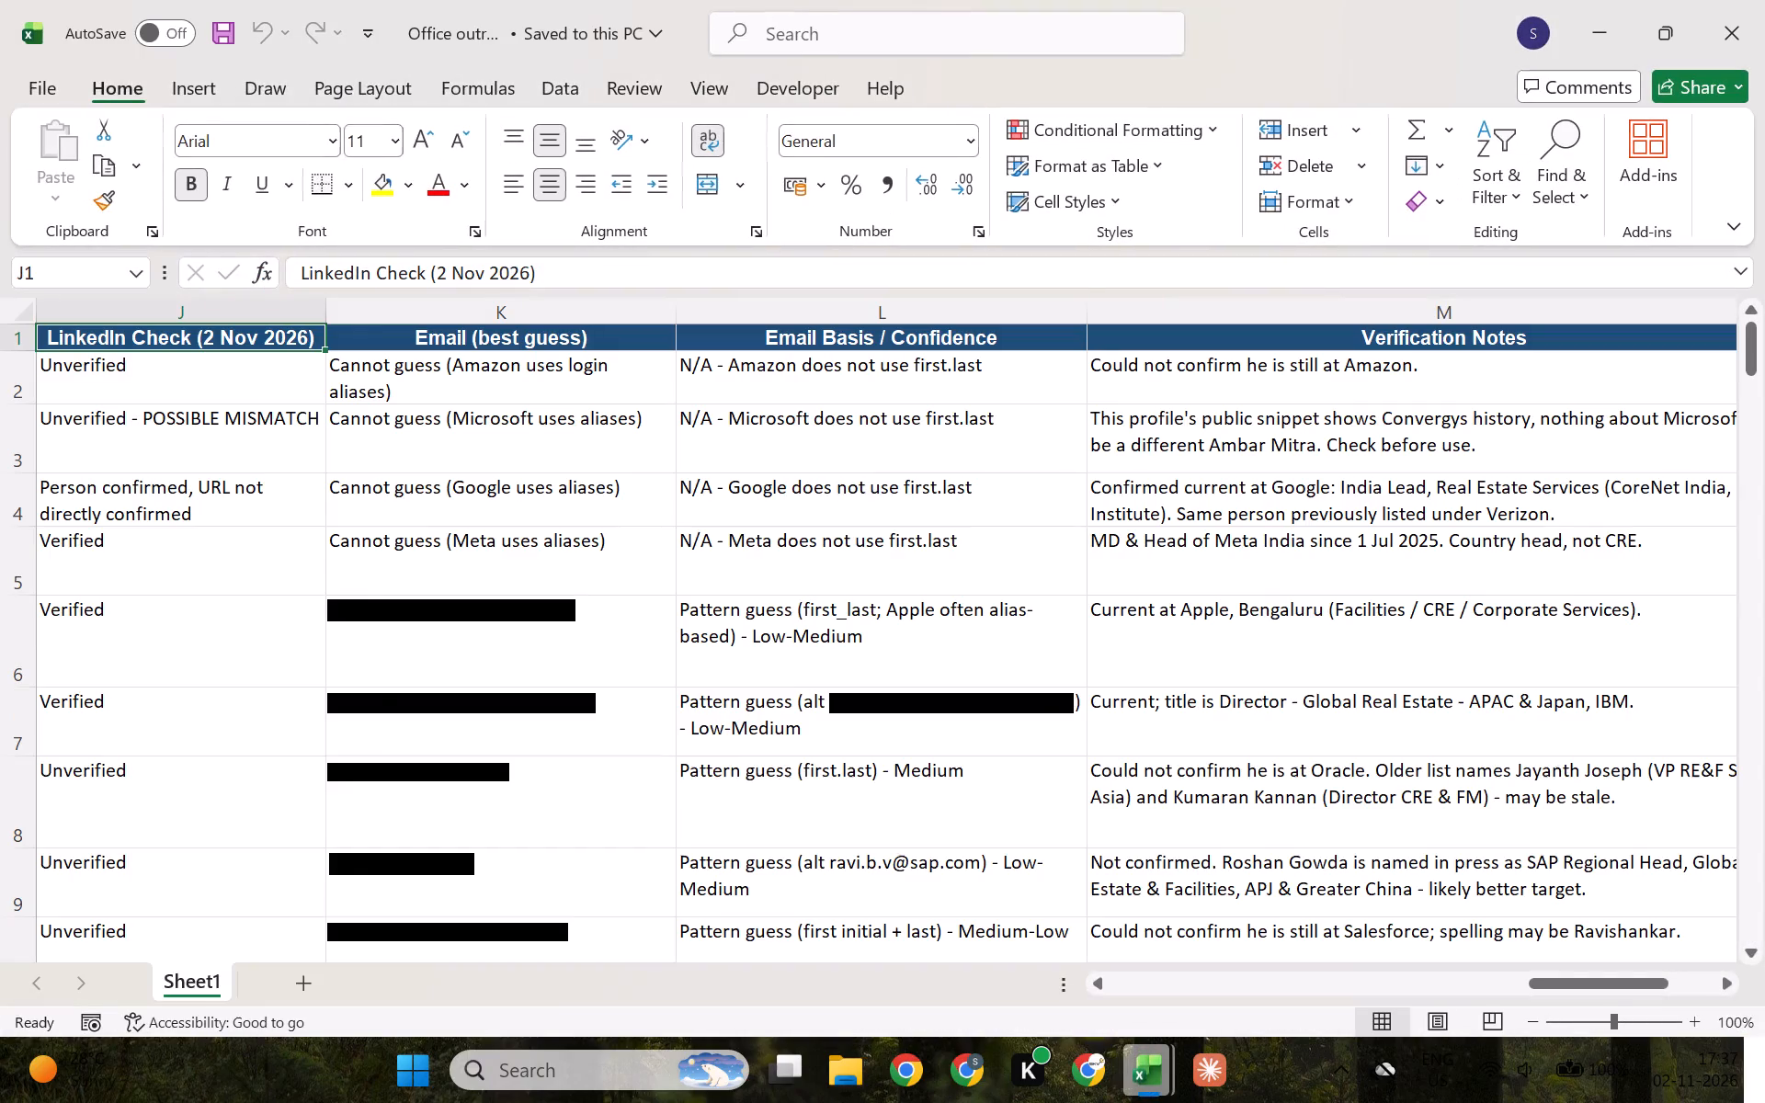
Review Sheet1's contact rows and columns, including LinkedIn URL, Likely Email Format, LinkedIn Check, Email (best guess) and Verification Notes.
scroll(728, 712, "right", 2)
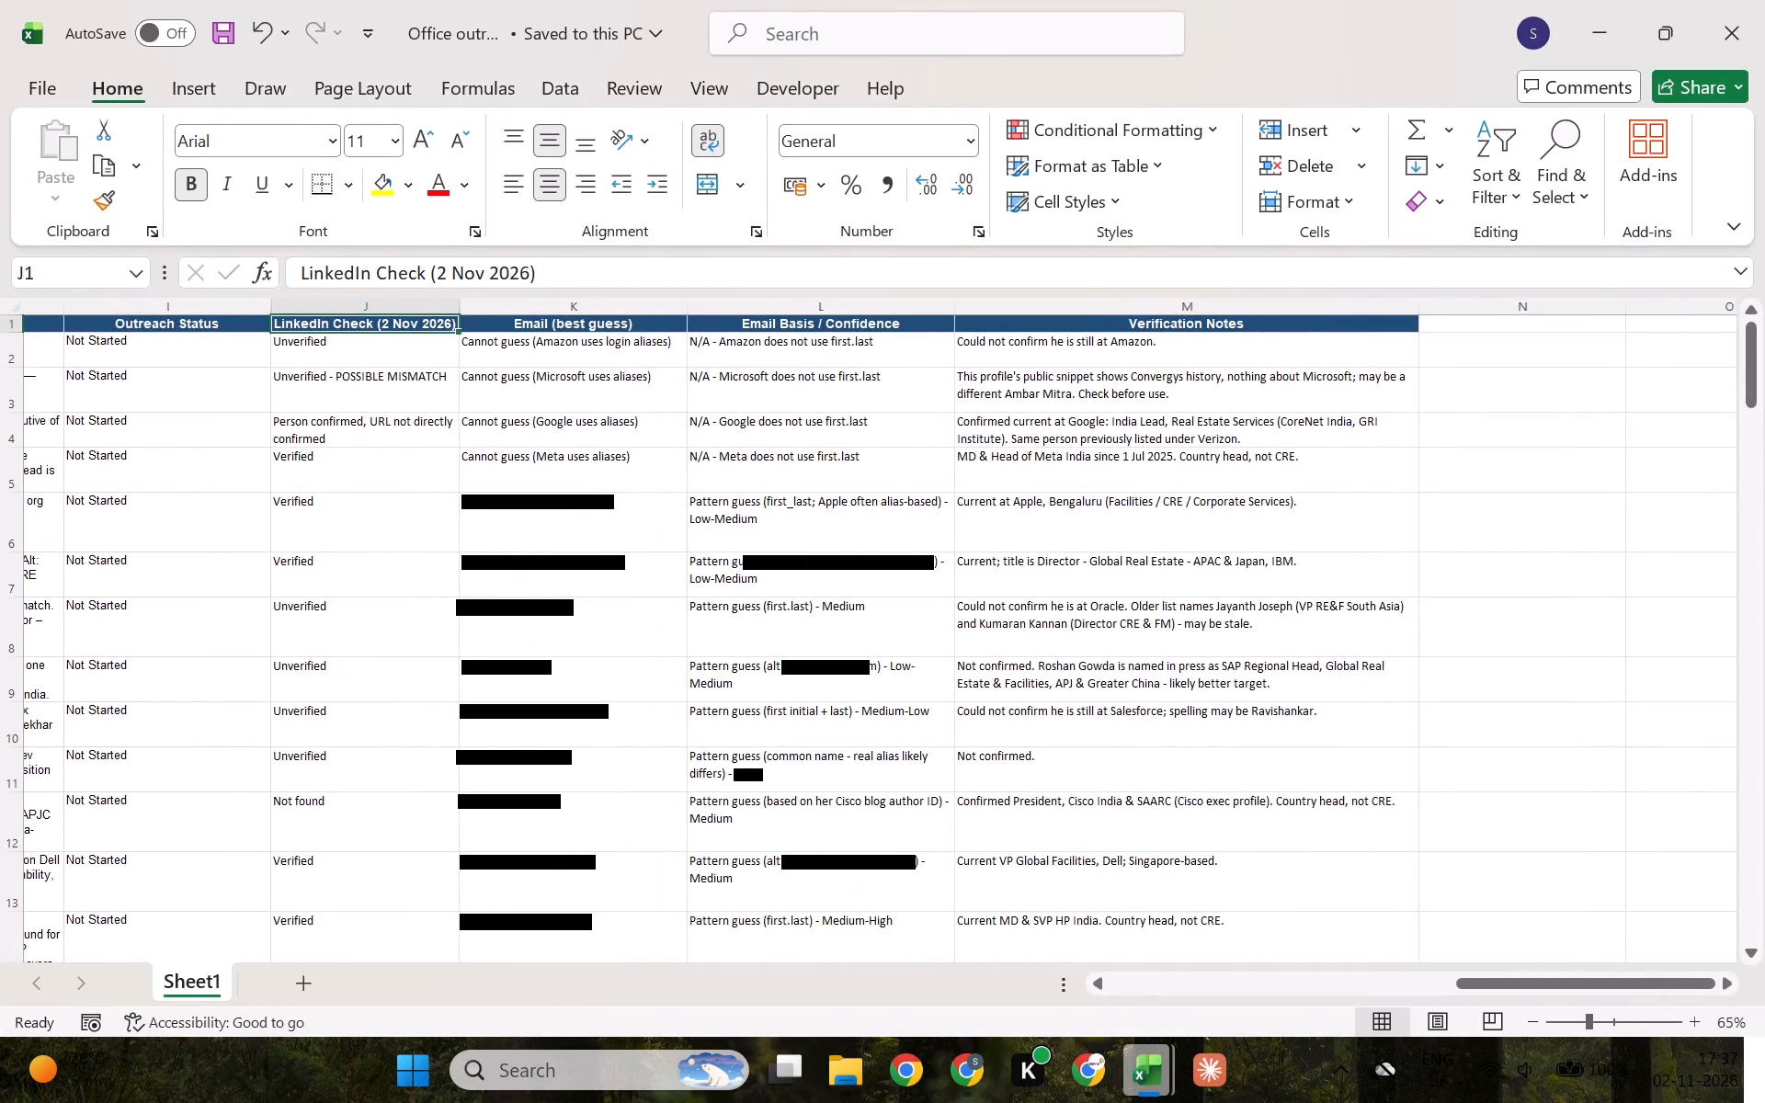
scroll(728, 712, "right", 3)
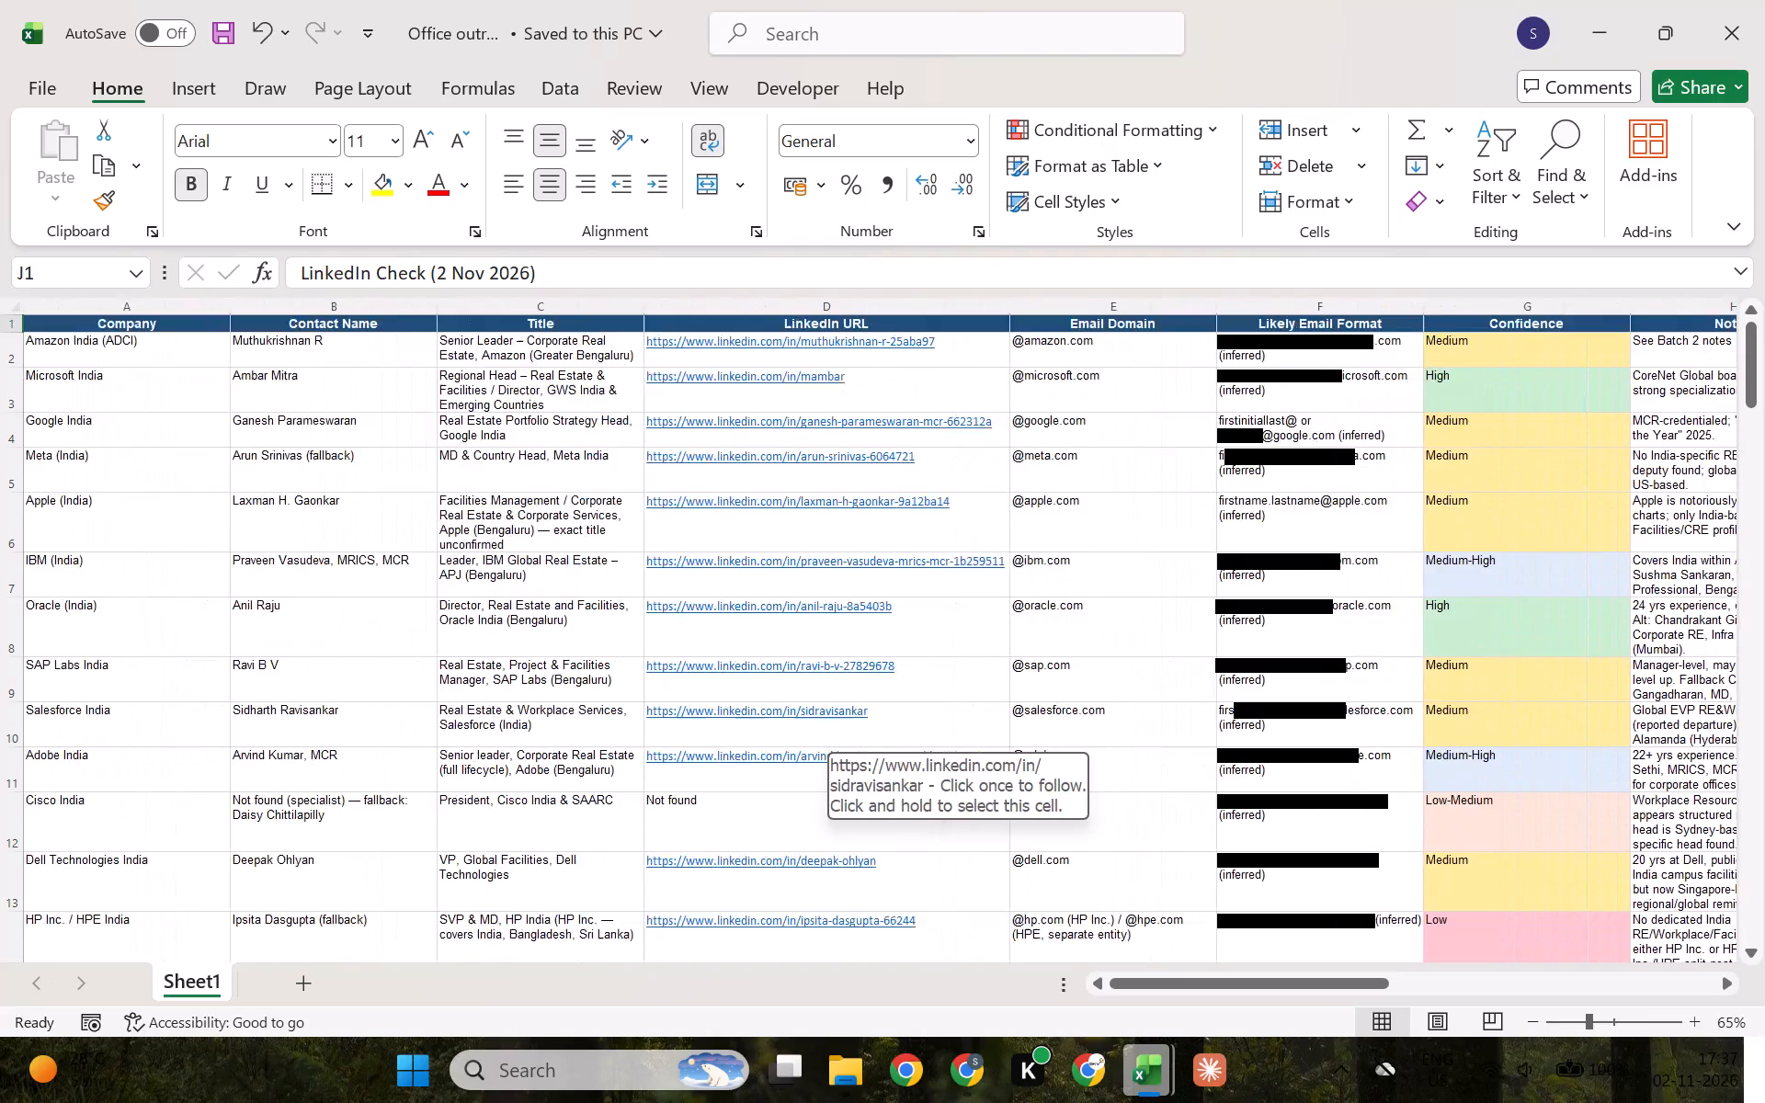
scroll(728, 712, "right", 1)
scroll(709, 796, "down", 3)
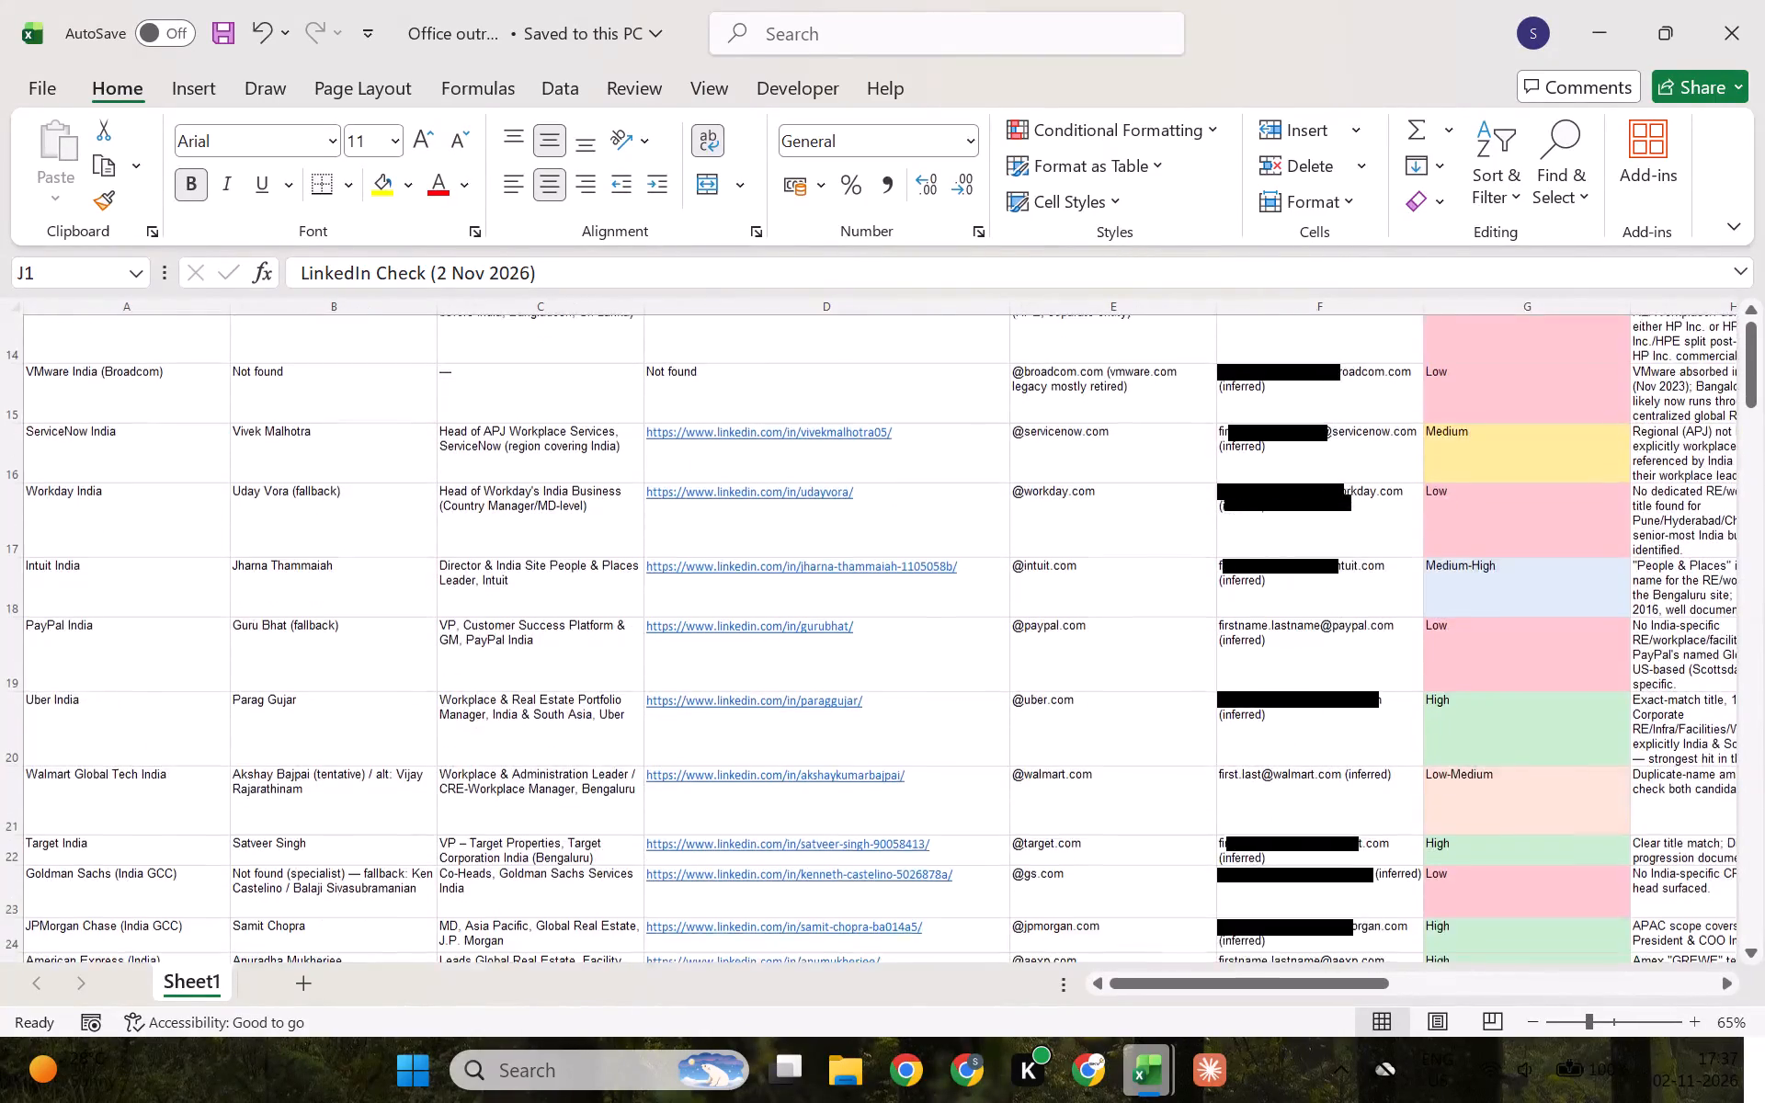
scroll(709, 796, "down", 8)
scroll(709, 796, "up", 2)
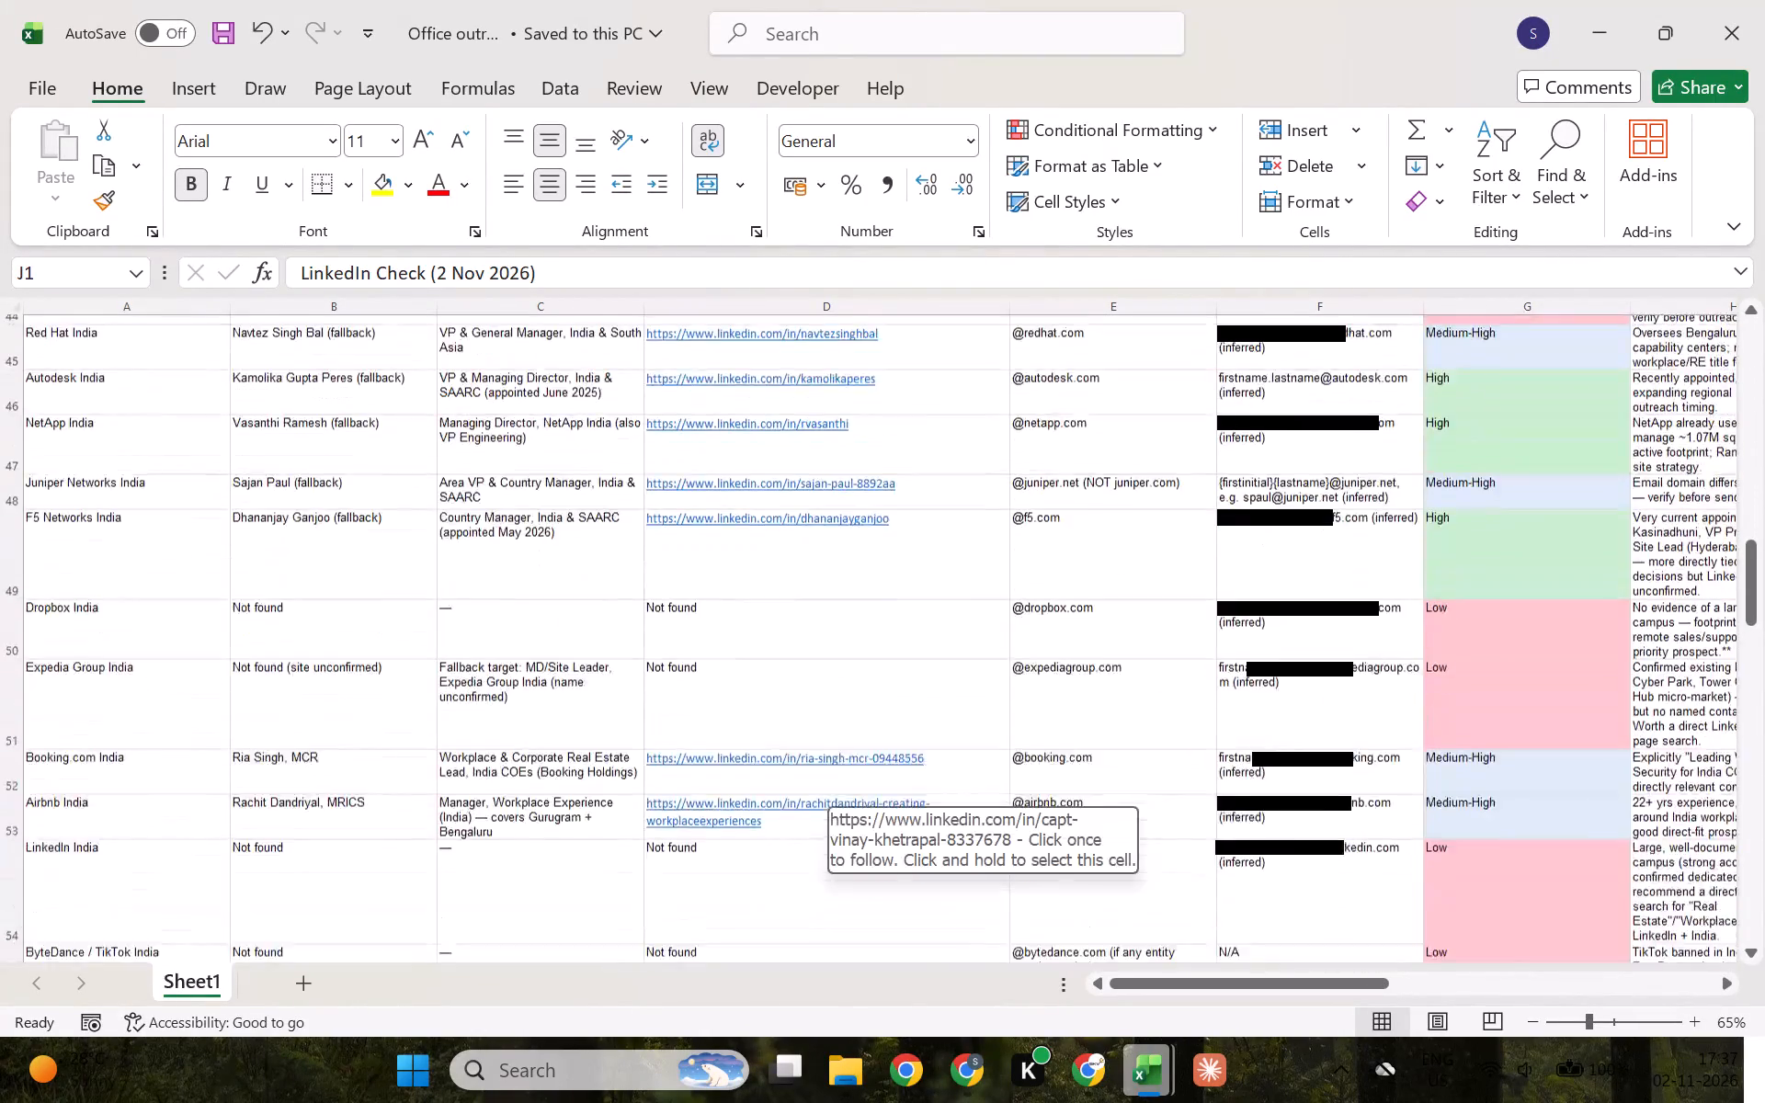
scroll(709, 796, "up", 5)
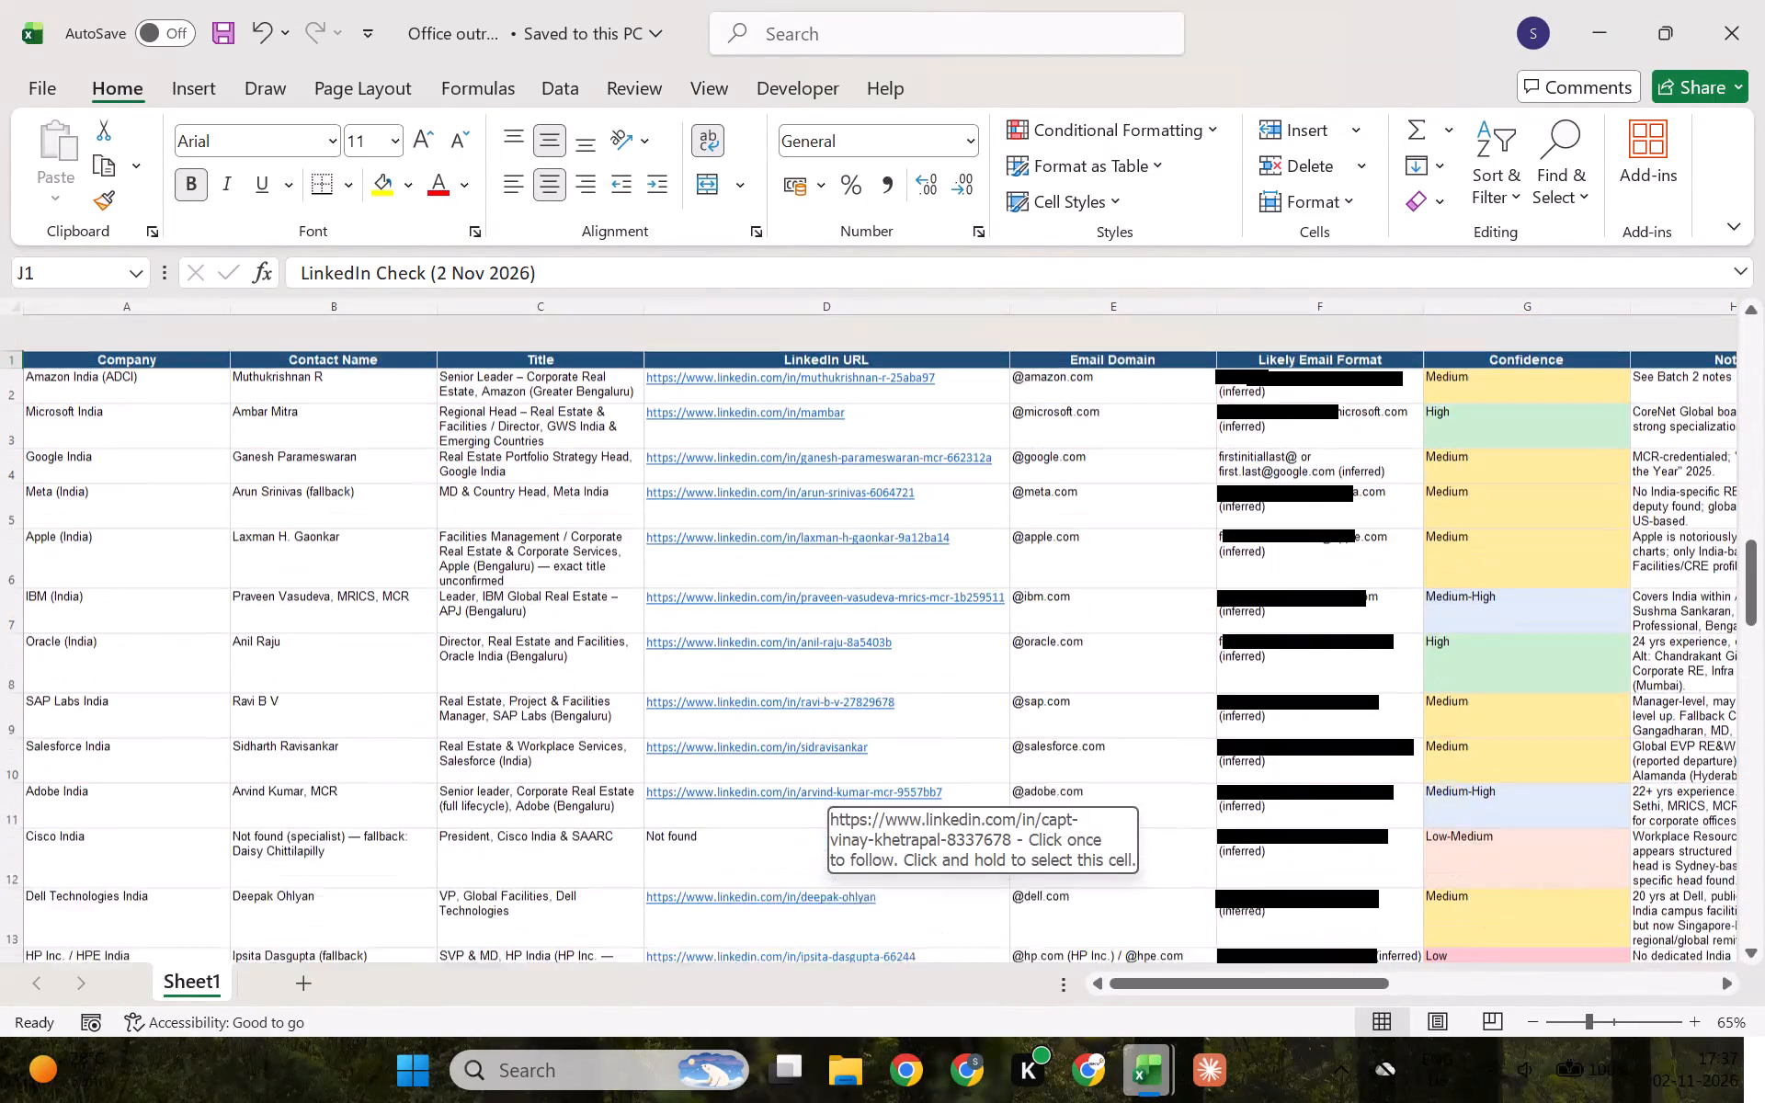
scroll(709, 796, "left", 4)
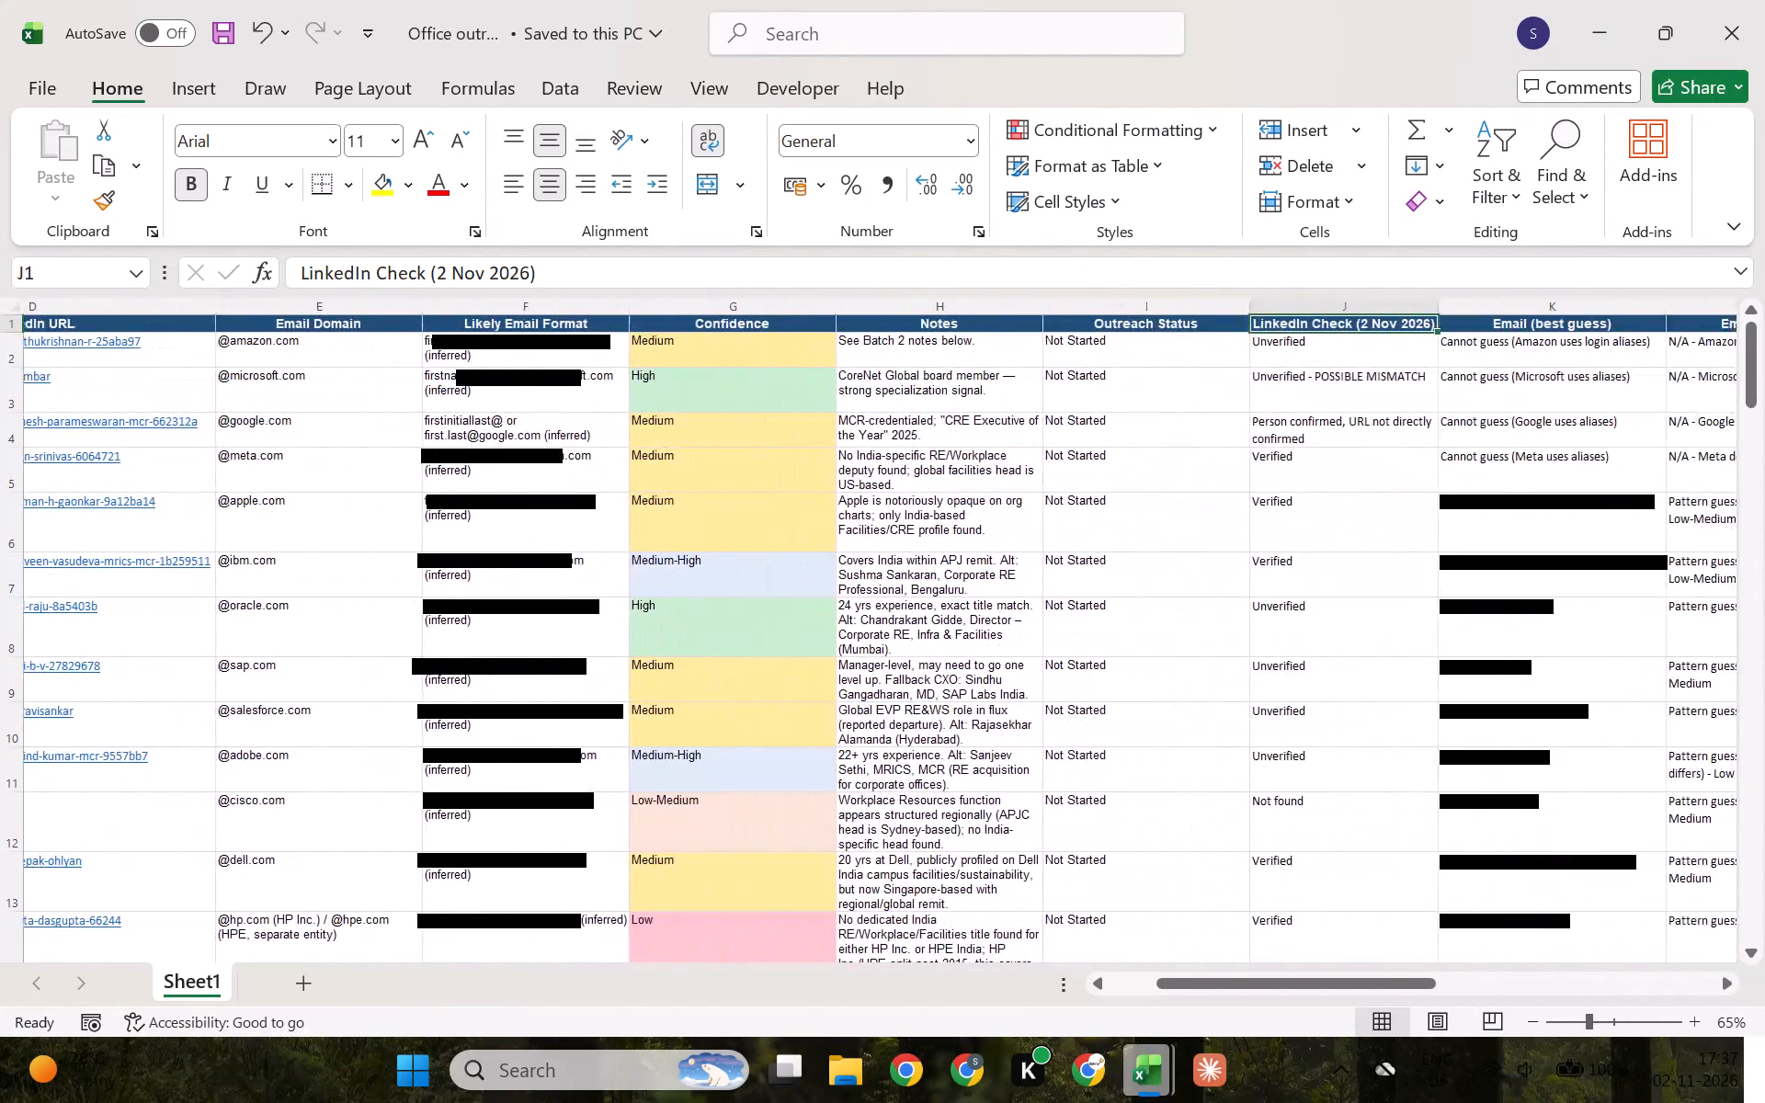
scroll(709, 796, "left", 4)
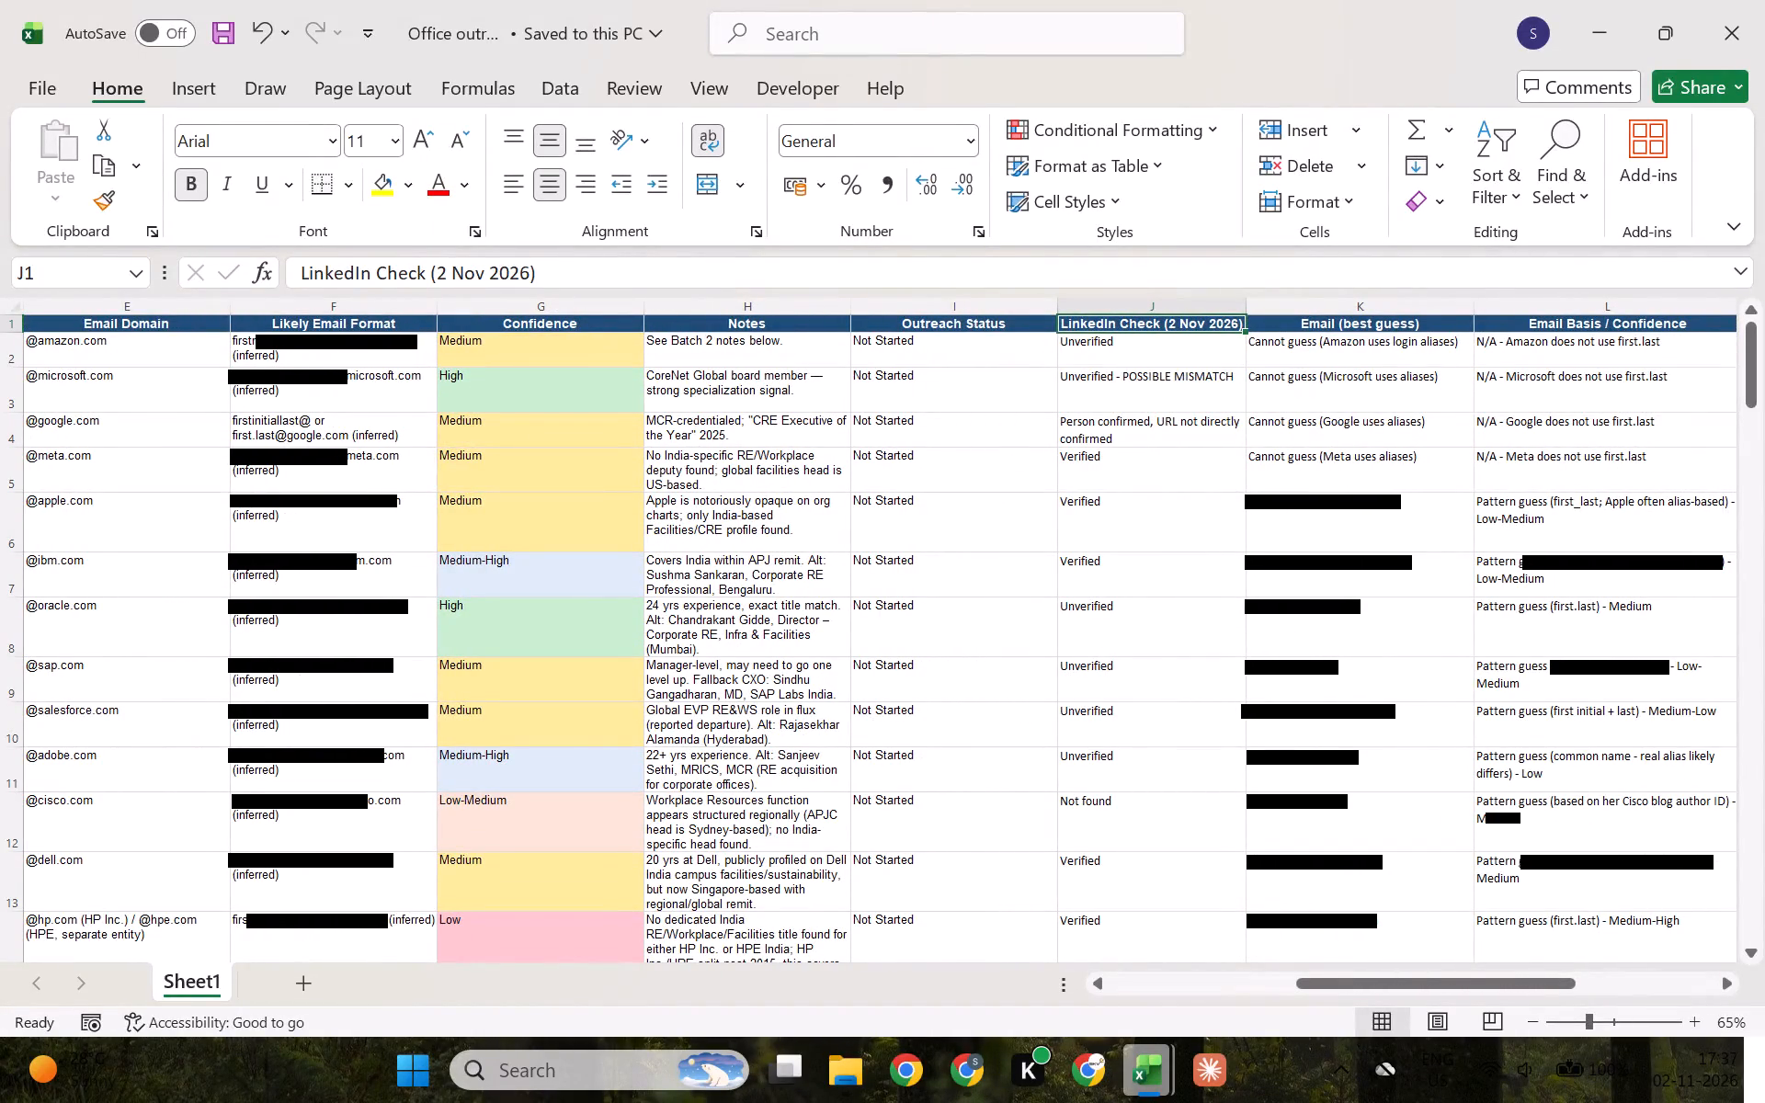
scroll(1349, 393, "left", 2)
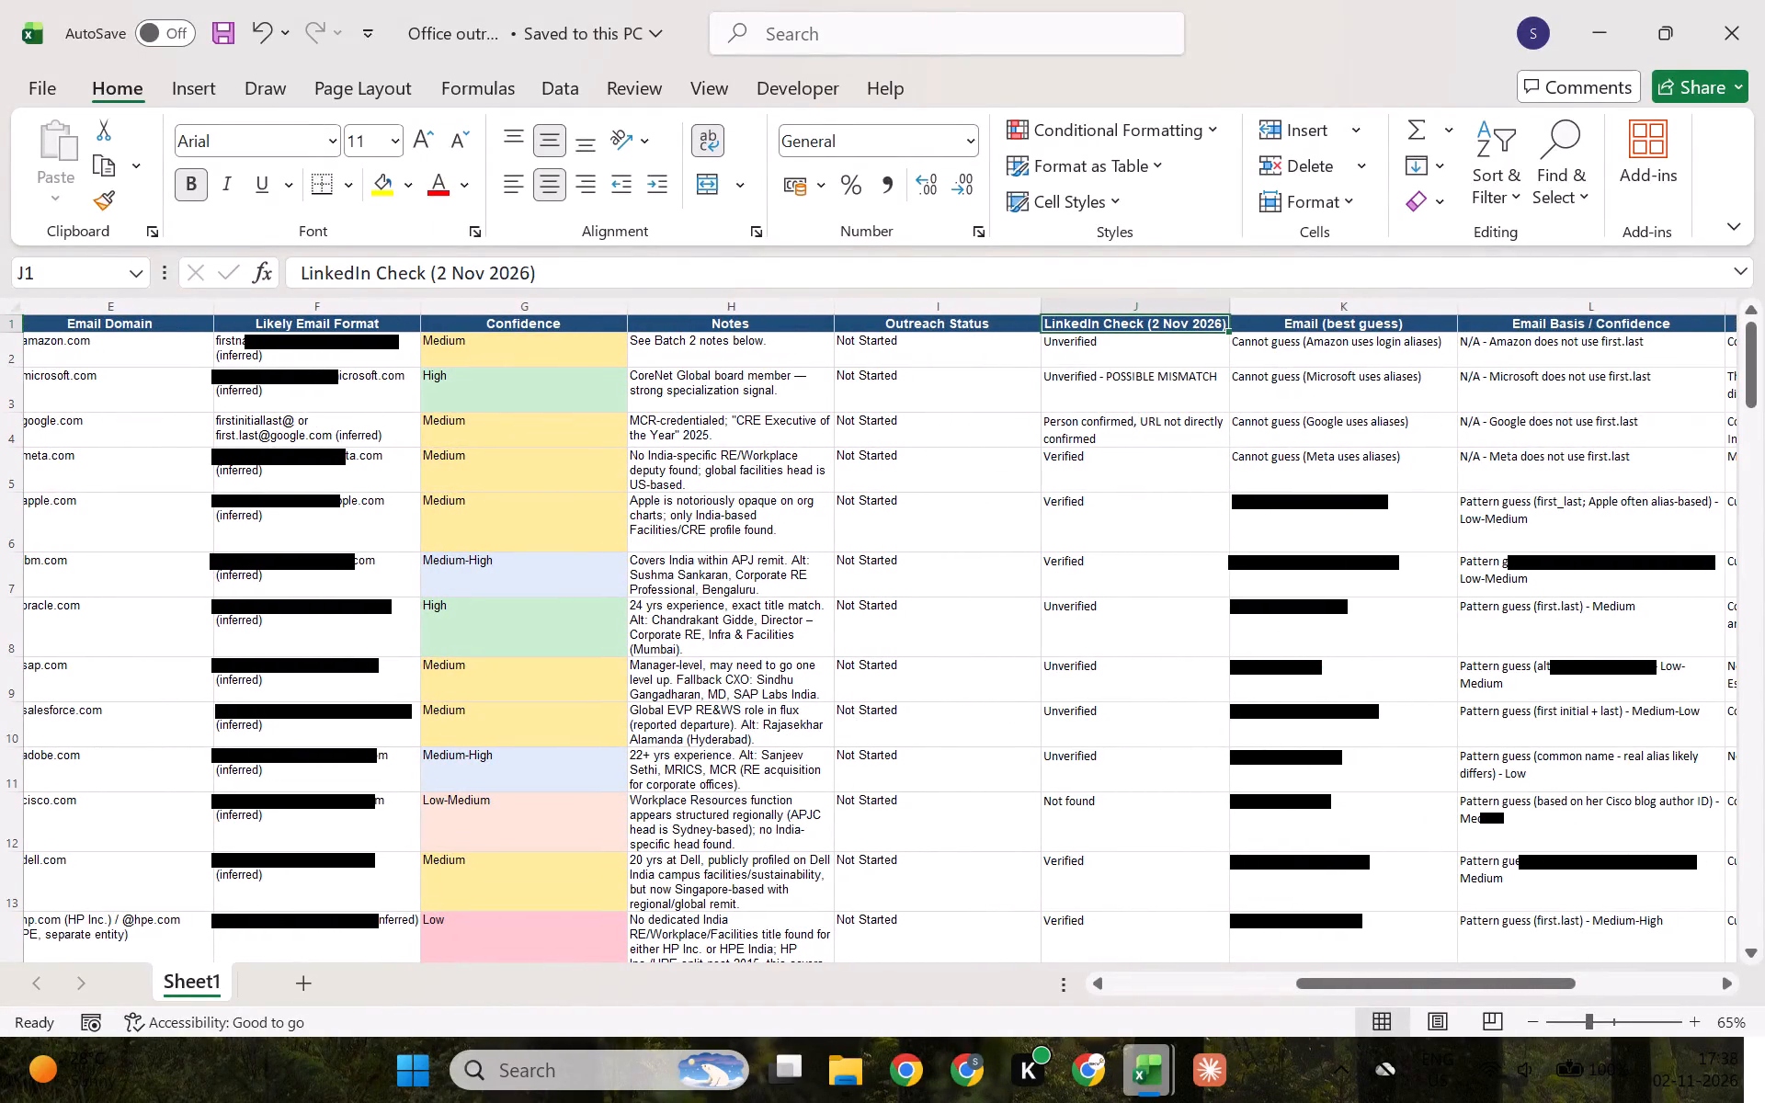
scroll(1349, 393, "left", 1)
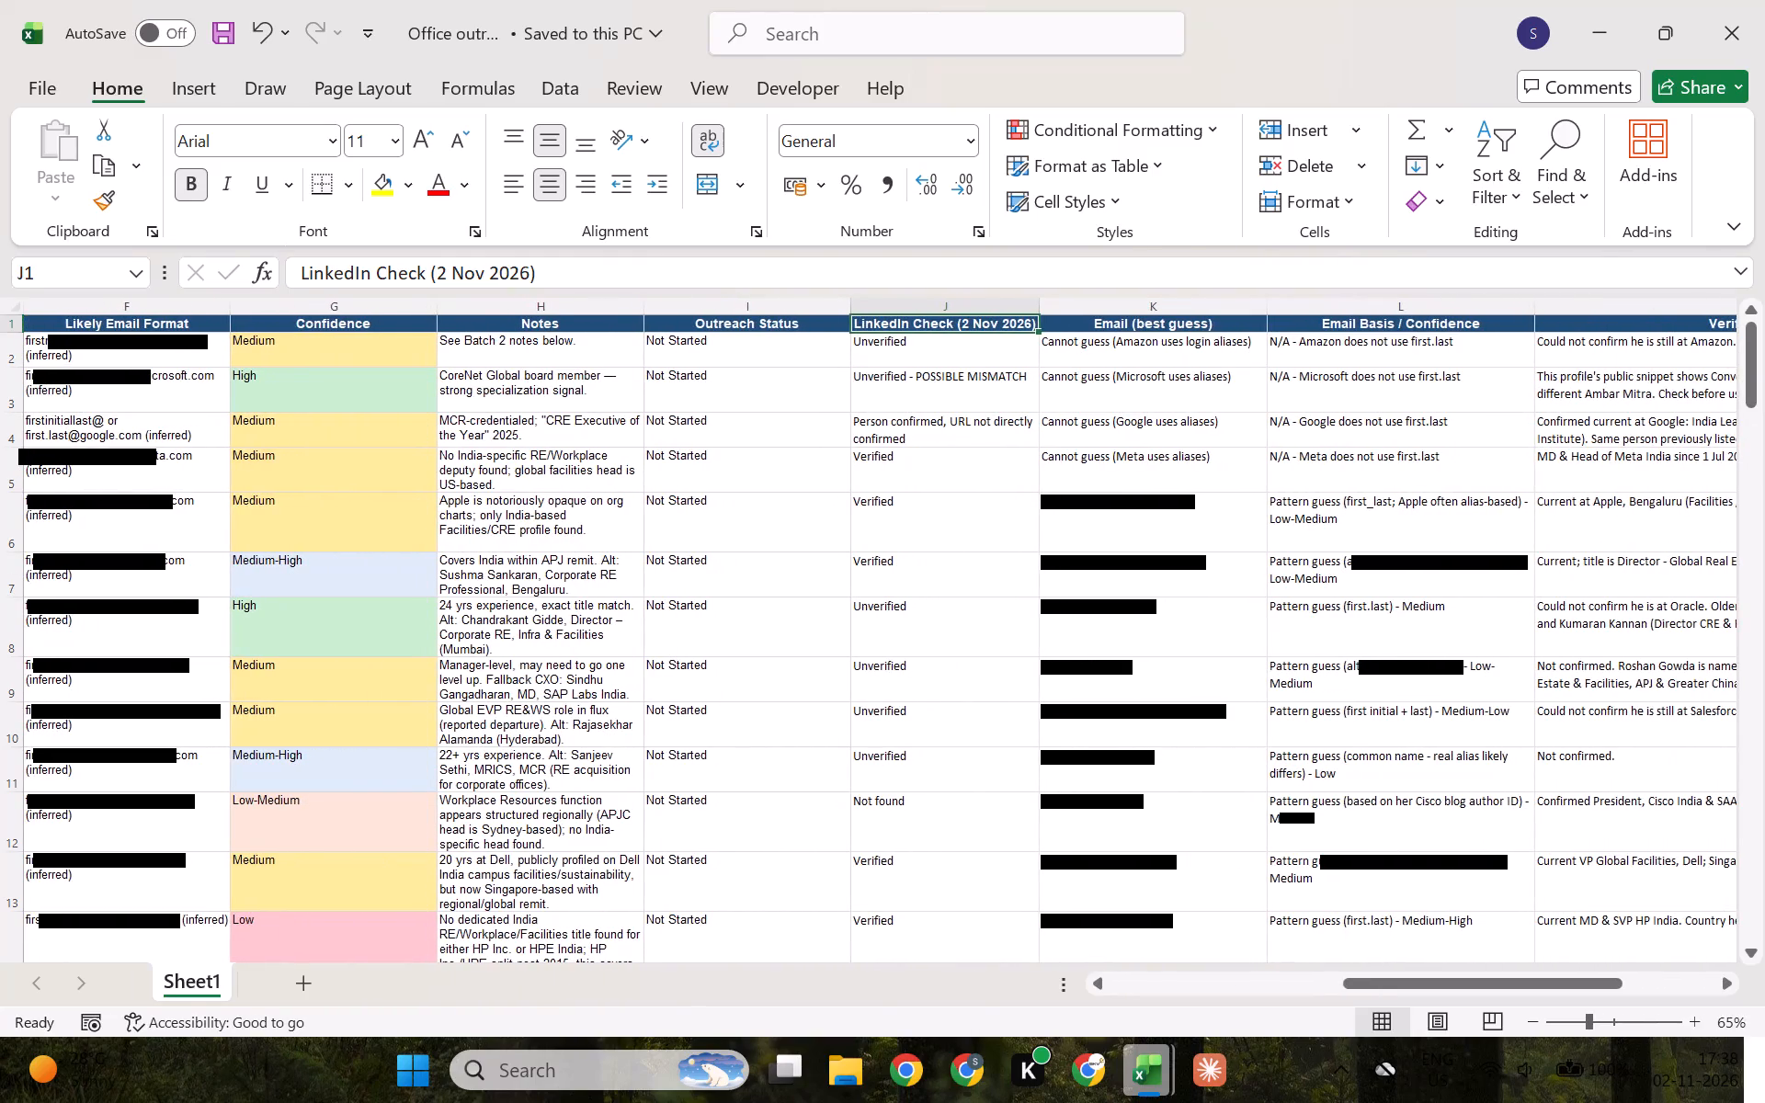
scroll(1349, 393, "left", 1)
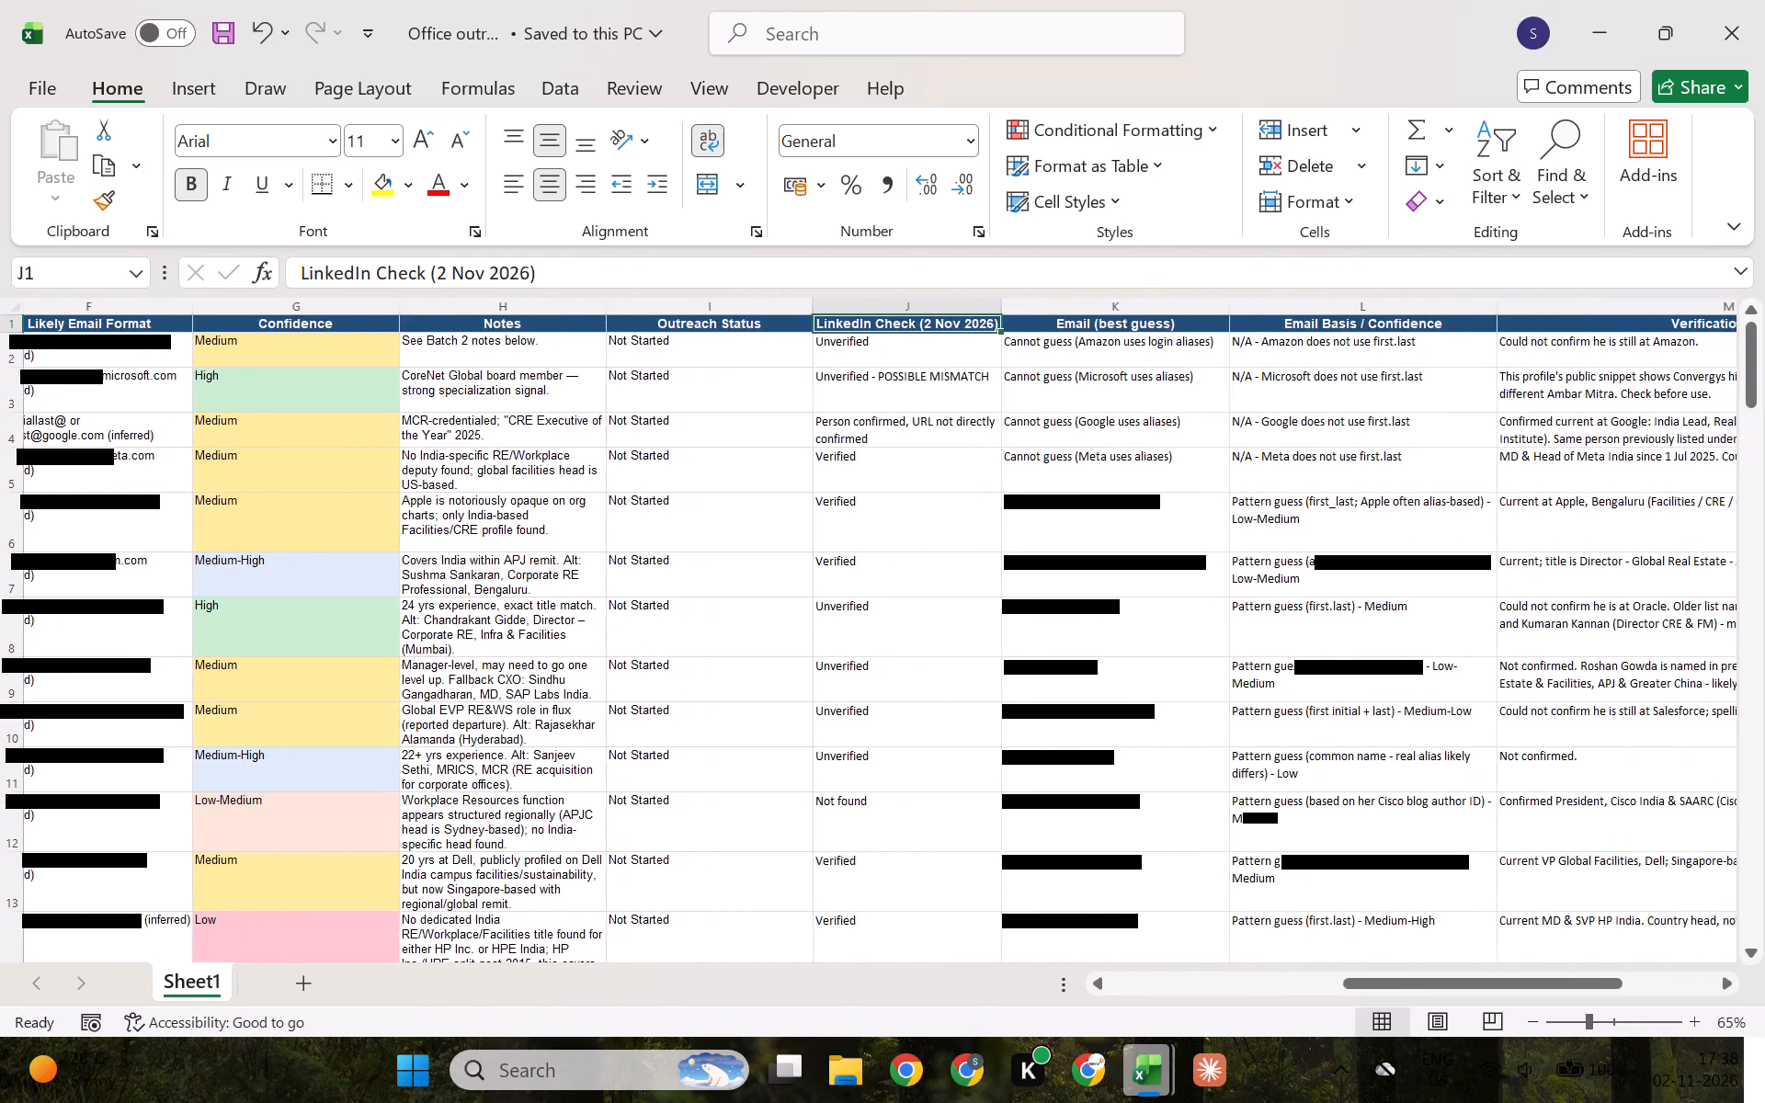
scroll(1349, 393, "left", 1)
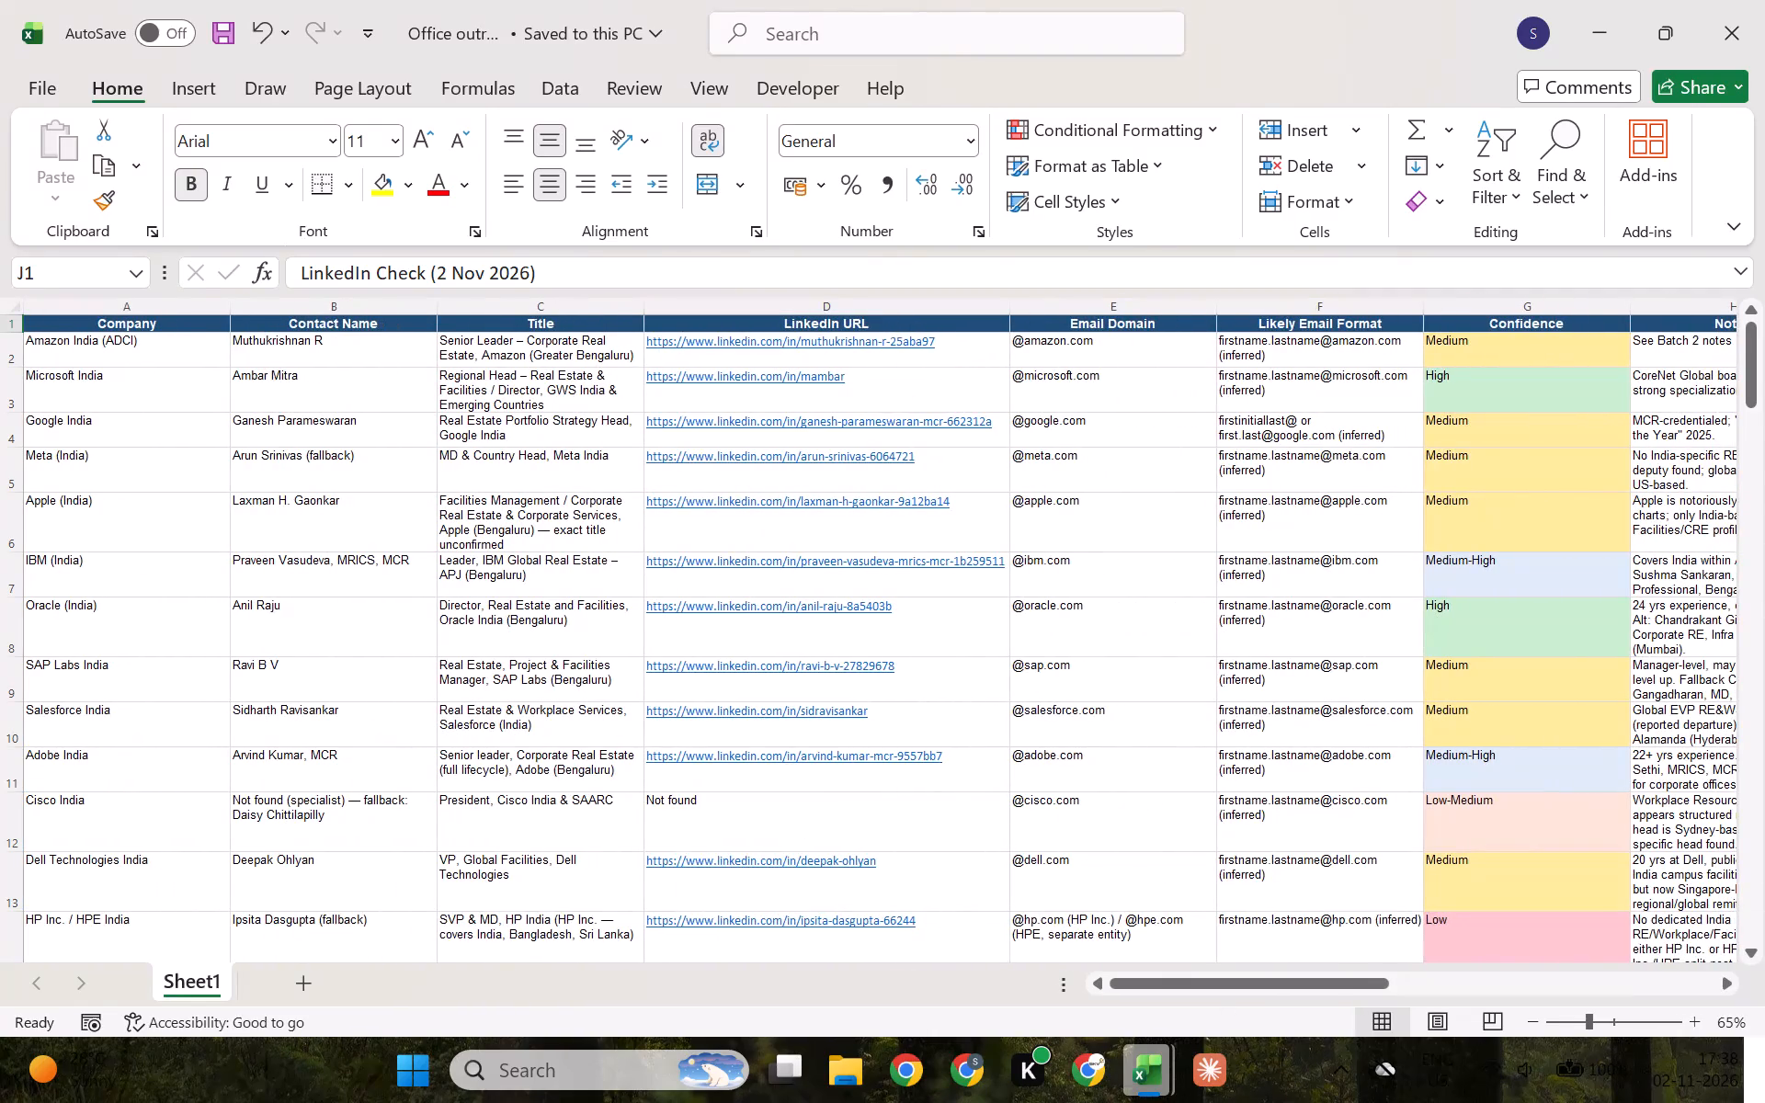
Open the Amazon India (ADCI) contact's LinkedIn profile from the sheet and check the experience listed there.
left_click(774, 343)
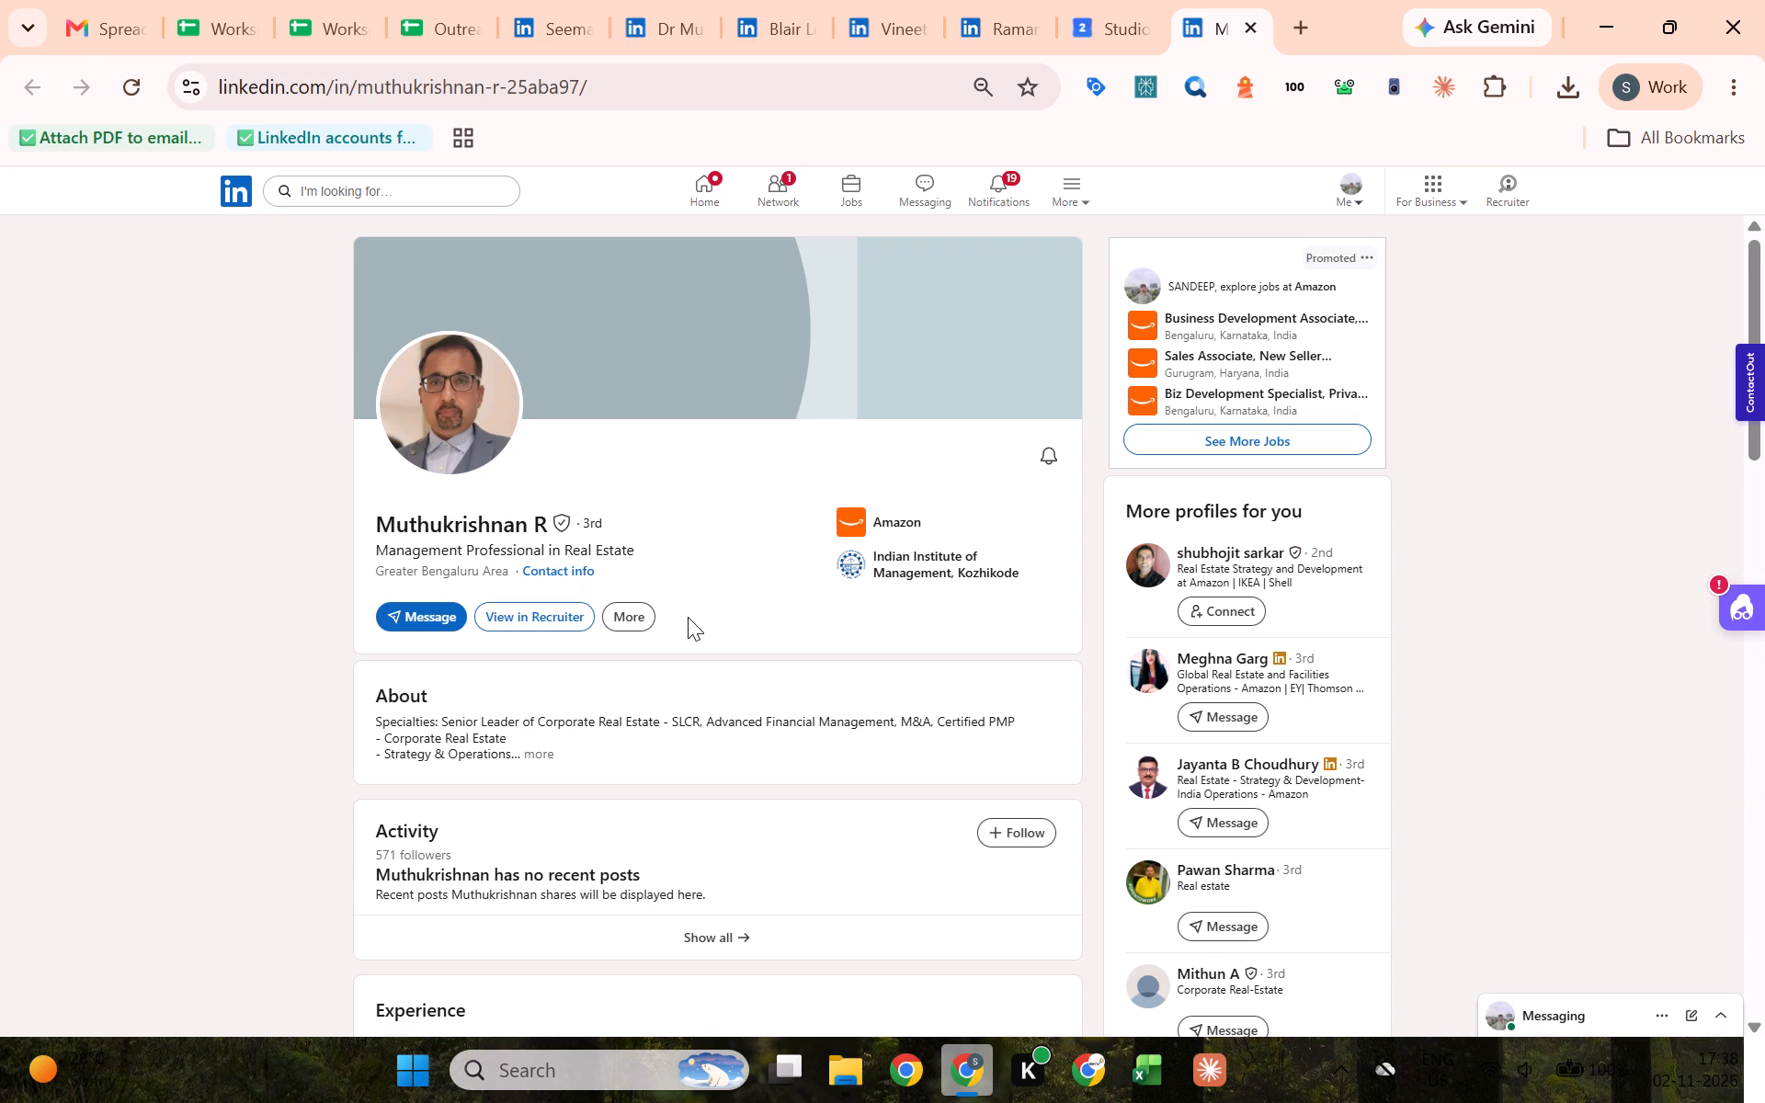
scroll(688, 617, "down", 1)
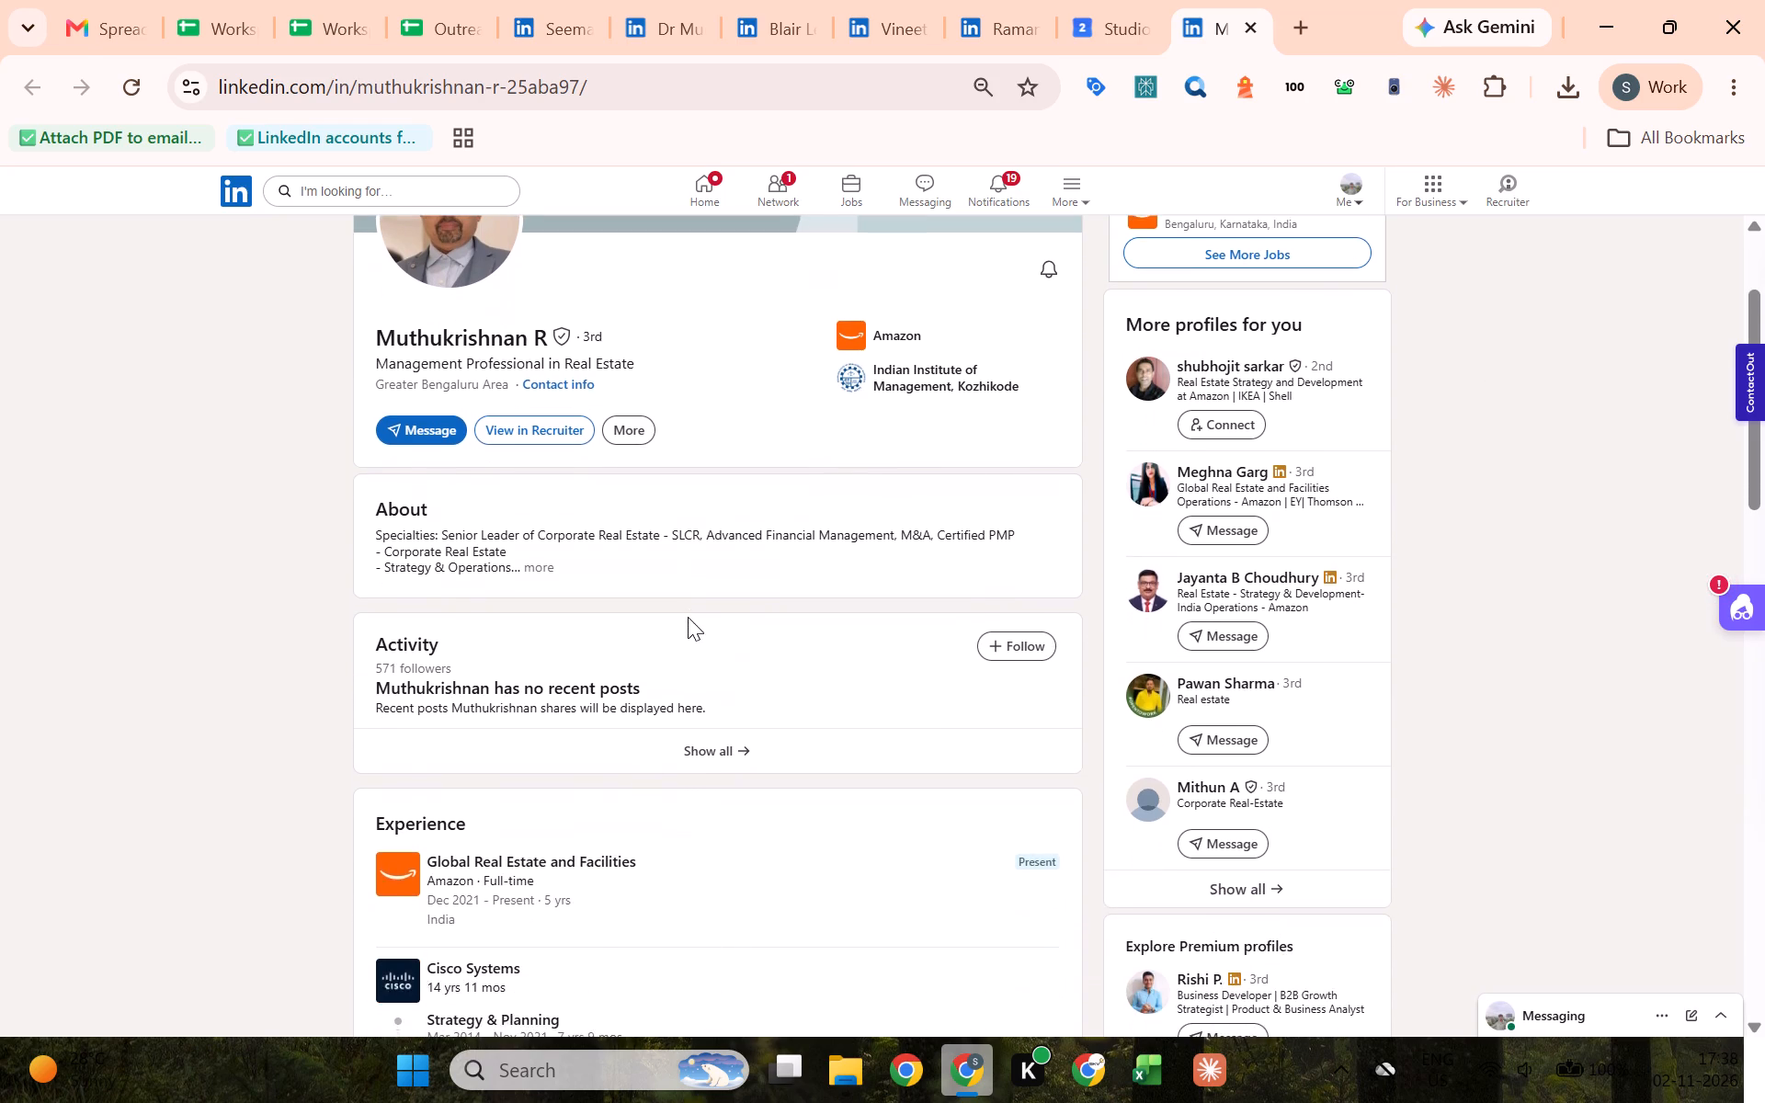
scroll(688, 617, "down", 1)
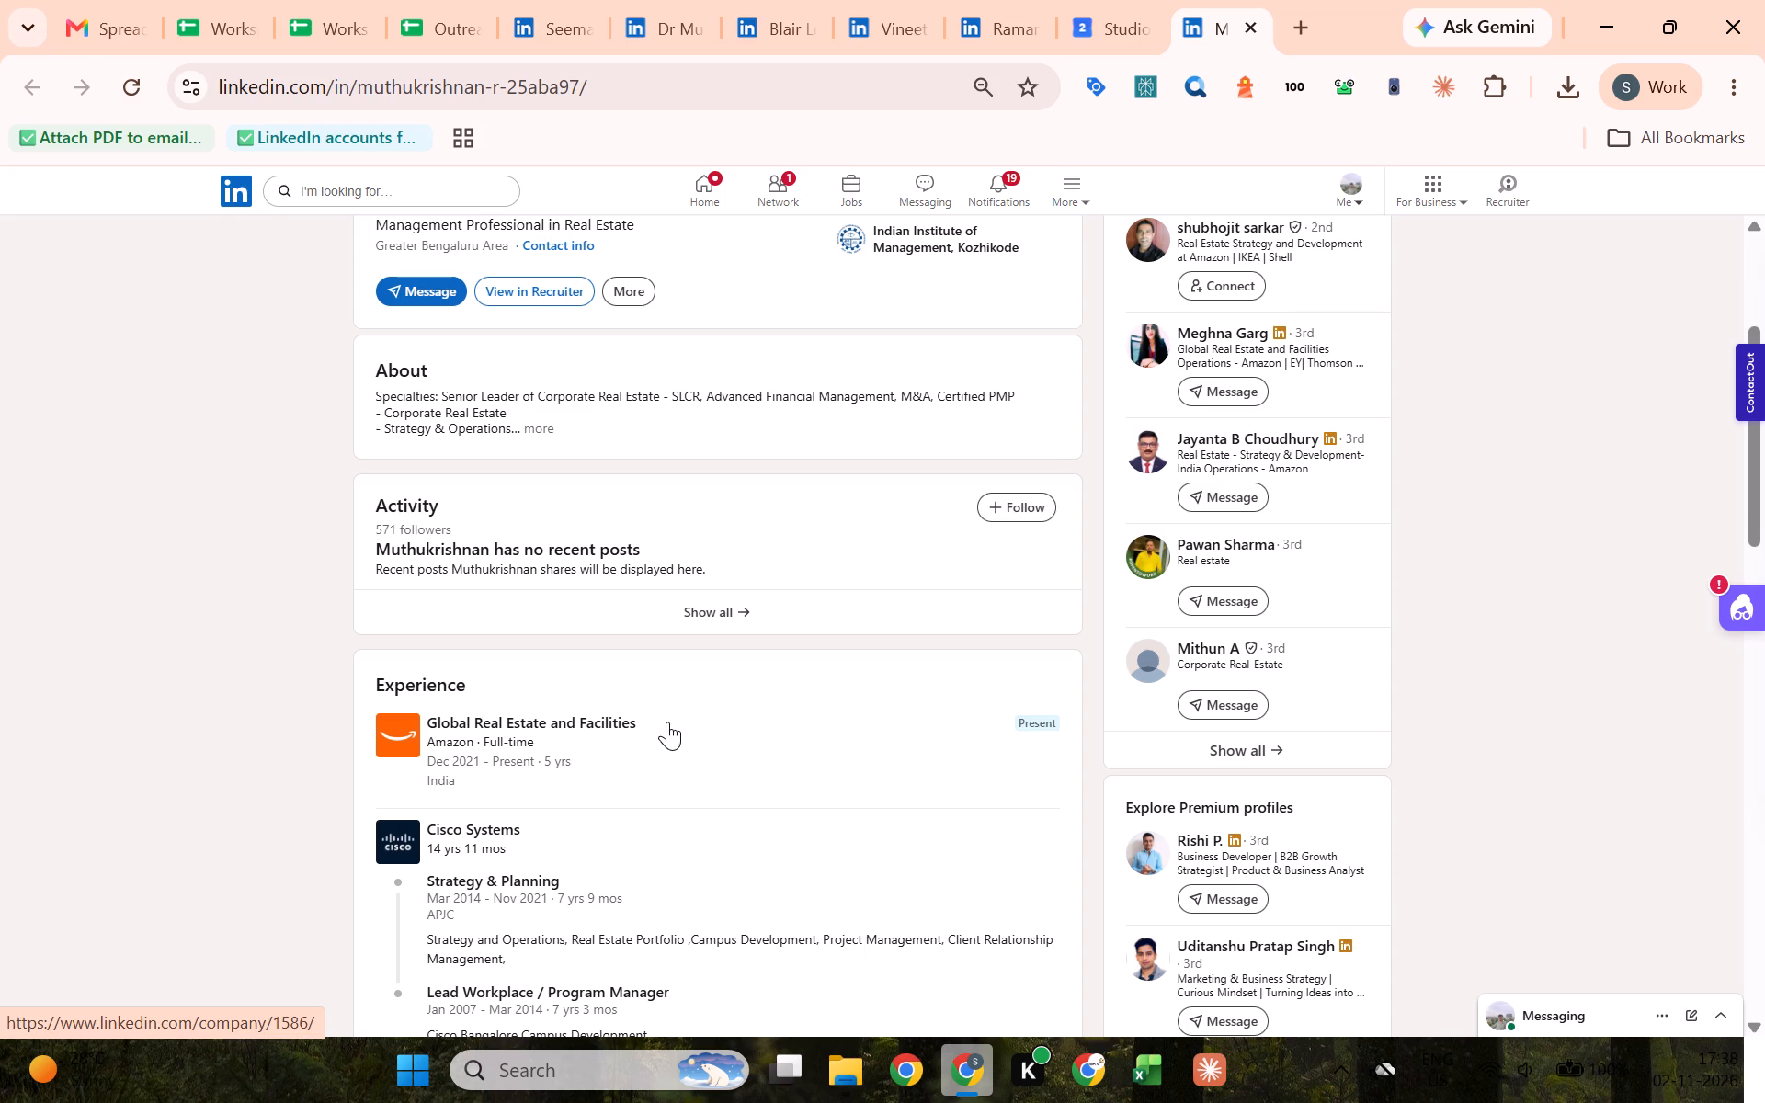
scroll(422, 663, "up", 9)
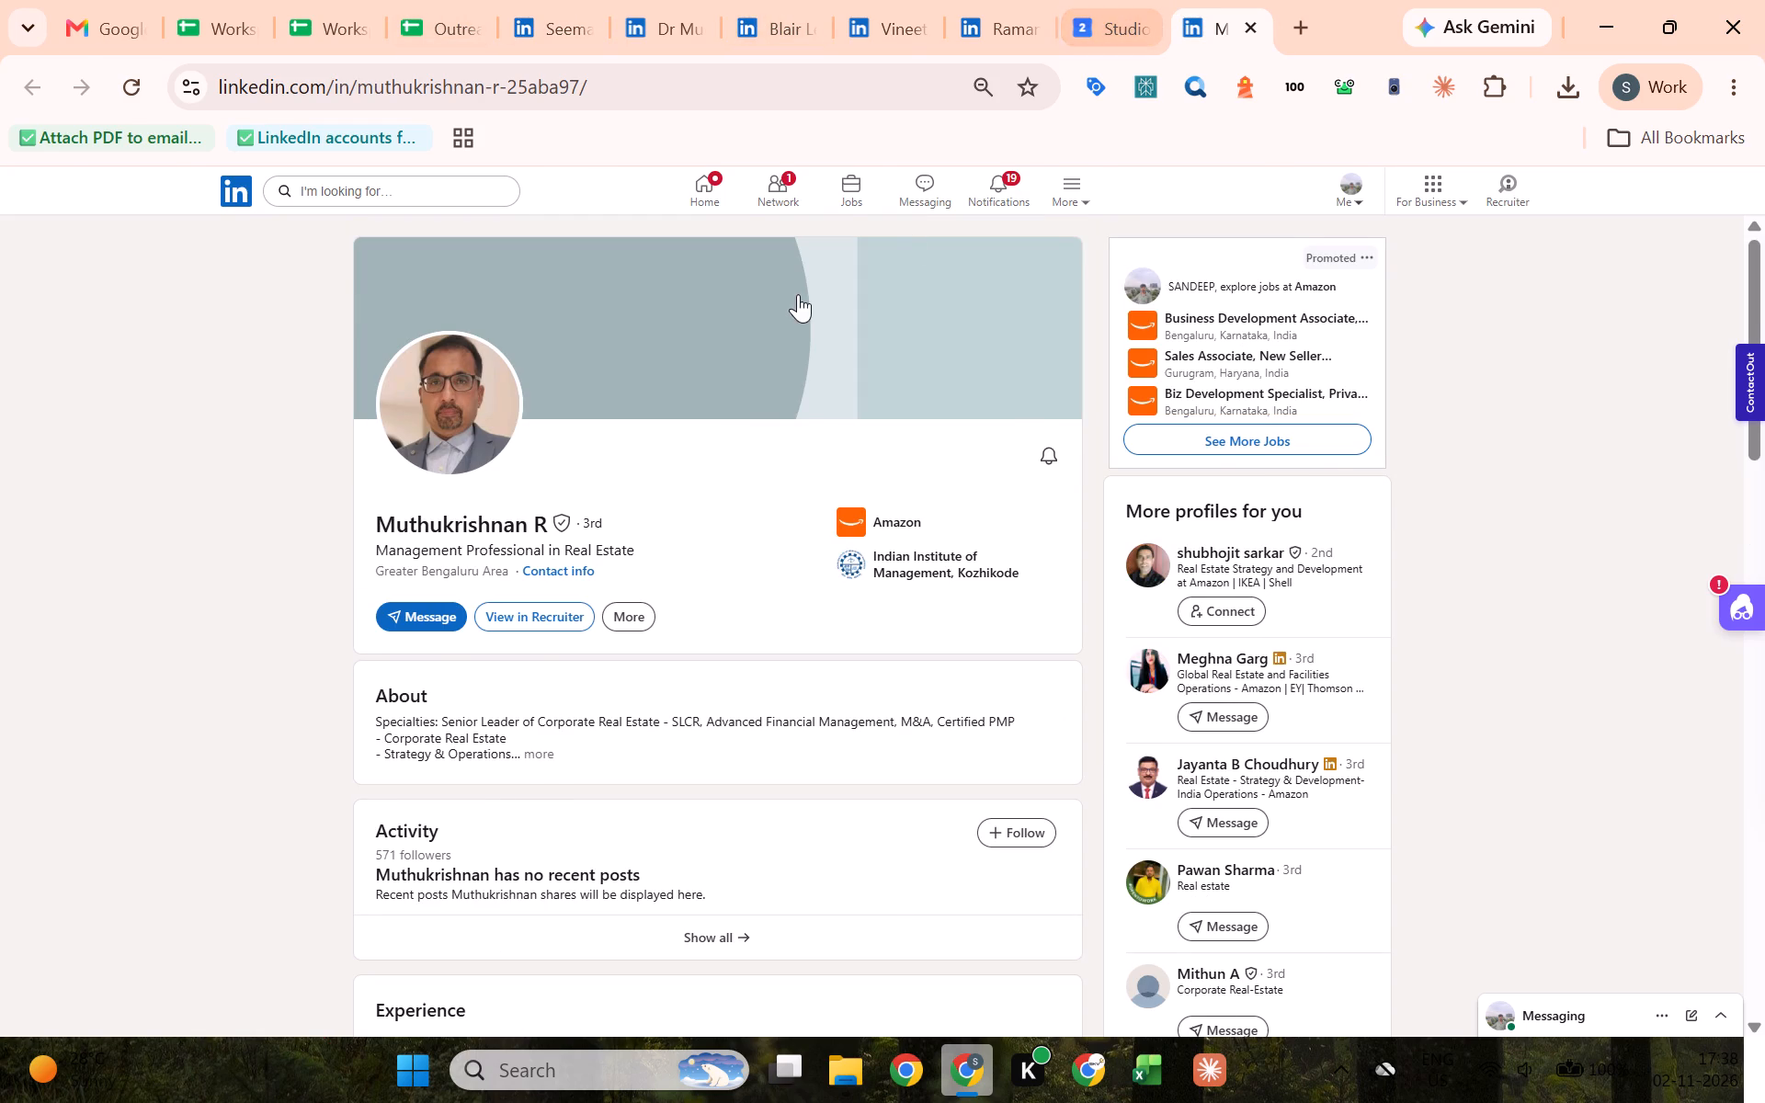
key("alt+Tab")
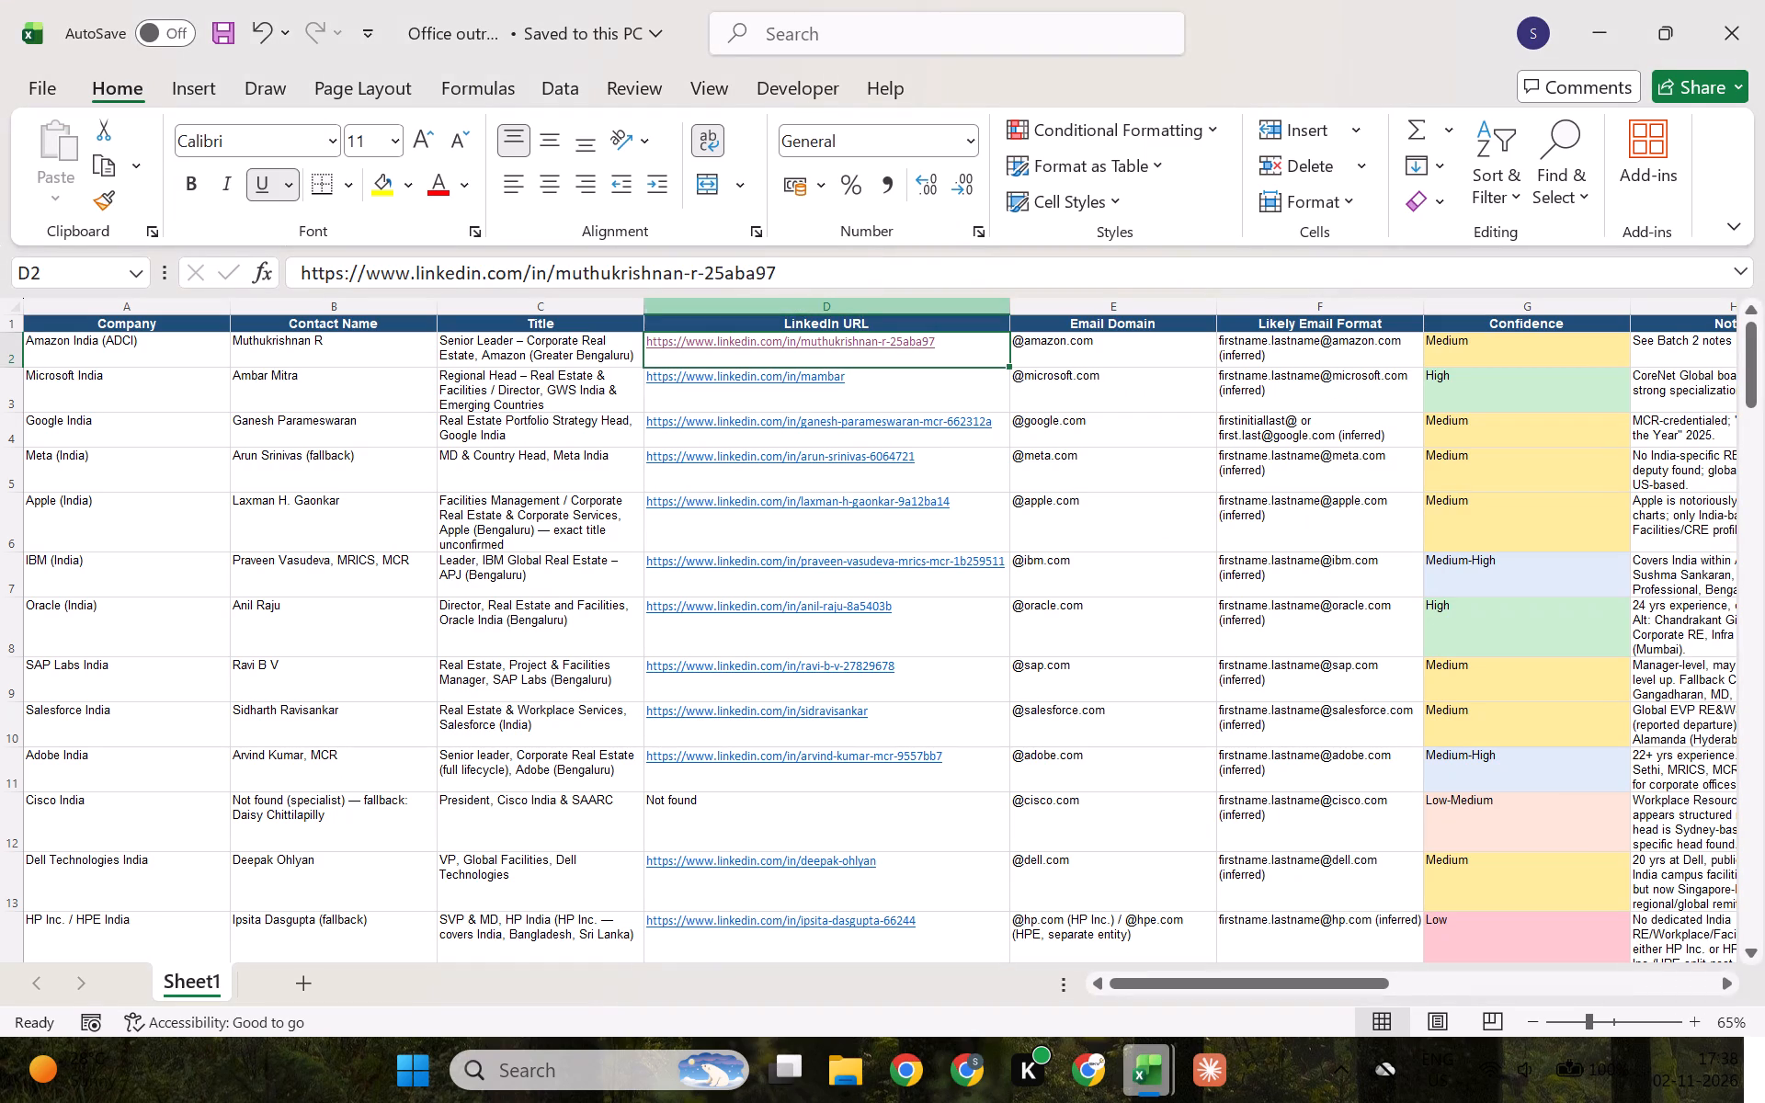
key("alt+Tab")
Reveal the Amazon India contact's email address with the Mr. E by Easyleadz extension and copy it.
left_click(1491, 93)
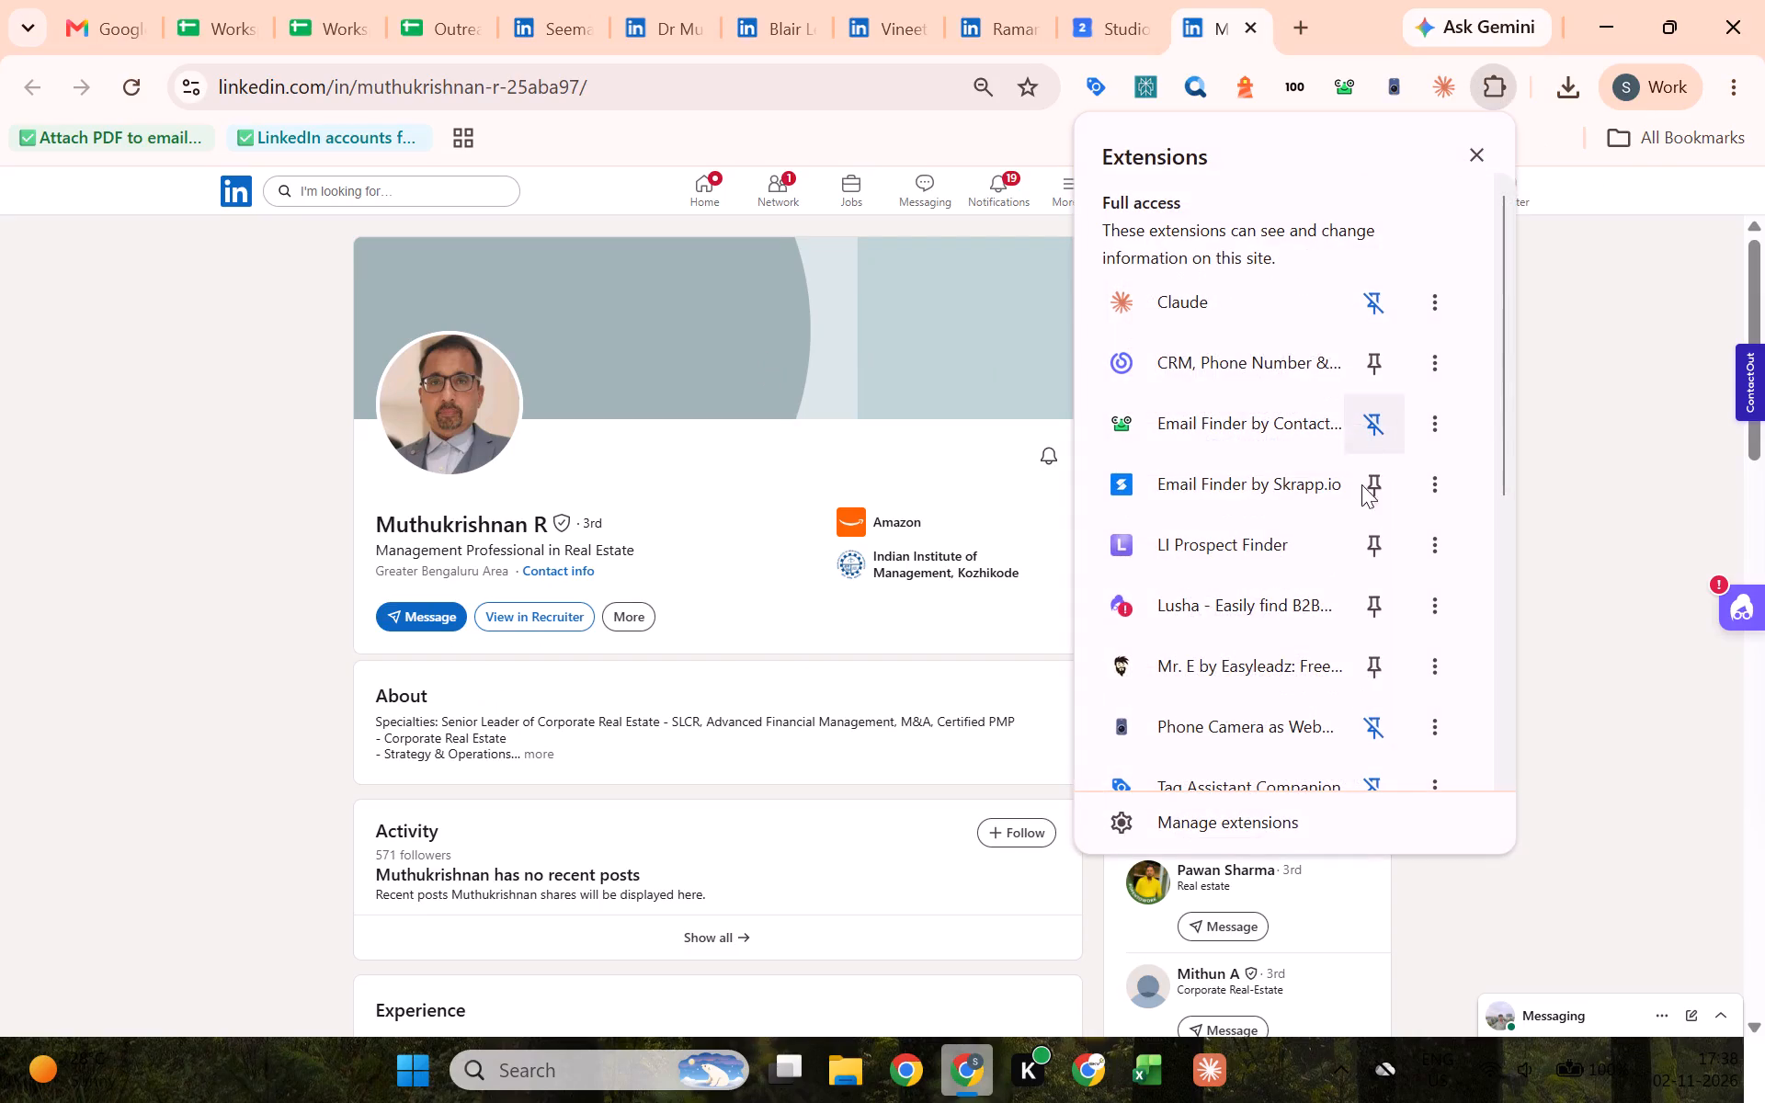
left_click(1217, 678)
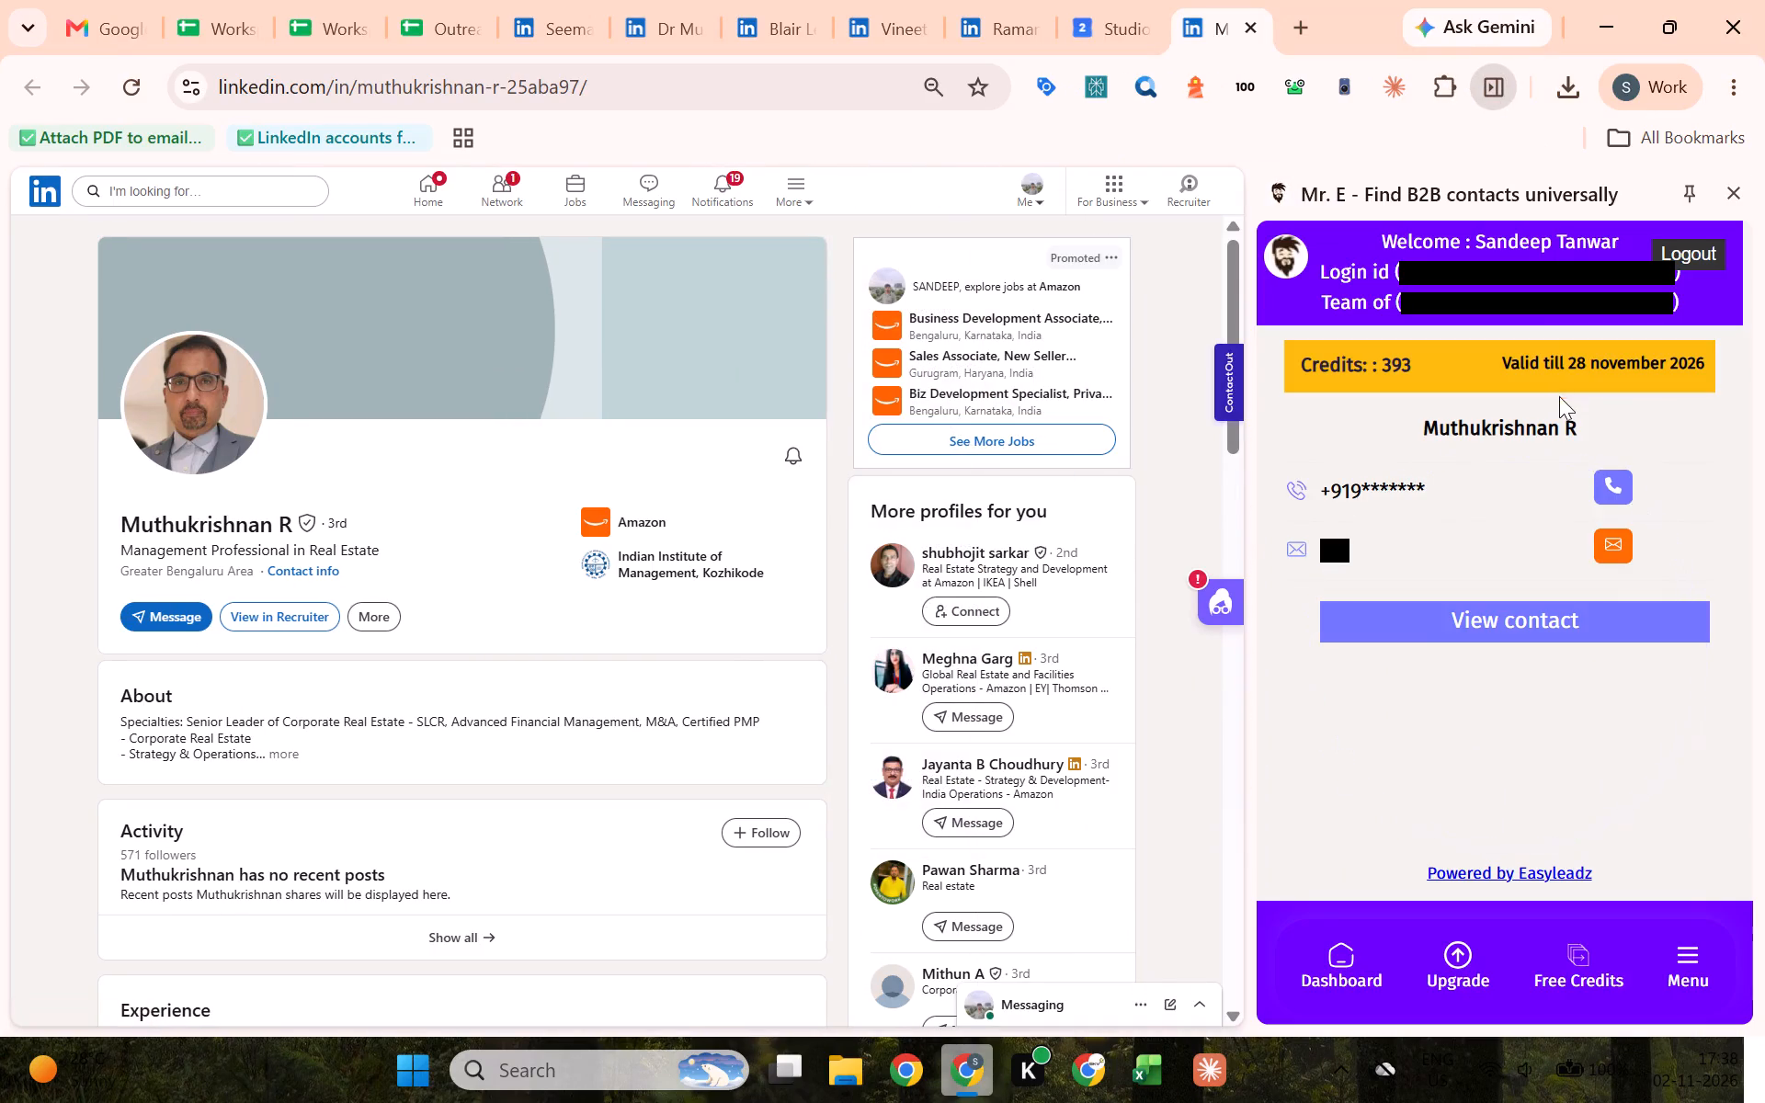
left_click(1607, 549)
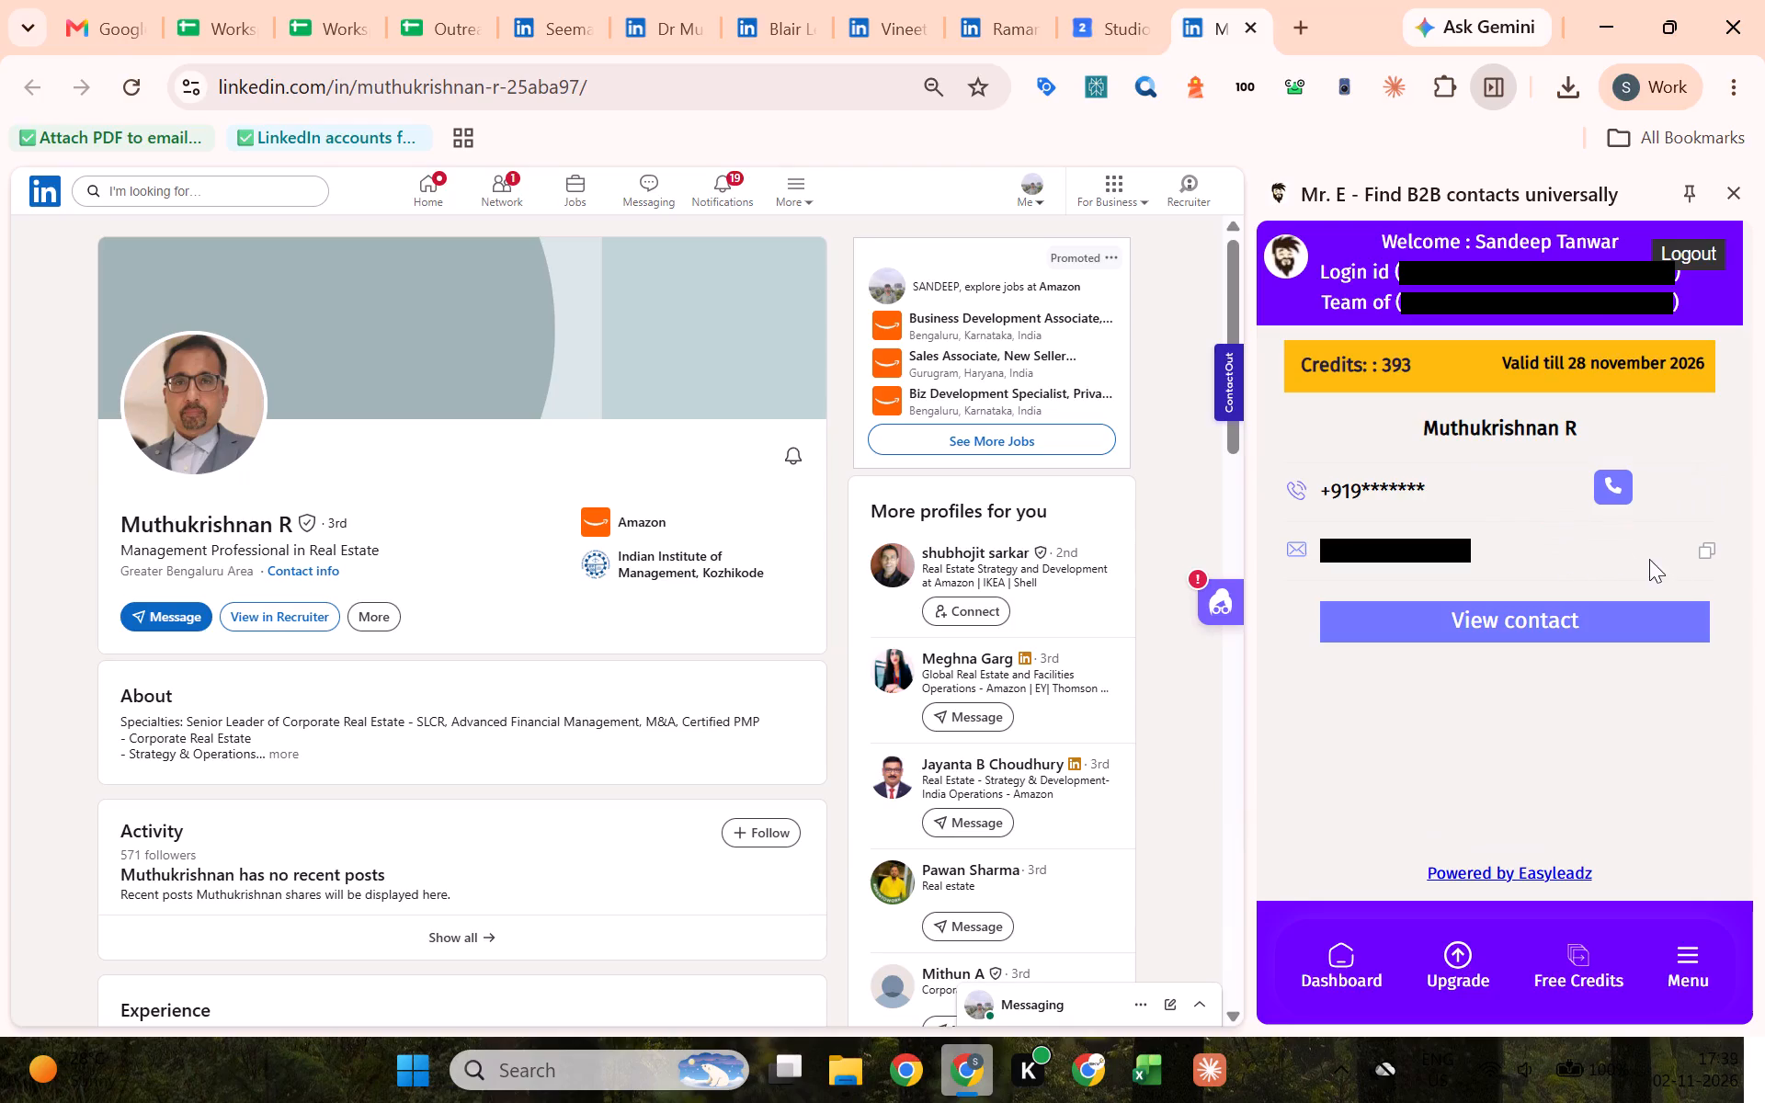
left_click(1702, 548)
scroll(711, 747, "down", 1)
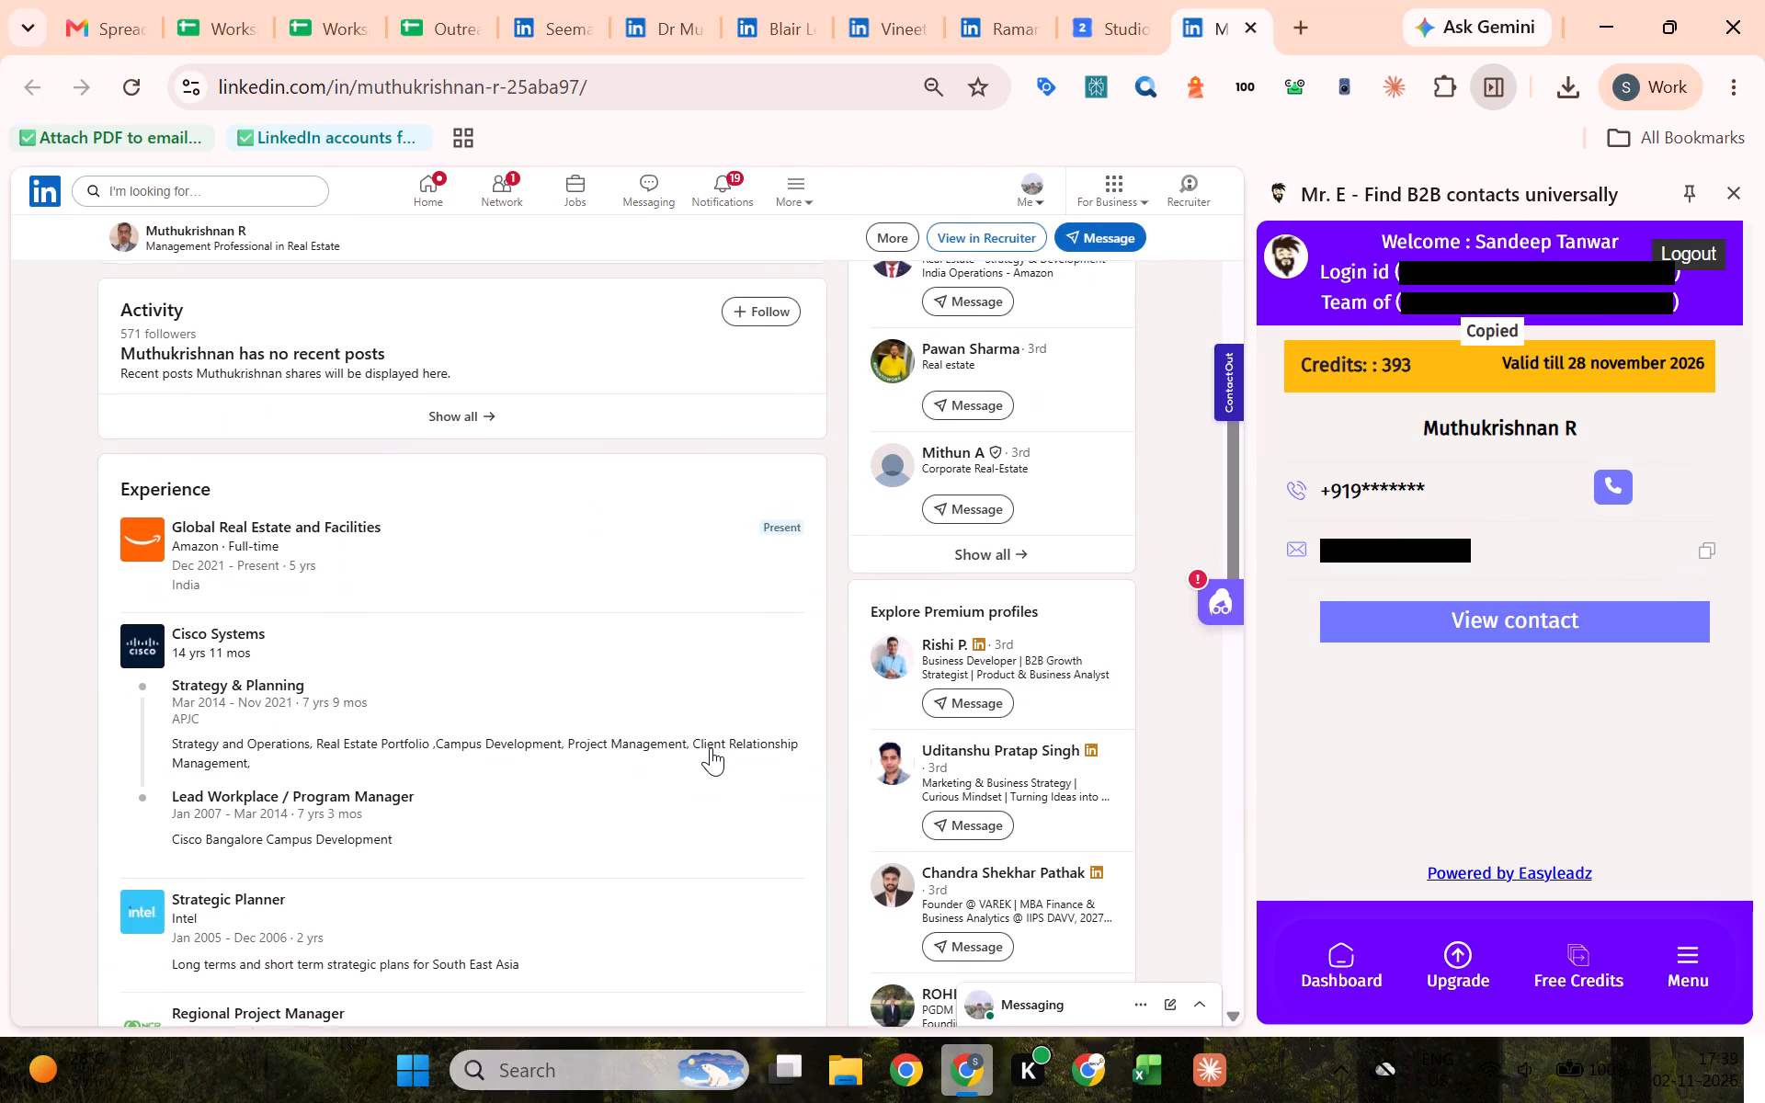
scroll(711, 747, "down", 1)
scroll(711, 747, "up", 8)
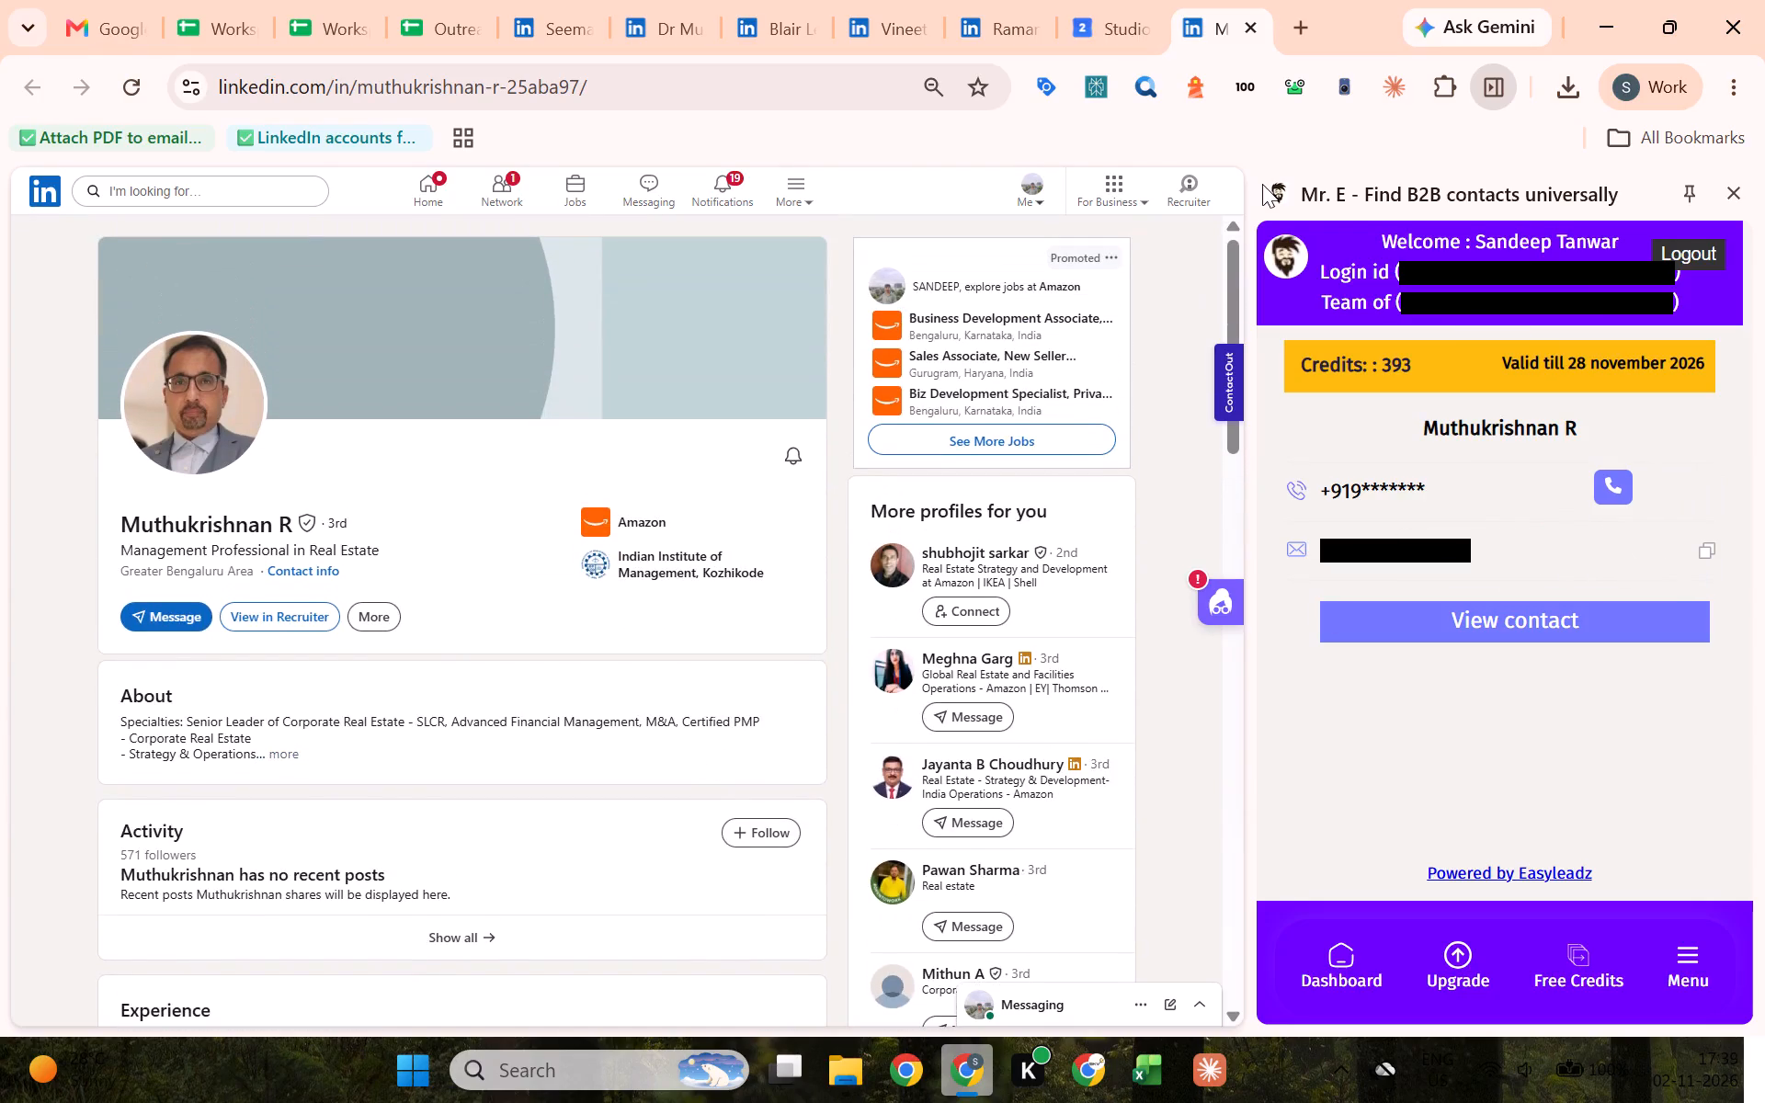
Open the Microsoft India contact's LinkedIn profile from the workbook, then reveal and copy the contact's email addresses with the Mr. E extension.
key("alt+Tab")
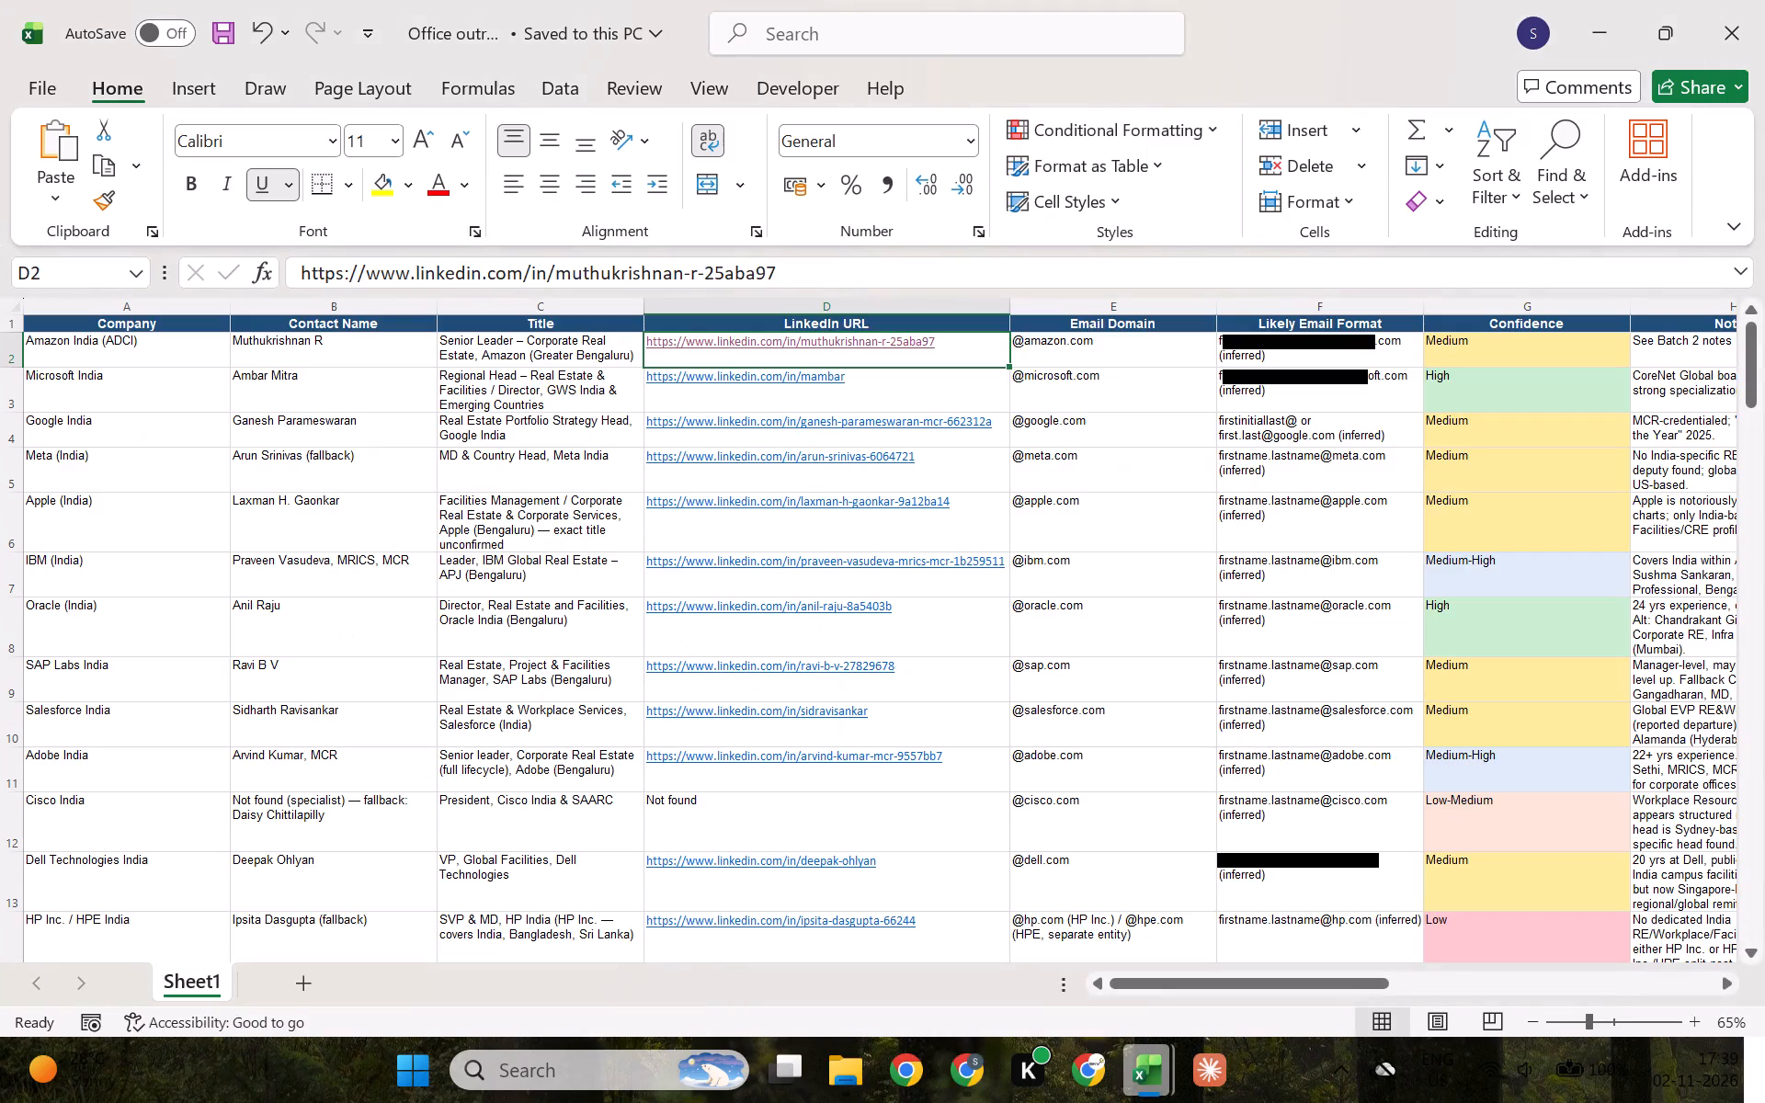
scroll(1139, 358, "up", 1)
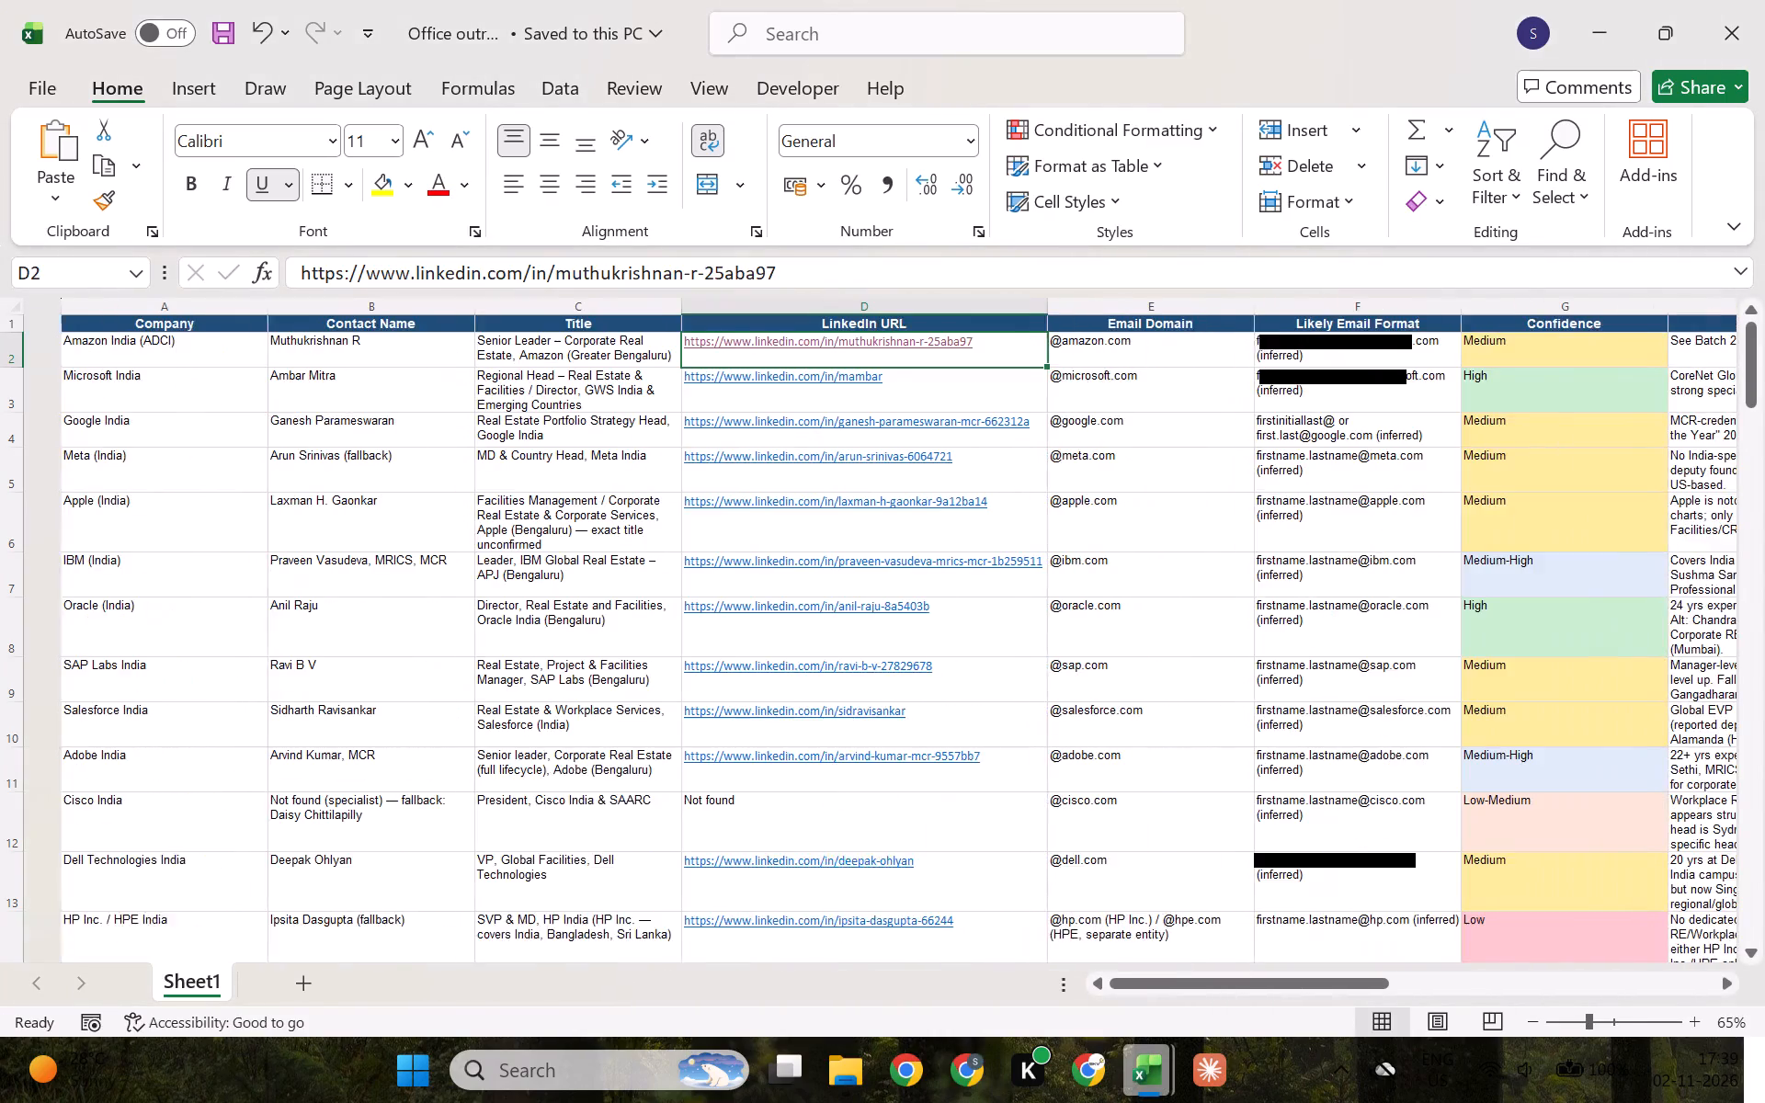
scroll(1139, 358, "up", 1)
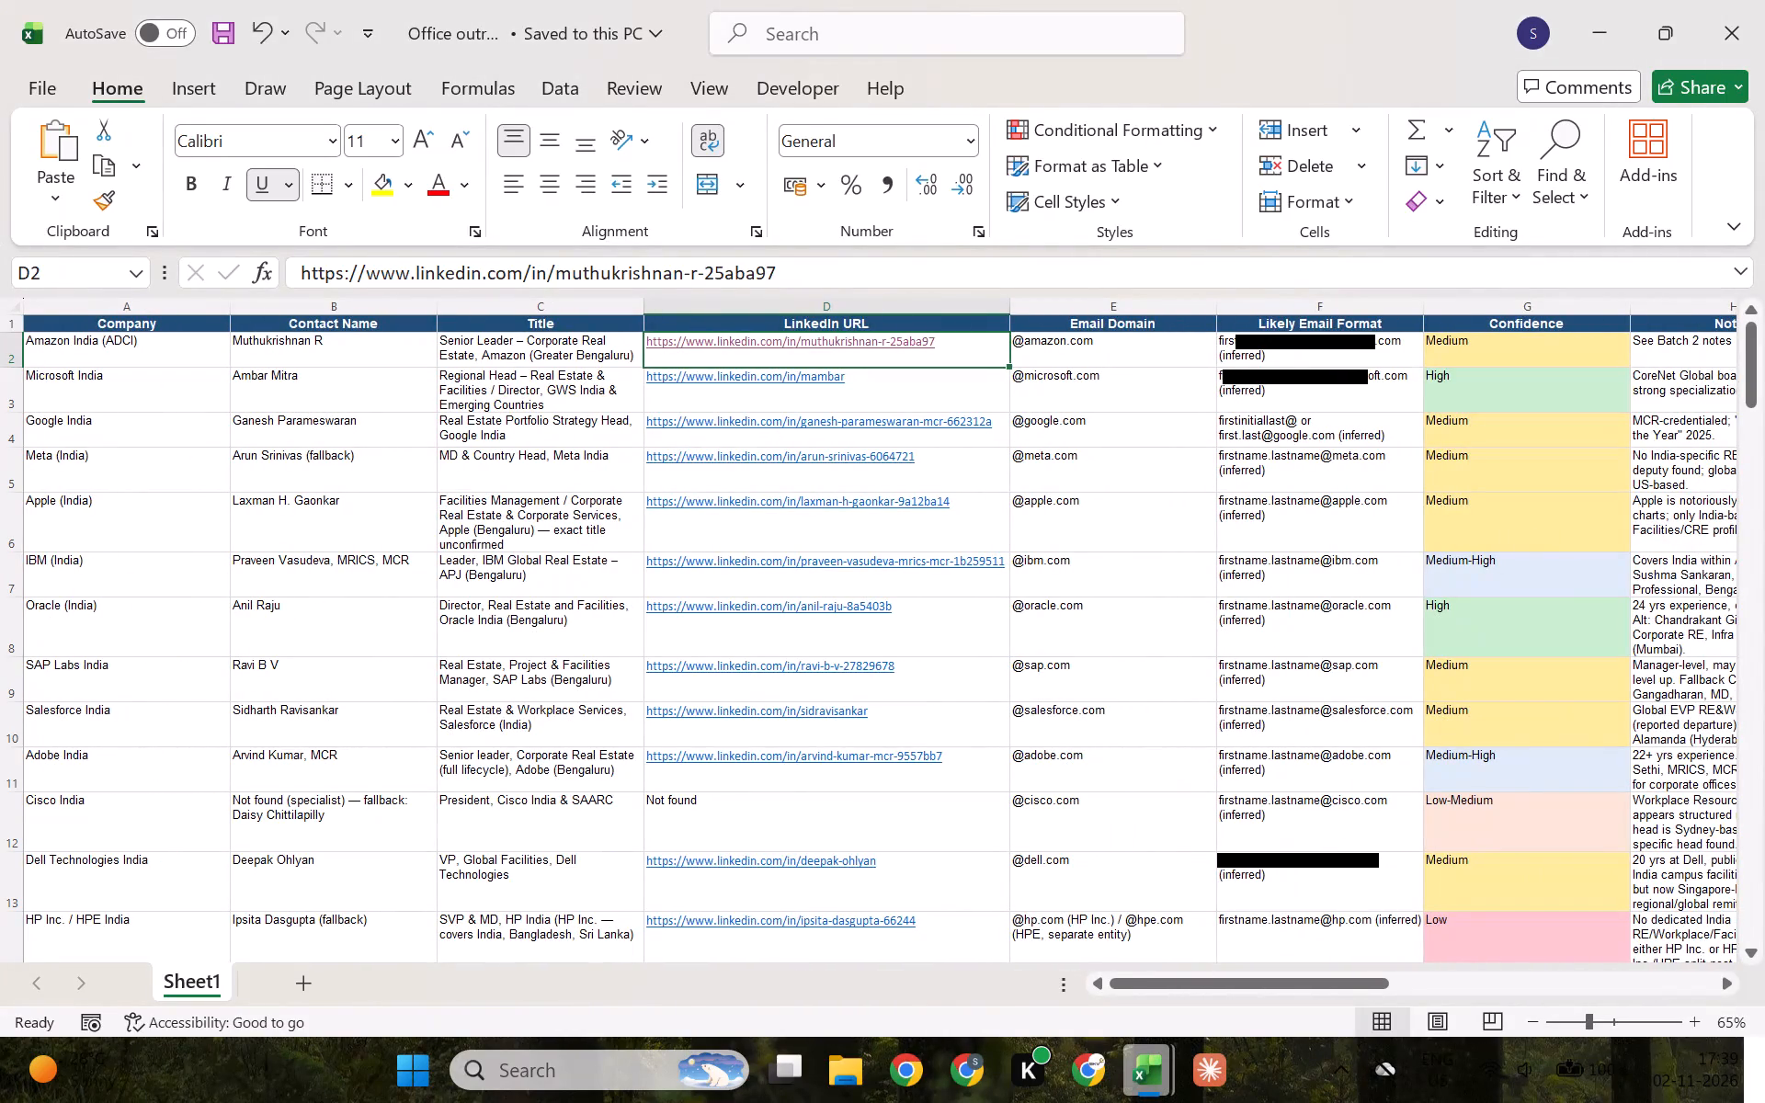
left_click(732, 372)
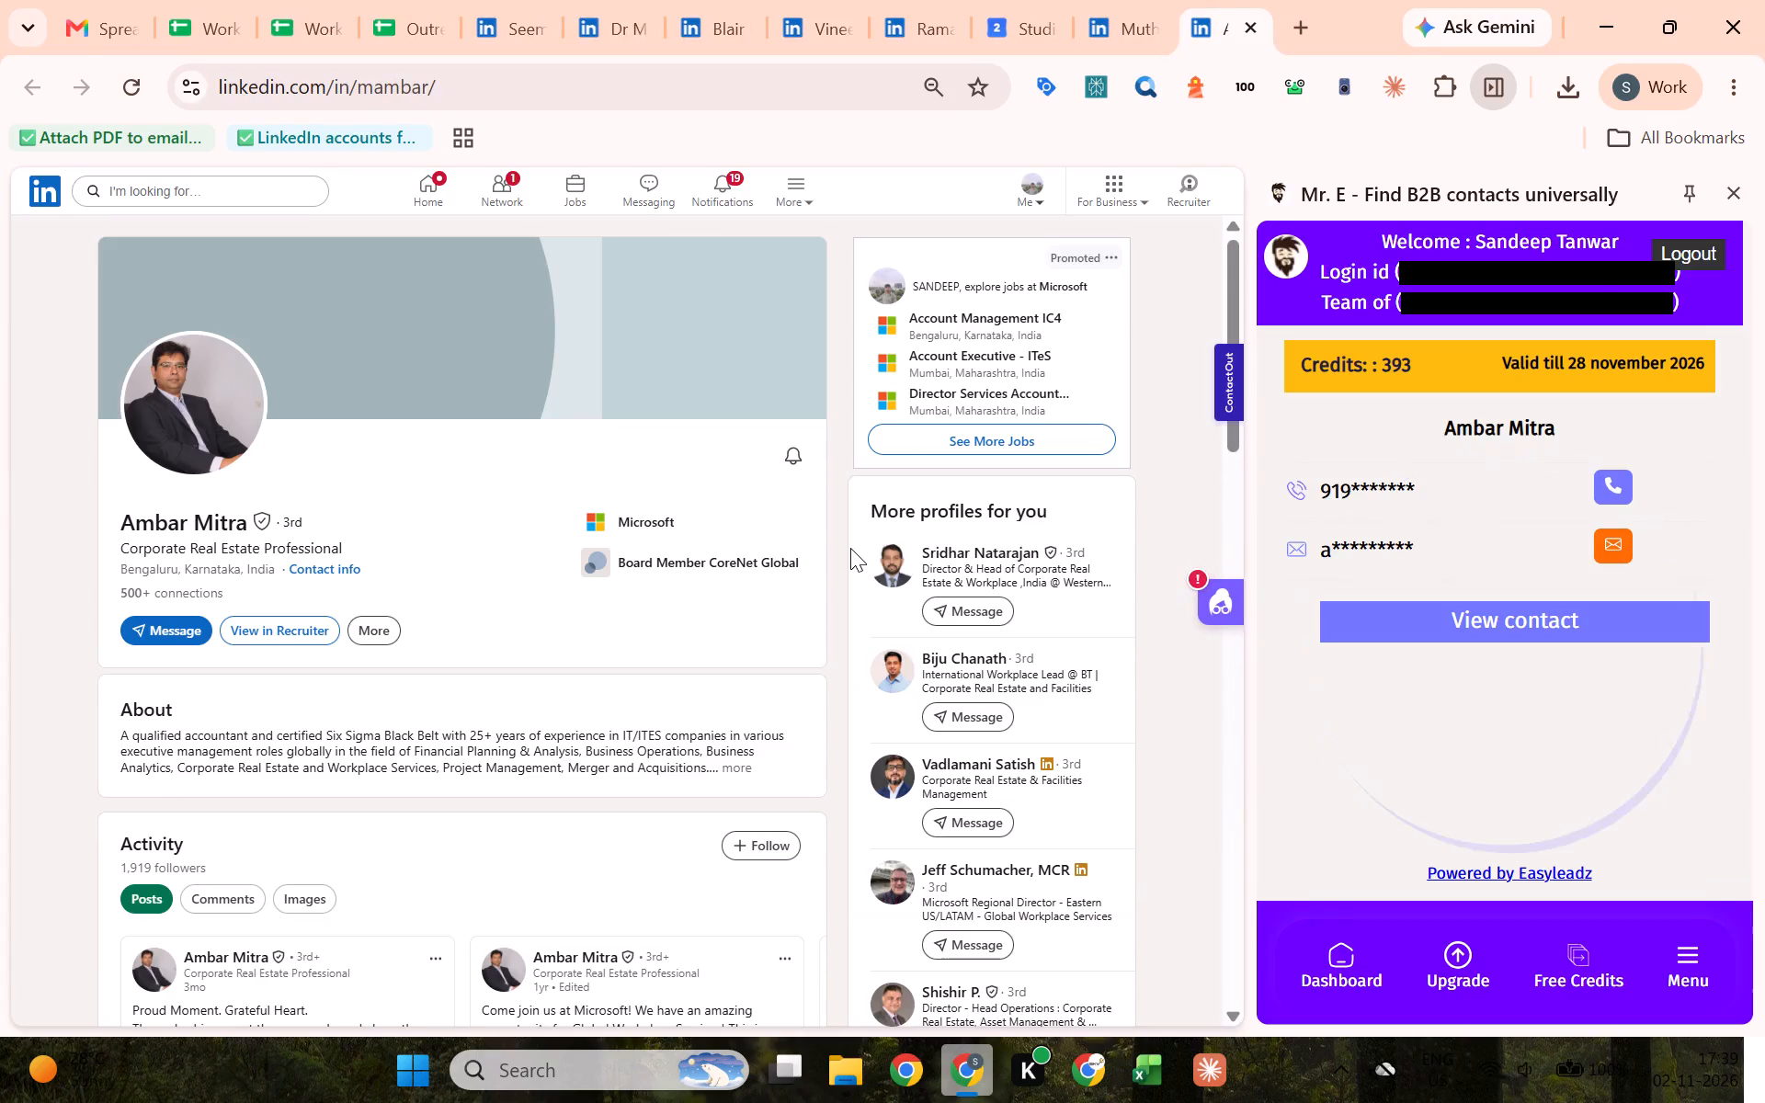
left_click(1608, 552)
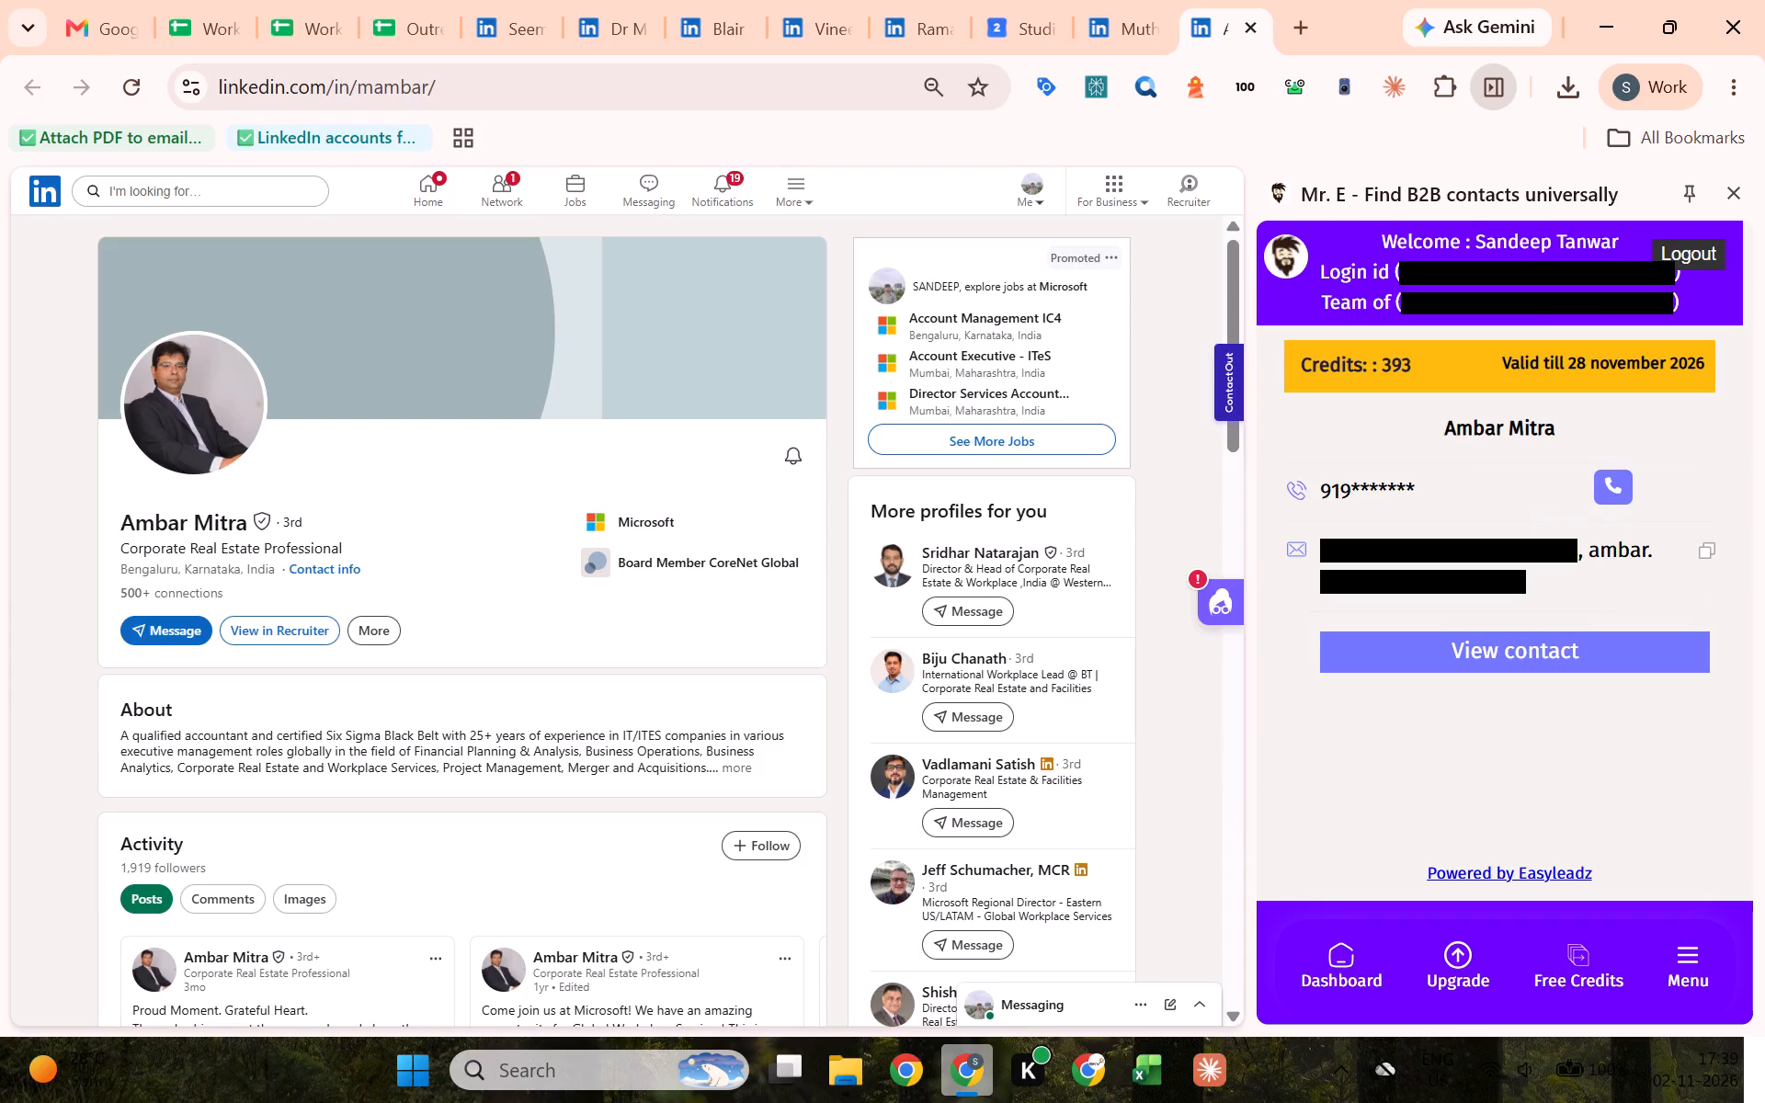
left_click(1718, 546)
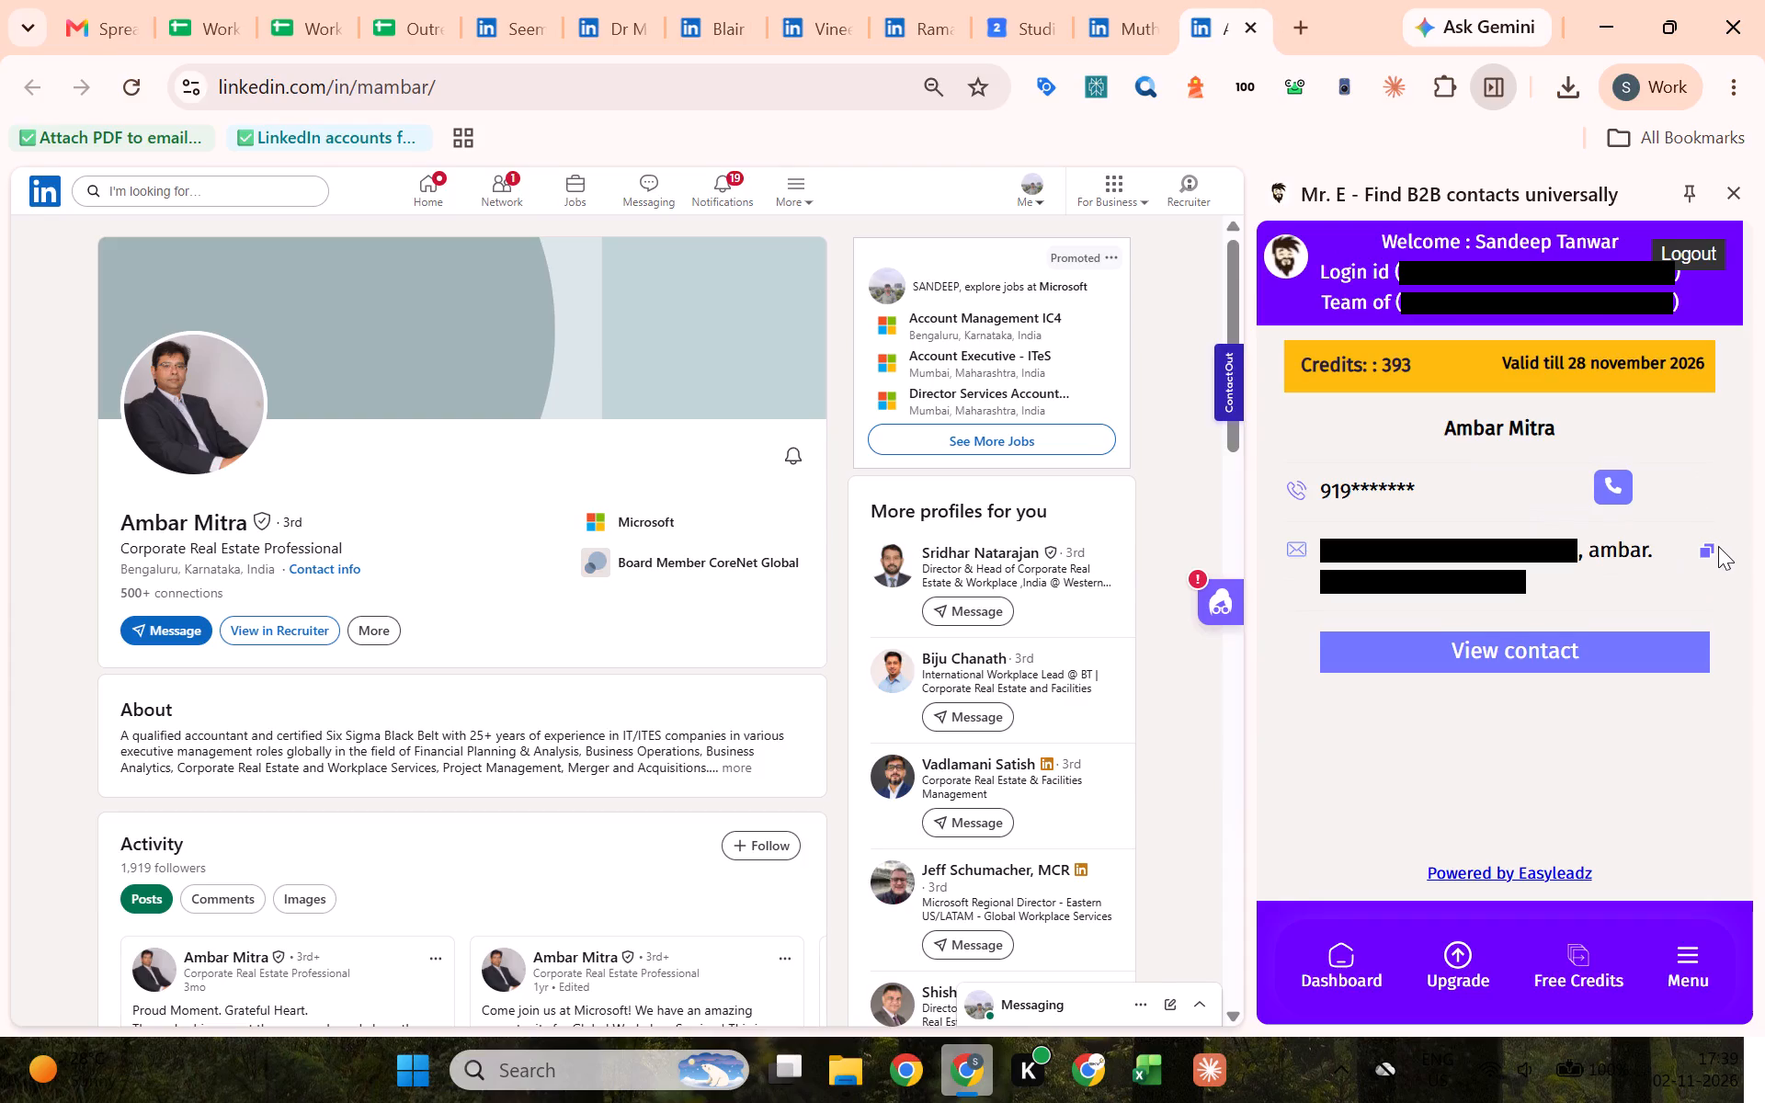
left_click(1710, 550)
Paste the copied addresses into Microsoft India's Likely Email Format cell in the workbook and delete the first, keeping only the second.
key("alt+Tab")
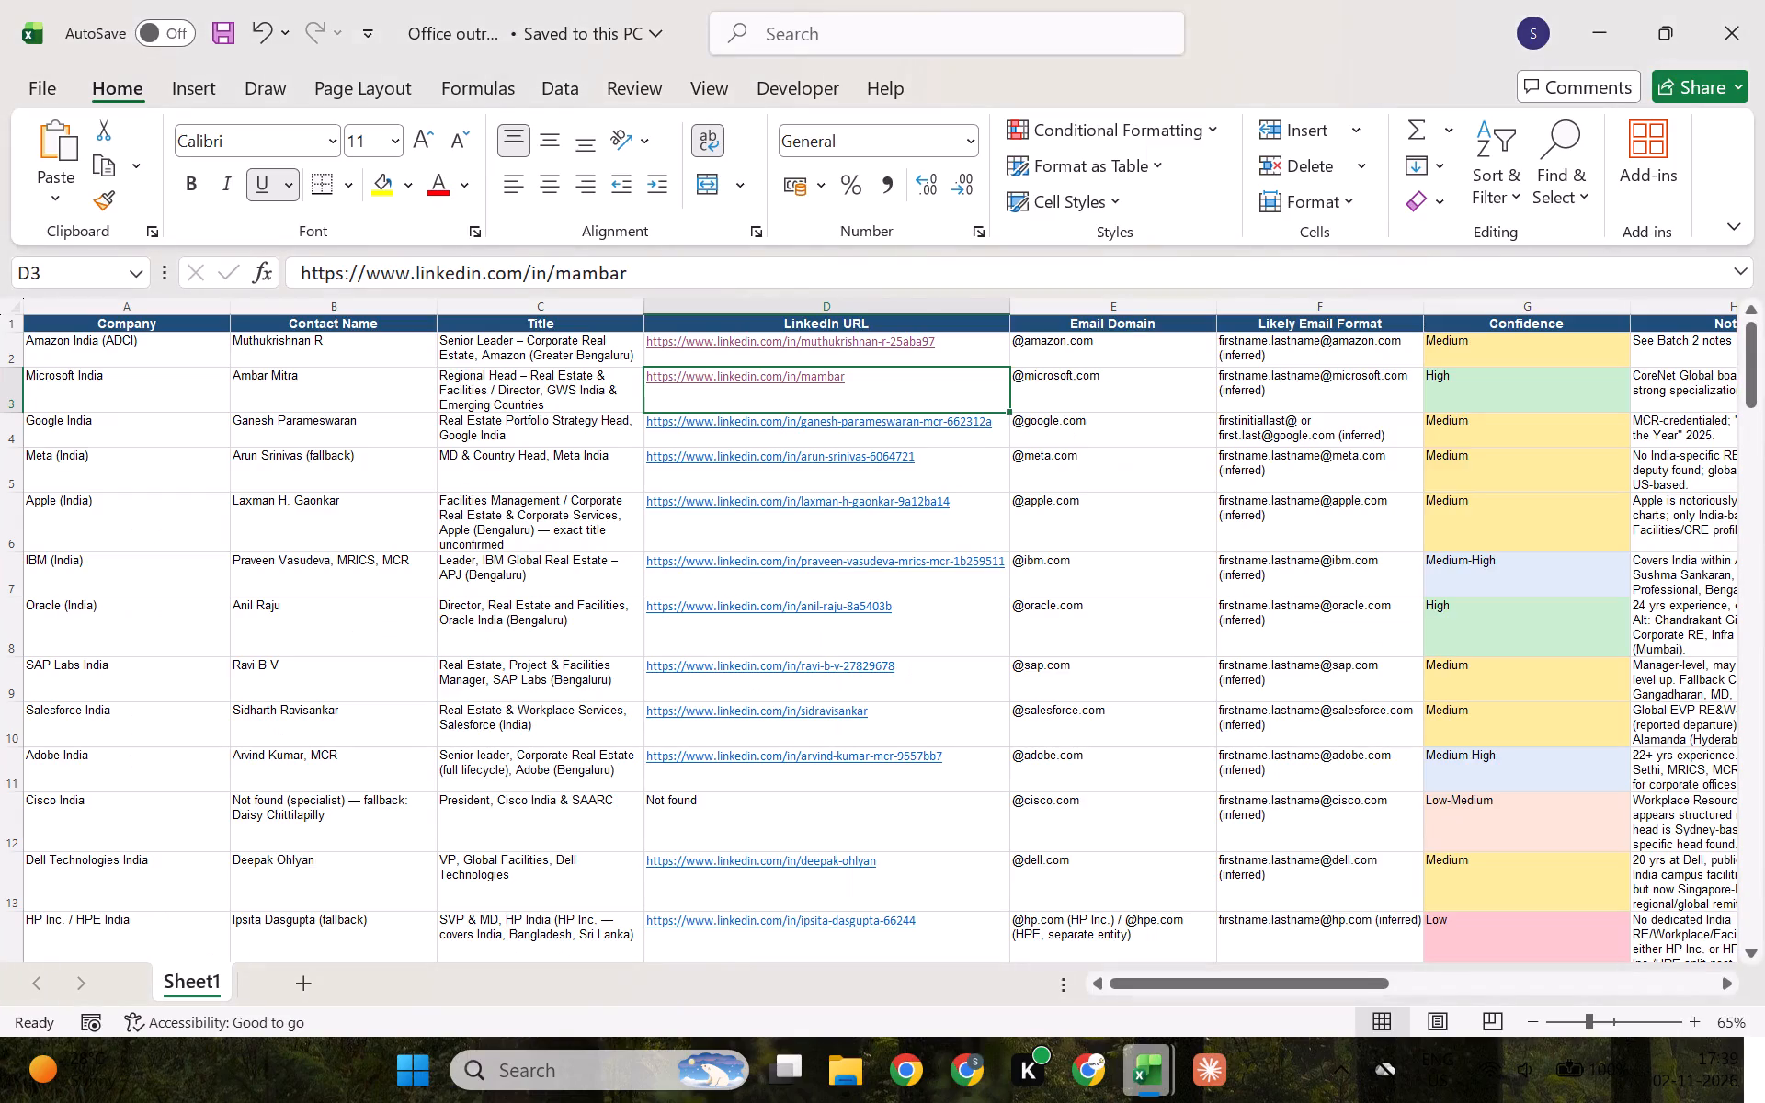
left_click(1252, 390)
key("ctrl+v")
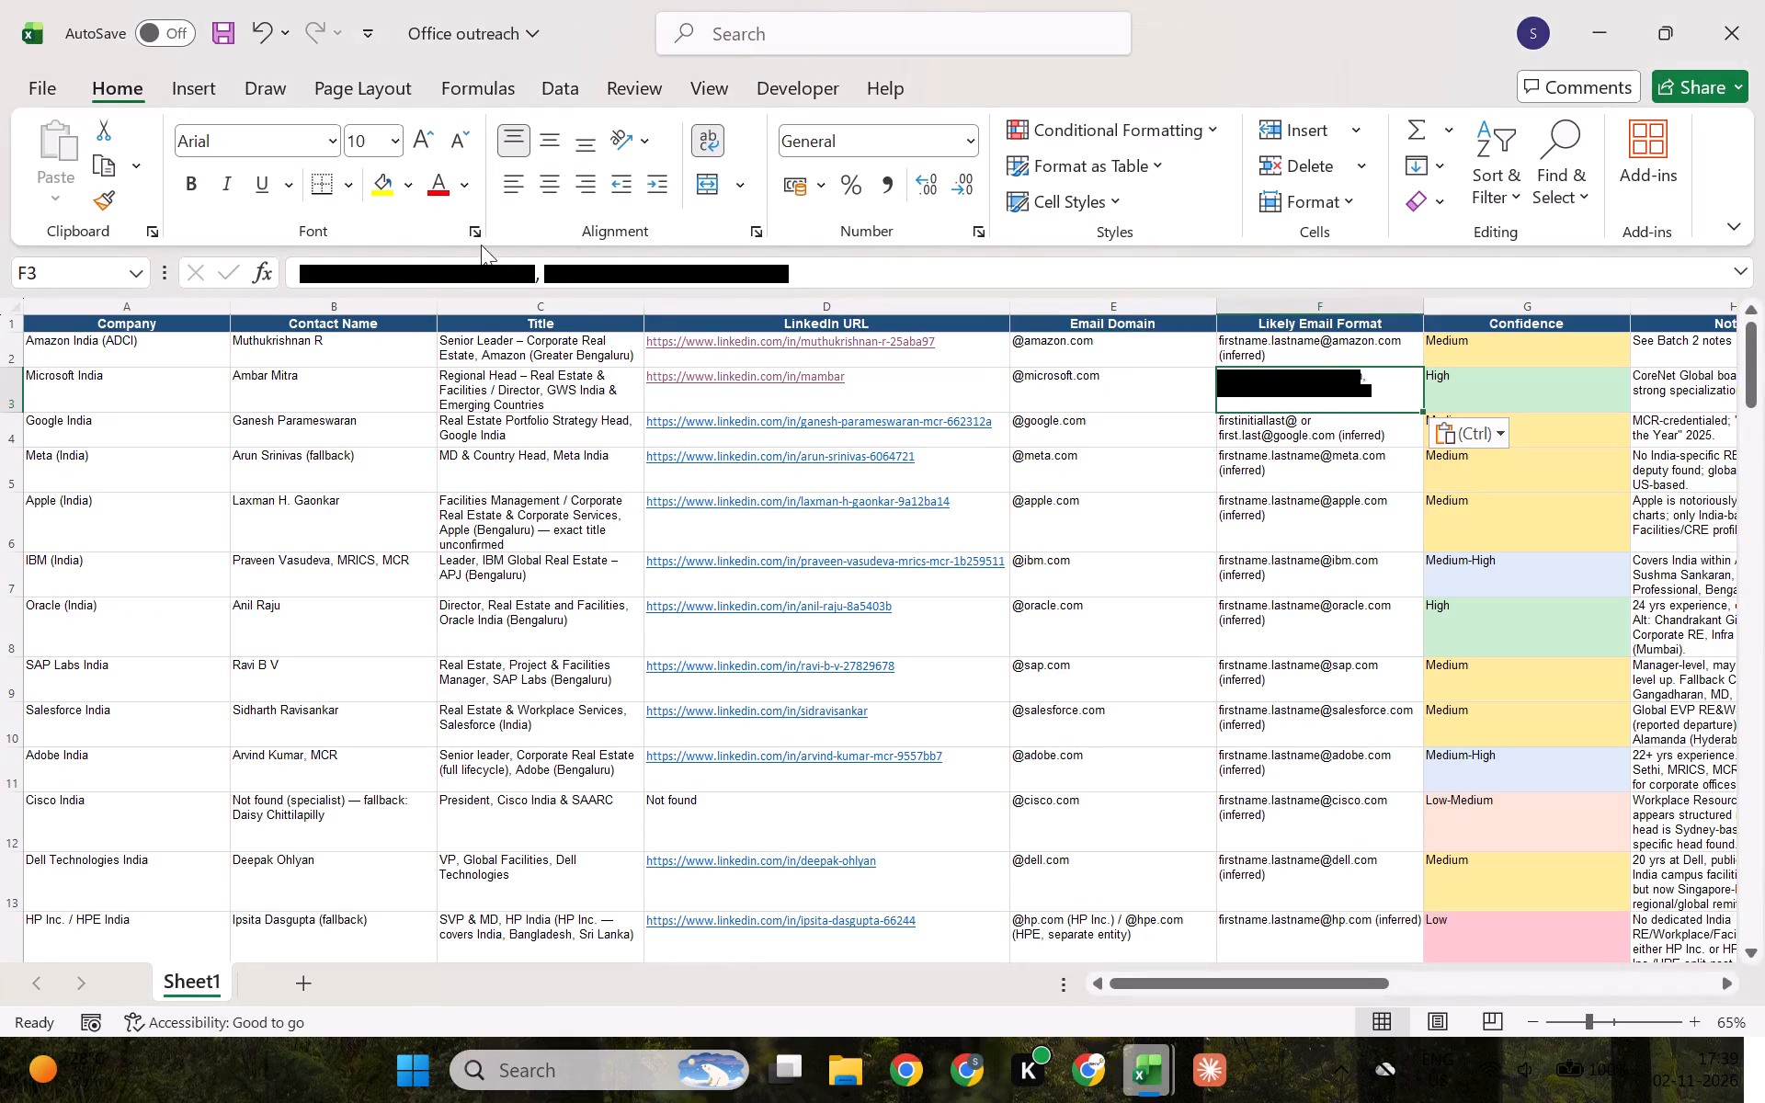
left_click_drag(544, 269, 44, 298)
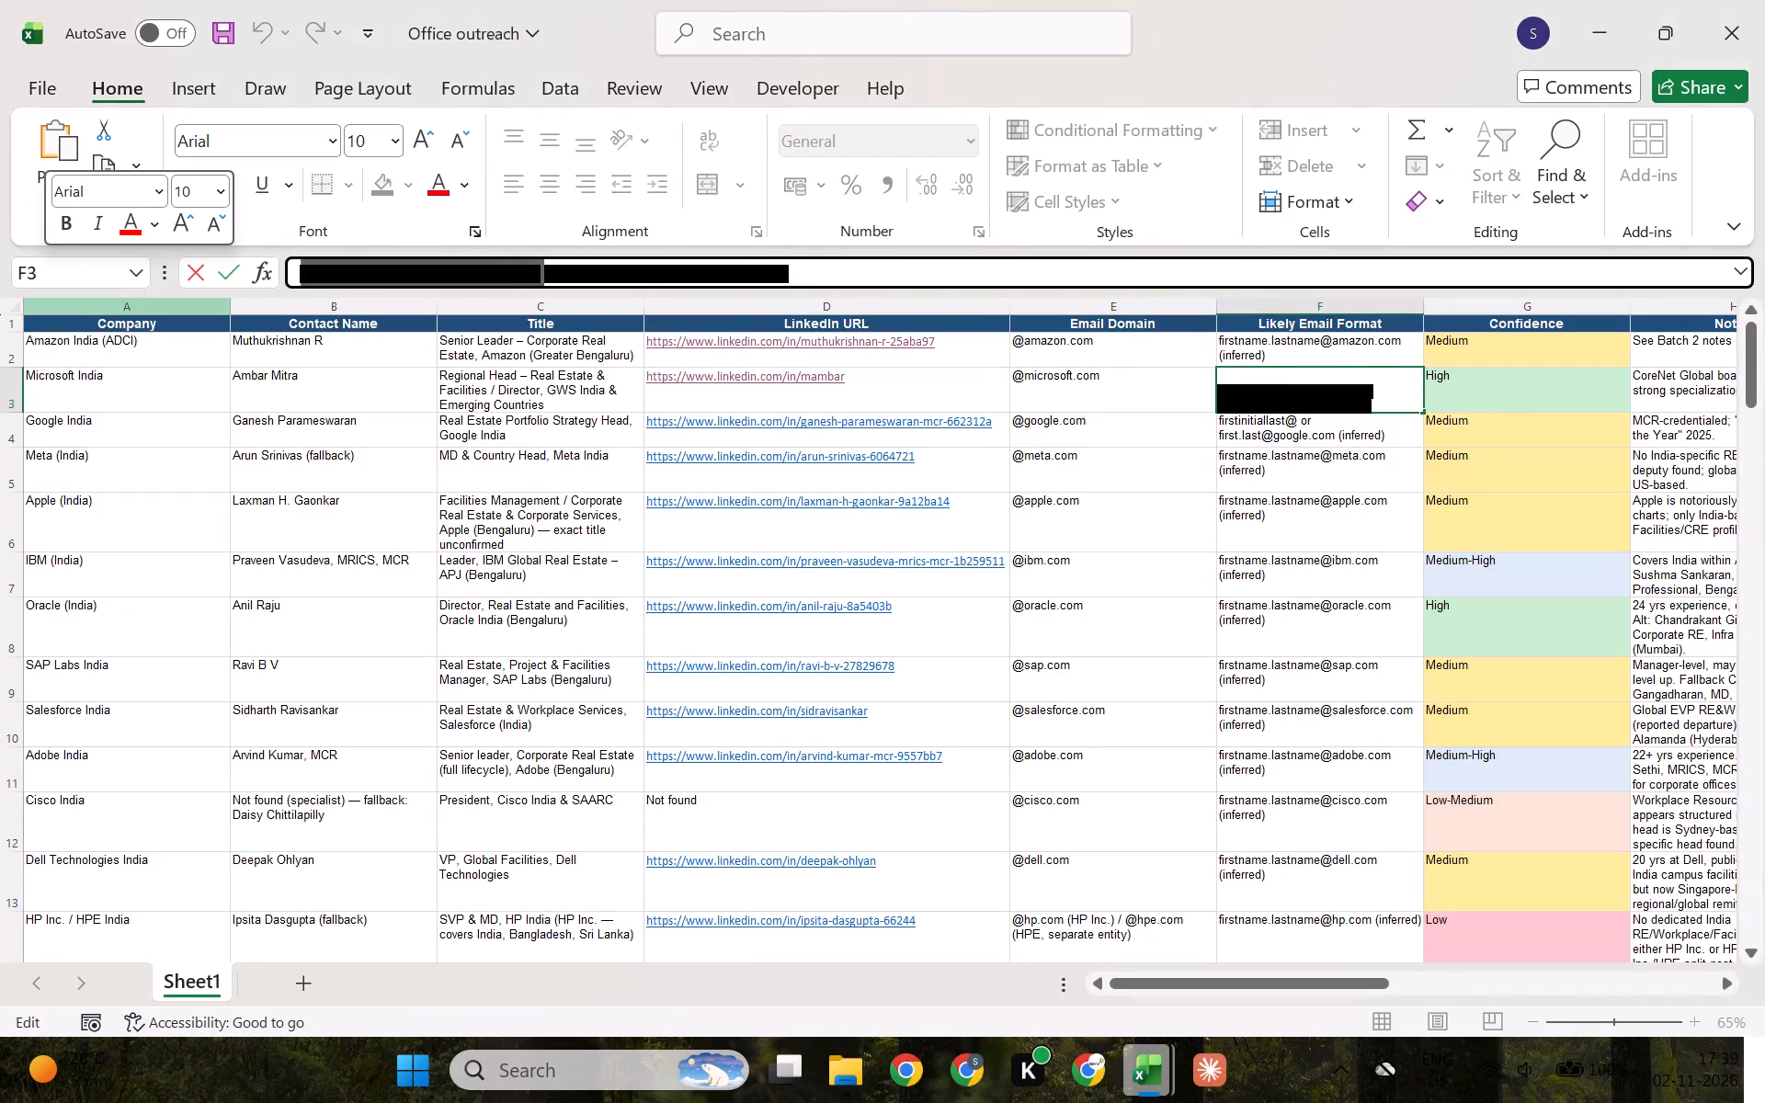
key("BackSpace")
left_click(954, 526)
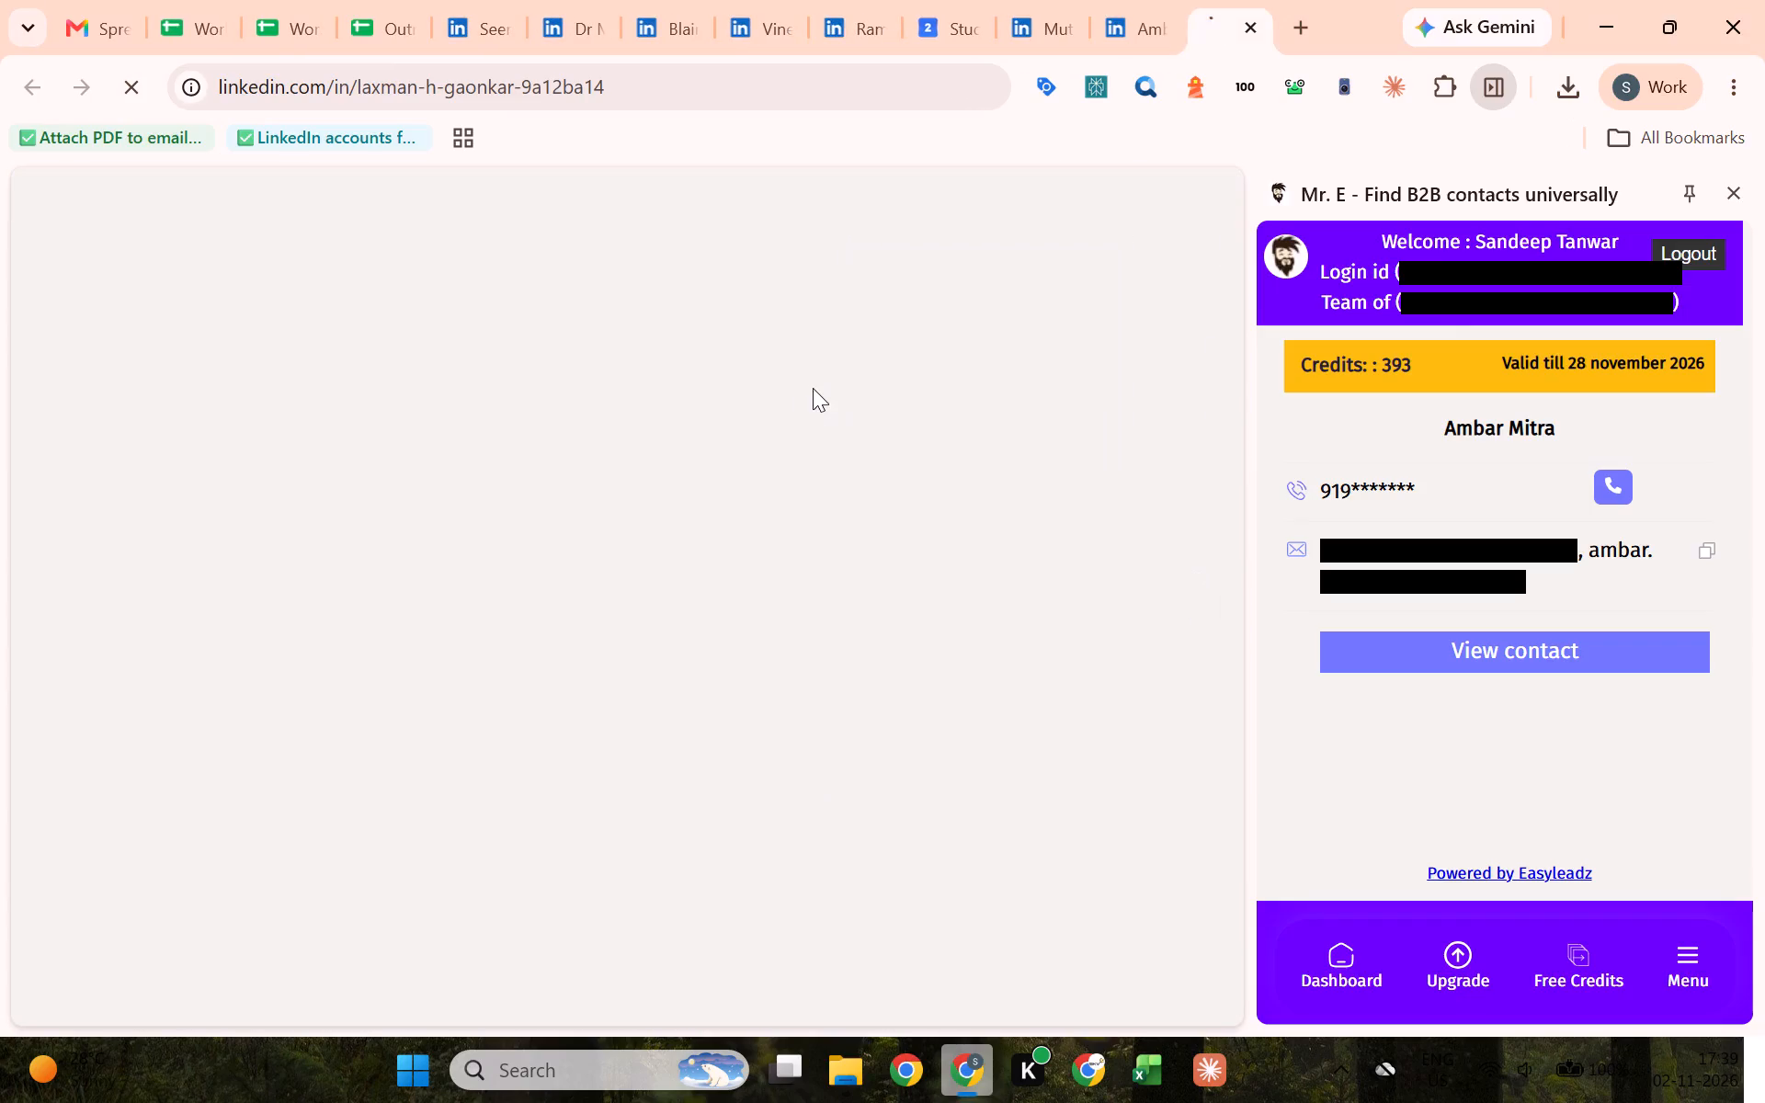
left_click(1249, 17)
key("alt+Tab")
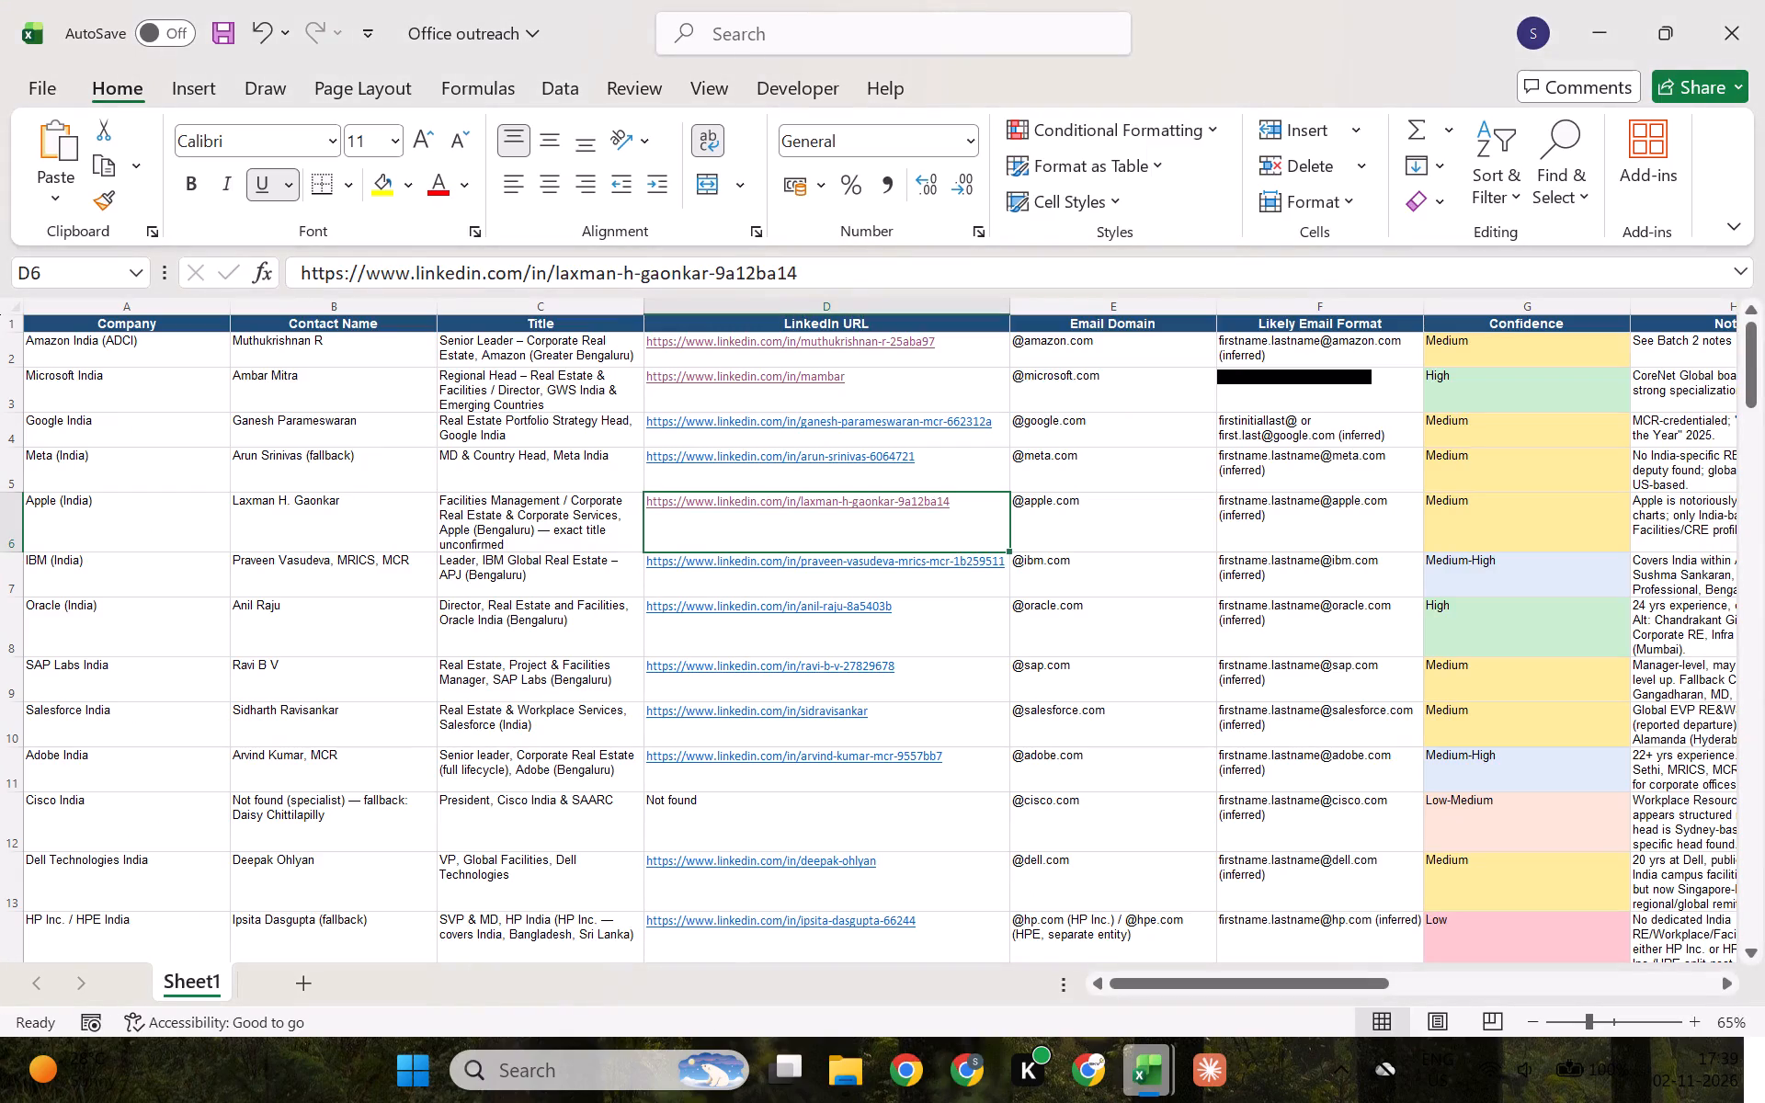
Open the Google India contact's LinkedIn URL from the sheet.
left_click(789, 428)
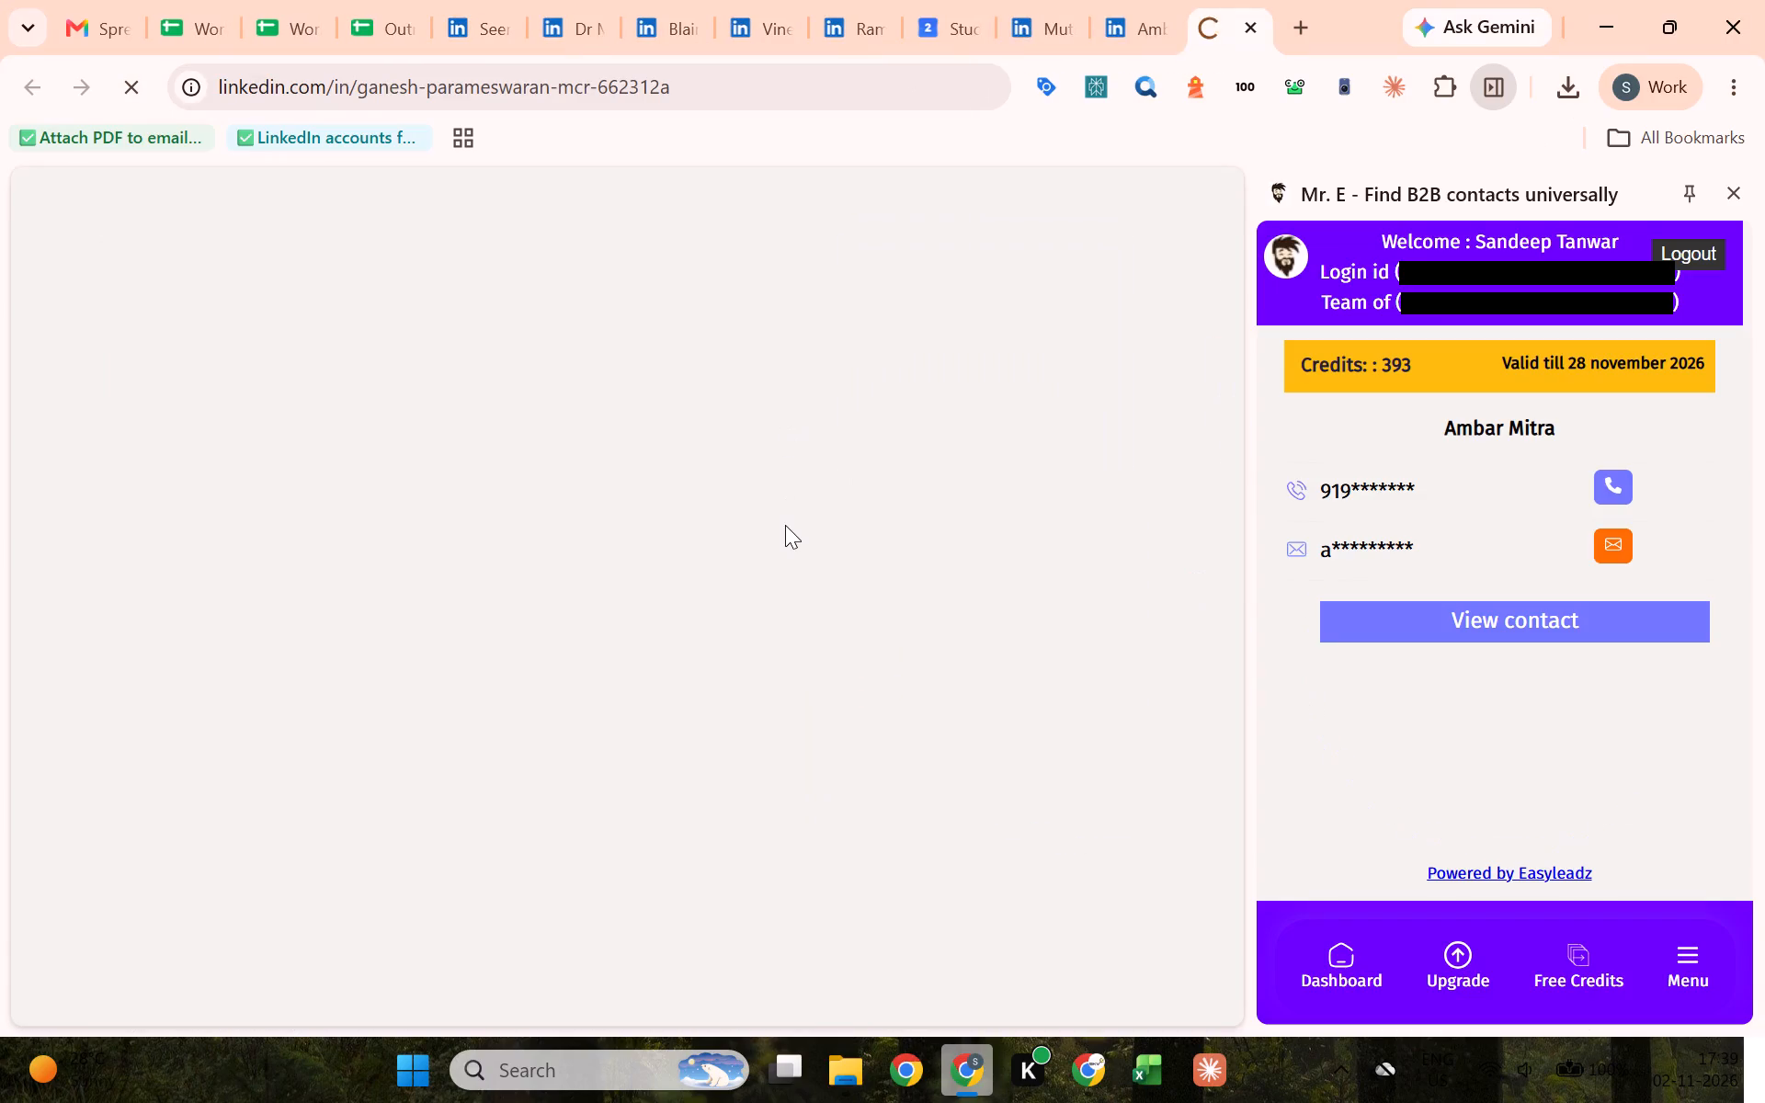
key("alt+Tab")
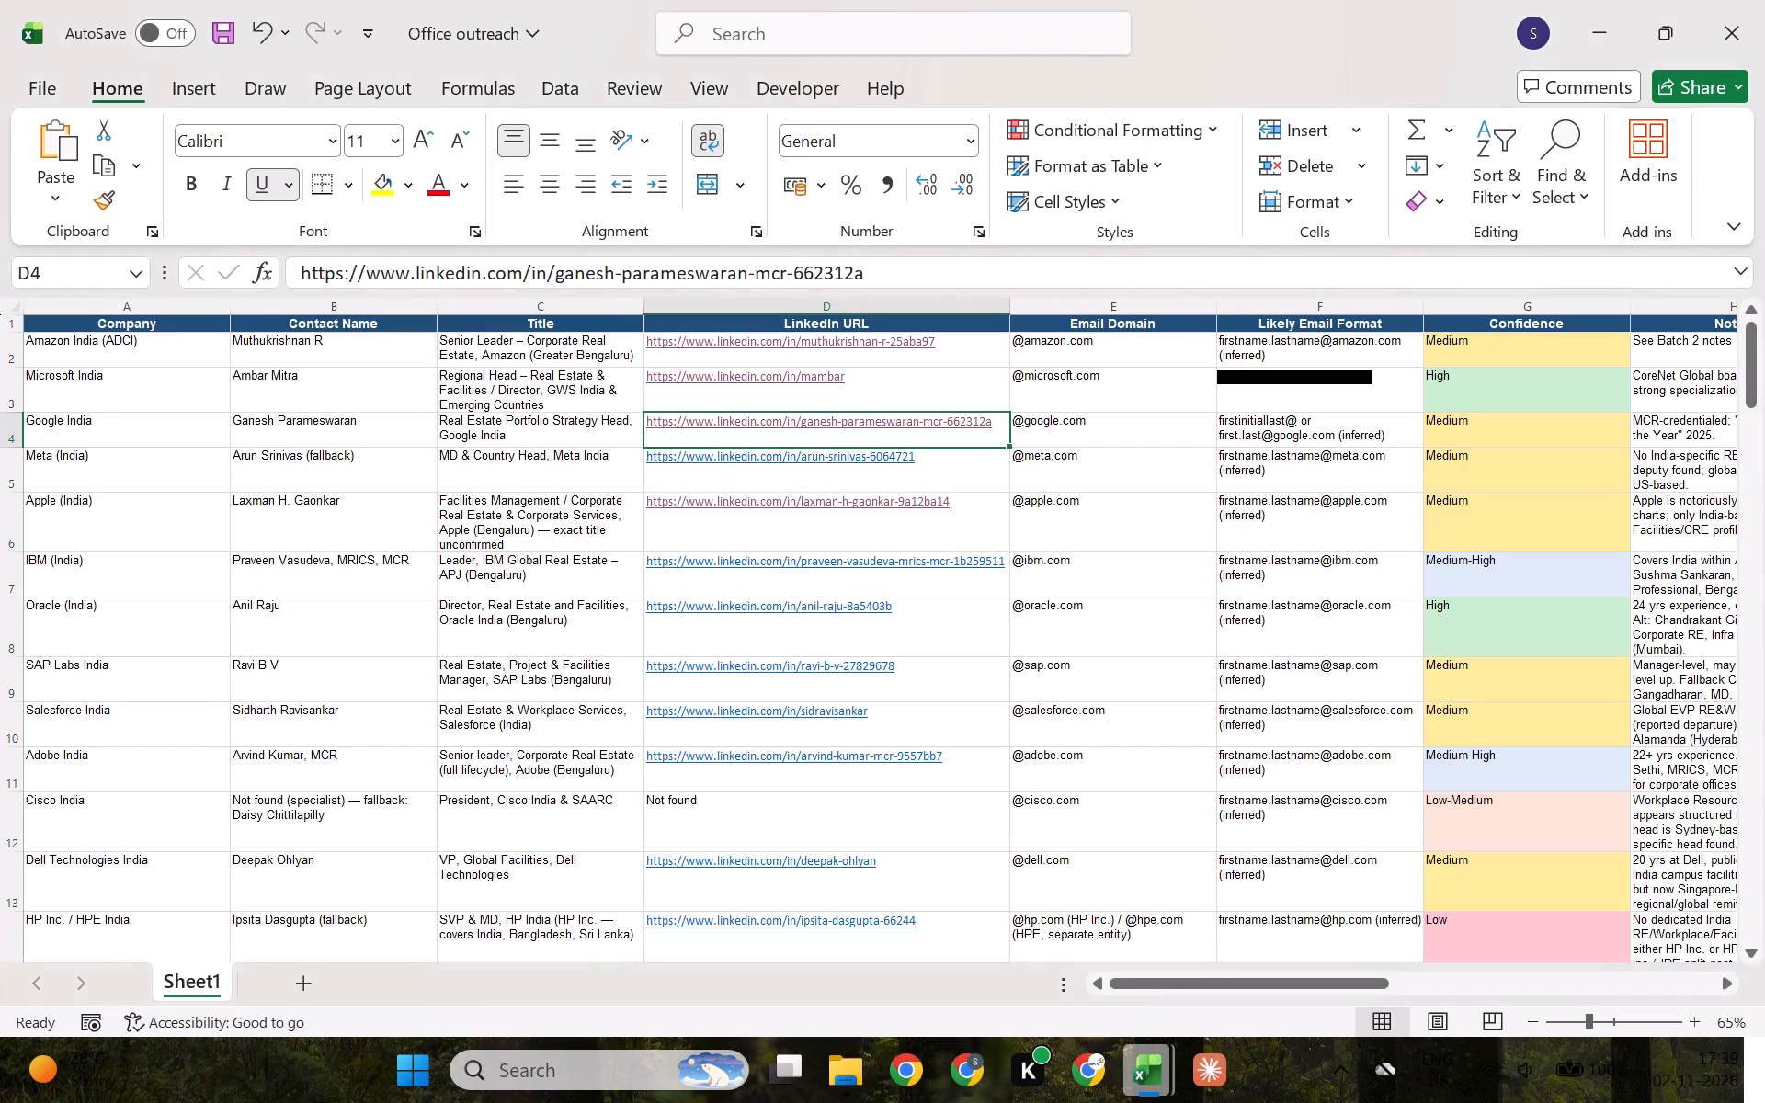
left_click(843, 426)
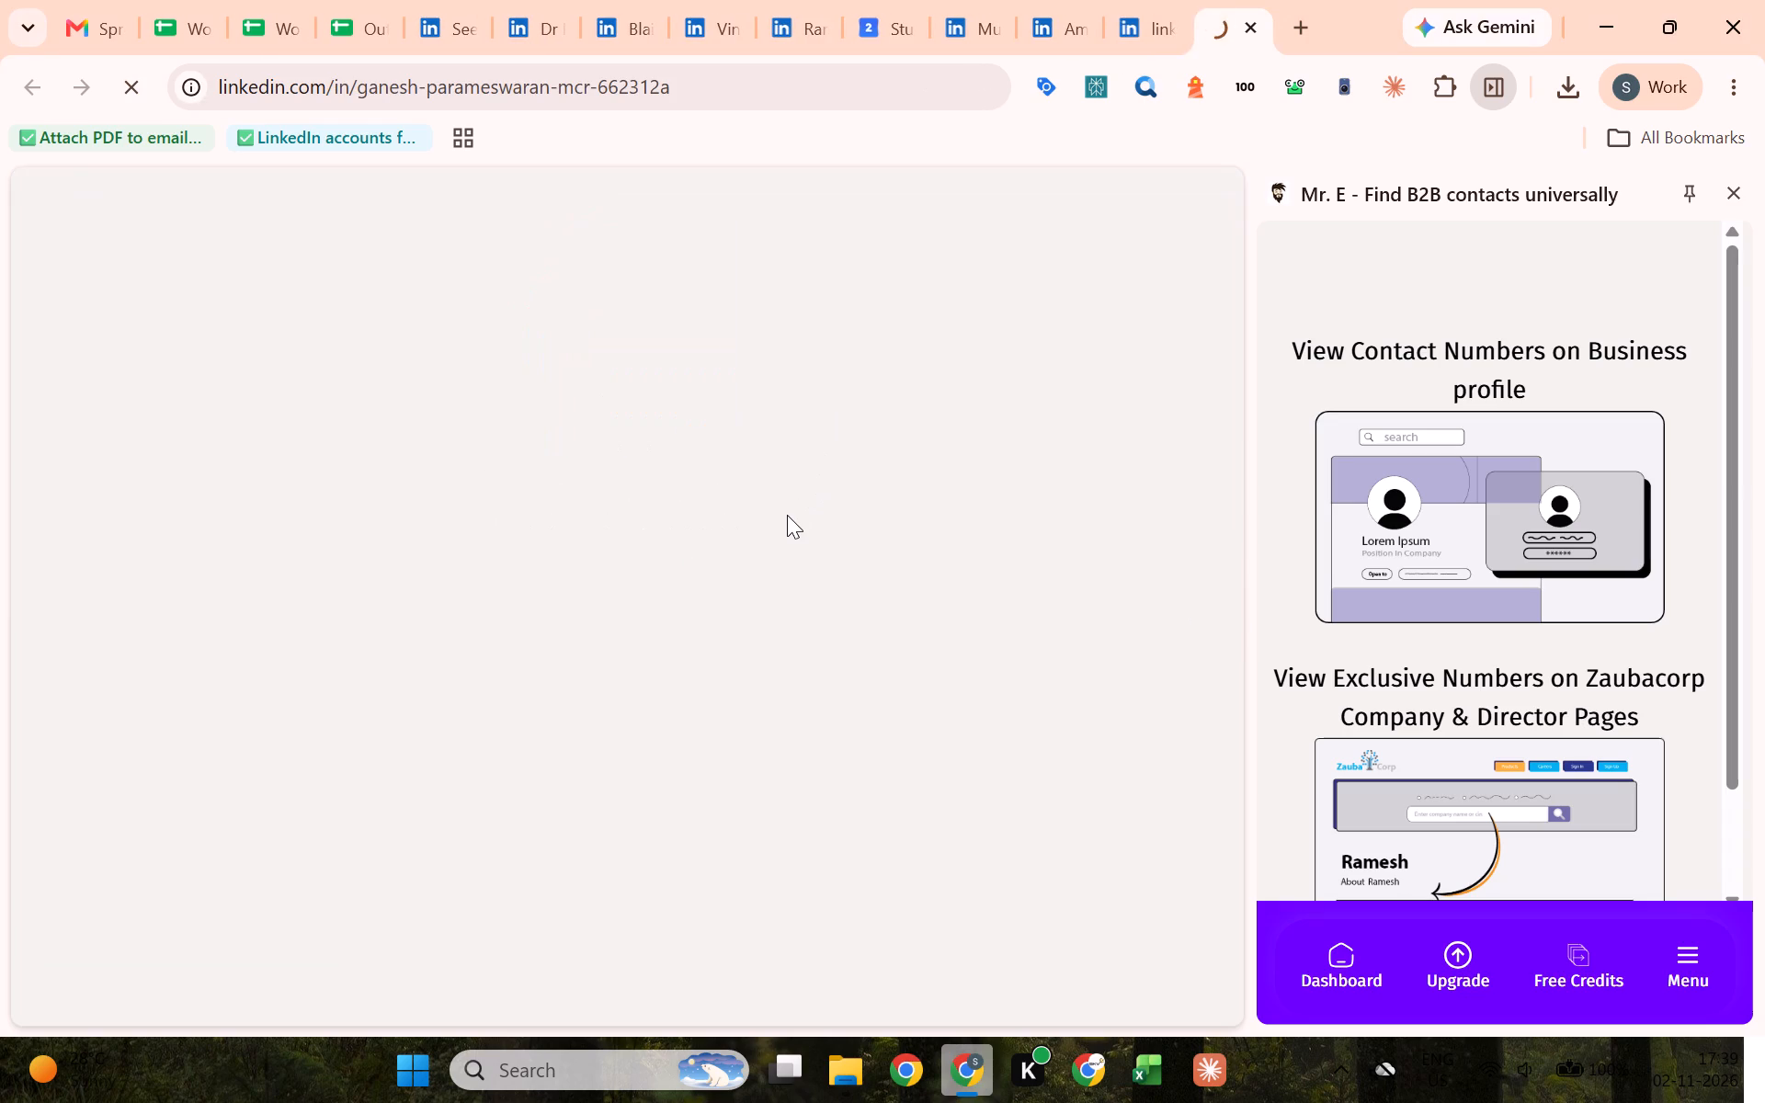
Copy the Google India contact's name and title from the workbook and search the web for them in Chrome.
key("alt+Tab")
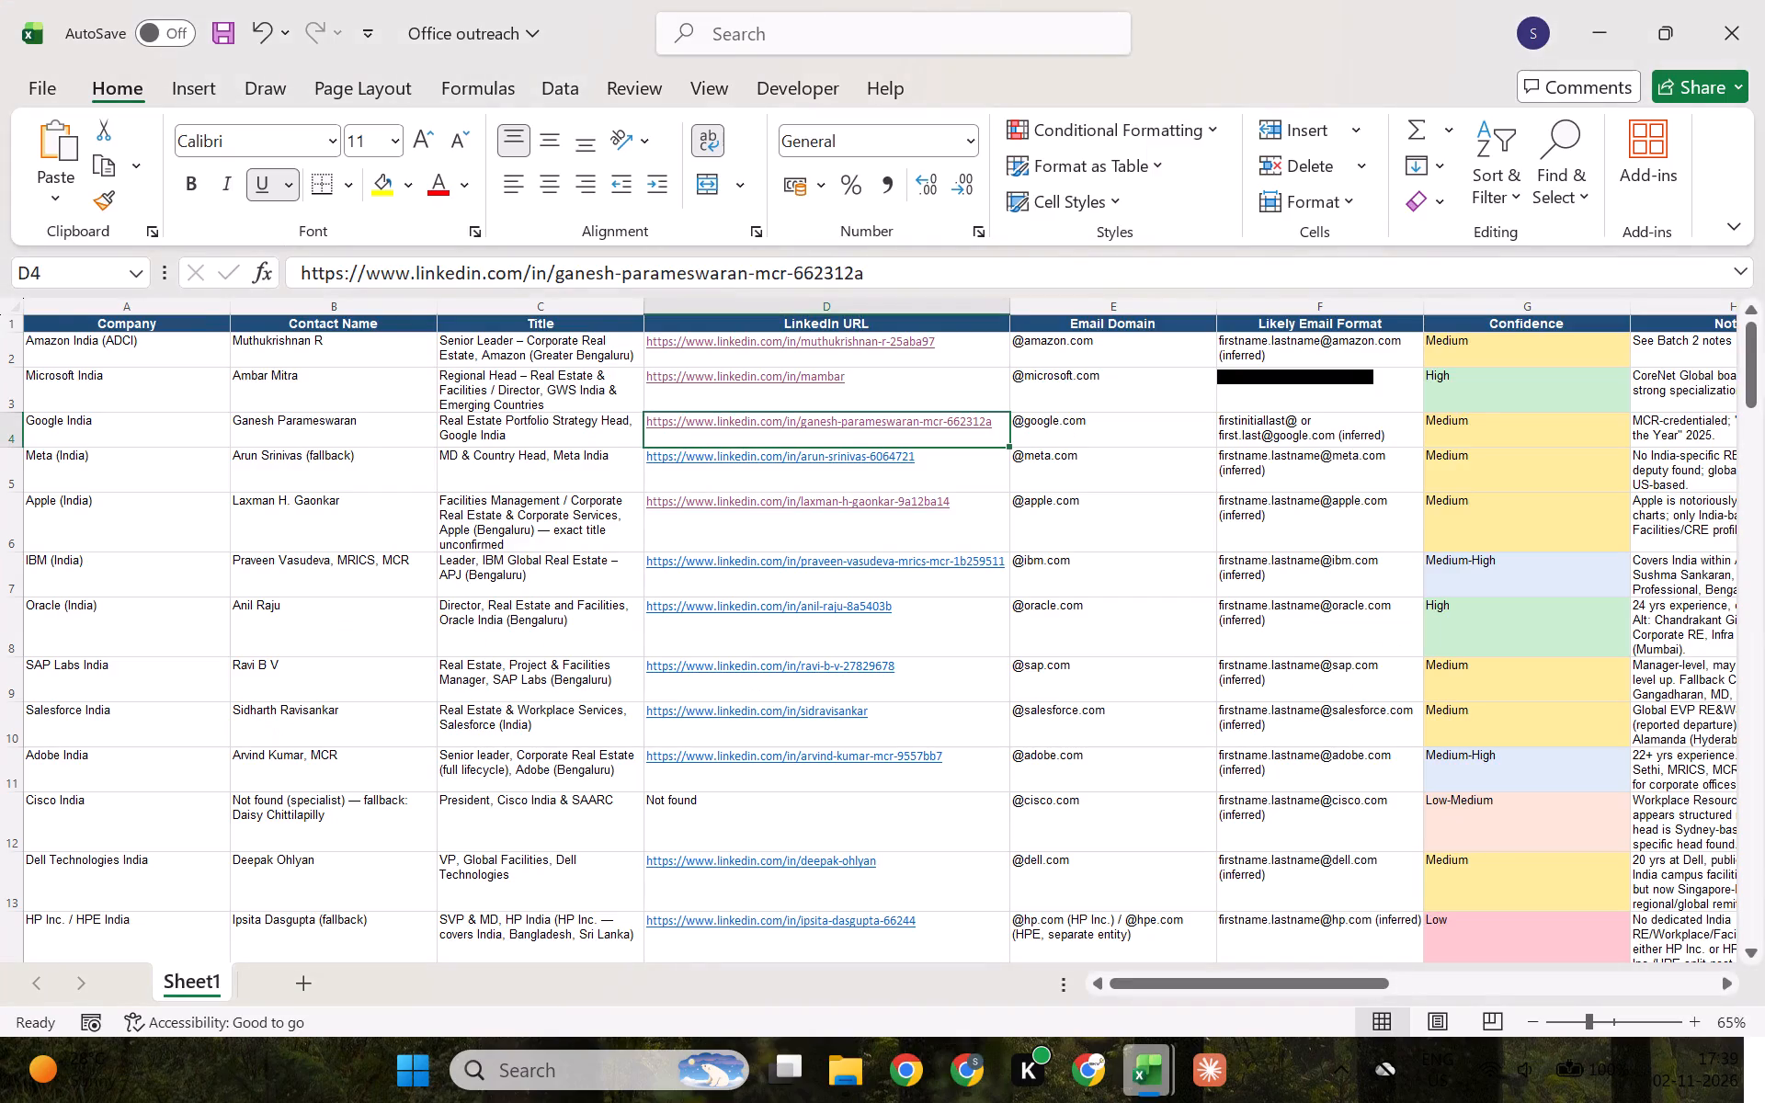
scroll(787, 453, "right", 2)
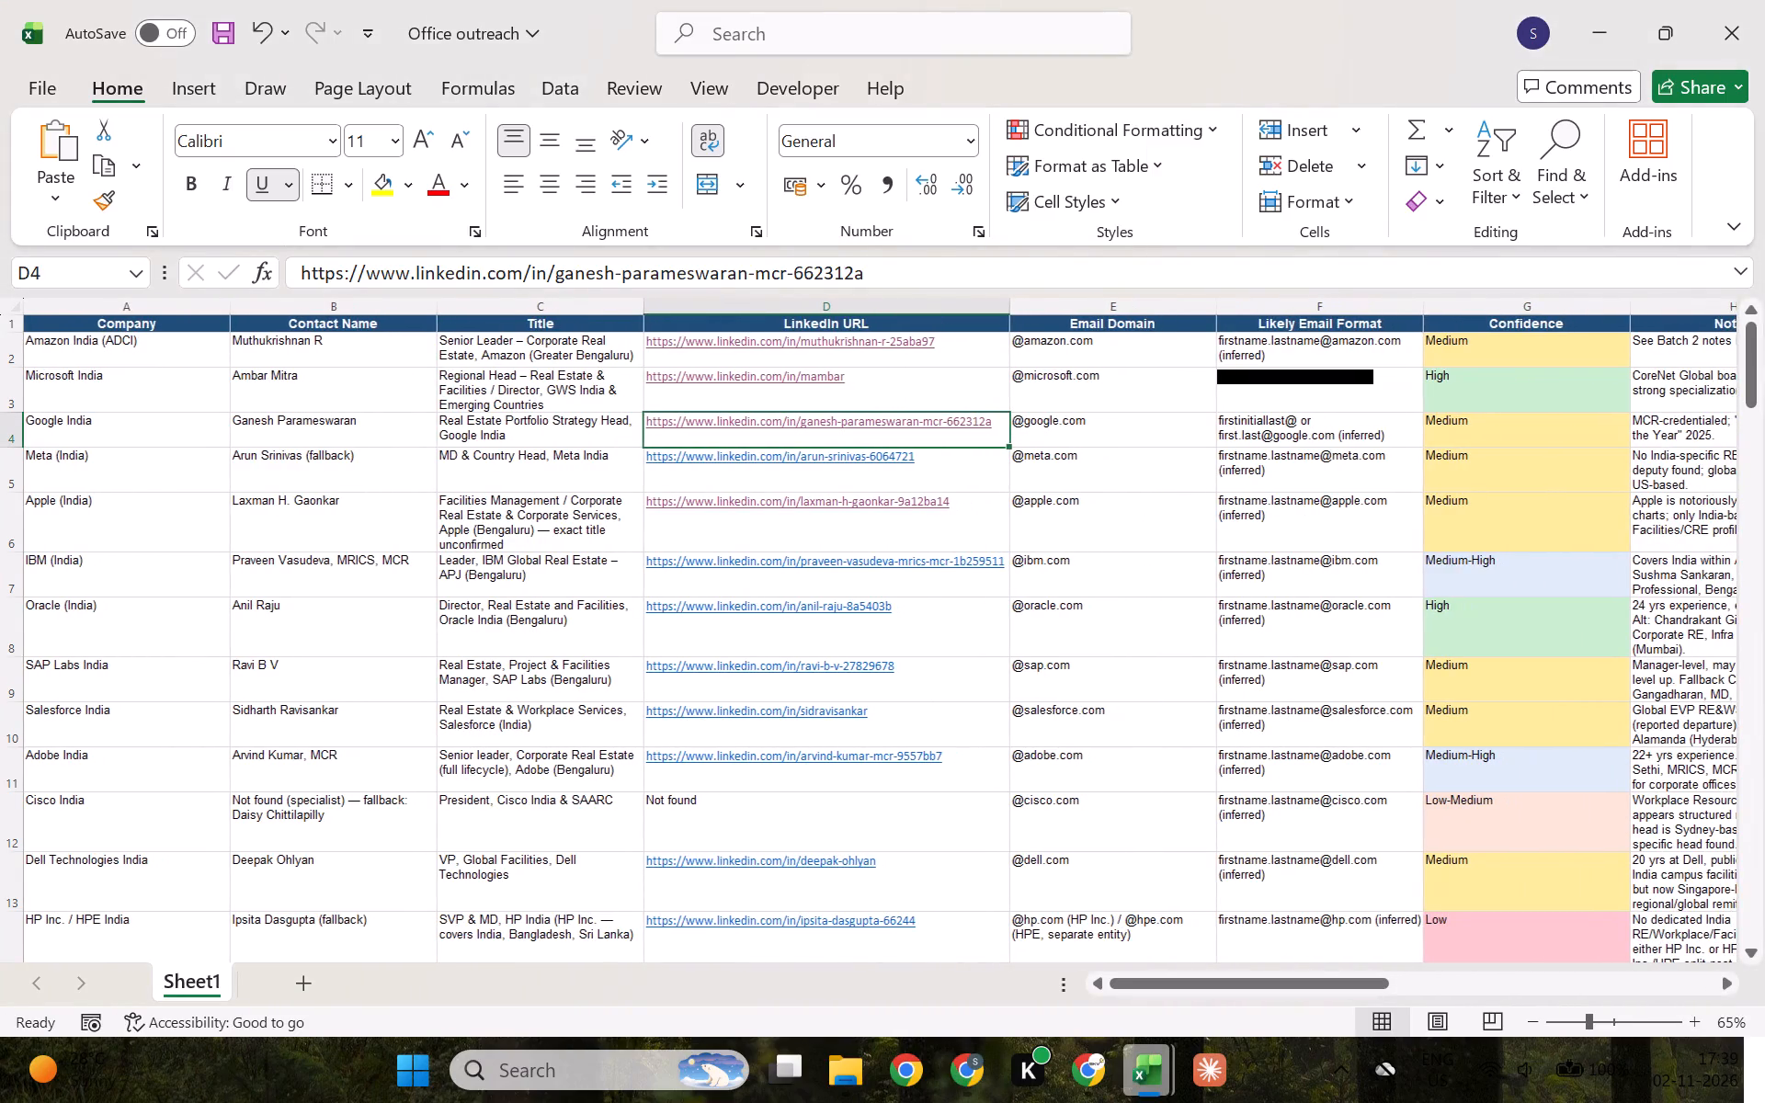
left_click(283, 431)
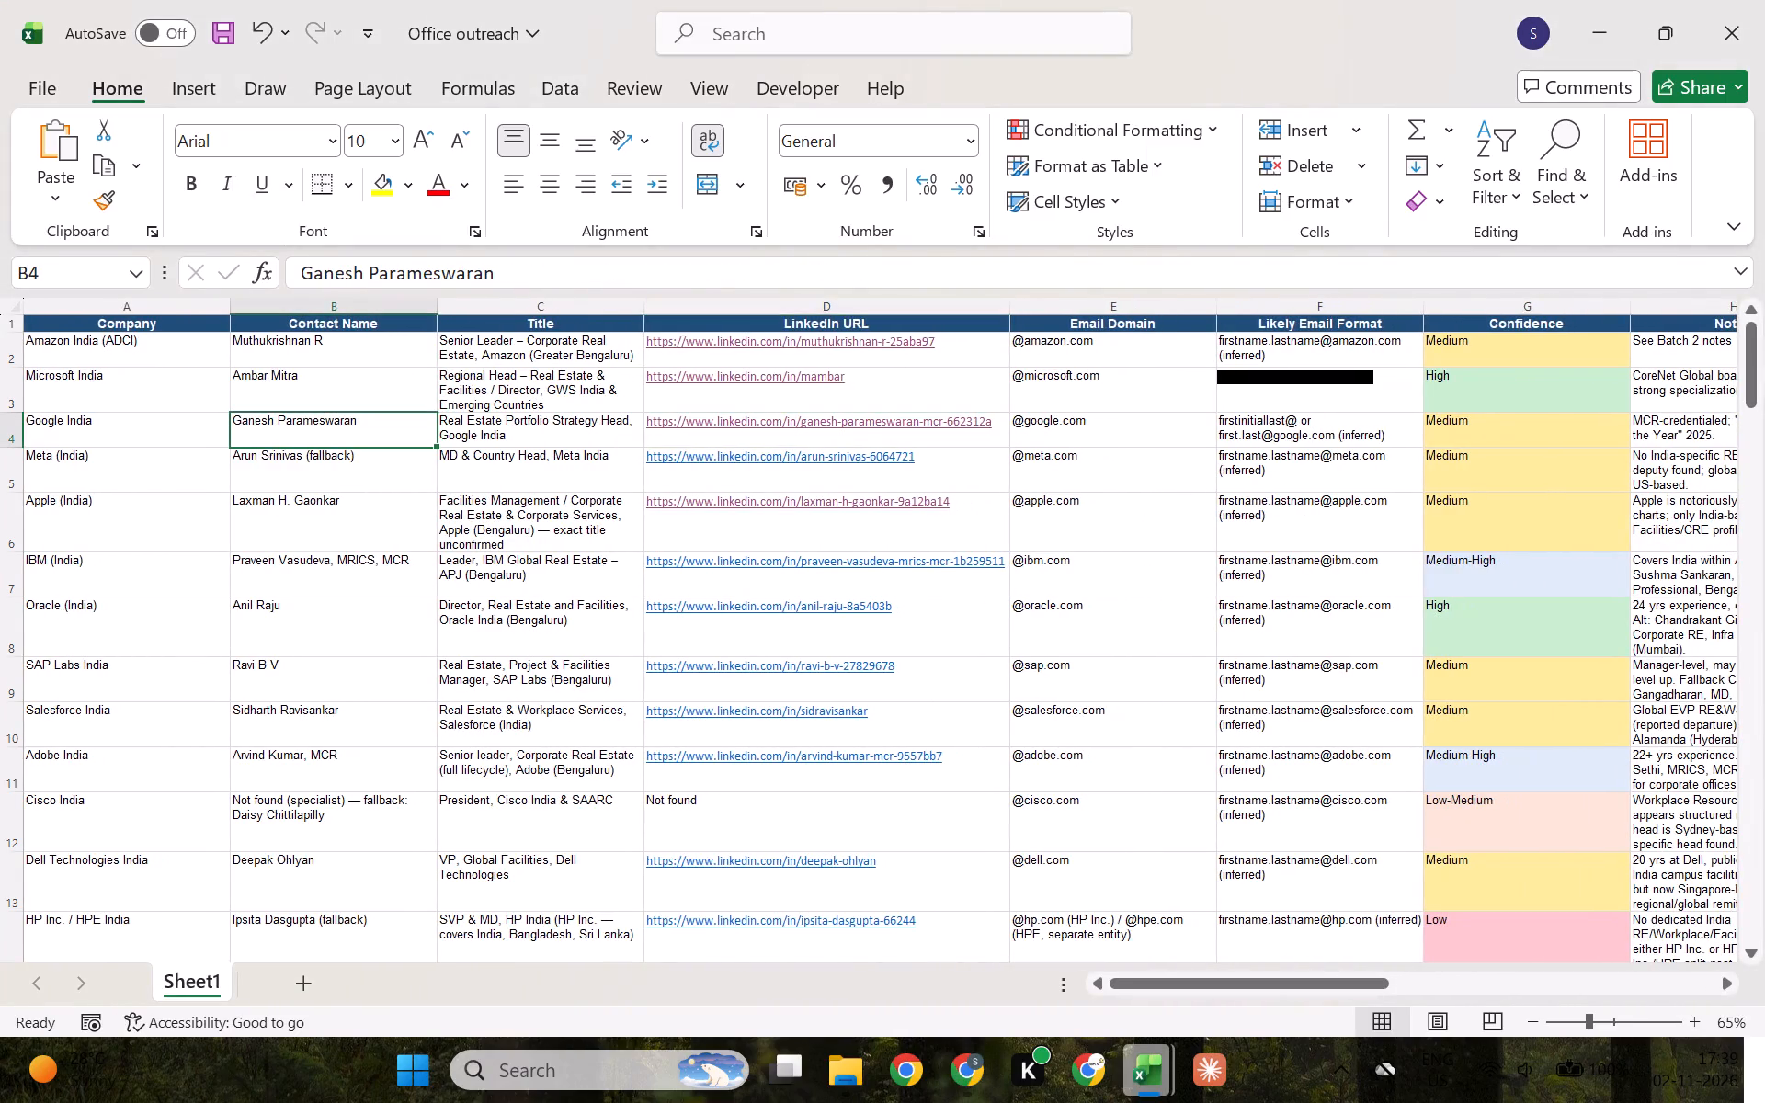
key("shift+Right")
key("ctrl+c")
key("alt+Tab")
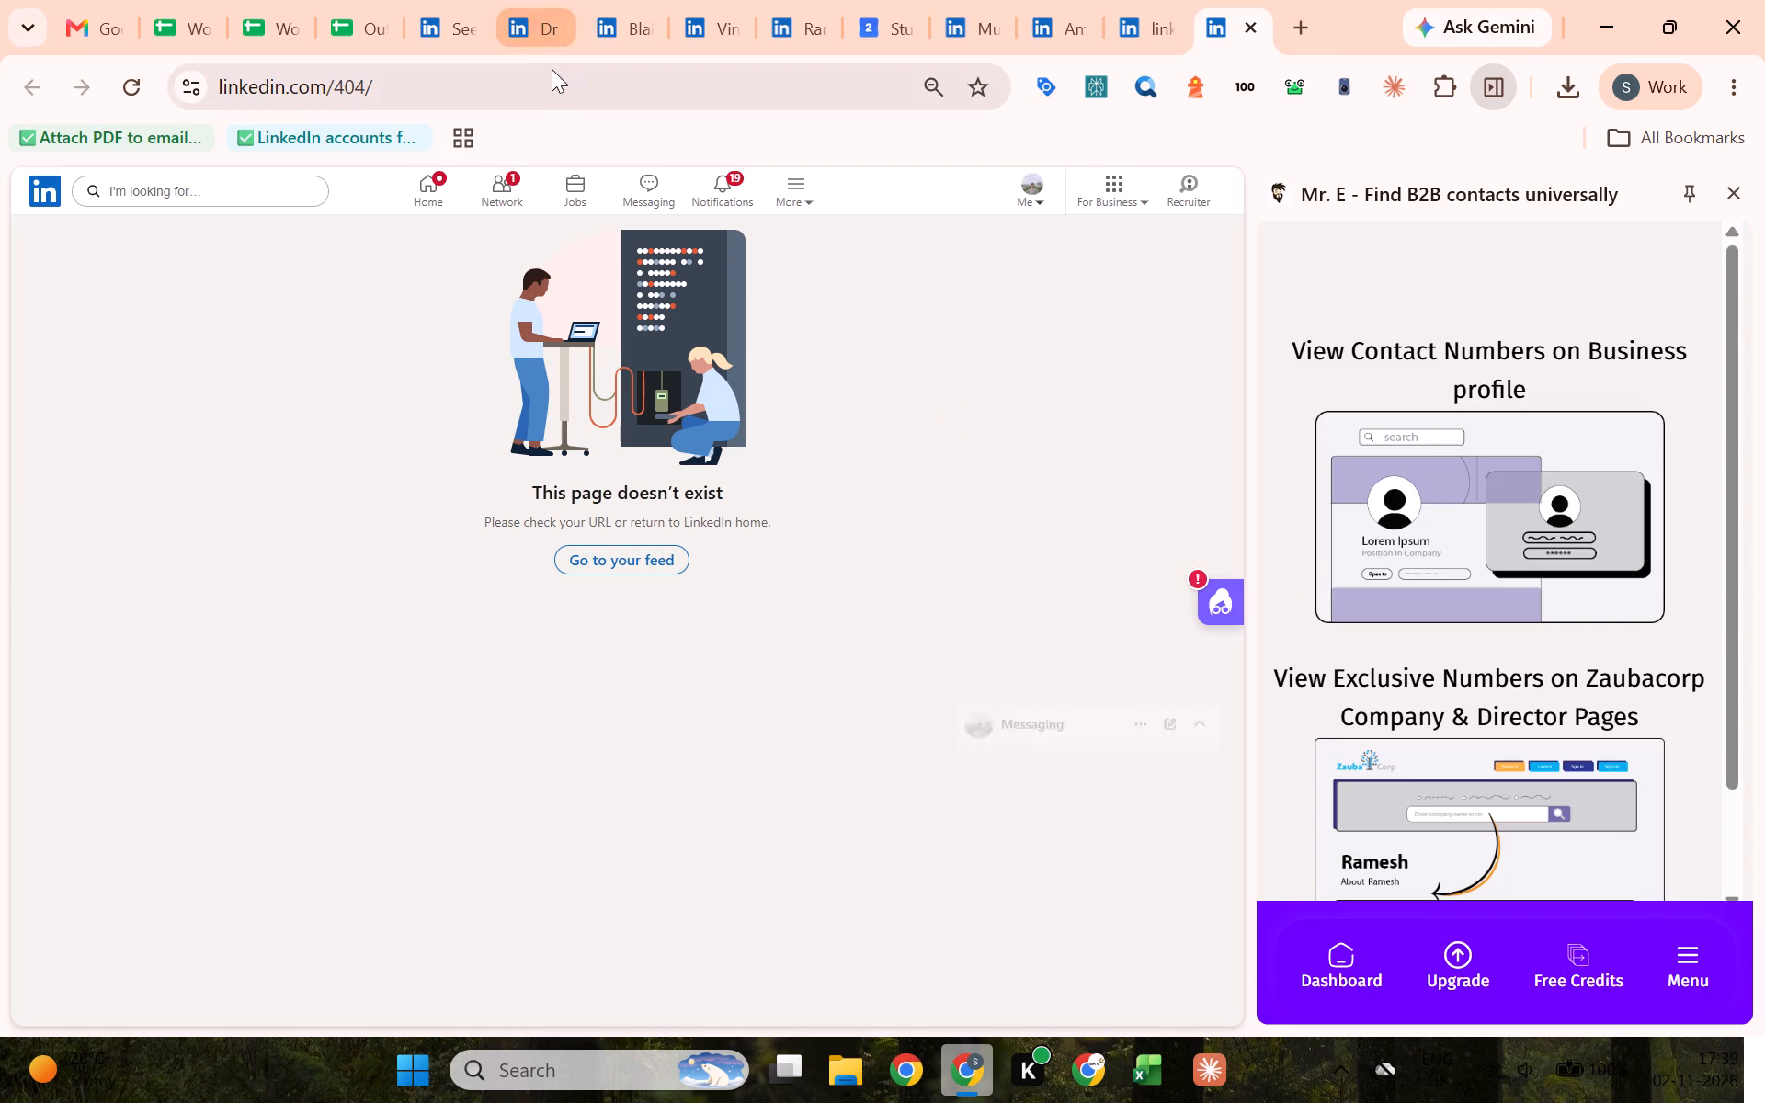
left_click(554, 69)
key("ctrl+v")
key("Return")
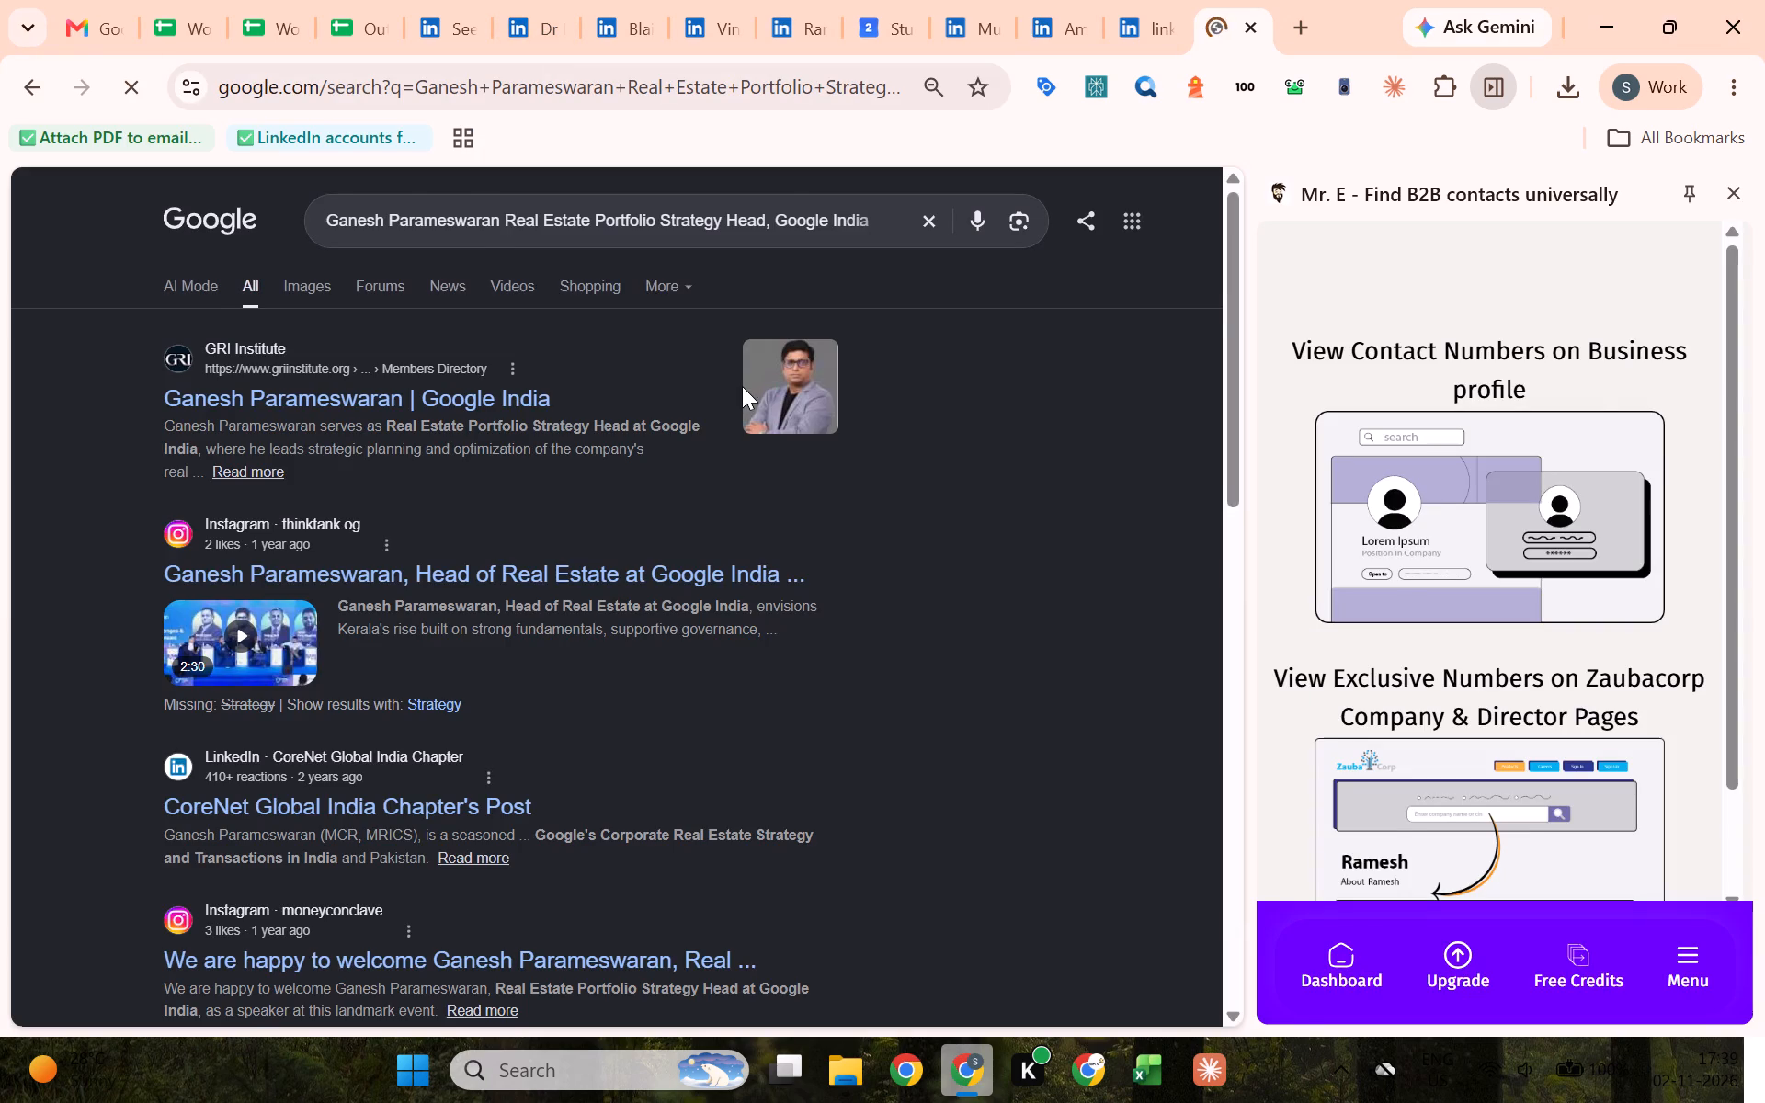
Open the LinkedIn profile matching the Google India contact's name from the search results and check its experience with the Mr. E panel closed.
scroll(369, 629, "down", 2)
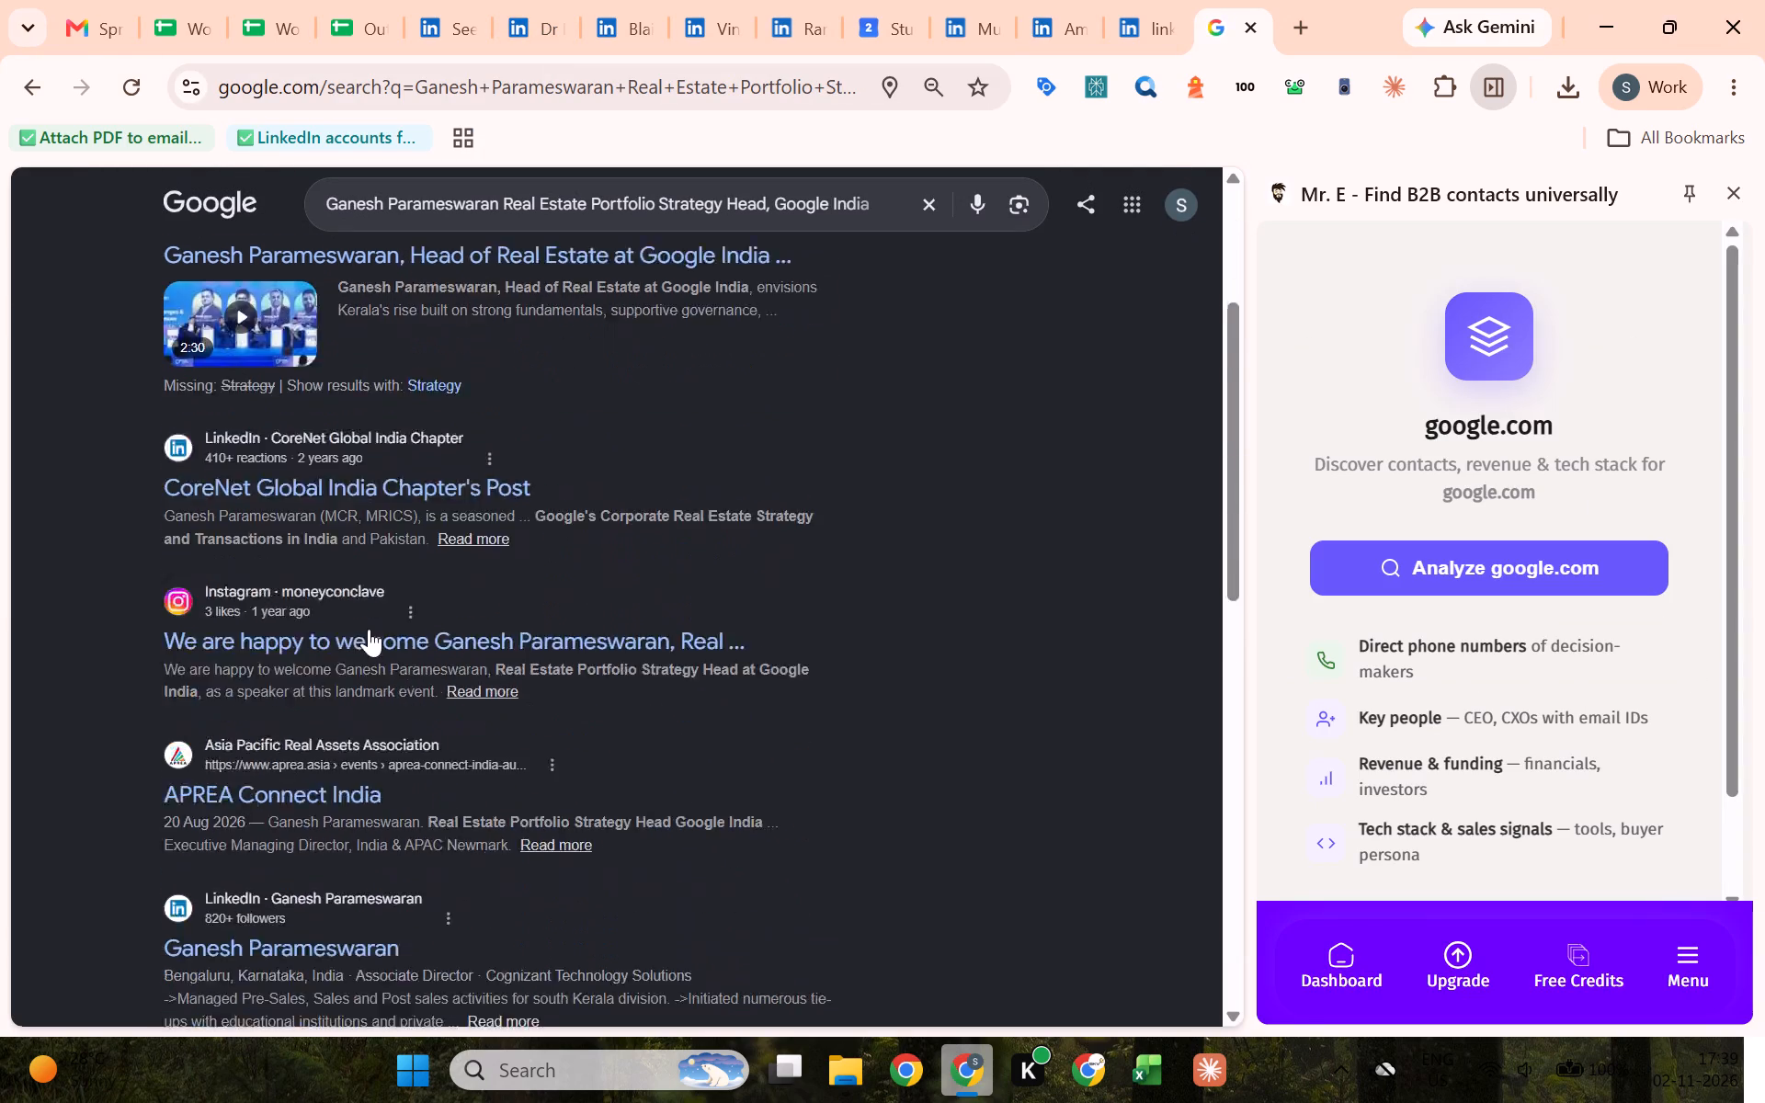
scroll(369, 629, "down", 2)
left_click(329, 717)
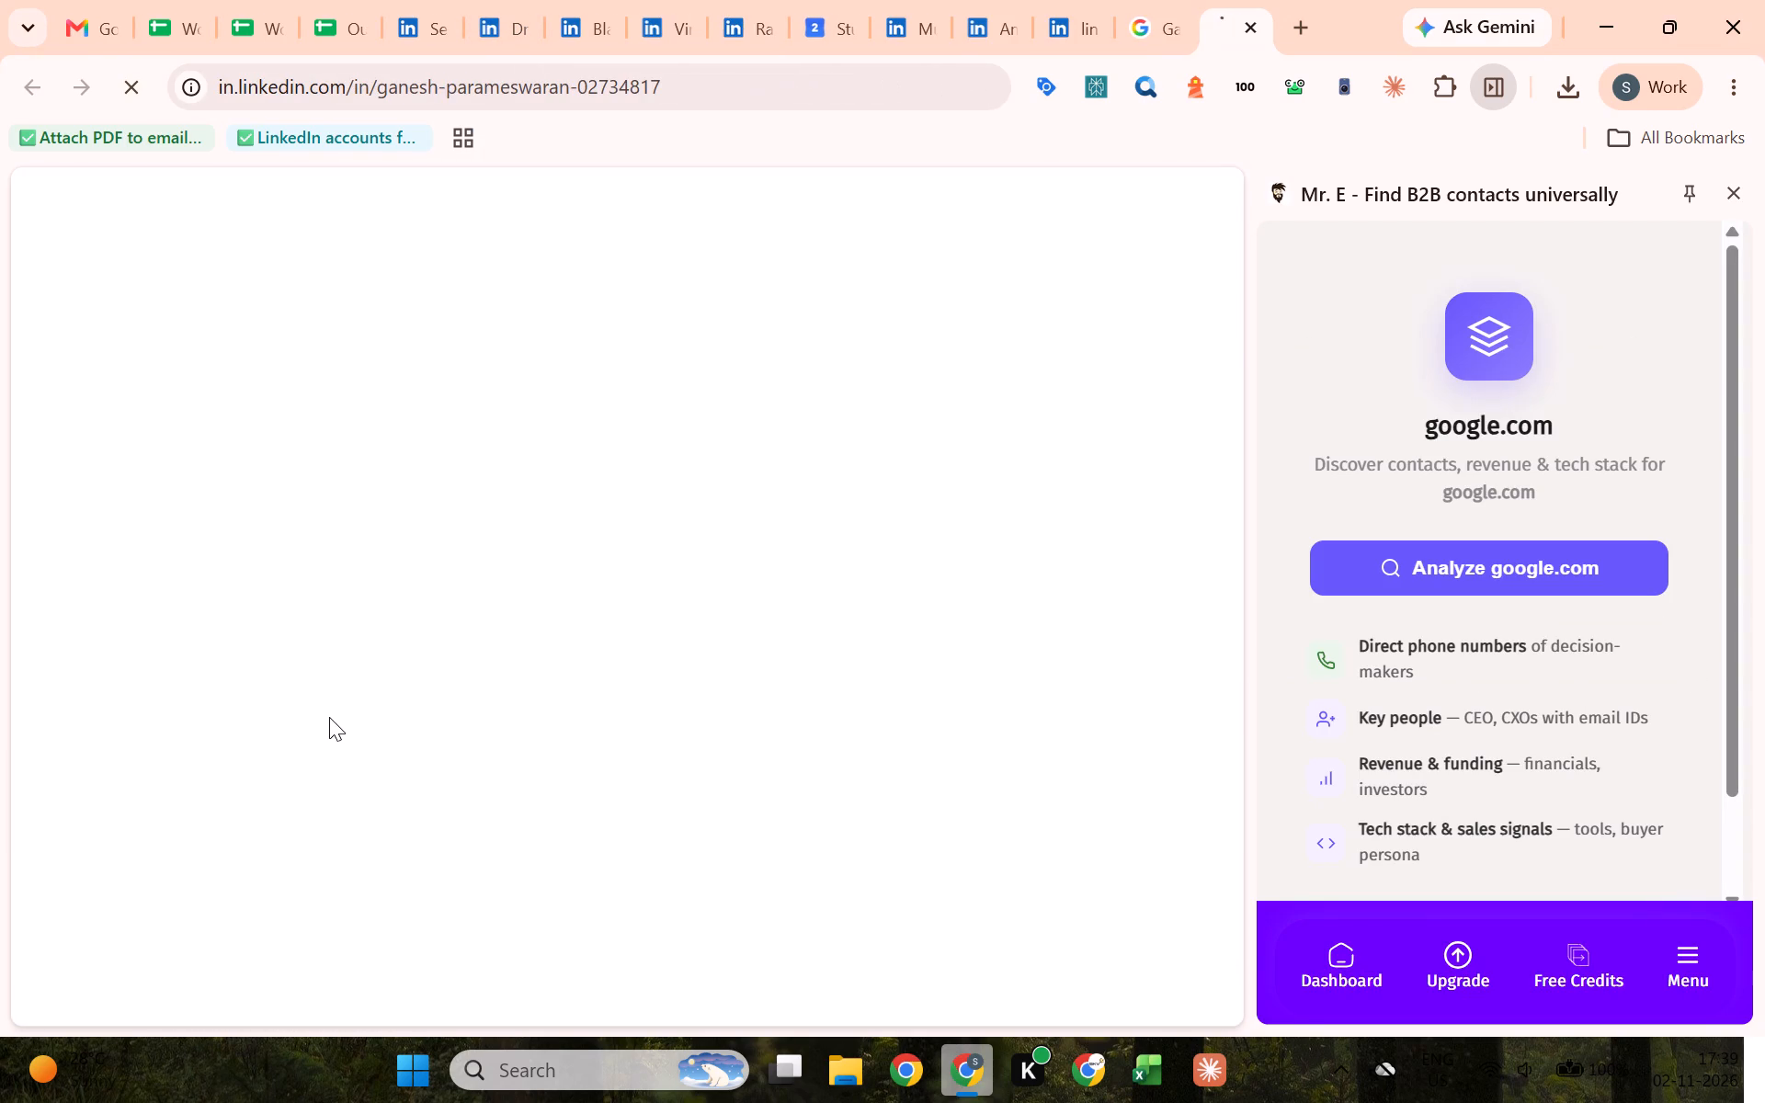
left_click(1733, 186)
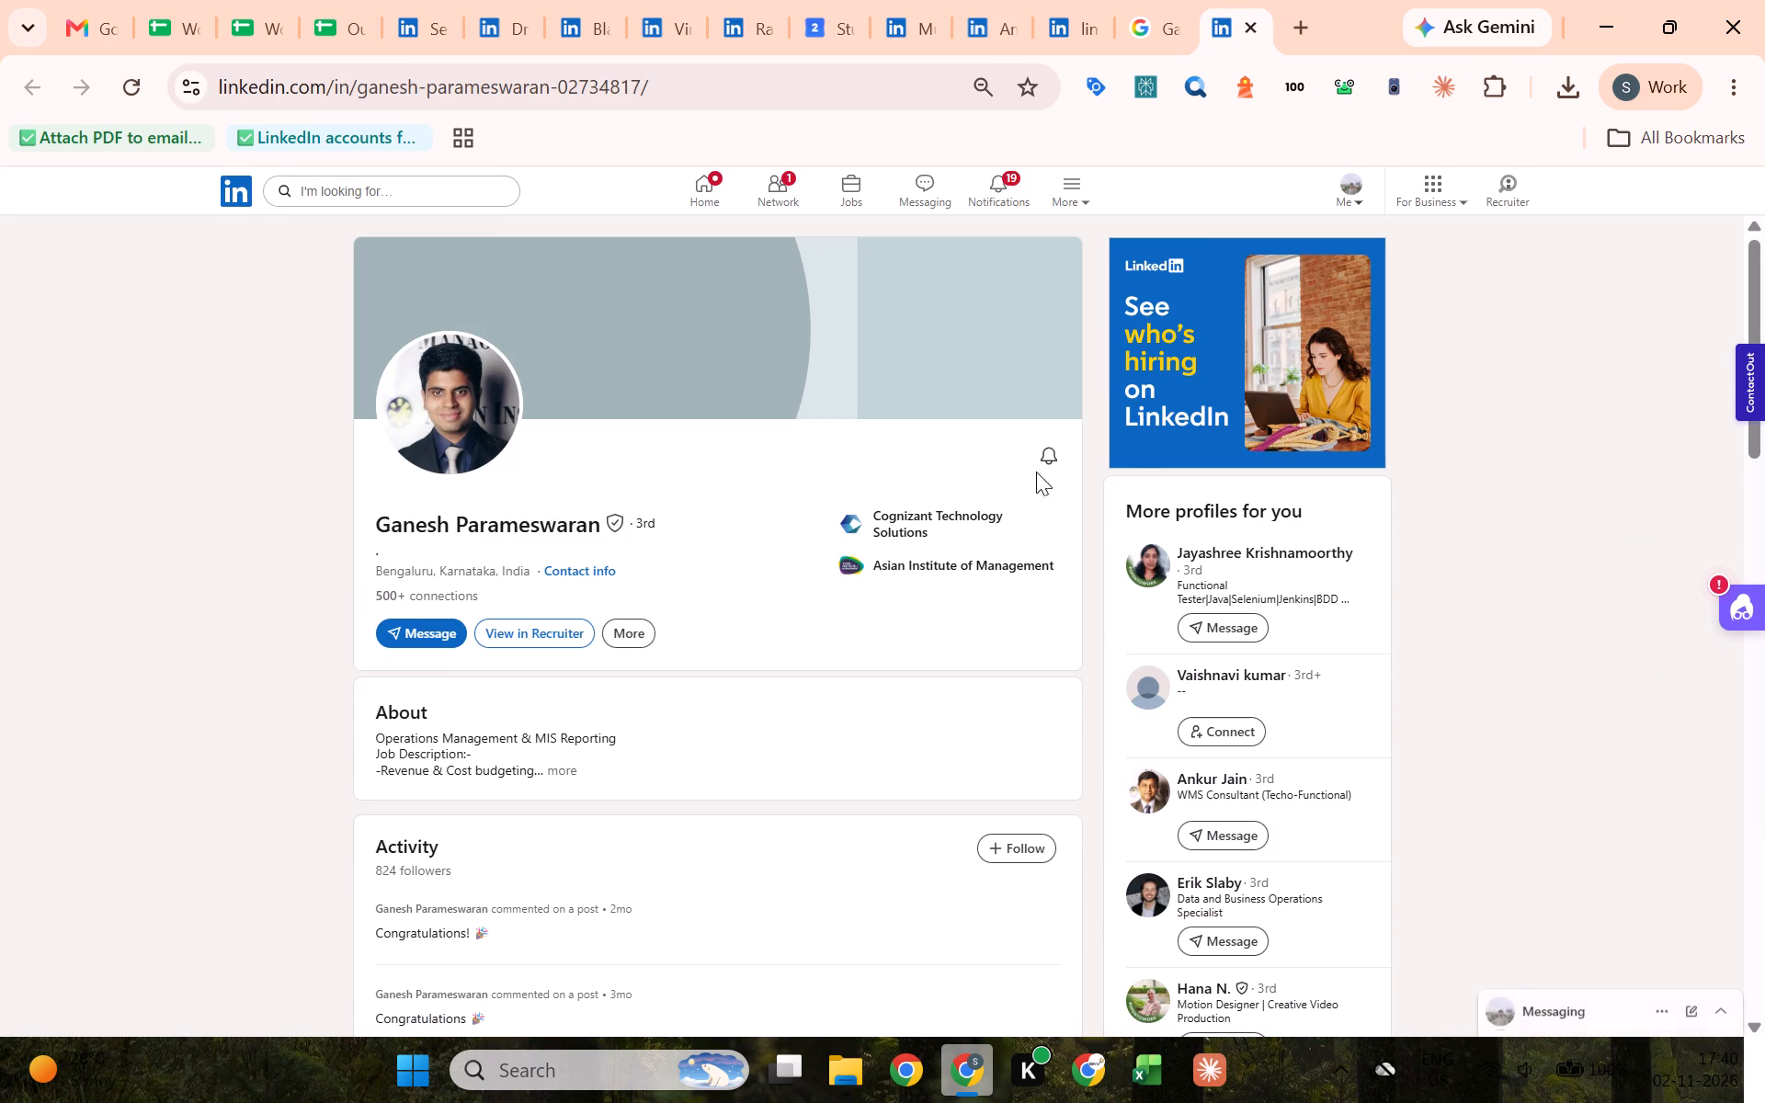
scroll(658, 746, "down", 3)
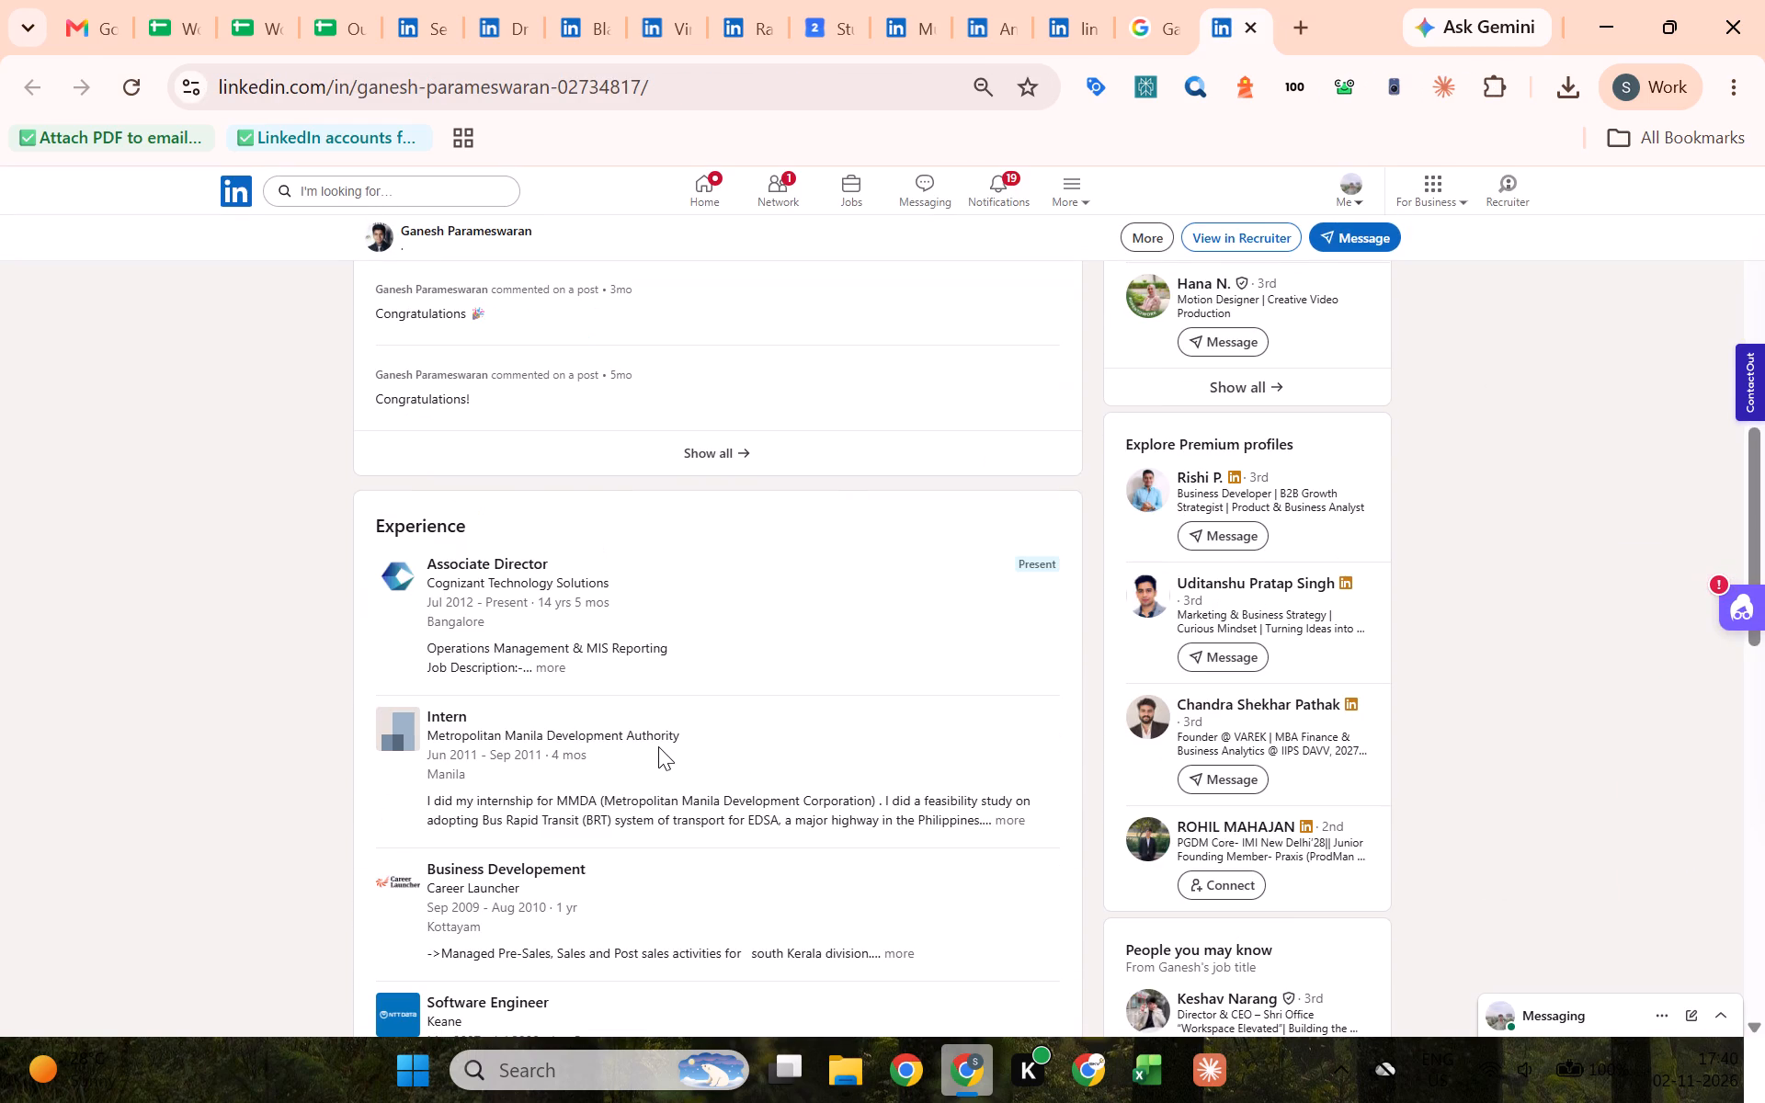
left_click(552, 670)
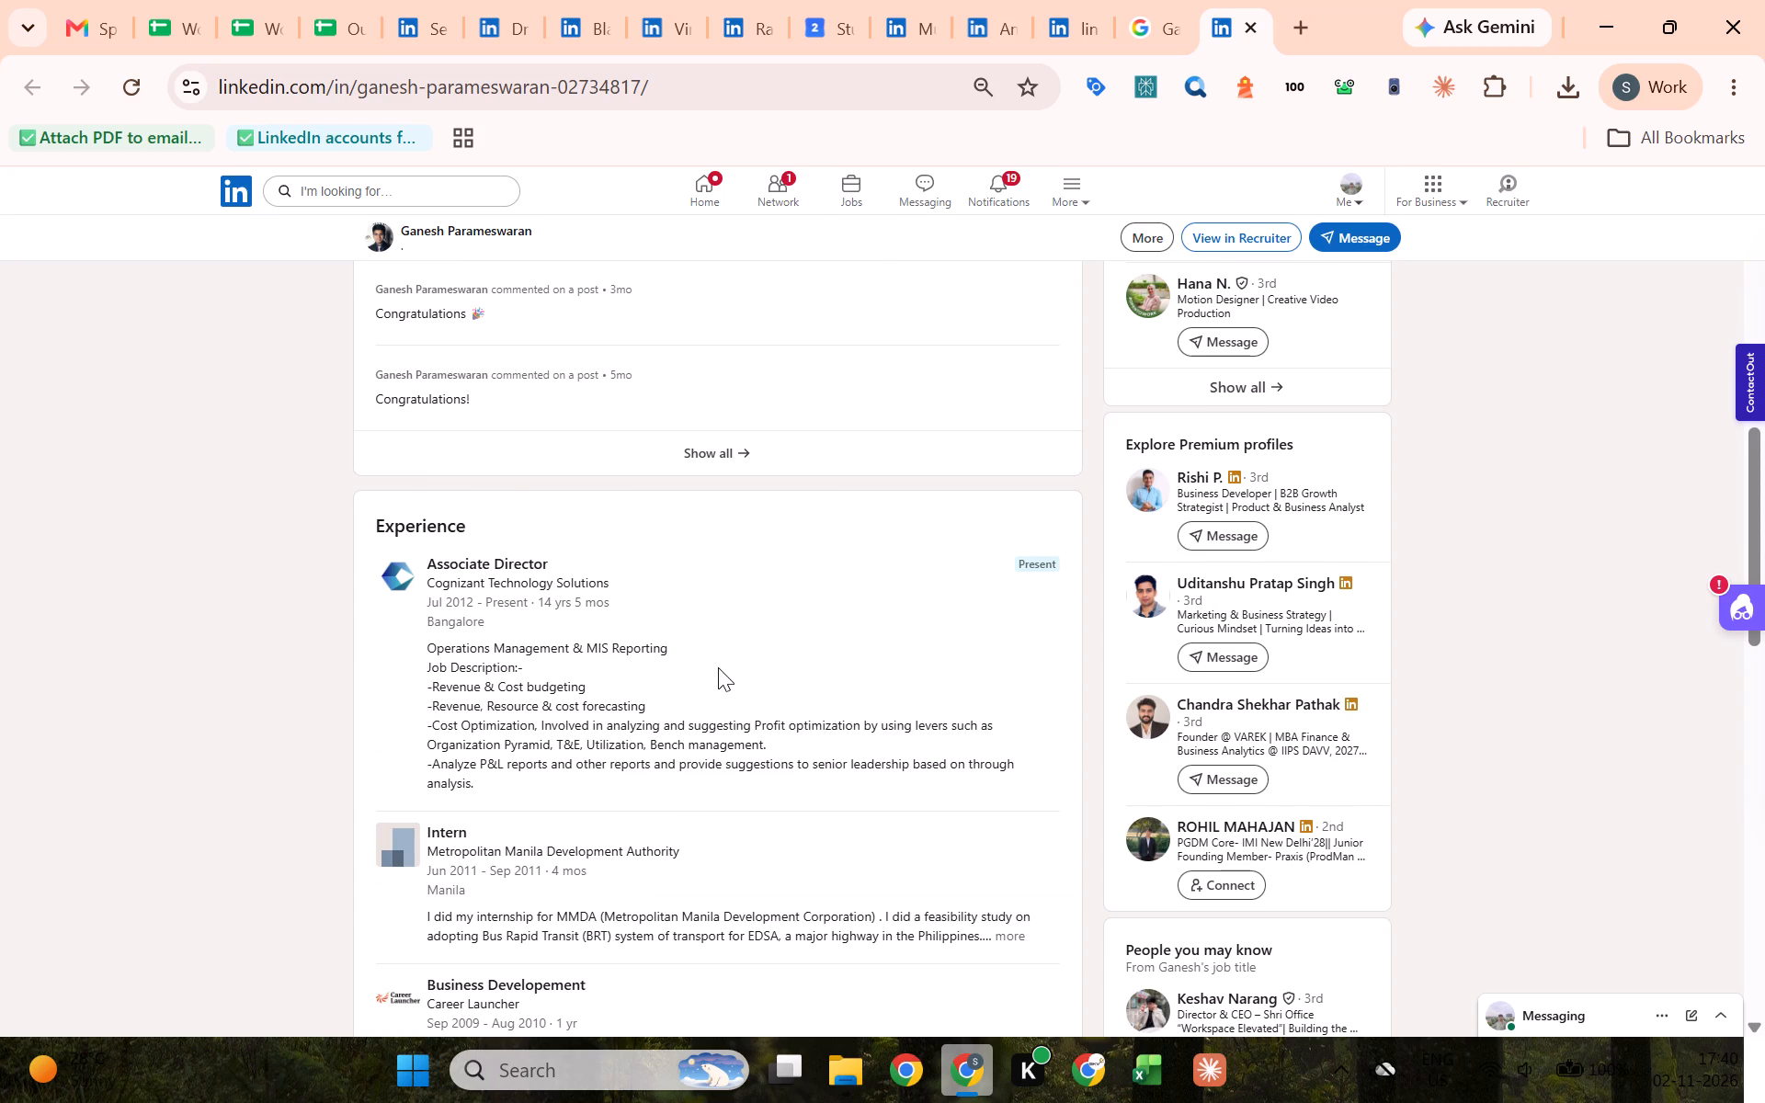
scroll(718, 667, "up", 3)
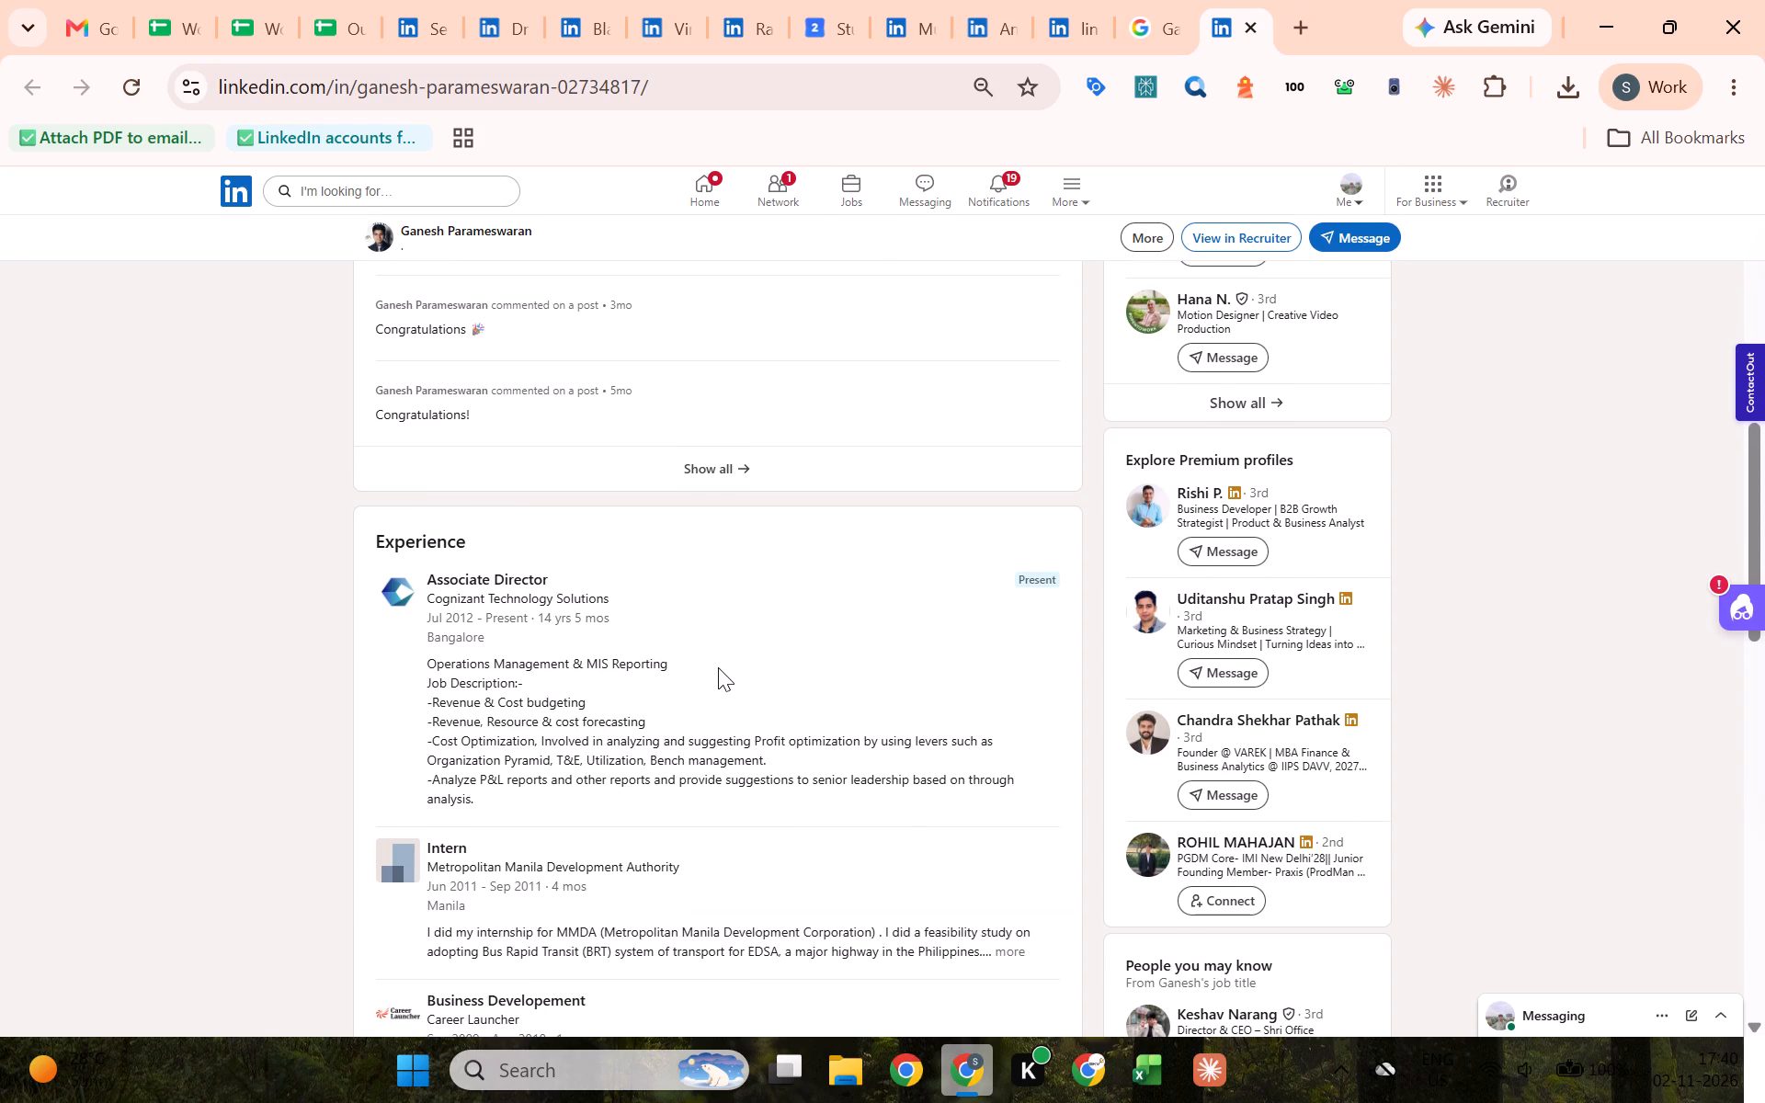
scroll(718, 667, "up", 2)
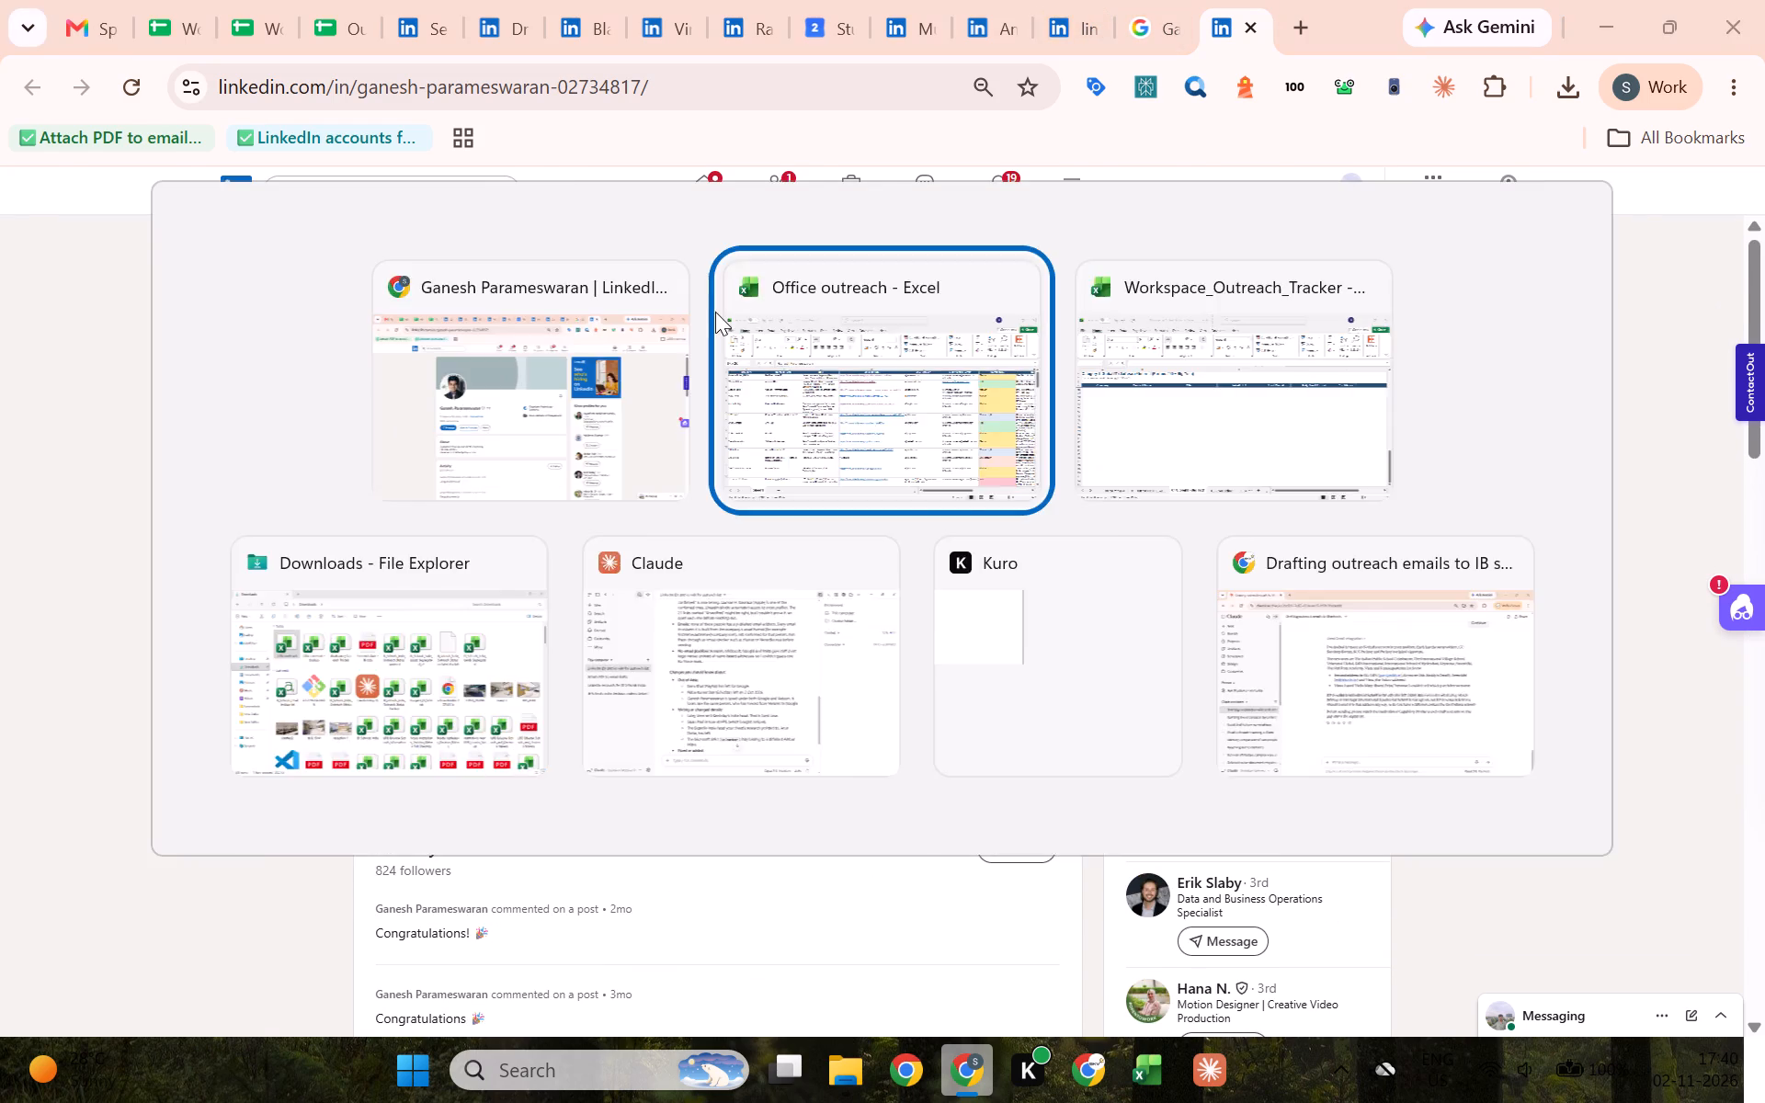
Return to the Office outreach workbook and fill the entire Google India row with red.
left_click(832, 472)
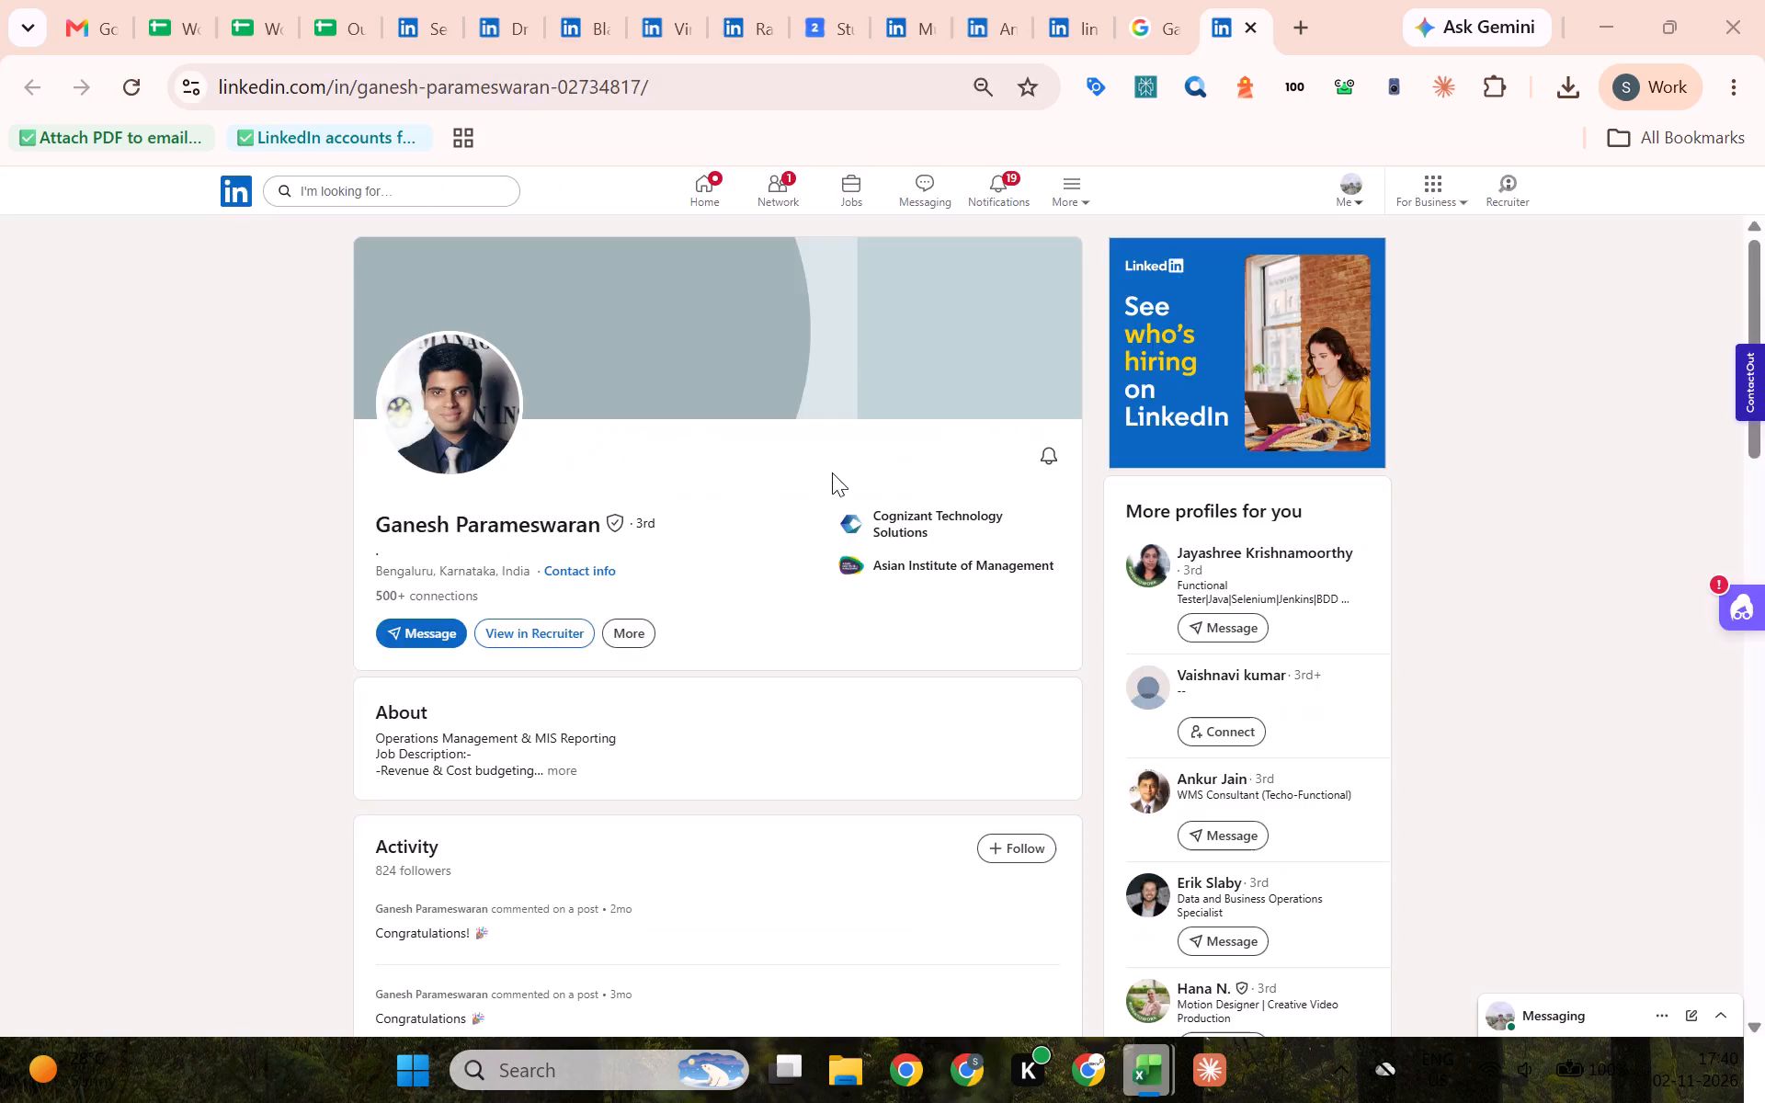
left_click(1254, 29)
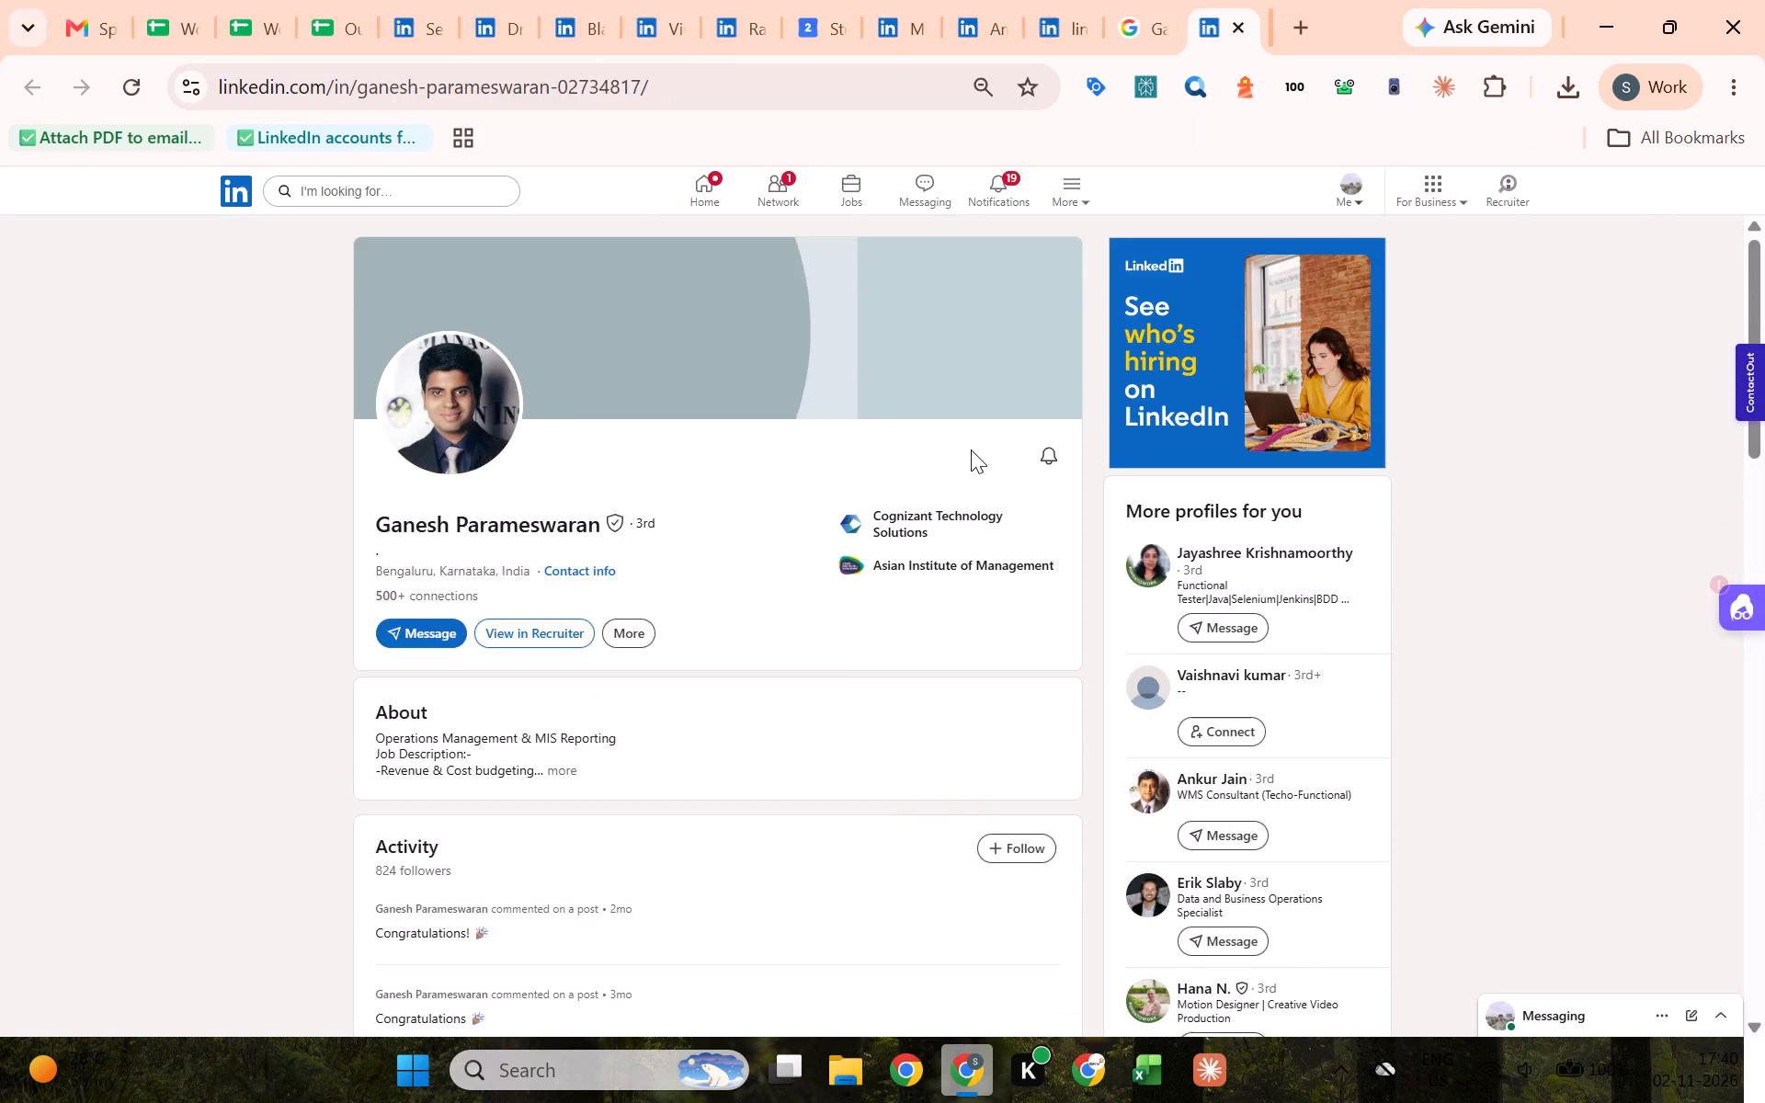
key("alt+Tab")
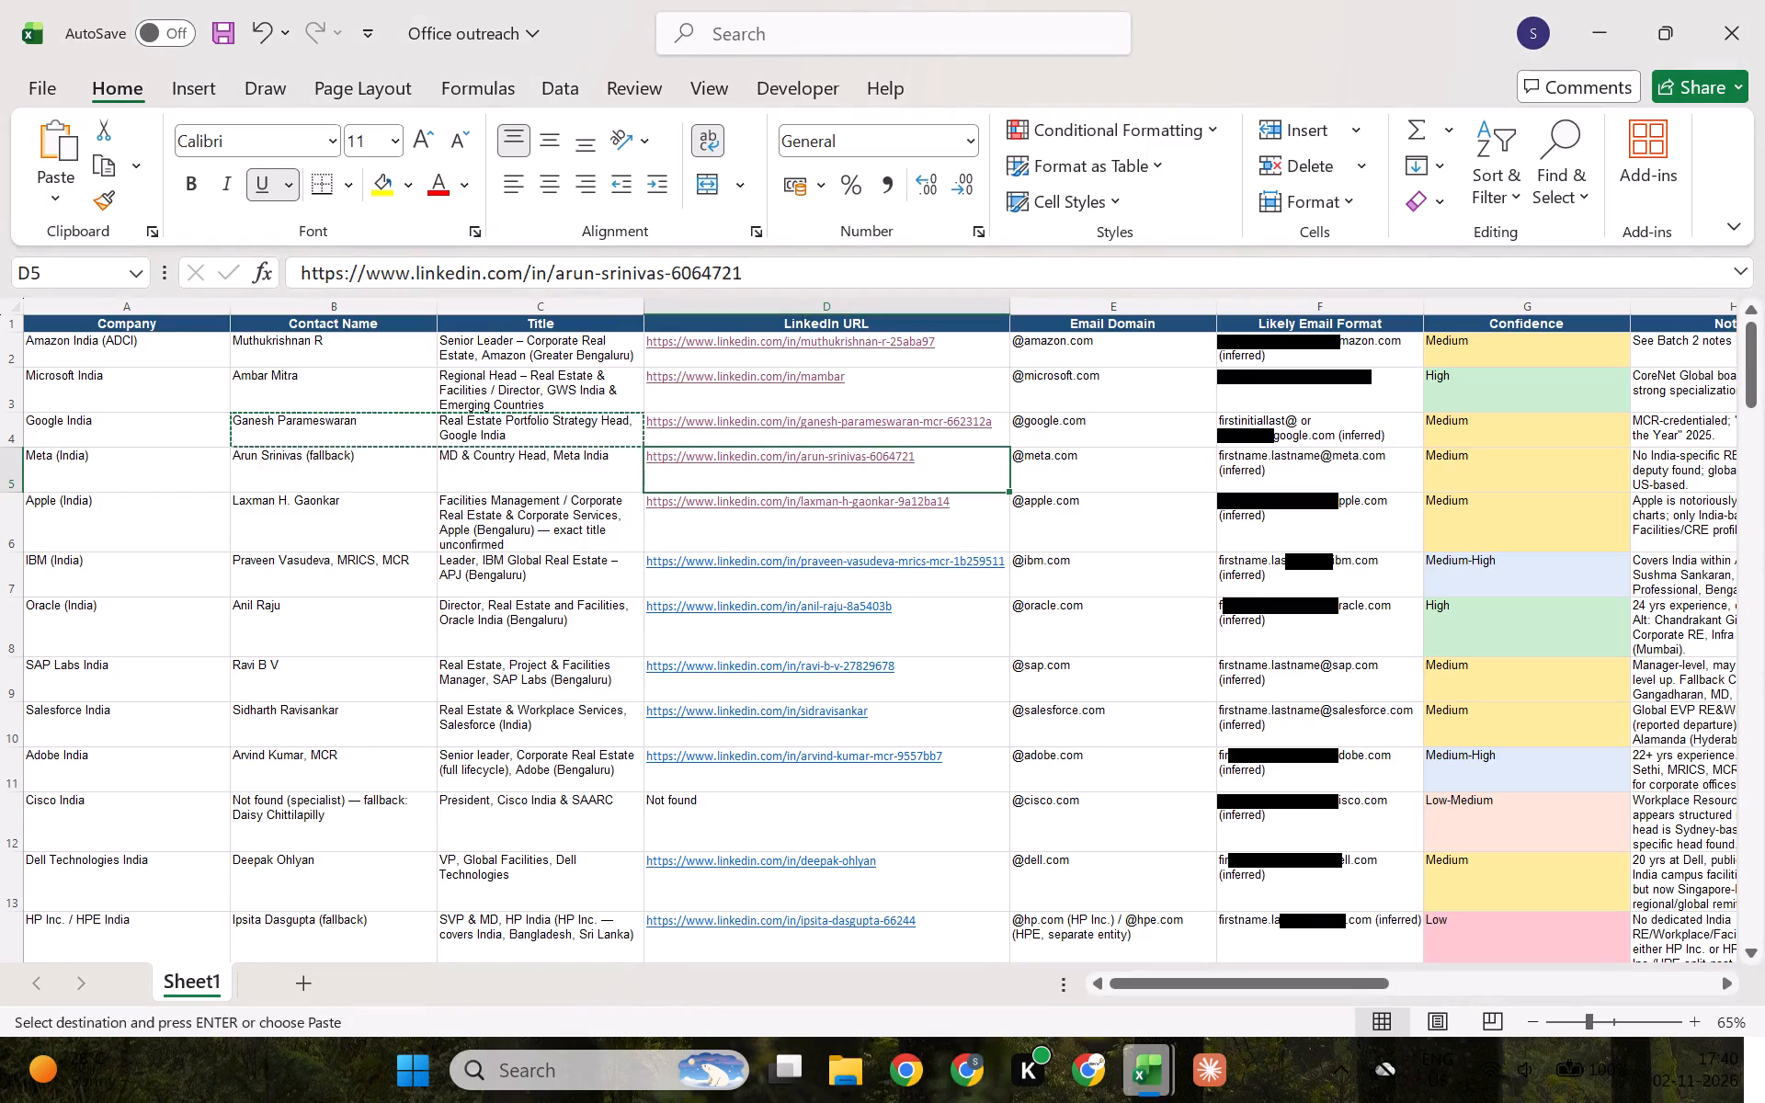
left_click(0, 432)
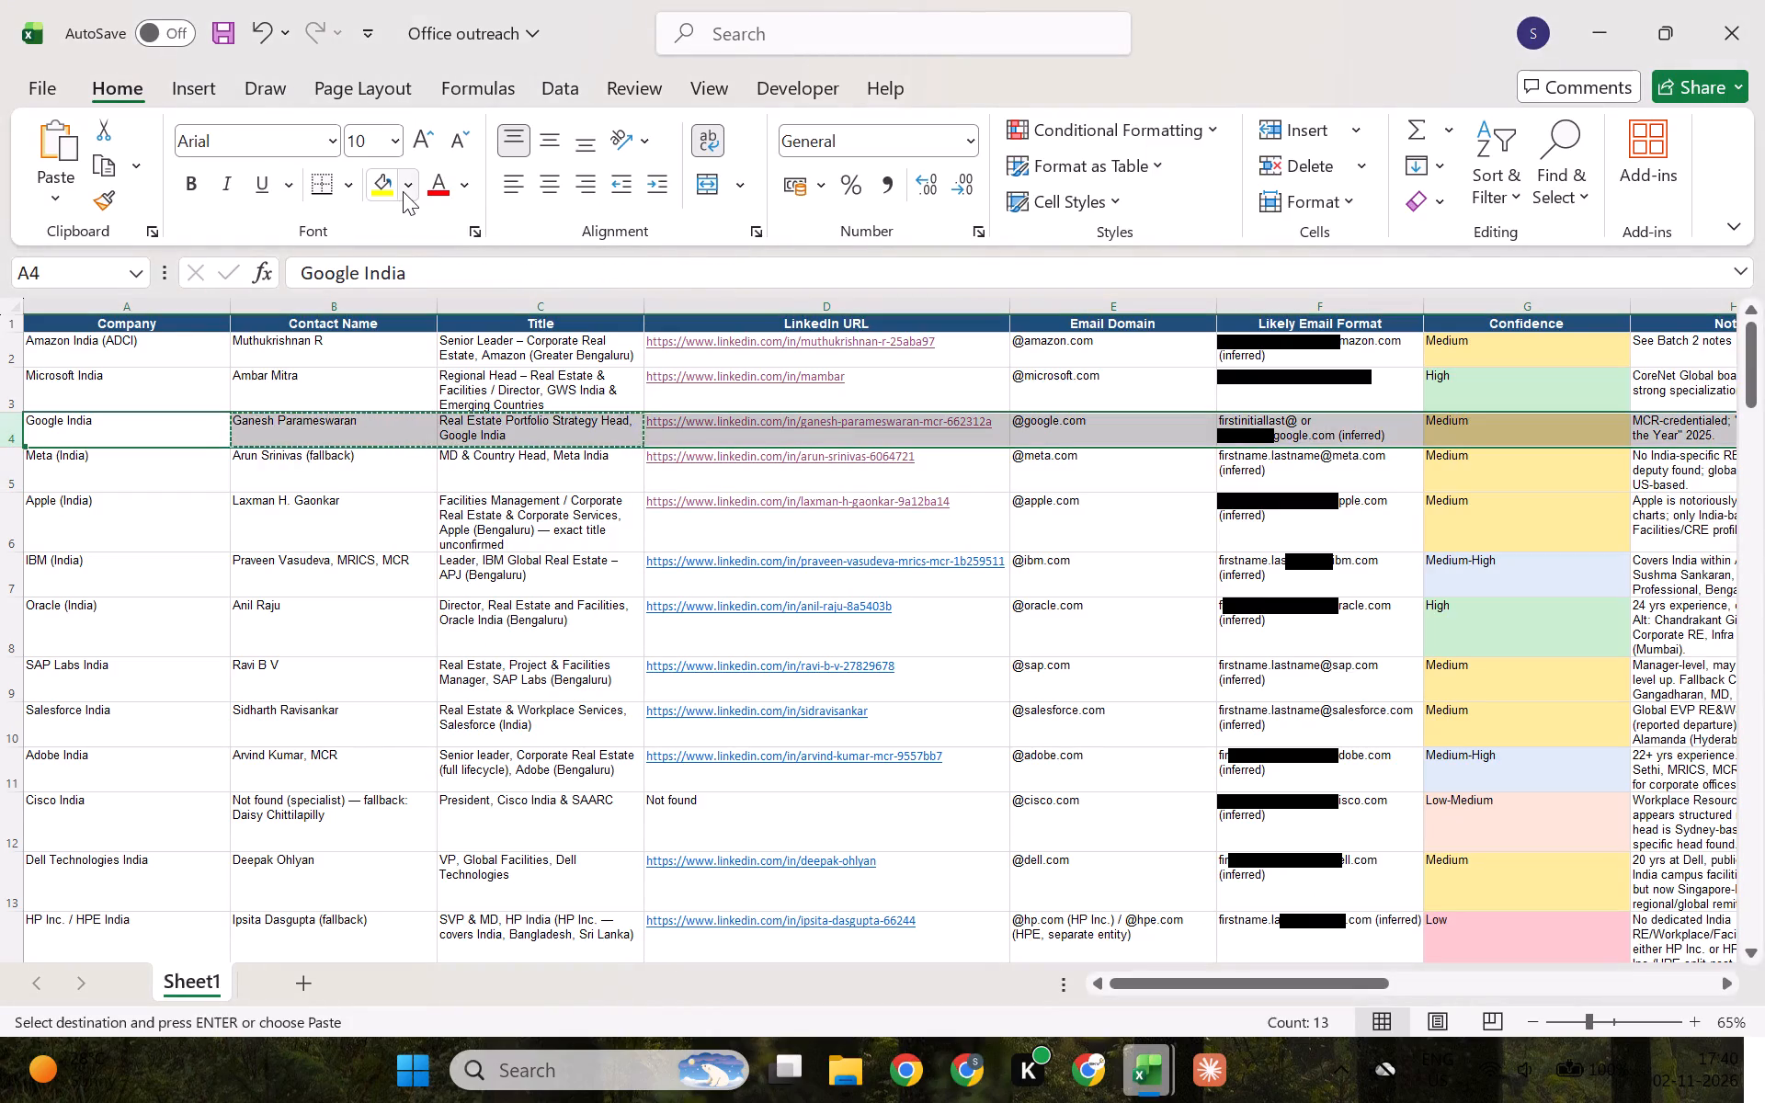
left_click(402, 190)
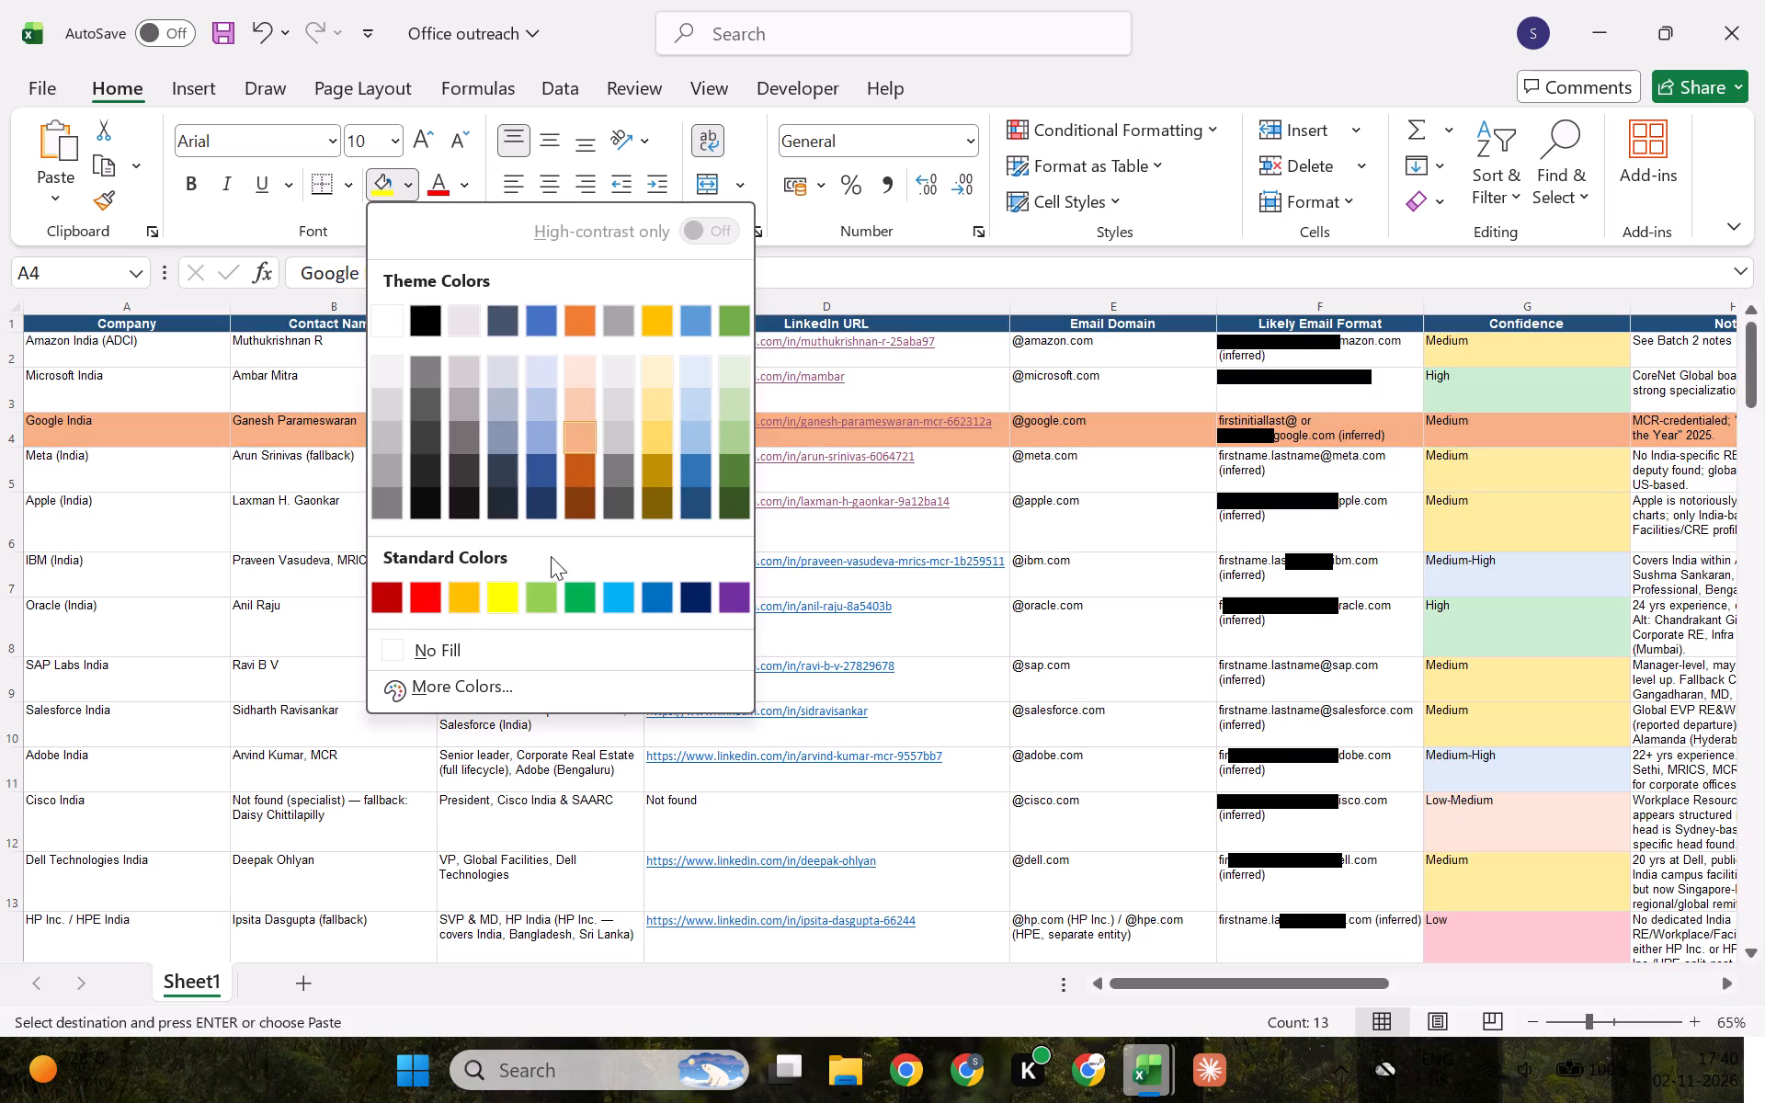
left_click(424, 597)
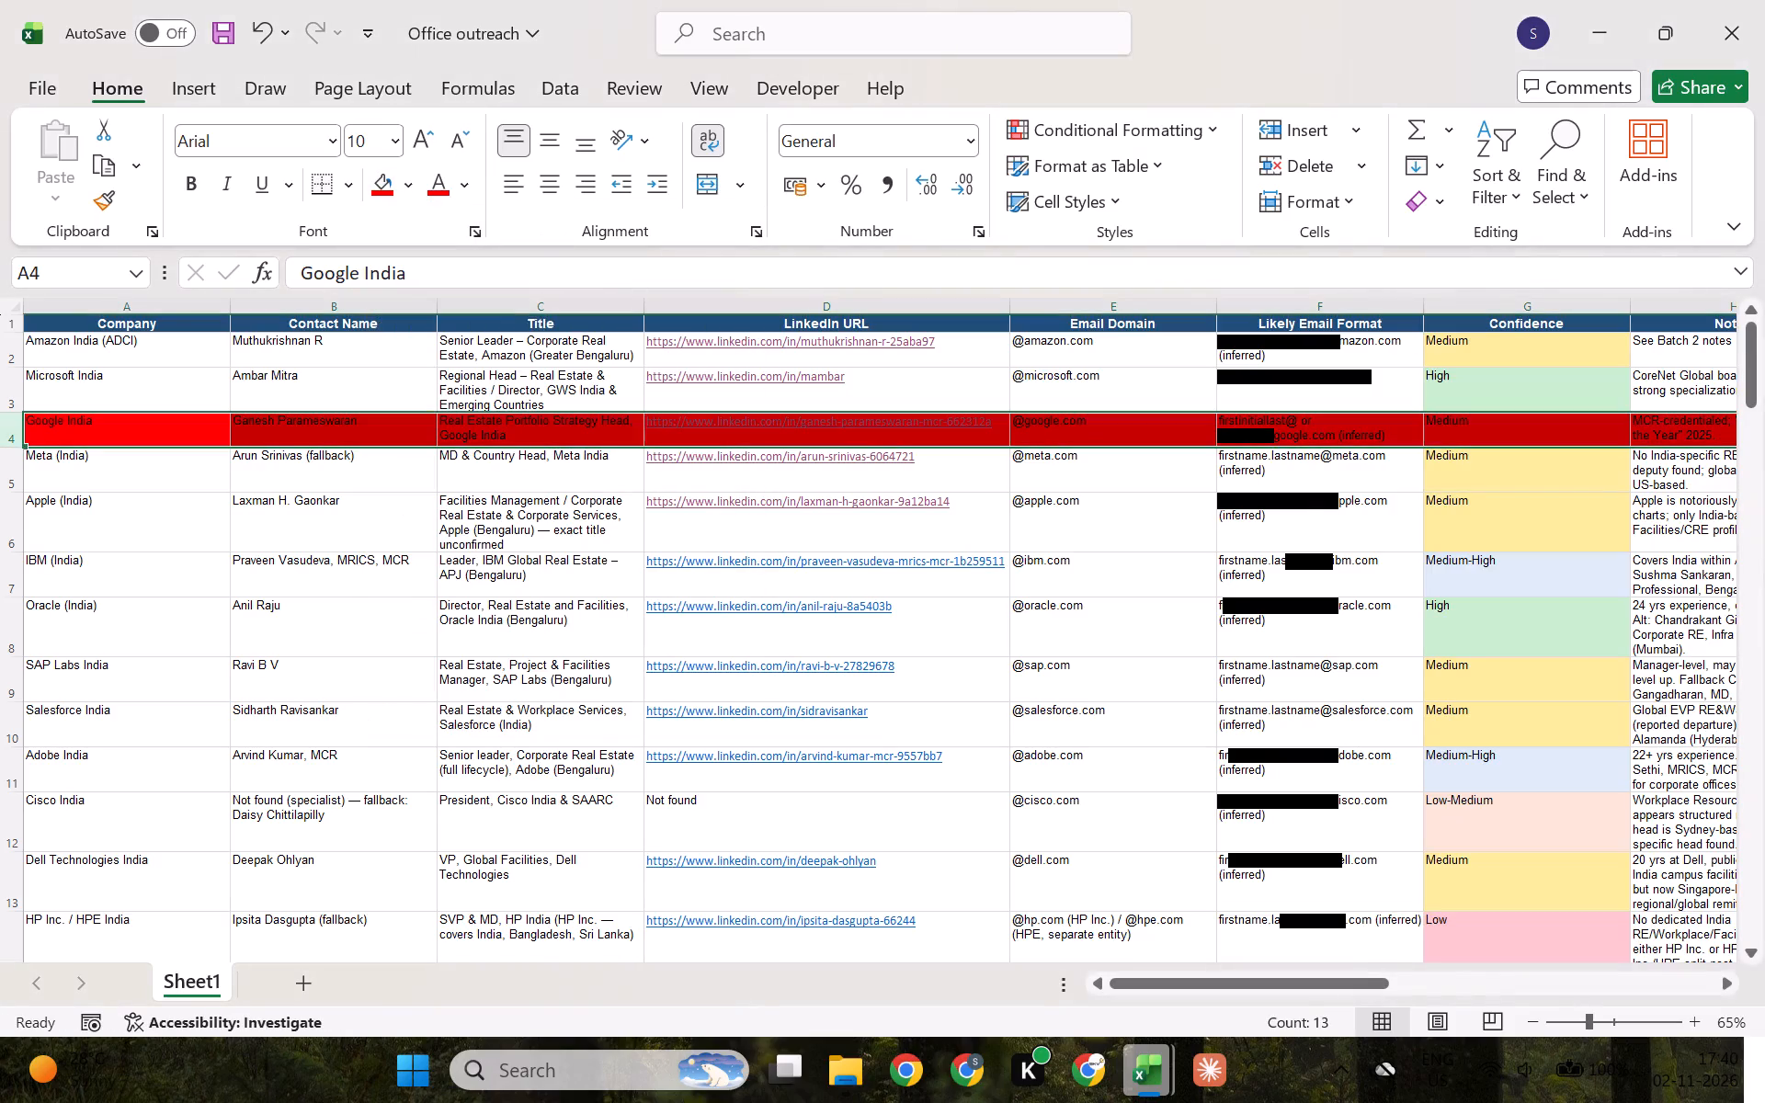
left_click(1102, 498)
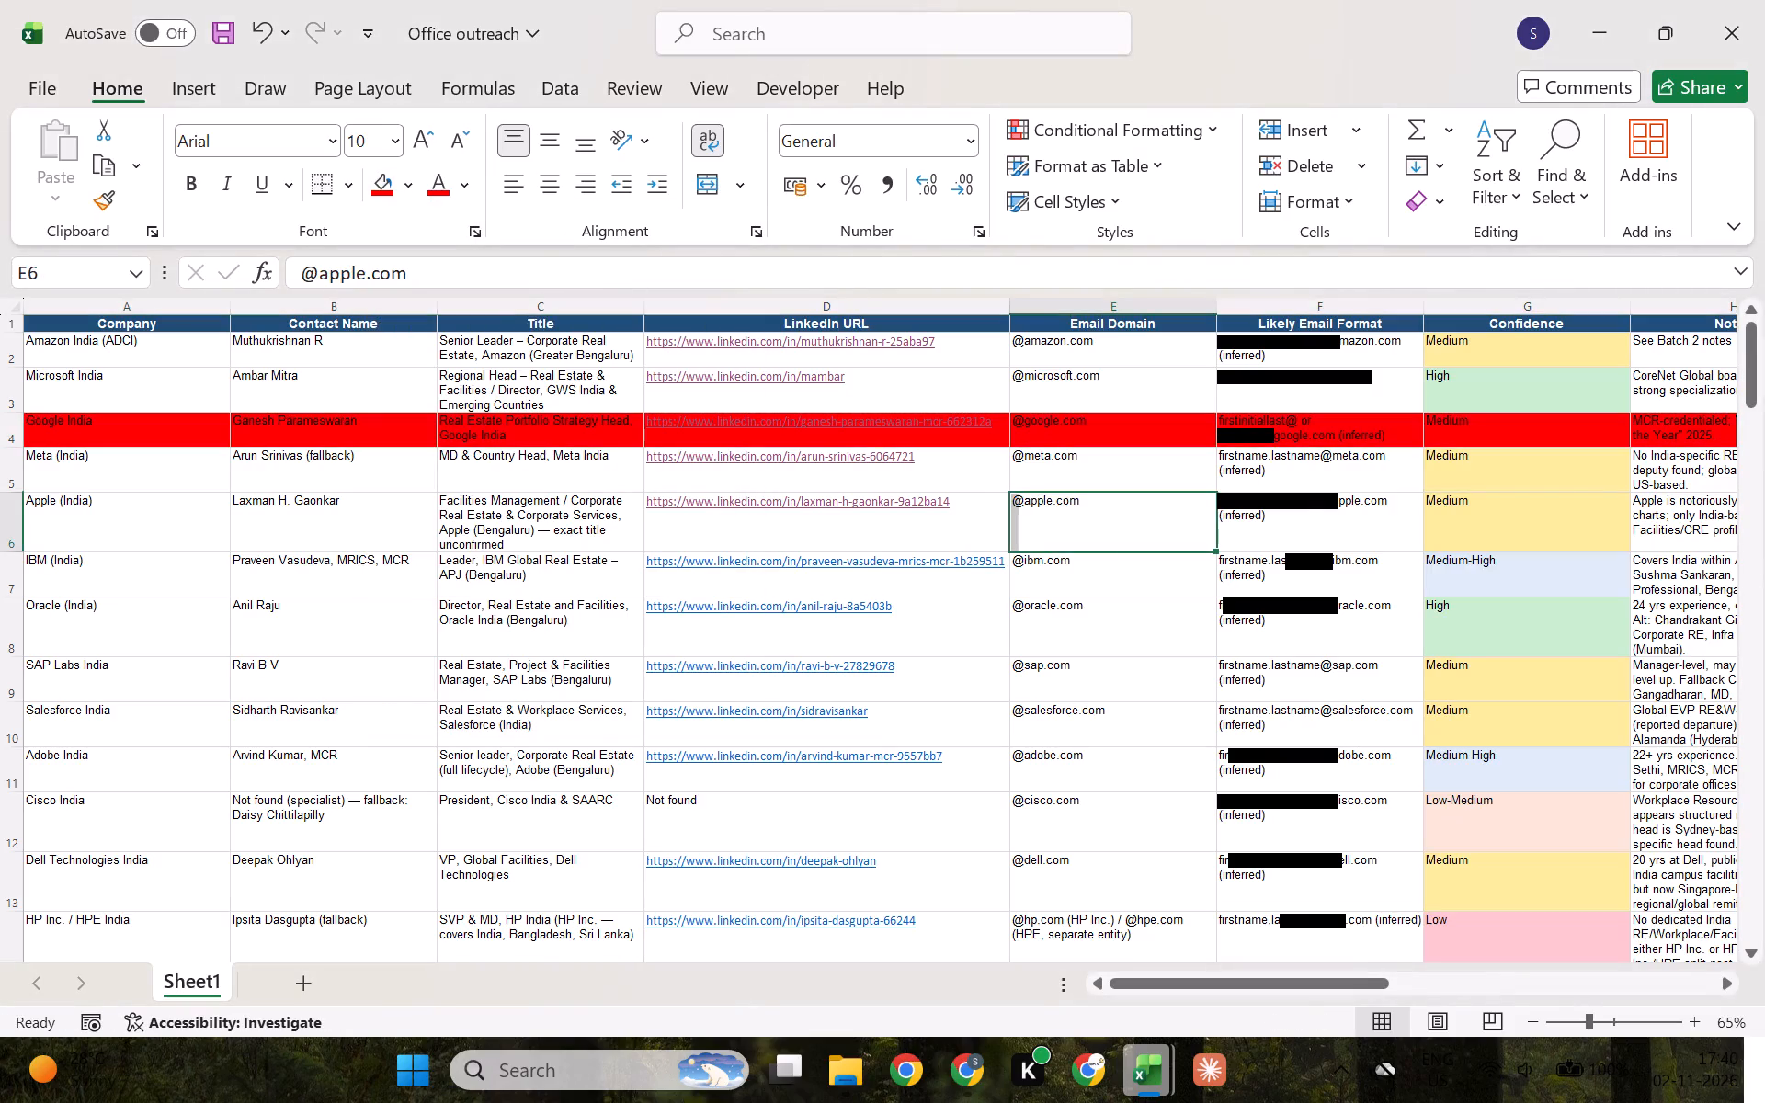
Open the Meta (India) contact's LinkedIn URL from the sheet.
left_click(1094, 465)
left_click(785, 462)
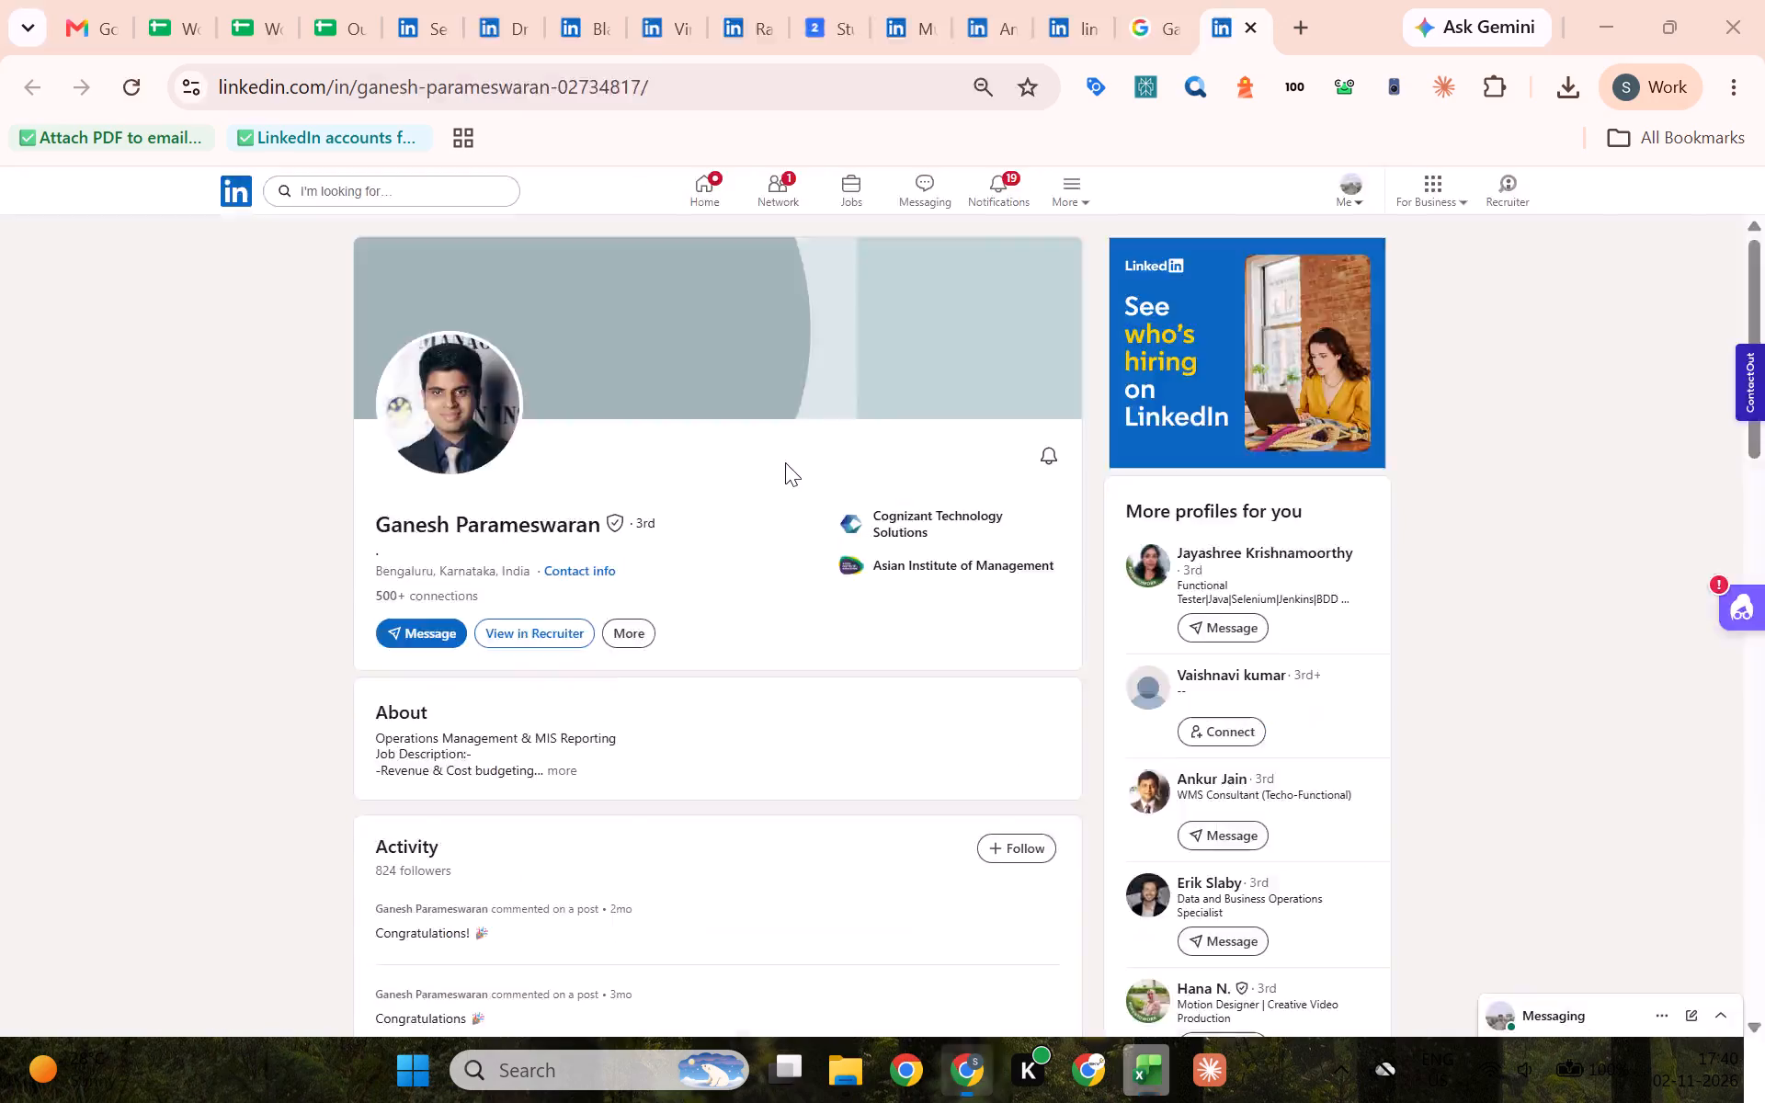
key("alt+Tab")
scroll(747, 473, "down", 4)
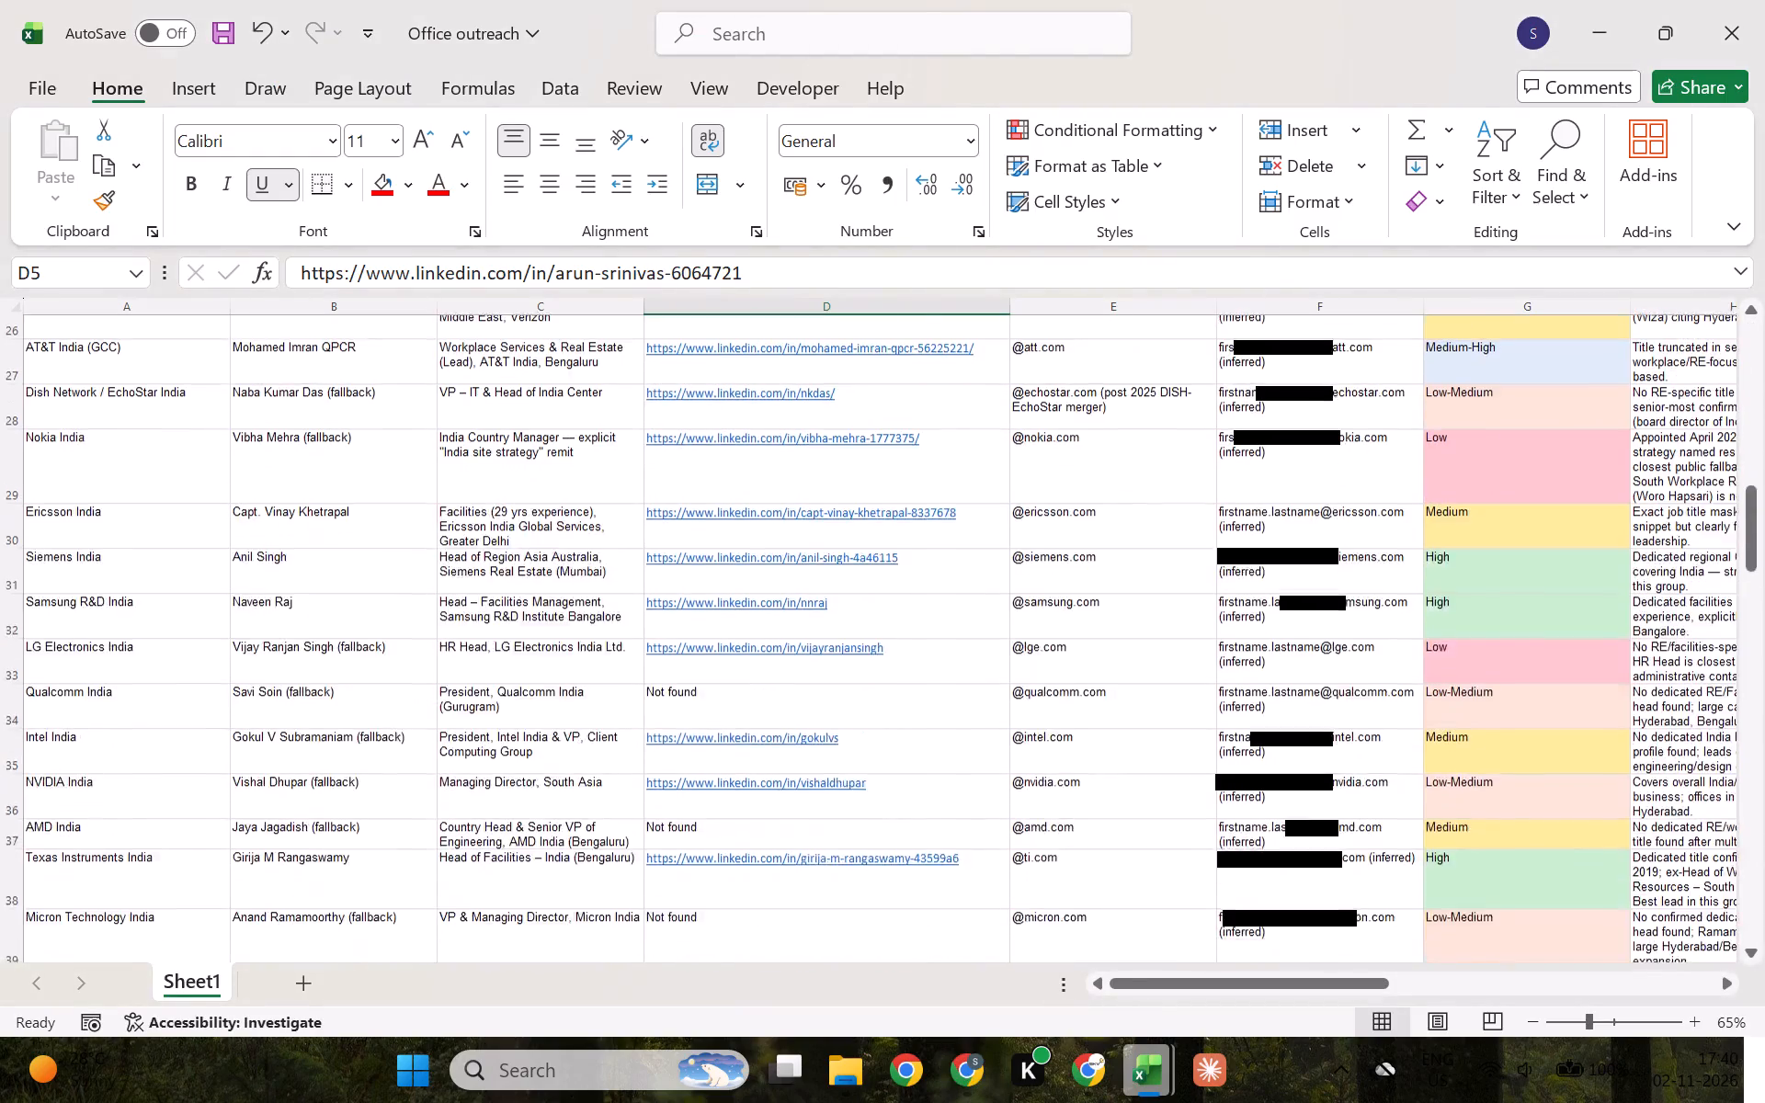
scroll(747, 473, "down", 8)
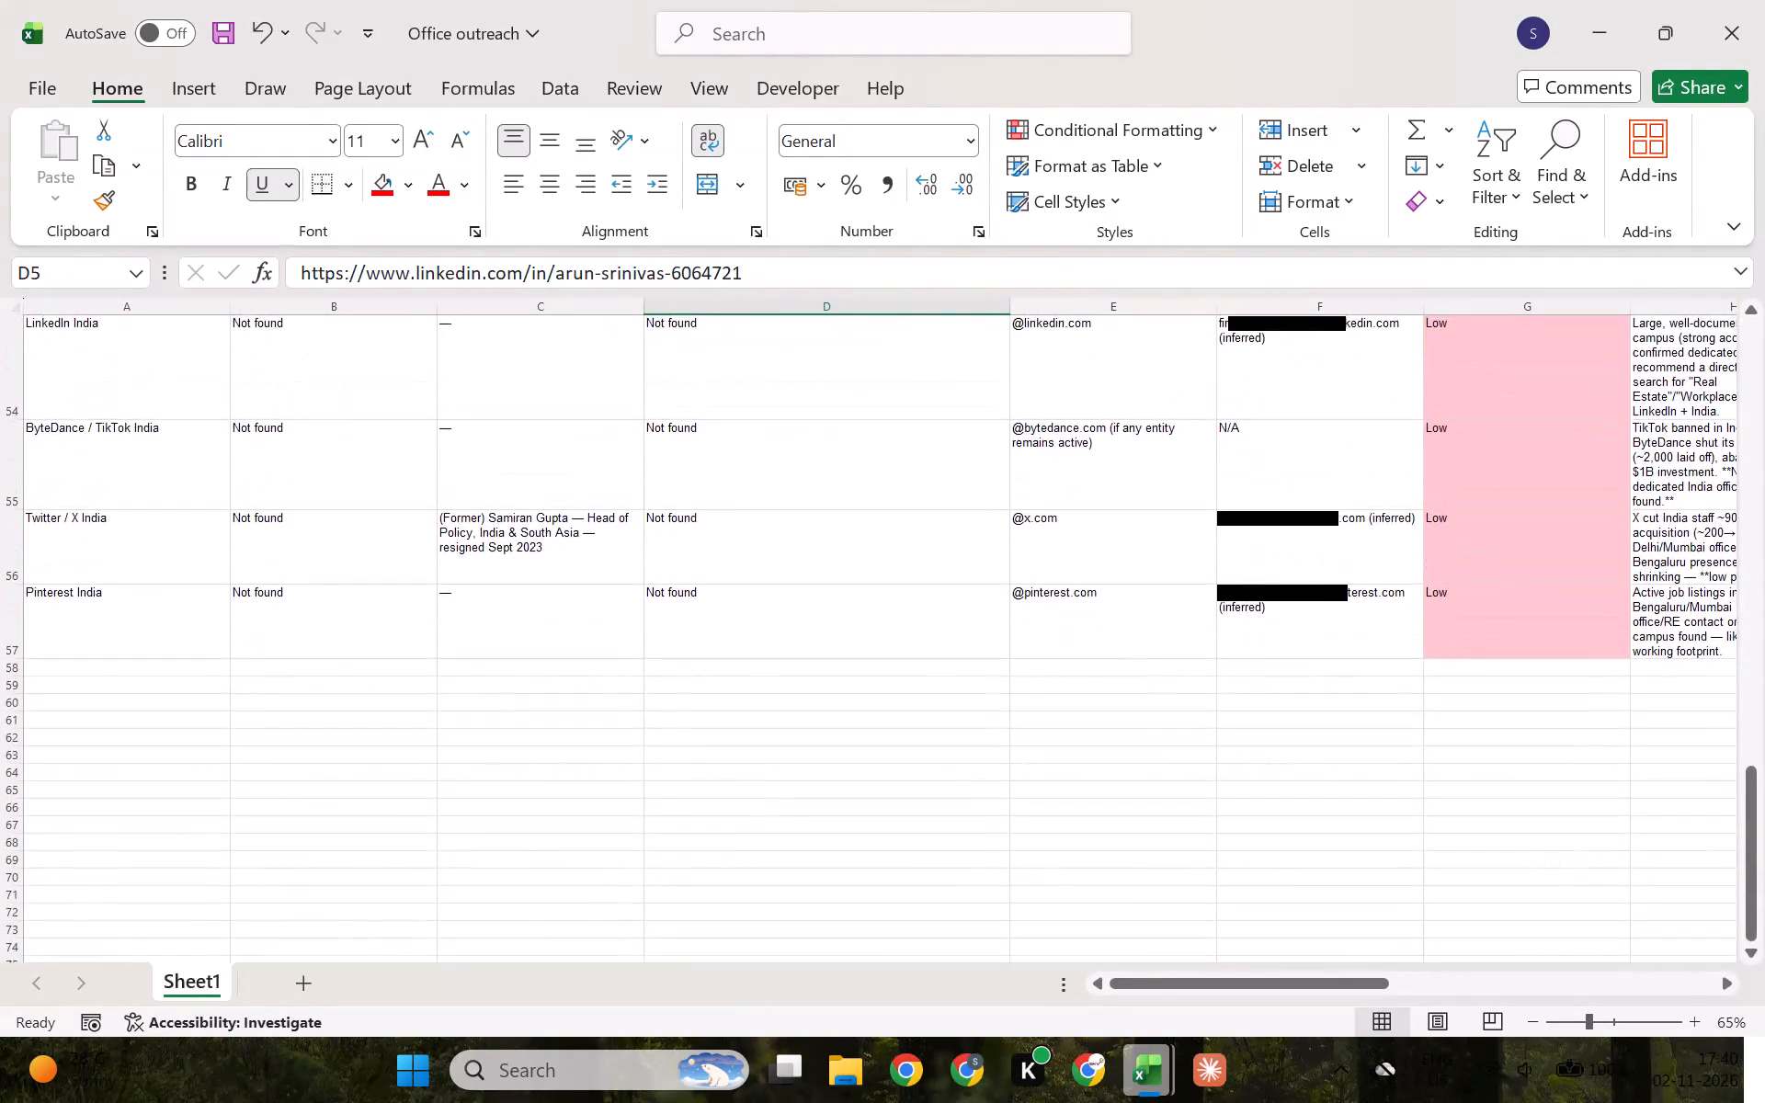
scroll(747, 473, "up", 12)
key("alt+Tab")
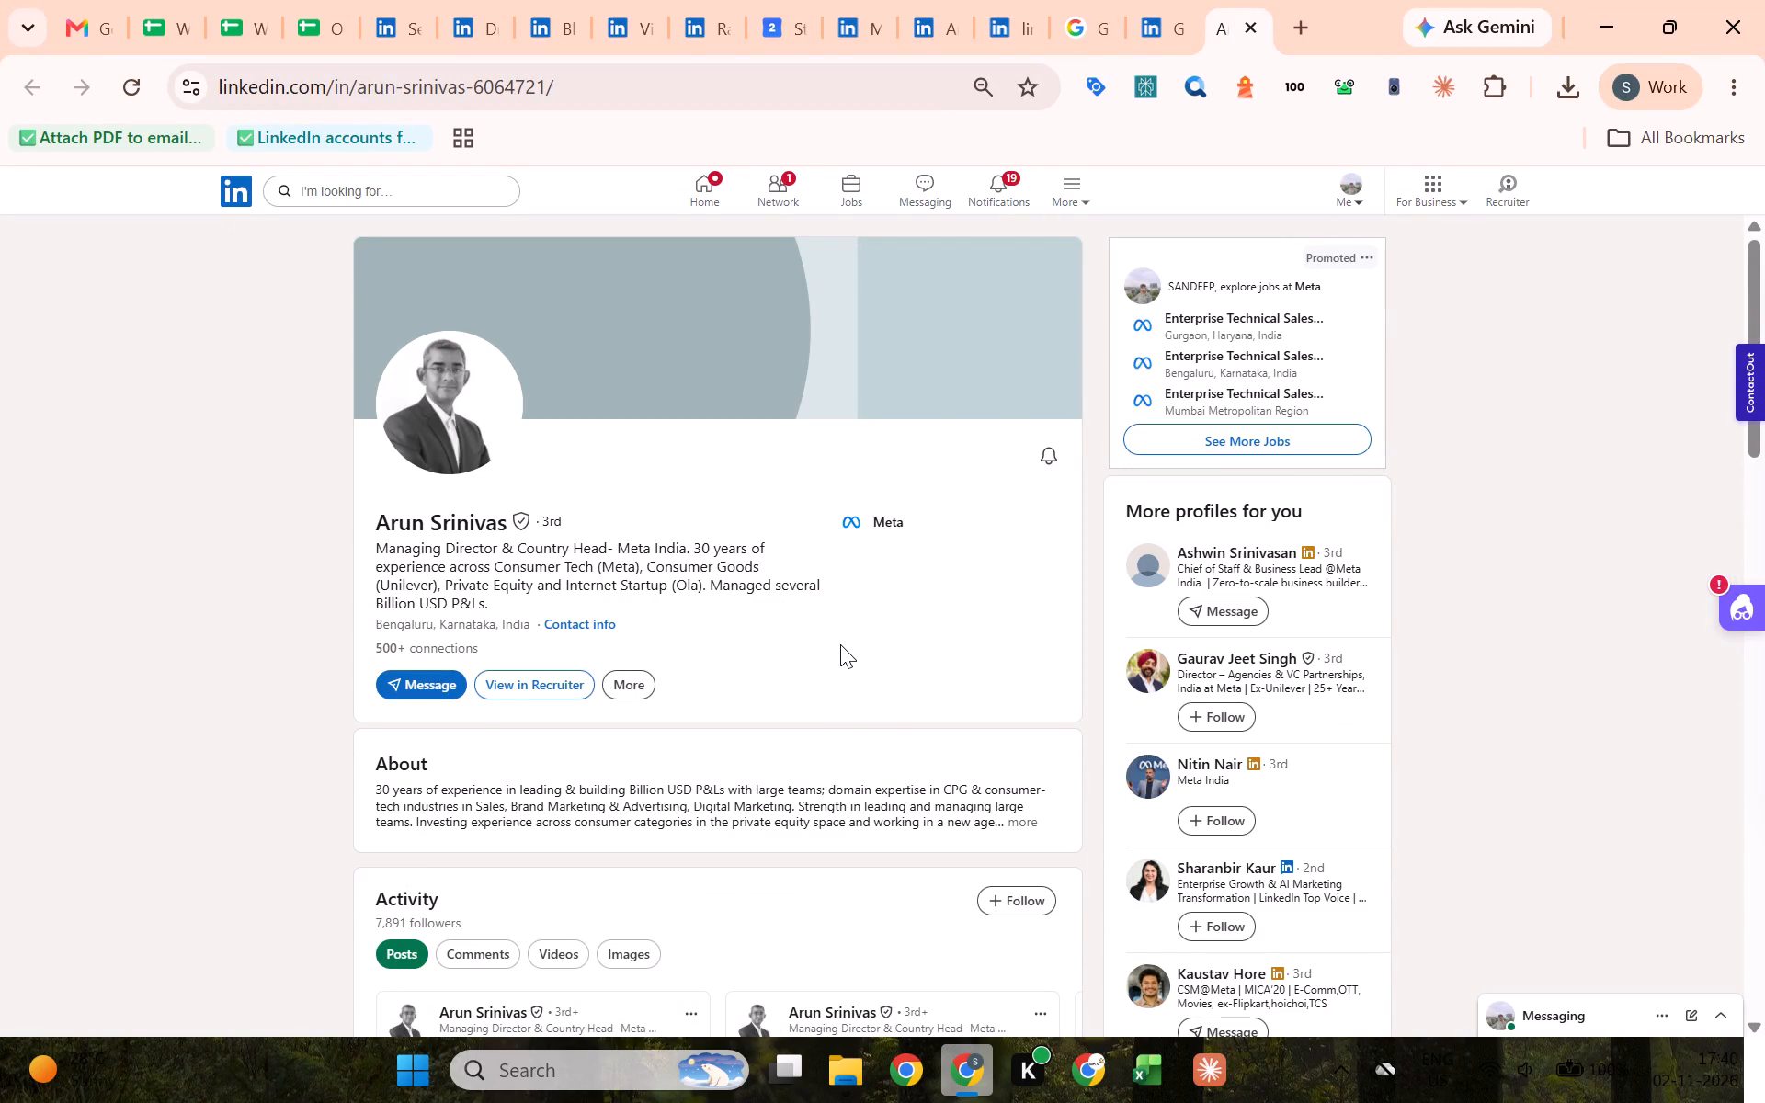
Select the Meta (India) Likely Email Format cell, then reveal and copy the contact's email addresses from the Mr. E extension in Chrome.
key("alt+Tab")
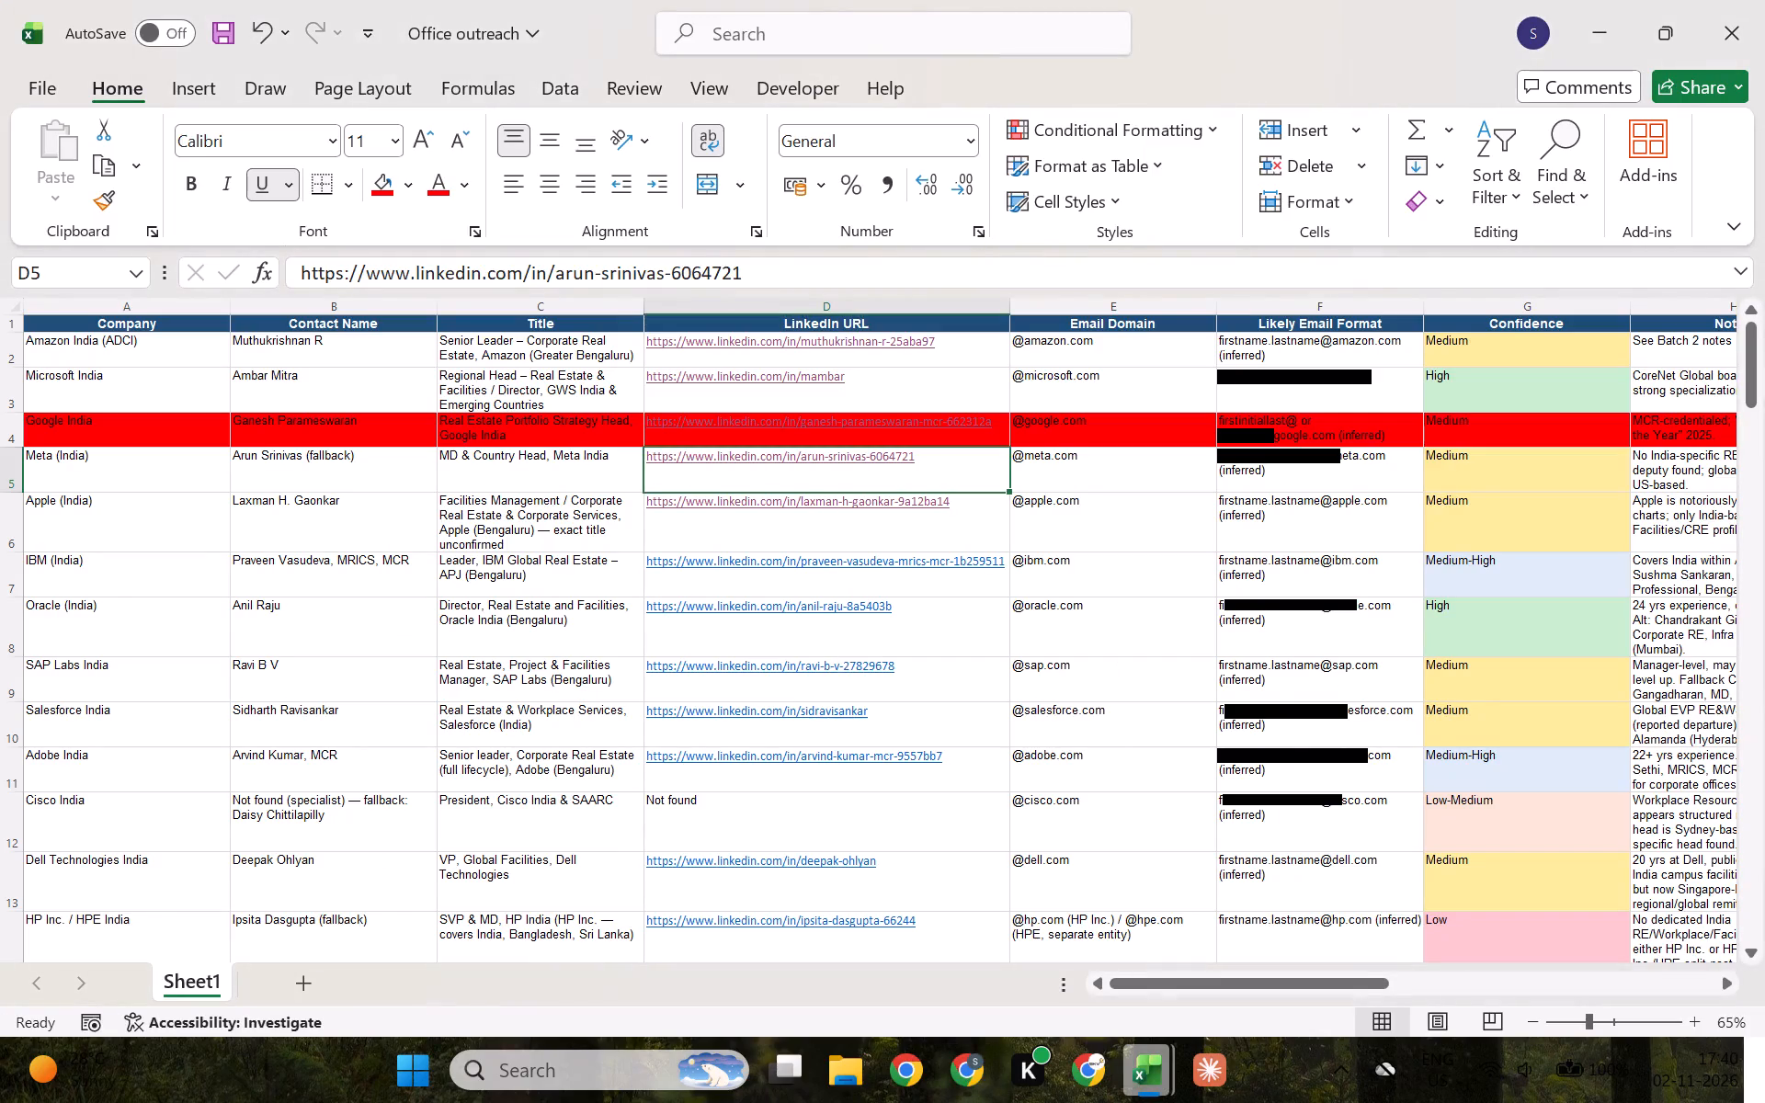
left_click(1262, 469)
key("alt+Tab")
left_click(1489, 84)
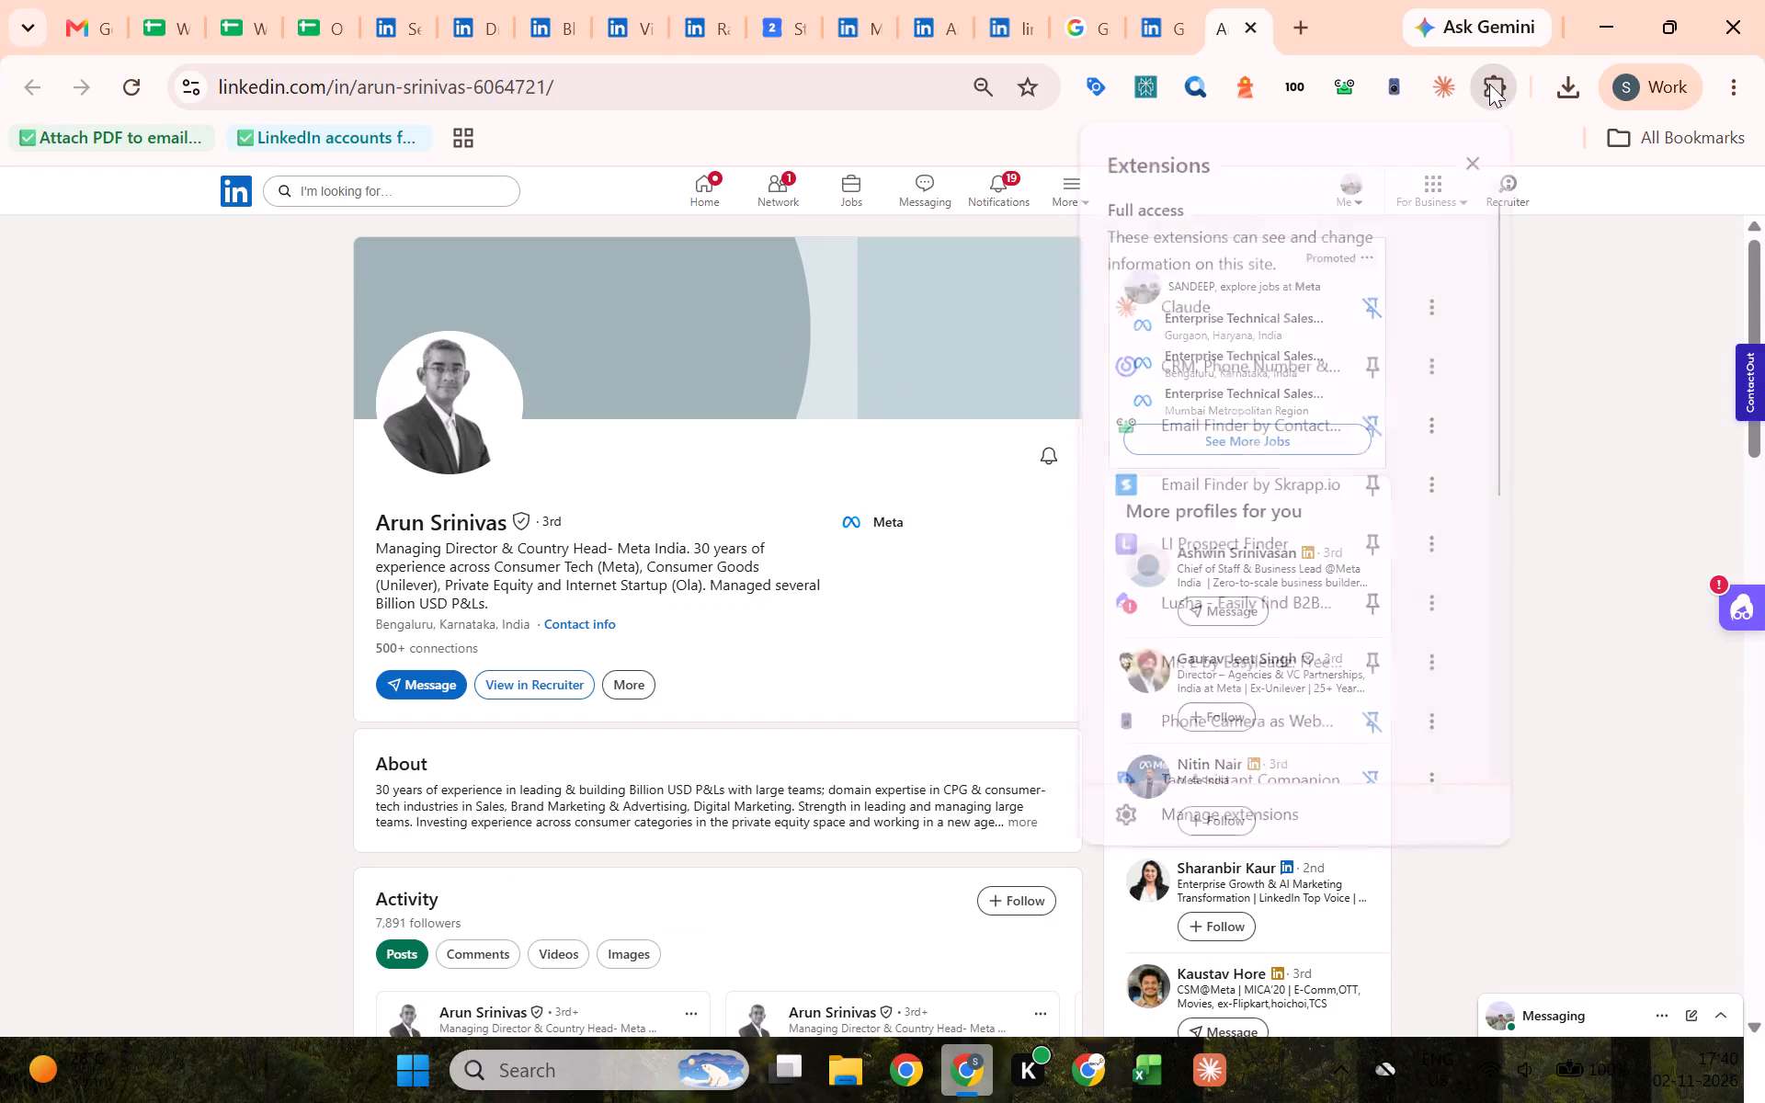
left_click(1179, 685)
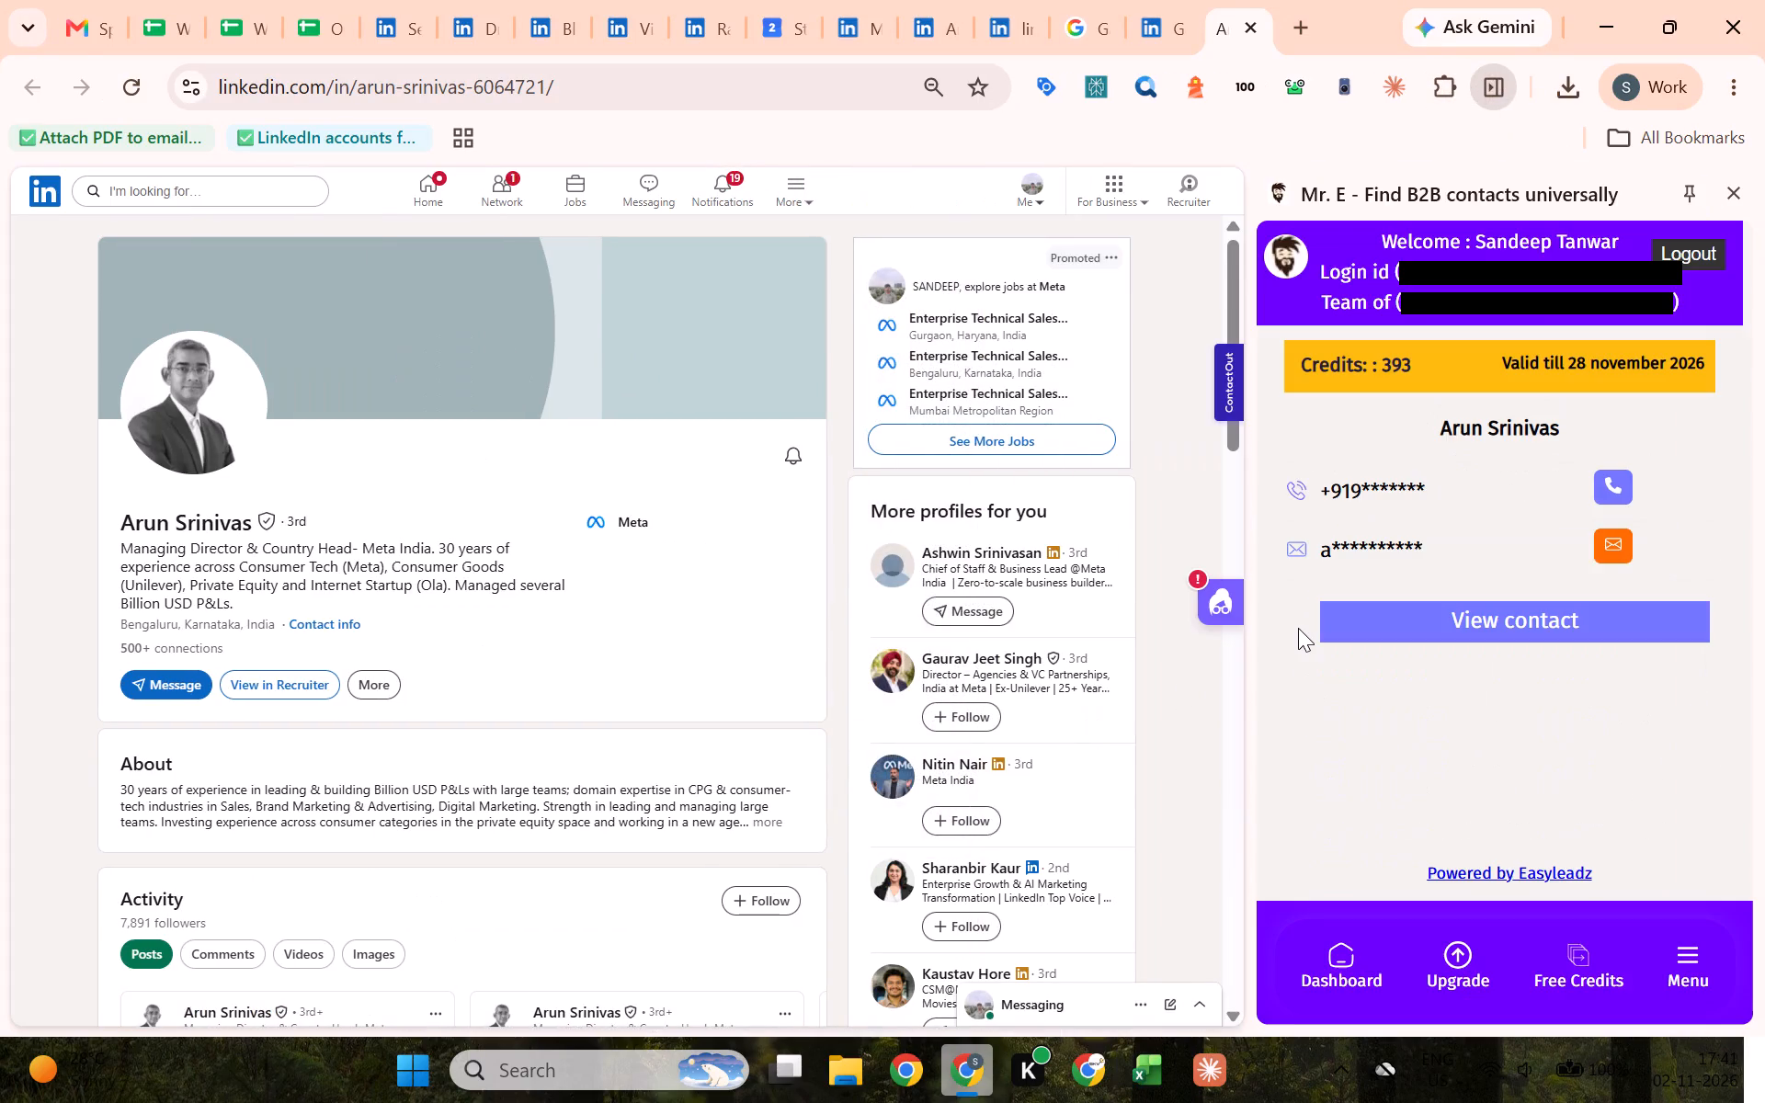
left_click(1618, 540)
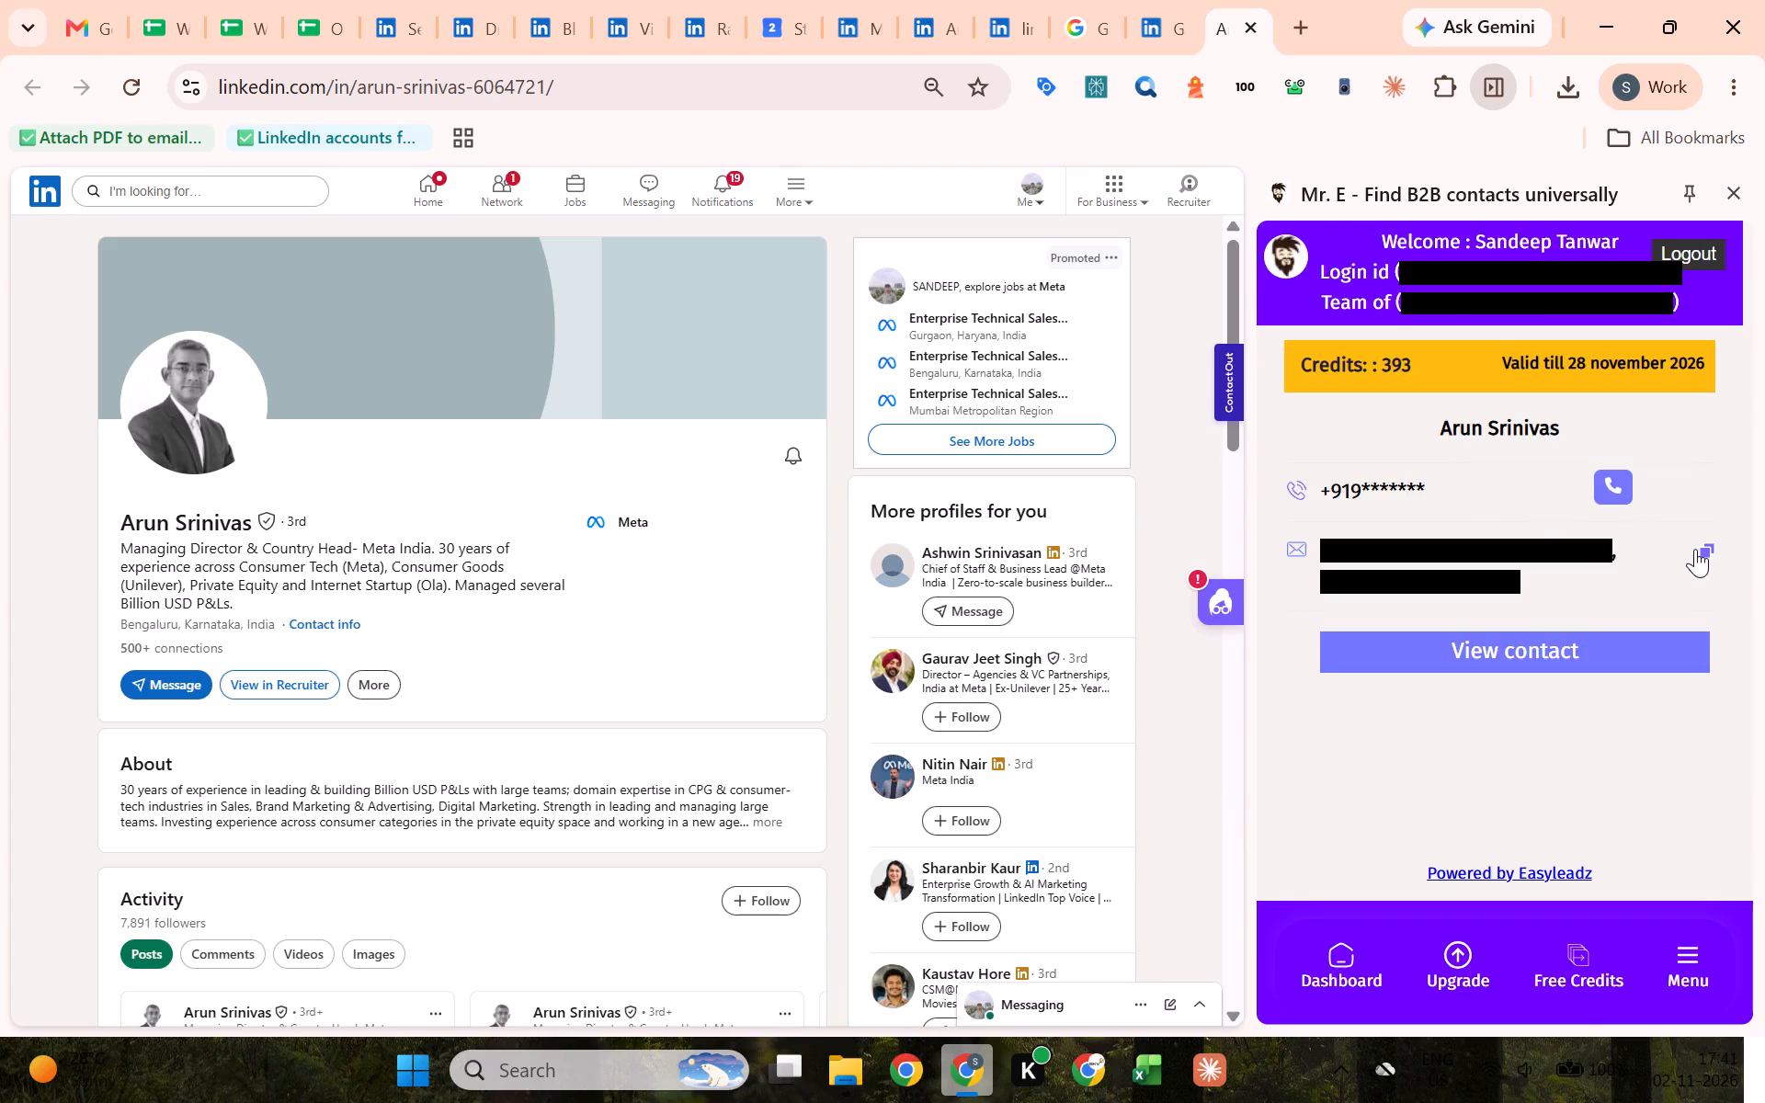
left_click(1695, 549)
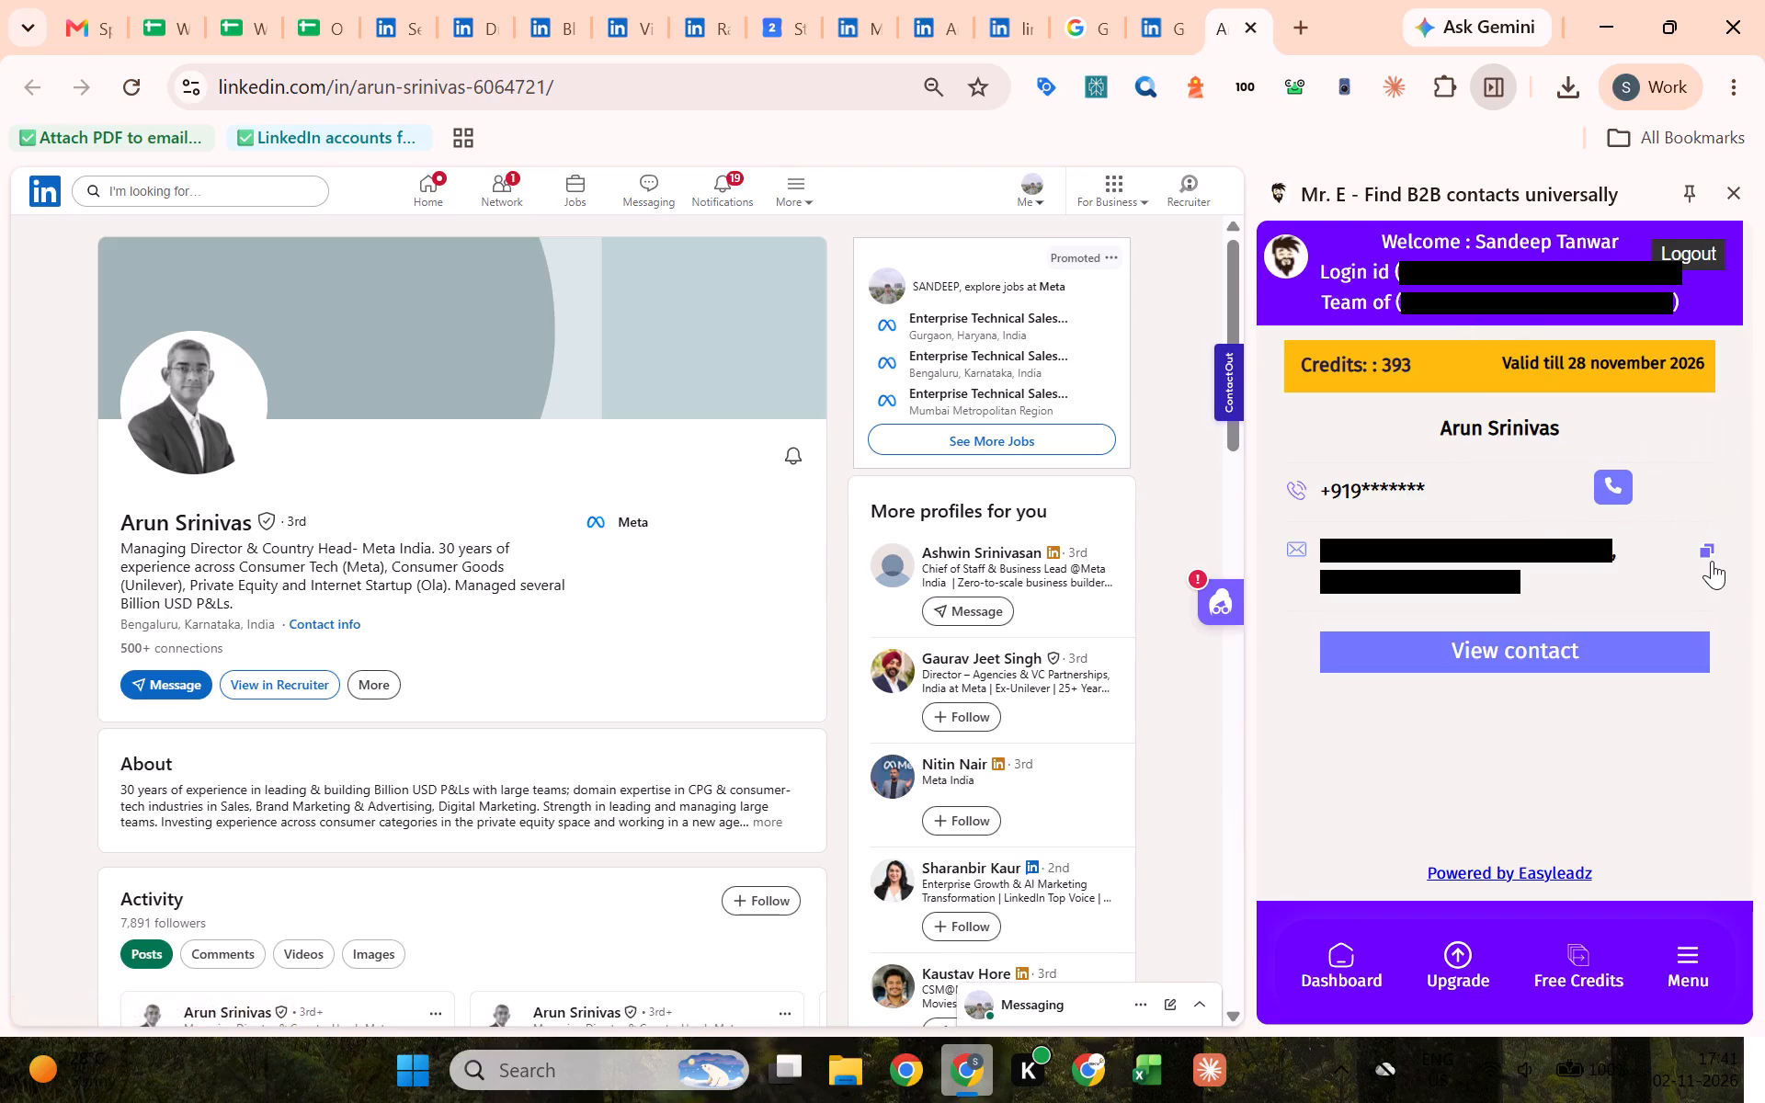
left_click(1712, 561)
Check the experience history on the Meta contact's LinkedIn profile.
scroll(536, 719, "down", 4)
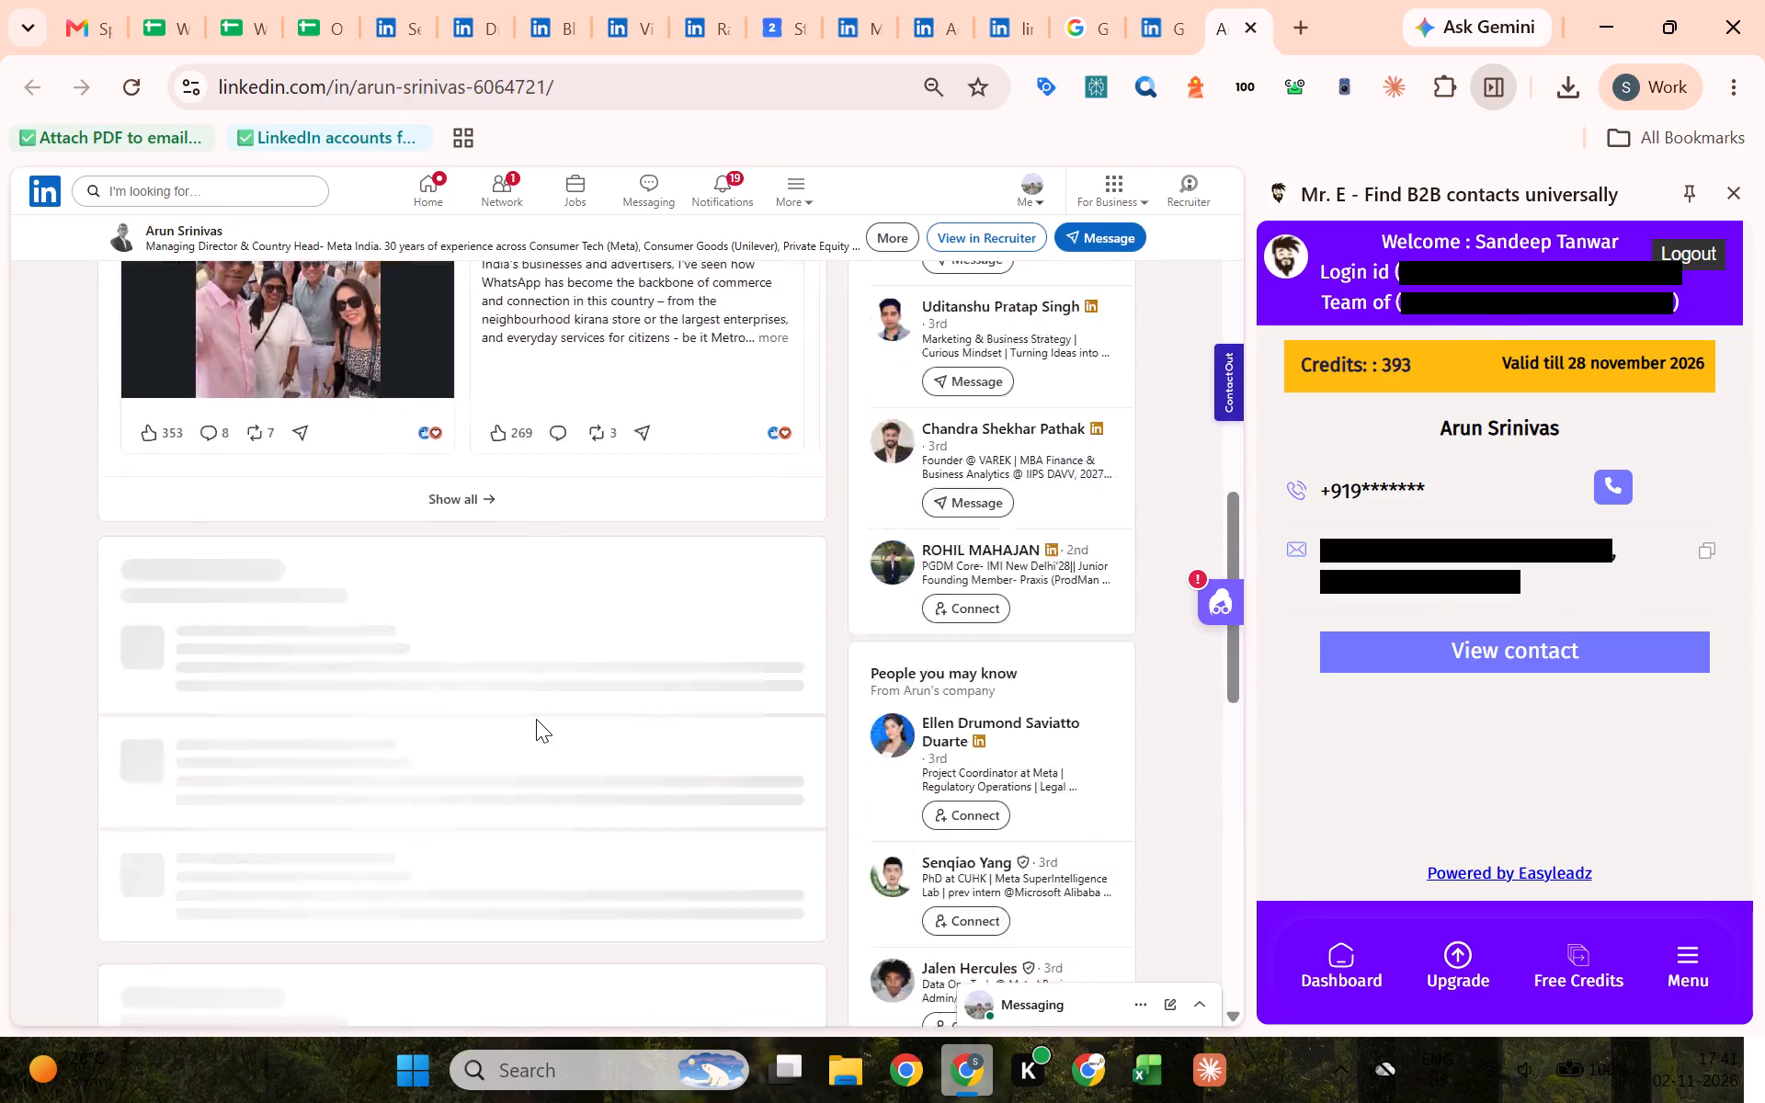
scroll(536, 719, "down", 4)
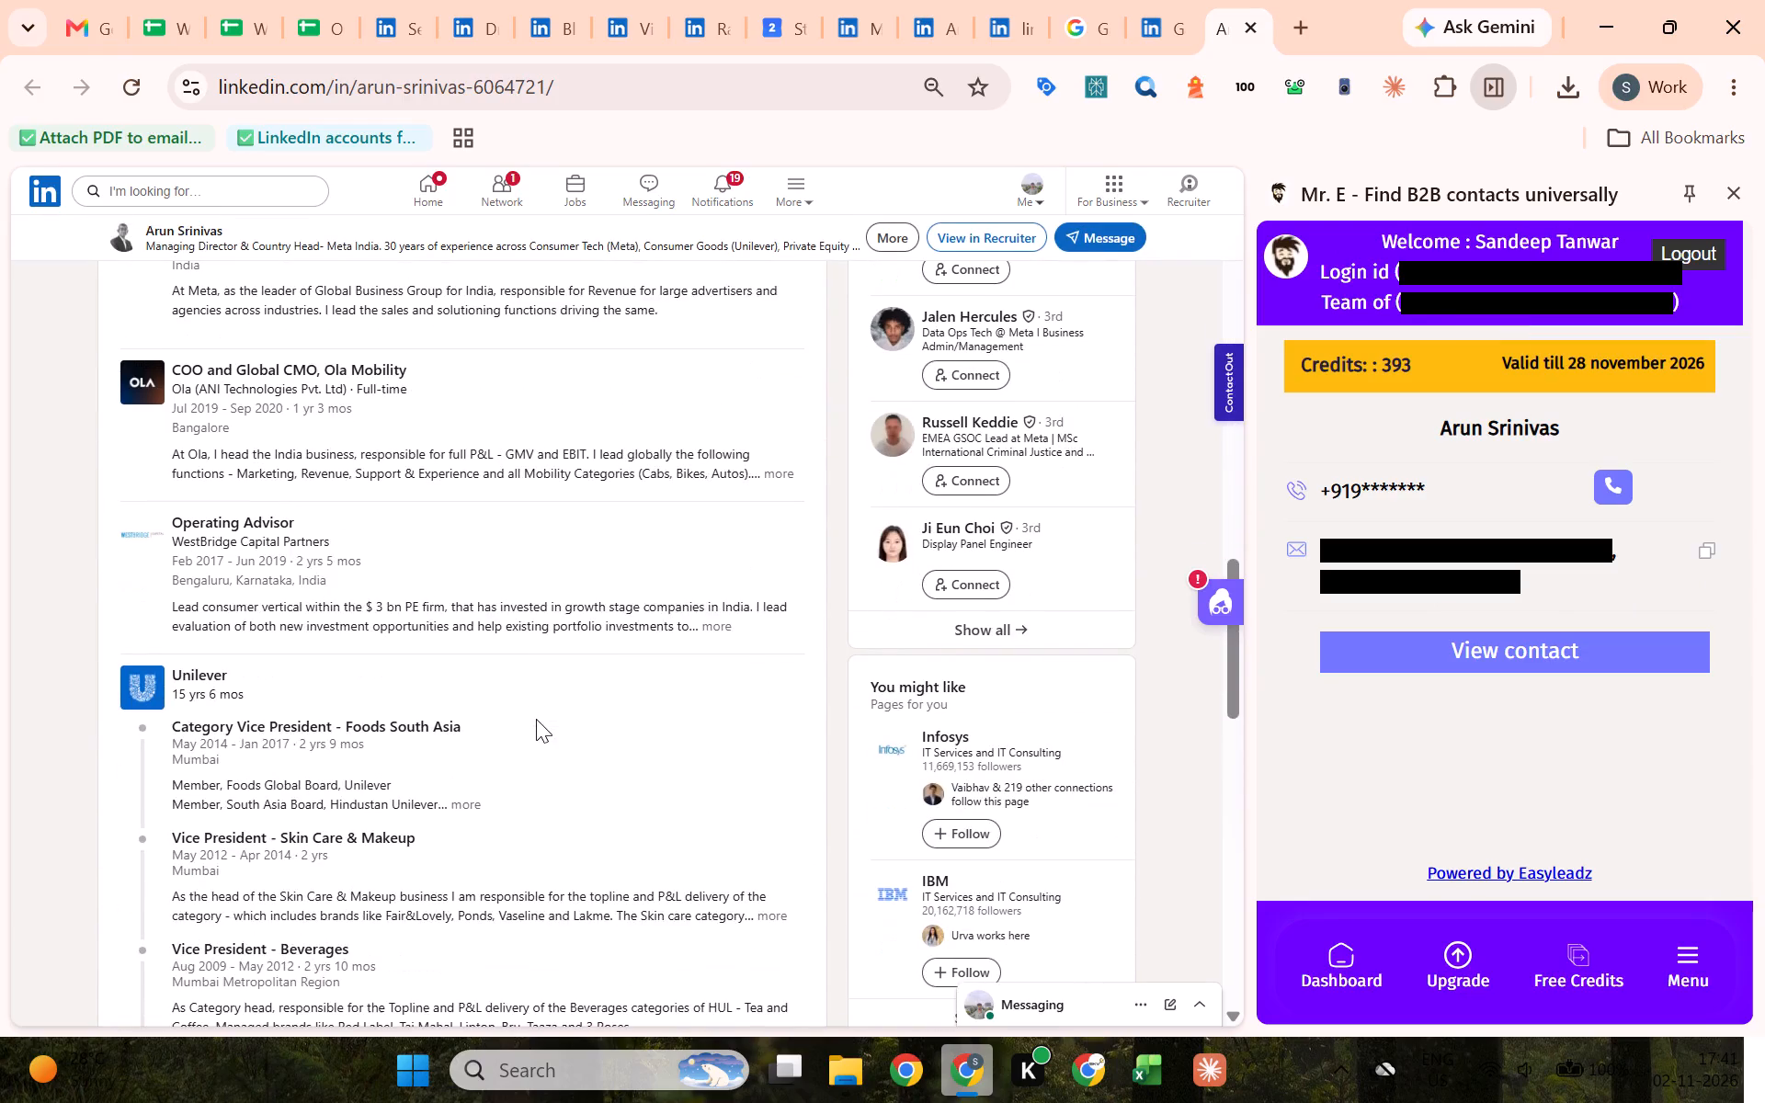
scroll(536, 719, "down", 4)
scroll(536, 719, "up", 7)
scroll(536, 719, "down", 2)
key("Tab")
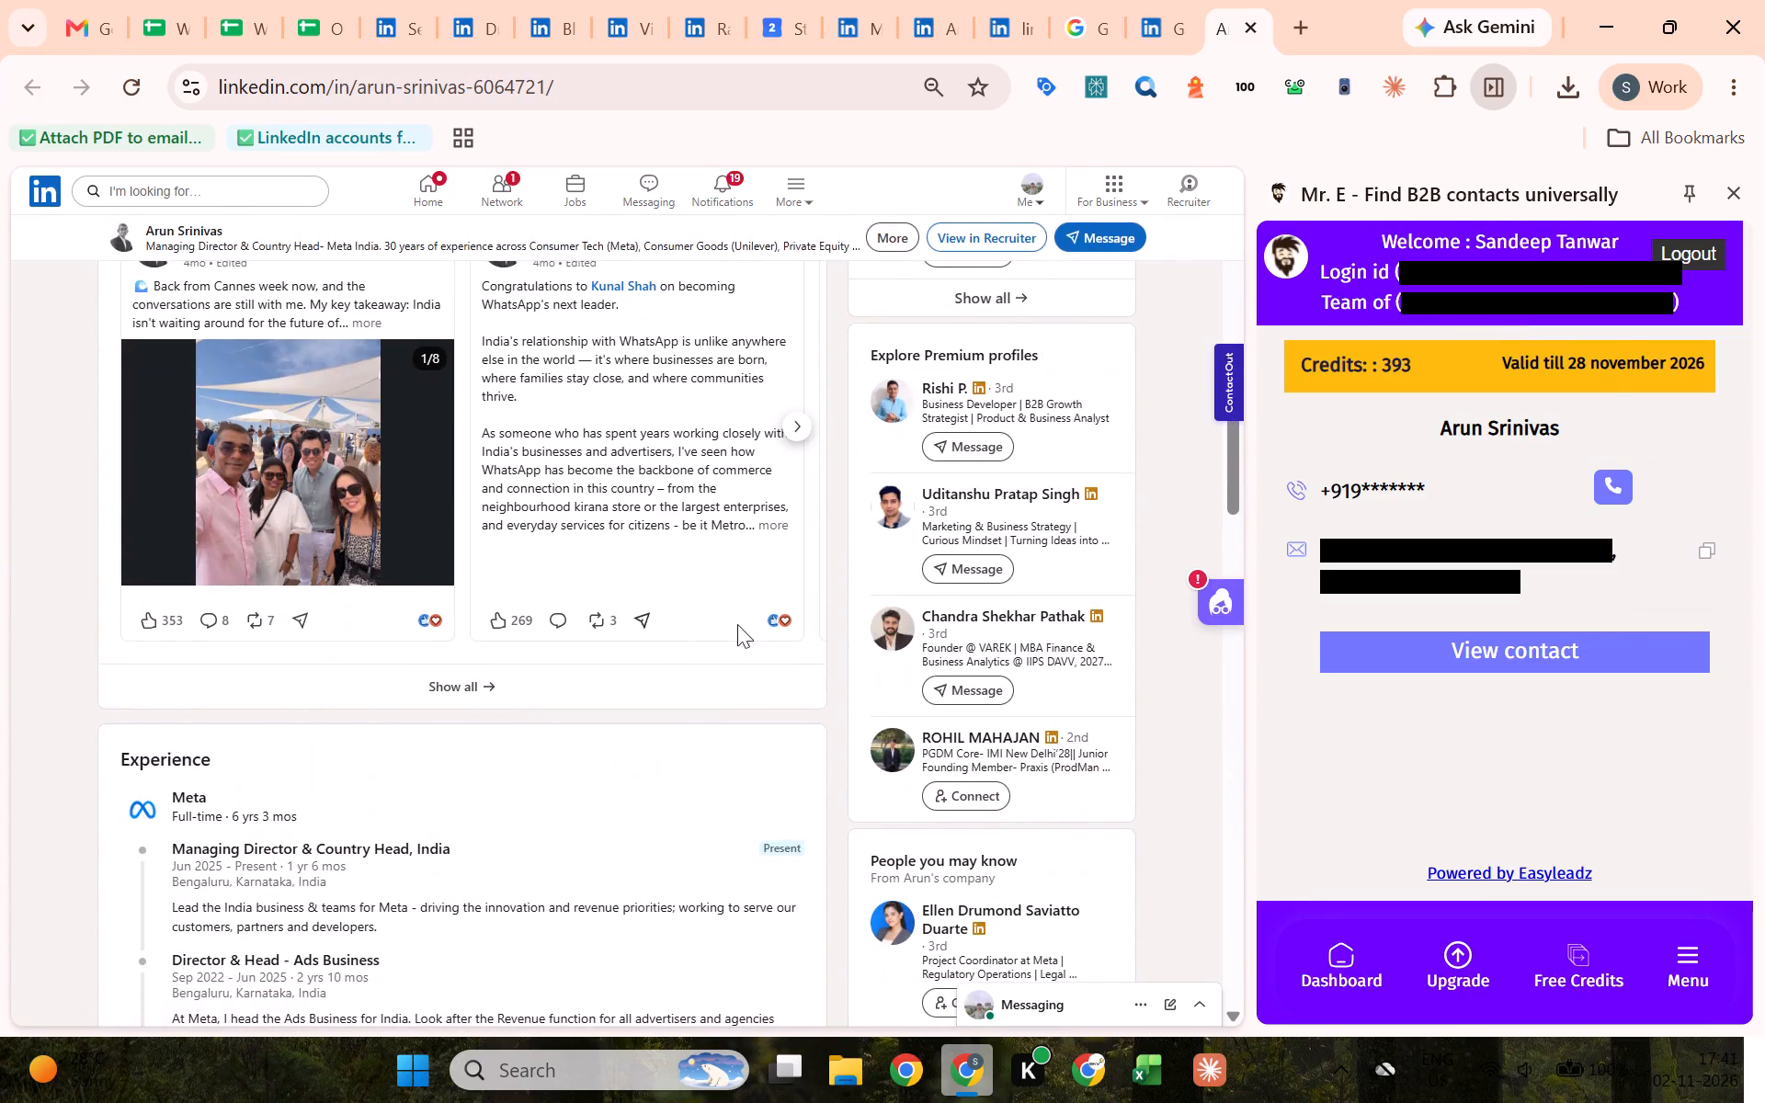
In the Office outreach workbook, replace the Meta (India) row's inferred email with the copied addresses.
key("alt+Tab")
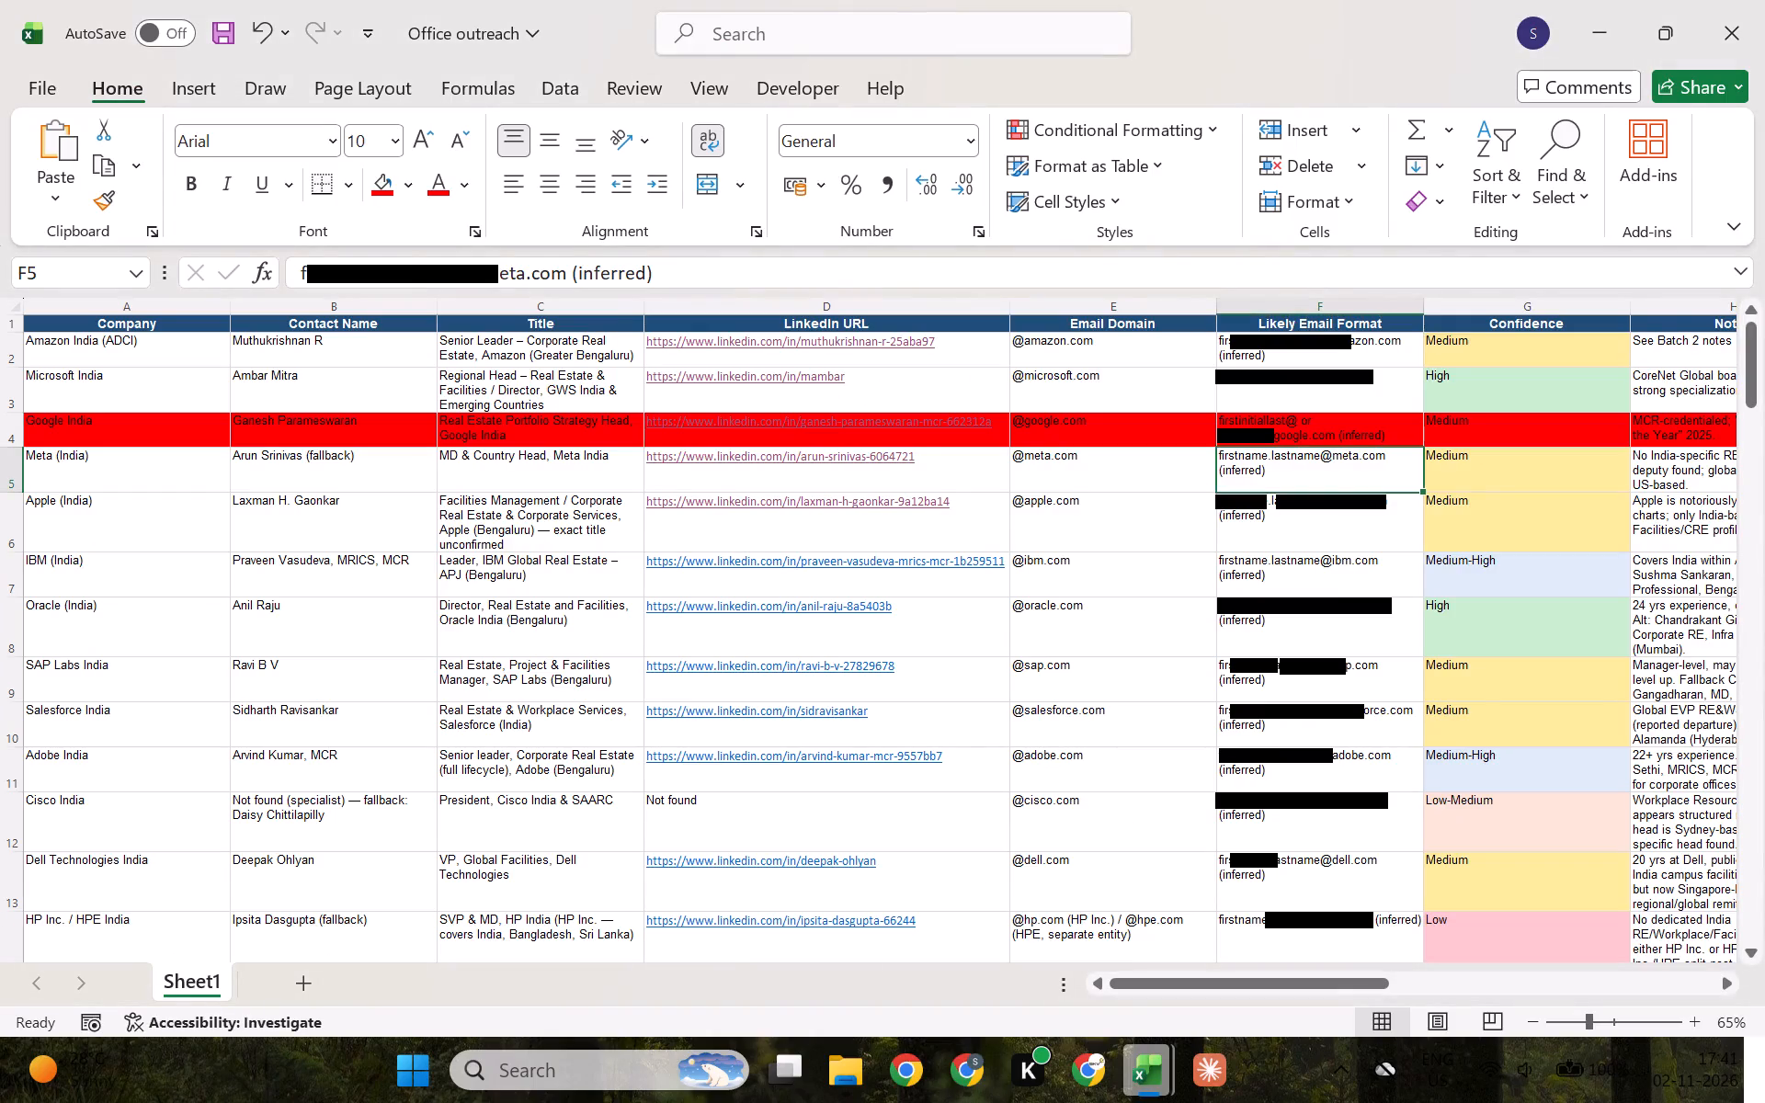
triple_click(1294, 468)
key("ctrl+a")
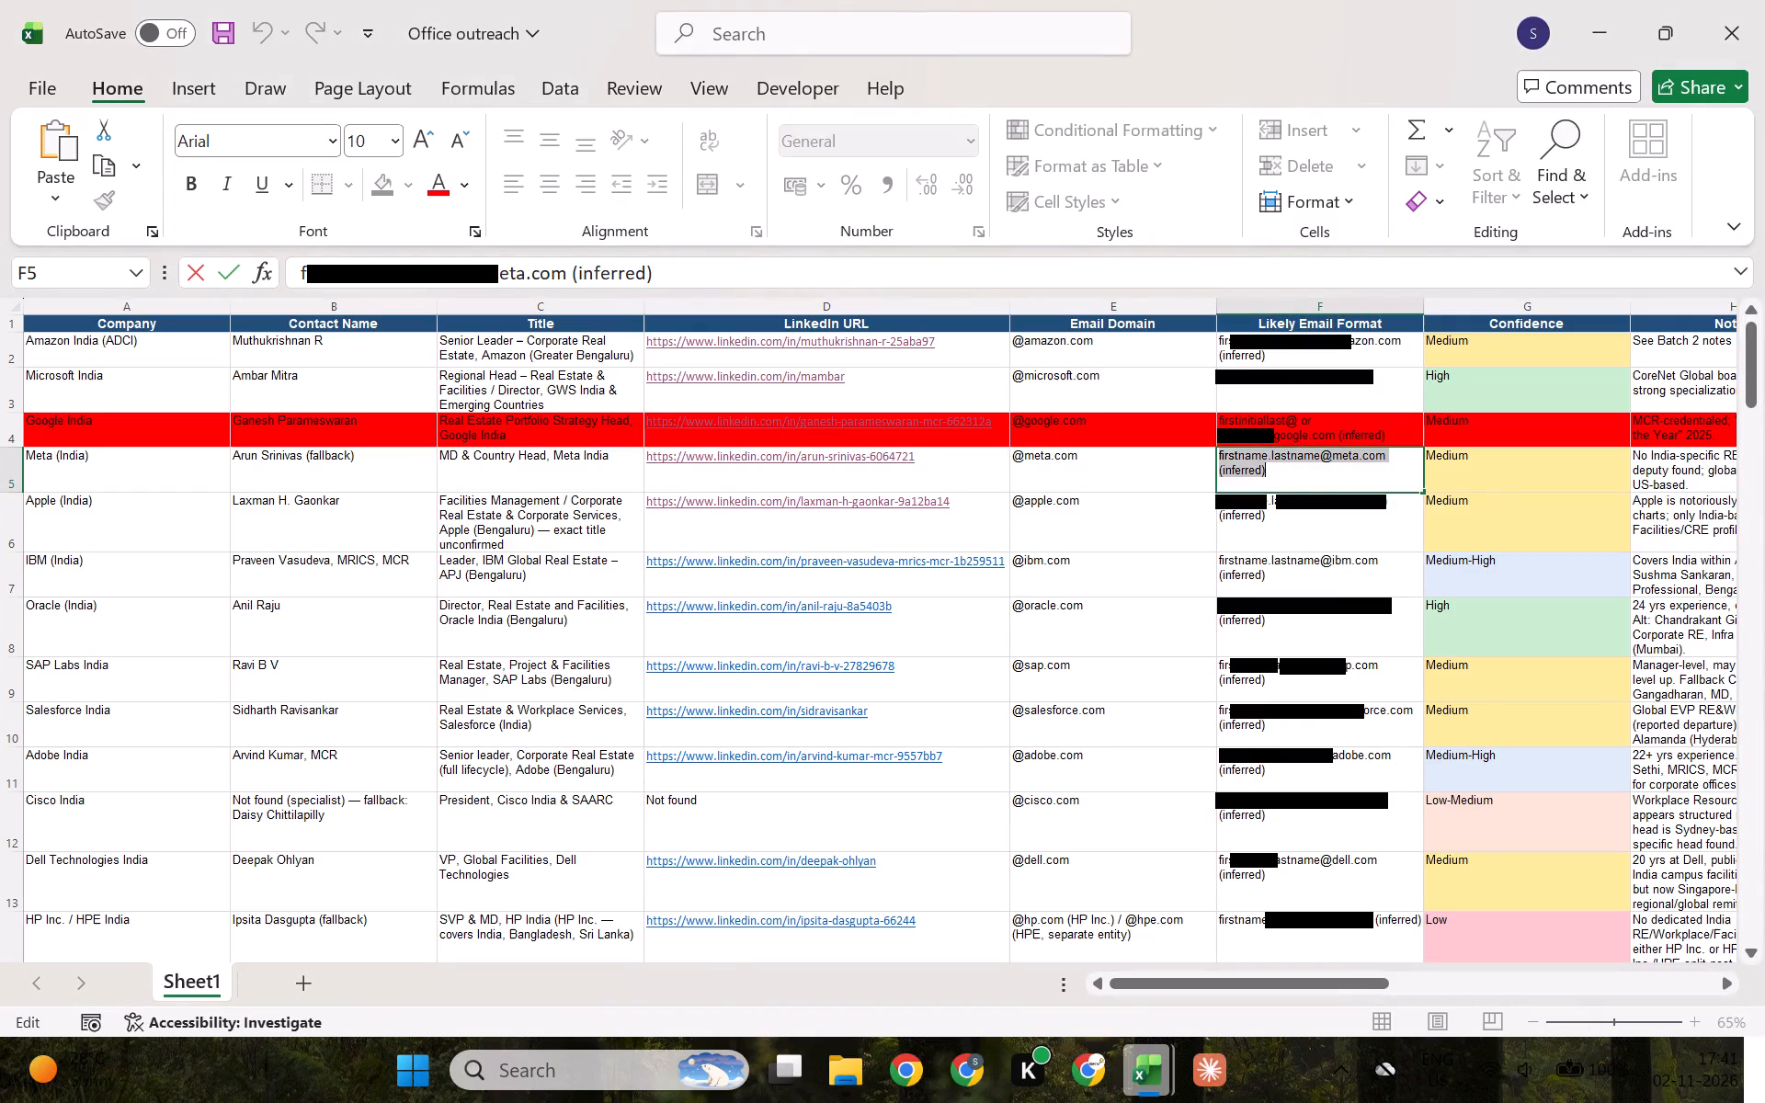
key("ctrl+v")
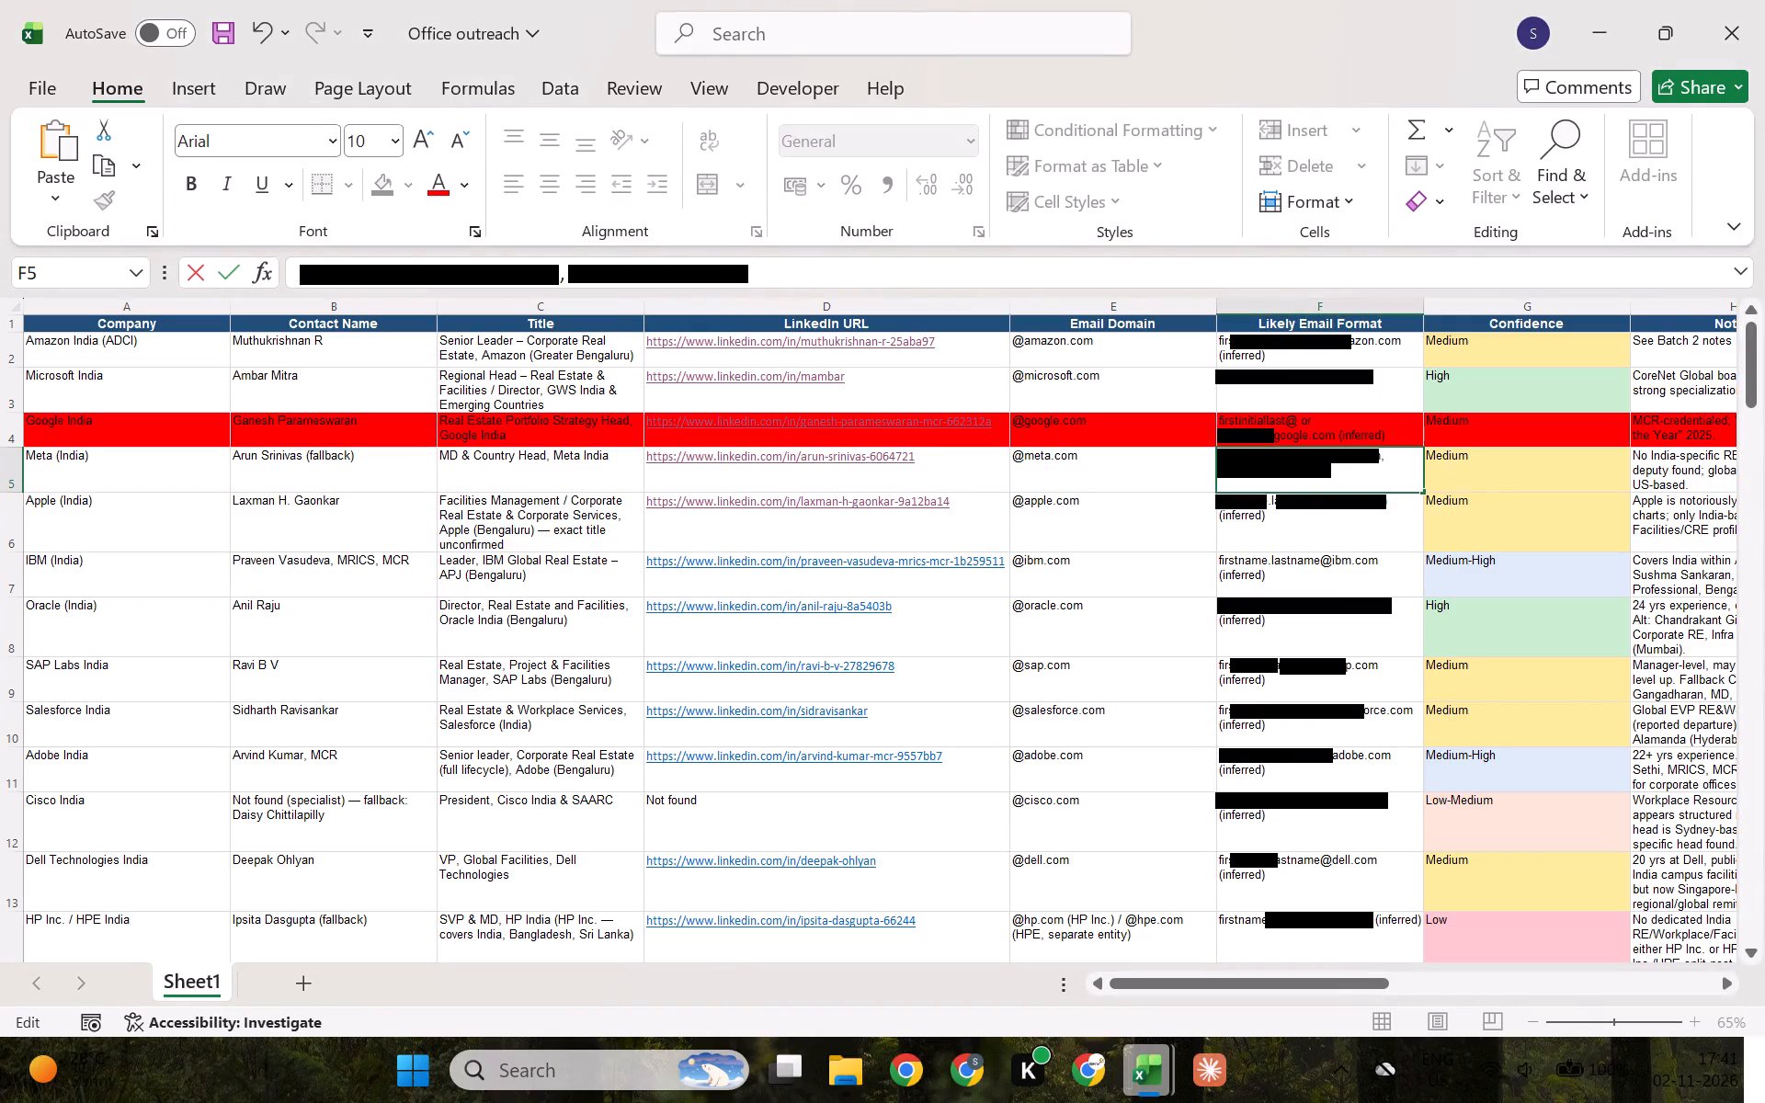
left_click(1338, 513)
scroll(1338, 513, "left", 4)
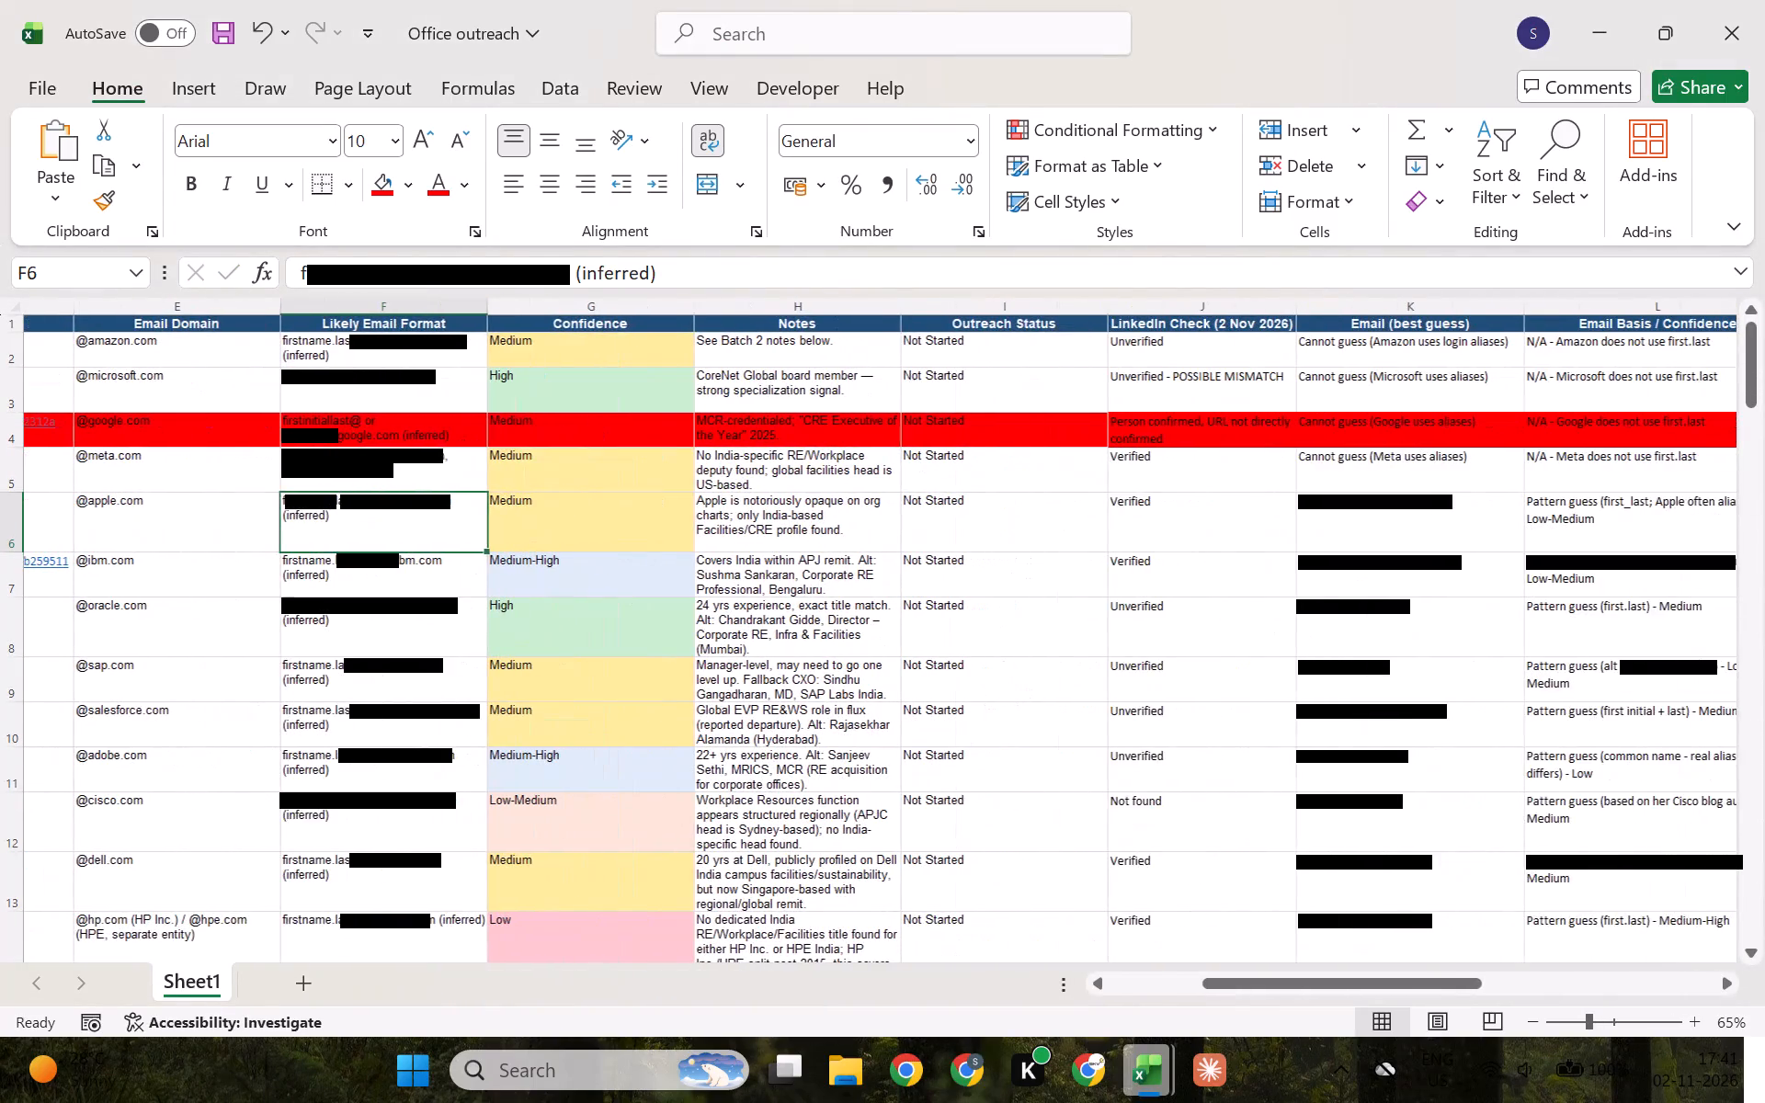
scroll(1338, 513, "left", 4)
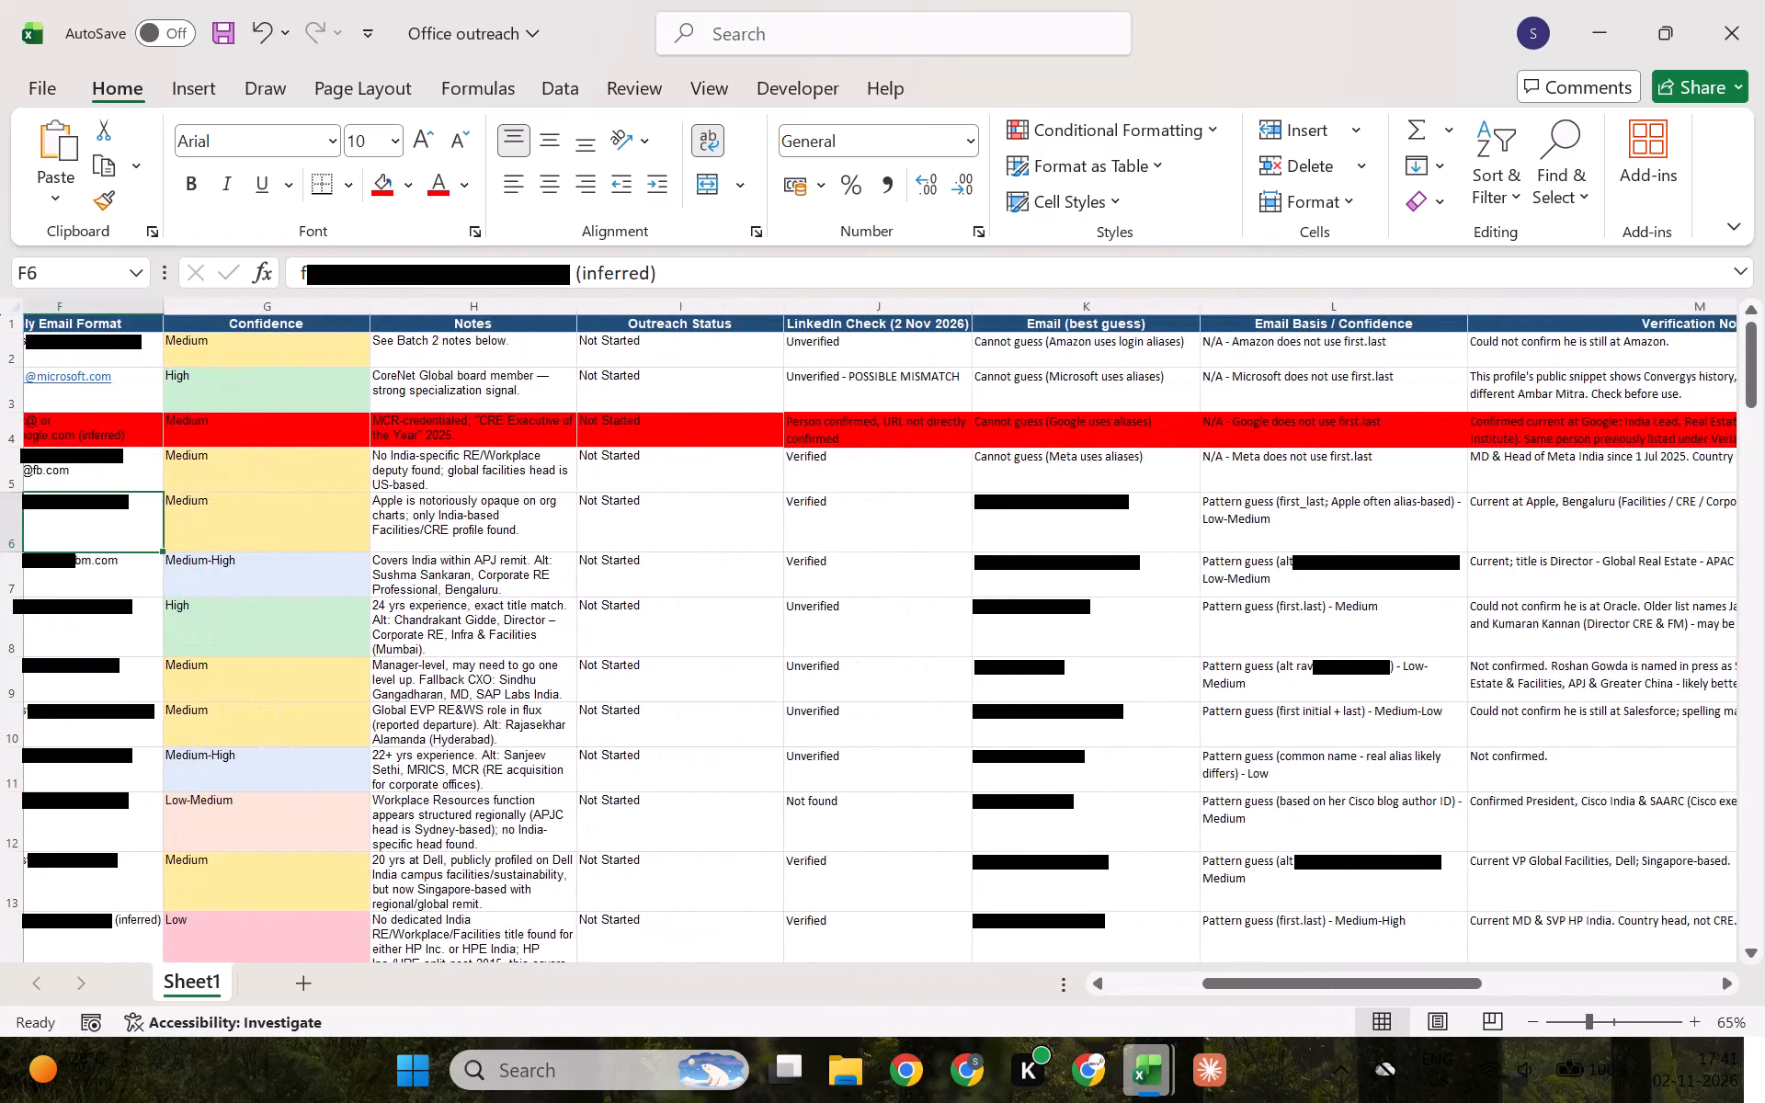
scroll(1338, 513, "left", 2)
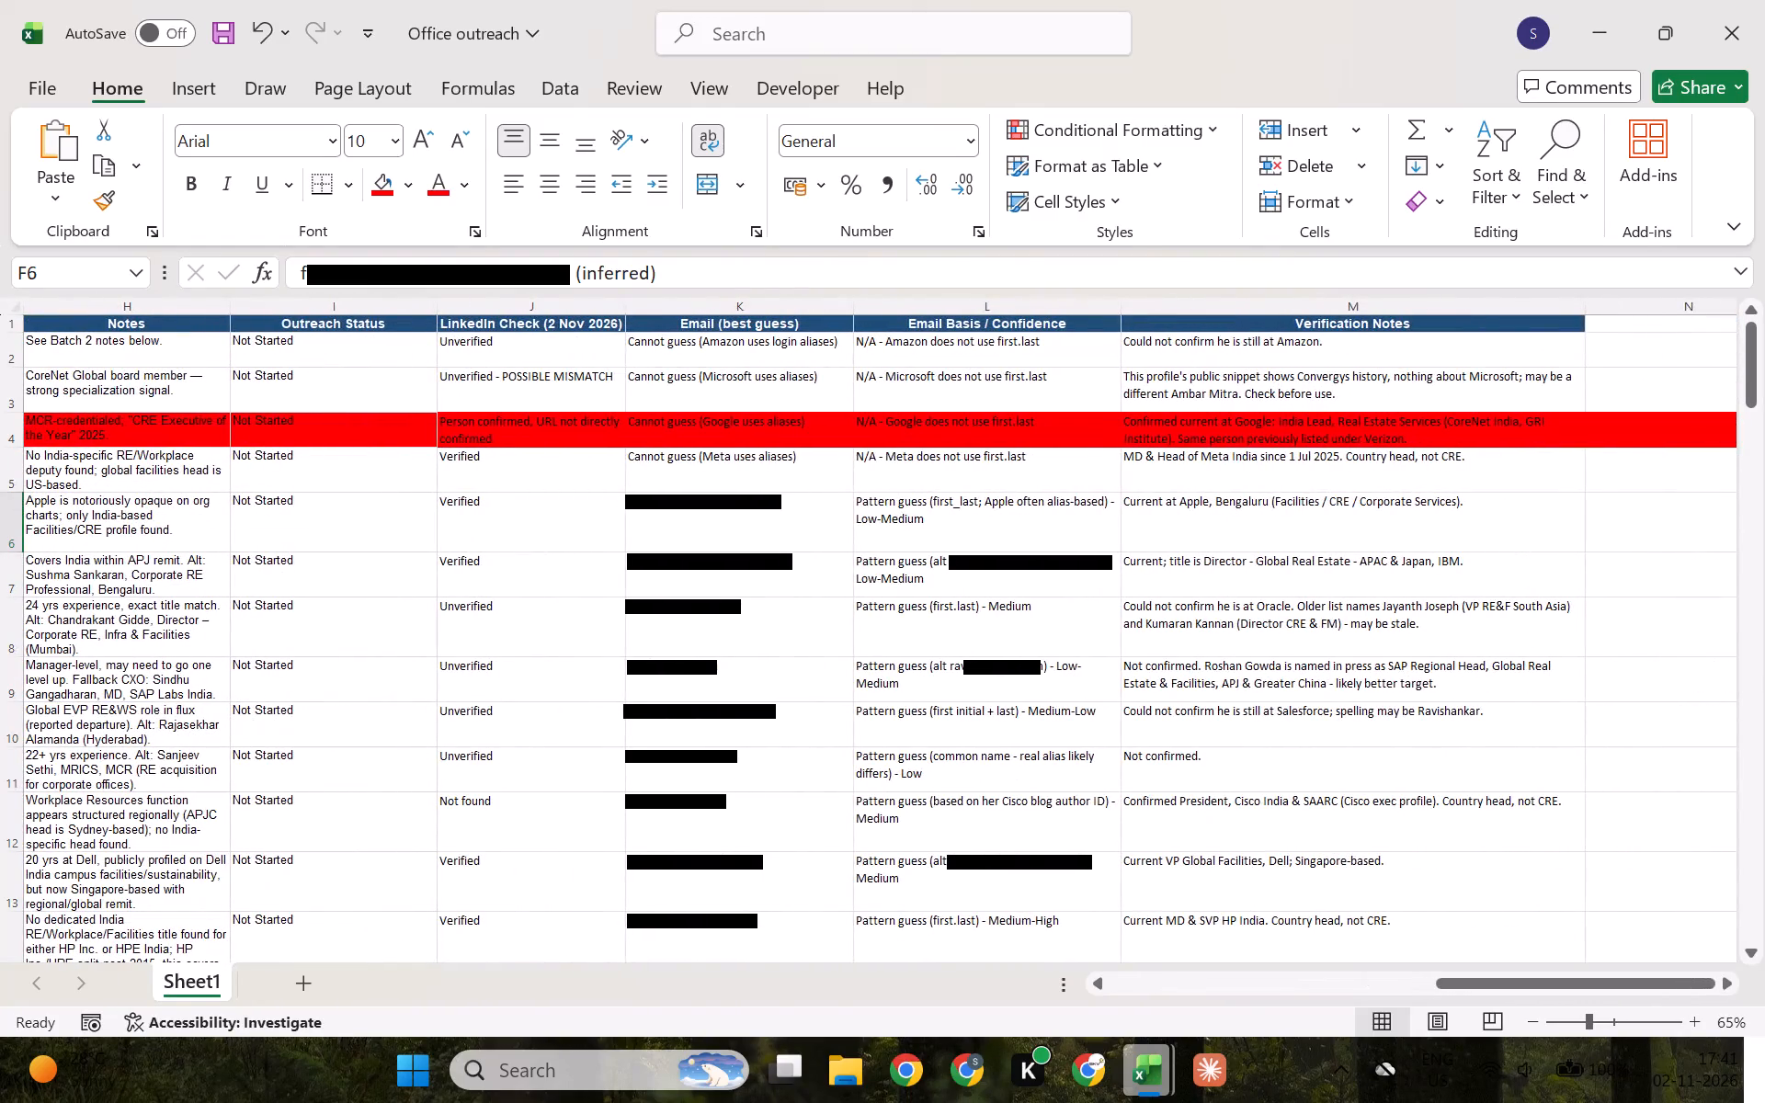
scroll(851, 529, "right", 4)
scroll(851, 529, "down", 1)
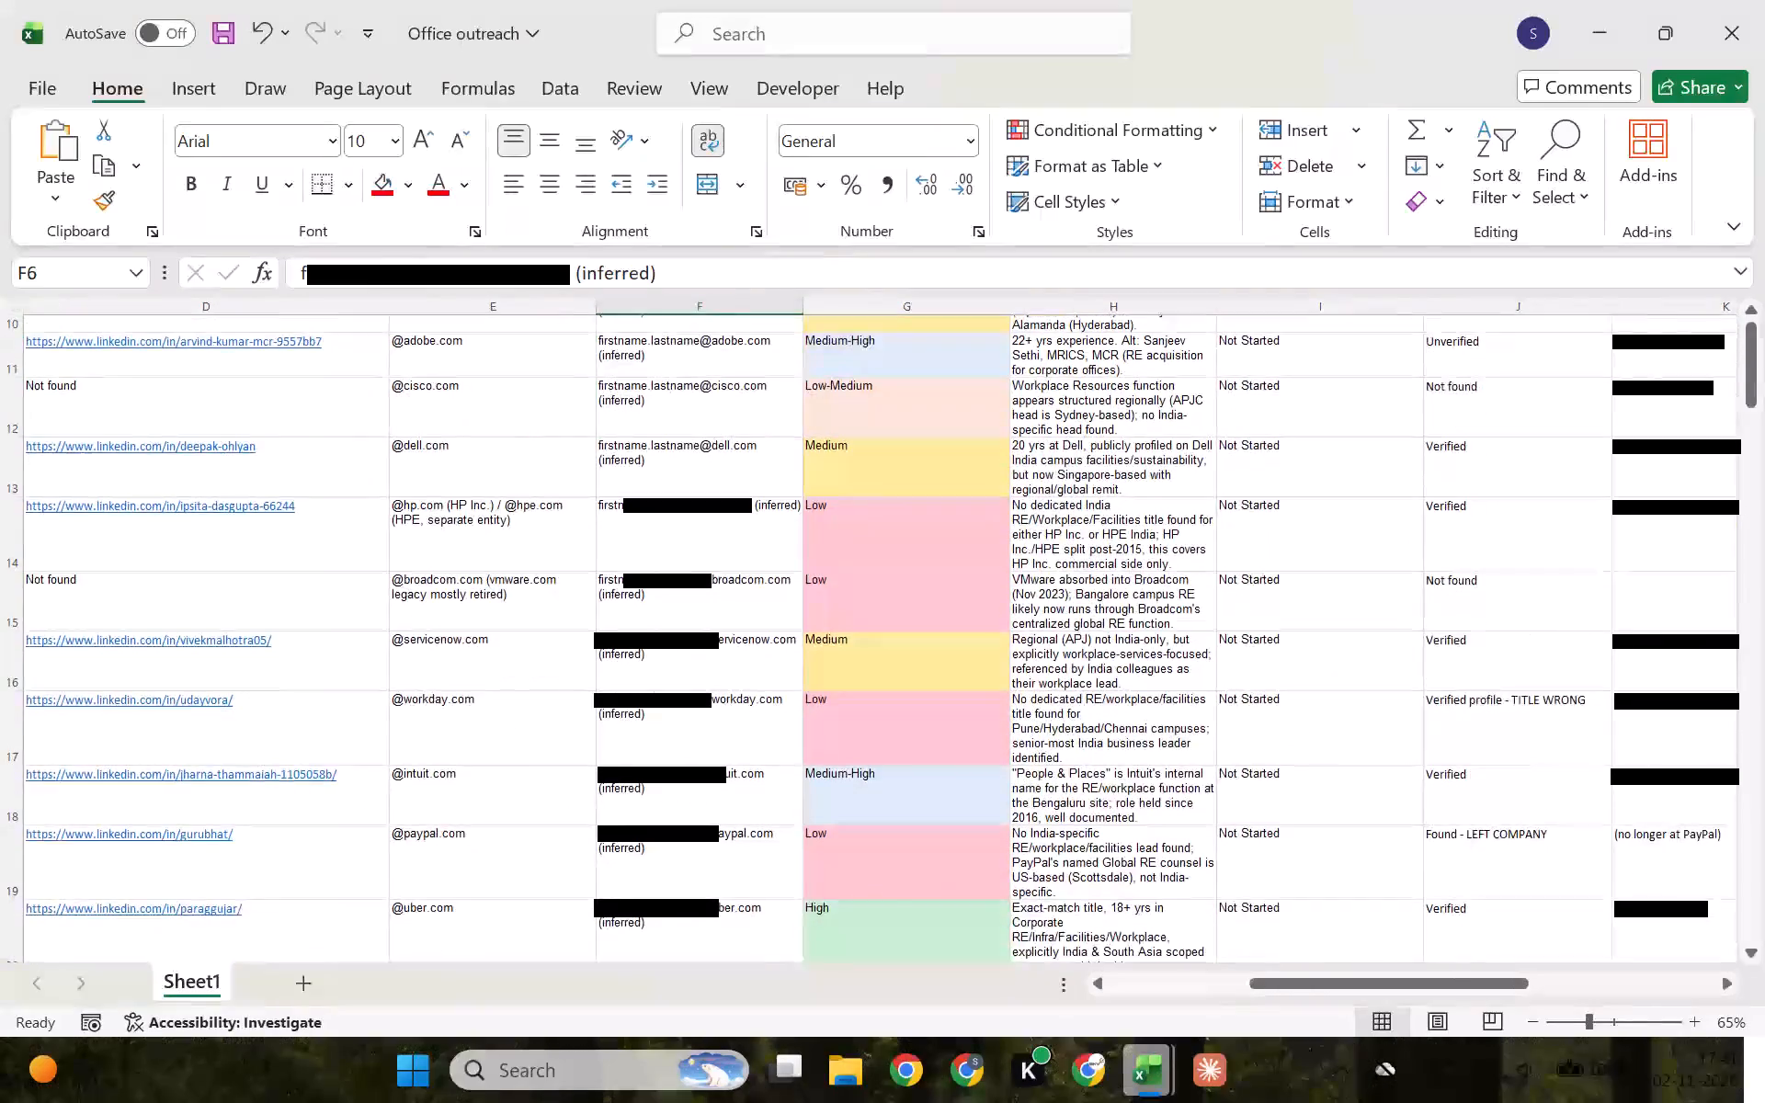
scroll(851, 529, "down", 6)
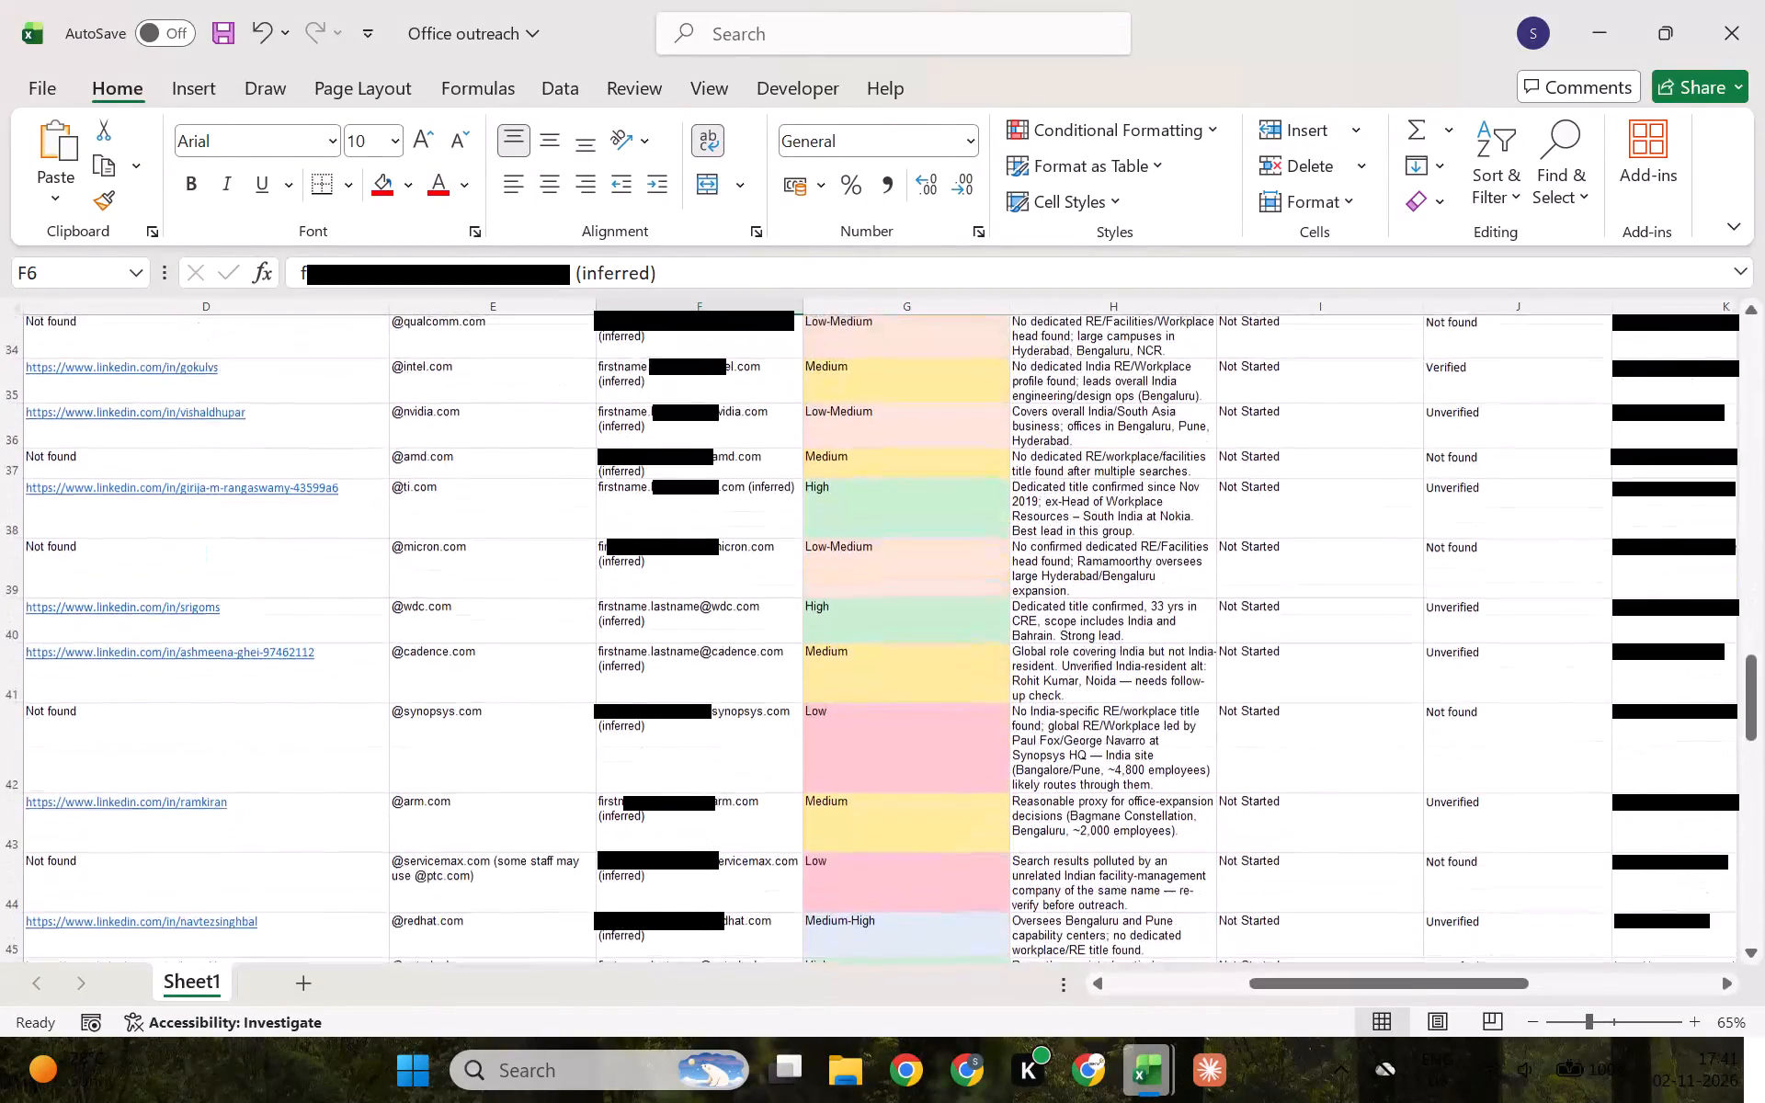
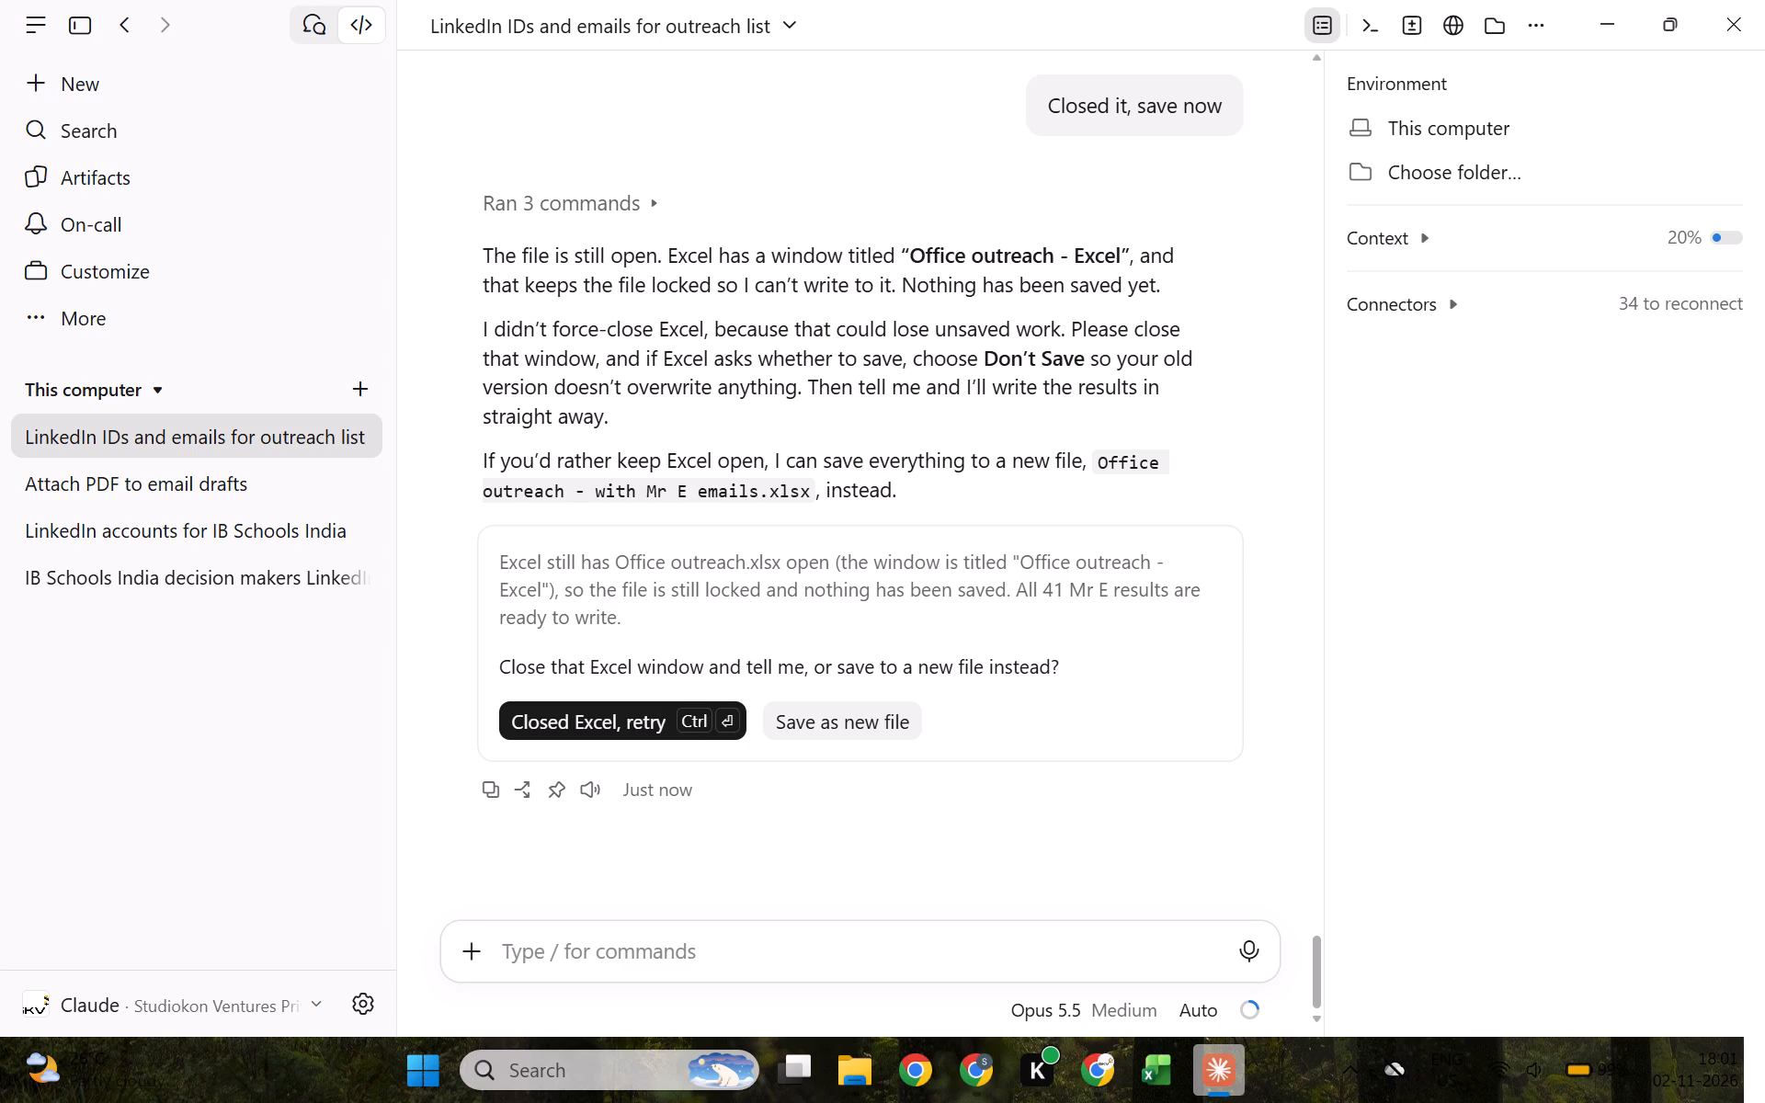
Switch to File Explorer and refresh the Downloads folder.
left_click(858, 1074)
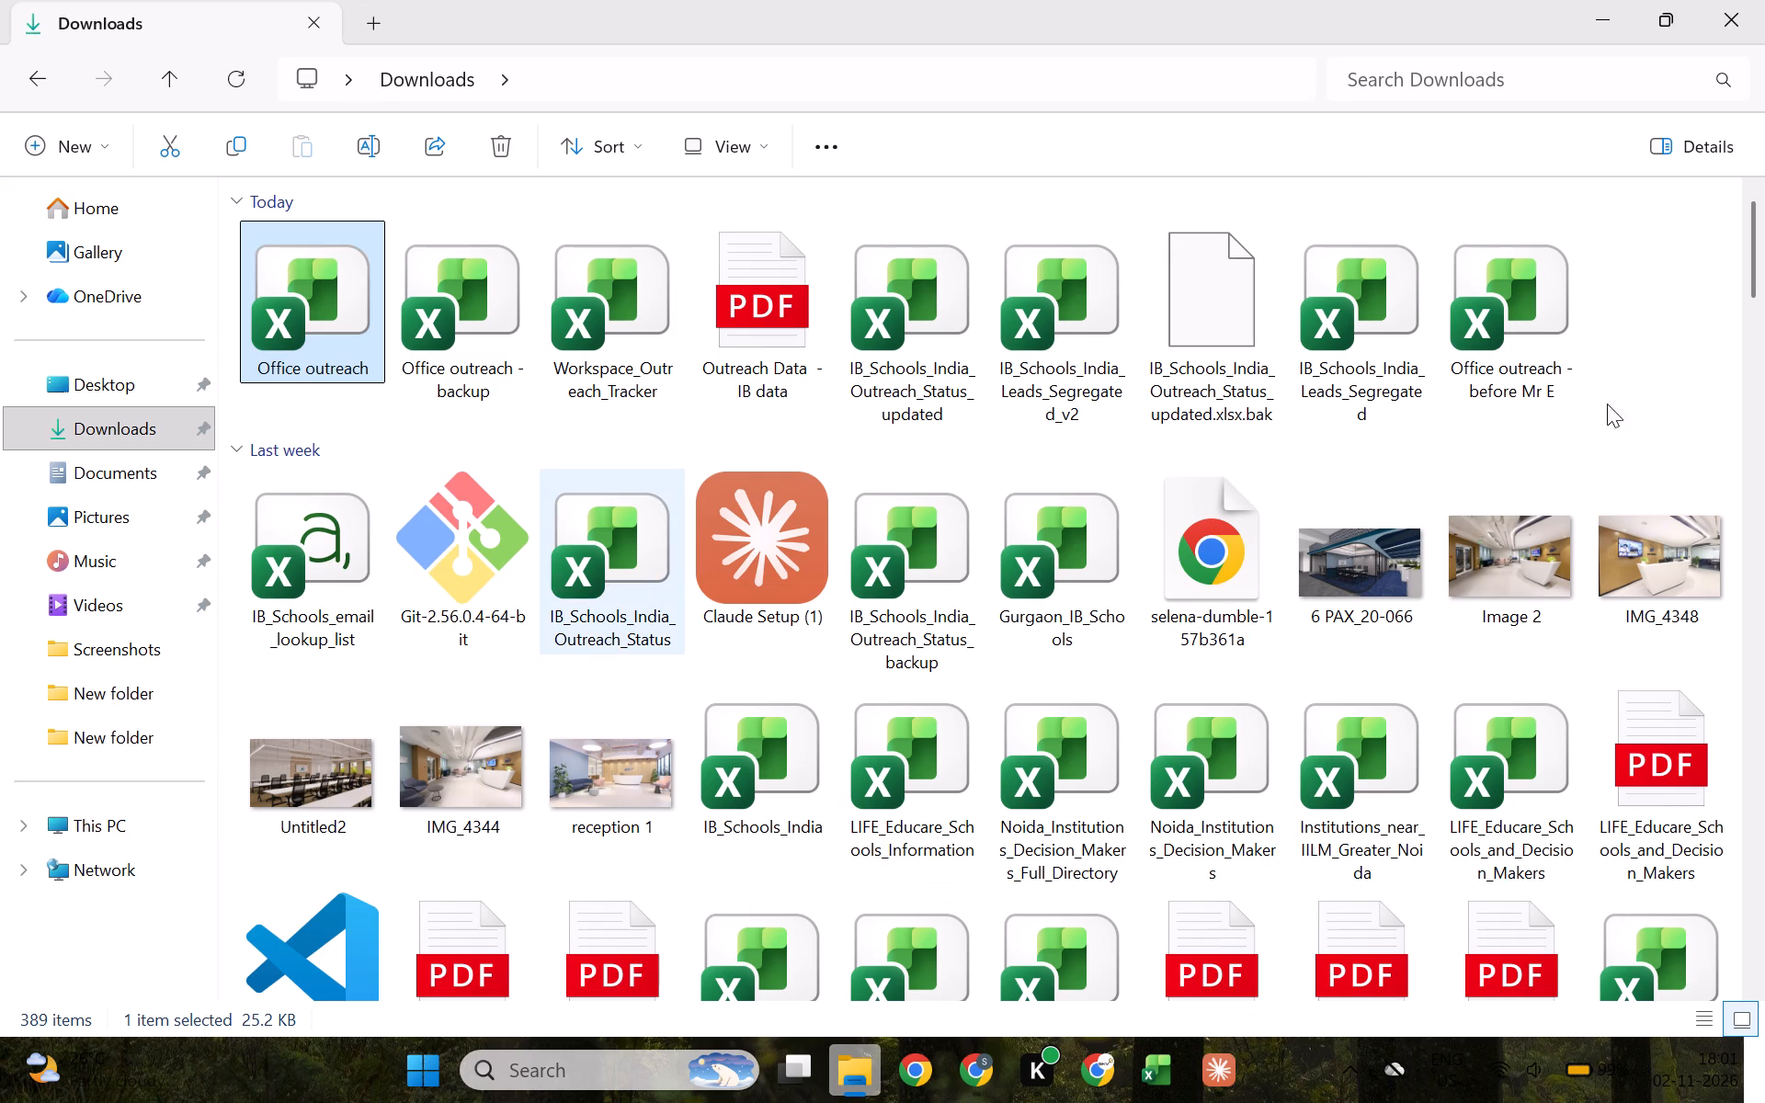
right_click(1654, 363)
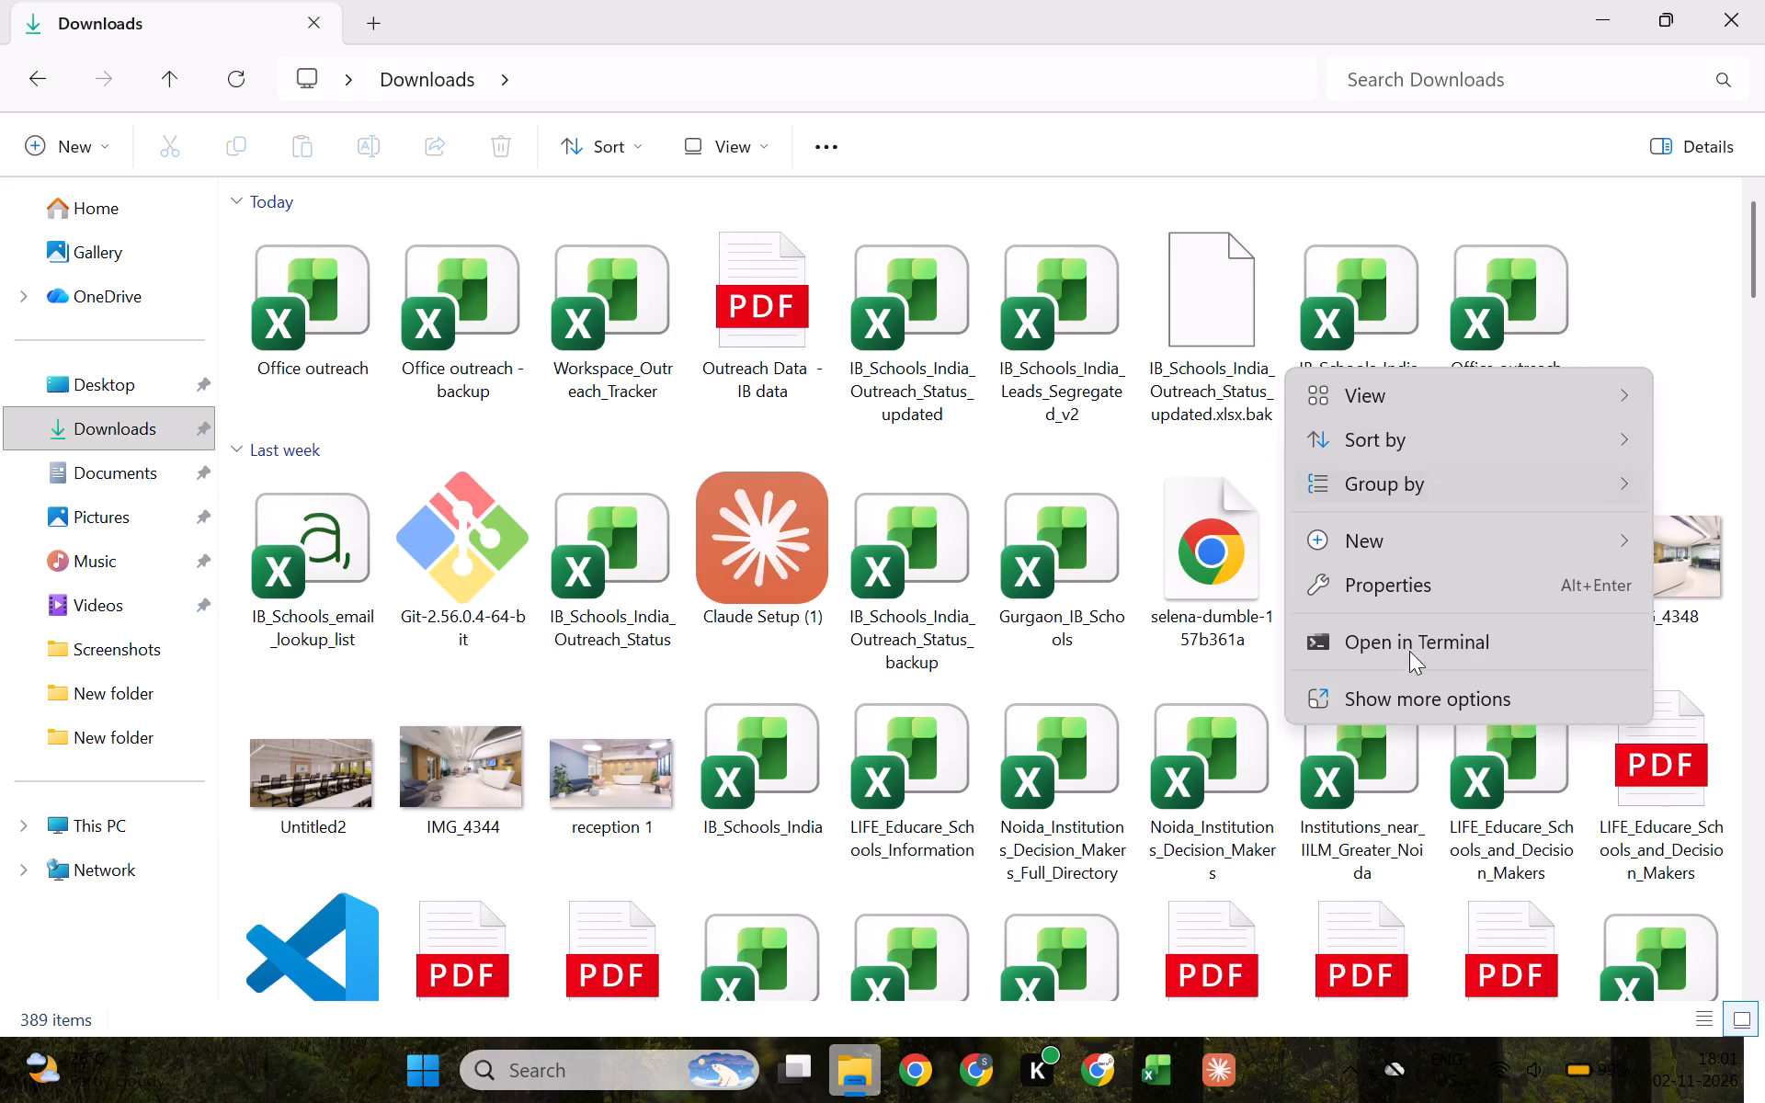
left_click(1391, 698)
left_click(1505, 482)
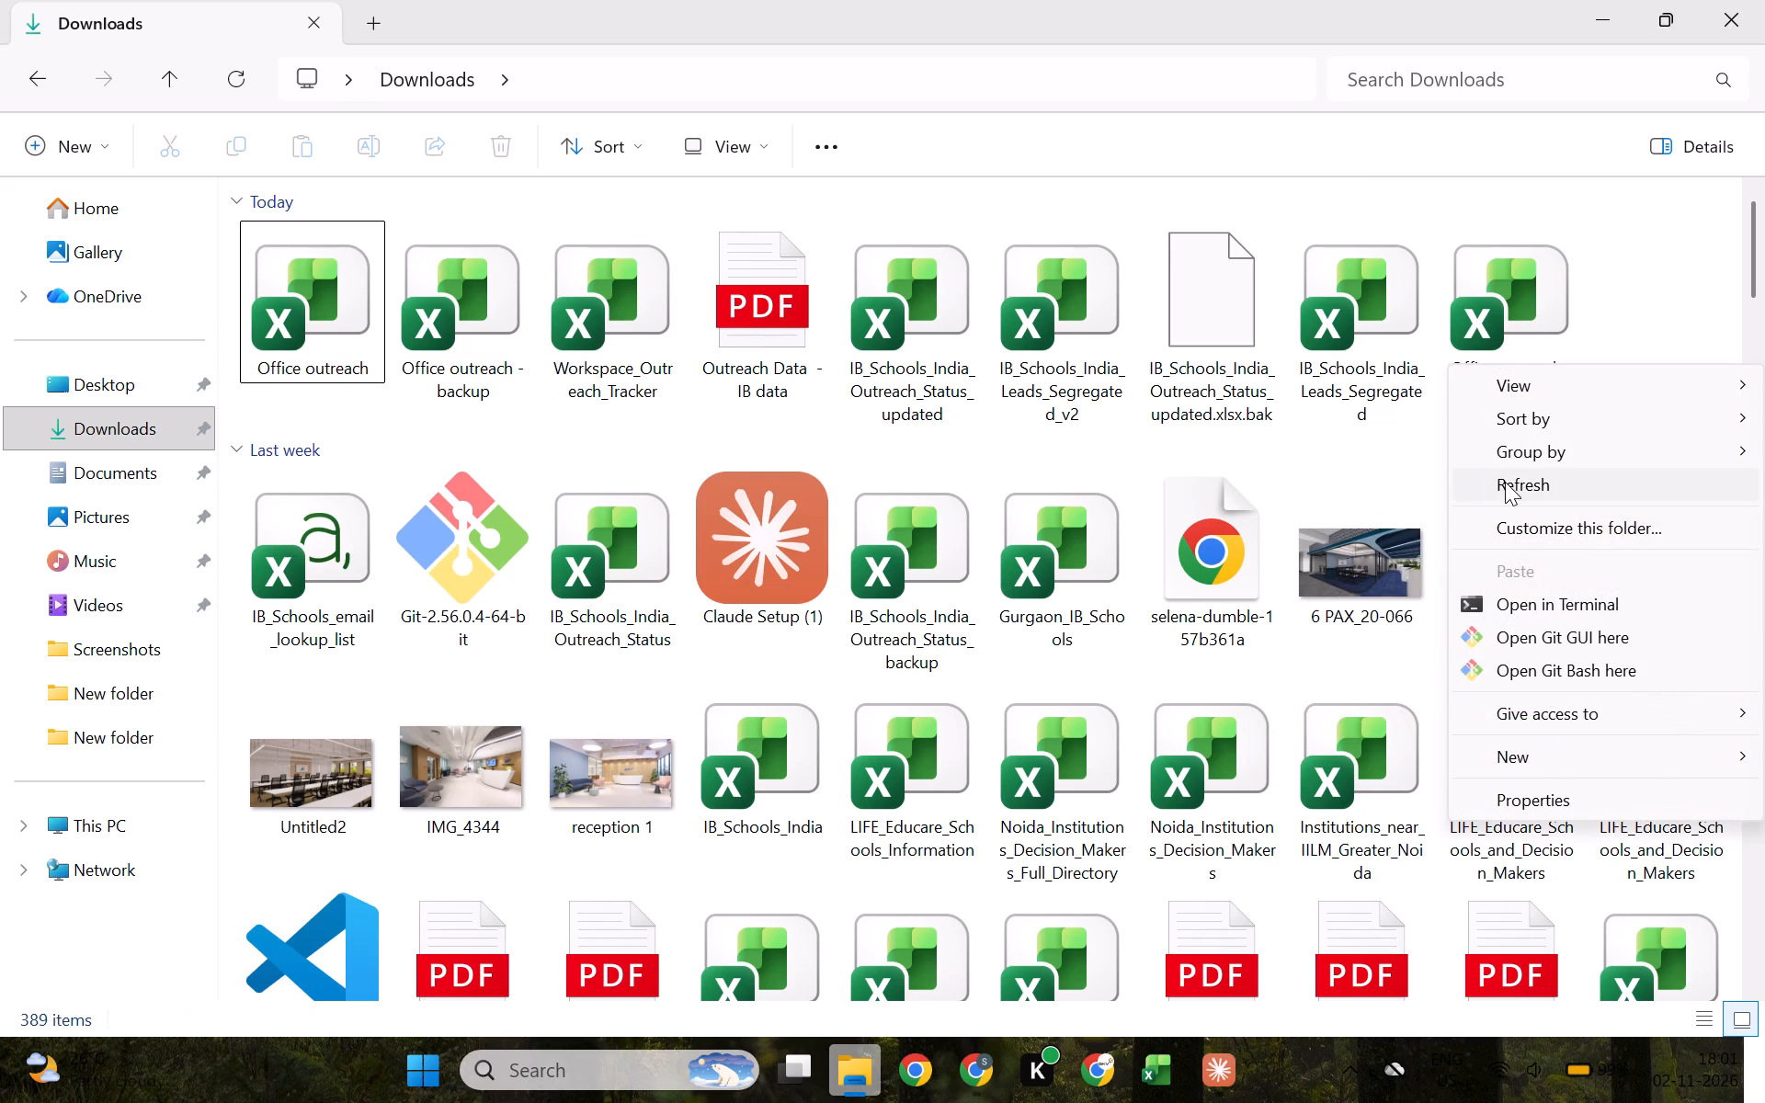
Open the Office outreach workbook from Downloads and look across the contact, LinkedIn check and email columns in the "before Mr E" copy.
double_click(316, 311)
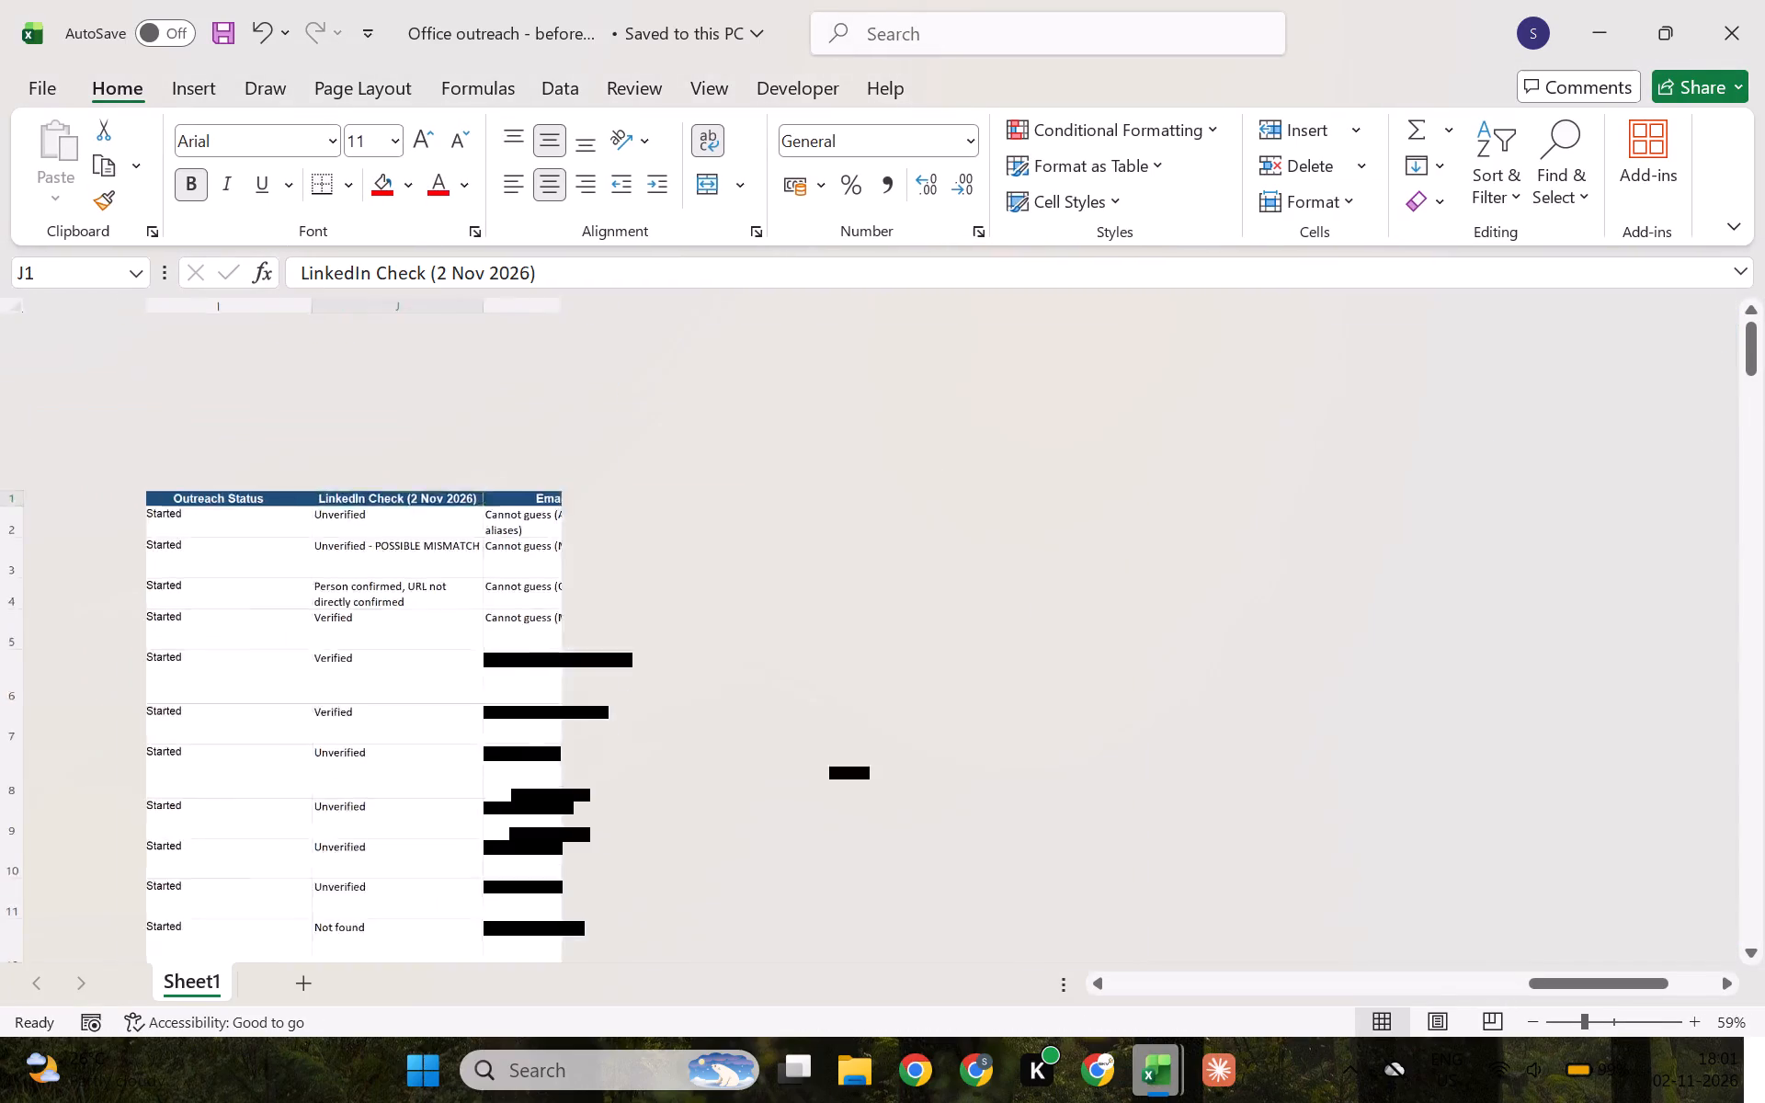
scroll(743, 754, "right", 5)
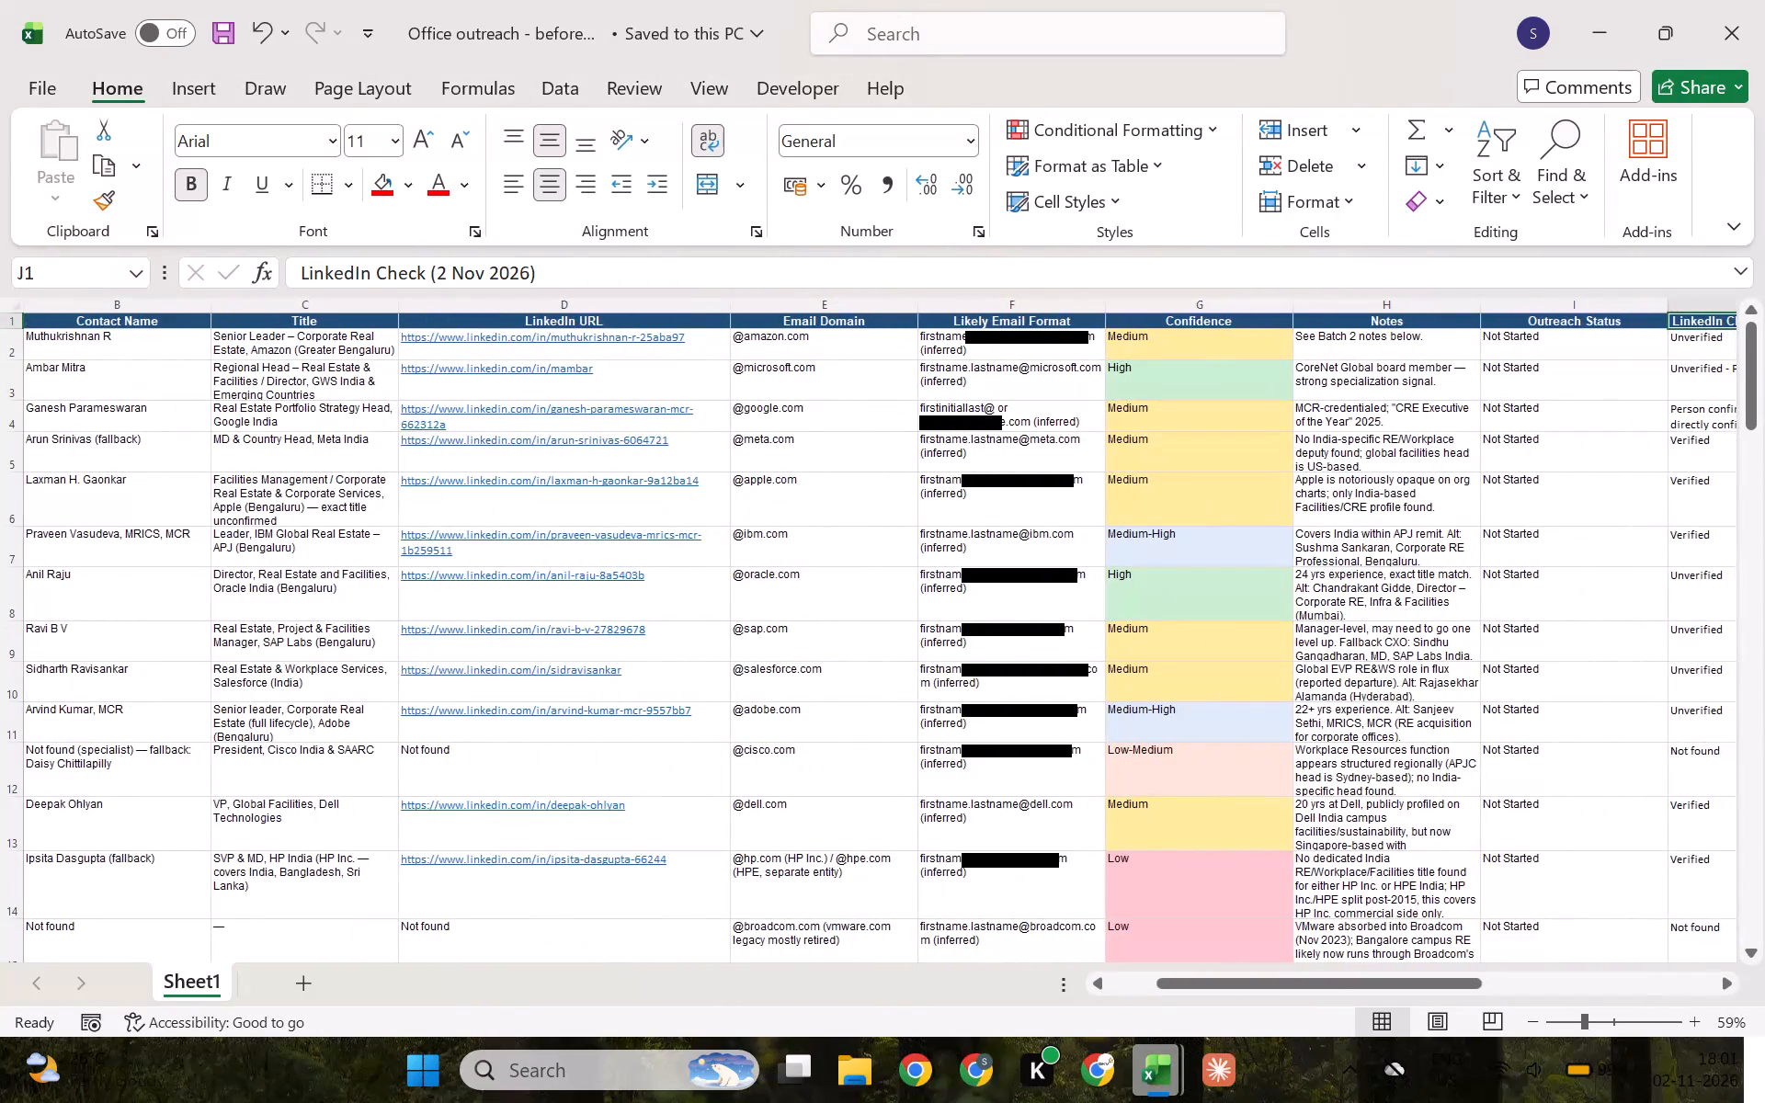
scroll(805, 745, "right", 1)
scroll(805, 745, "left", 3)
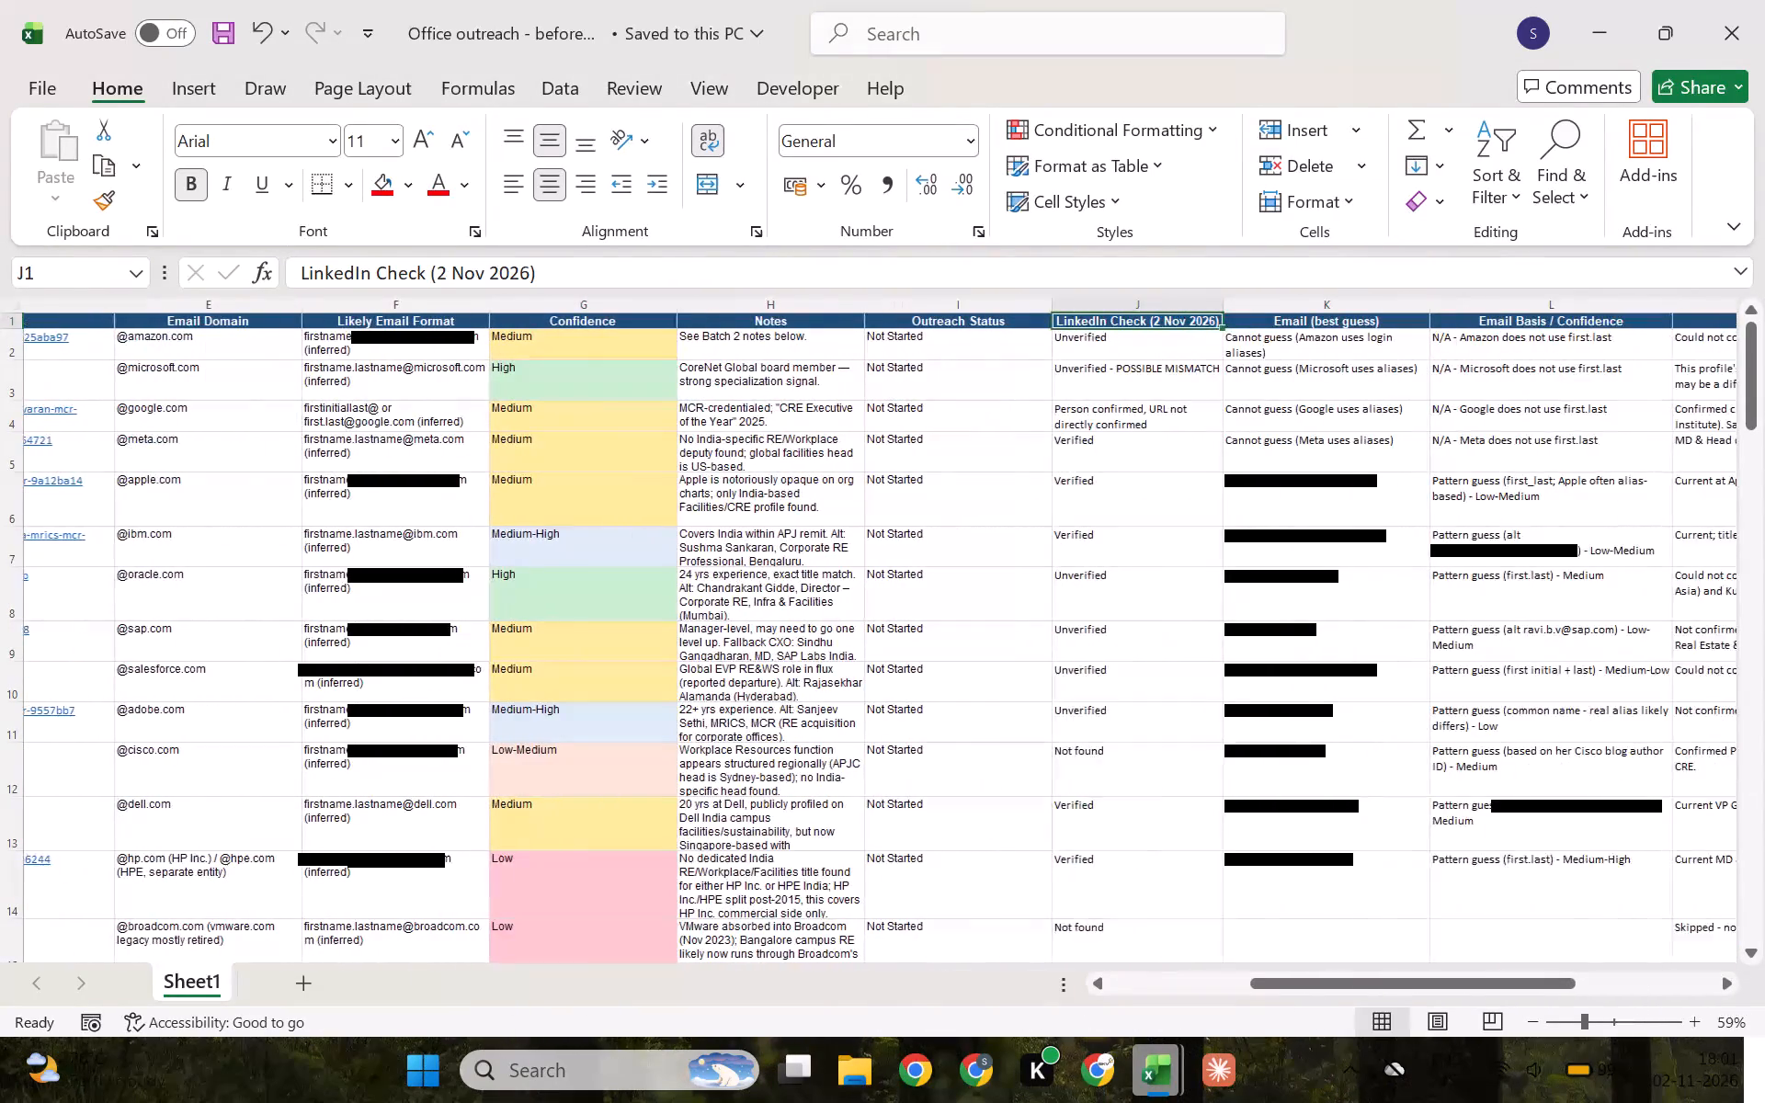
scroll(805, 745, "left", 3)
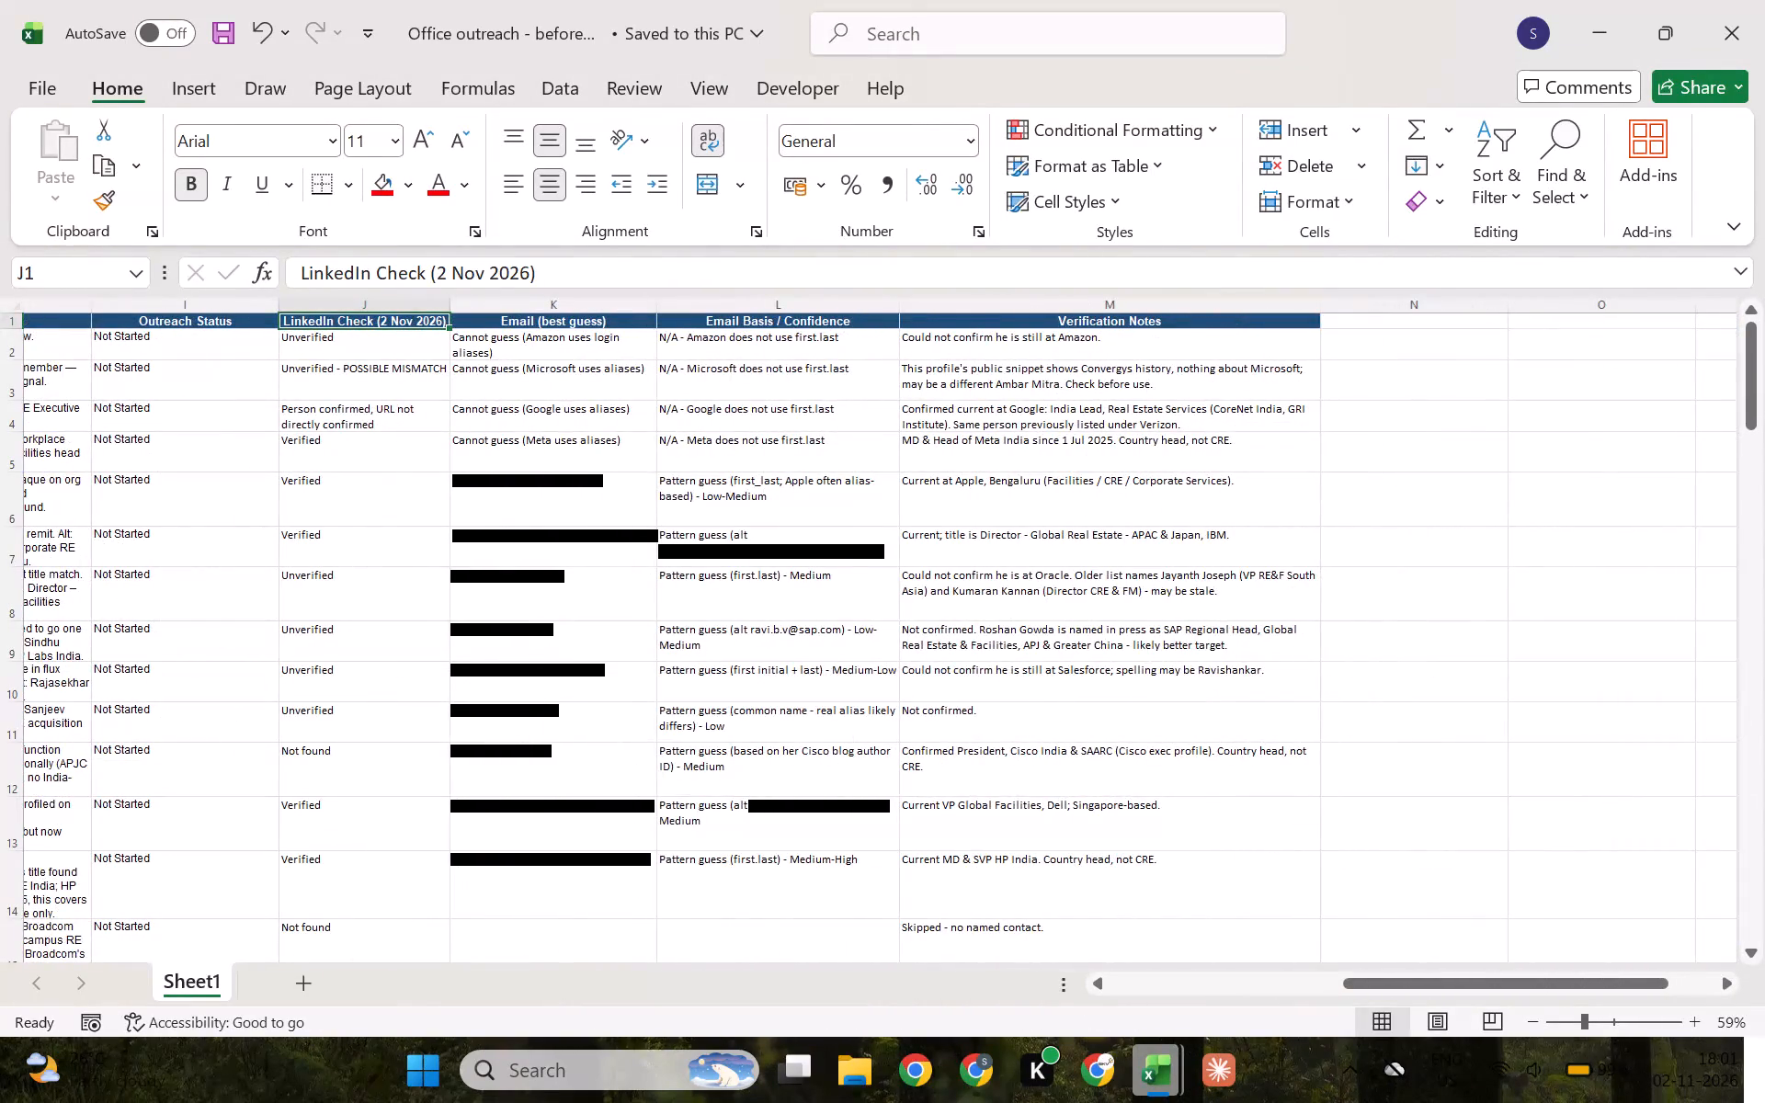
scroll(805, 745, "right", 3)
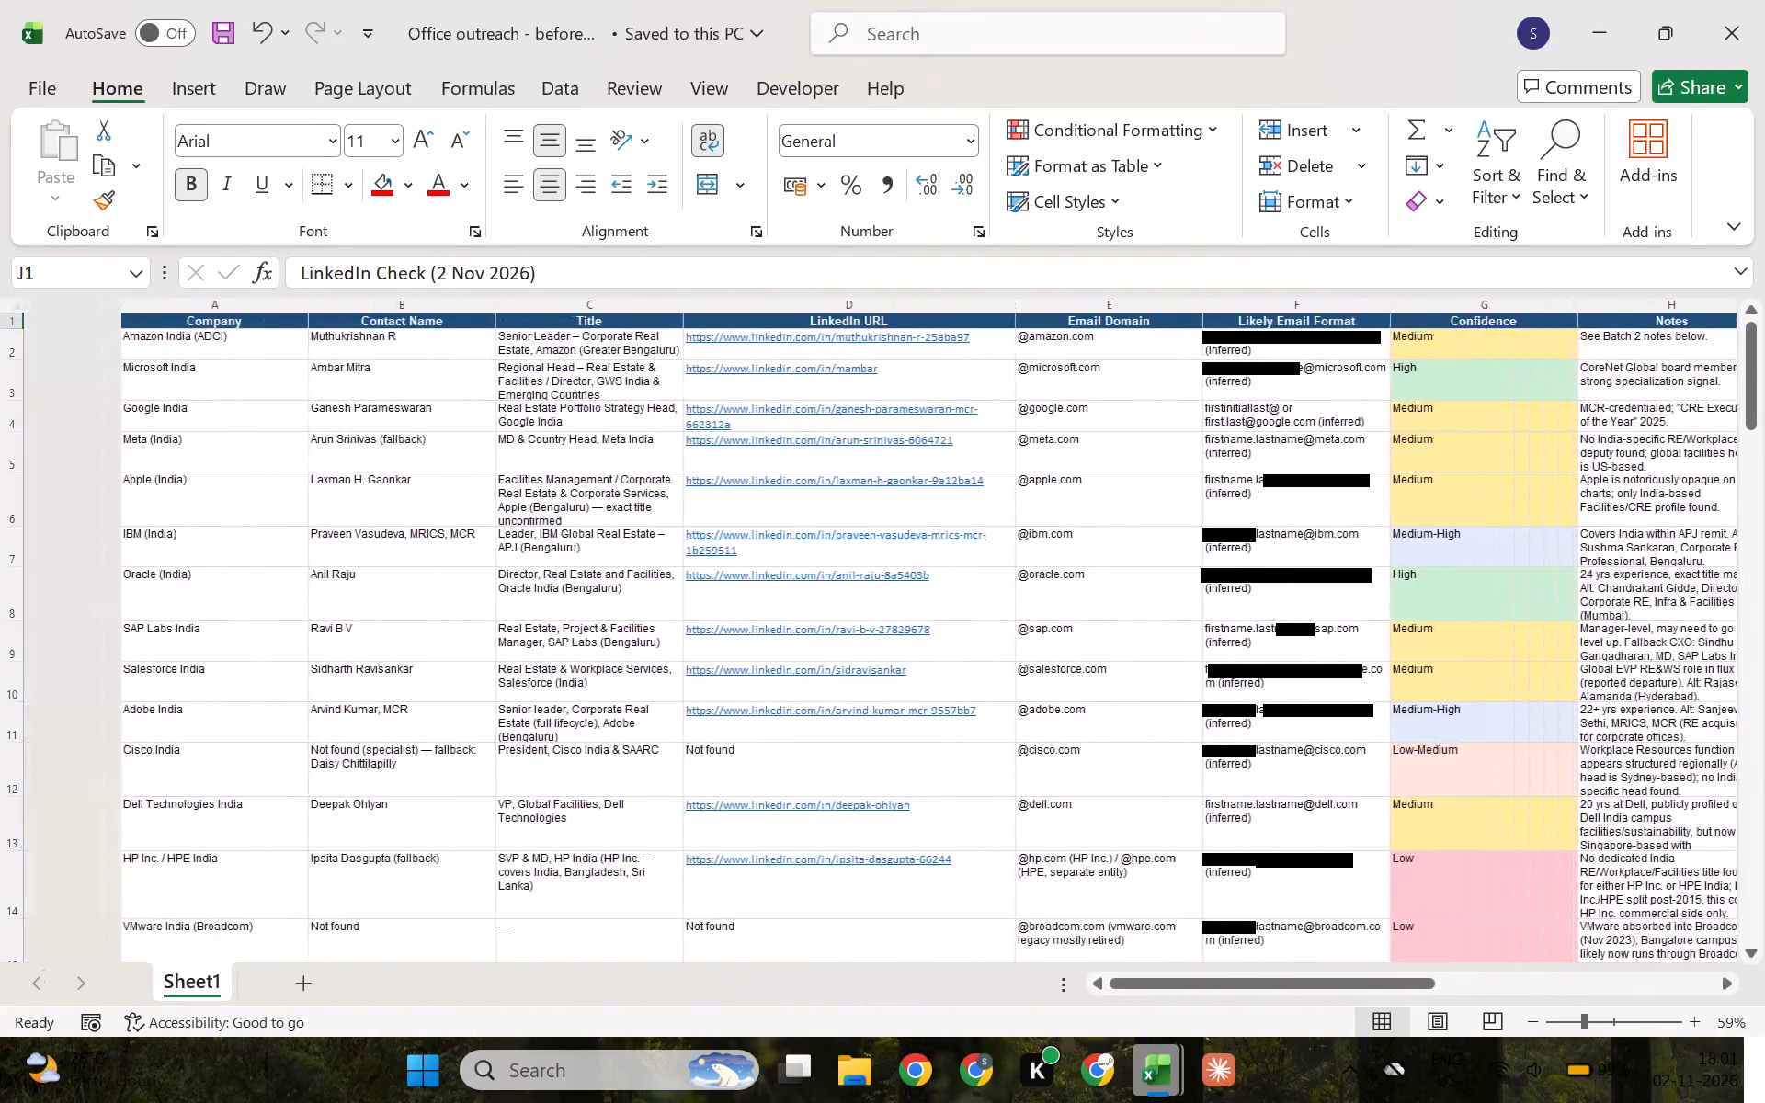
scroll(805, 745, "right", 2)
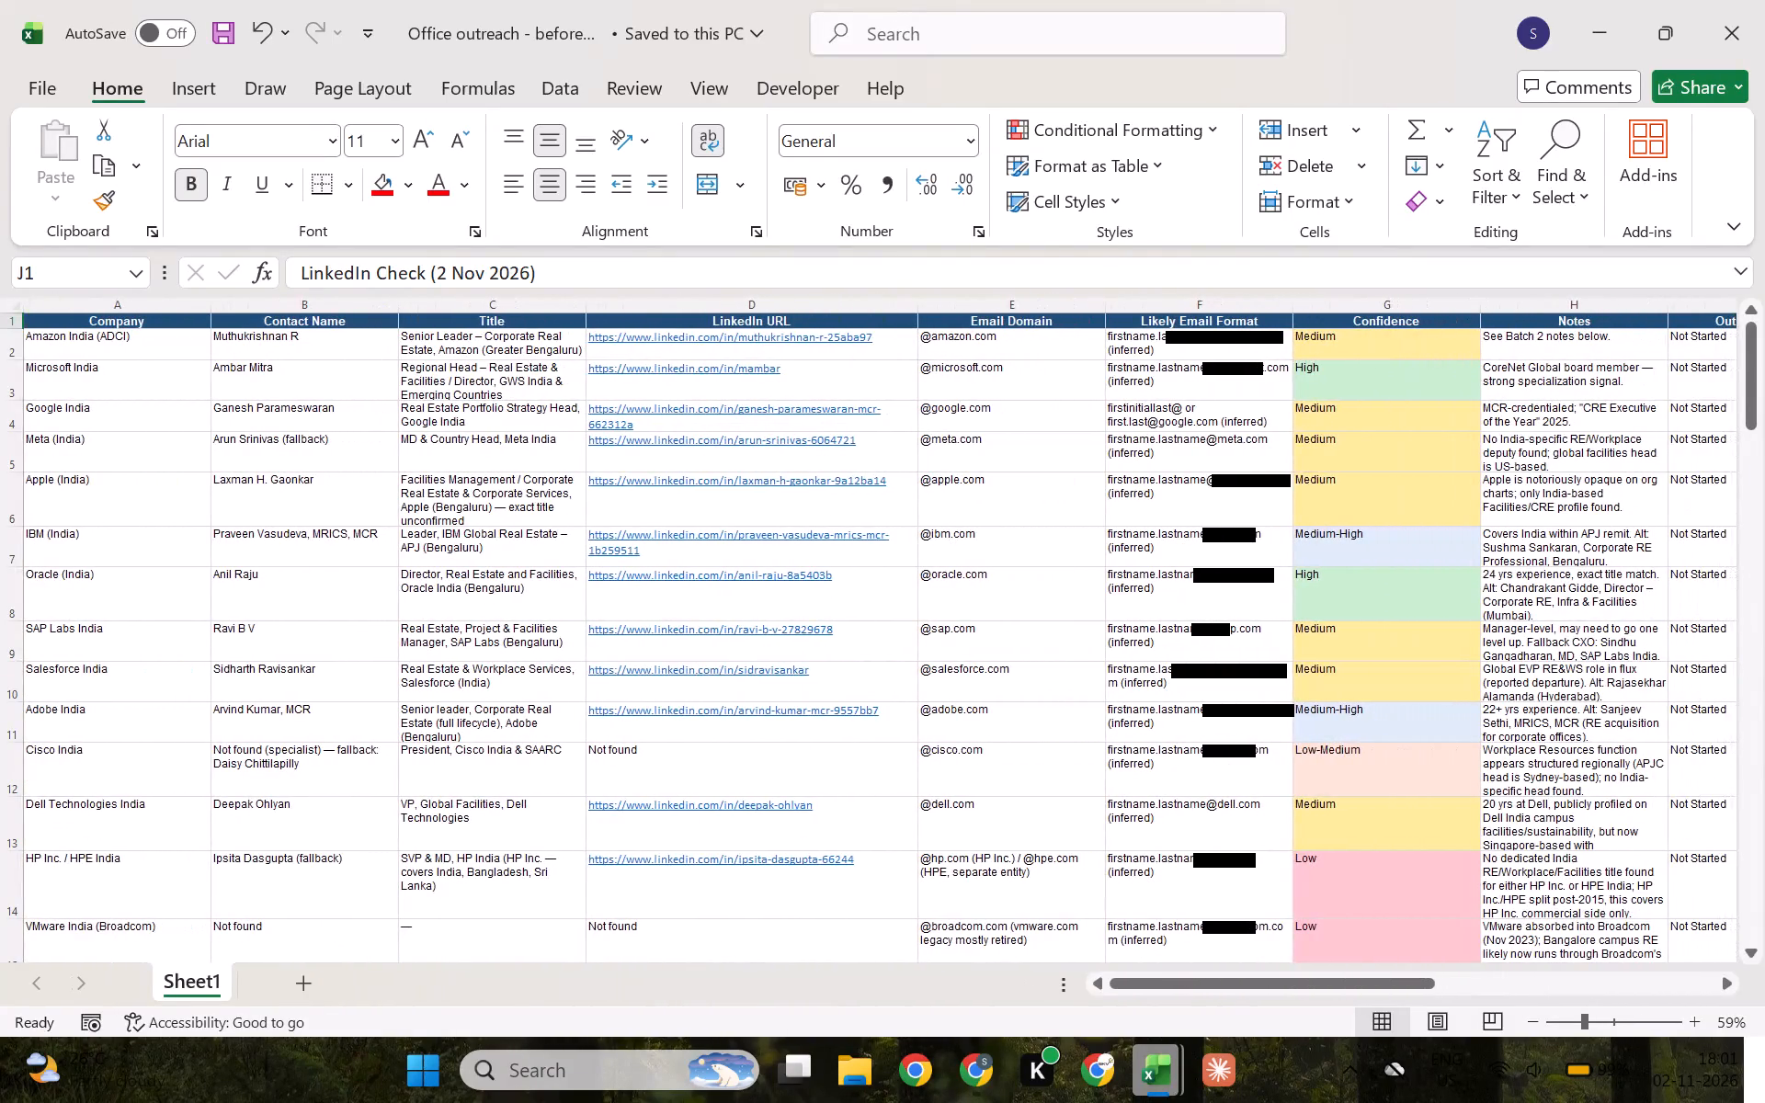
scroll(805, 745, "right", 1)
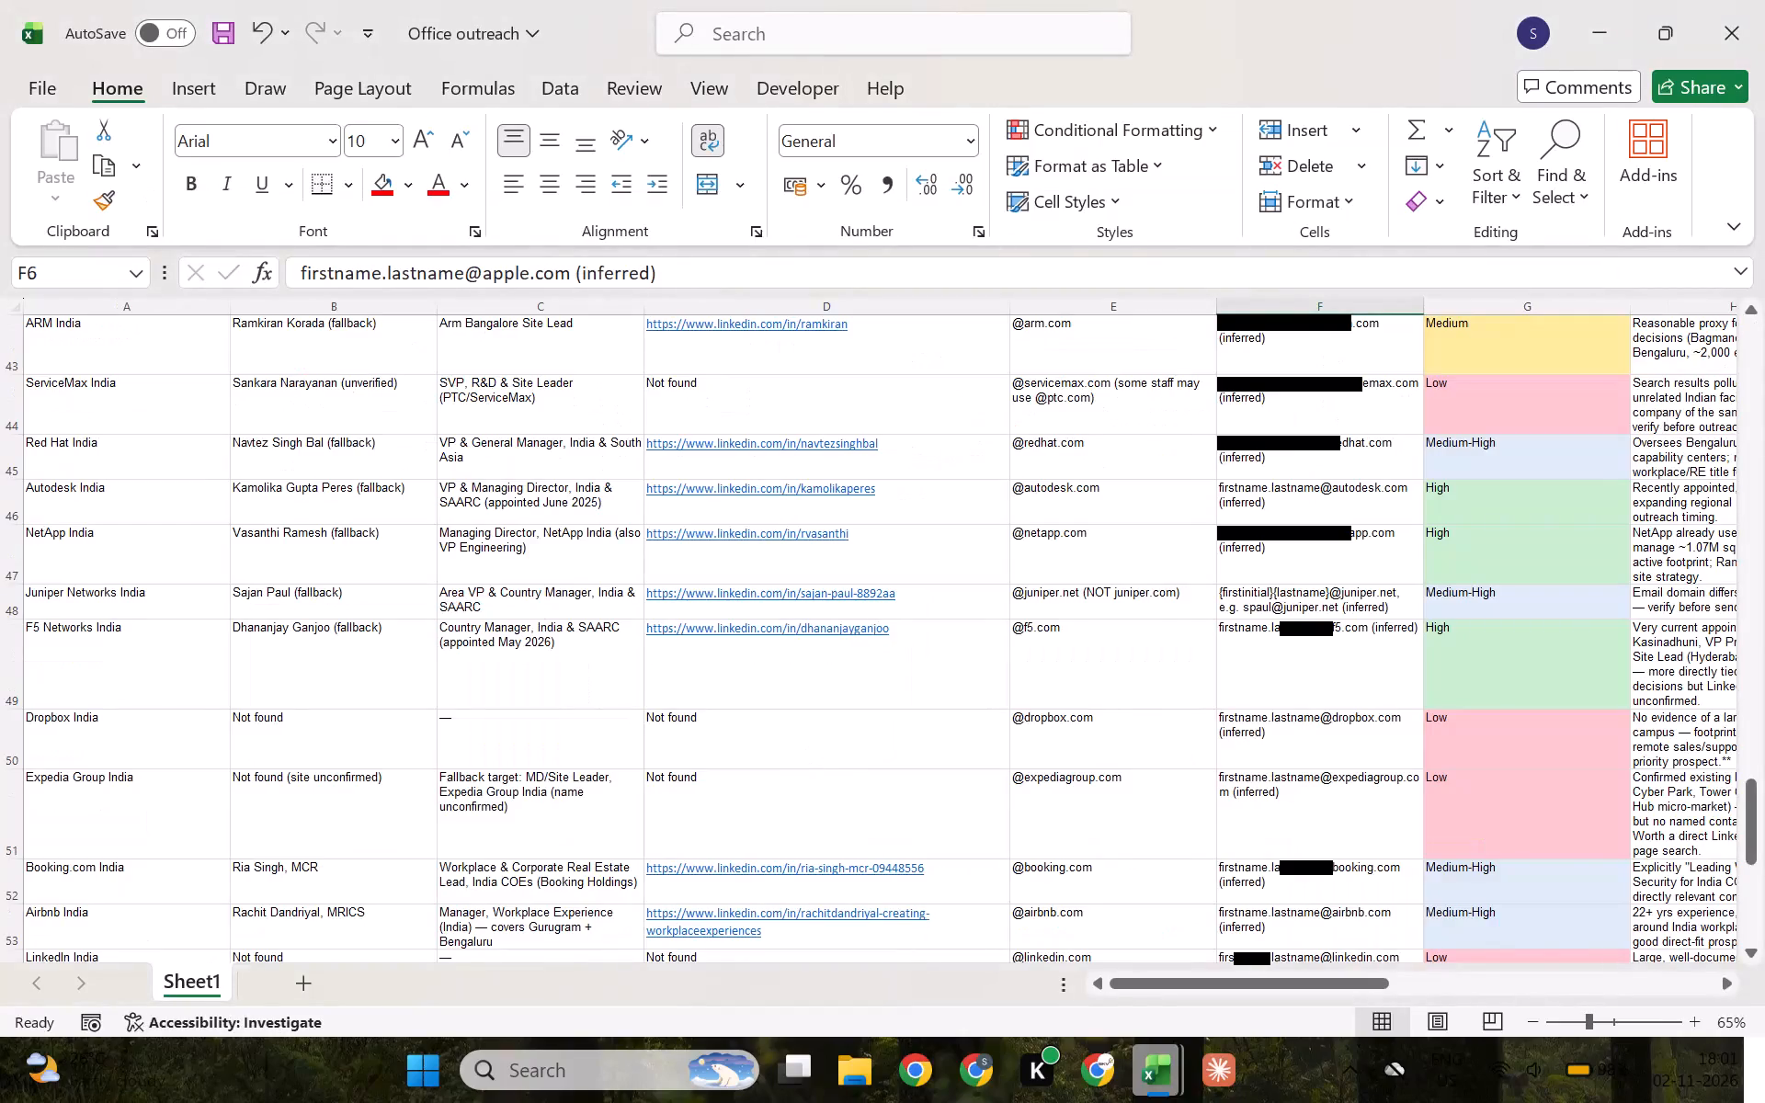
Switch between the Office outreach and "Office outreach - before Mr E" workbooks and compare their contact rows and email columns.
scroll(705, 748, "up", 4)
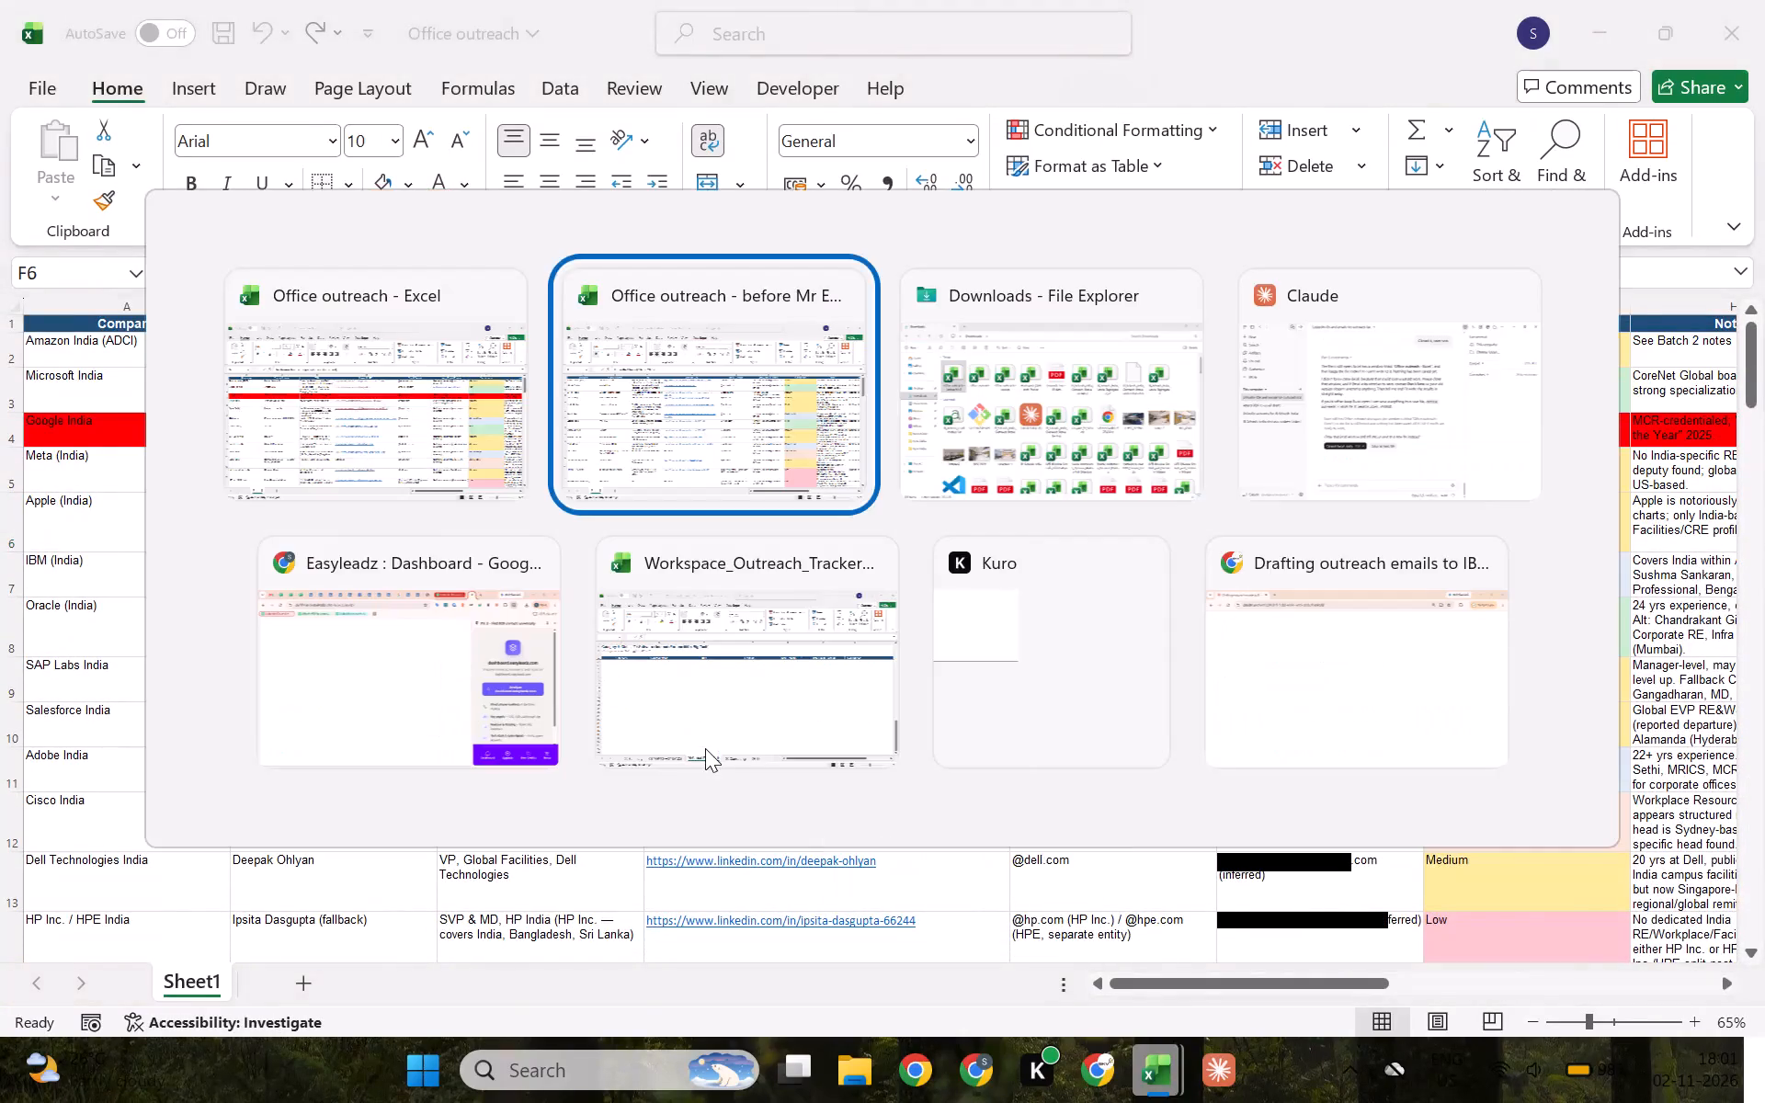
scroll(557, 633, "right", 2)
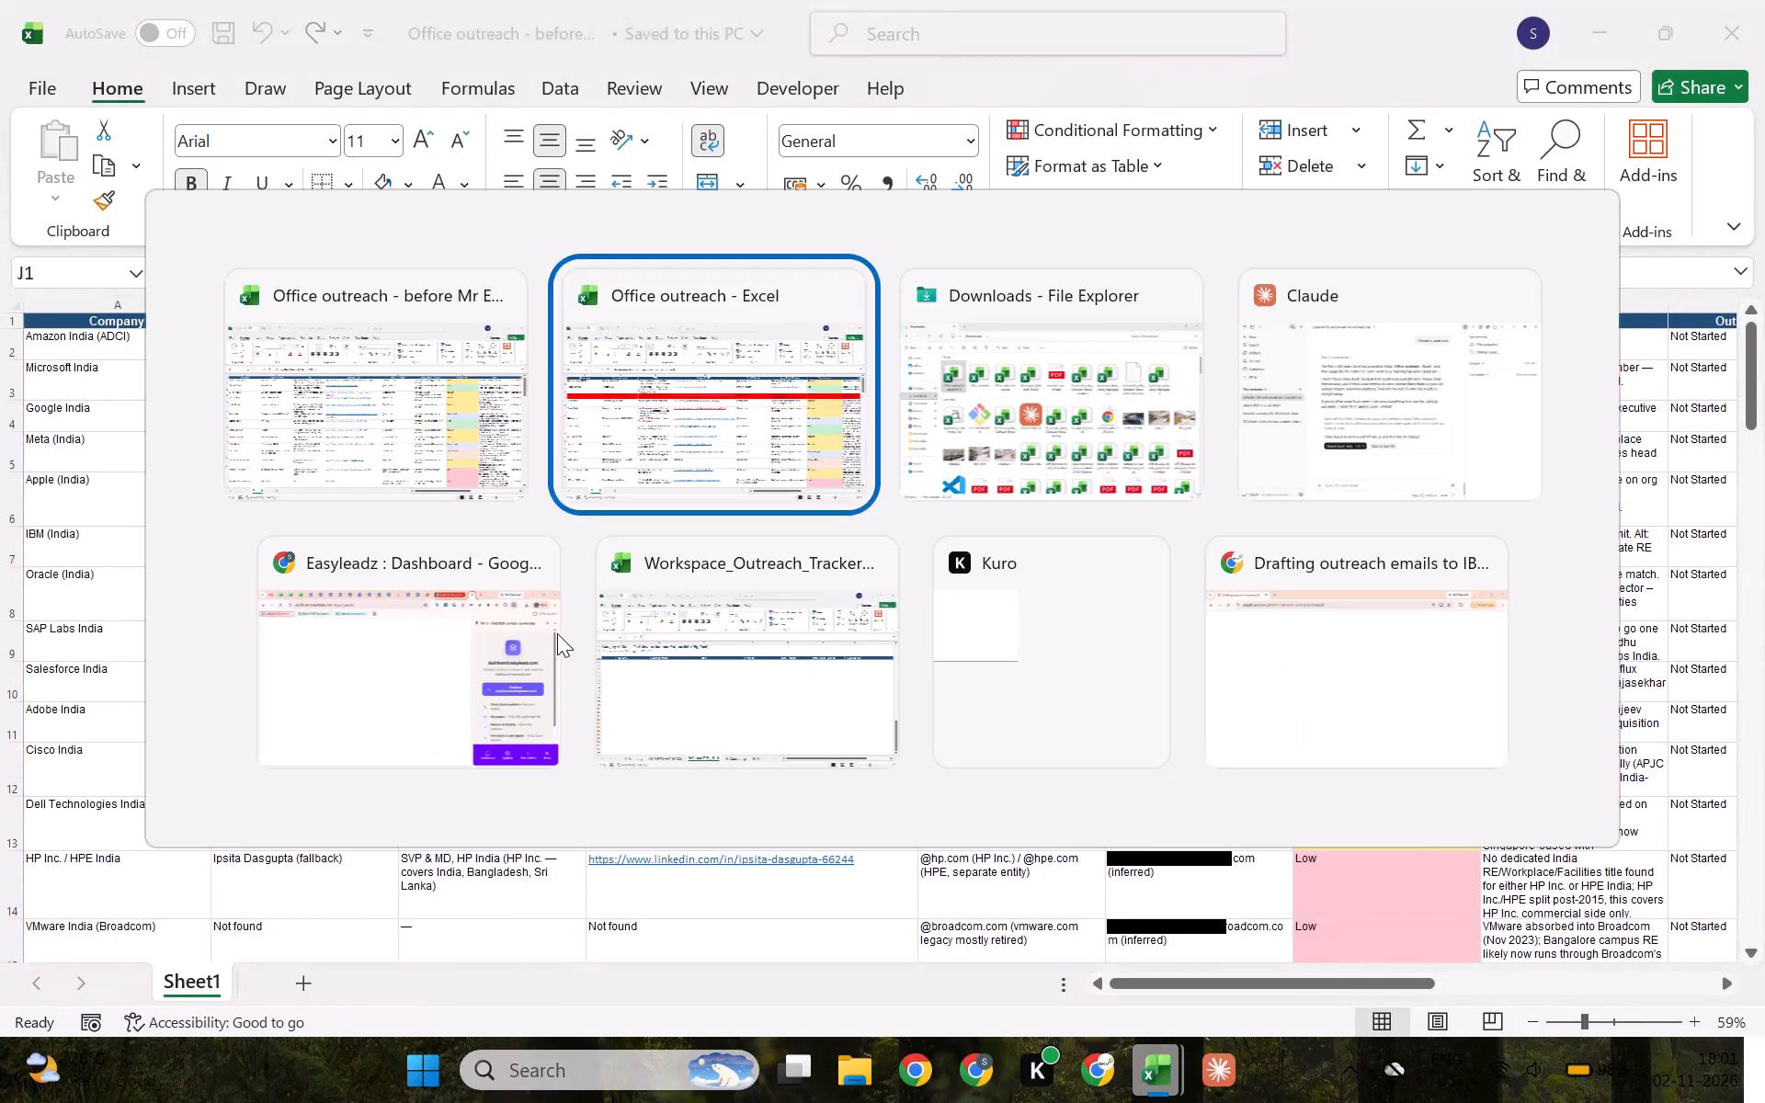
scroll(730, 621, "left", 3)
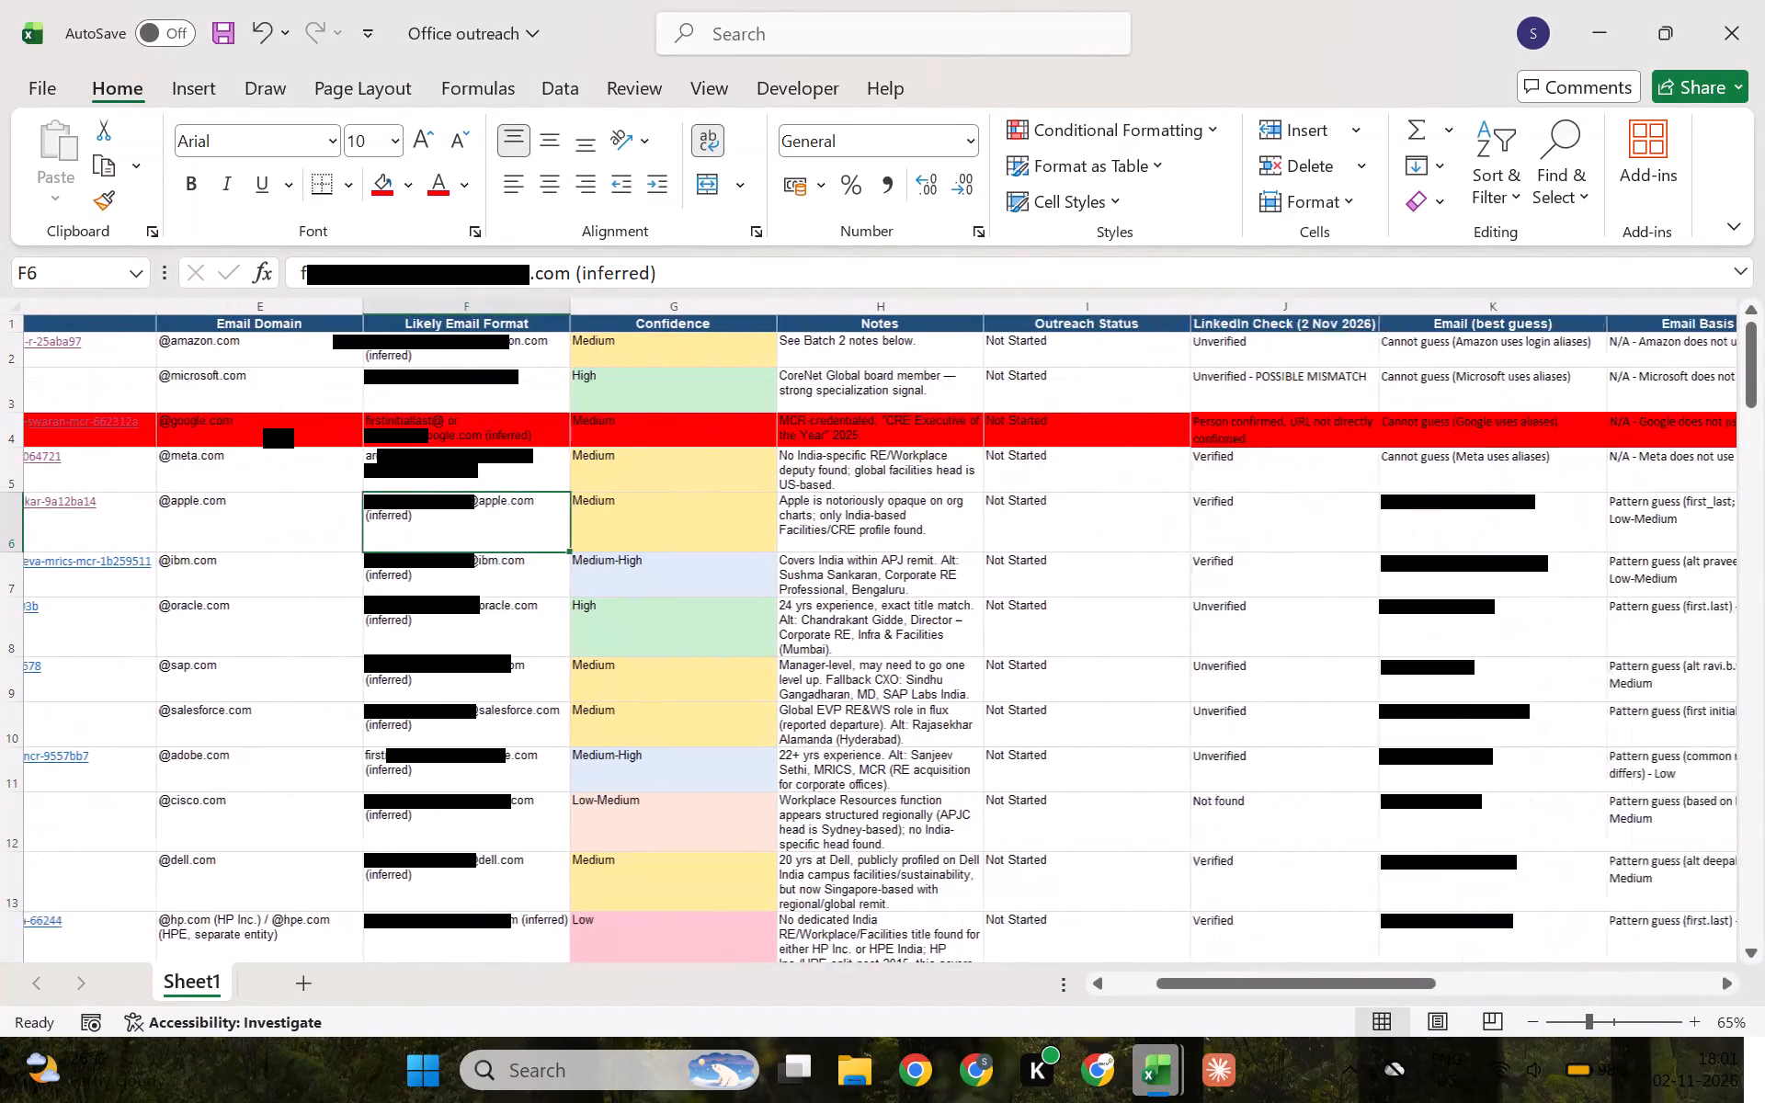
scroll(730, 621, "left", 6)
scroll(730, 621, "right", 12)
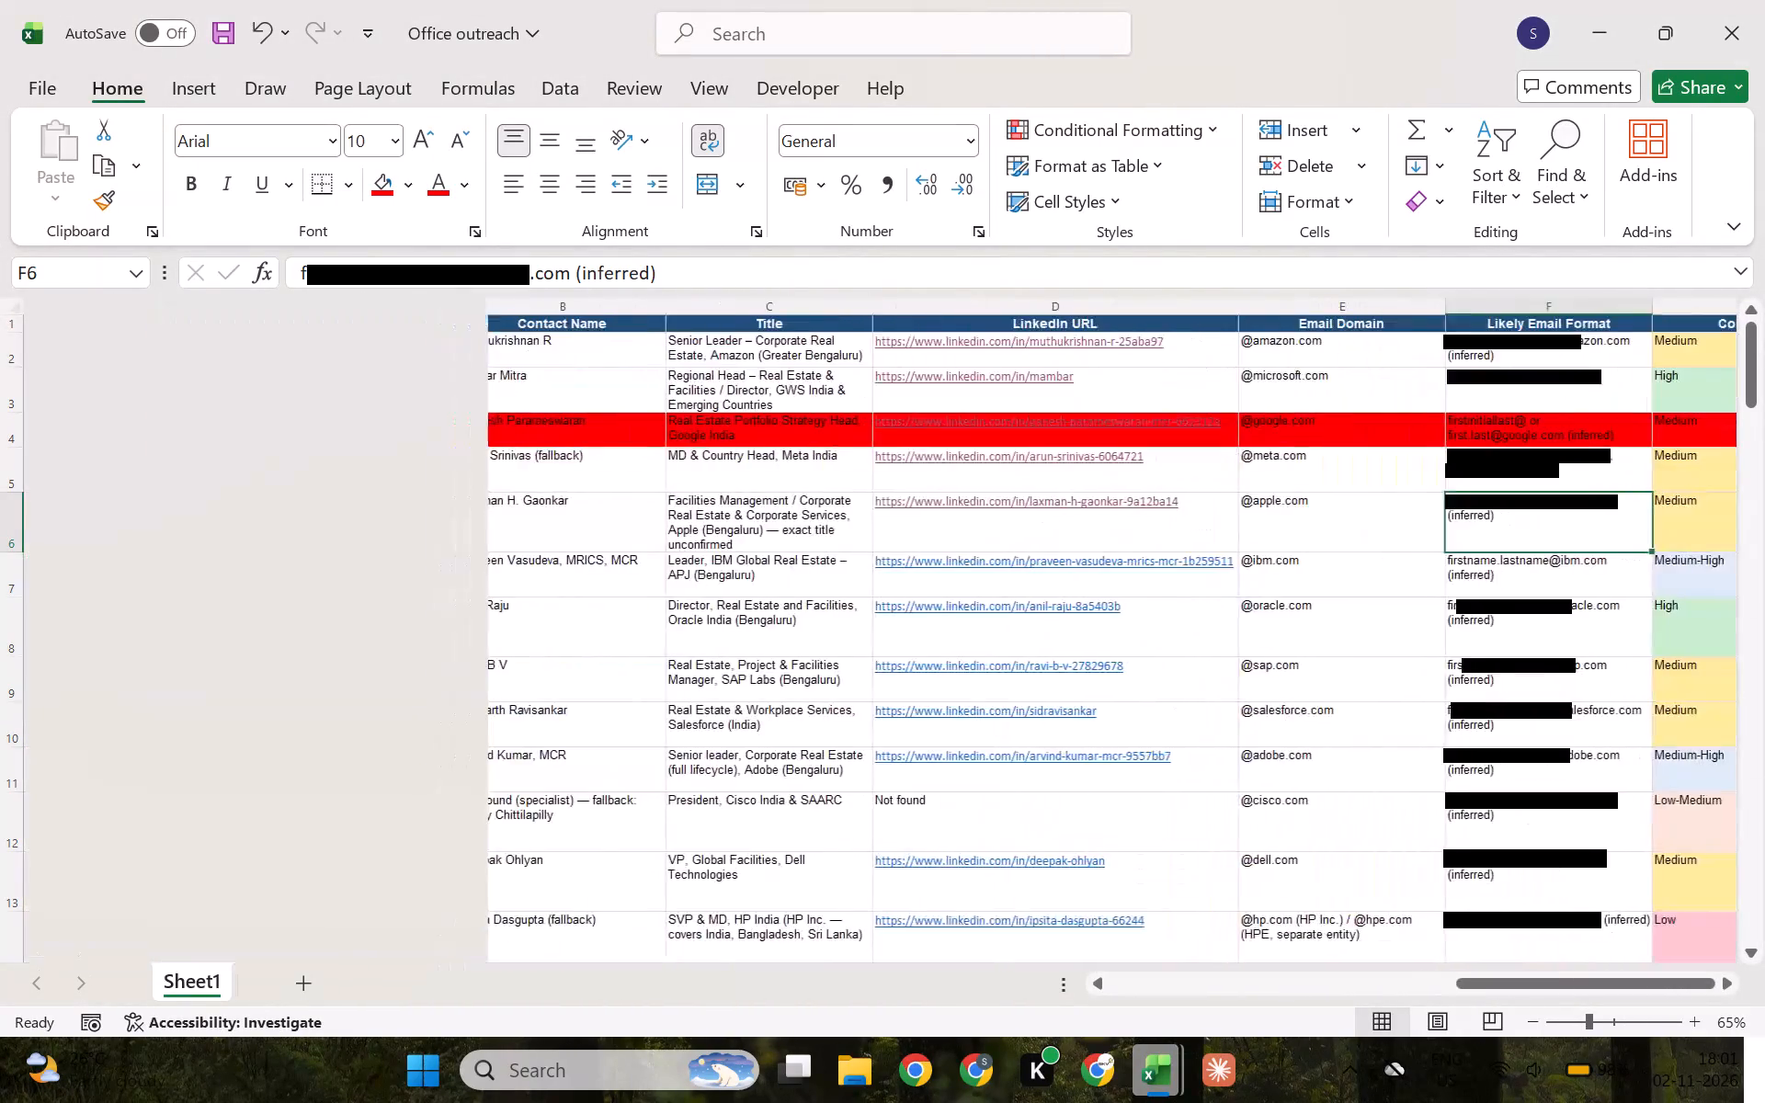
scroll(730, 621, "down", 1)
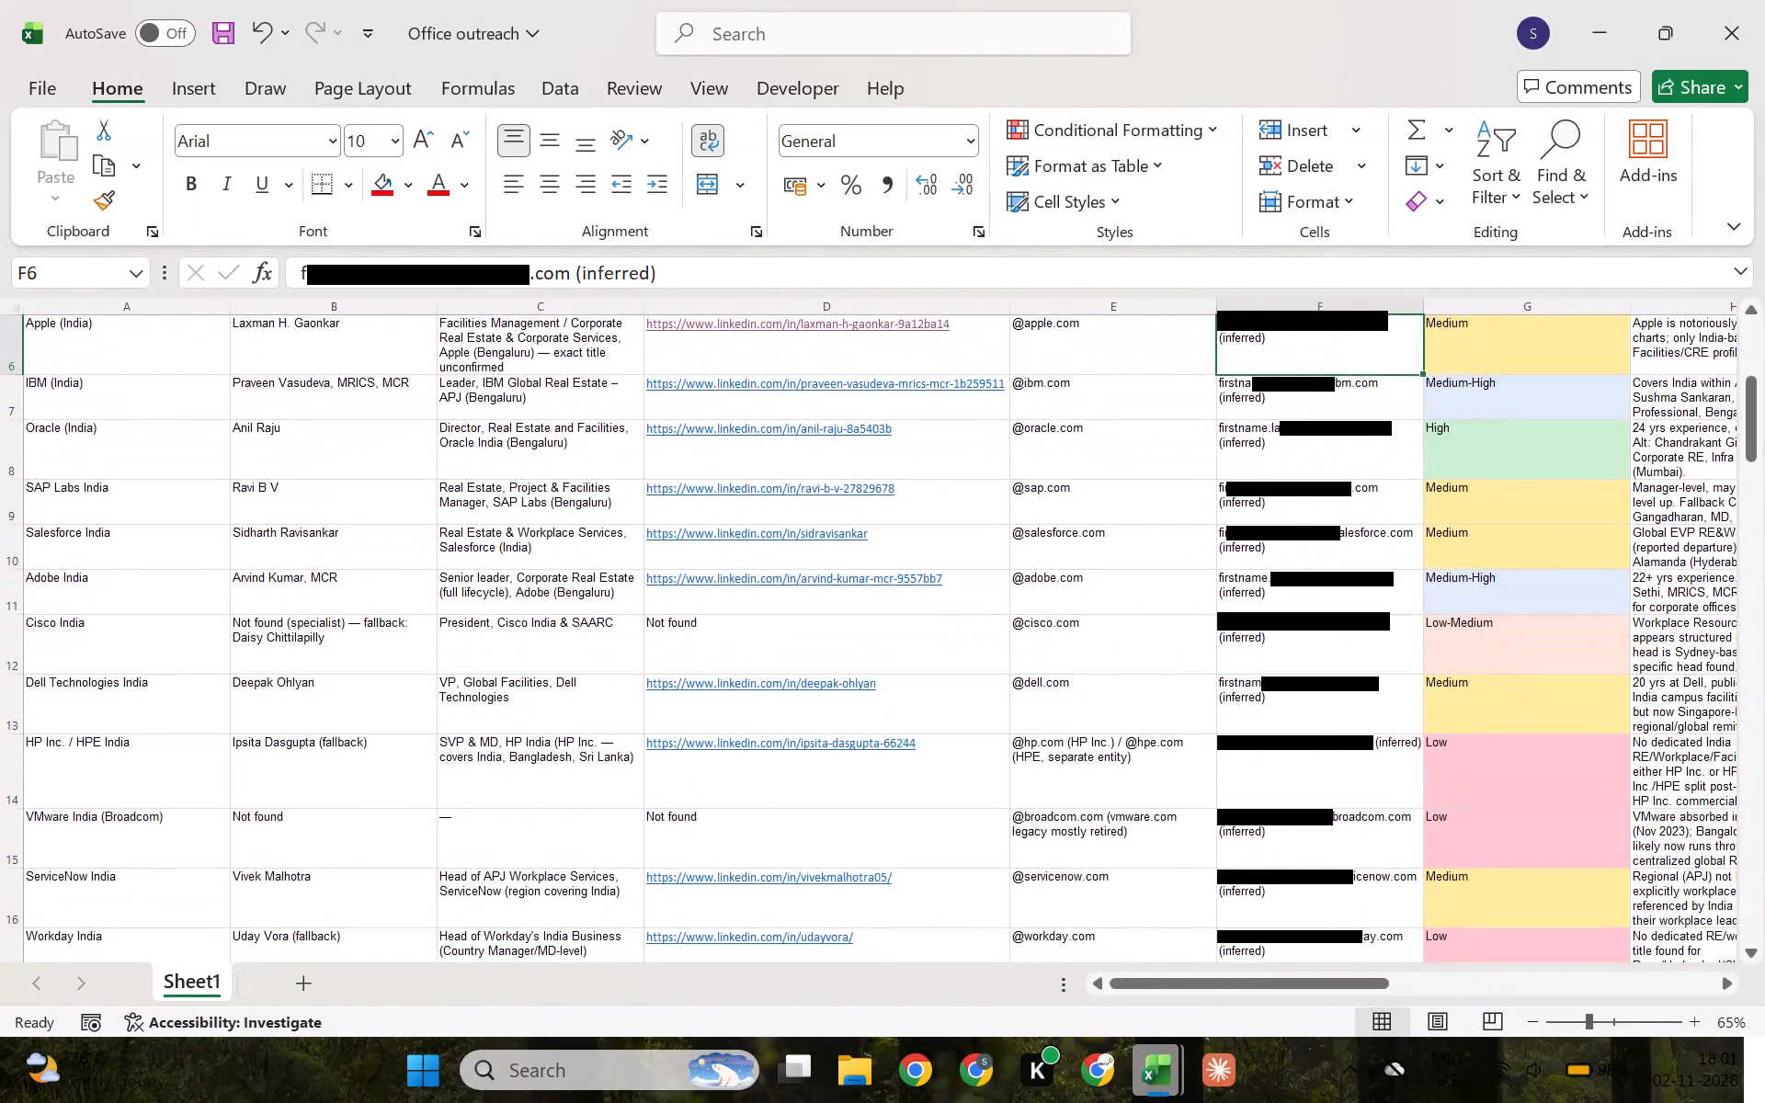
scroll(828, 595, "up", 1)
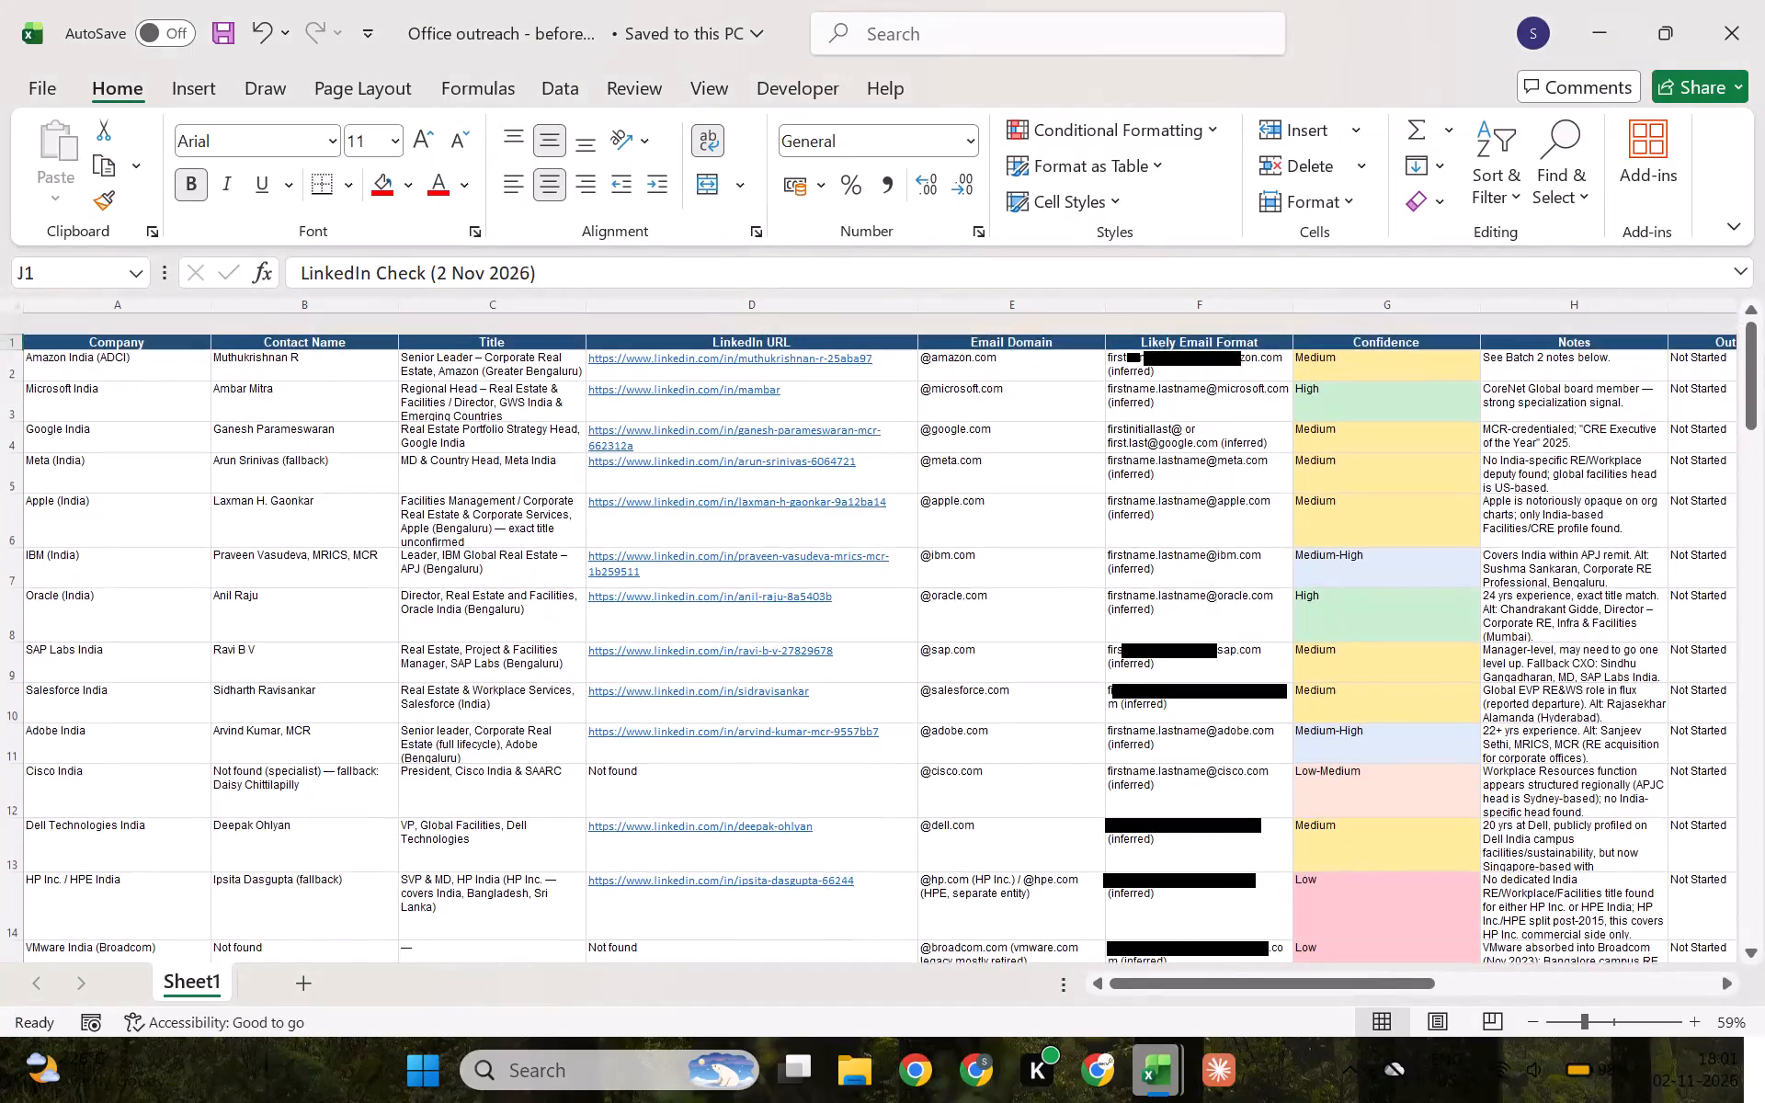
Examine the company rows and the LinkedIn Check, Email (best guess) and Verification Notes columns in "Office outreach - before Mr E".
scroll(828, 595, "up", 1)
scroll(1119, 704, "down", 3)
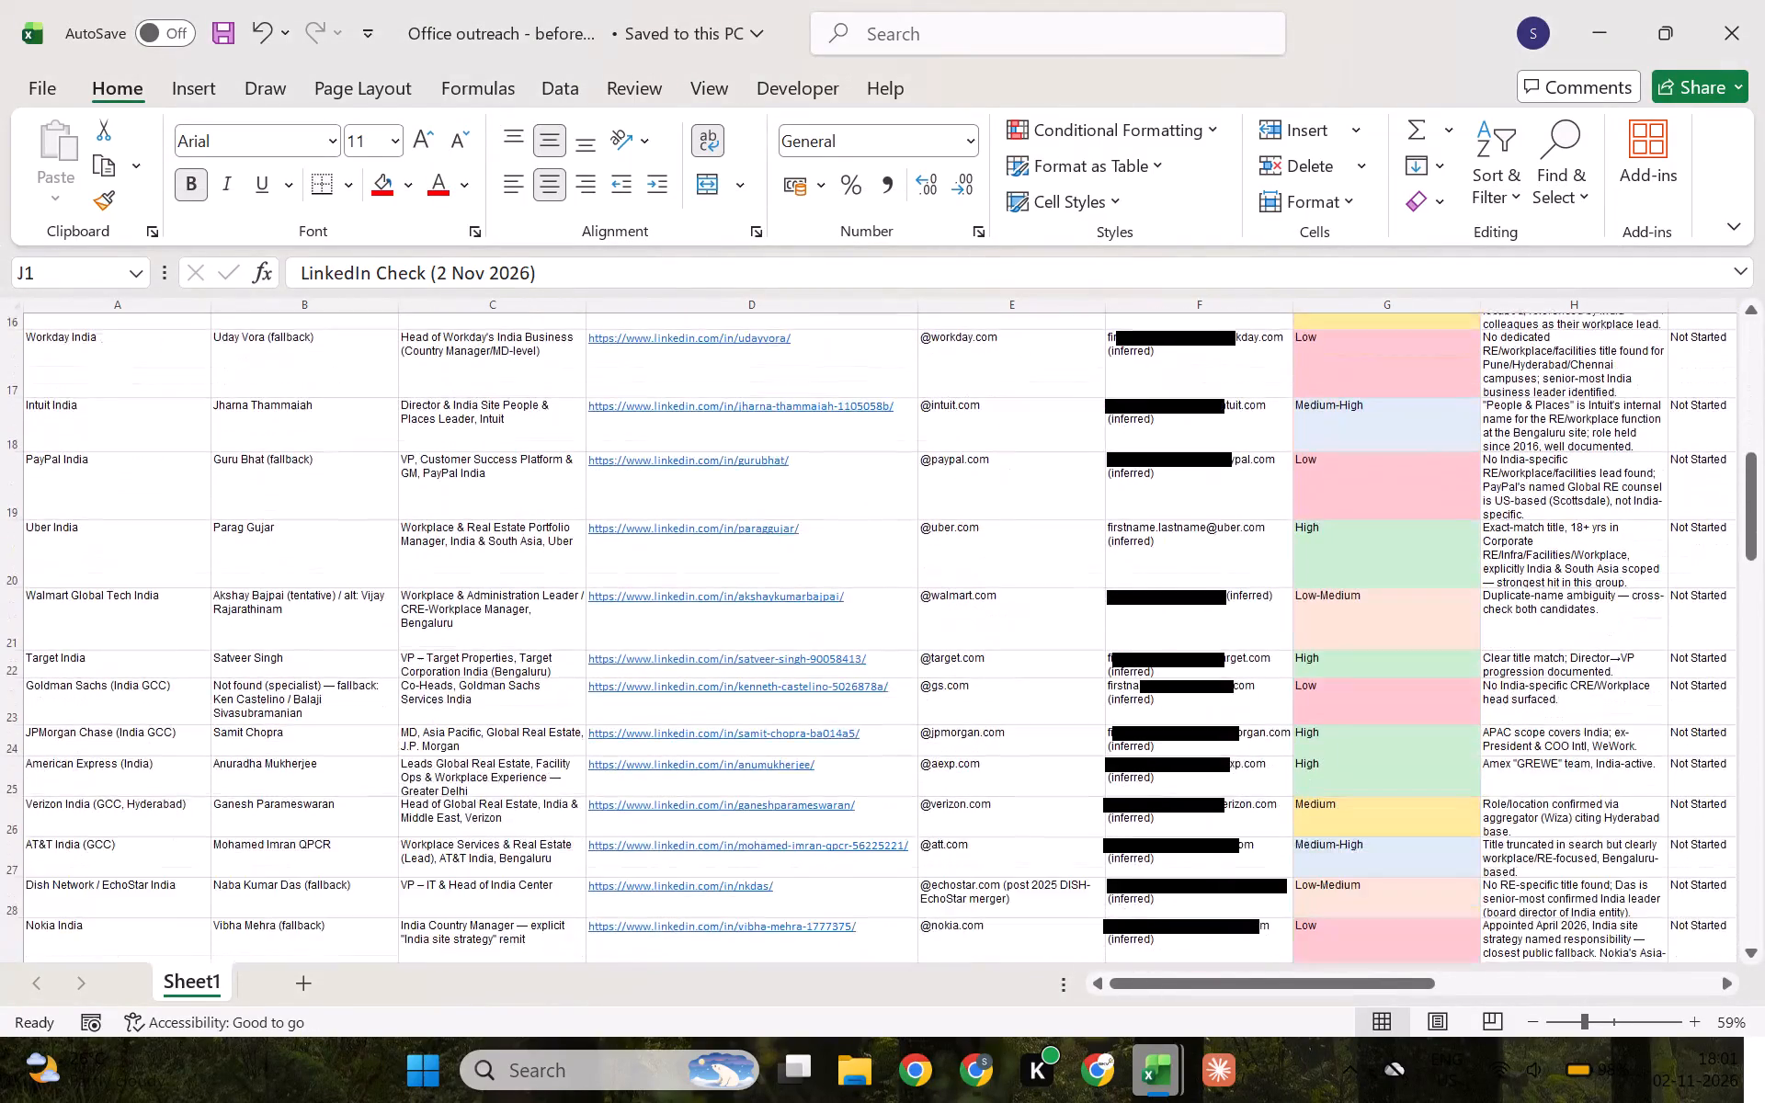
scroll(1119, 704, "down", 3)
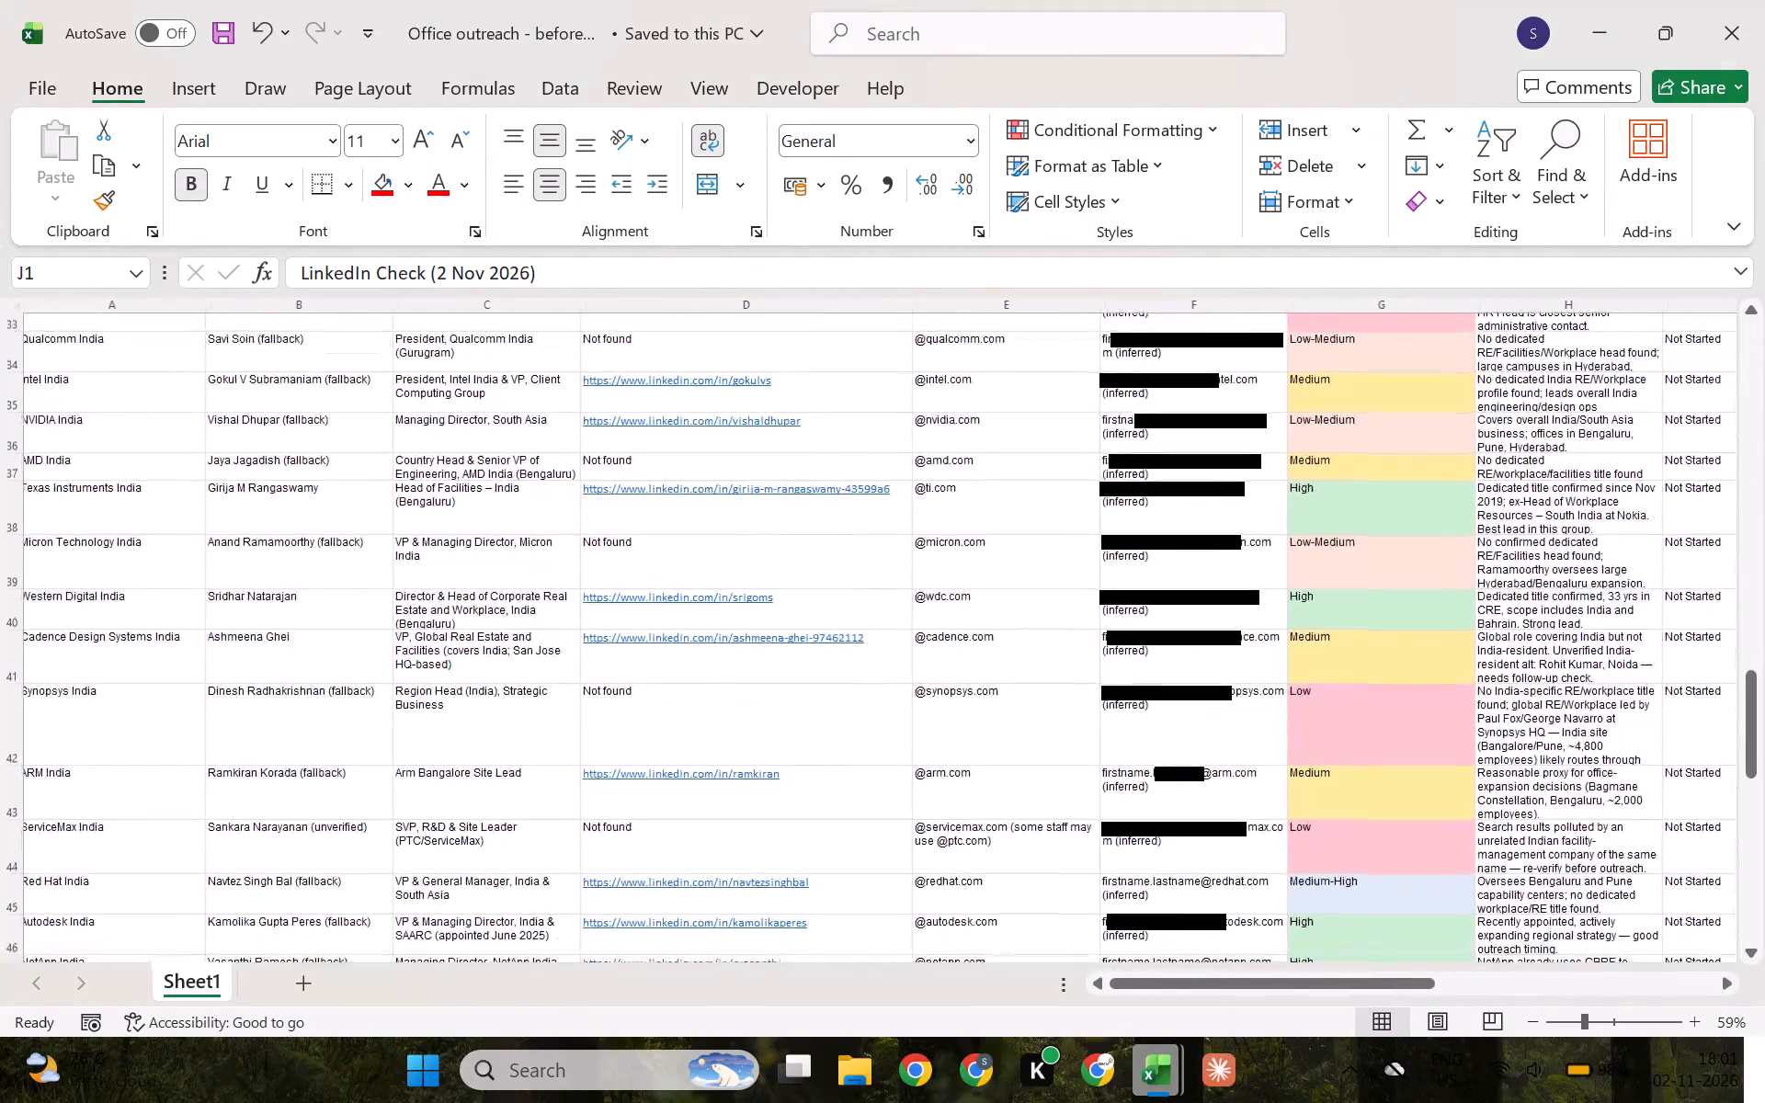
scroll(1119, 704, "left", 6)
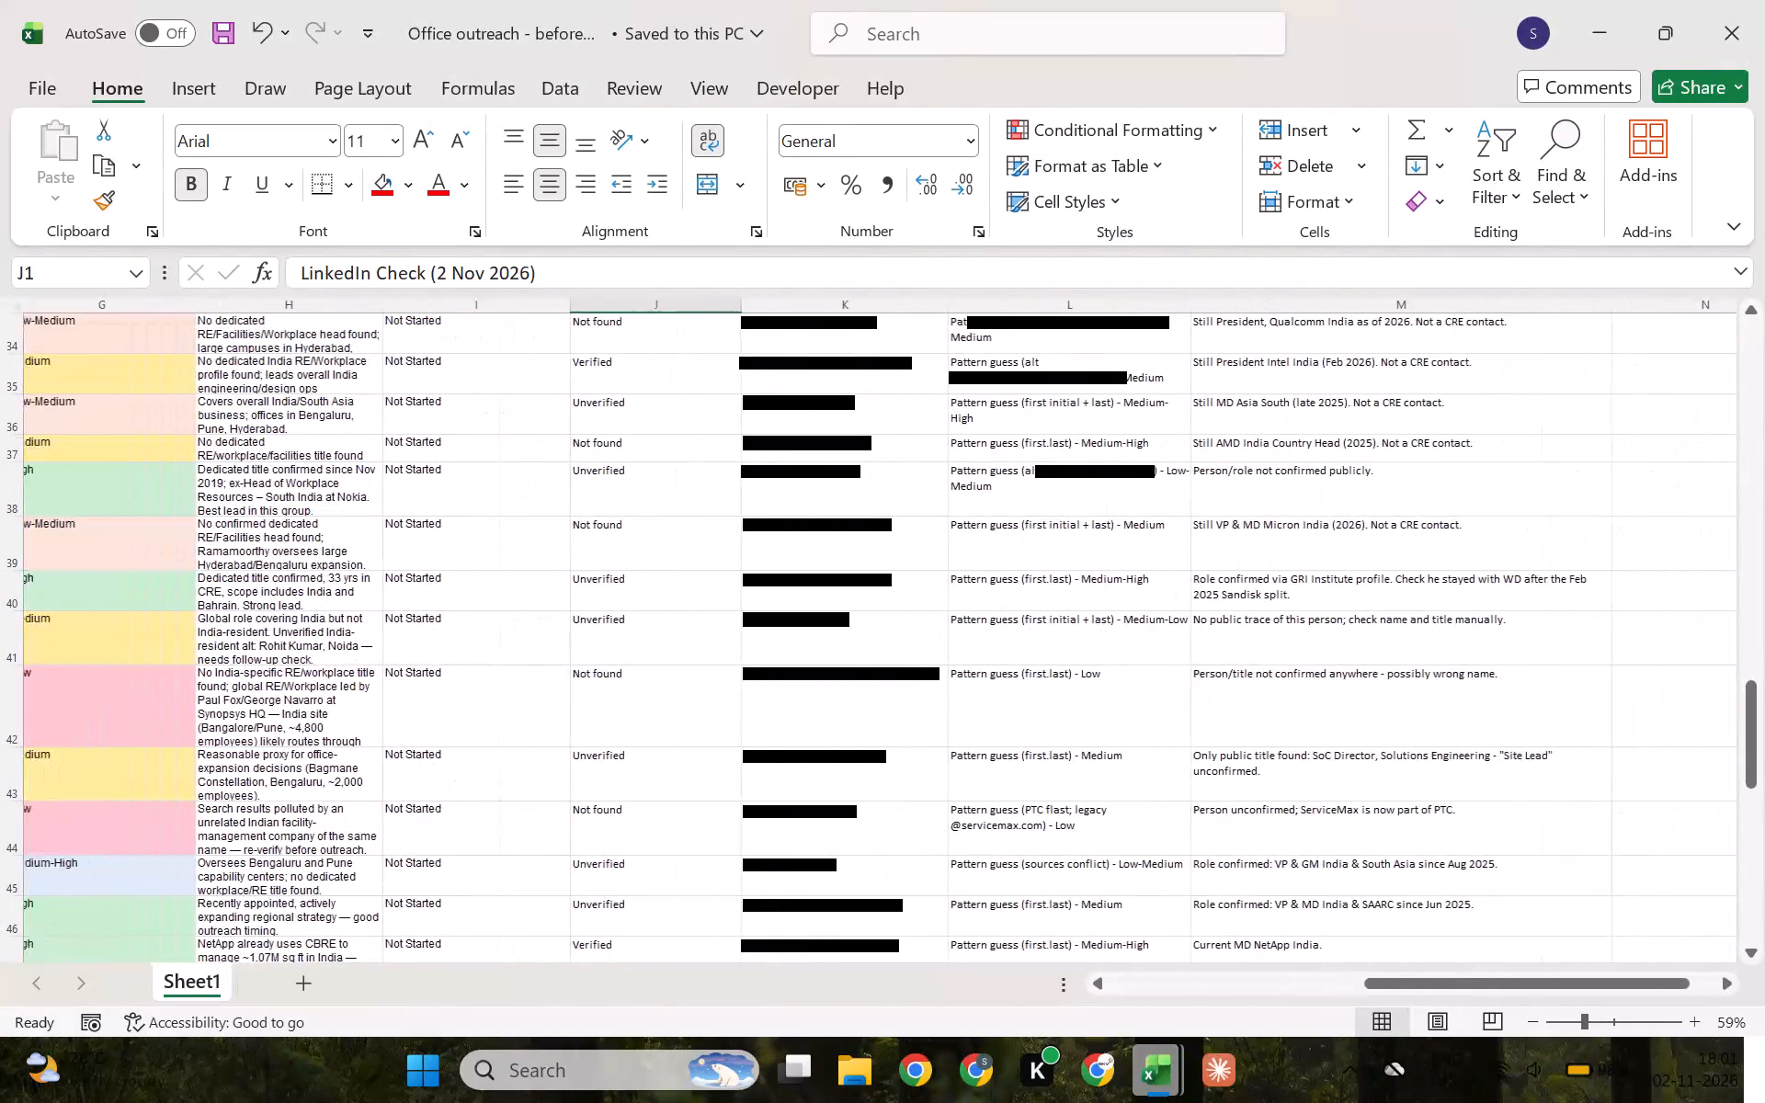
scroll(854, 622, "up", 7)
scroll(854, 622, "left", 4)
scroll(854, 622, "up", 1)
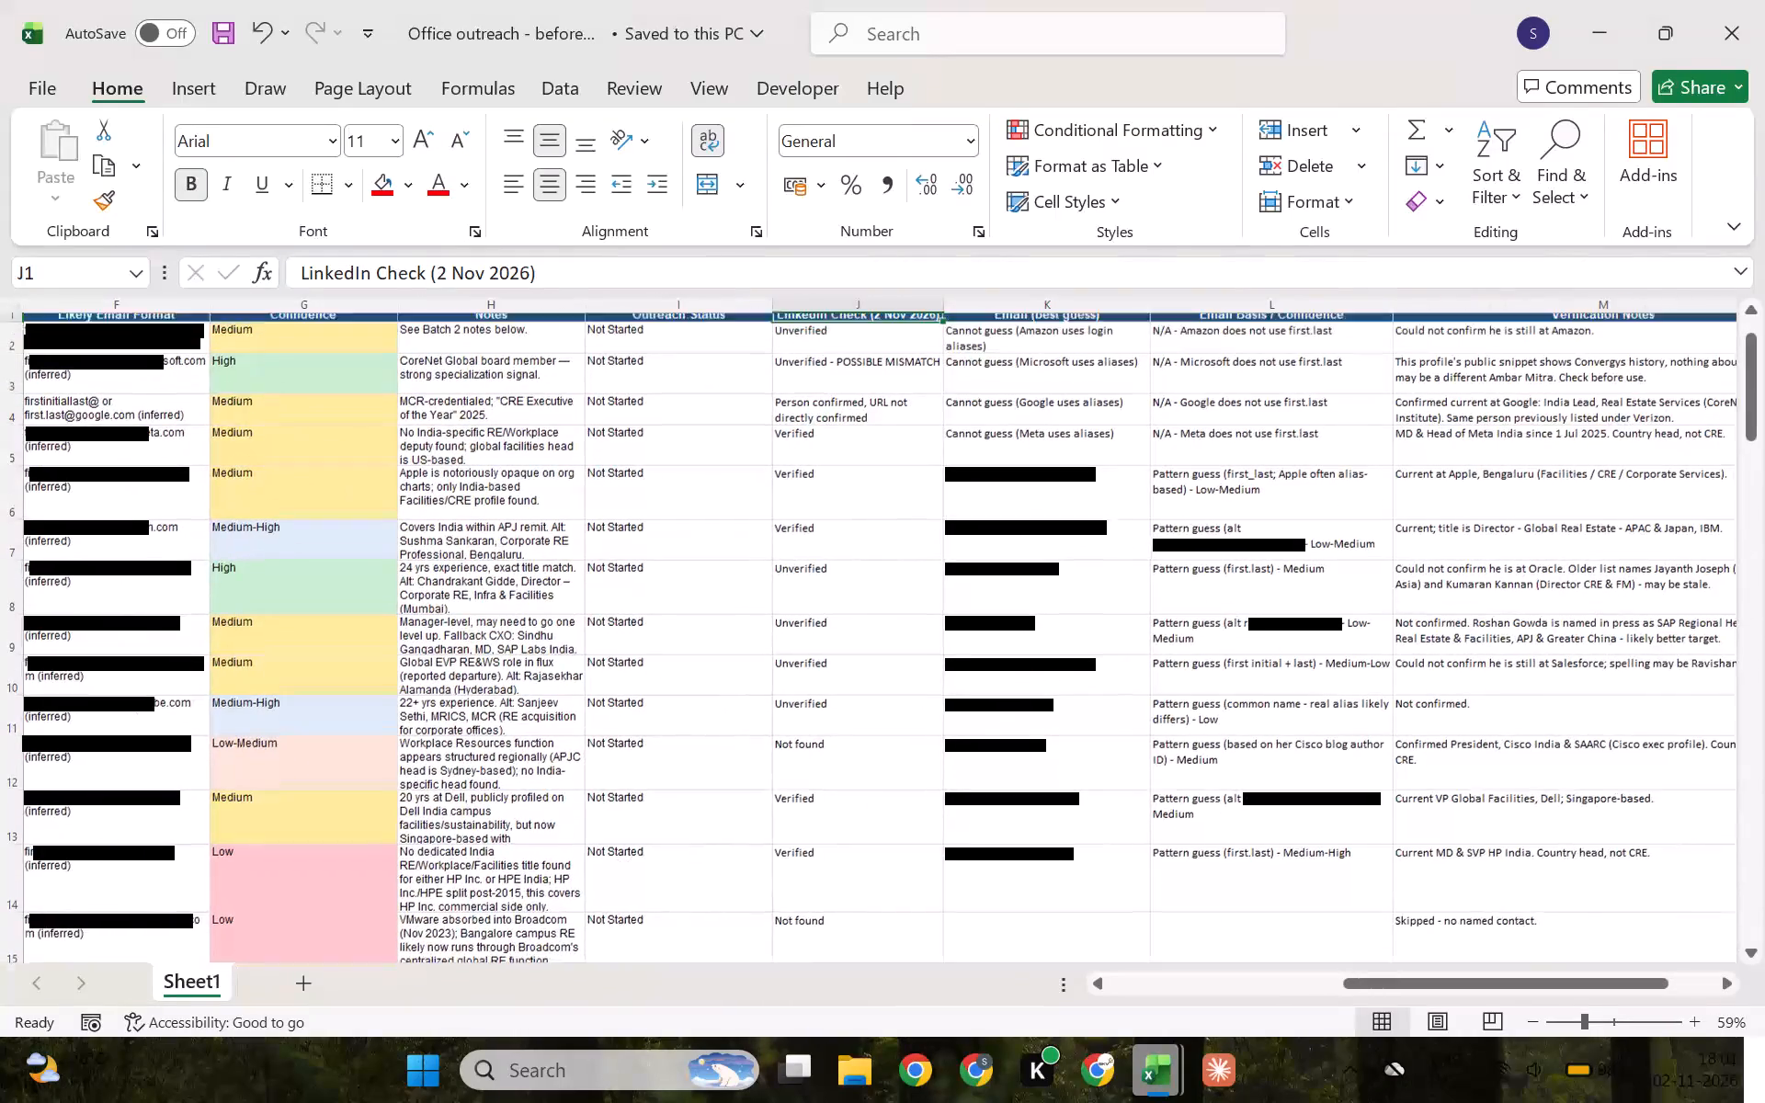
scroll(854, 622, "up", 1)
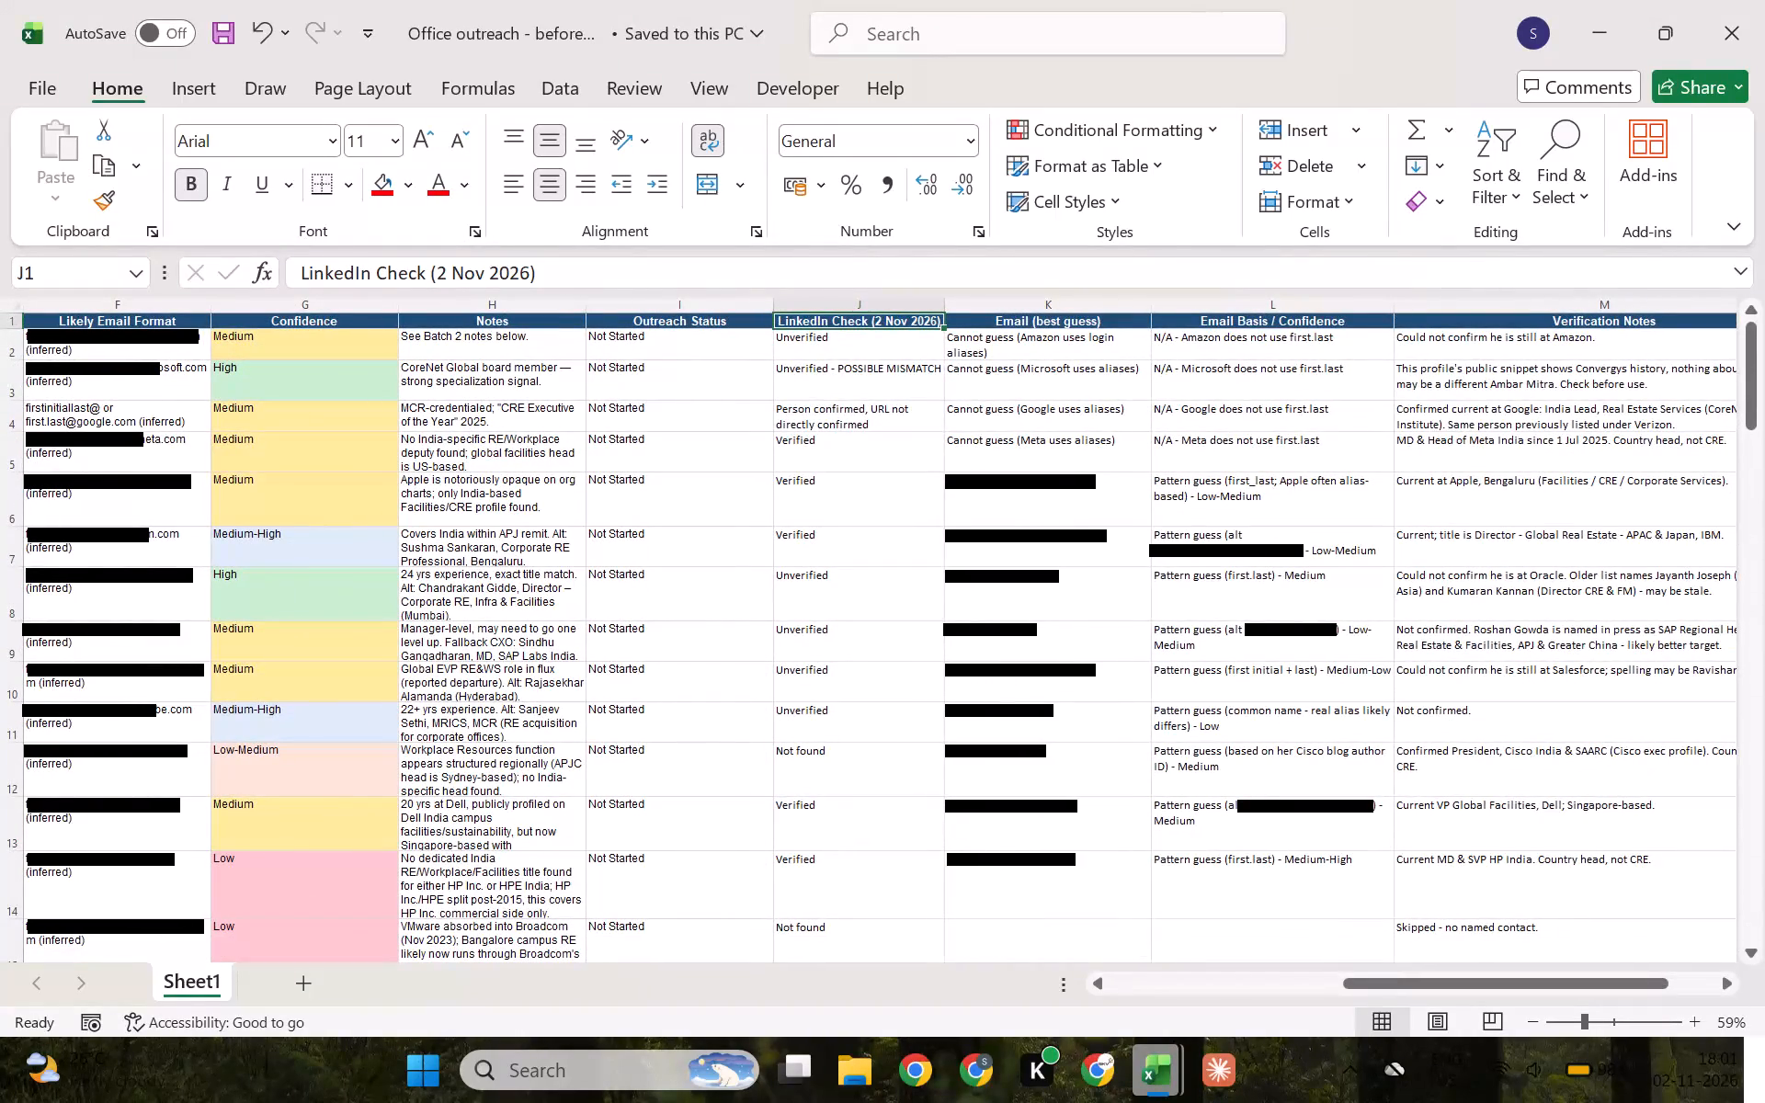
scroll(1076, 625, "down", 1)
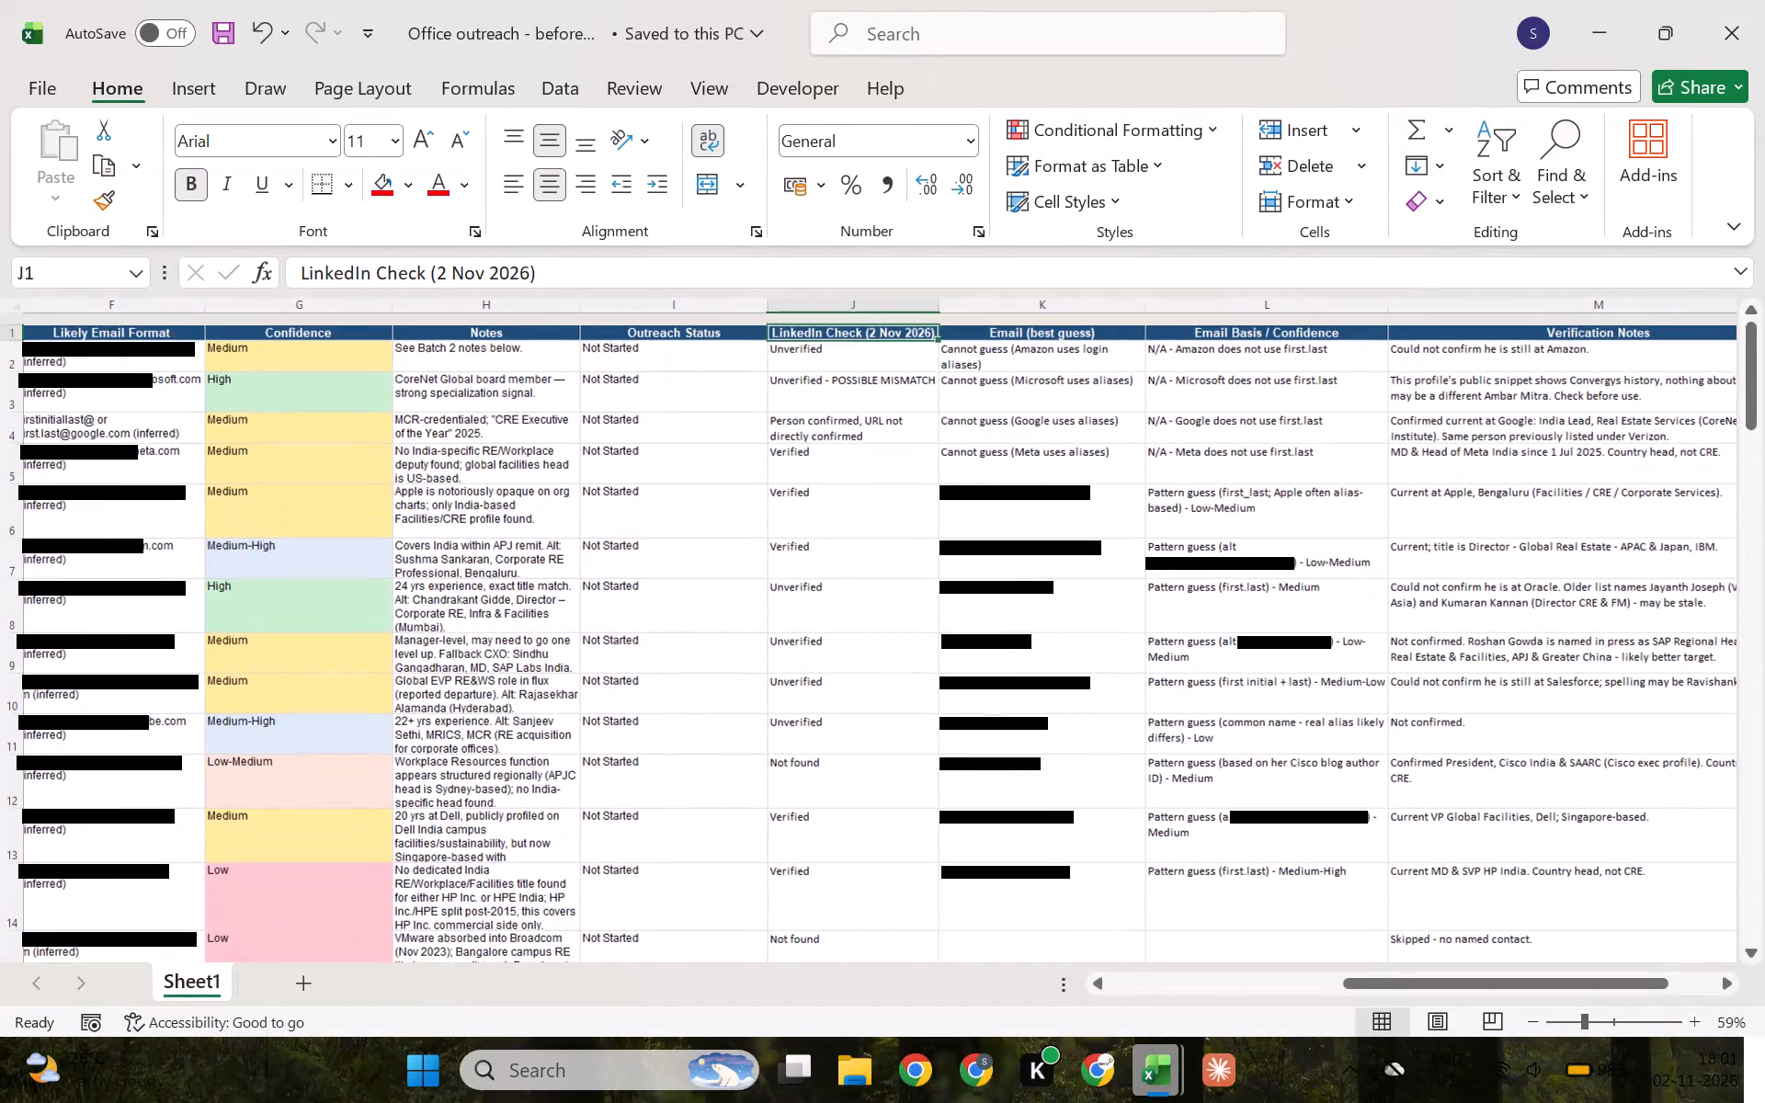
scroll(1076, 625, "down", 2)
scroll(1076, 625, "up", 1)
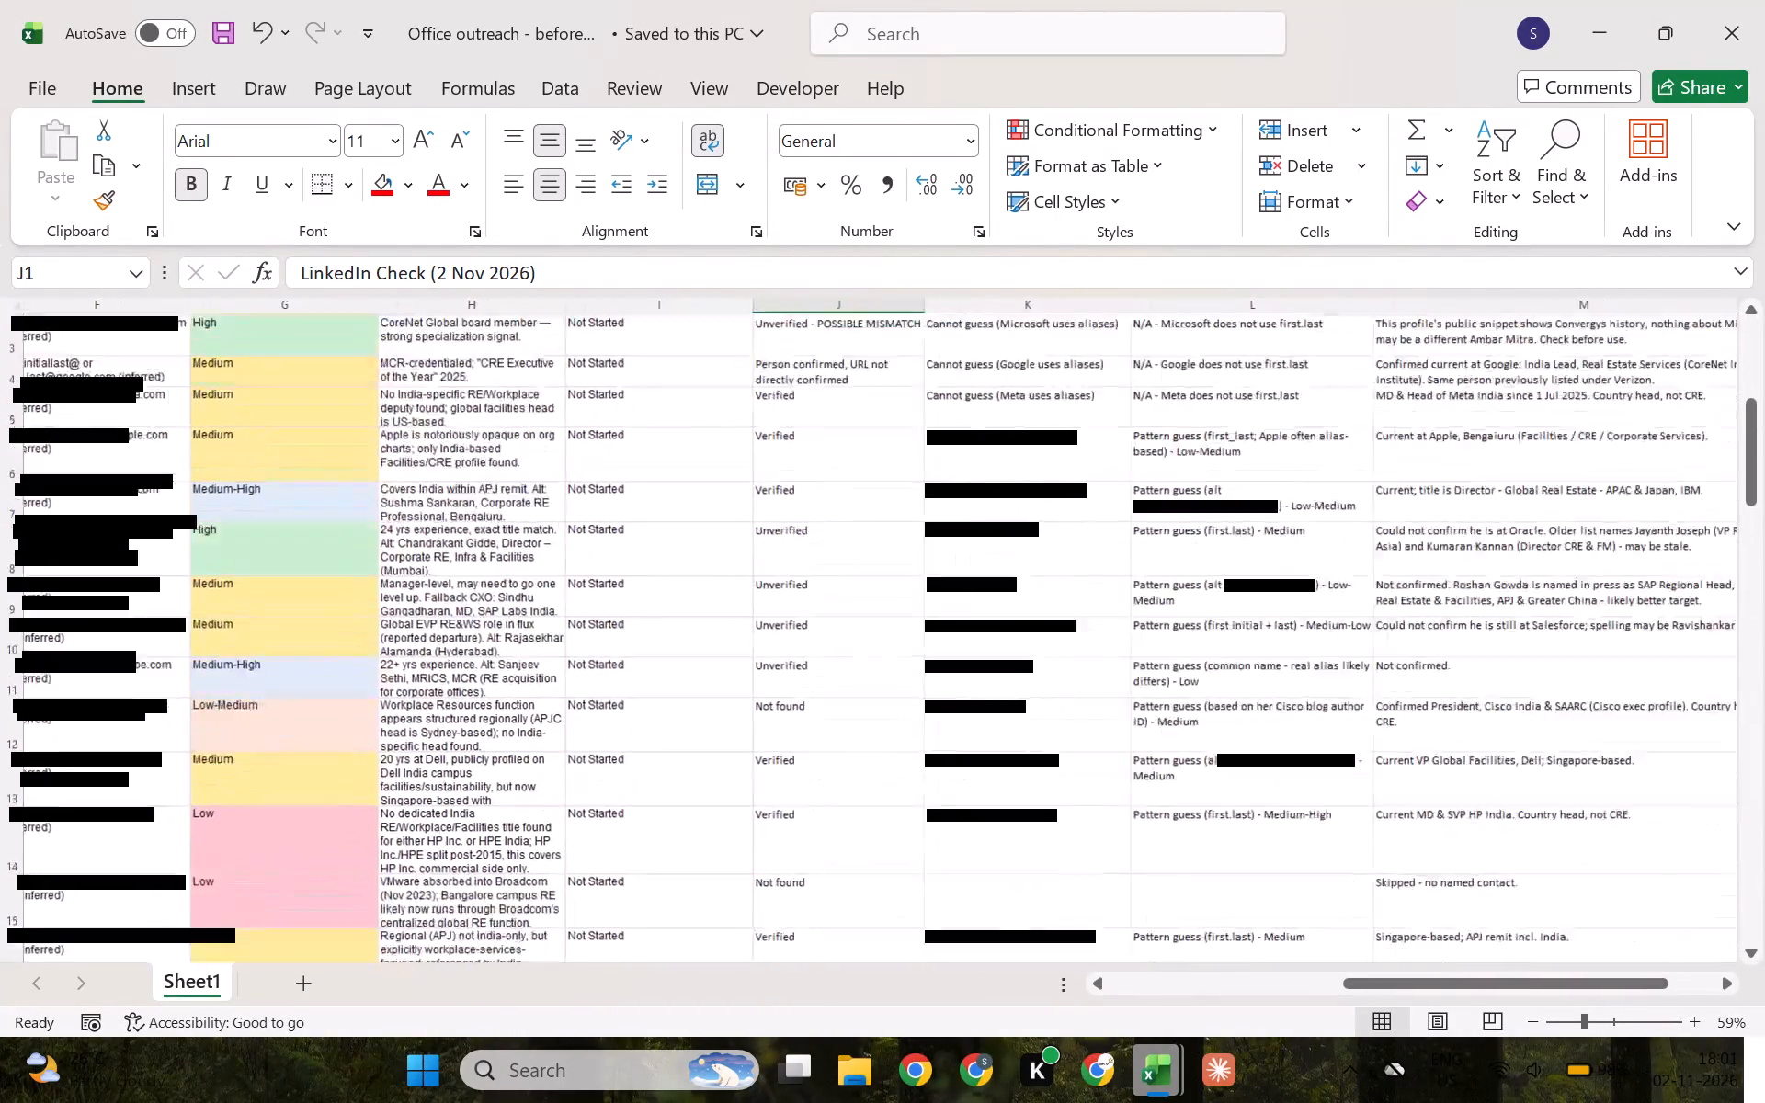
scroll(1076, 625, "up", 1)
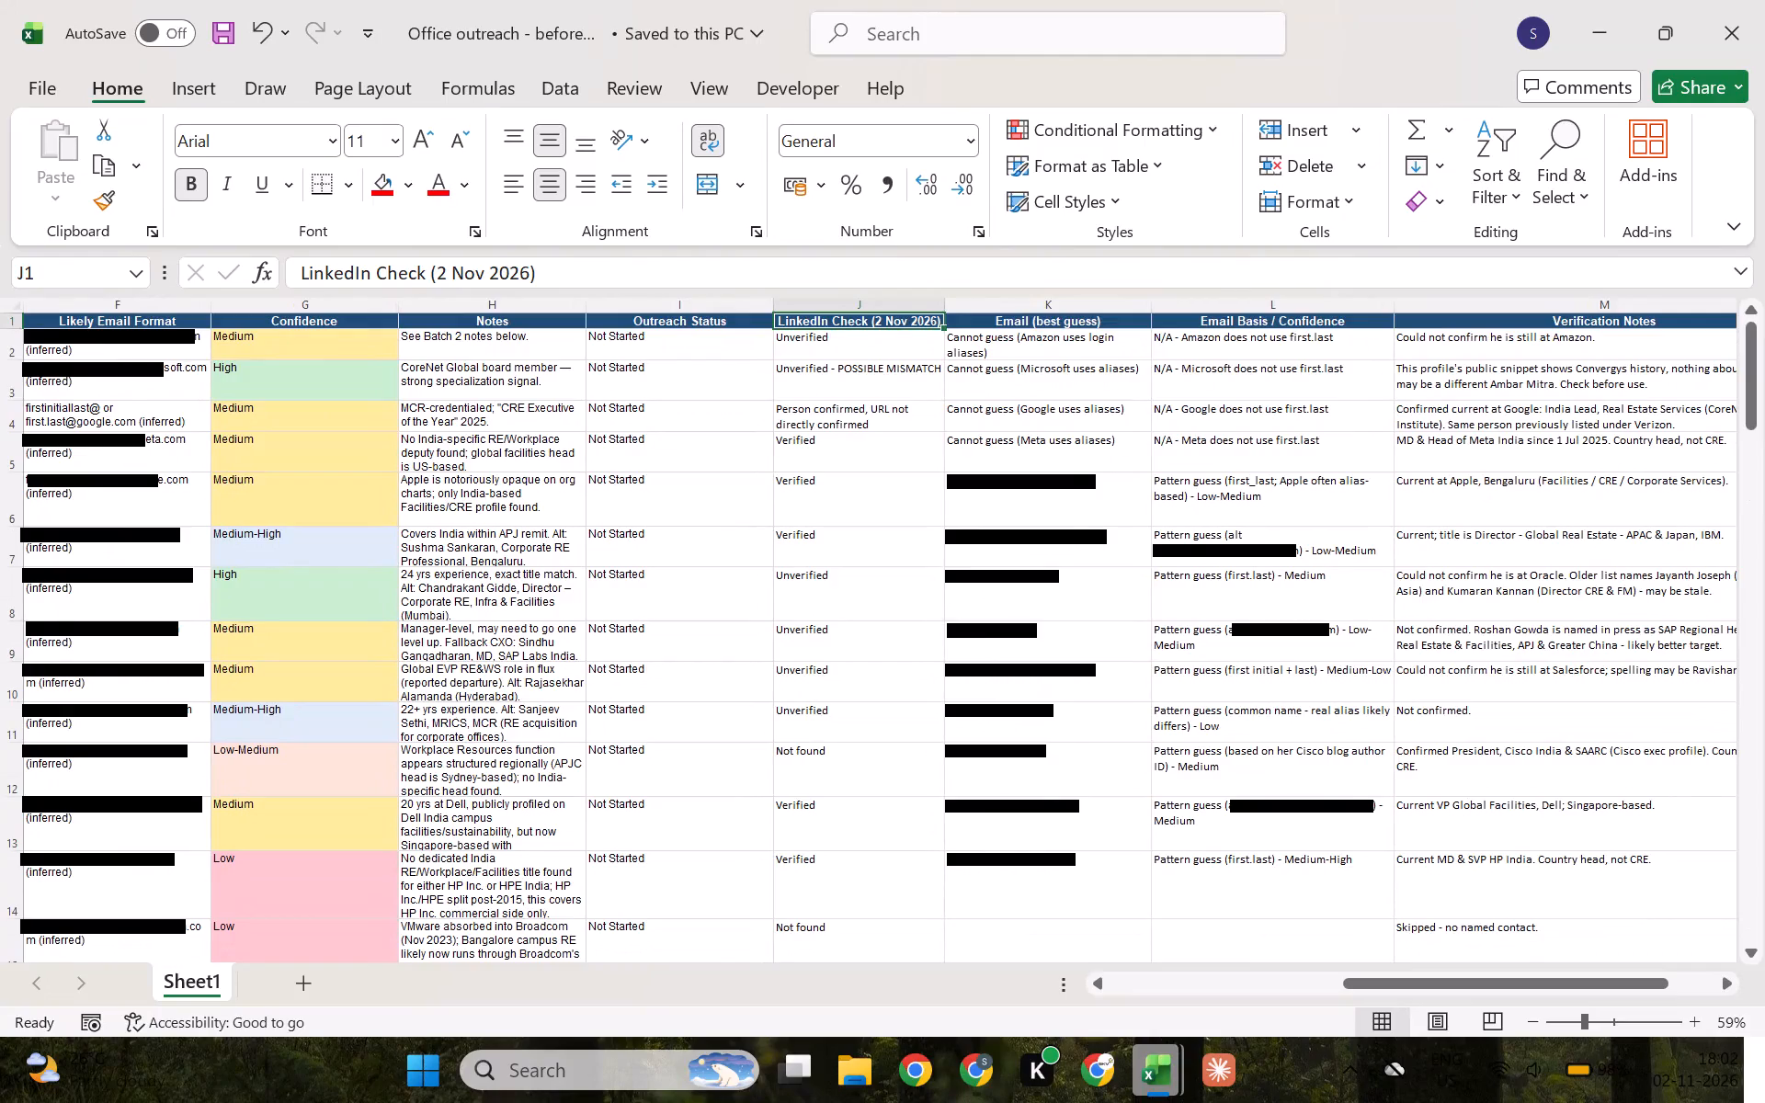
Read down the LinkedIn check, guessed email and verification note entries in "Office outreach - before Mr E" to about row 35.
scroll(1076, 625, "down", 2)
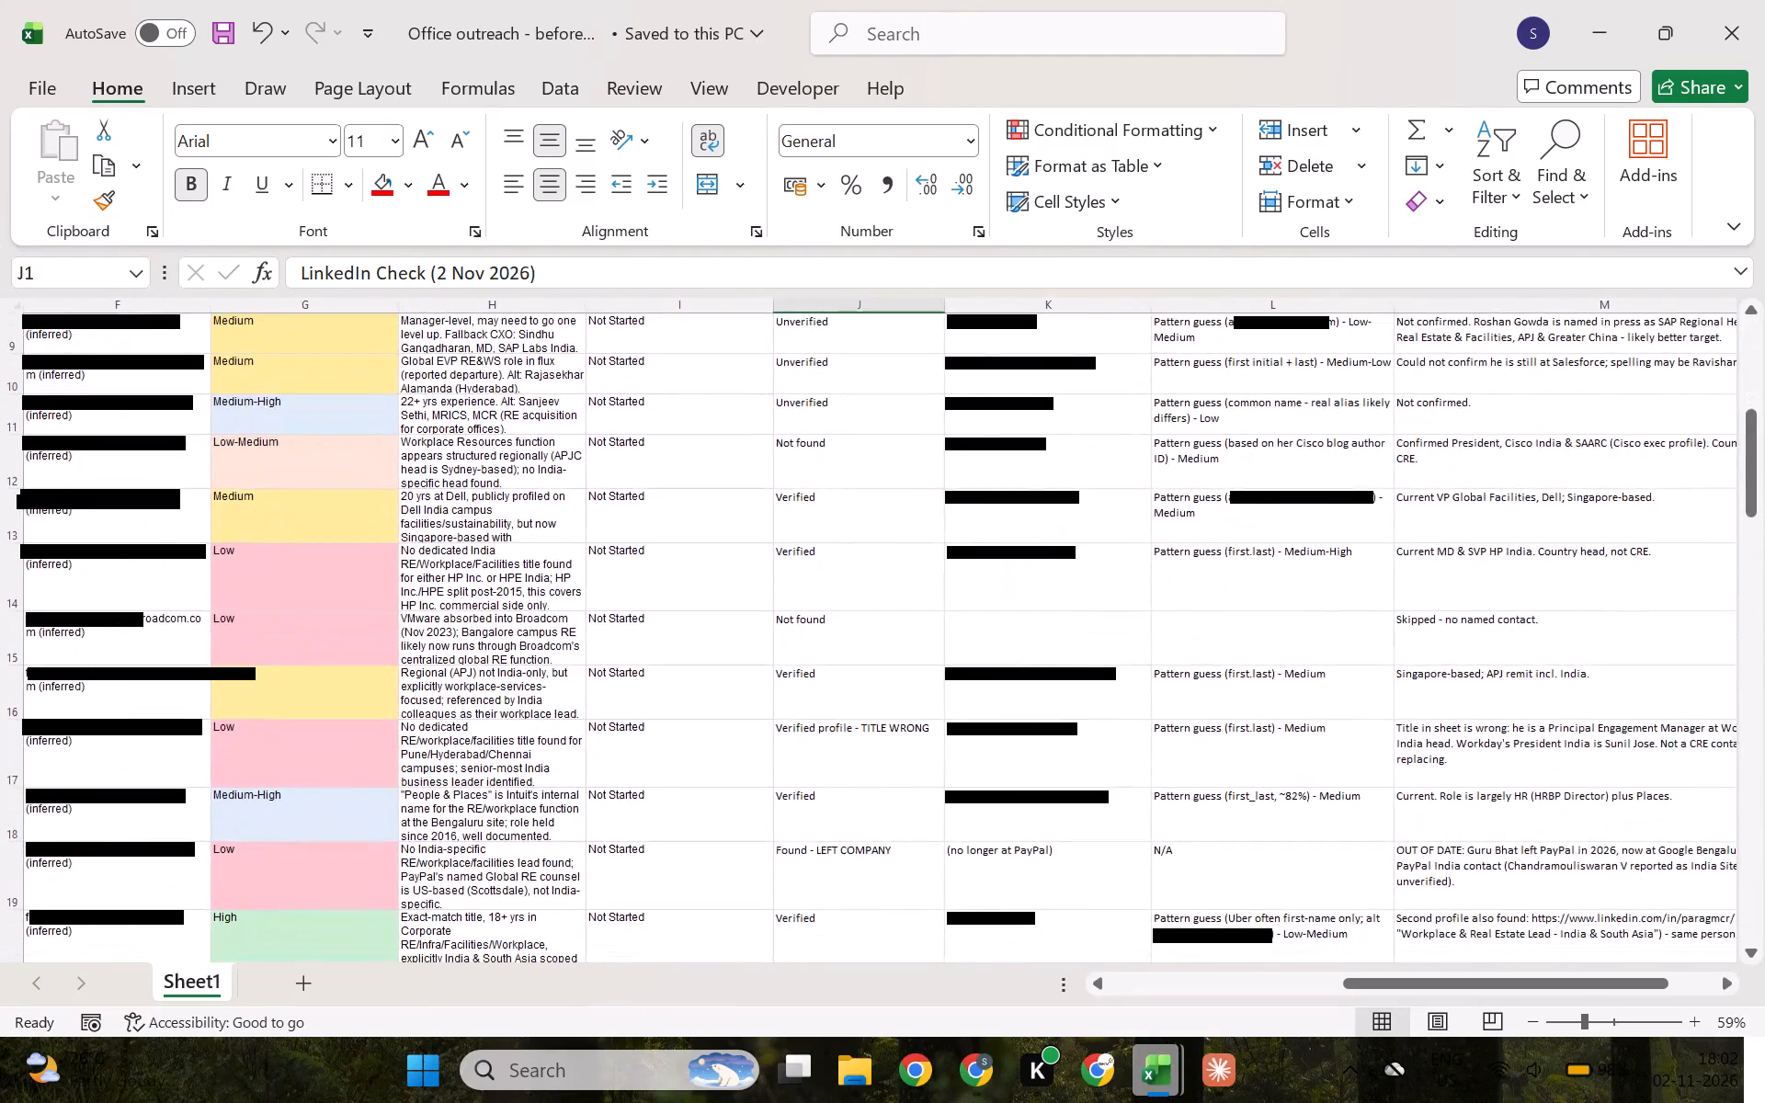
scroll(1076, 625, "down", 3)
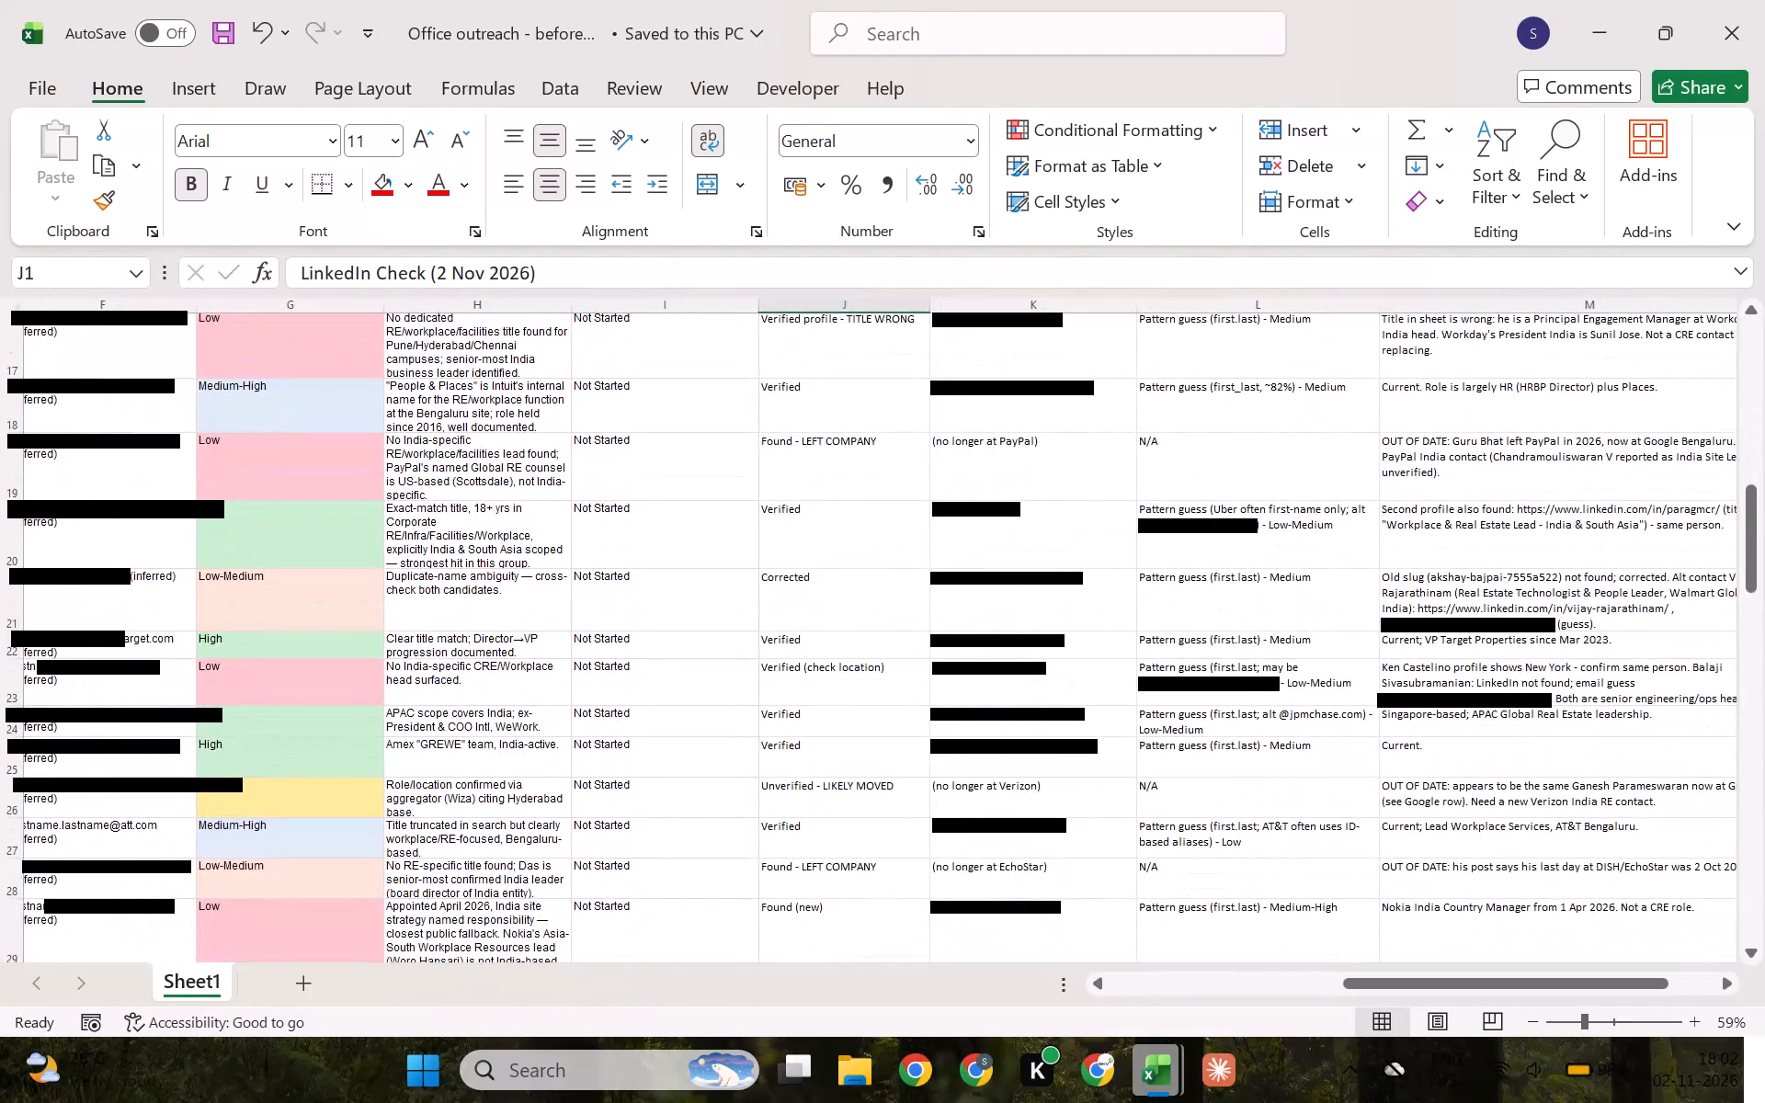
scroll(1076, 625, "down", 2)
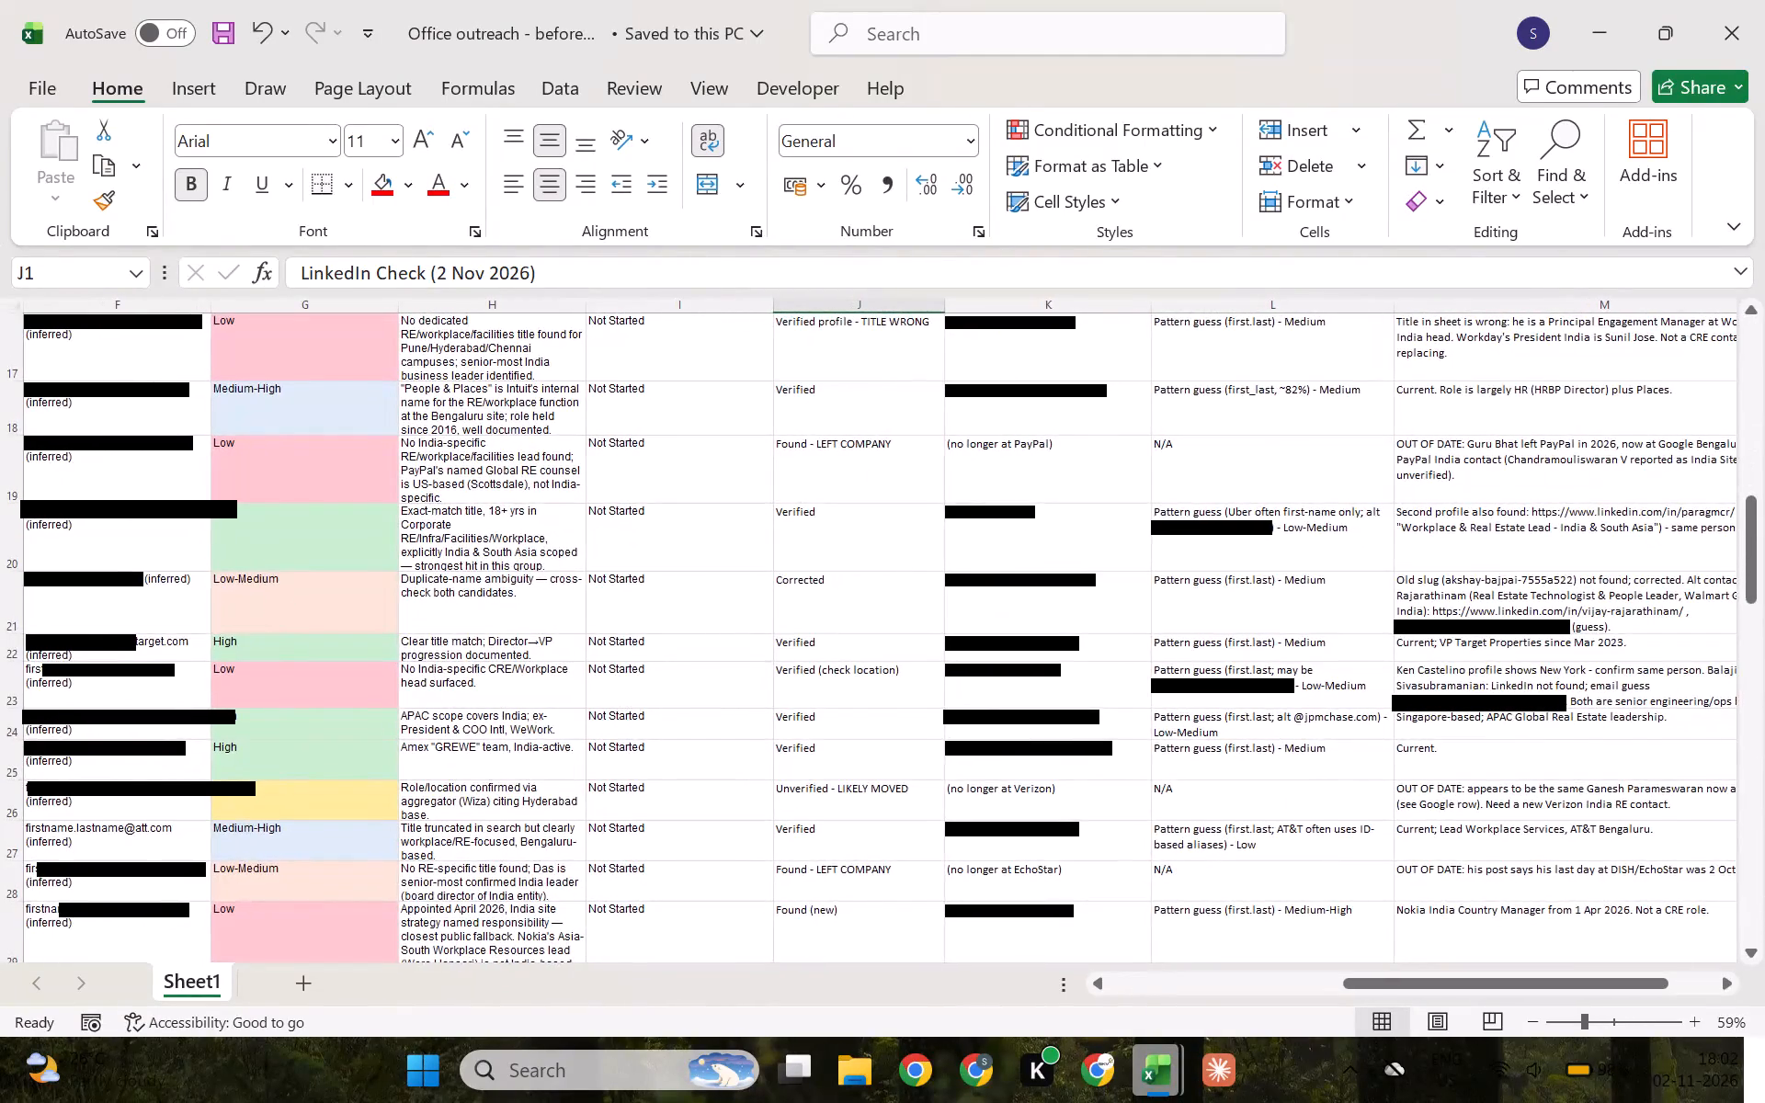
scroll(1076, 625, "down", 1)
scroll(1076, 625, "right", 1)
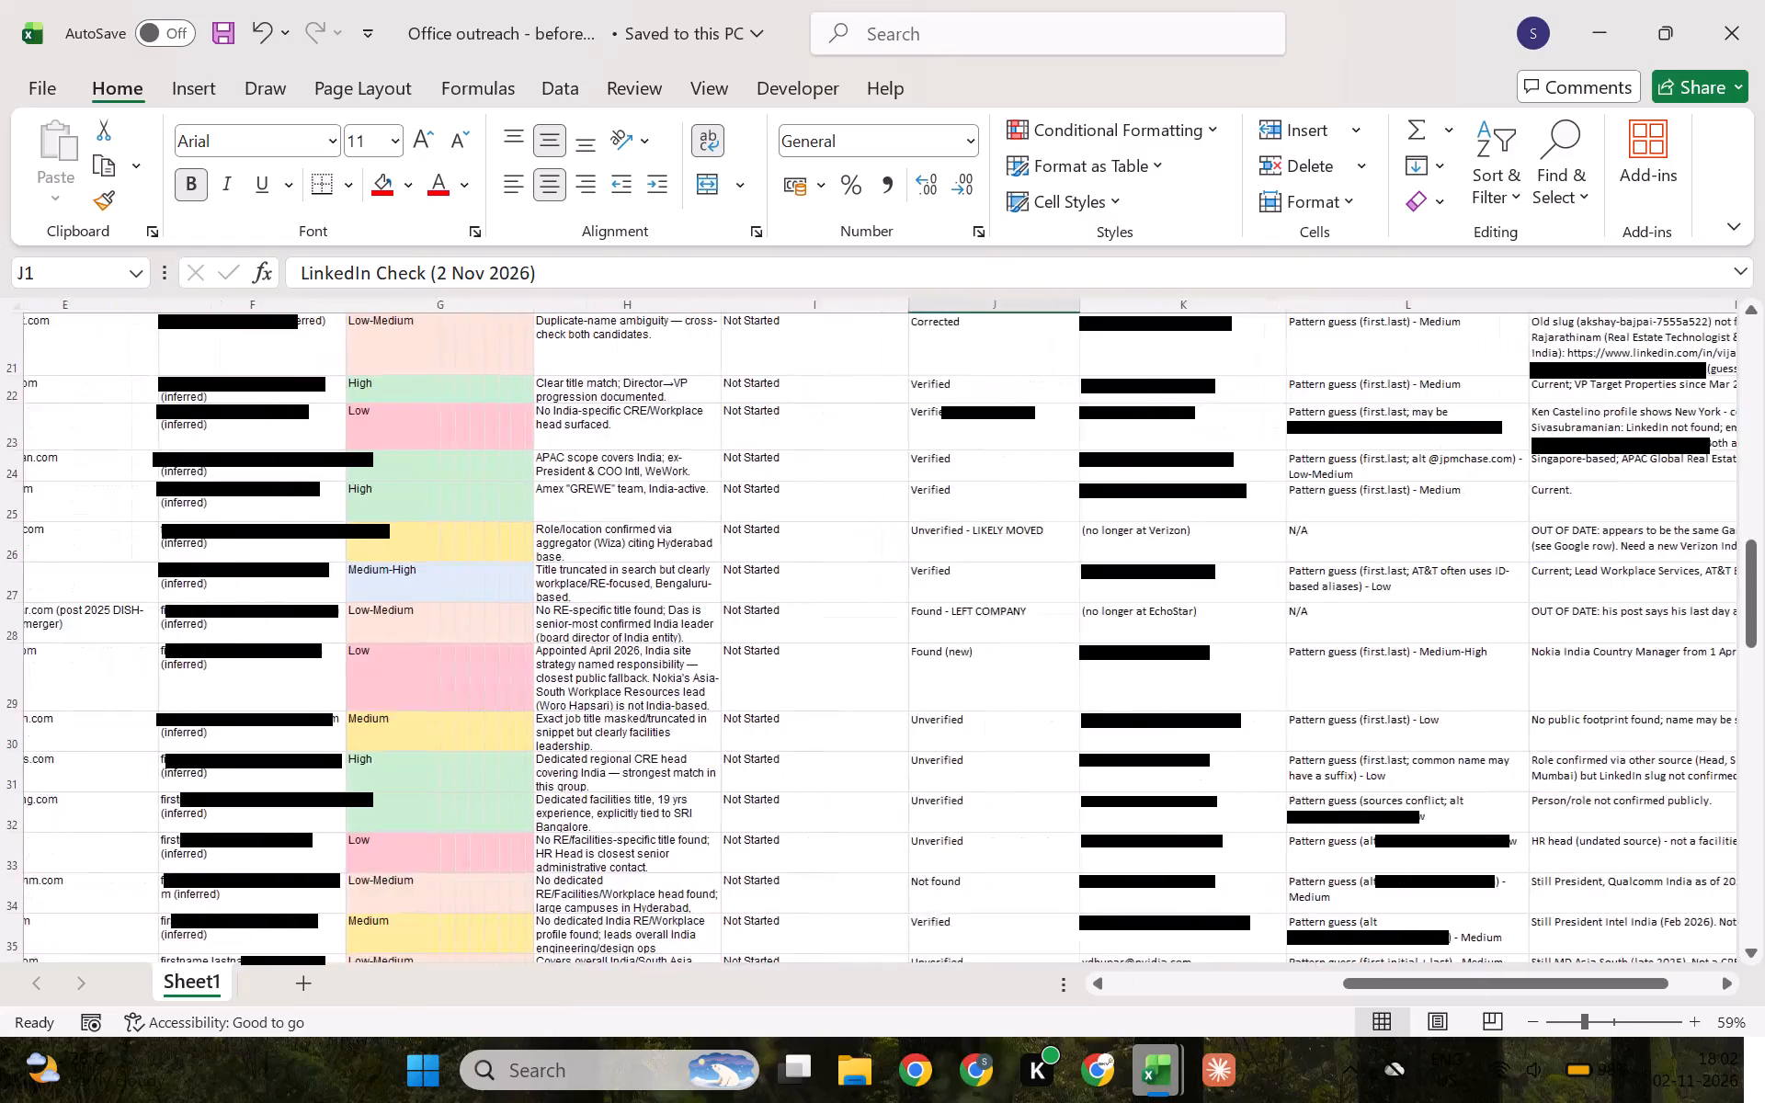
scroll(1076, 625, "right", 1)
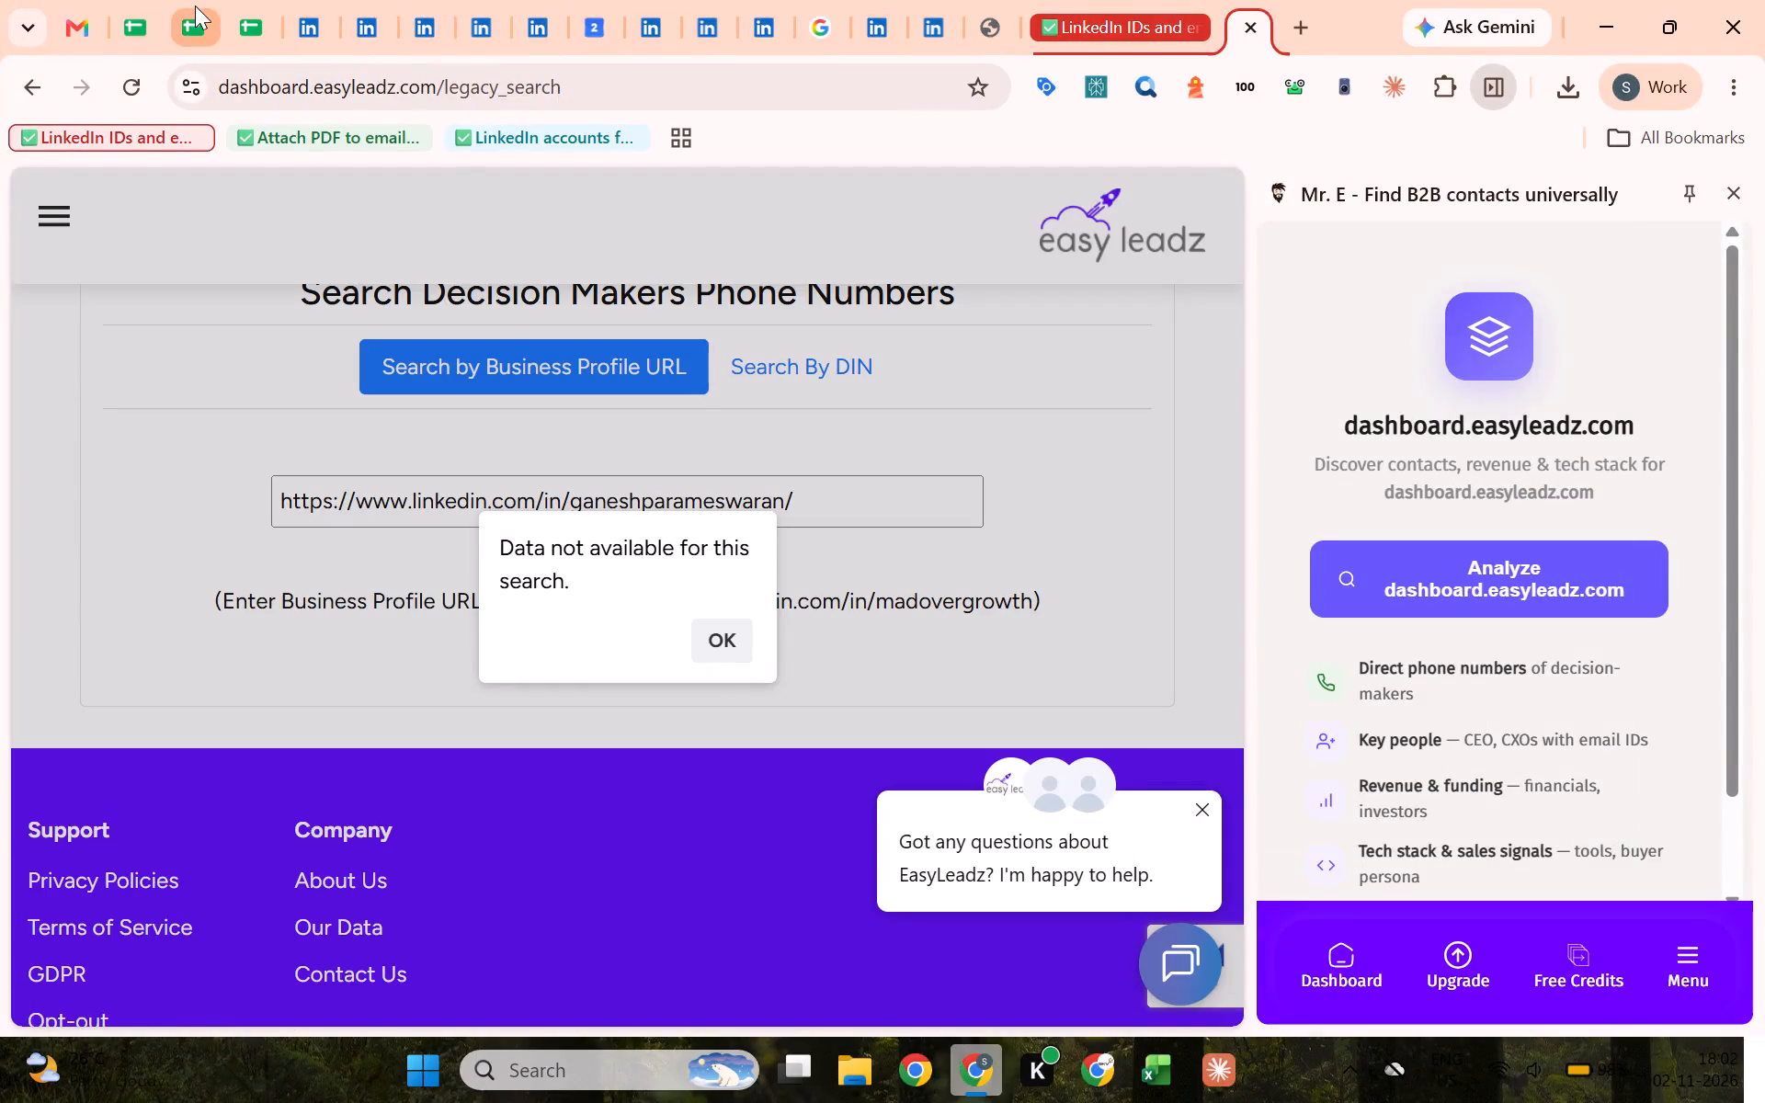
Switch to Chrome, view the 01 Global IT-Big Tech sheet of Workspace_Outreach_Tracker, and close the Mr. E side panel.
left_click(195, 6)
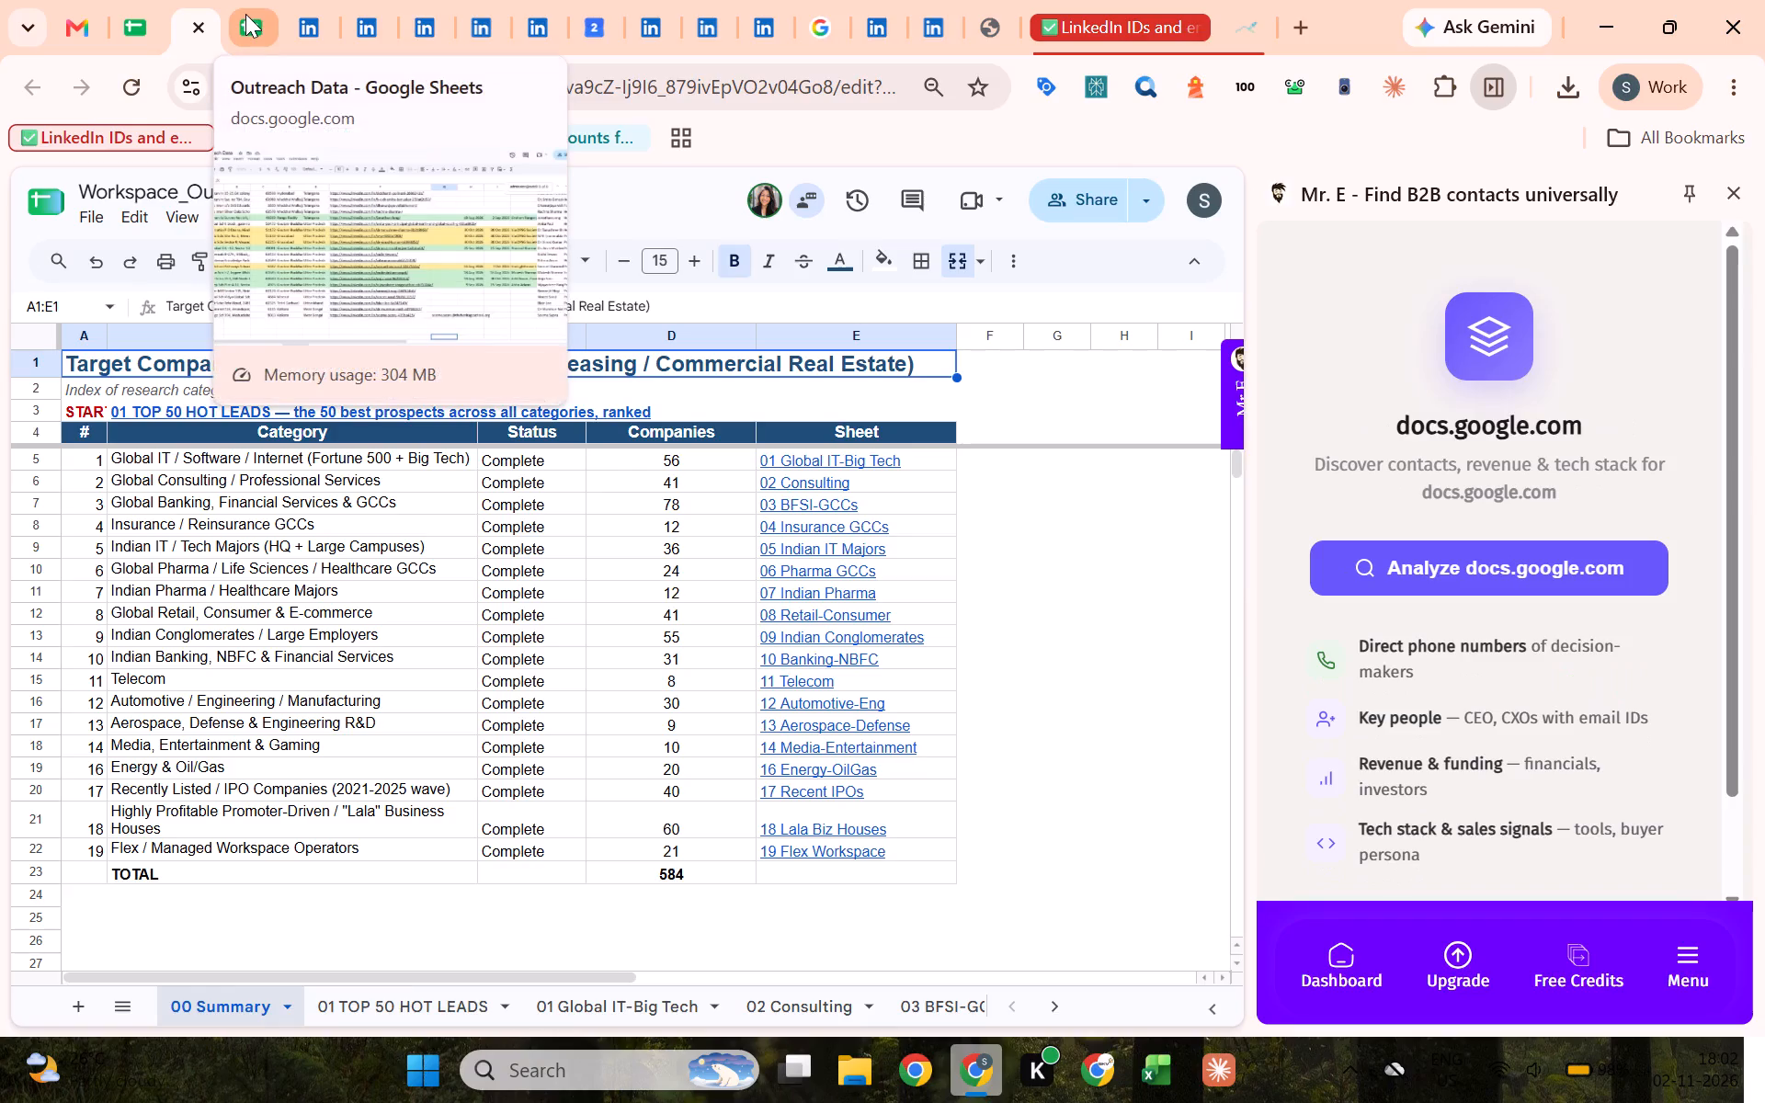
left_click(245, 14)
left_click(209, 14)
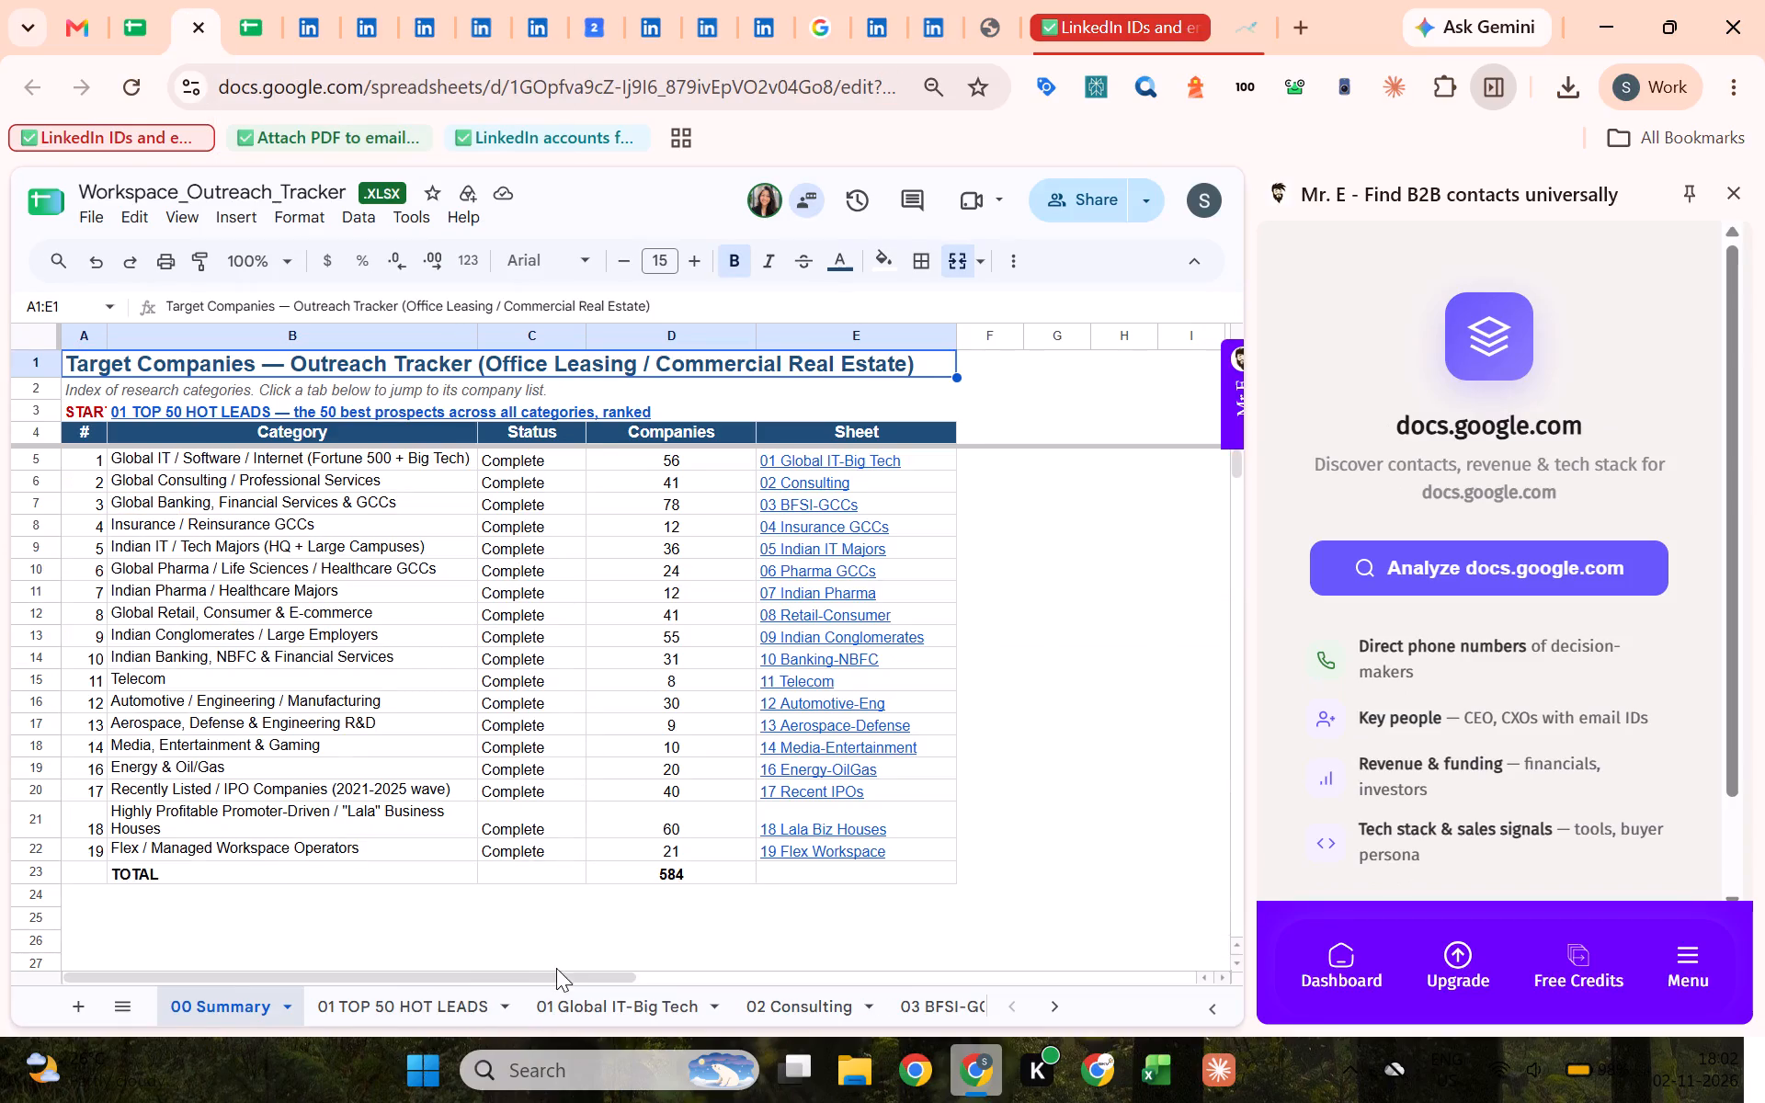
left_click(585, 1001)
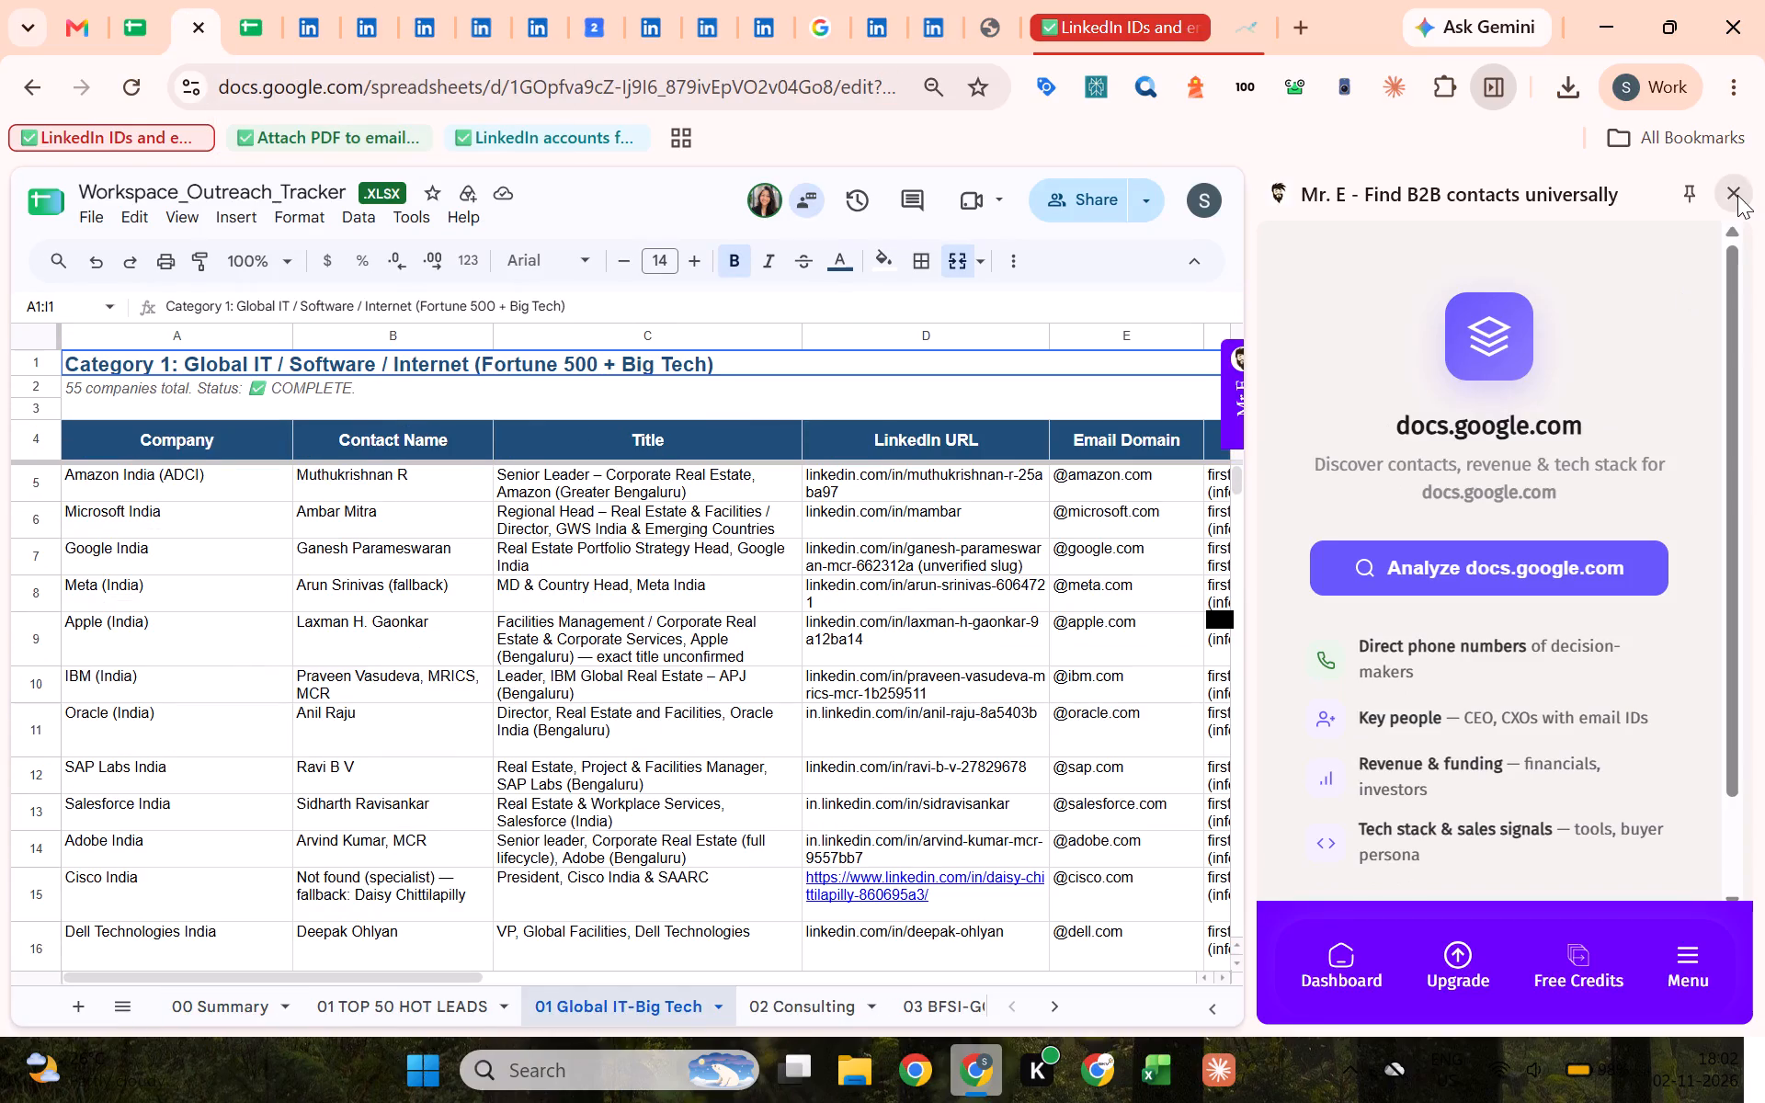
left_click(1737, 195)
scroll(1248, 744, "left", 4)
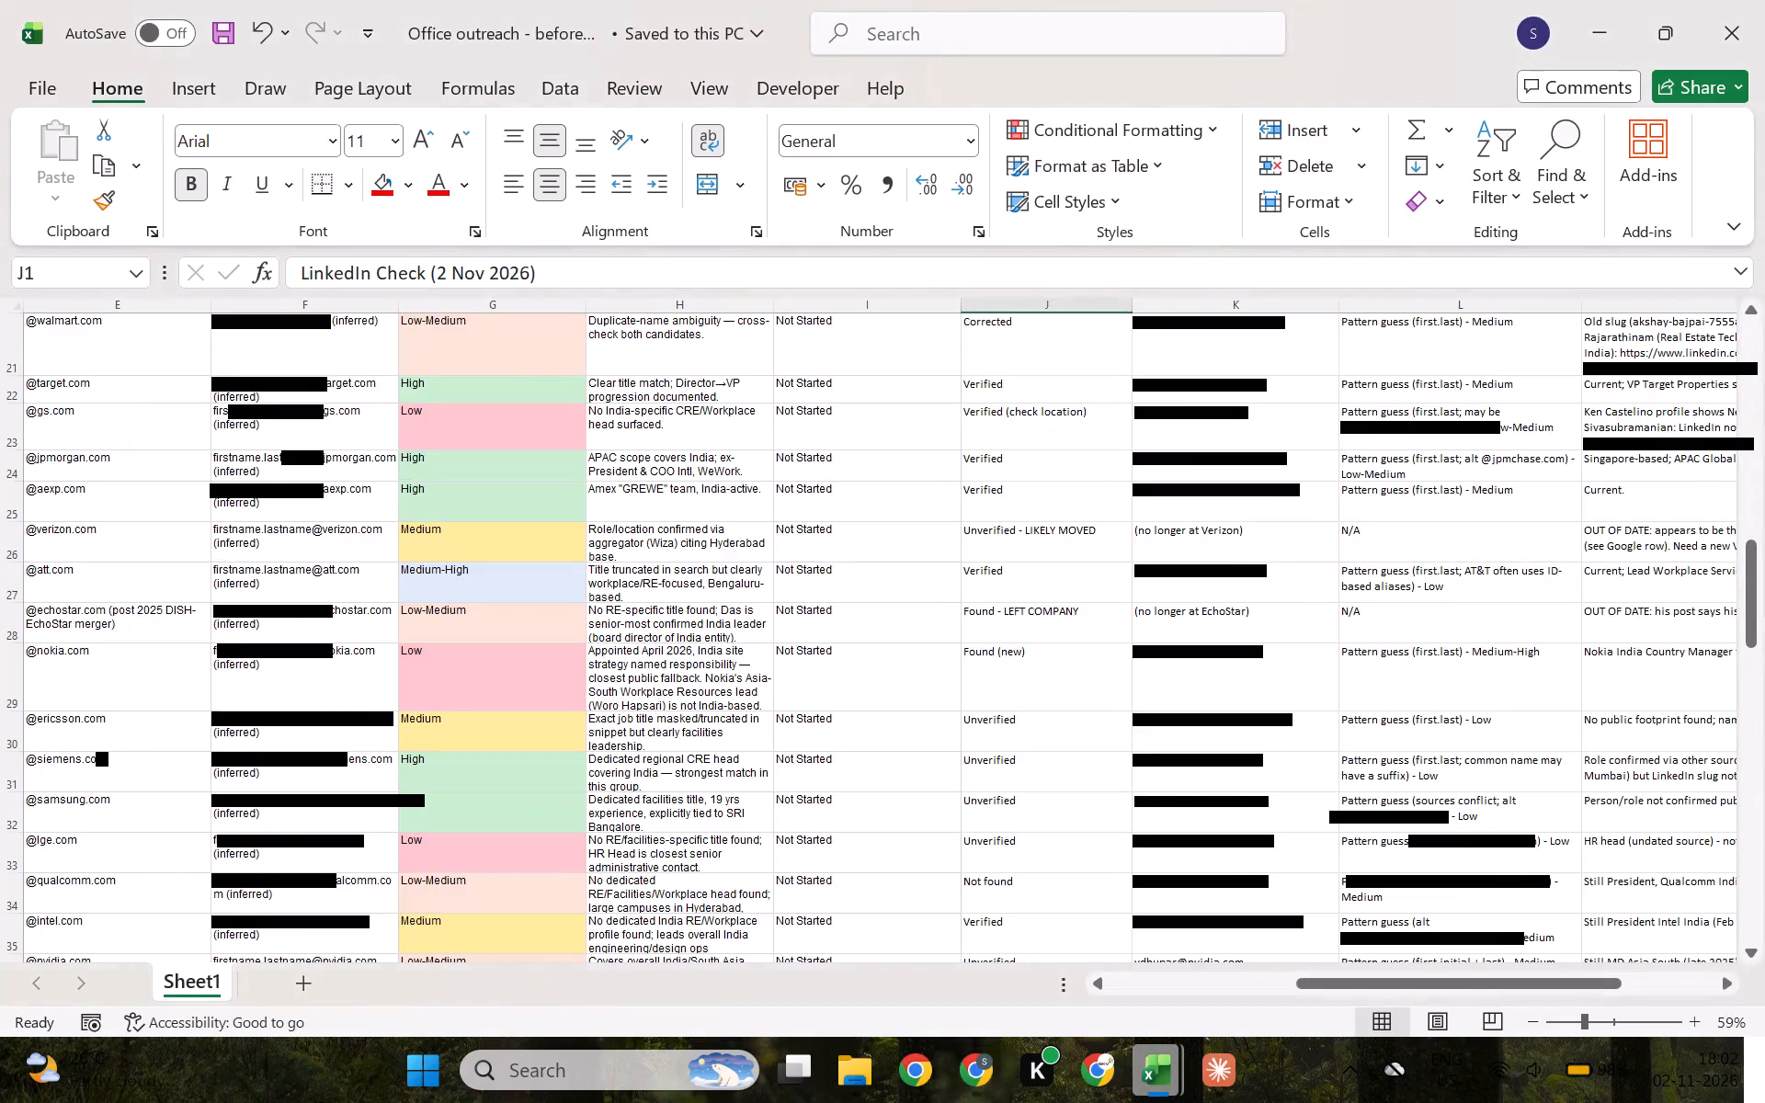
Read down the LinkedIn Check, Email (best guess) and Verification Notes entries in "Office outreach - before Mr E" to about row 55.
scroll(1114, 749, "left", 3)
scroll(1114, 749, "right", 2)
scroll(1114, 749, "down", 2)
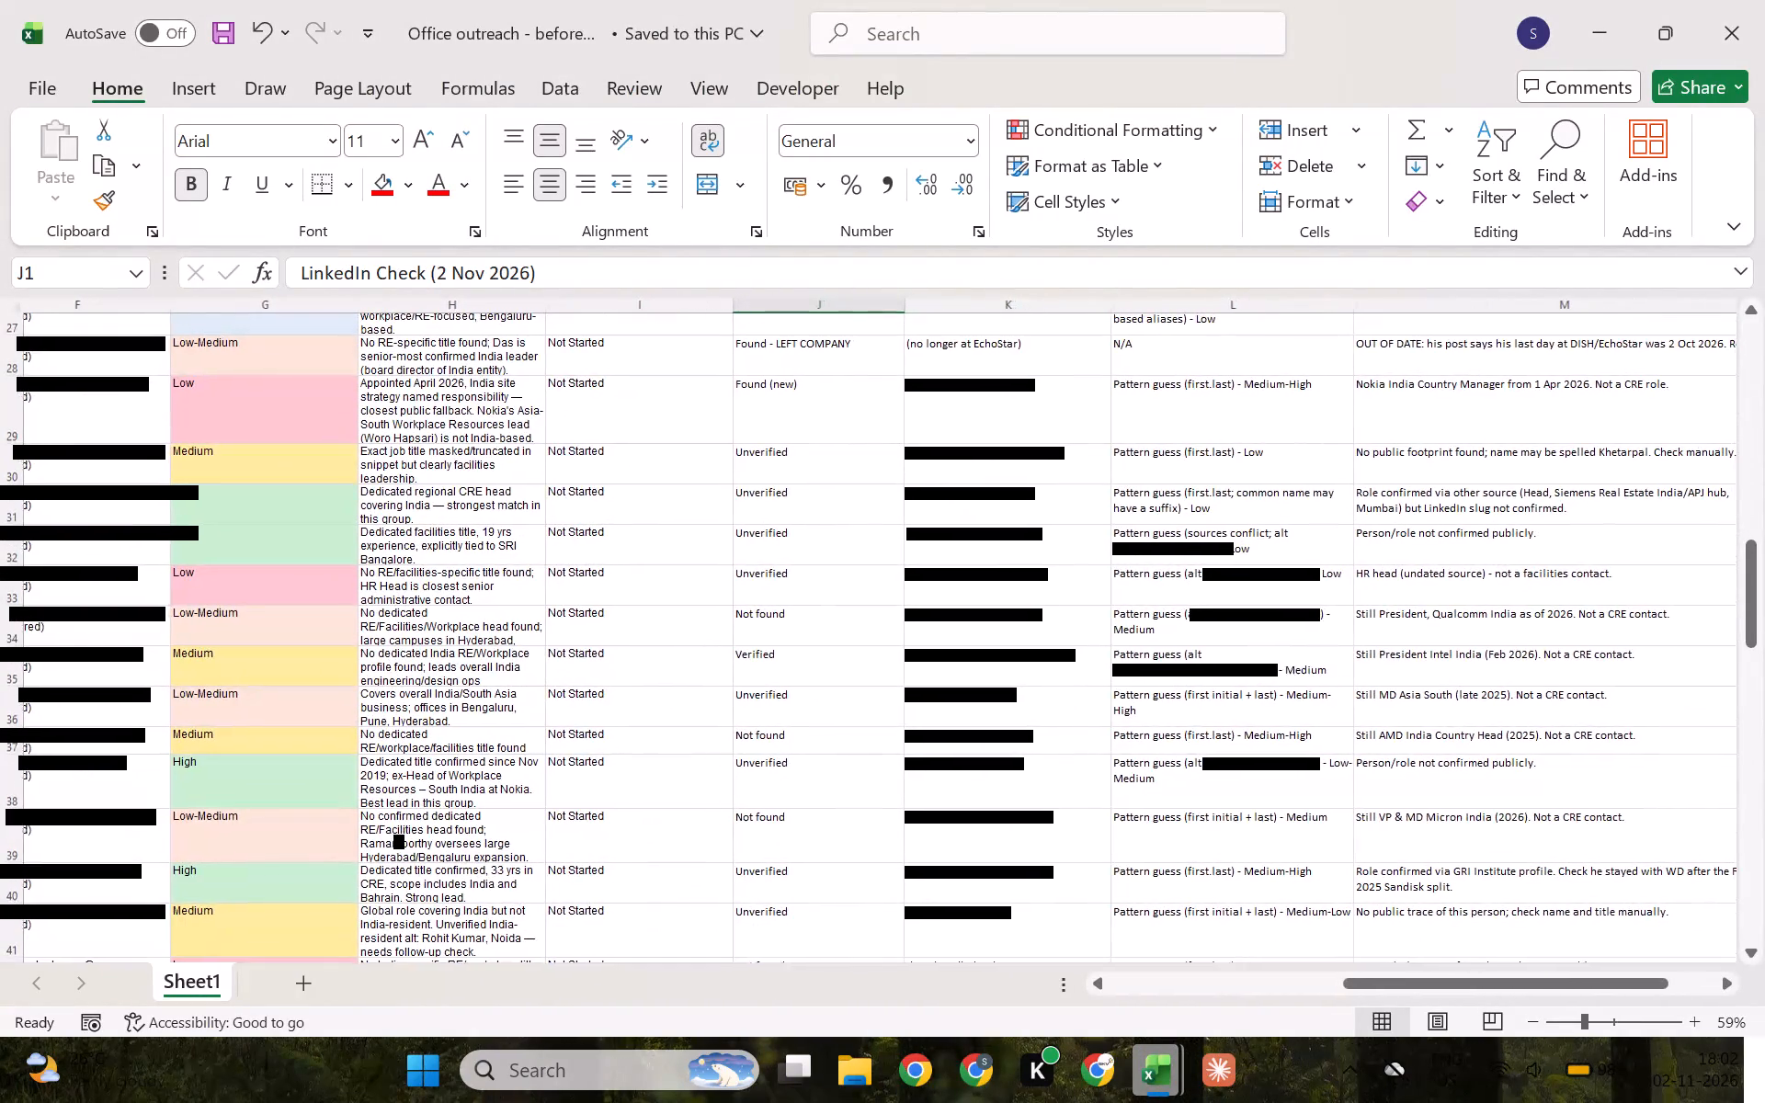
scroll(1114, 749, "down", 4)
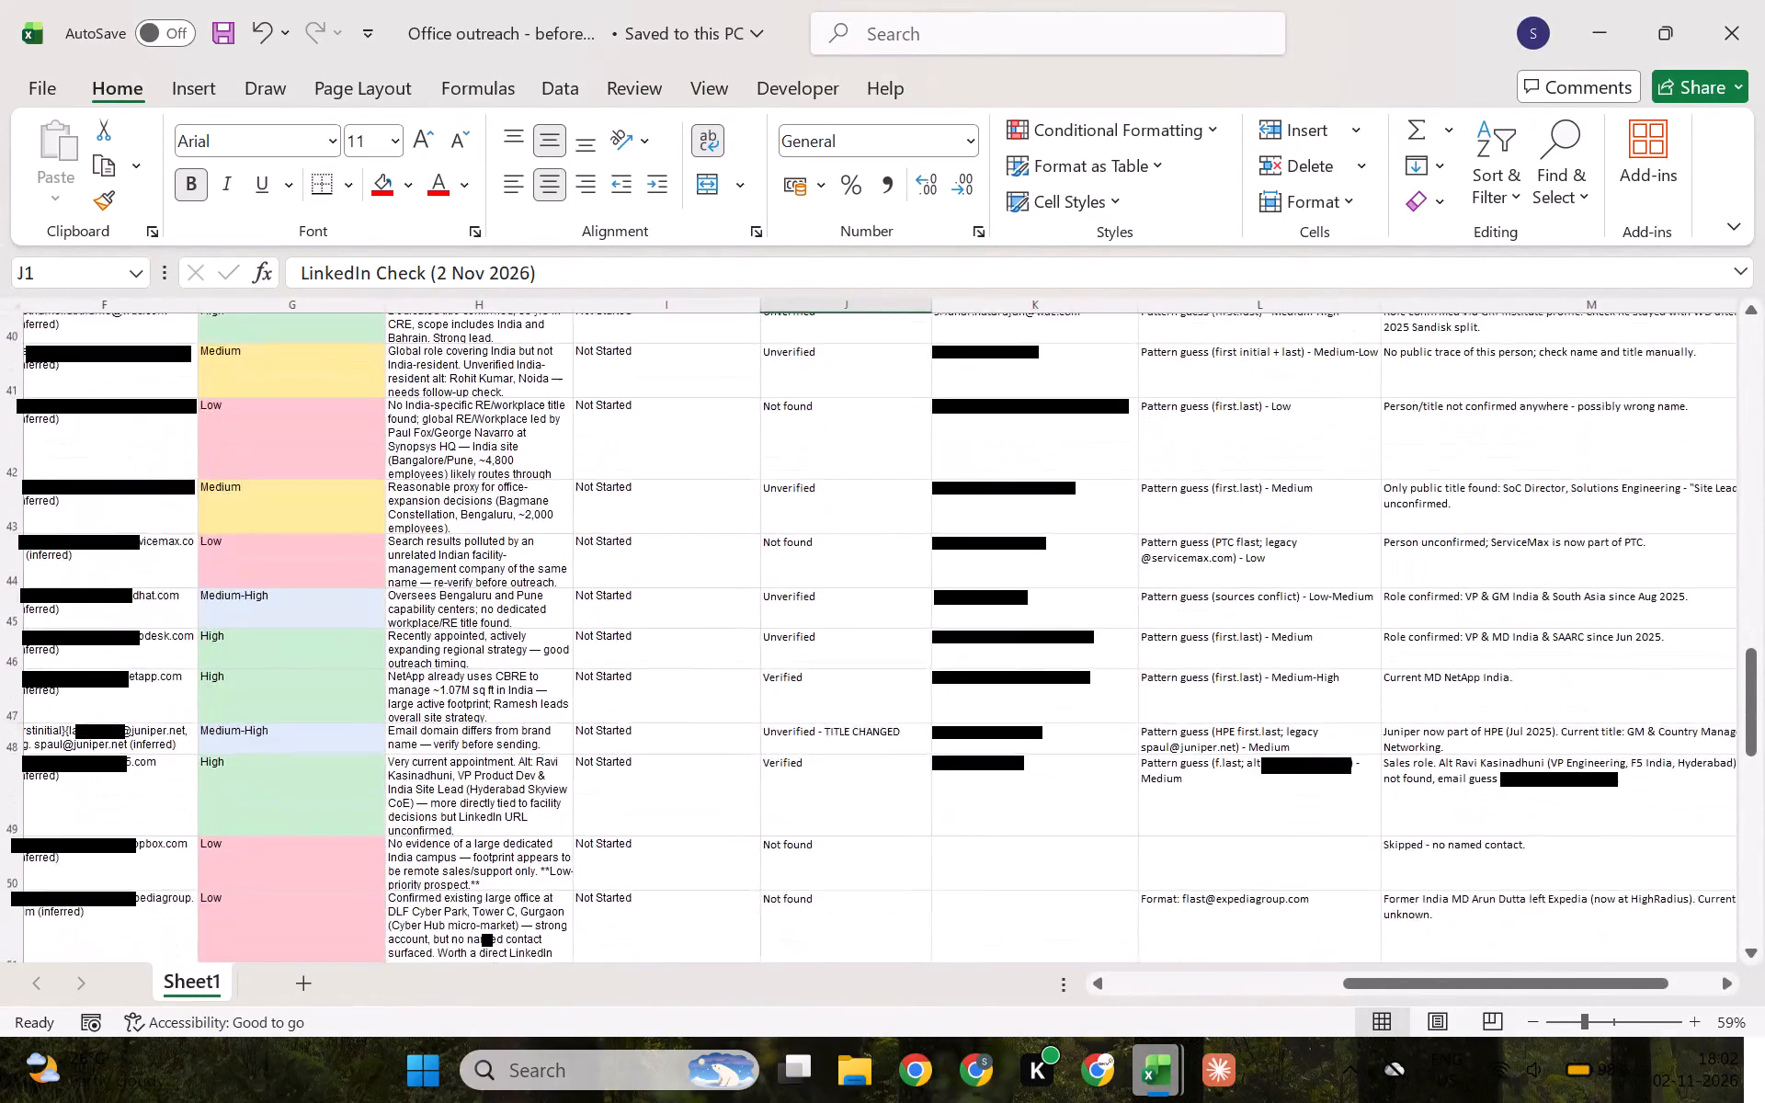
scroll(1114, 749, "down", 1)
scroll(1060, 549, "down", 2)
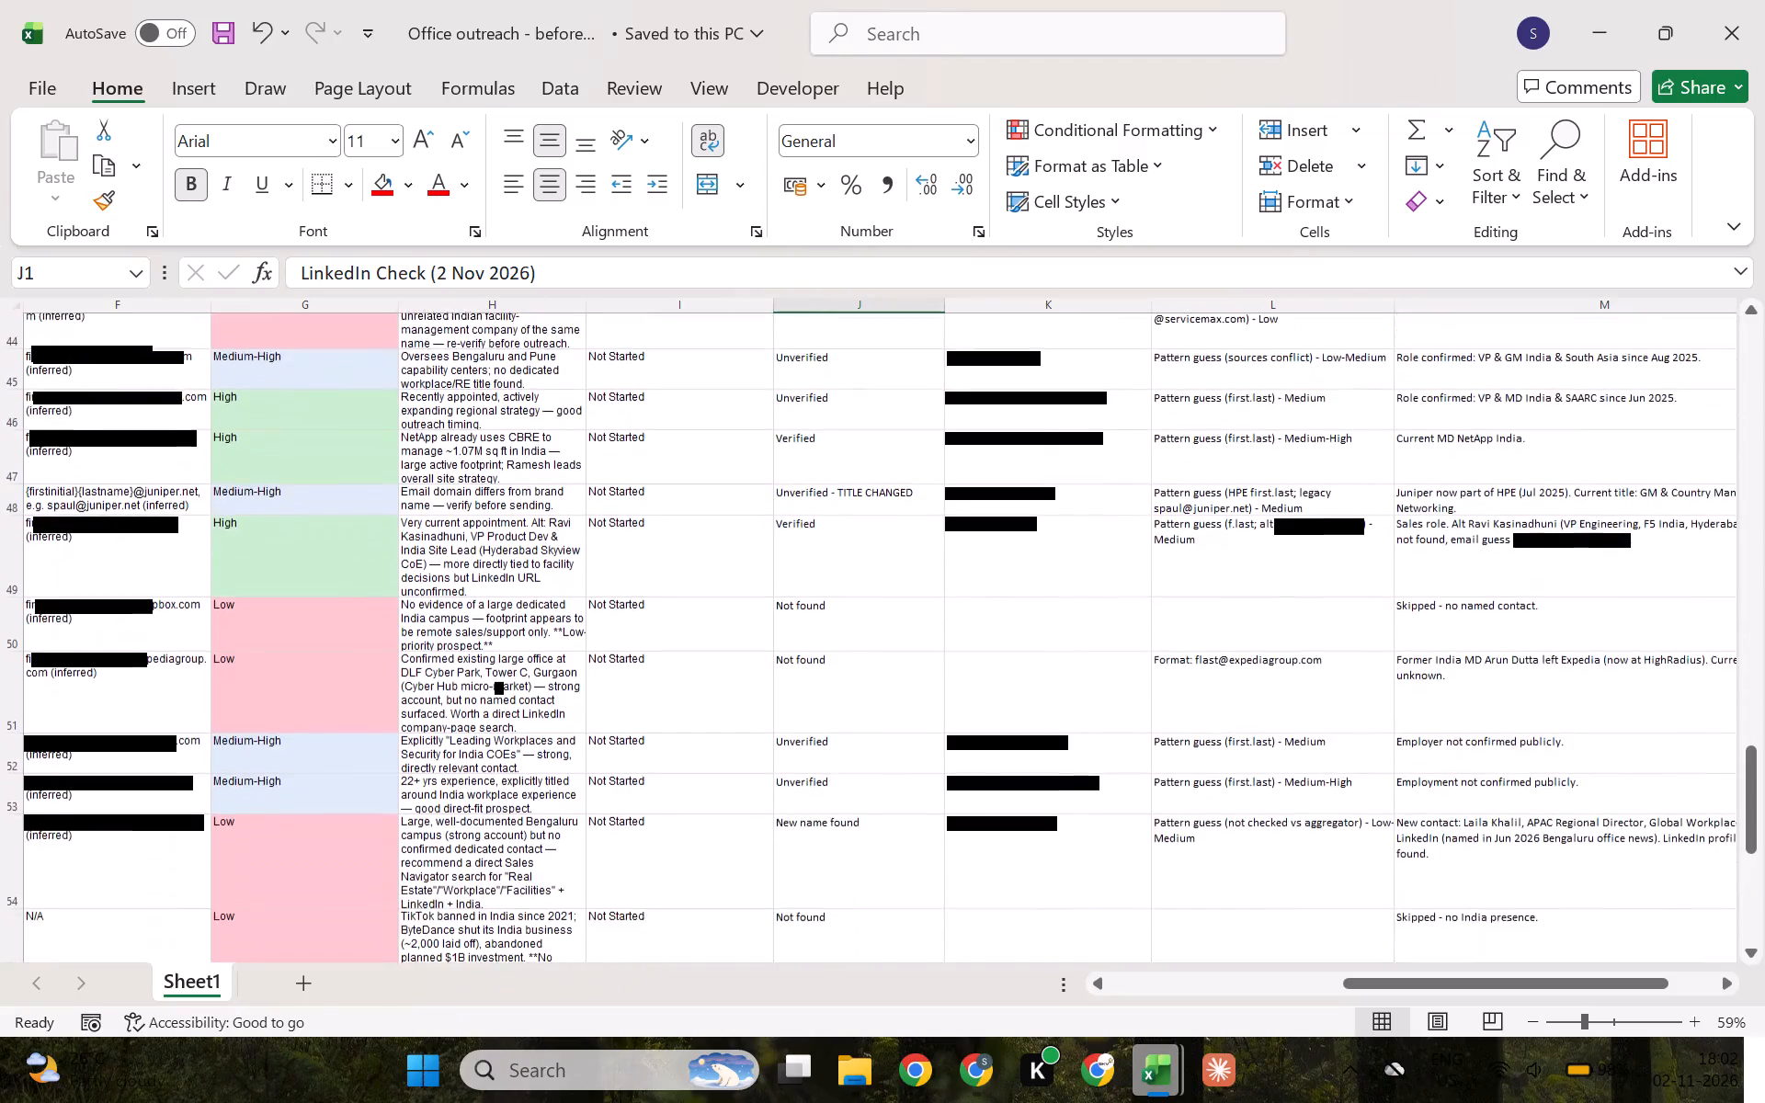
scroll(1060, 549, "down", 1)
scroll(1028, 765, "down", 2)
Review the same check, guessed email and verification note entries back up toward the first company rows.
scroll(1028, 765, "up", 2)
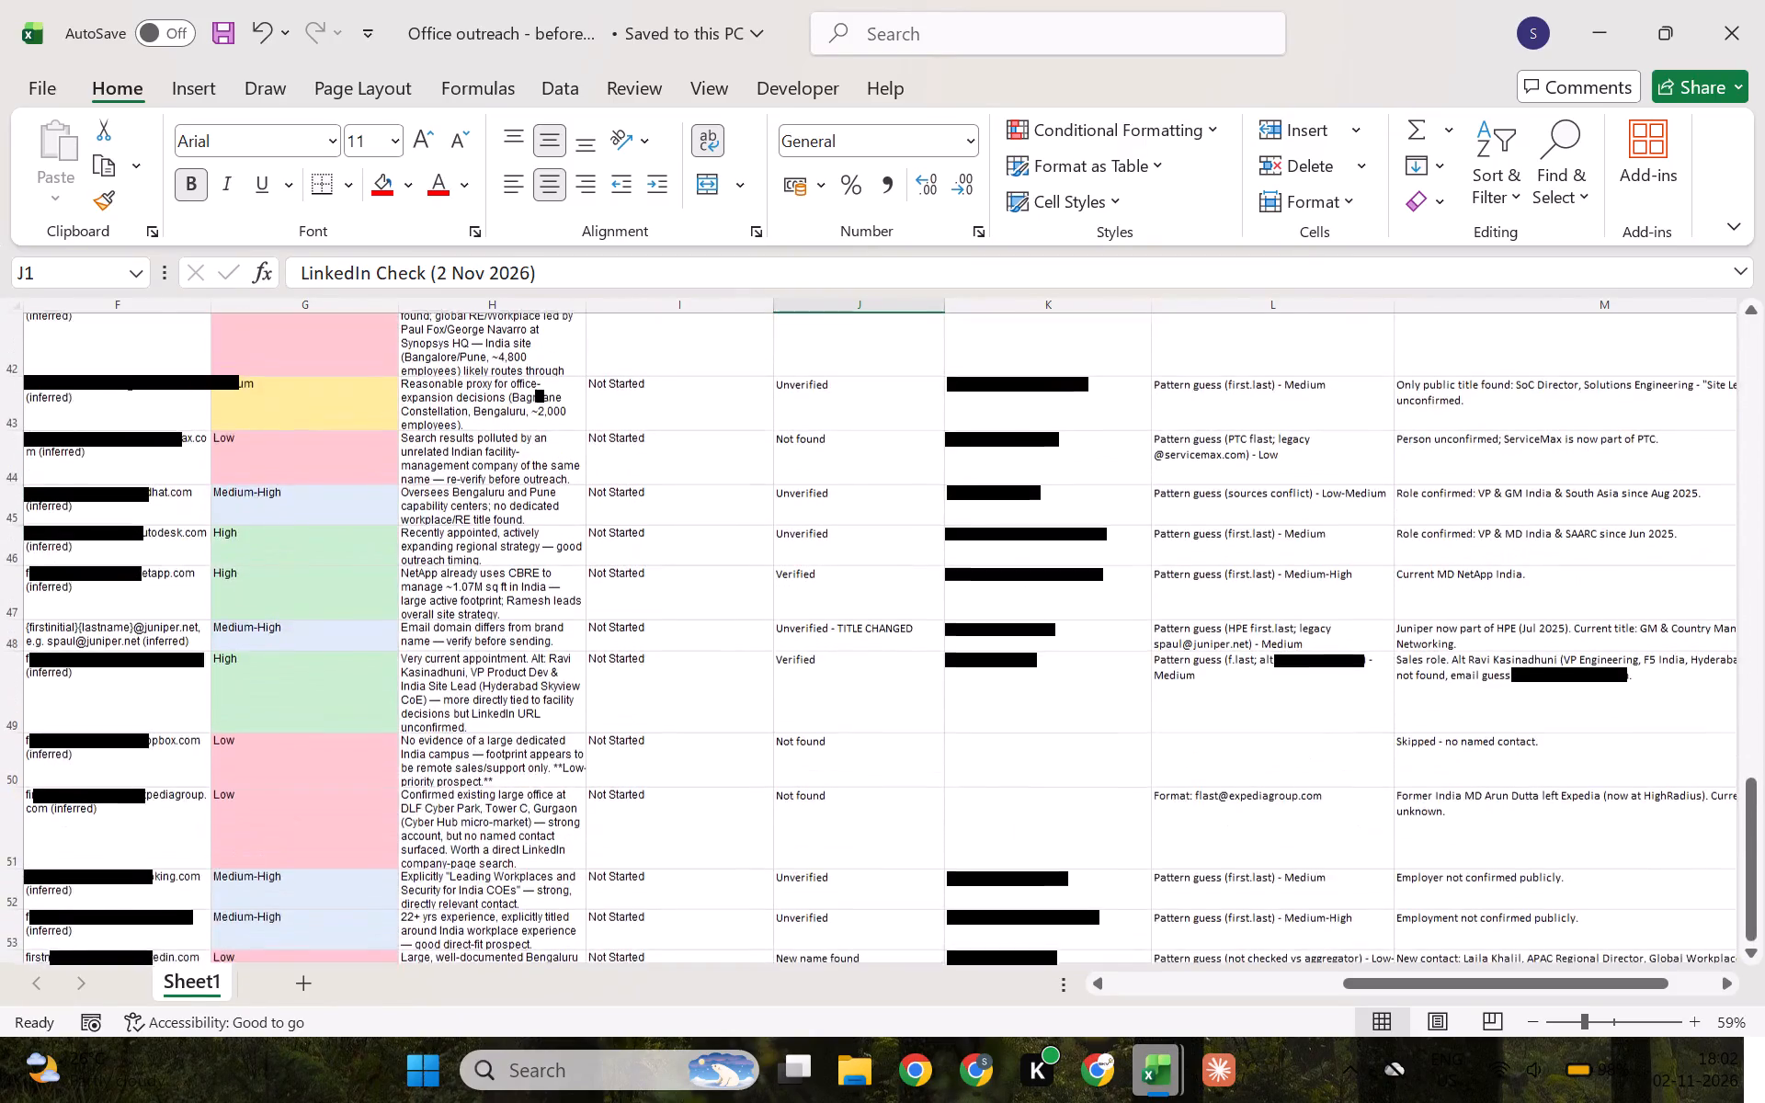
scroll(1028, 765, "up", 2)
scroll(1019, 580, "up", 4)
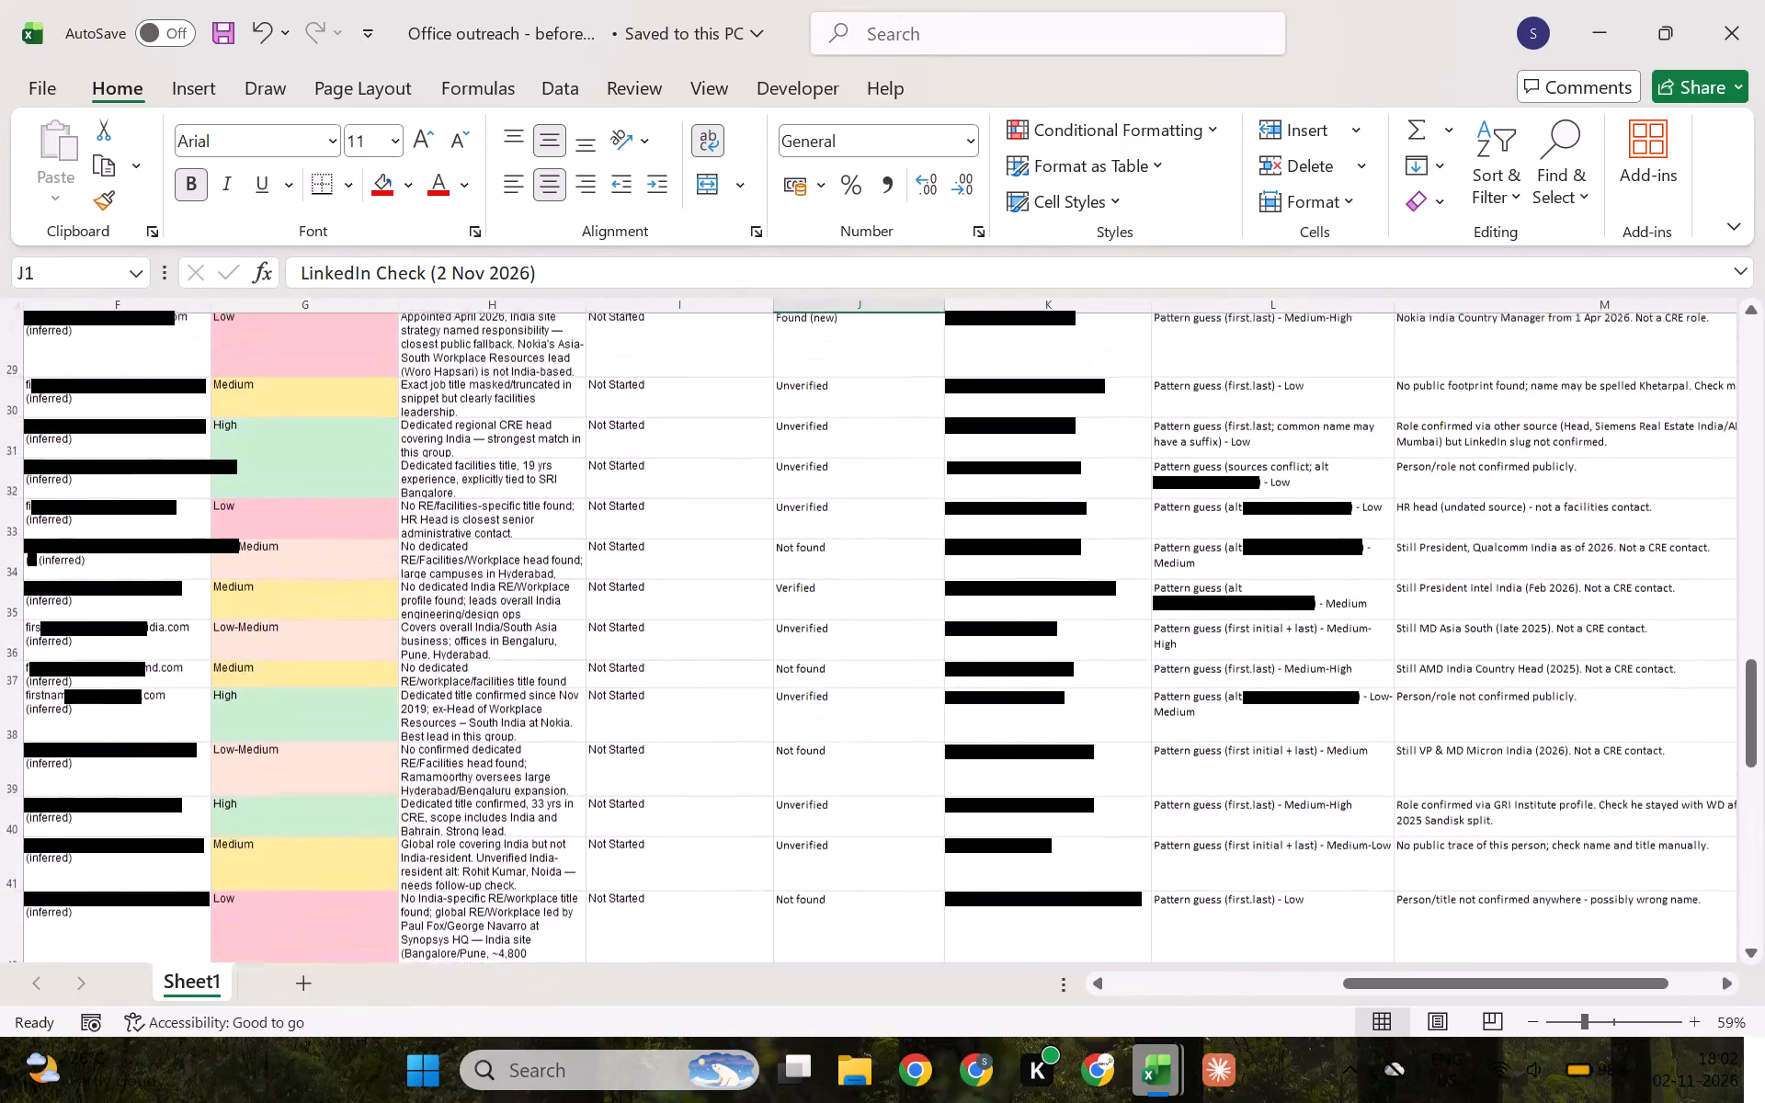
scroll(1019, 580, "up", 4)
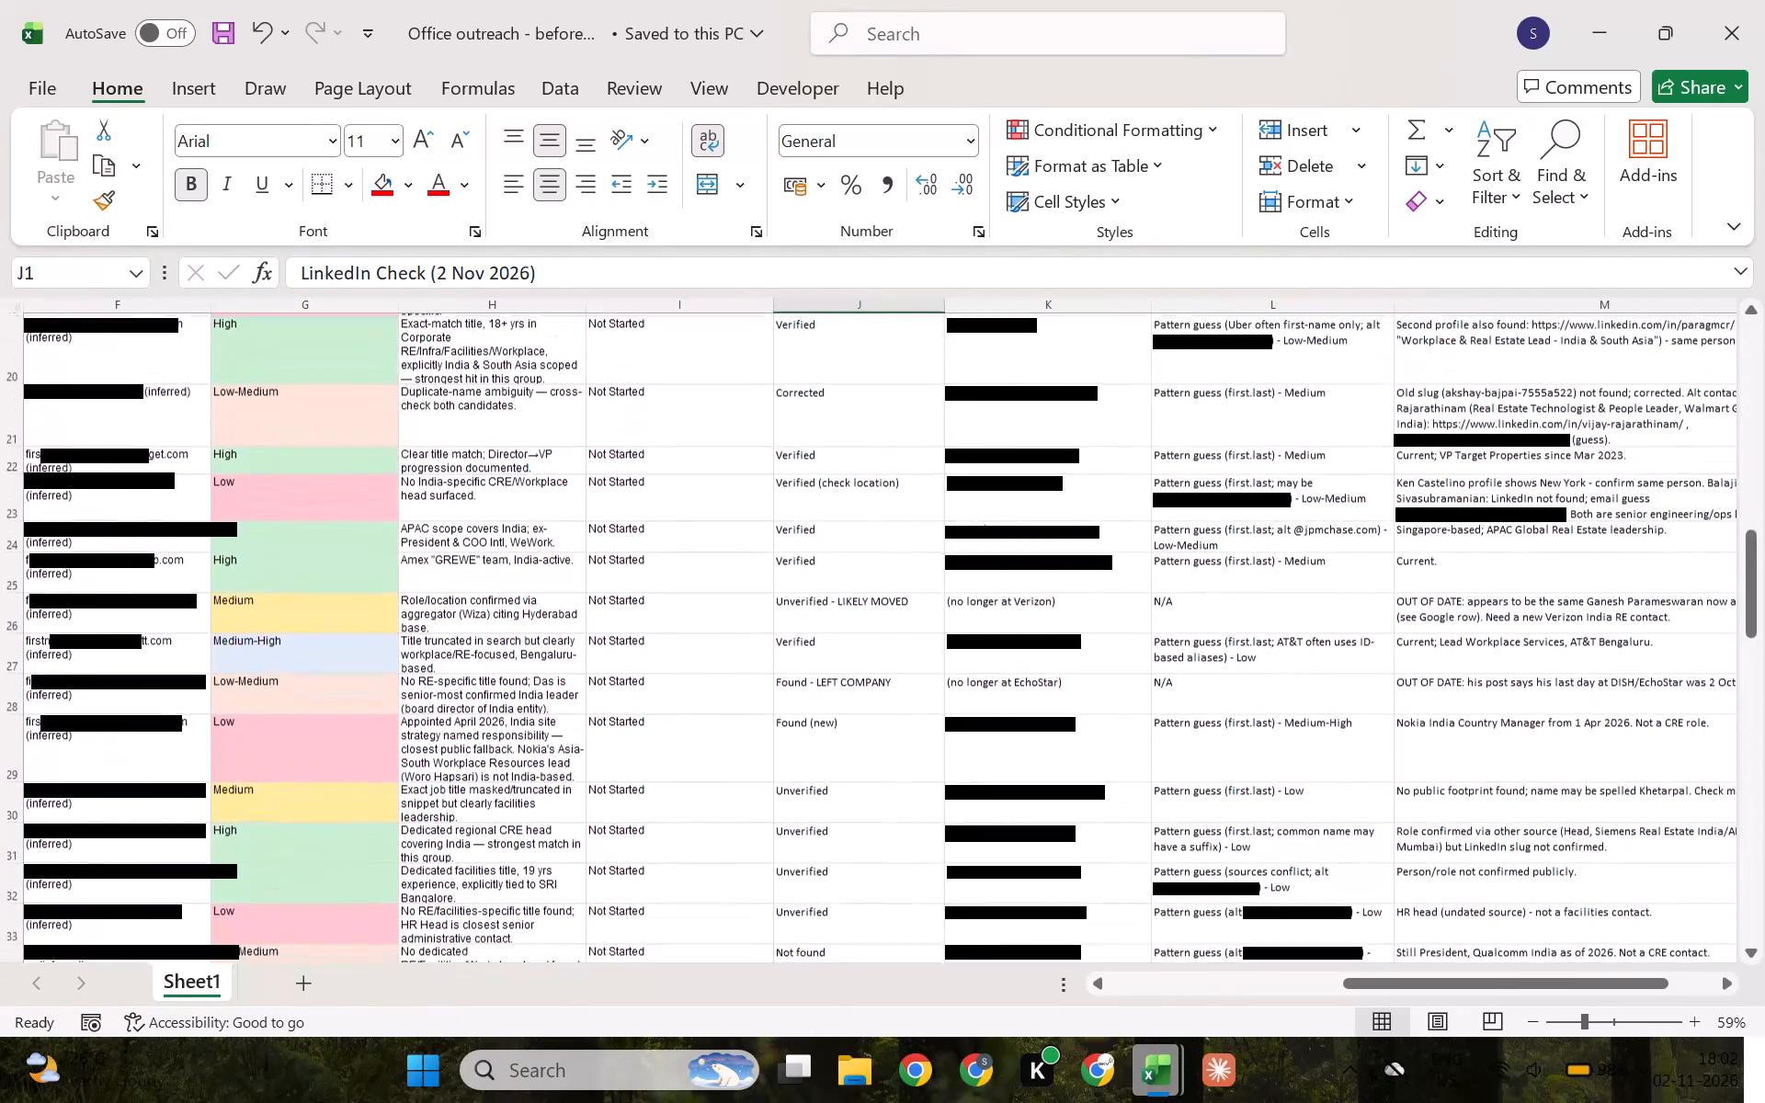
scroll(1019, 580, "up", 2)
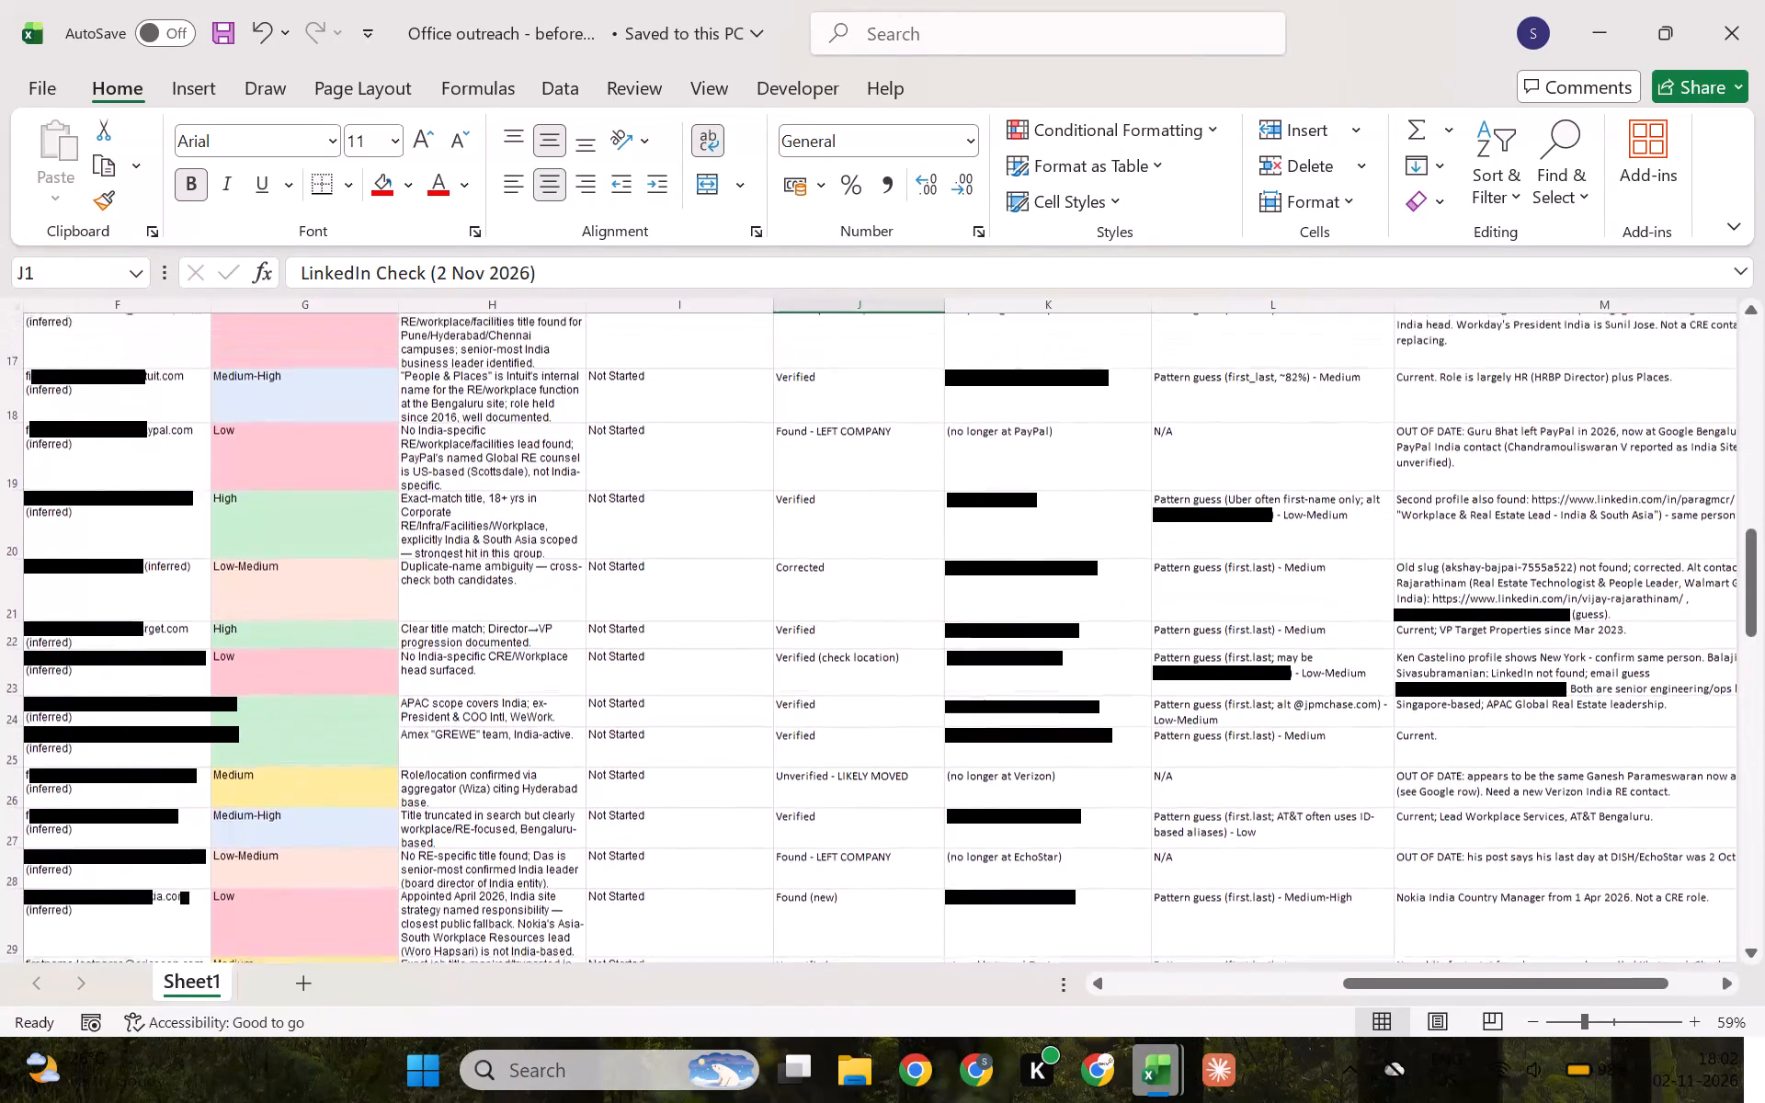
scroll(1019, 580, "up", 3)
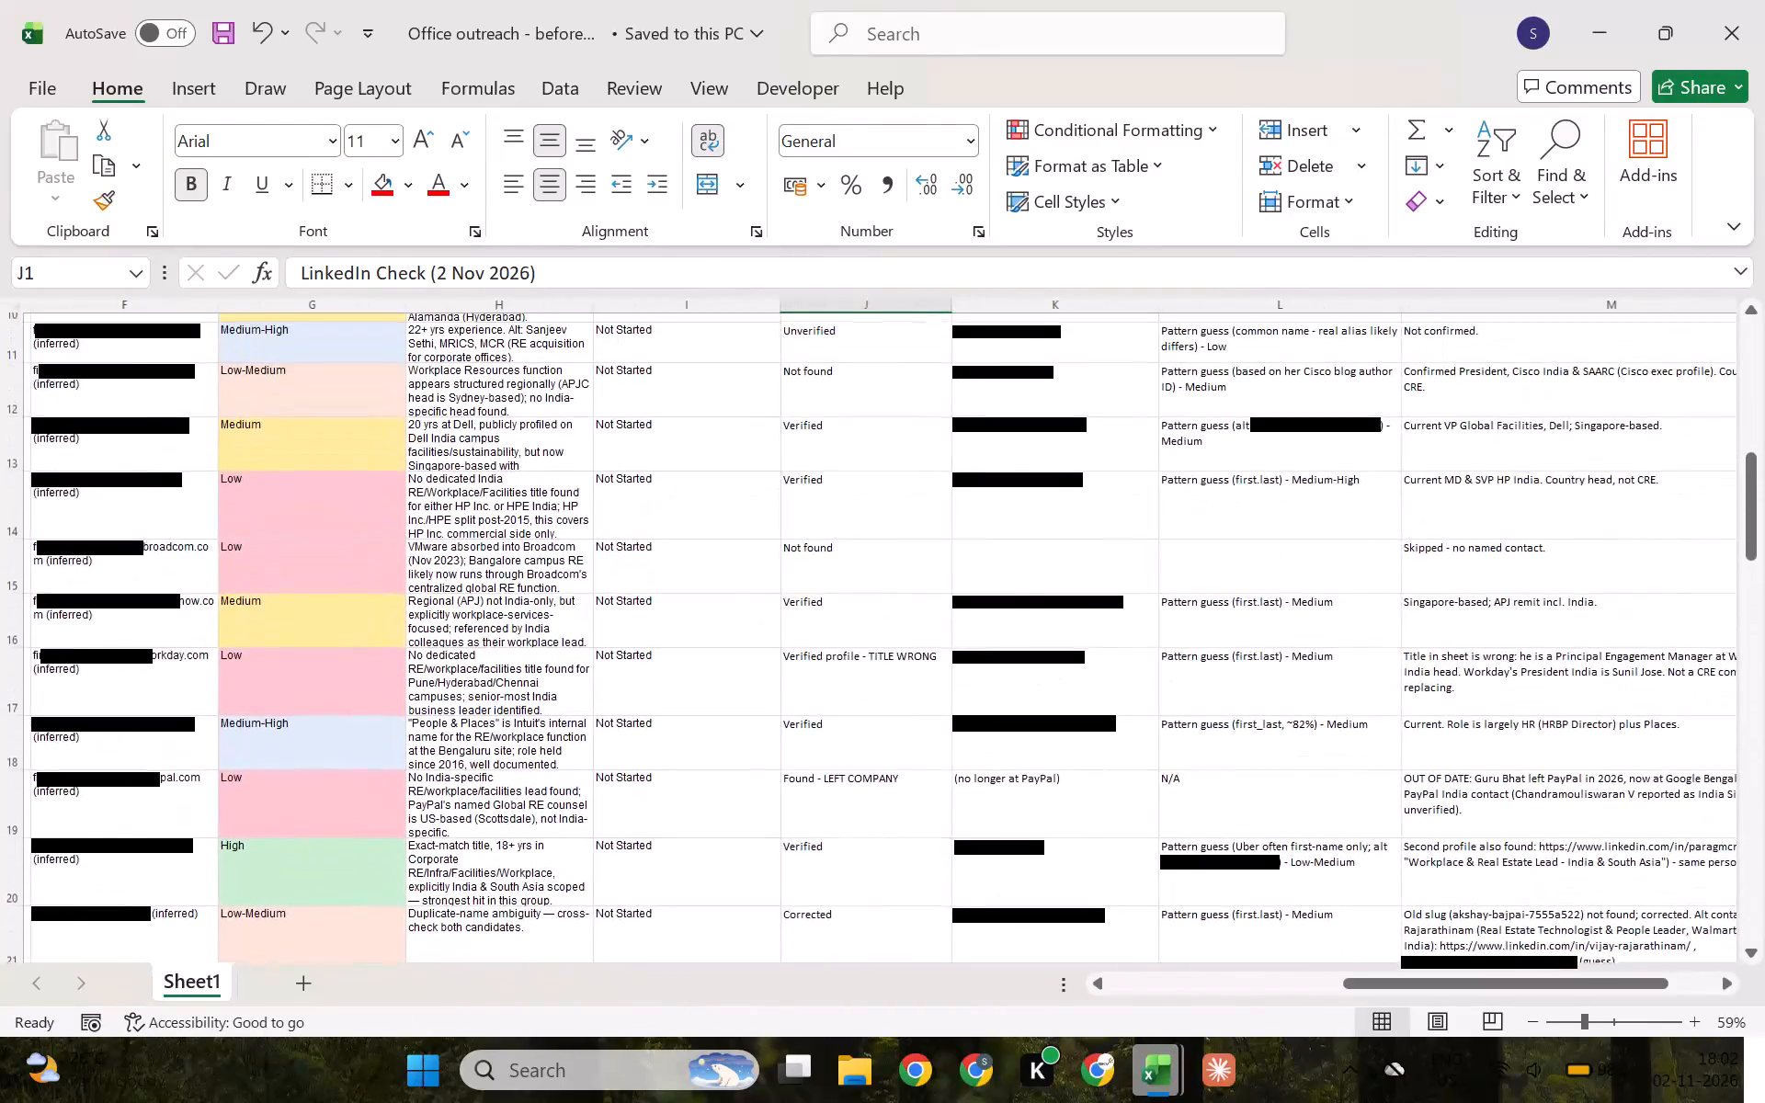
scroll(1019, 580, "up", 2)
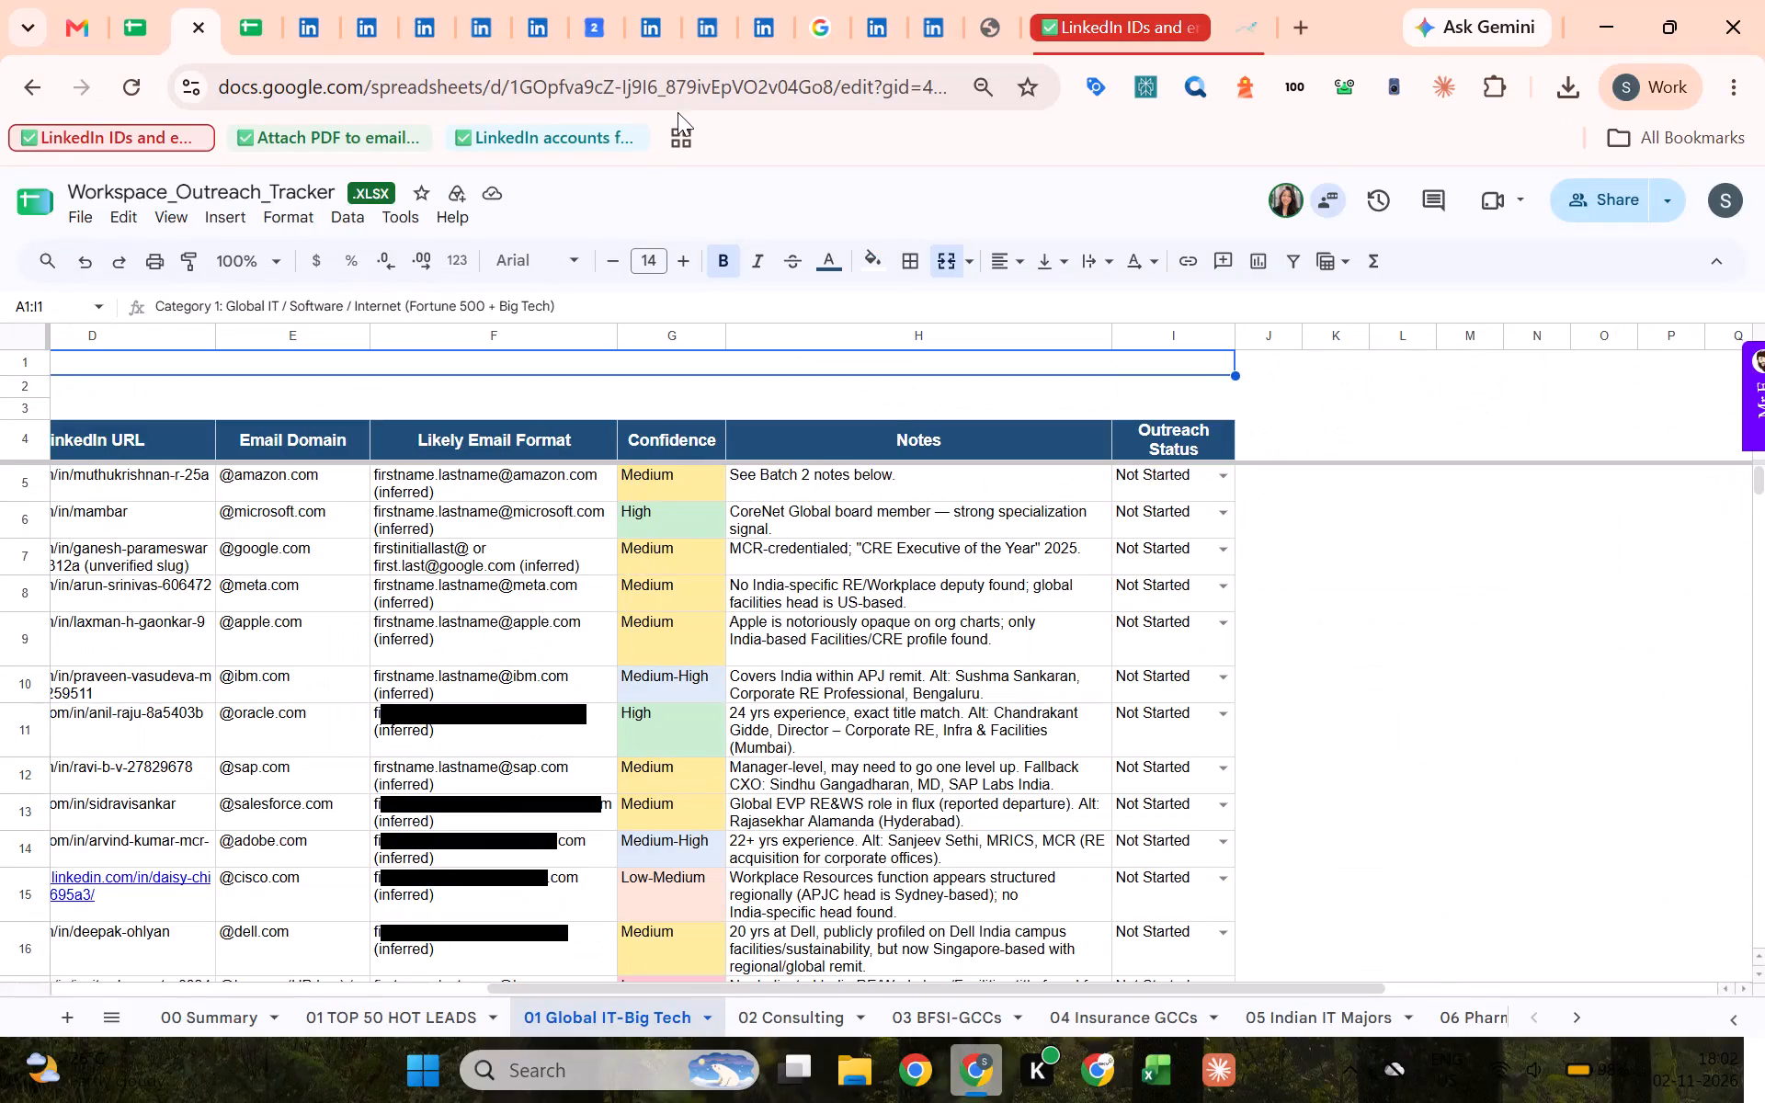
In Chrome, examine the contacts, LinkedIn URLs and email formats on Workspace_Outreach_Tracker's 01 Global IT-Big Tech sheet, including Cisco India's URL cell.
scroll(582, 665, "right", 4)
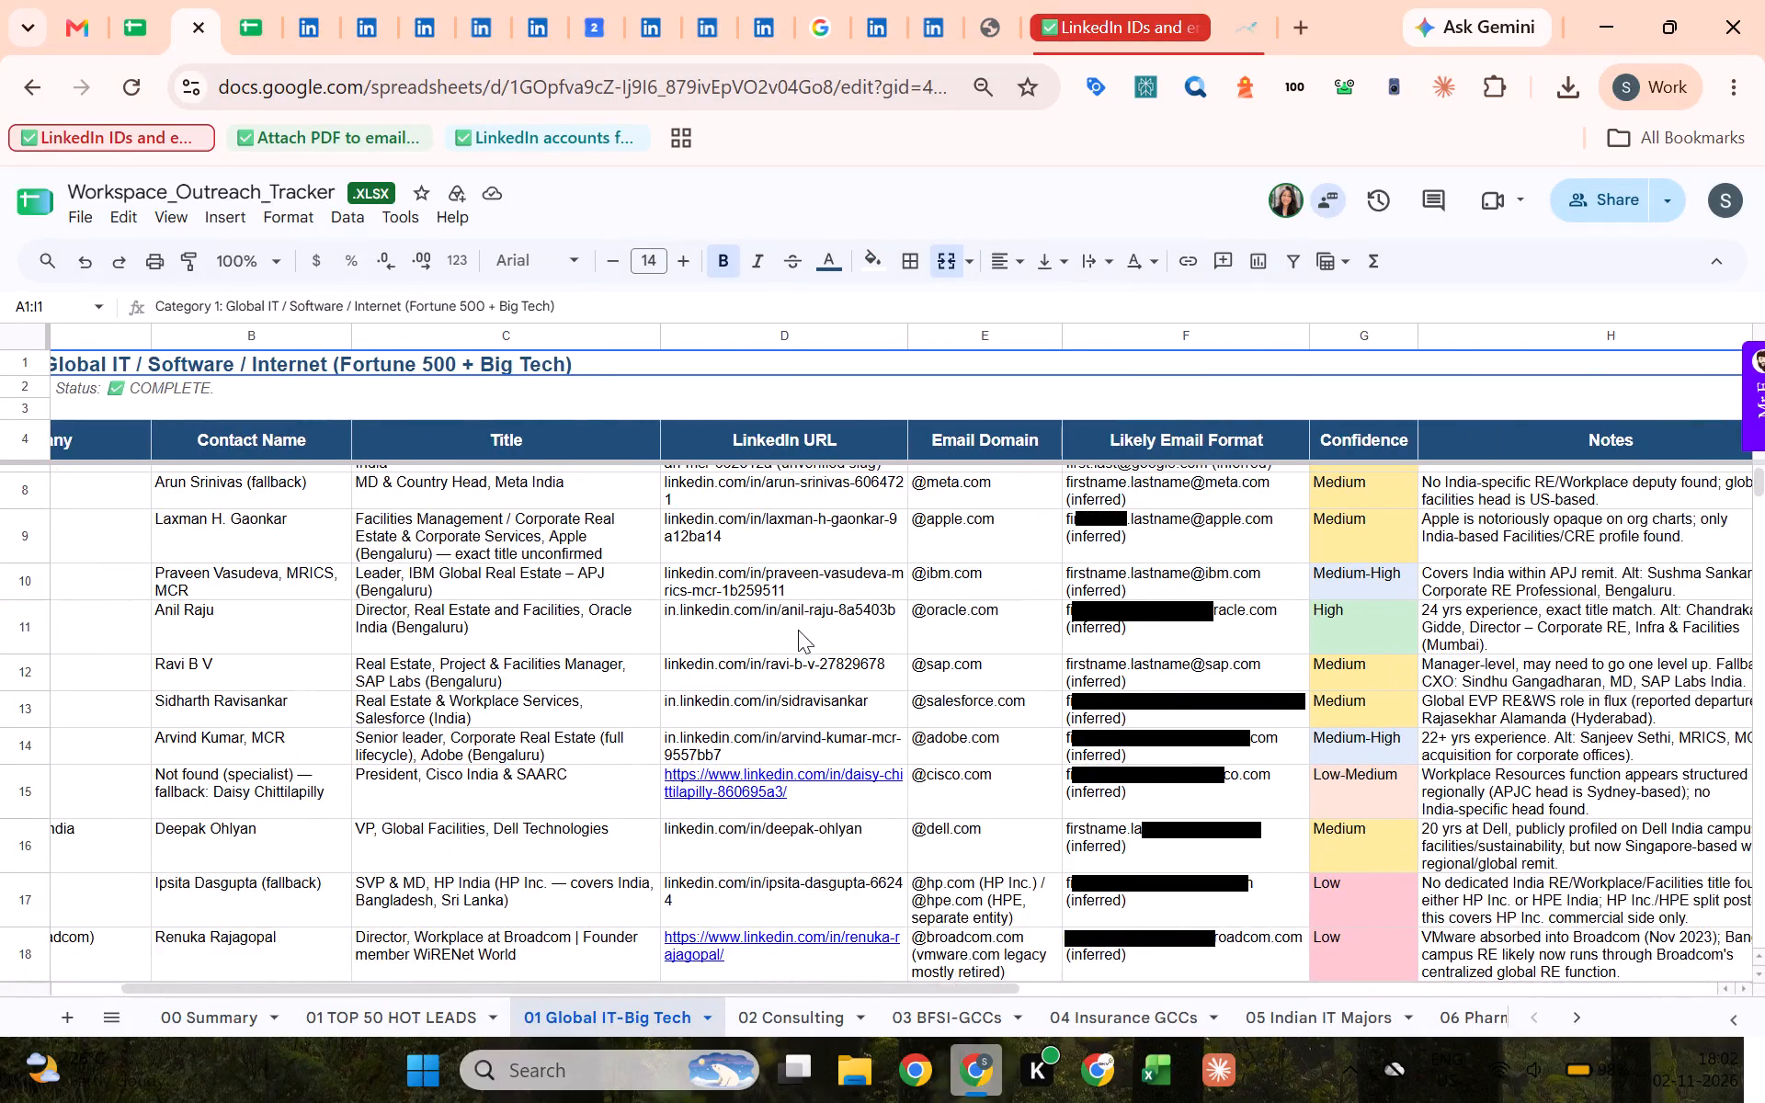
scroll(798, 630, "down", 1)
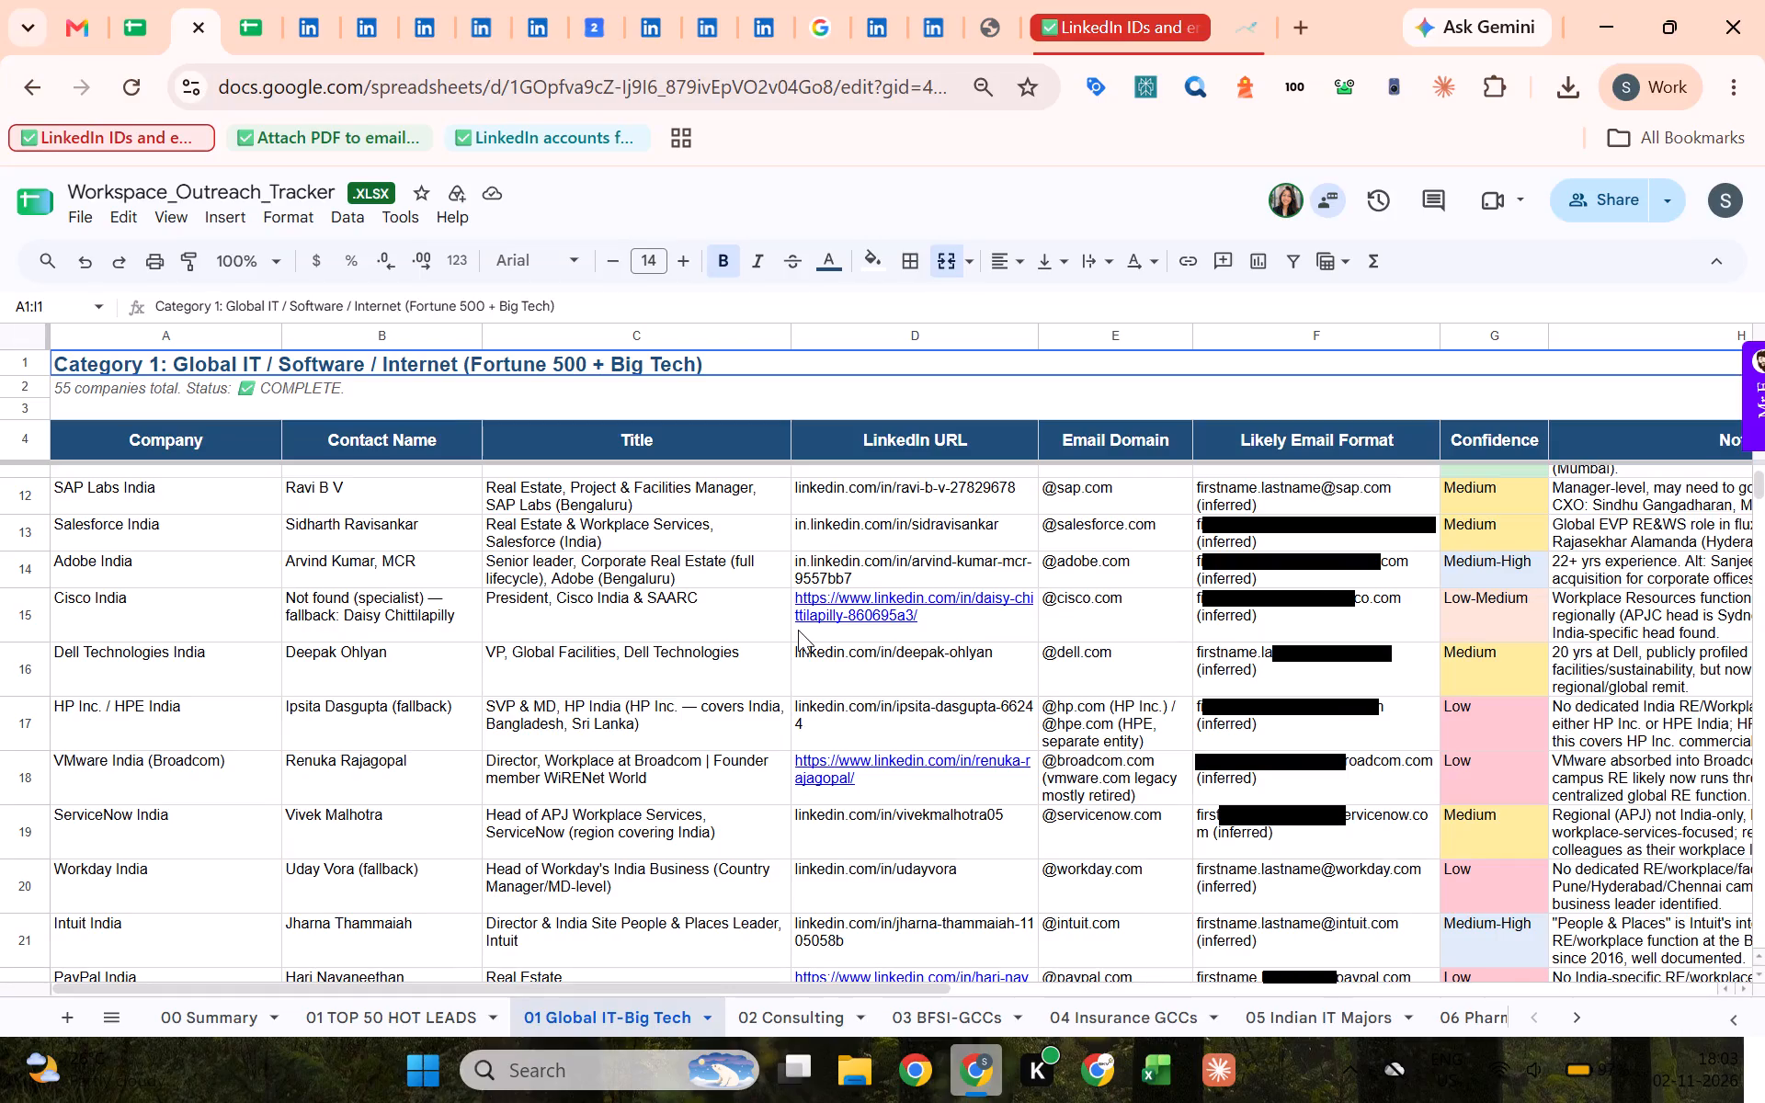
left_click(798, 630)
left_click(798, 630)
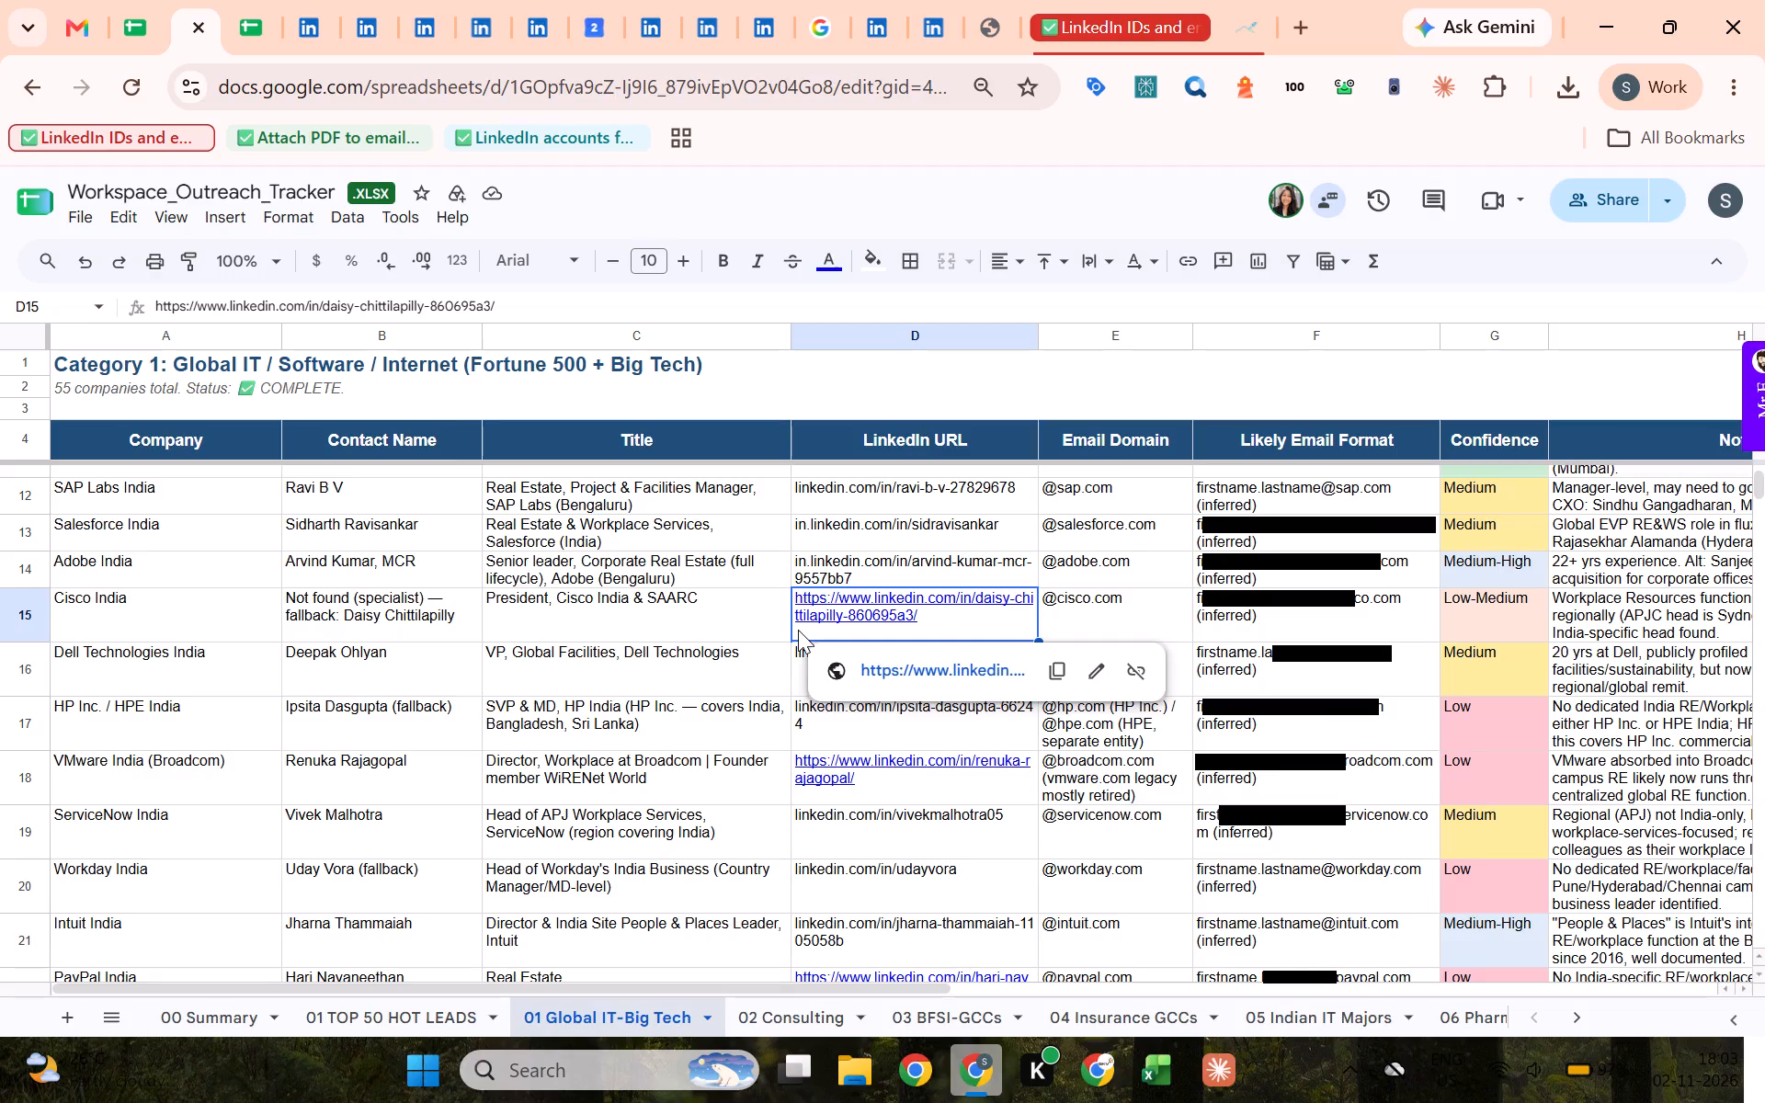
left_click(798, 630)
scroll(939, 611, "up", 7)
Copy the Apple contact's guessed email from cell K6 of "Office outreach - before Mr E" and return to Workspace_Outreach_Tracker in Chrome.
key("alt+Tab")
scroll(939, 611, "up", 1)
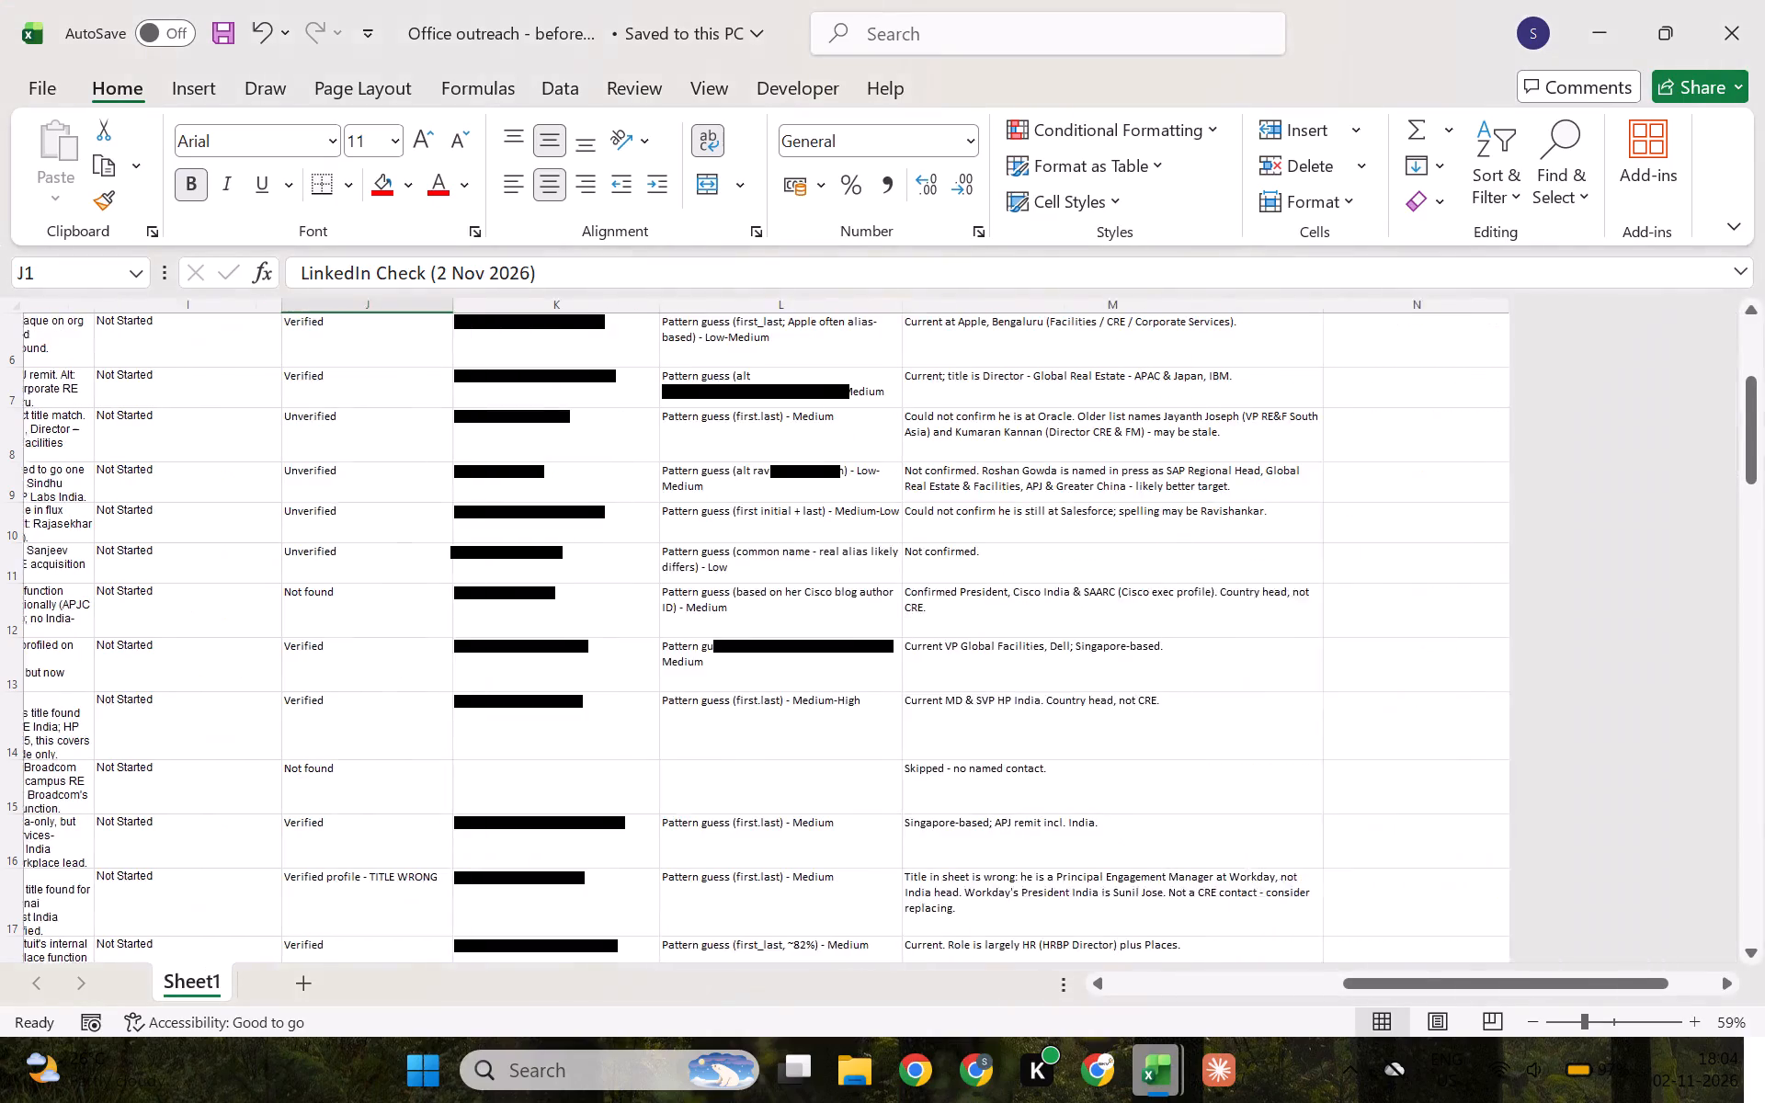
scroll(939, 611, "up", 2)
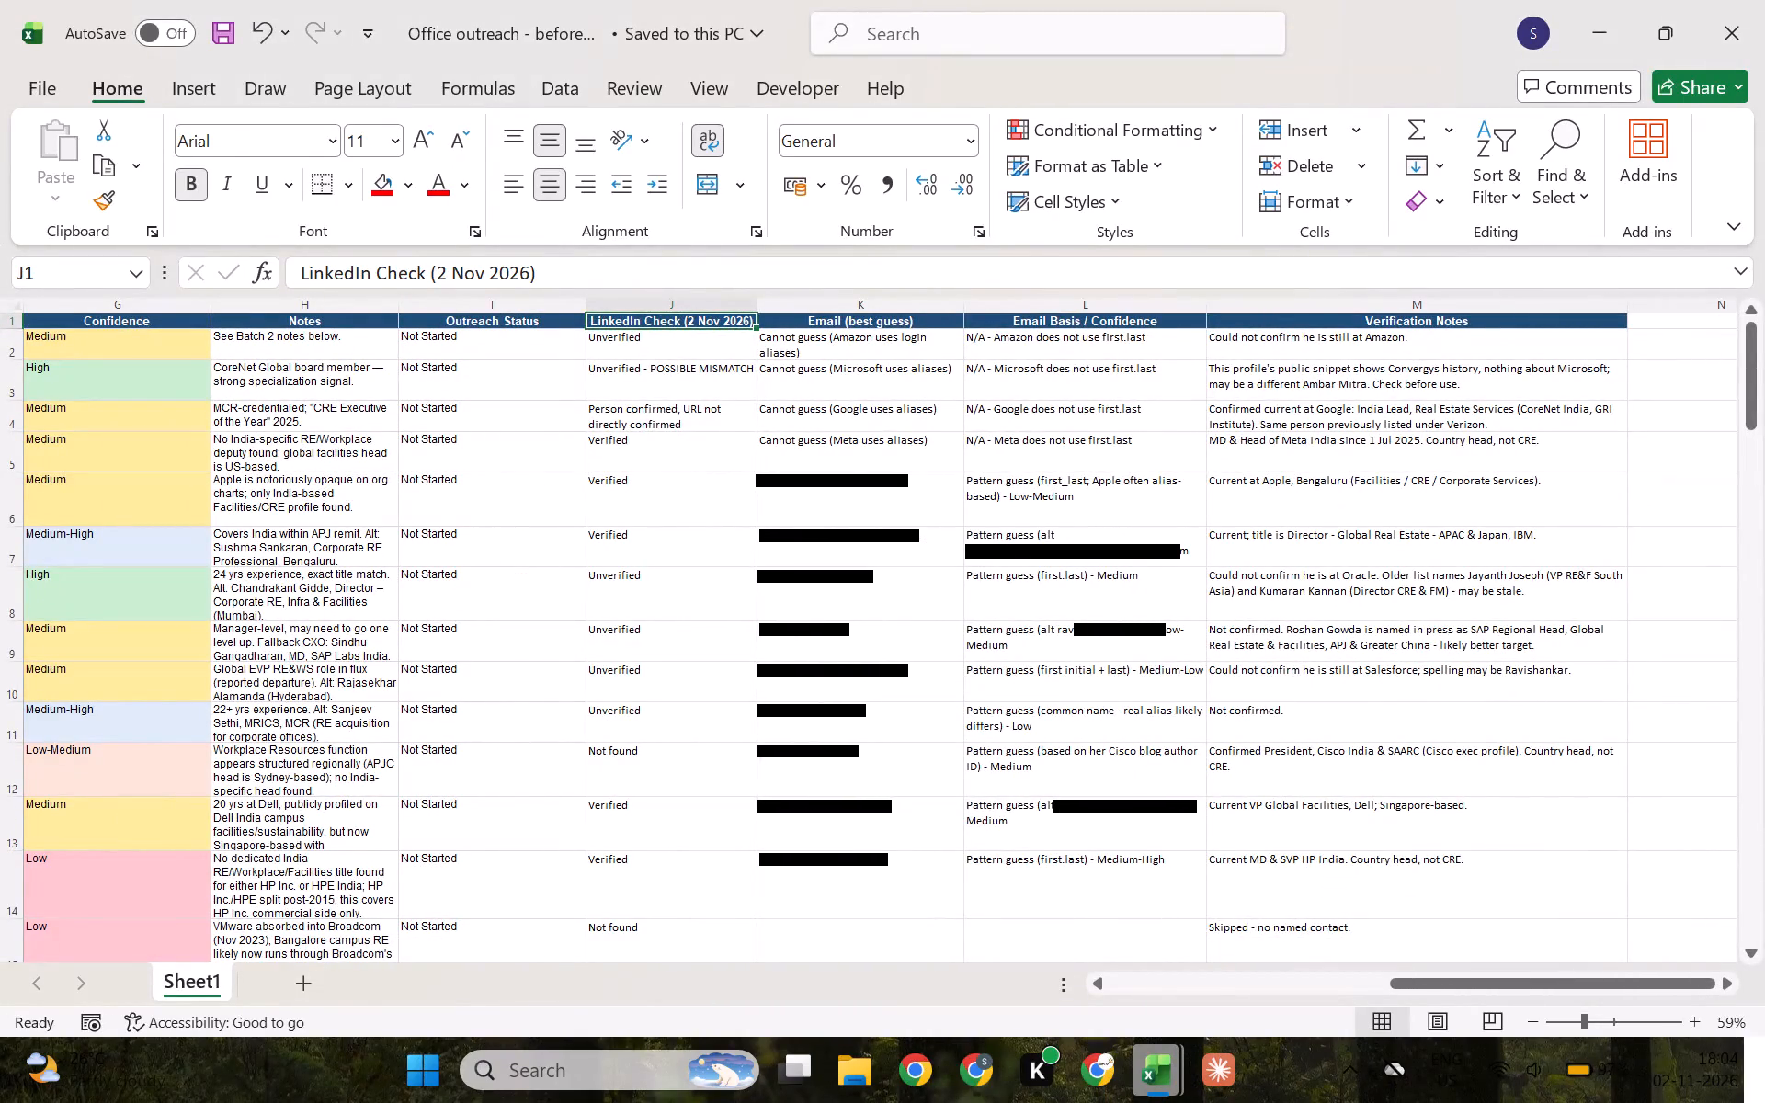
left_click(844, 515)
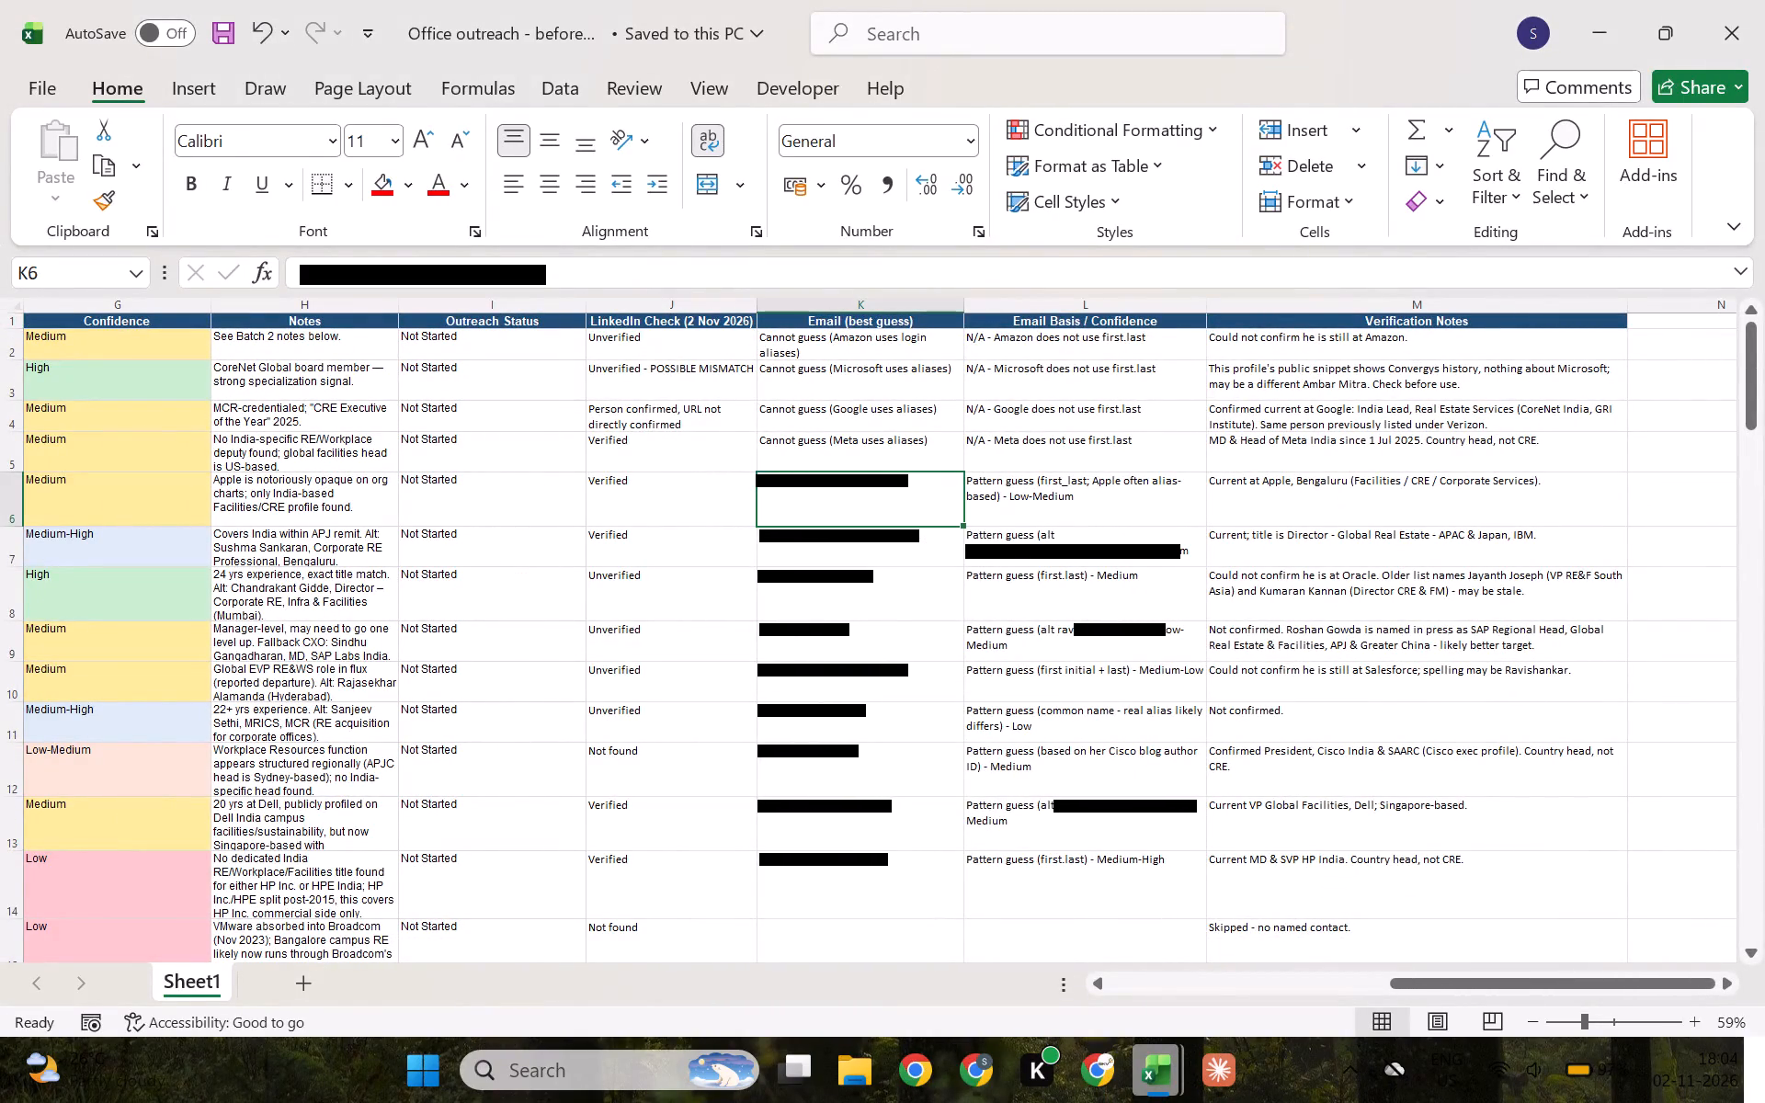
key("ctrl+c")
scroll(844, 515, "right", 2)
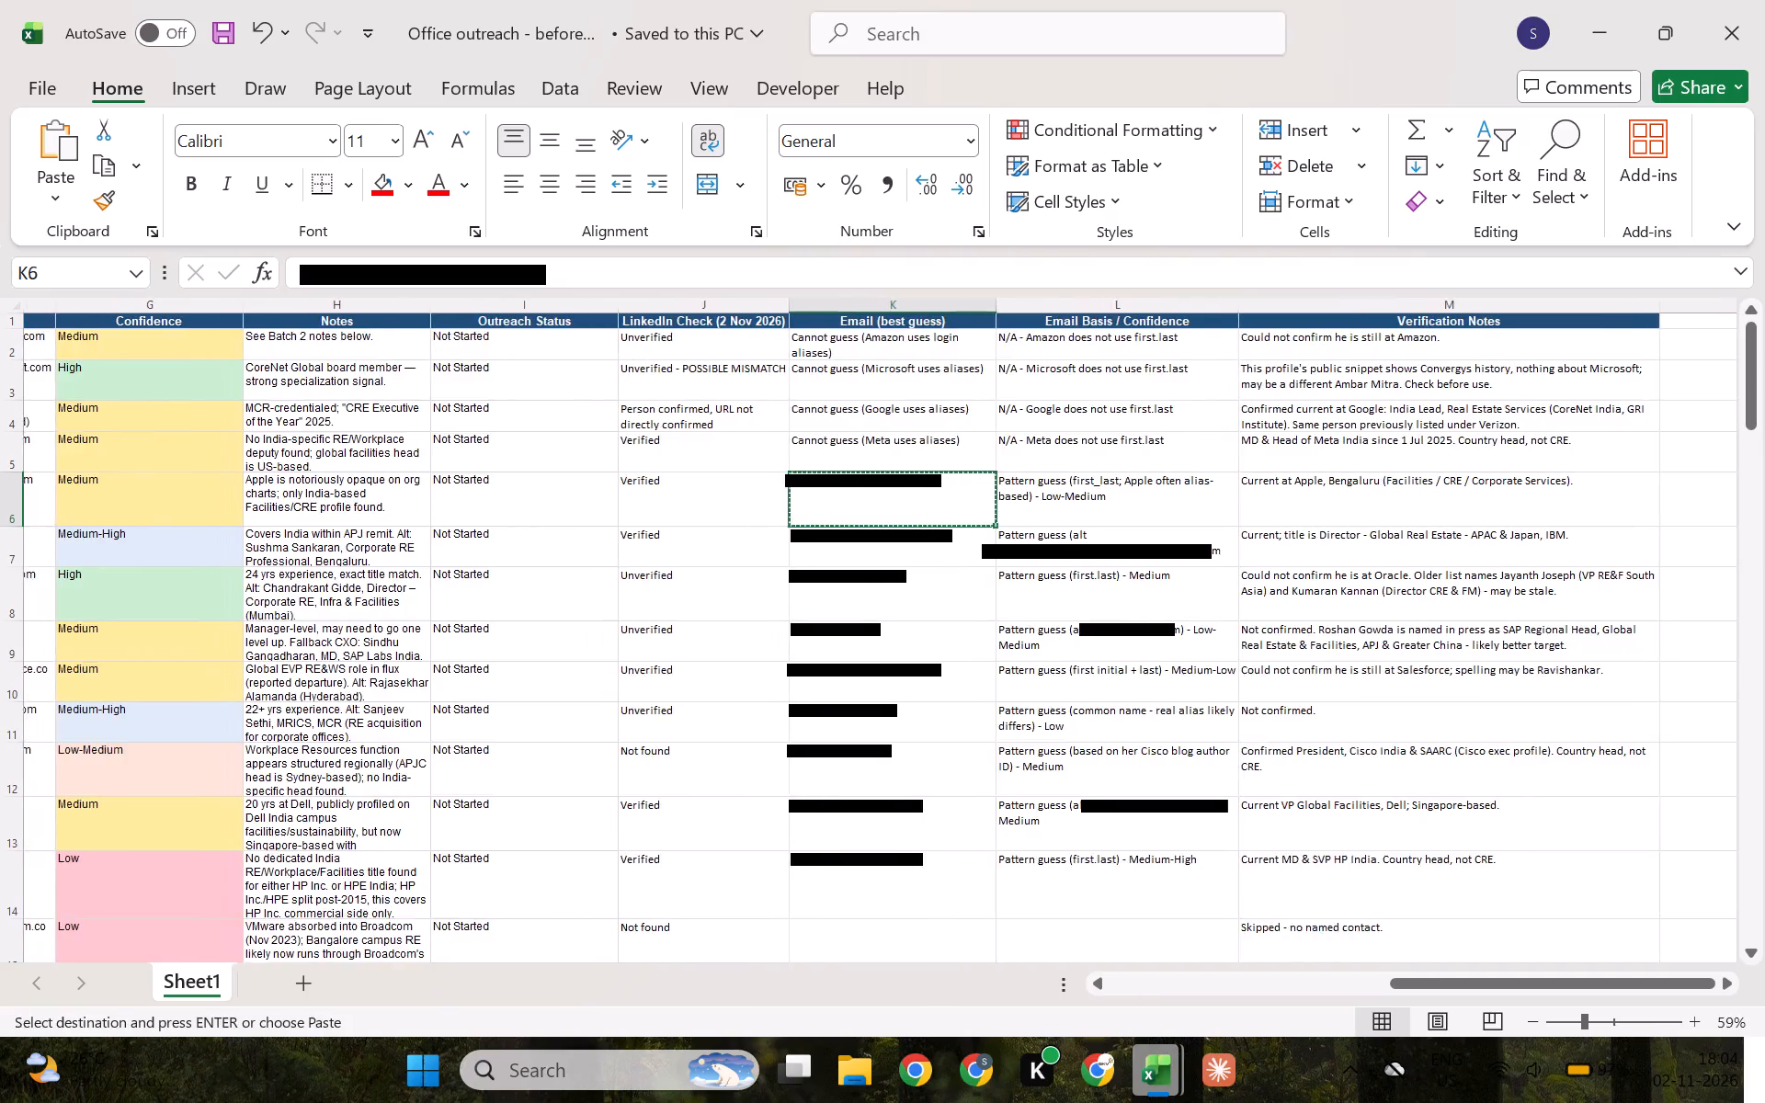
scroll(844, 515, "right", 7)
scroll(844, 515, "left", 2)
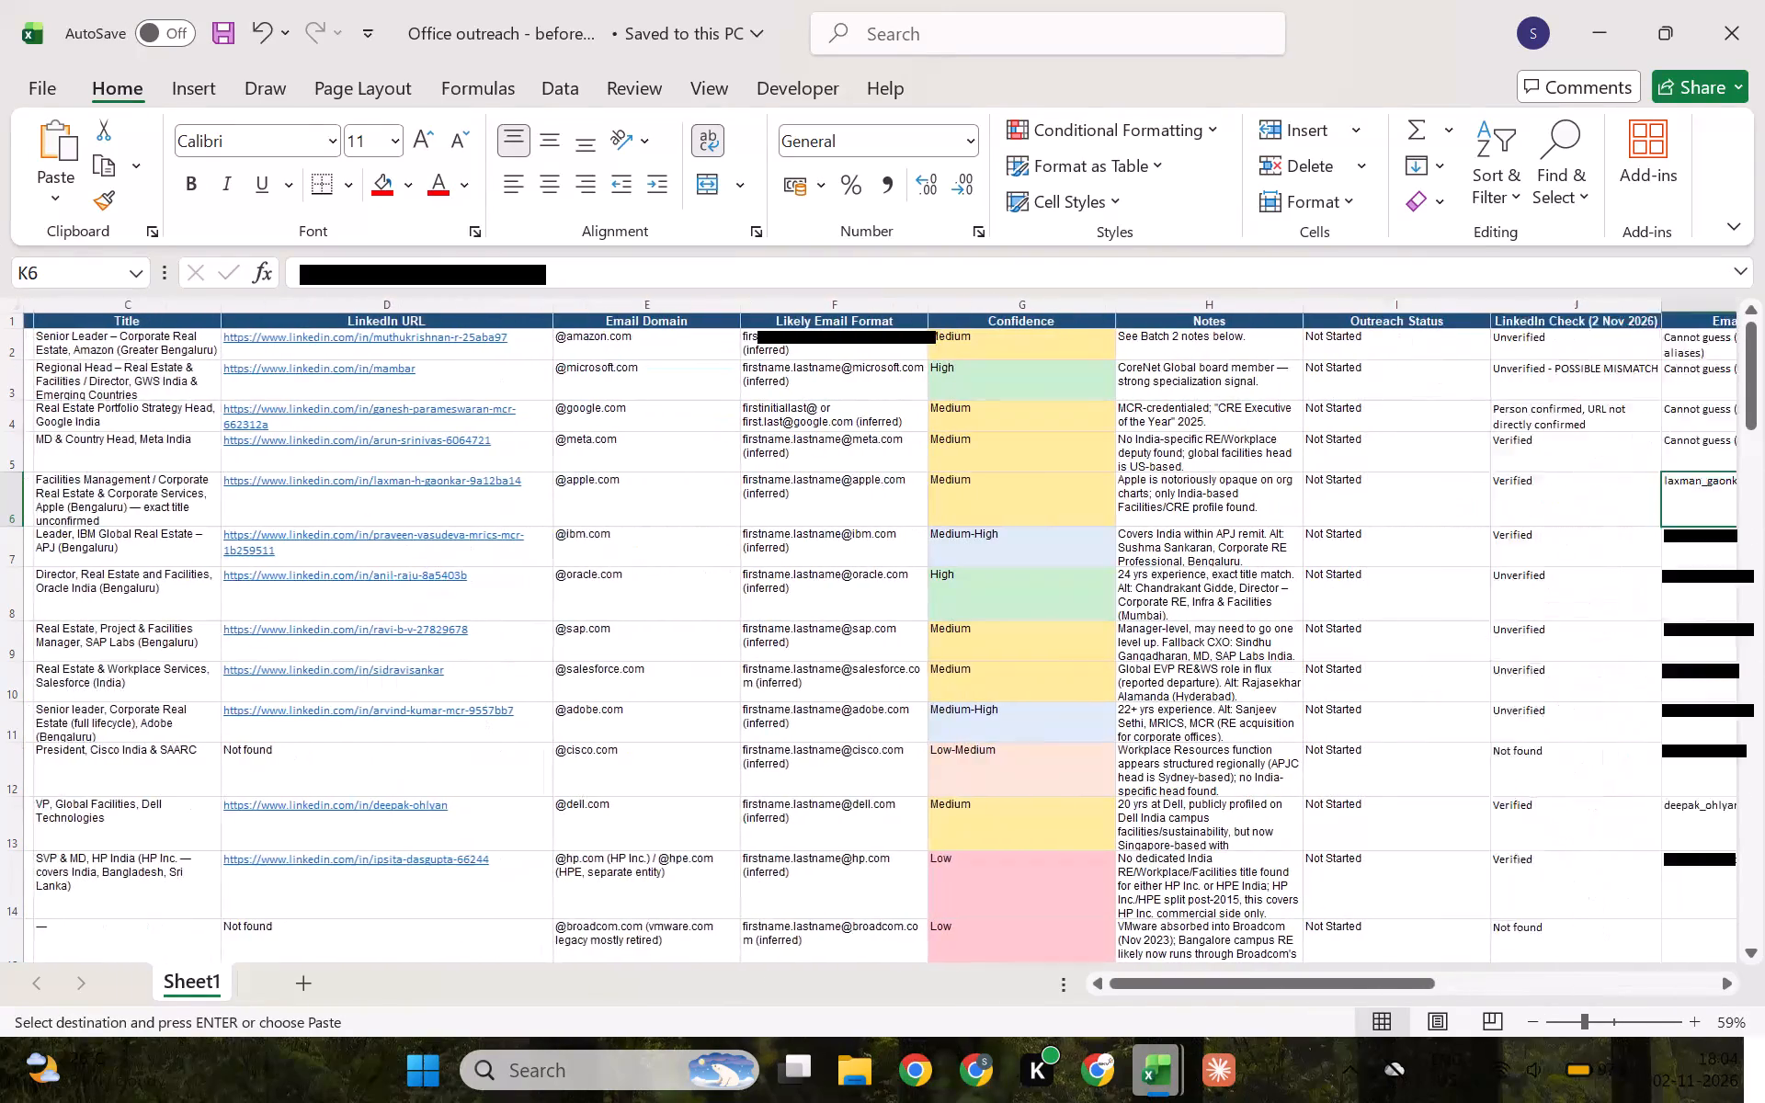
scroll(844, 515, "left", 4)
key("alt+Tab")
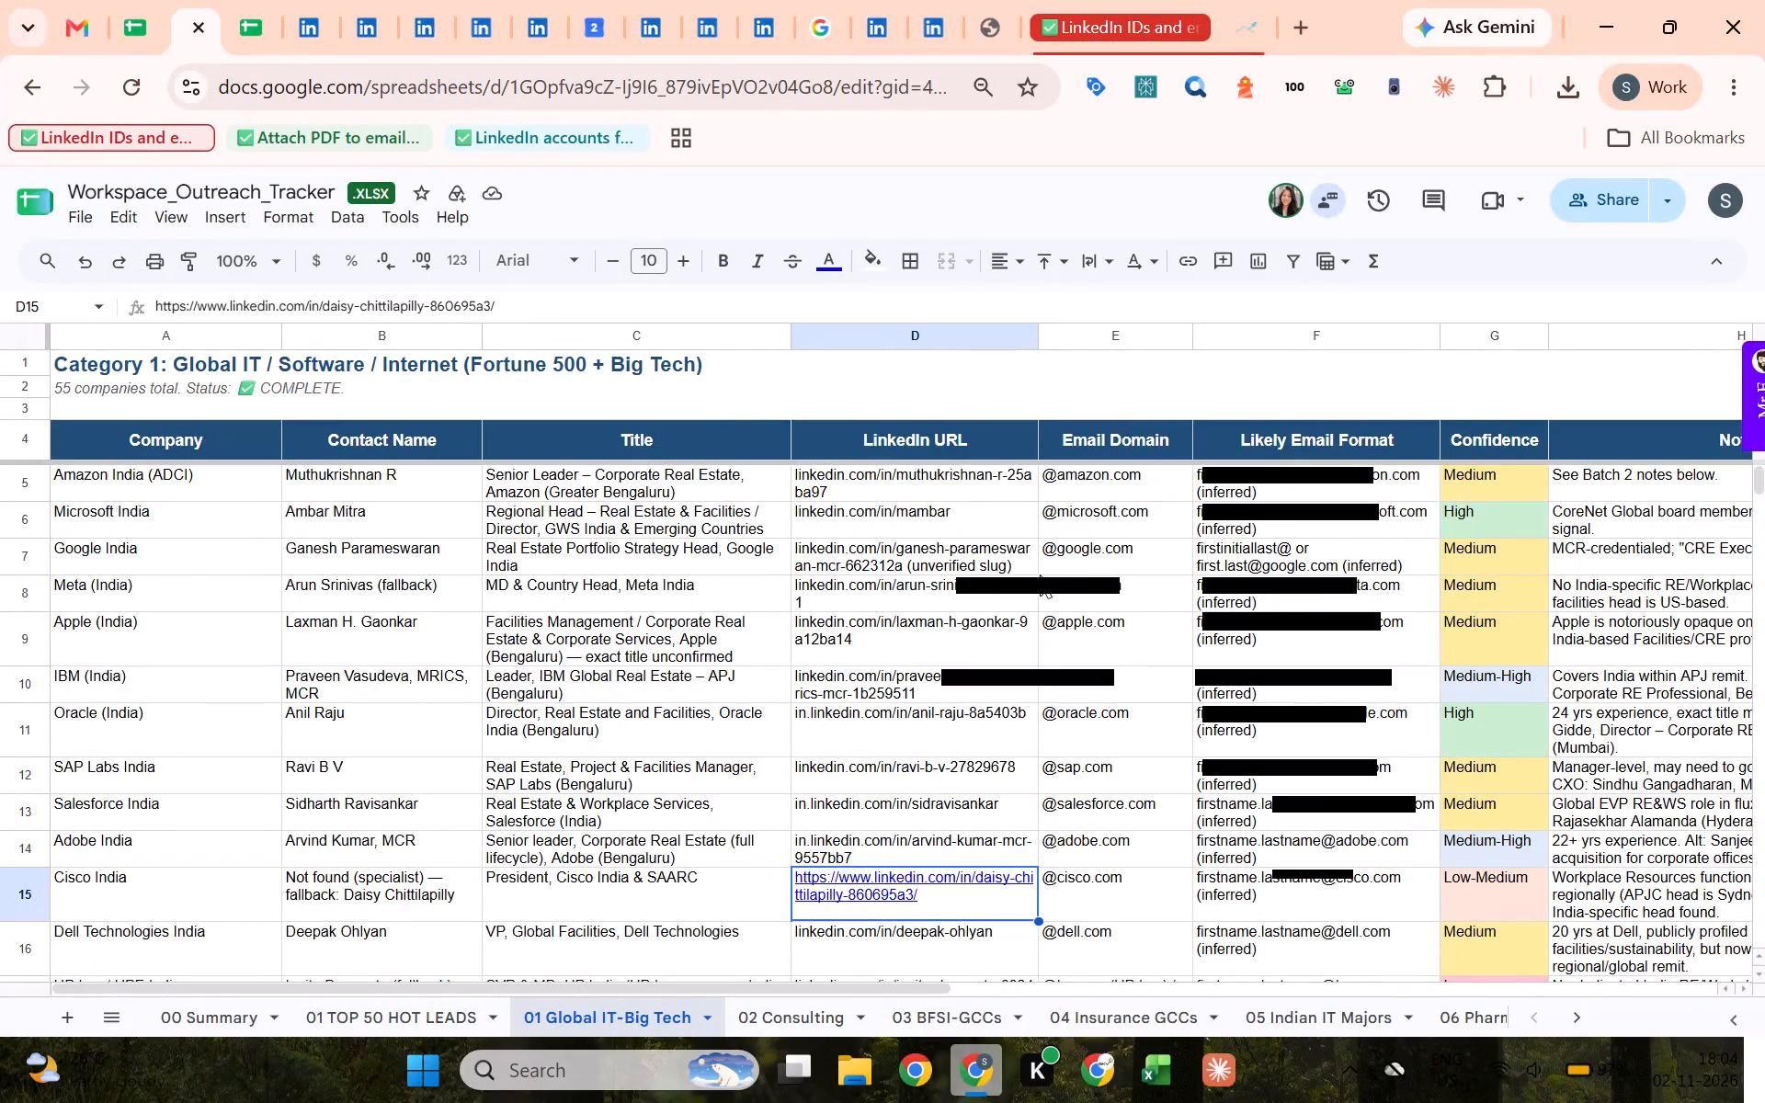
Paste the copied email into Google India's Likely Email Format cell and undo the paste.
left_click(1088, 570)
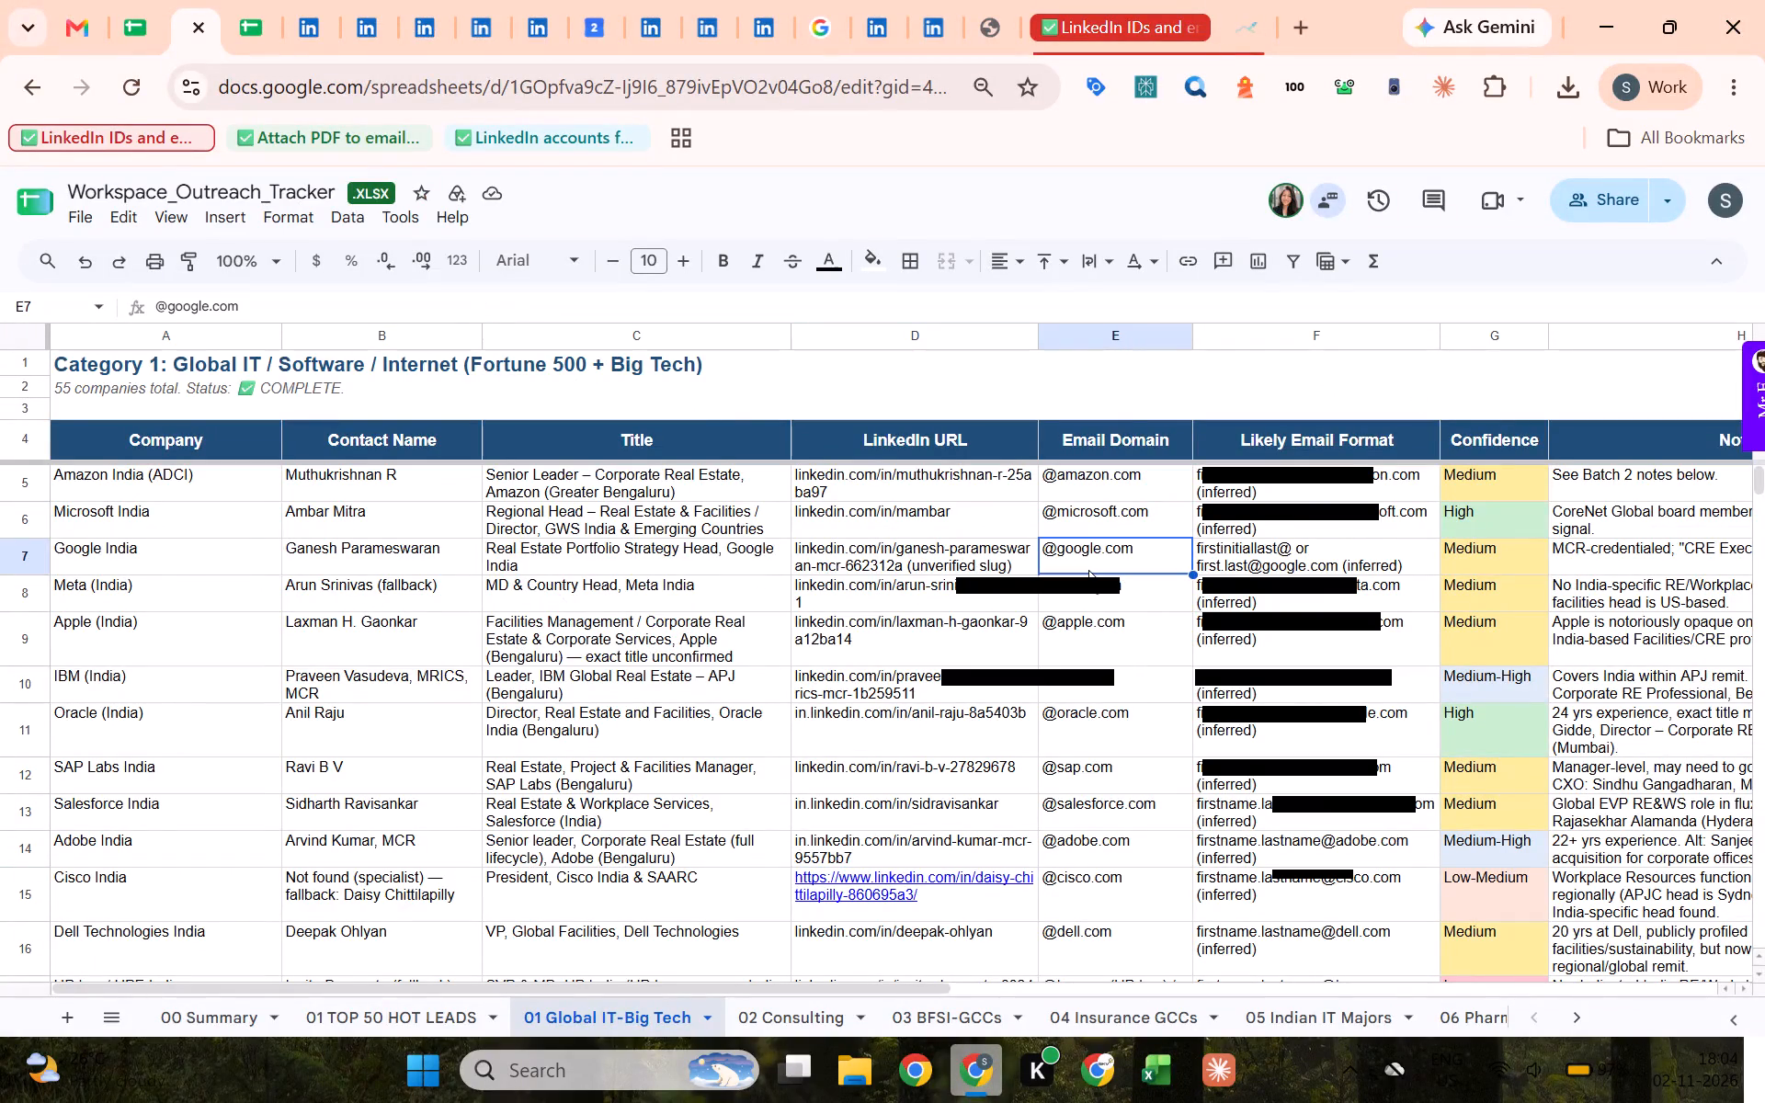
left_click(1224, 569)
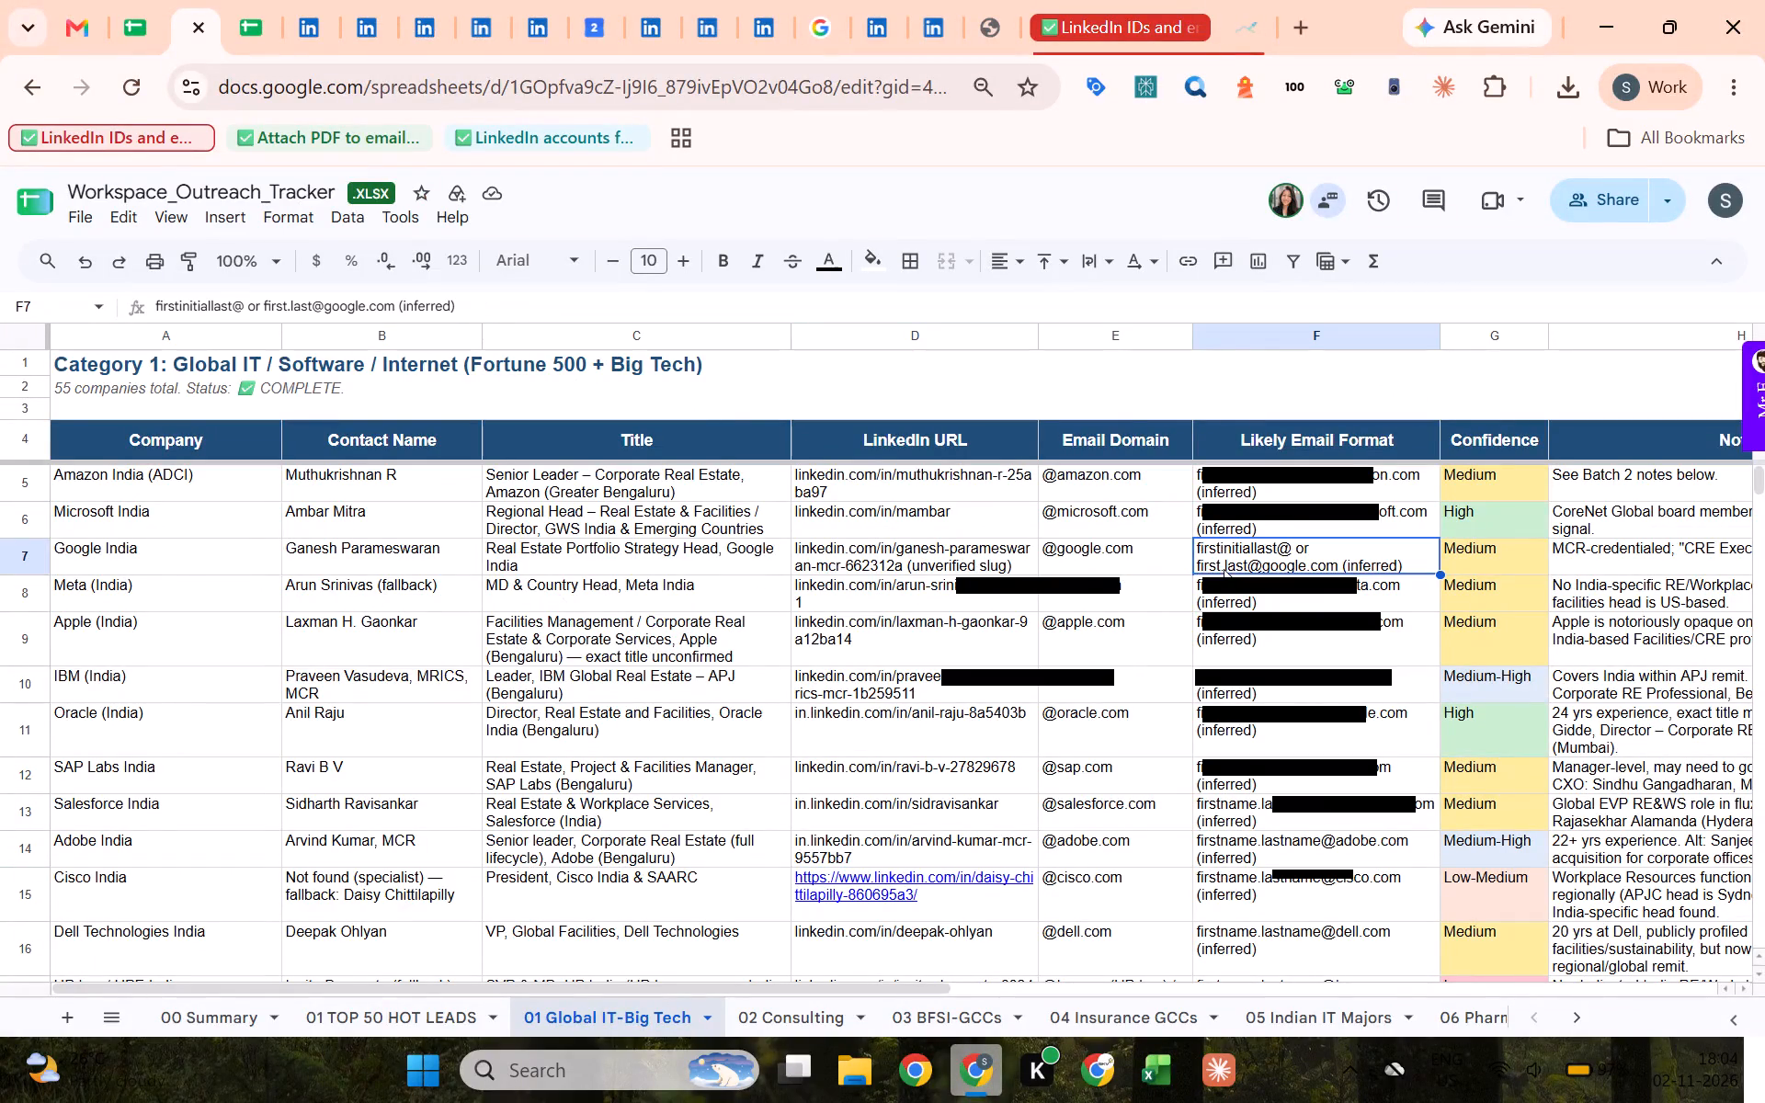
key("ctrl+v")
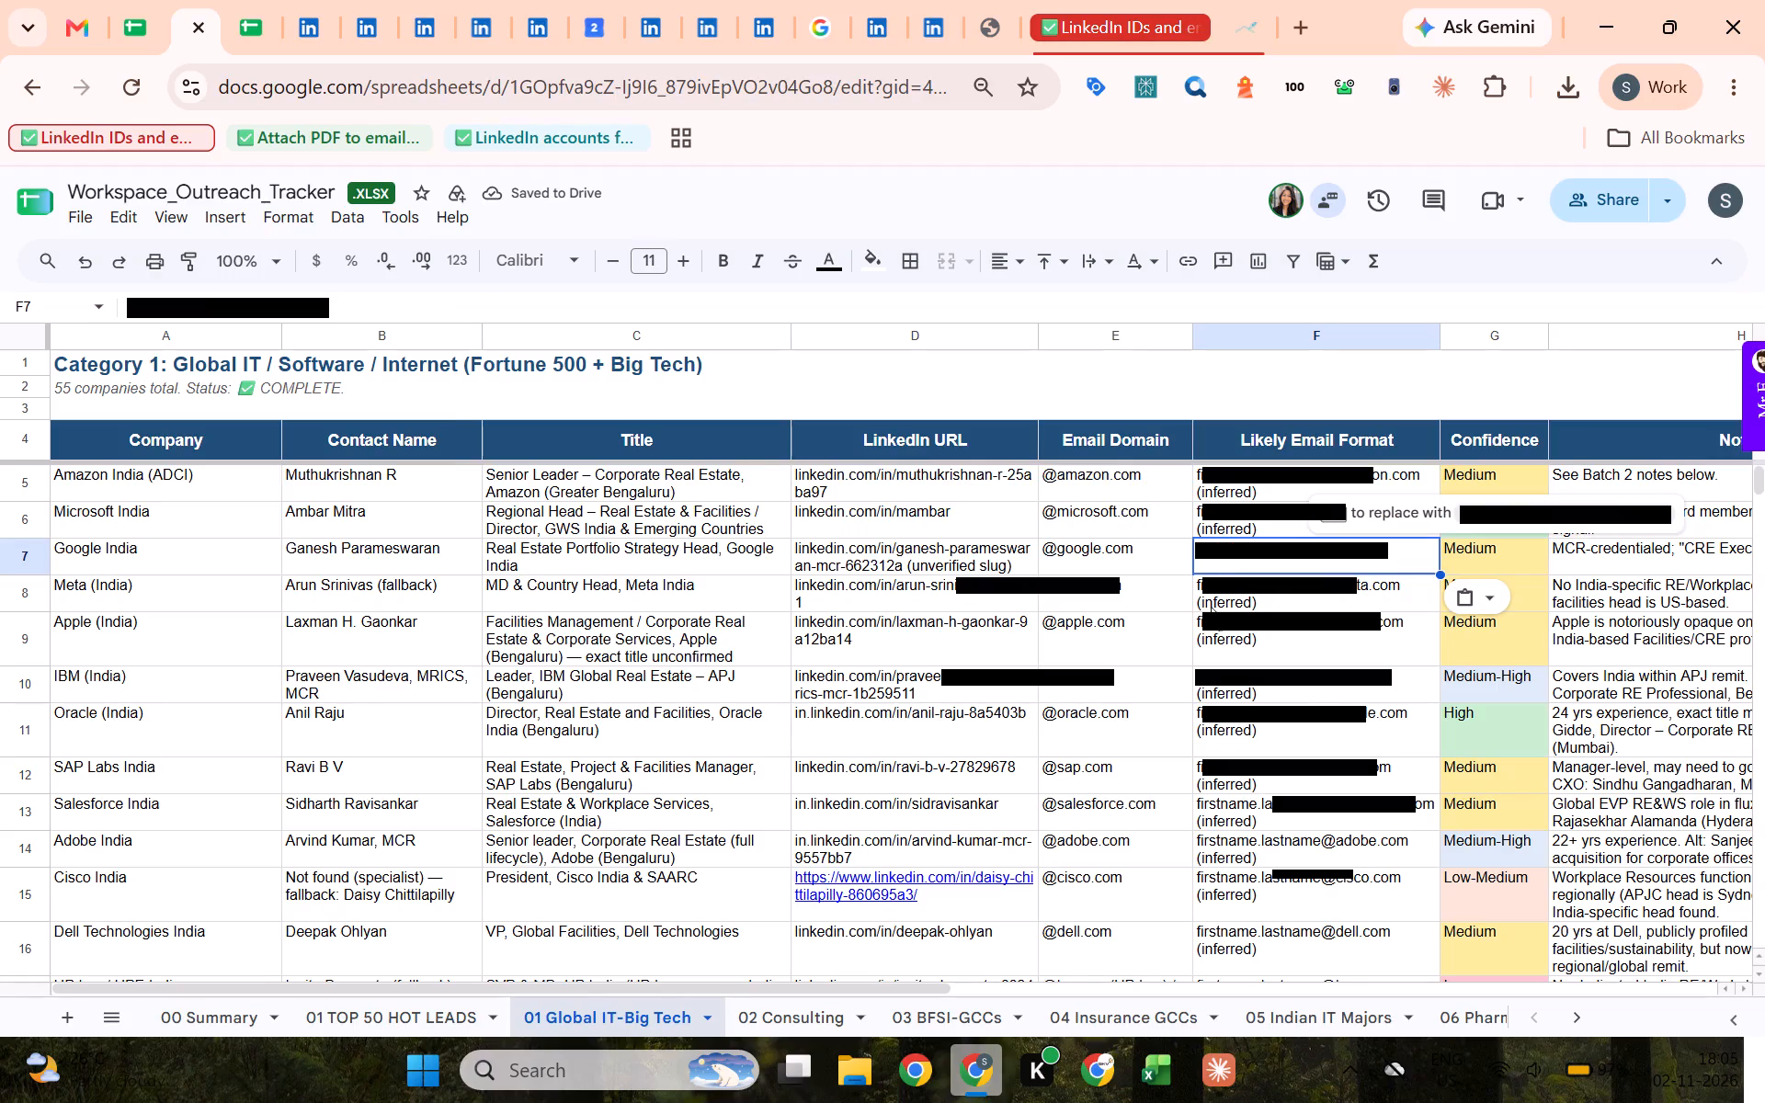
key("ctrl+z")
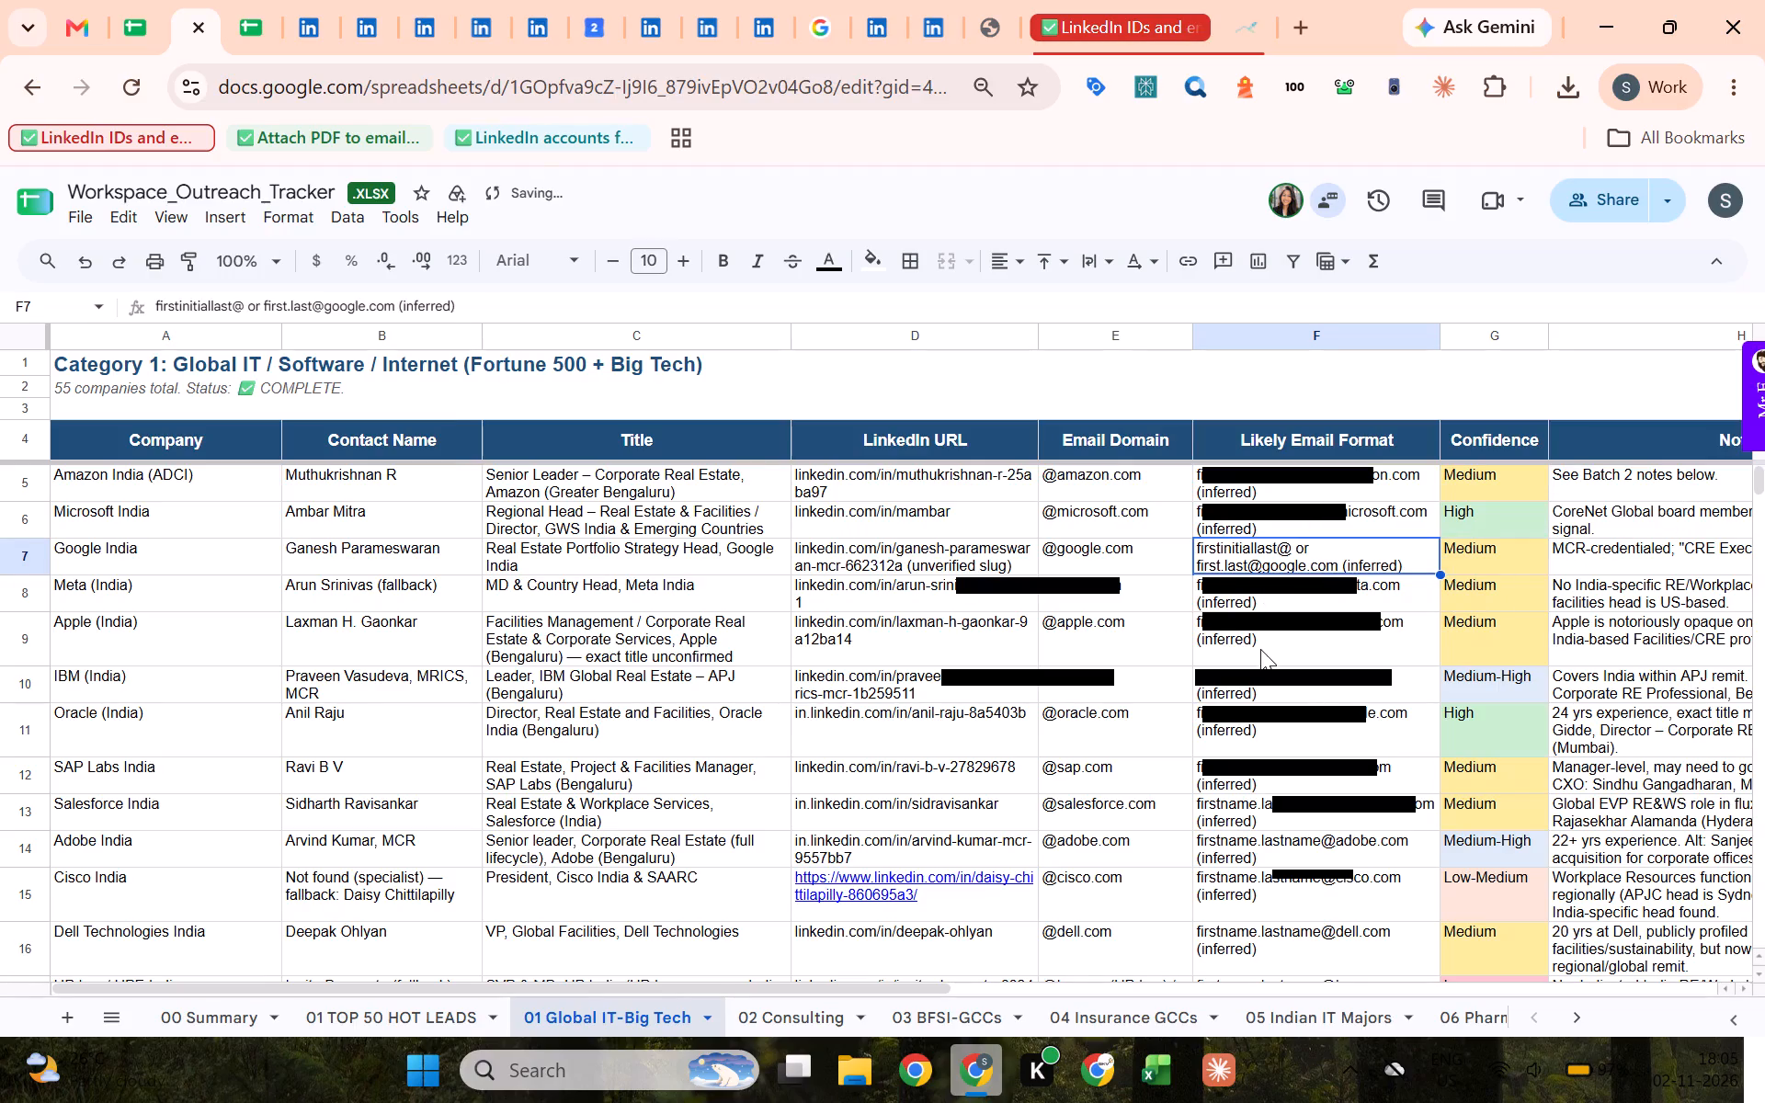
Replace Apple (India)'s Likely Email Format entry in cell F9 with the copied email.
left_click(1260, 649)
scroll(1260, 649, "right", 1)
scroll(1260, 649, "up", 3)
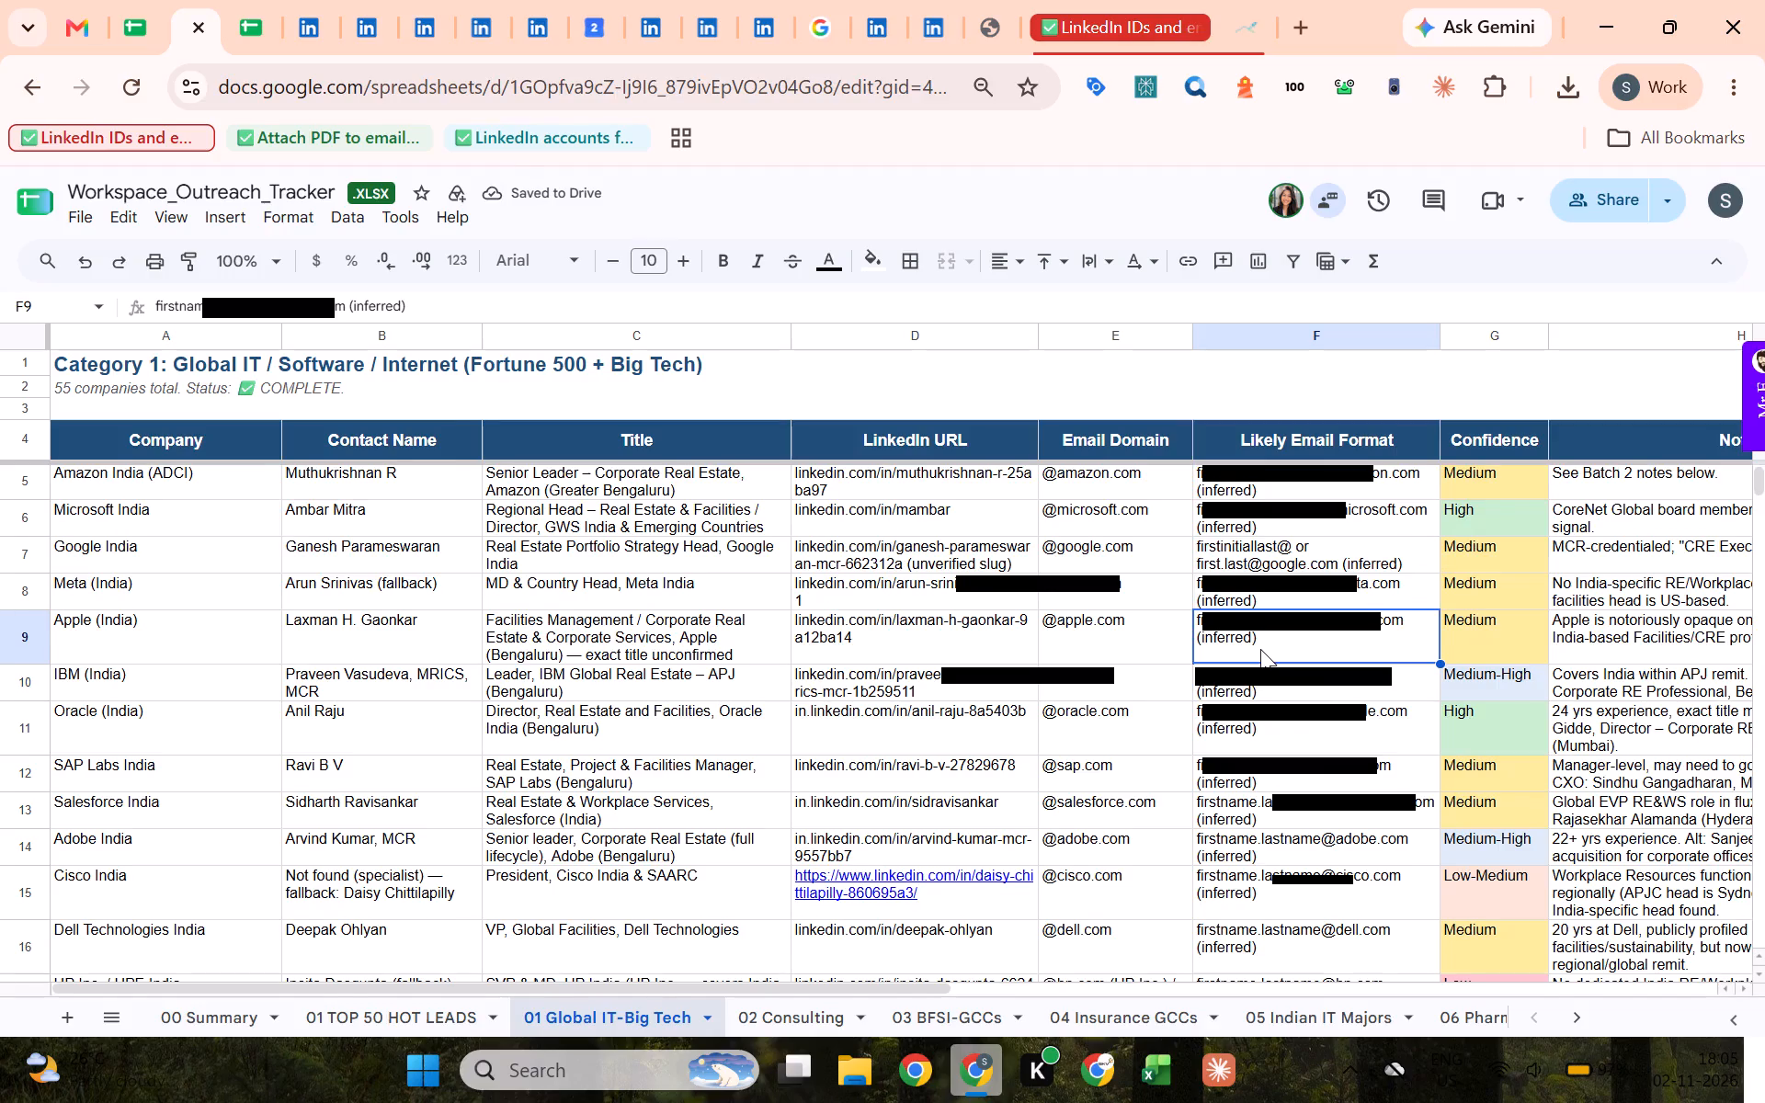
scroll(179, 533, "up", 2)
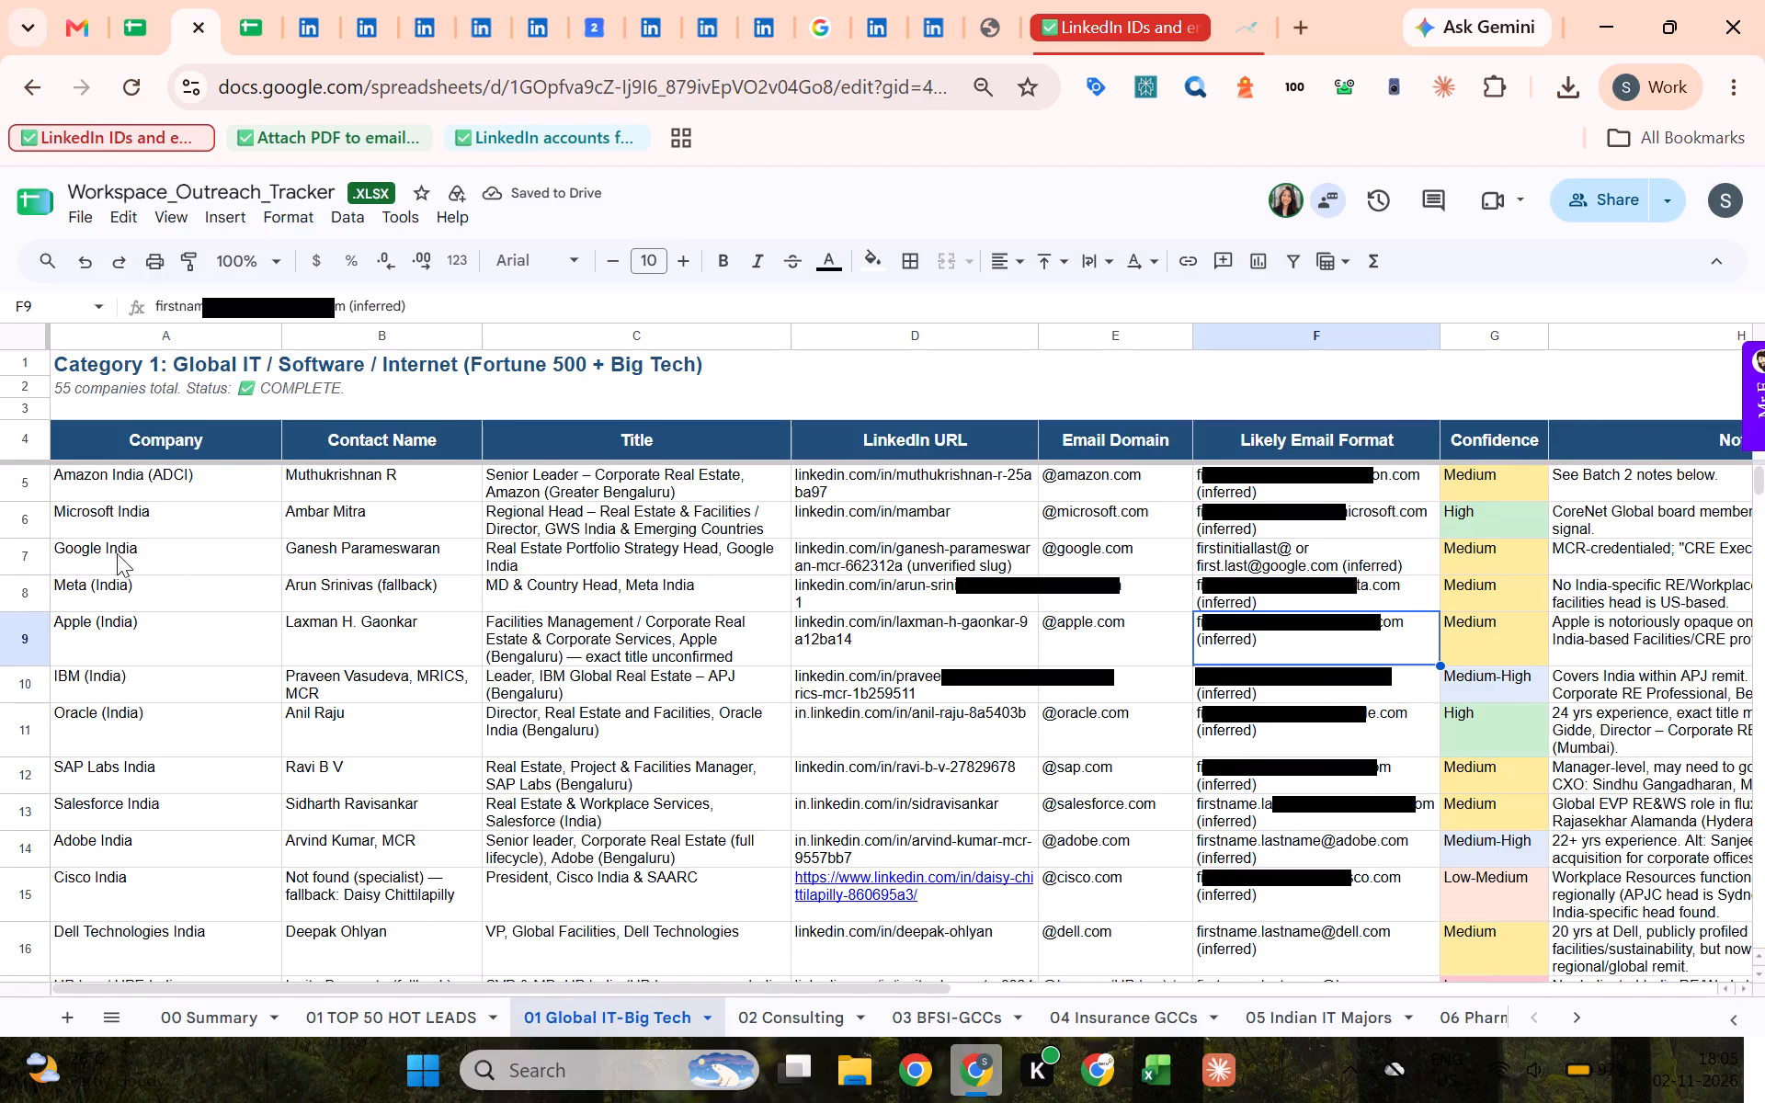
key("ctrl+v")
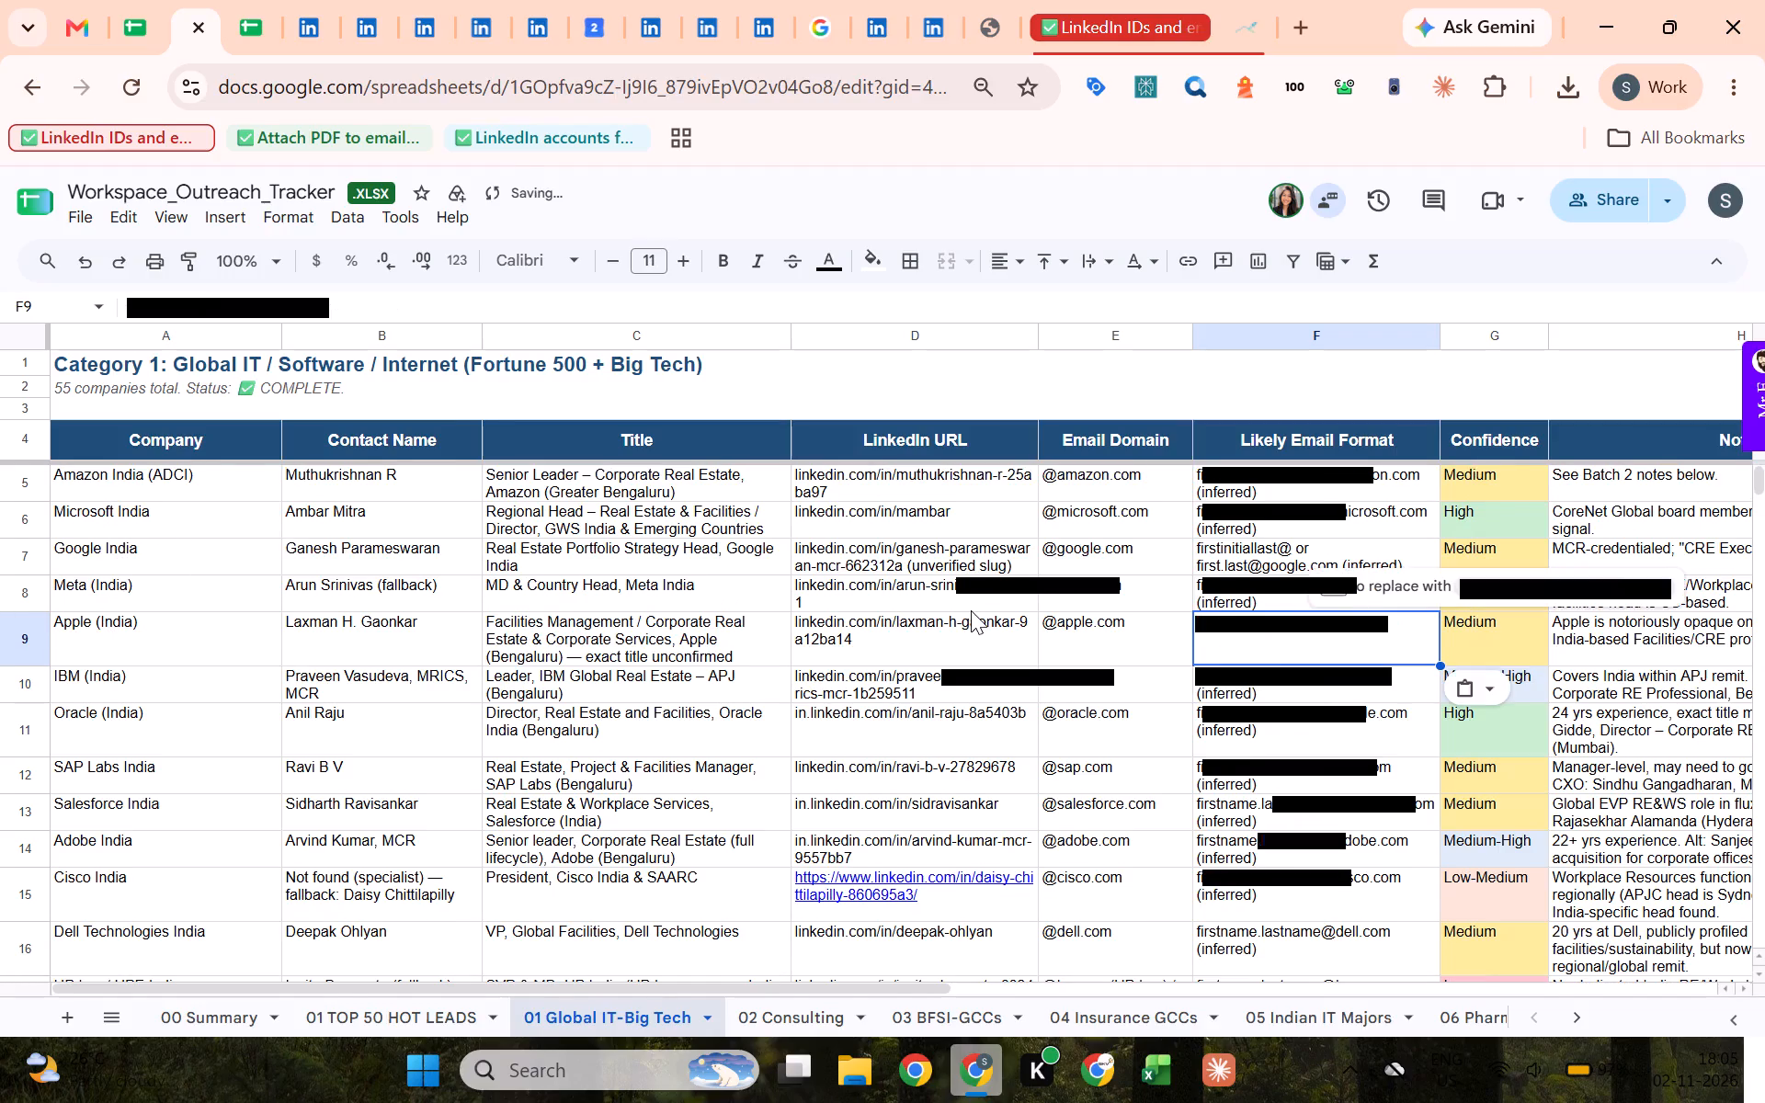
key("alt+Tab")
key("alt+Tab")
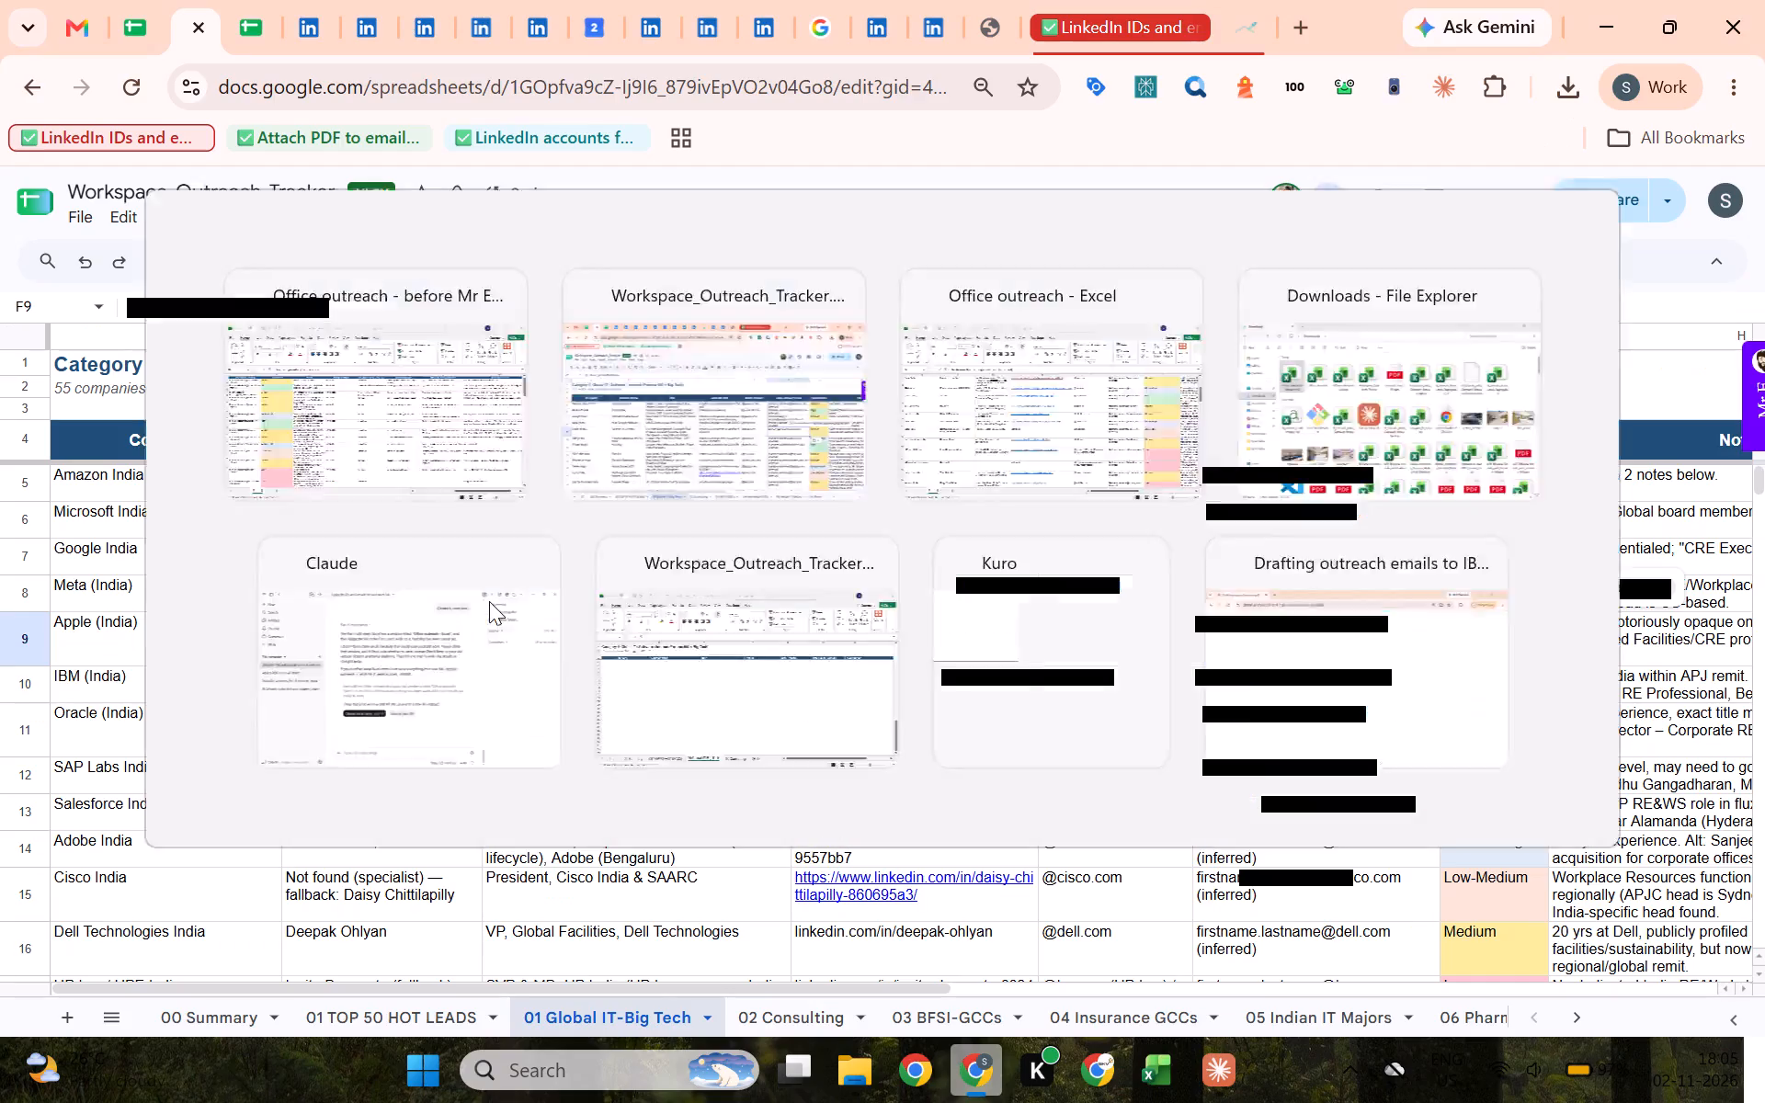
Insert one blank column before the Company column on the 01 Global IT-Big Tech sheet.
right_click(158, 327)
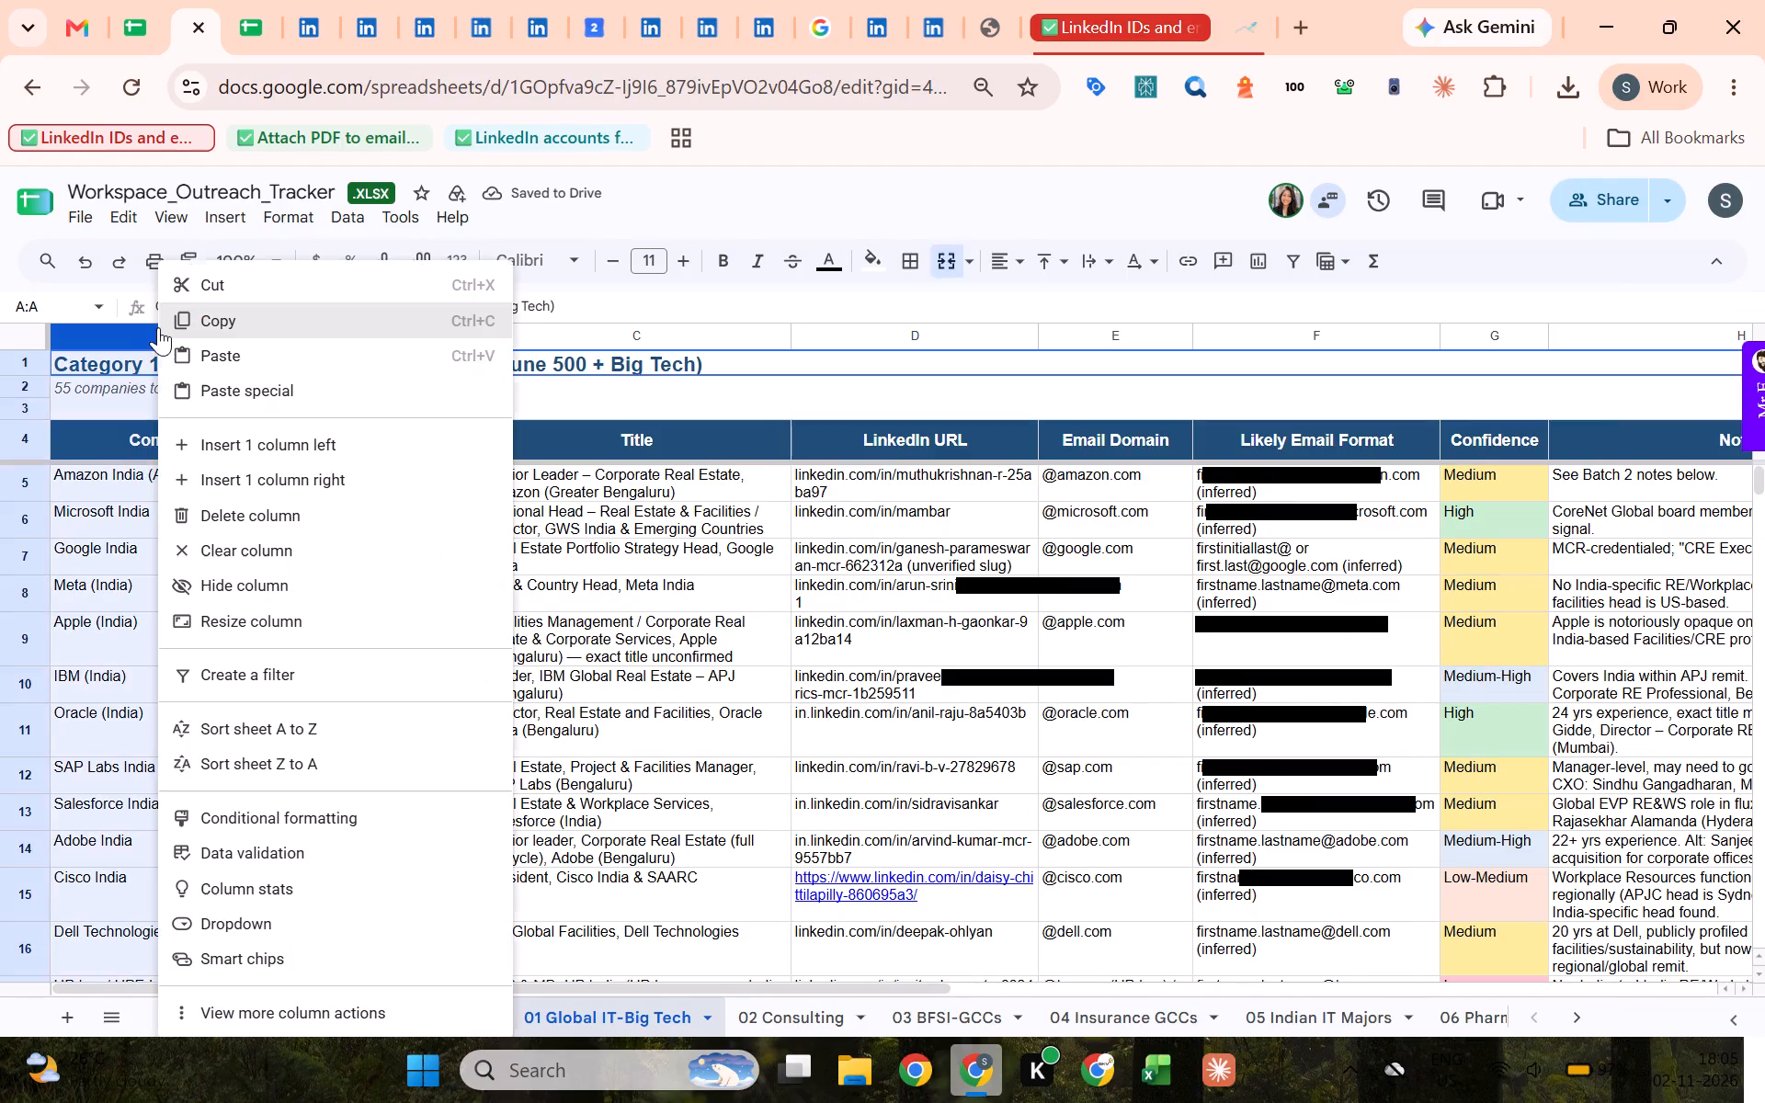
left_click(277, 439)
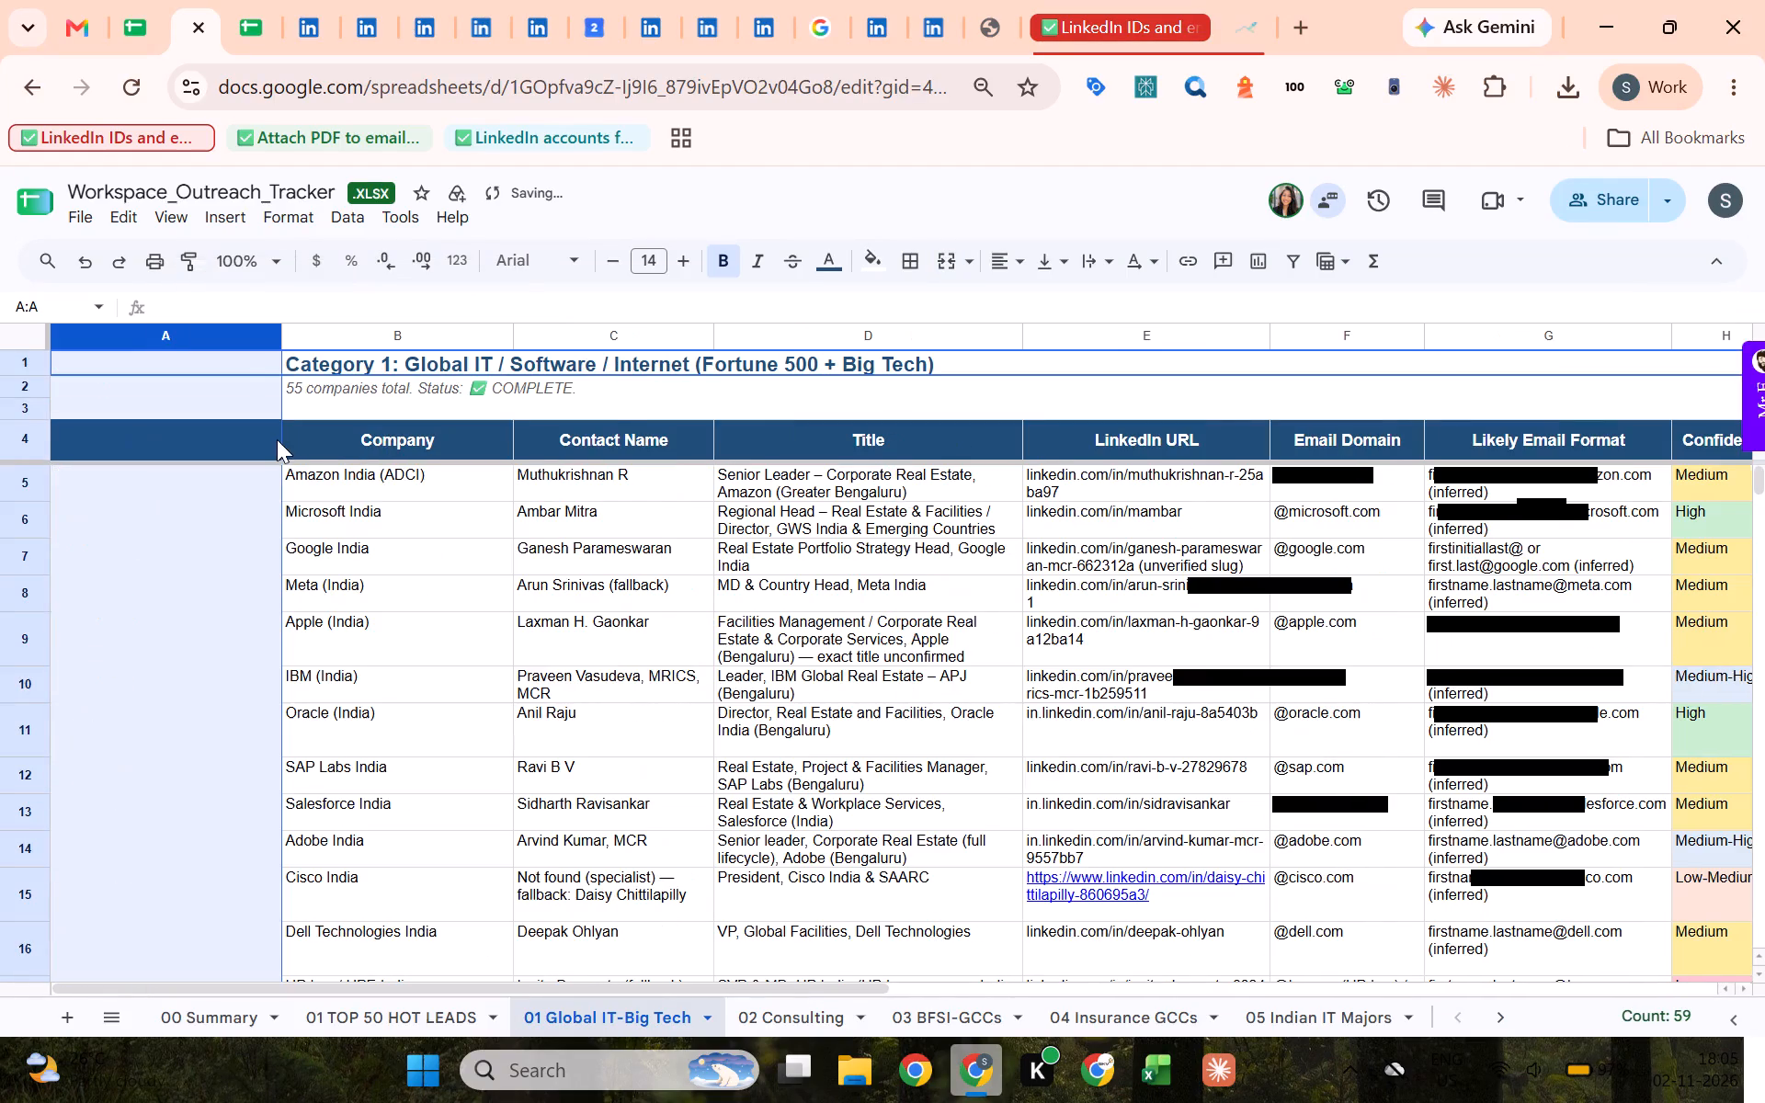
Number the Amazon, Microsoft and Google rows 1, 2 and 3 in the blank column A, starting at A5.
left_click(189, 500)
key("1")
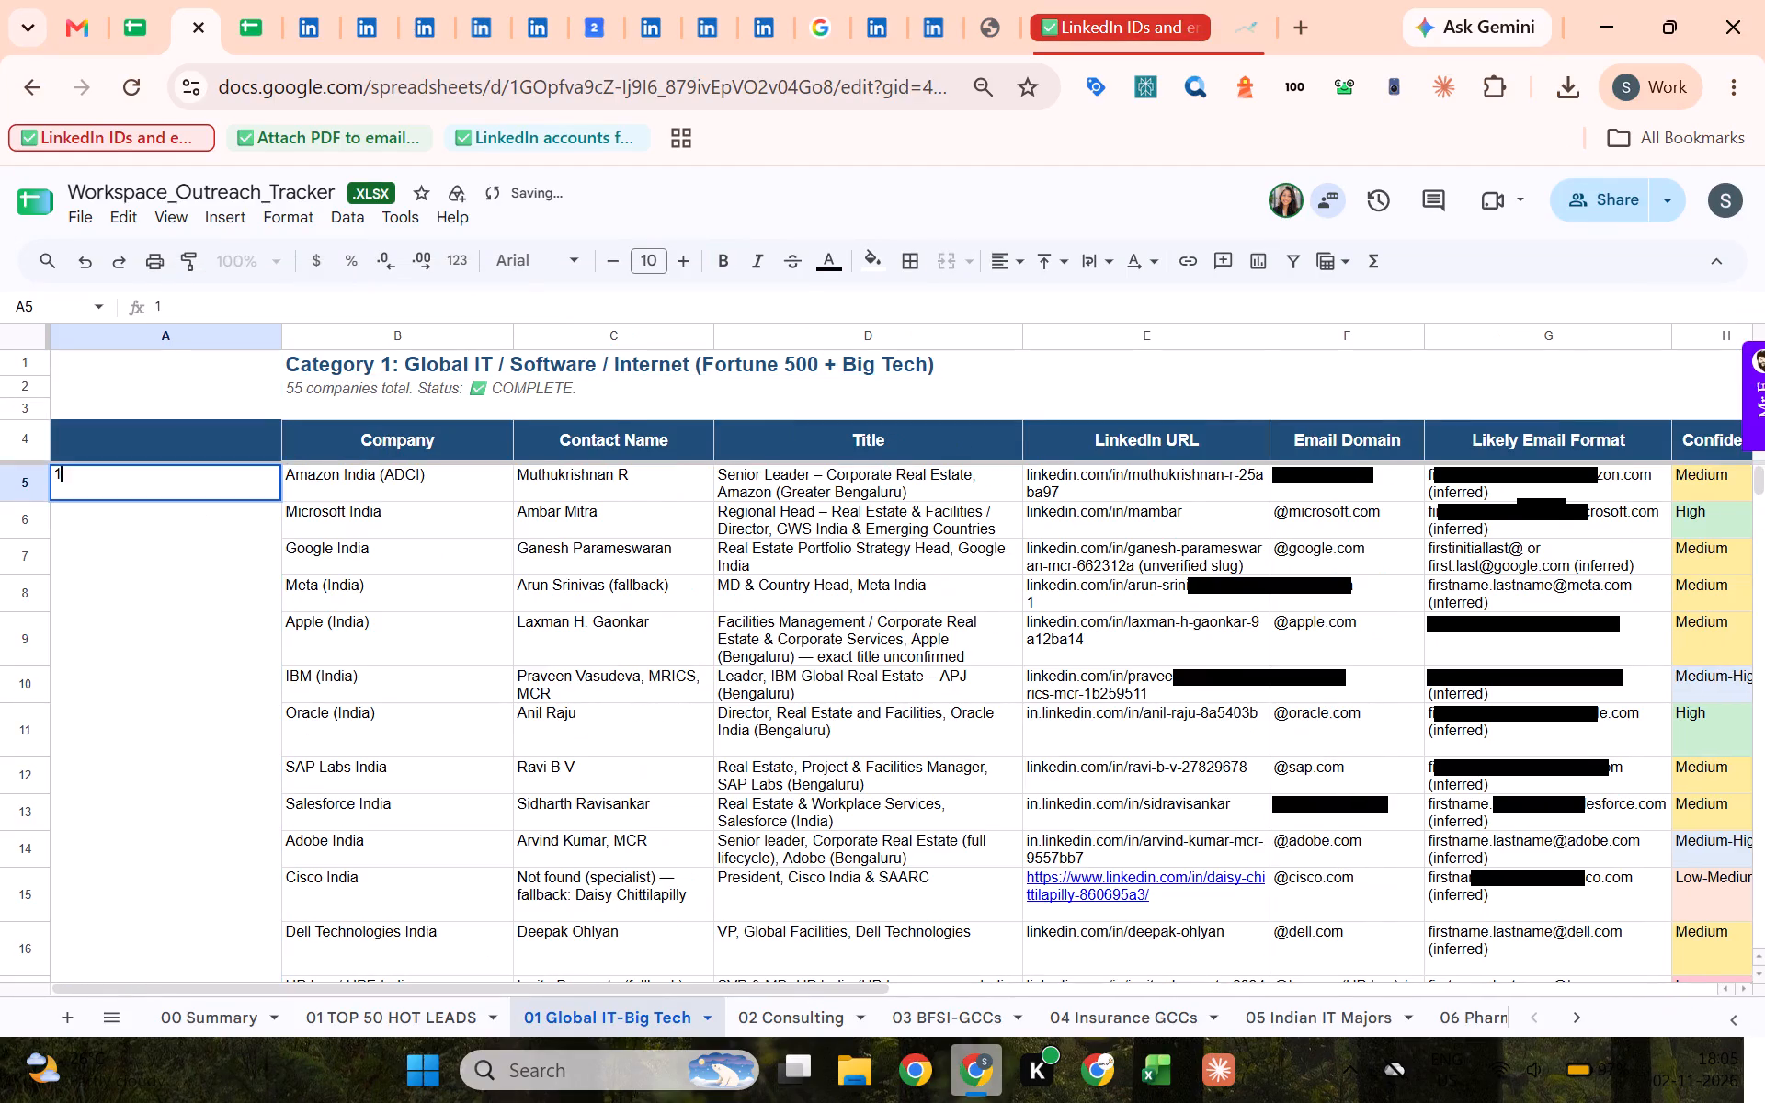
key("Return")
key("2")
key("Return")
key("3")
key("Return")
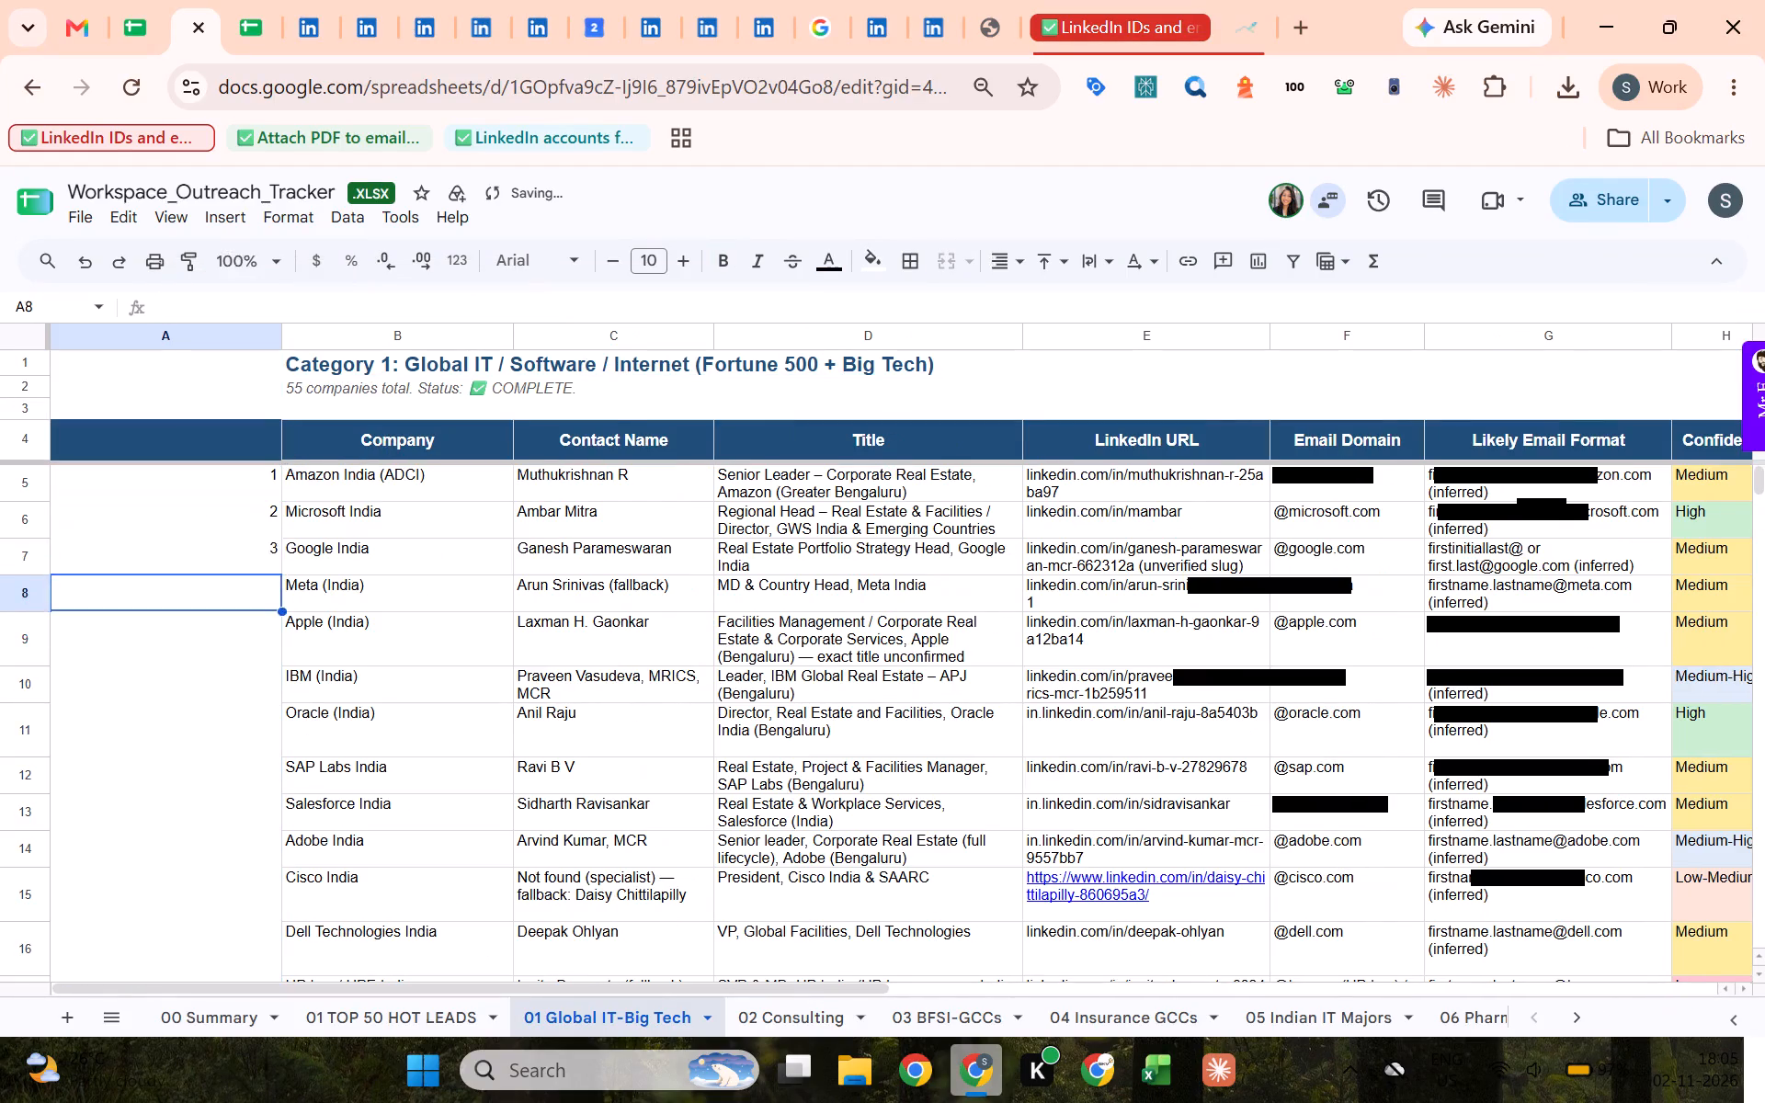
Narrow column A to just fit the row numbers.
left_click_drag(282, 336, 75, 318)
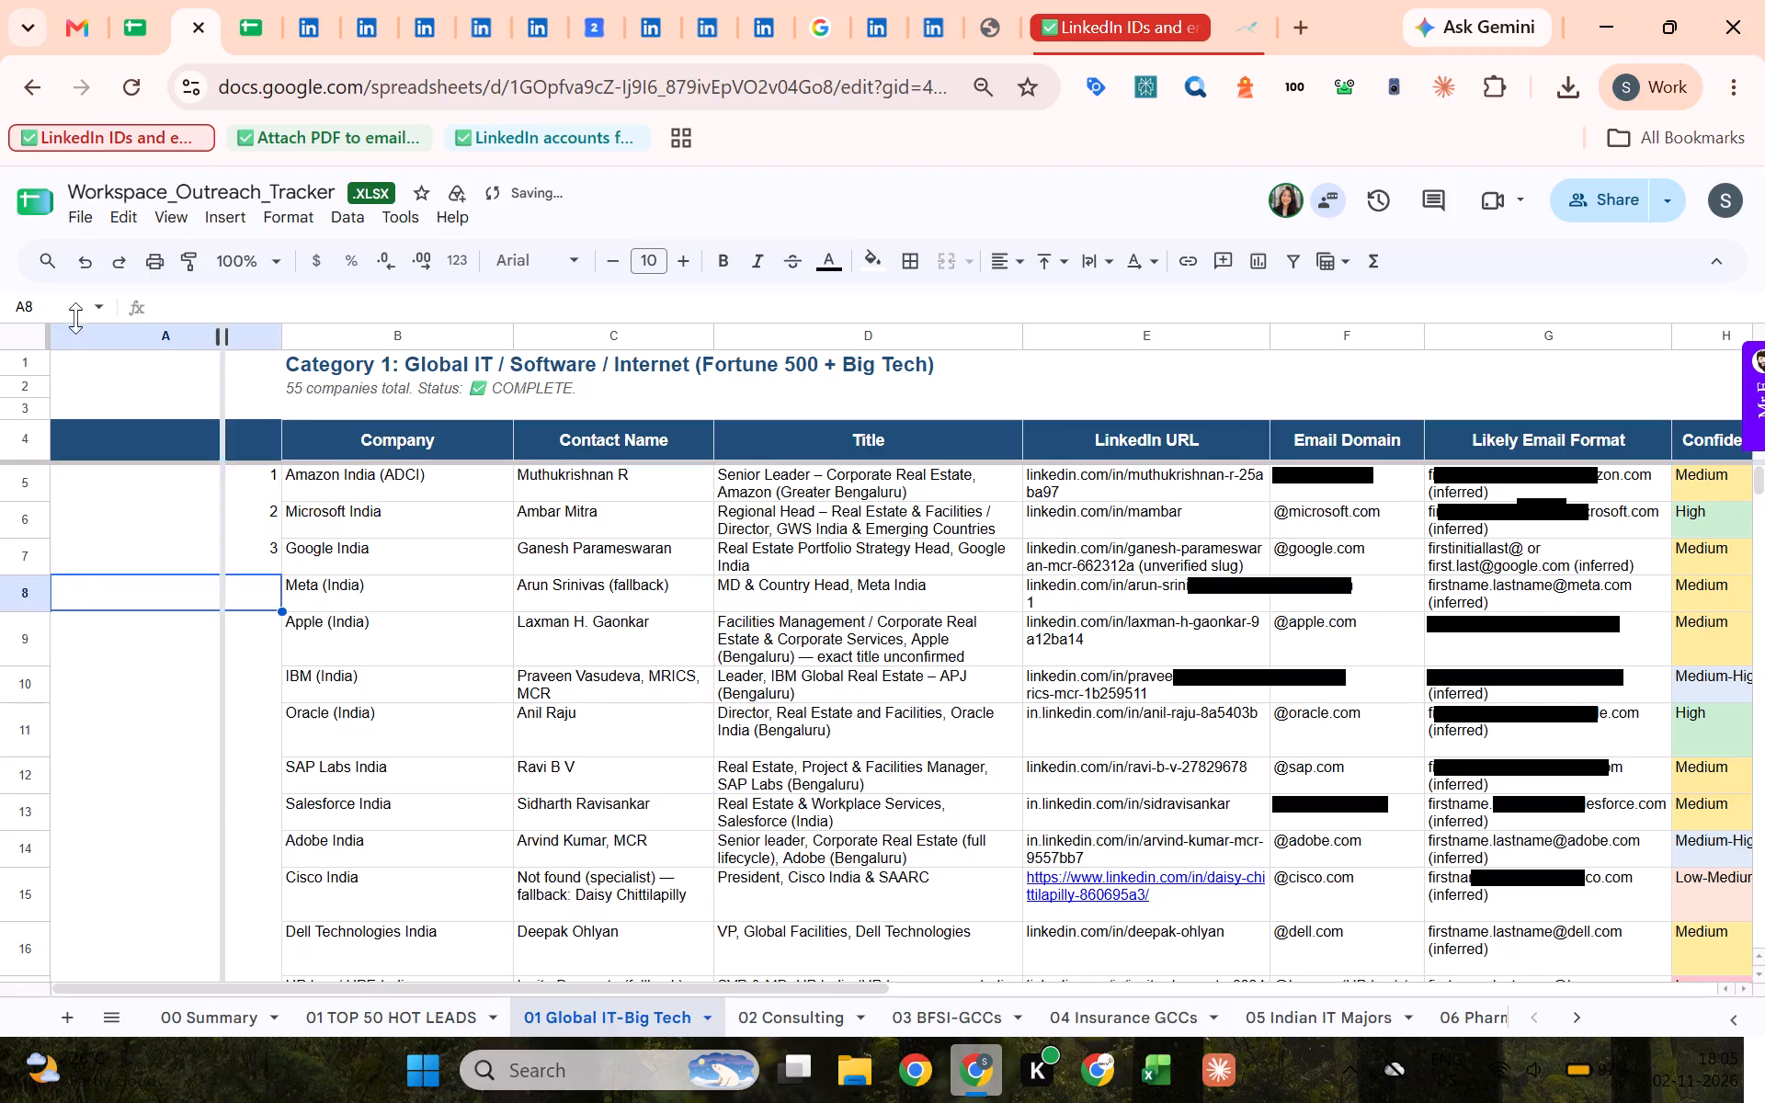
left_click_drag(75, 318, 91, 332)
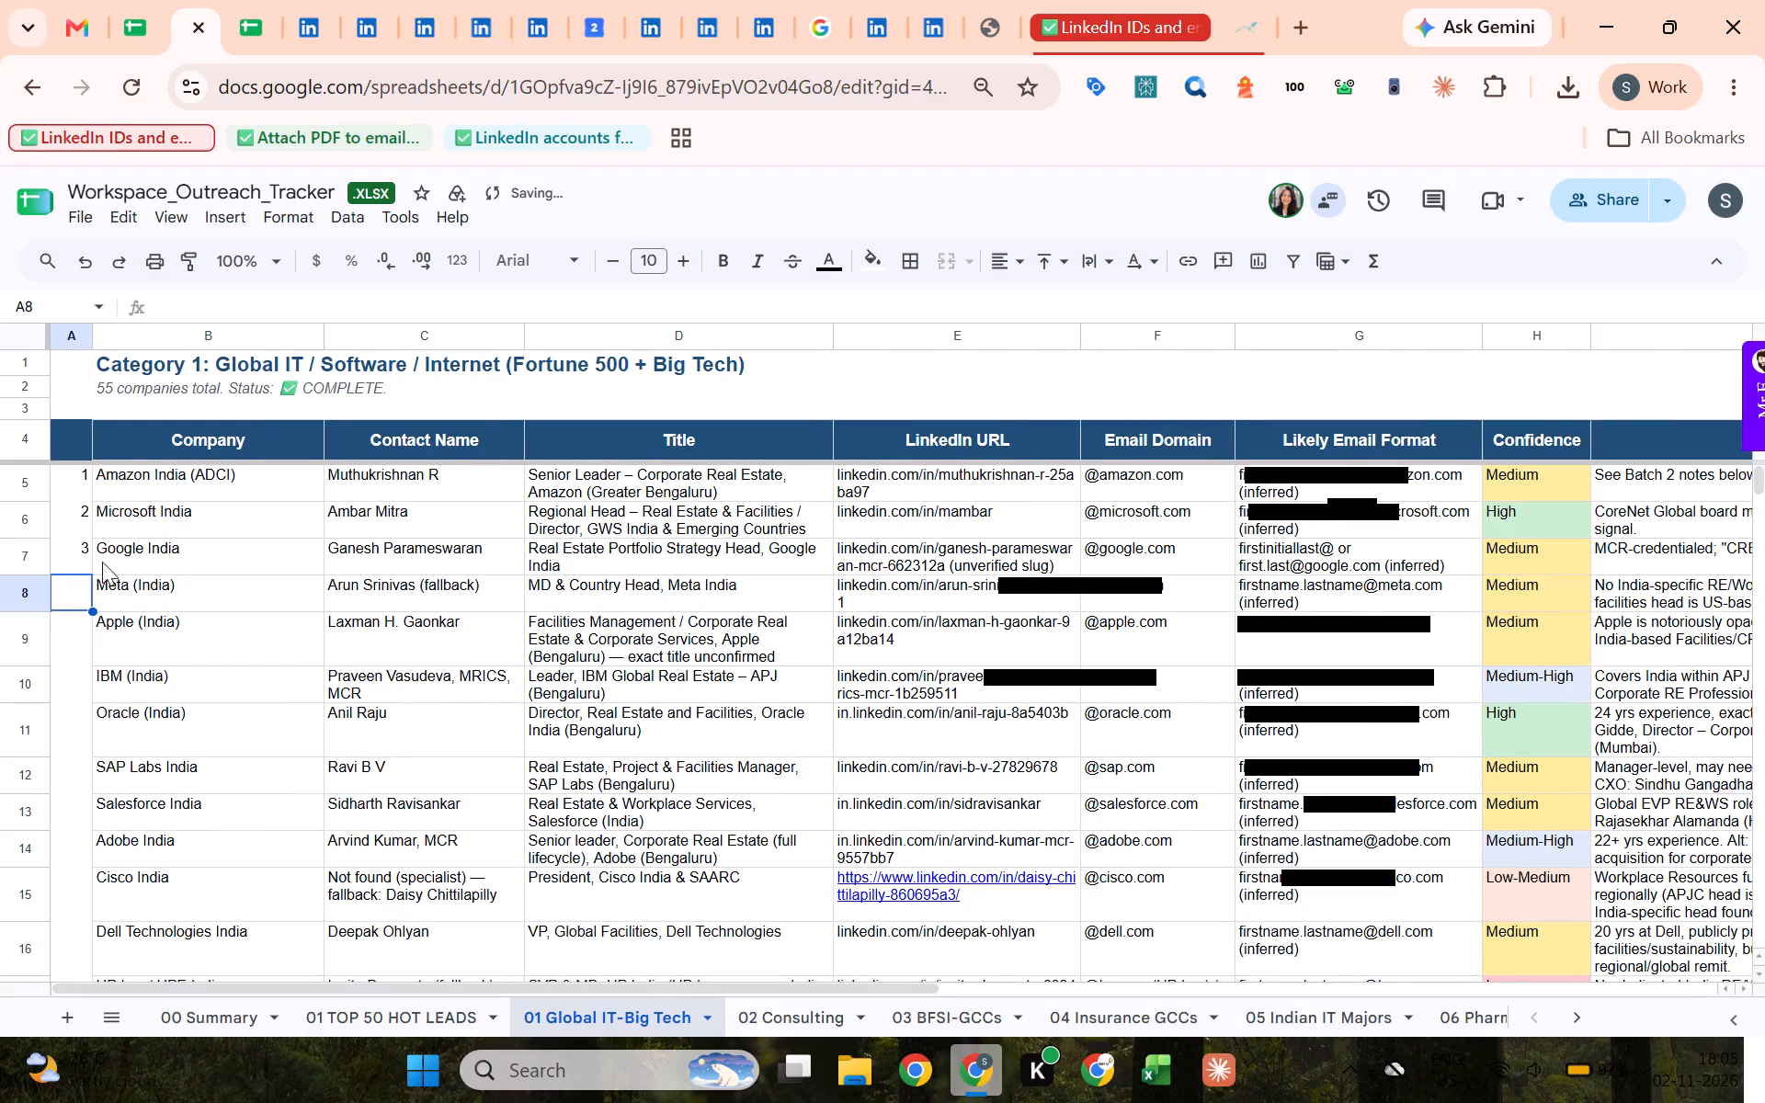
Extend the 1, 2, 3 numbering in column A down through the remaining company rows.
left_click_drag(67, 485, 73, 542)
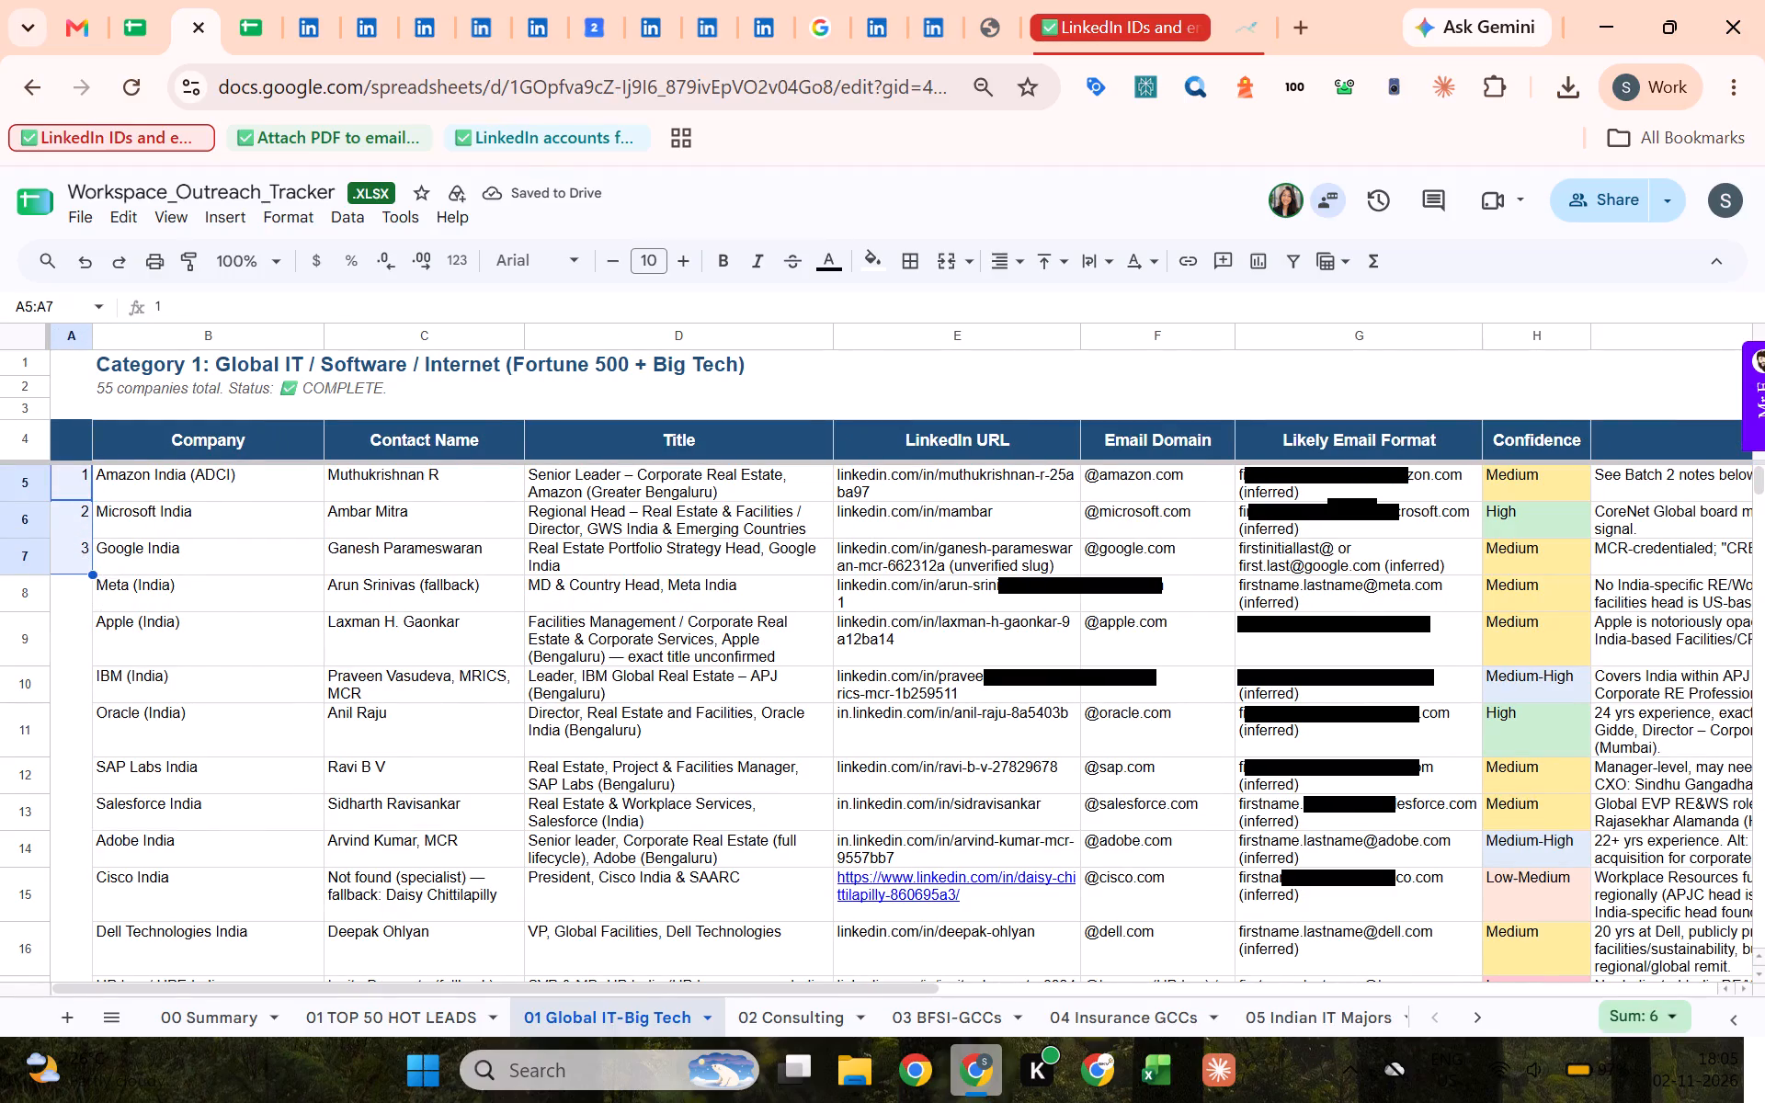
double_click(91, 575)
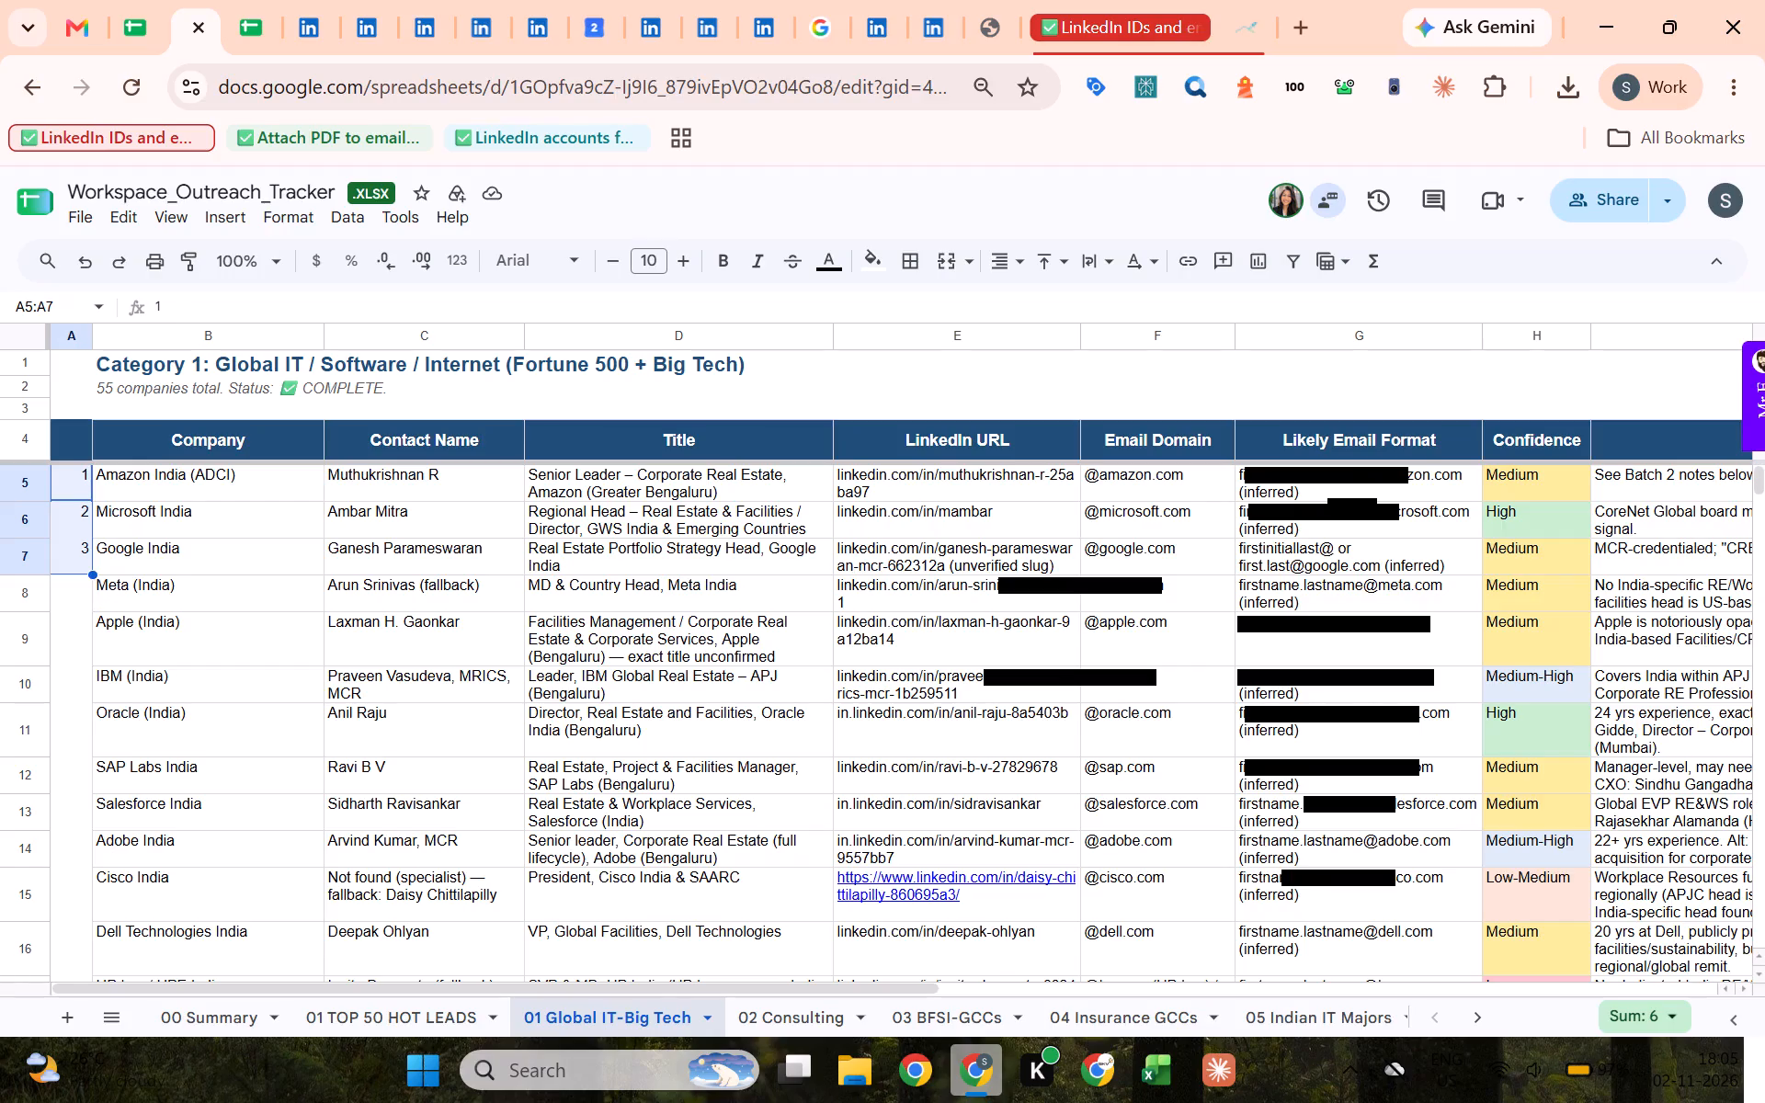
left_click(162, 565)
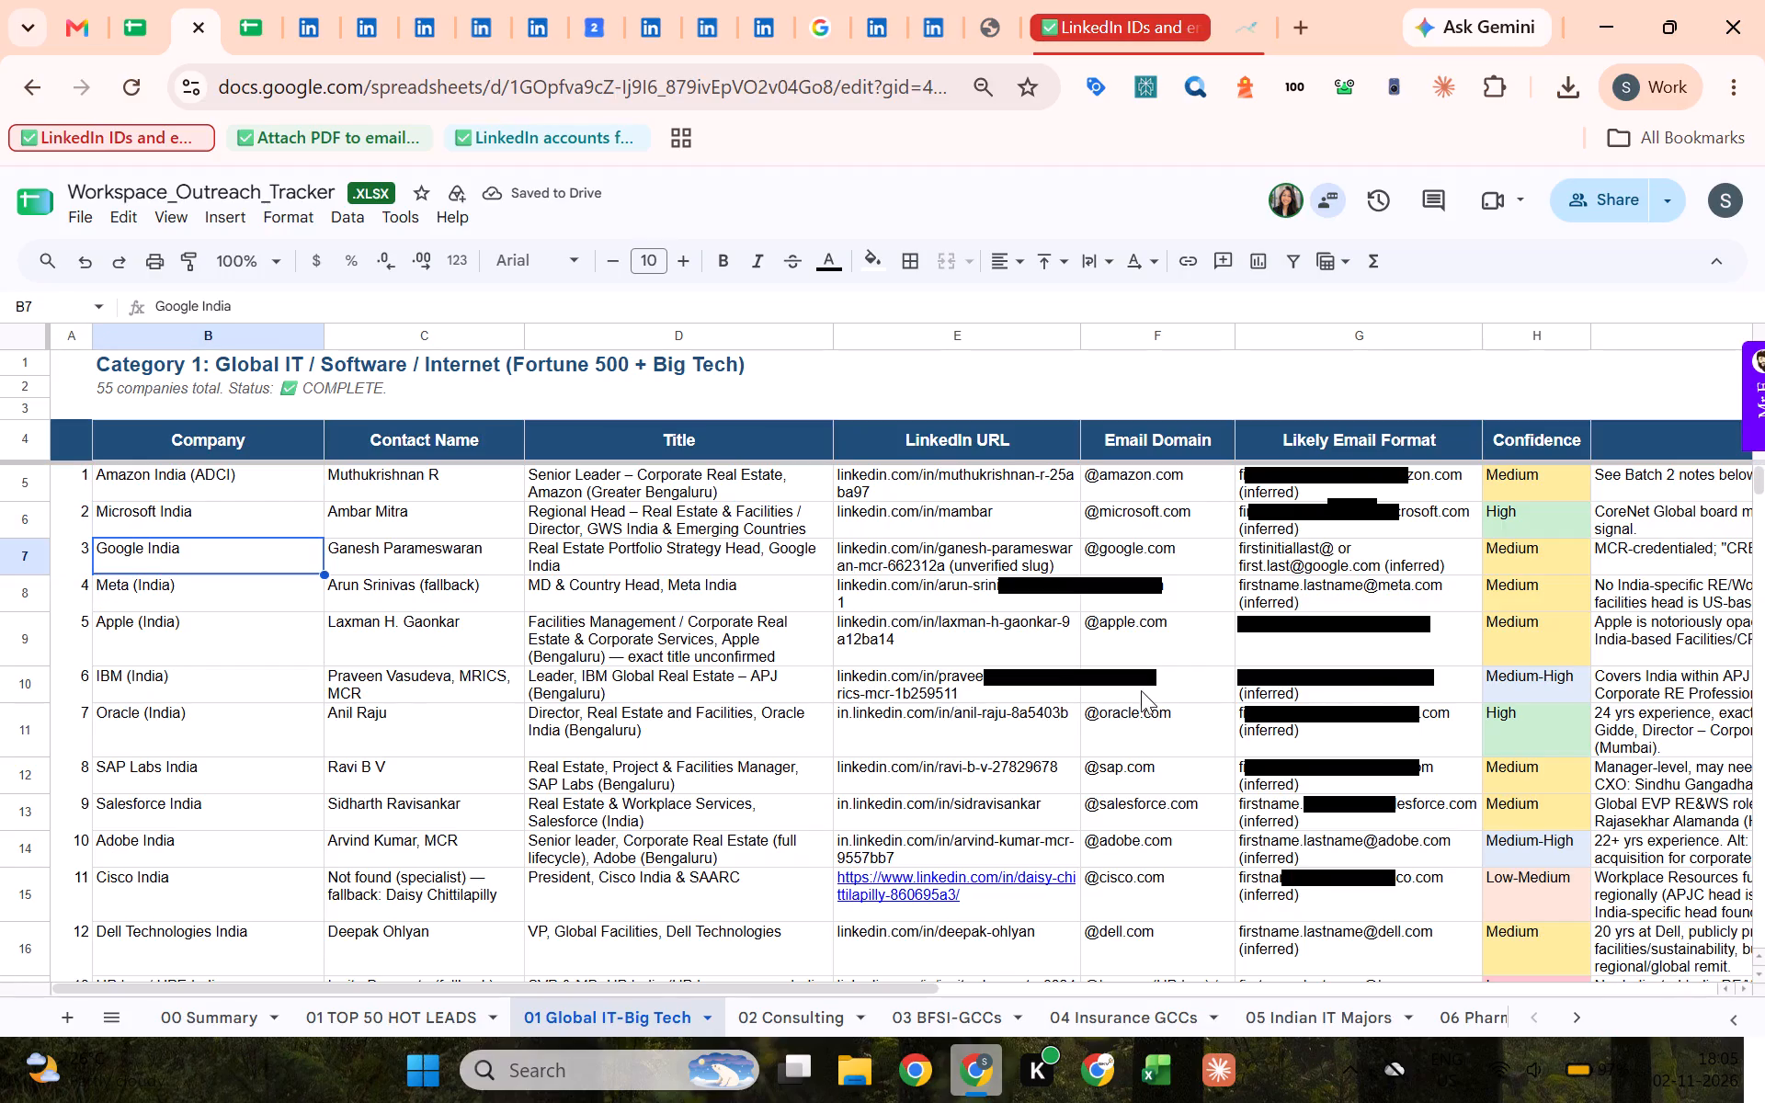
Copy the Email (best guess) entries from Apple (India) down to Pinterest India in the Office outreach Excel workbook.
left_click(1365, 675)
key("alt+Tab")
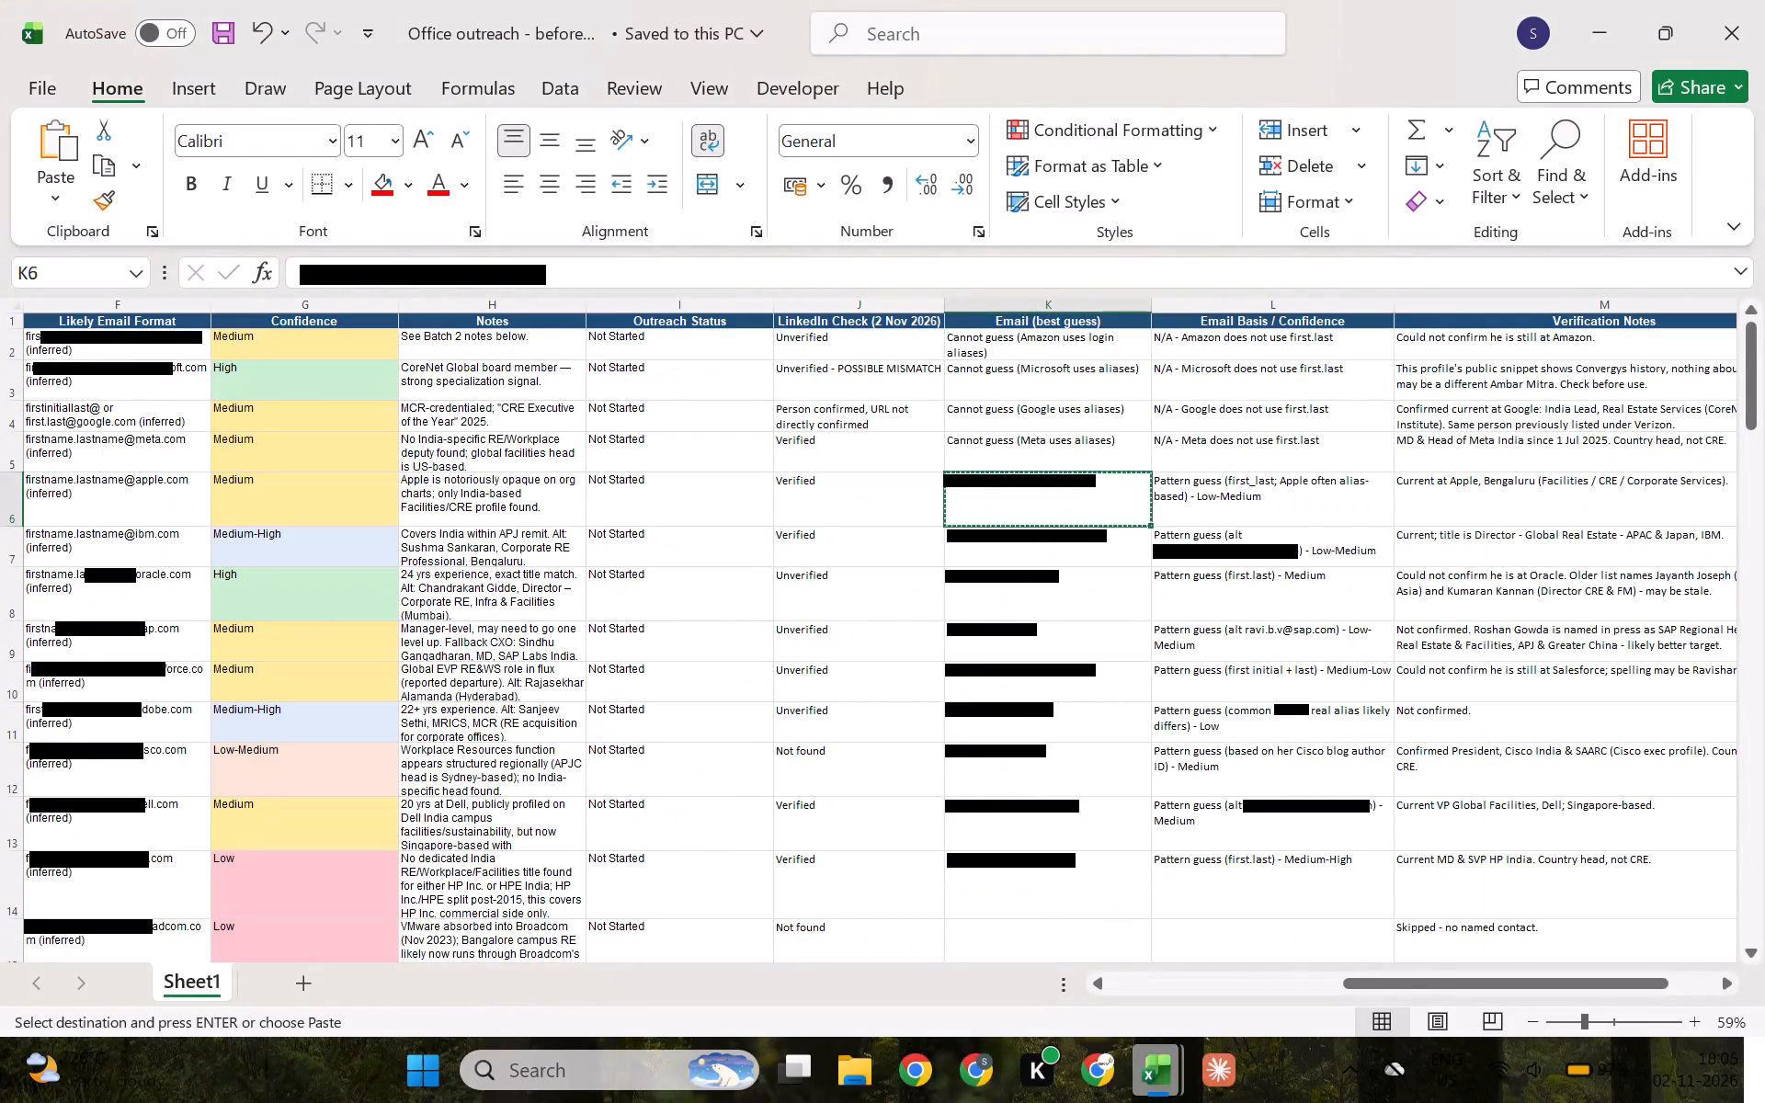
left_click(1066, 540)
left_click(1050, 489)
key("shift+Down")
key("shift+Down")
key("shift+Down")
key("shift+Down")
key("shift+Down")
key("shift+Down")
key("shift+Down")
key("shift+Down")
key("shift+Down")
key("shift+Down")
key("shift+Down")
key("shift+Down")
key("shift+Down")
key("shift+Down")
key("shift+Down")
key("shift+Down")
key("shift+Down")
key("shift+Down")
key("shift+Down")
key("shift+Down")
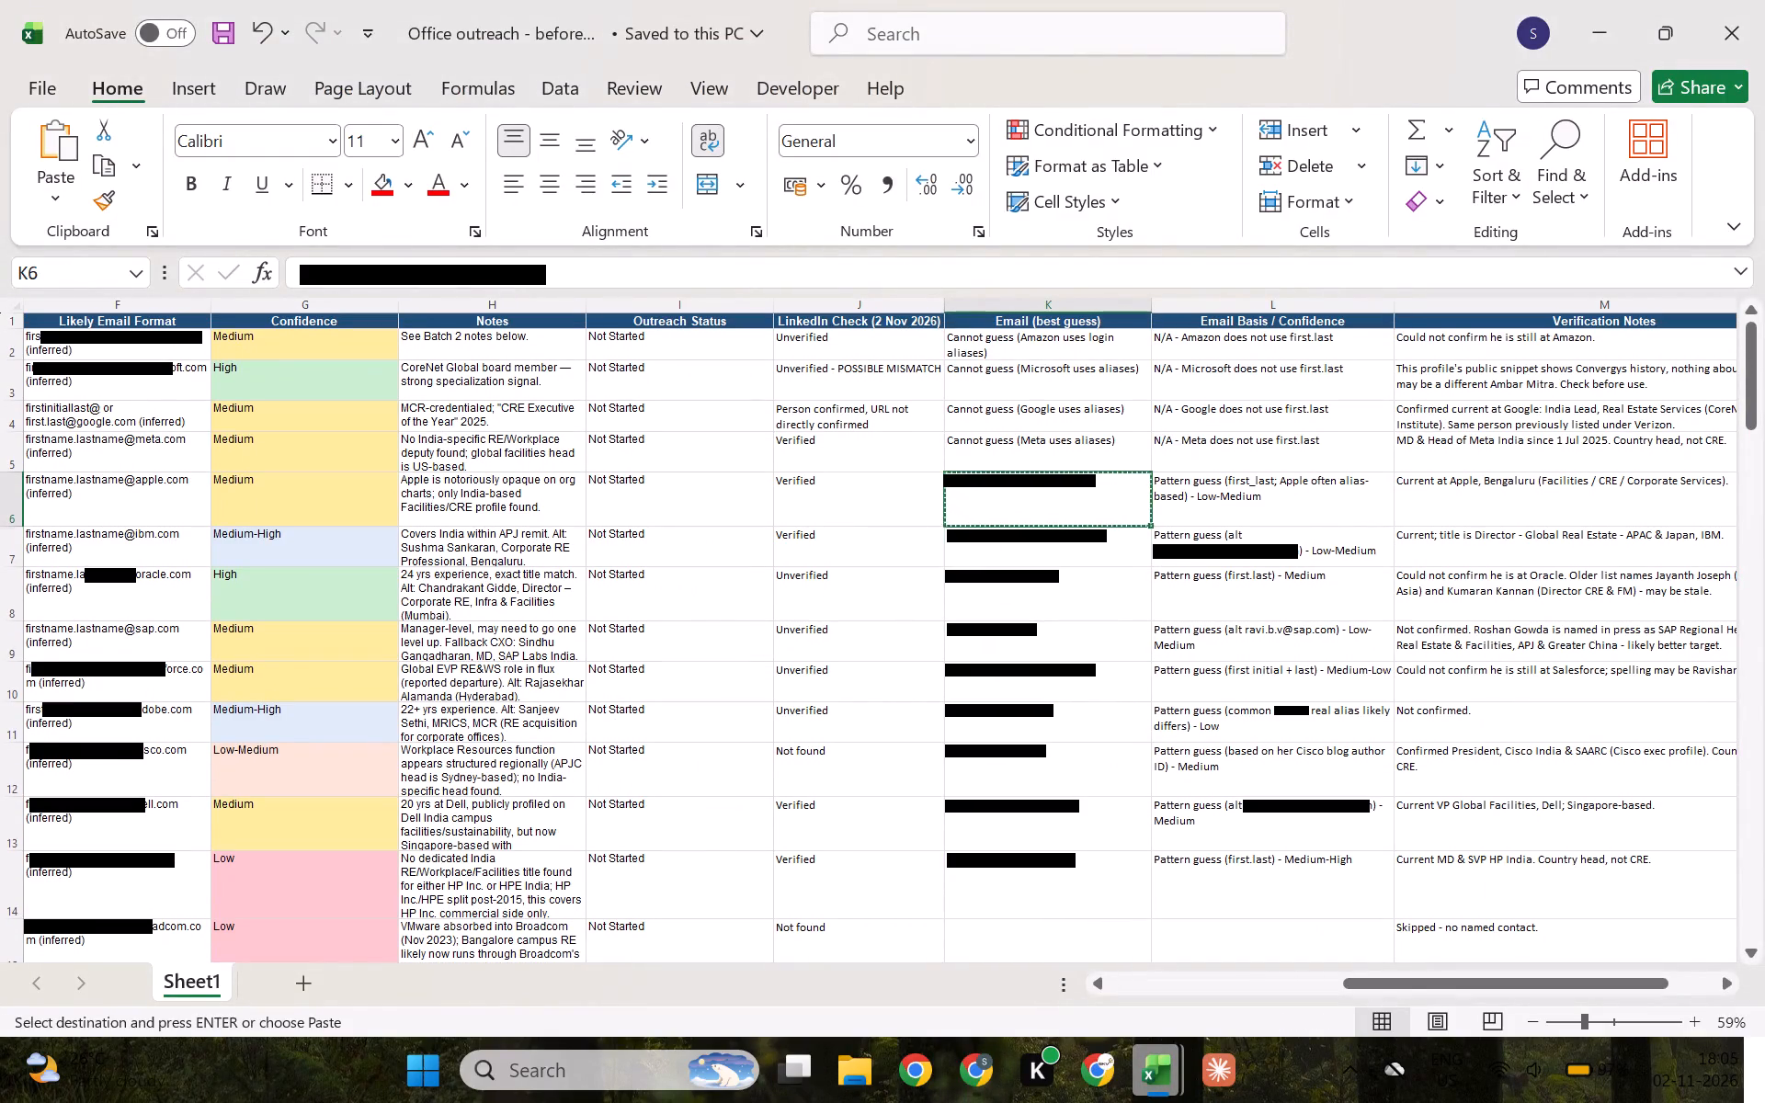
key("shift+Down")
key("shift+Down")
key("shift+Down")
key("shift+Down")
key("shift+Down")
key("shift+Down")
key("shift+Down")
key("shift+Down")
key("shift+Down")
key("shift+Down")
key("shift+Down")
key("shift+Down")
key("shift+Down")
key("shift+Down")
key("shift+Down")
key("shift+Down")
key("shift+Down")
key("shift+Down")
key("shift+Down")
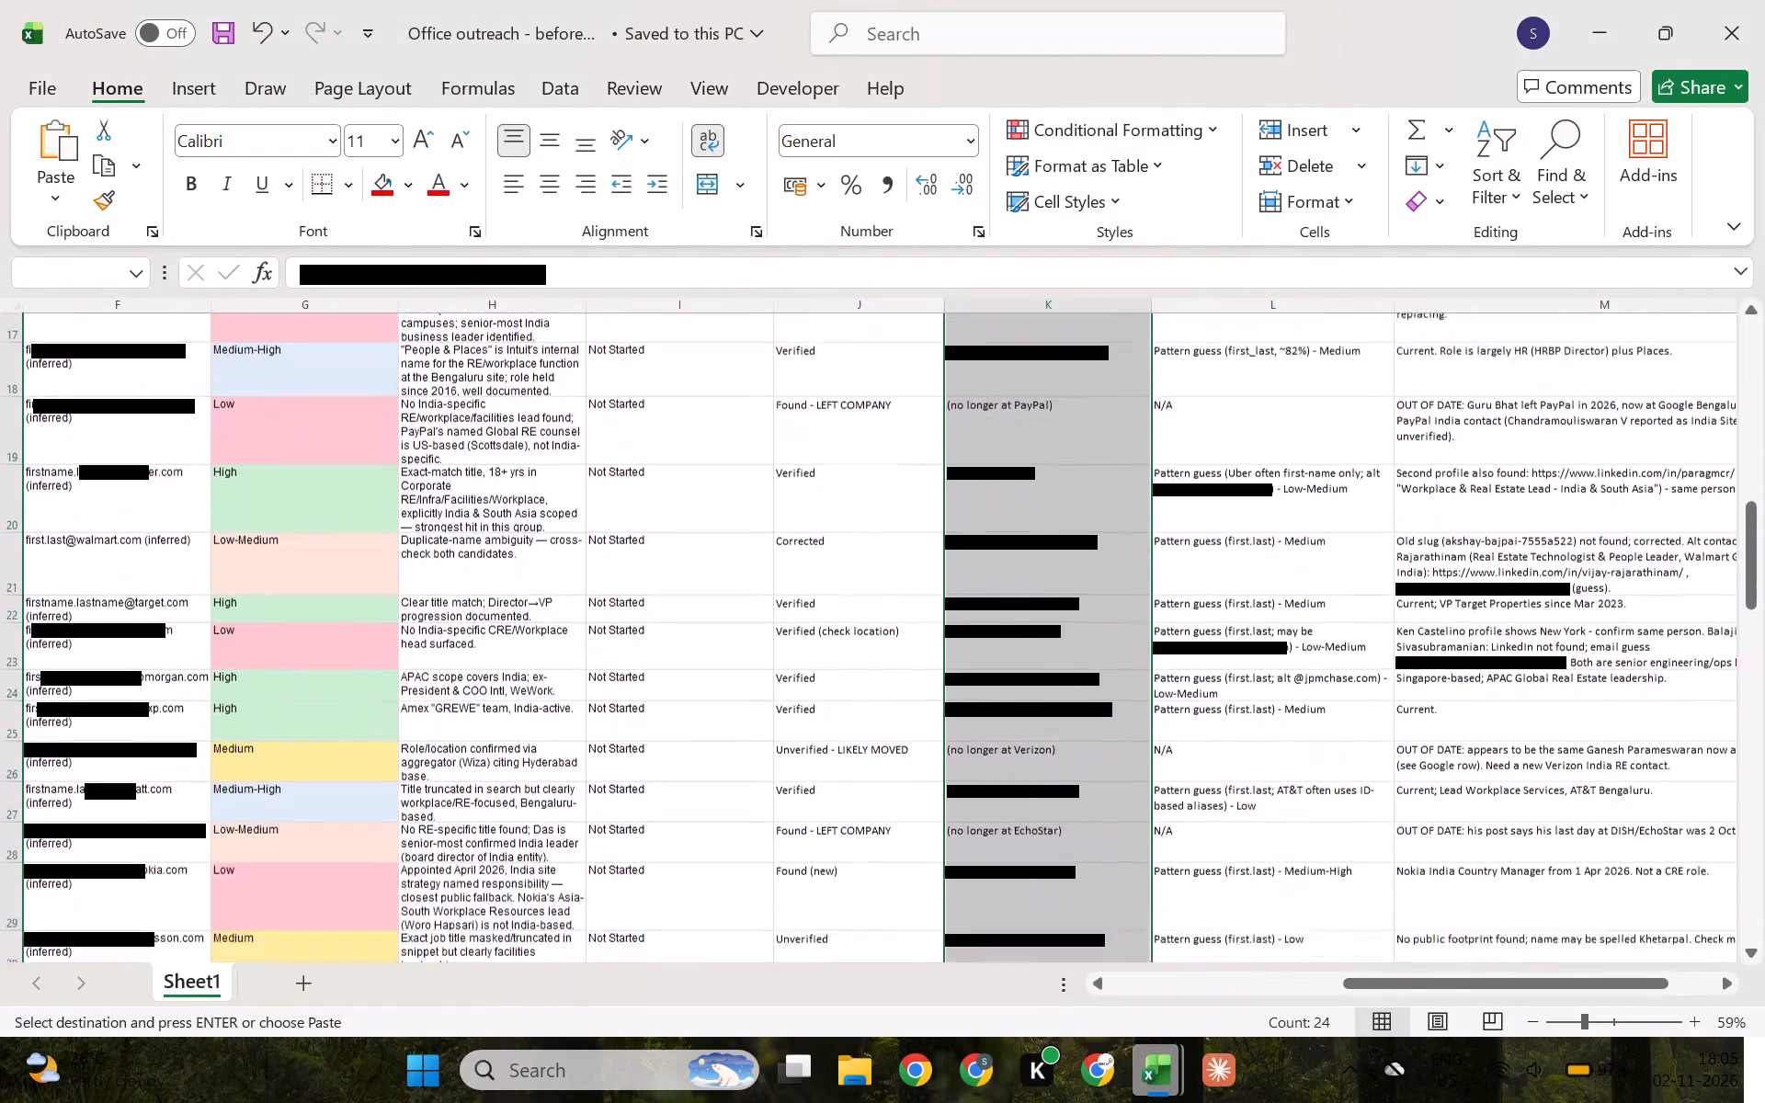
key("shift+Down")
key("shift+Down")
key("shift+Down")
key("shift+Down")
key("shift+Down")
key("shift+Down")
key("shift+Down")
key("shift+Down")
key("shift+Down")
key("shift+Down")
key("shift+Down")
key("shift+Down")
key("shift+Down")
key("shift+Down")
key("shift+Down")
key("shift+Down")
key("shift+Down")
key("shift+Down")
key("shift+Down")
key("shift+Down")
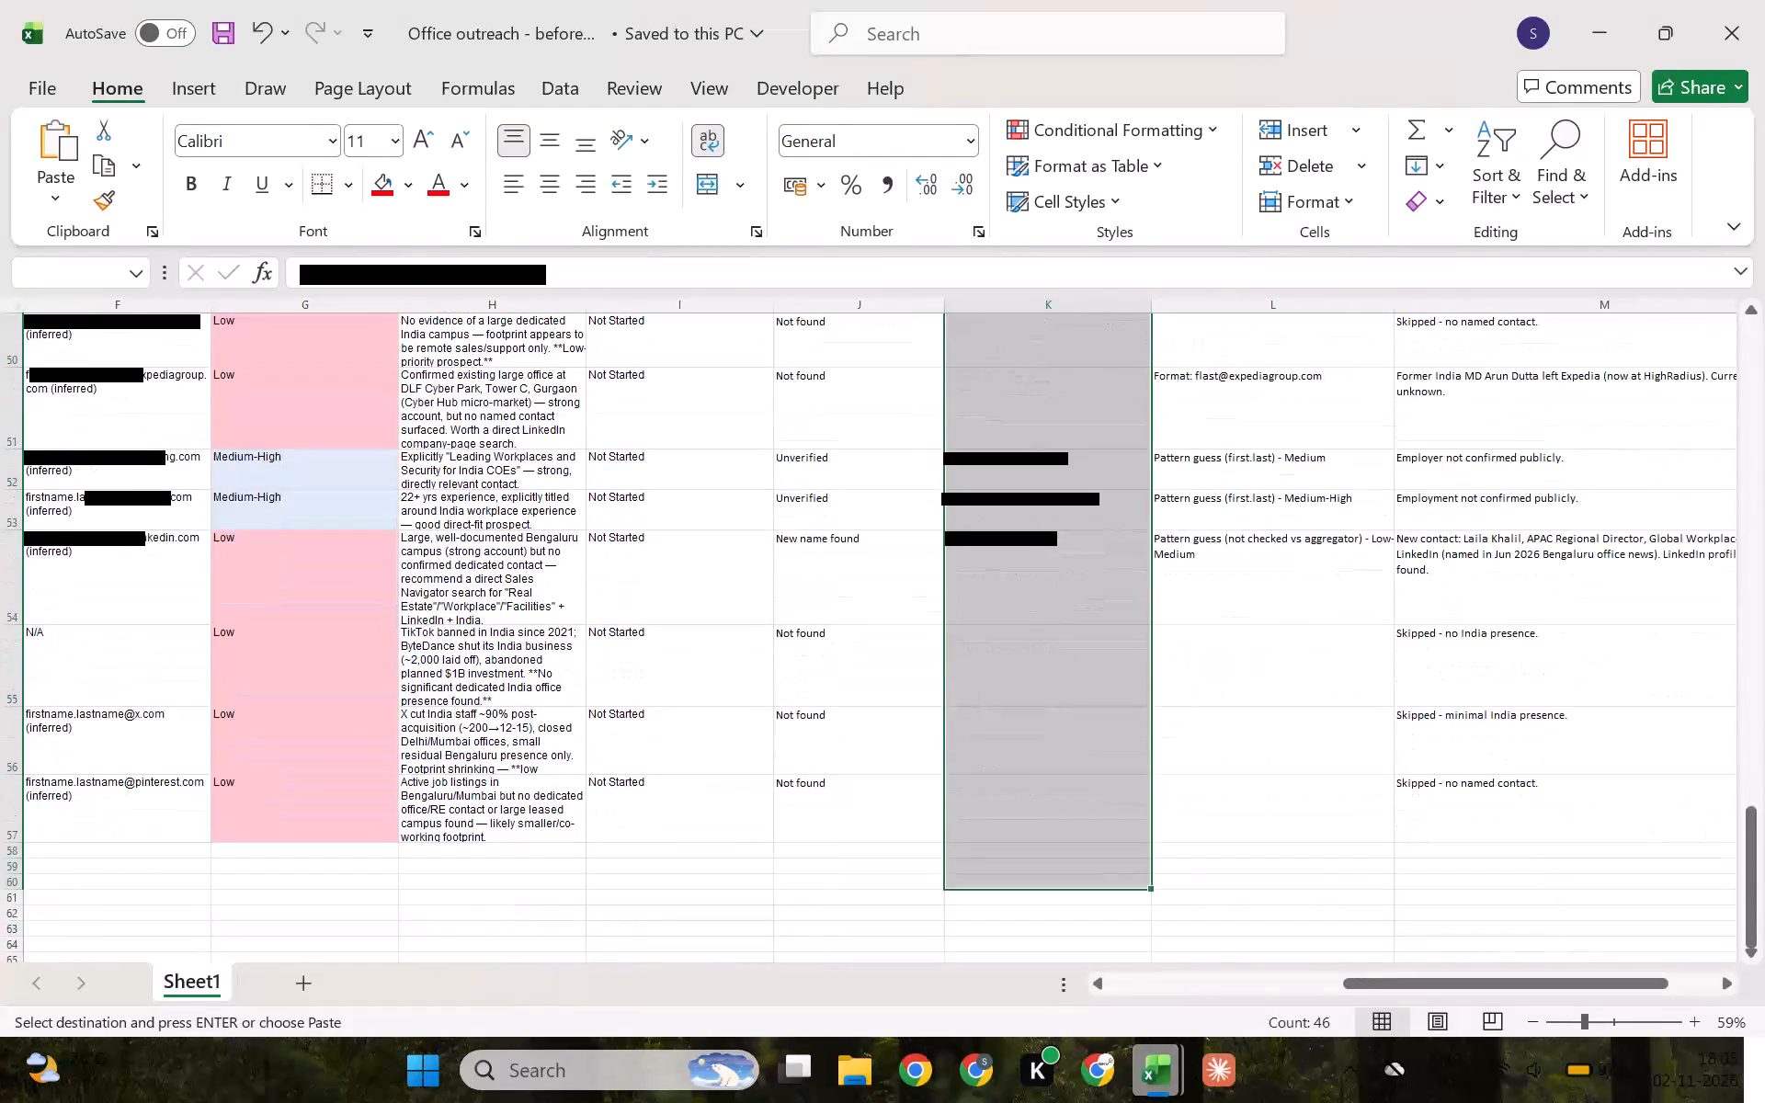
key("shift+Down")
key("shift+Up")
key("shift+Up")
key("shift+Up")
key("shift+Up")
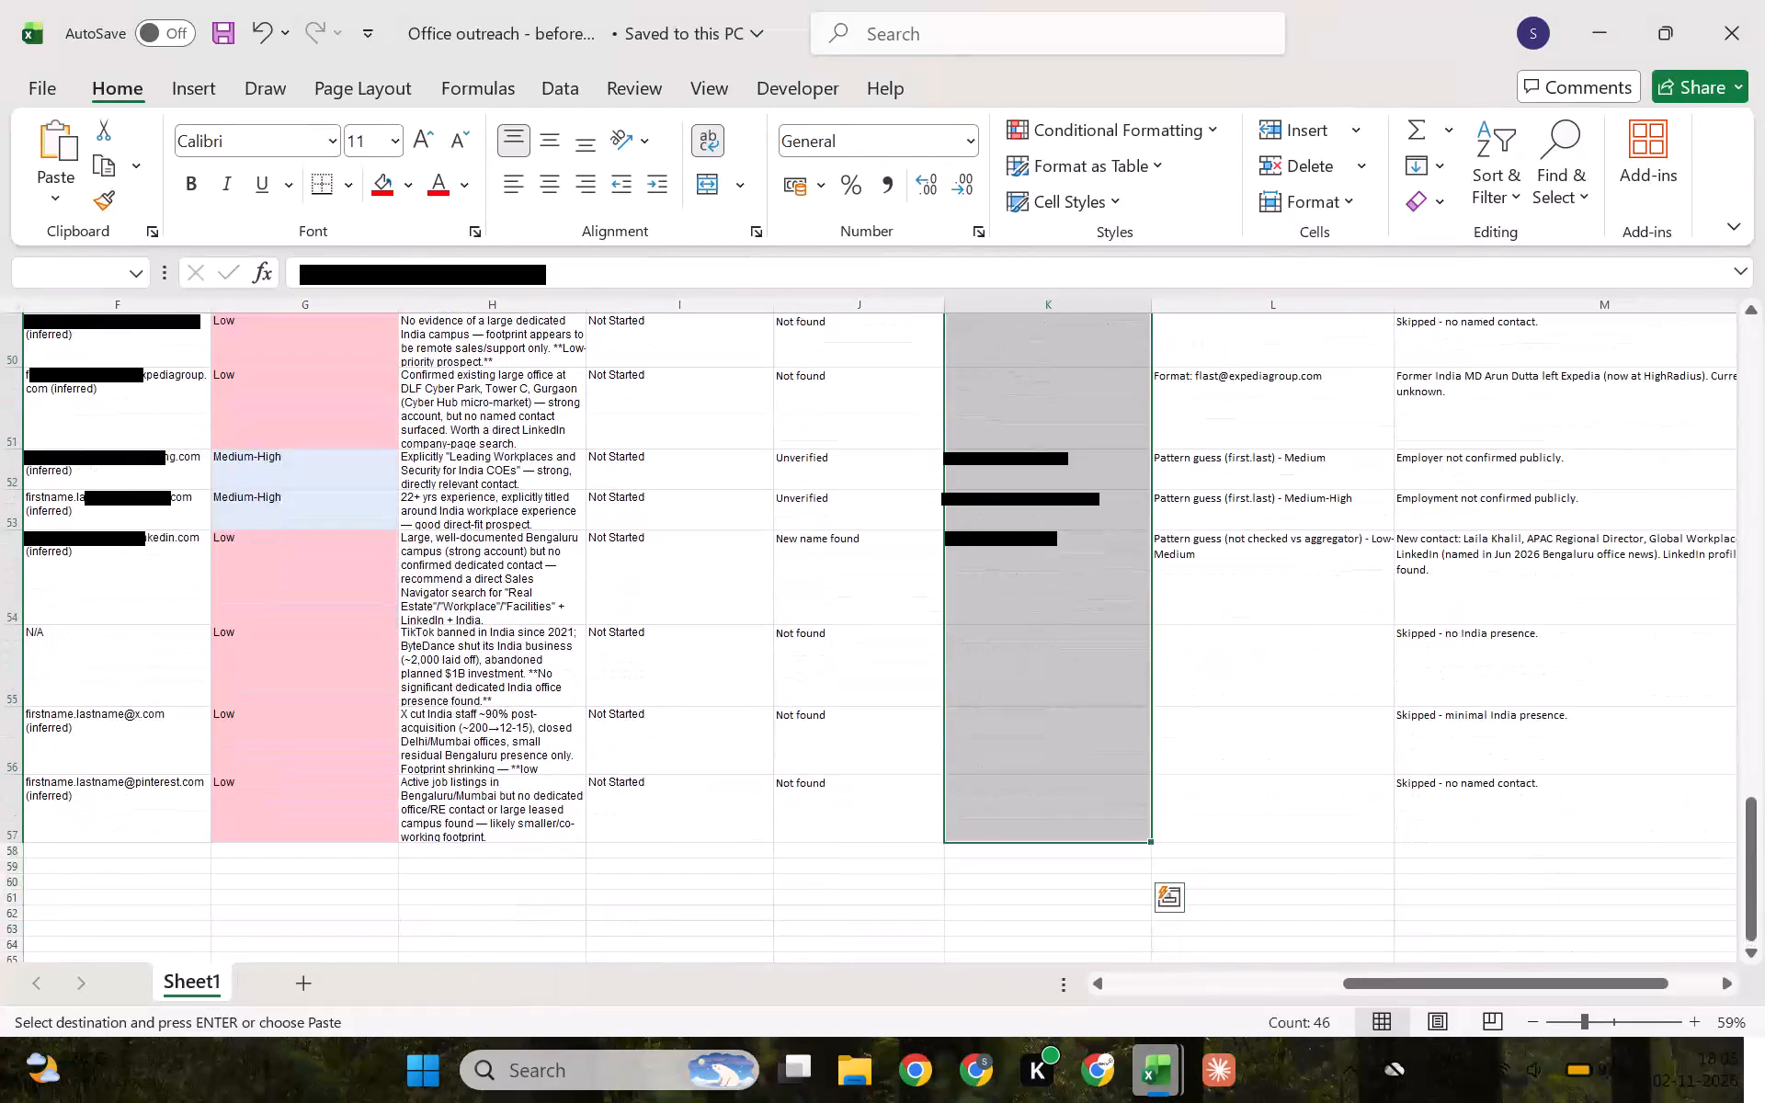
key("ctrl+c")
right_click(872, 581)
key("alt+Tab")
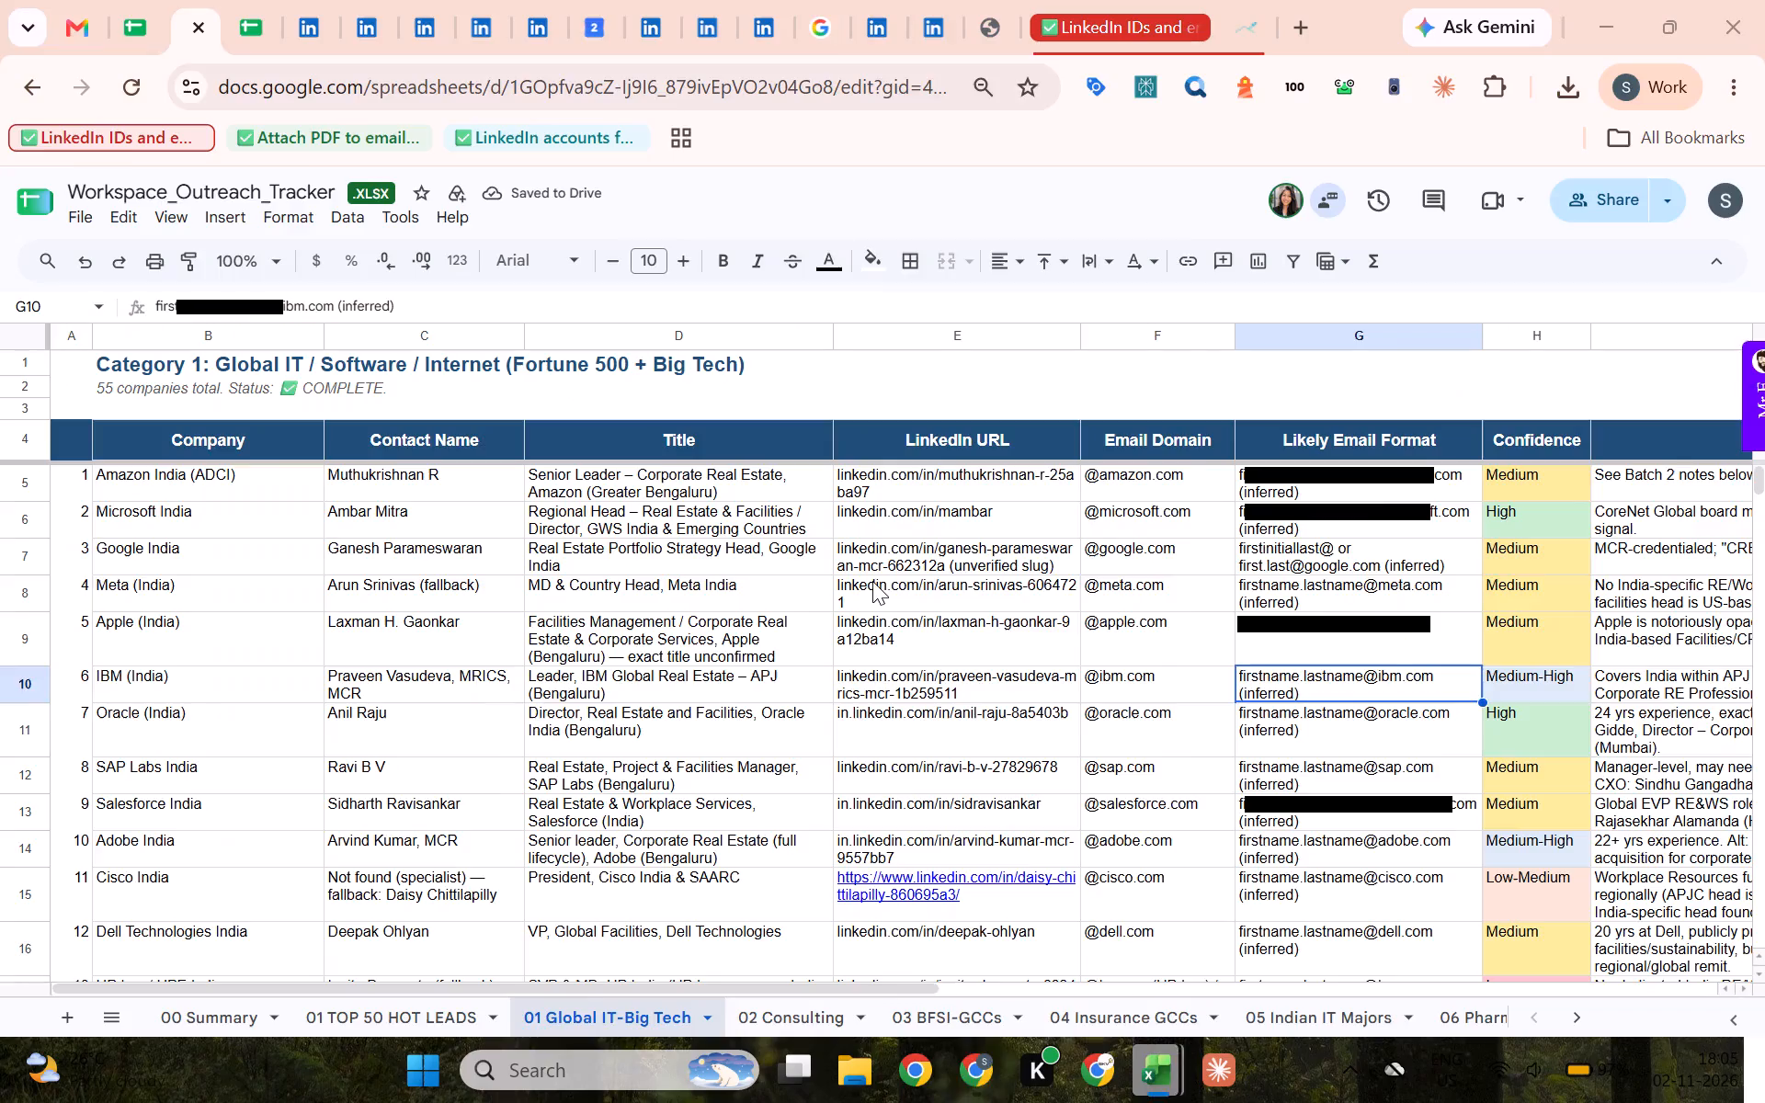
Compare the company row order in the Excel workbook with the 01 Global IT-Big Tech sheet of the tracker.
scroll(1283, 688, "up", 3)
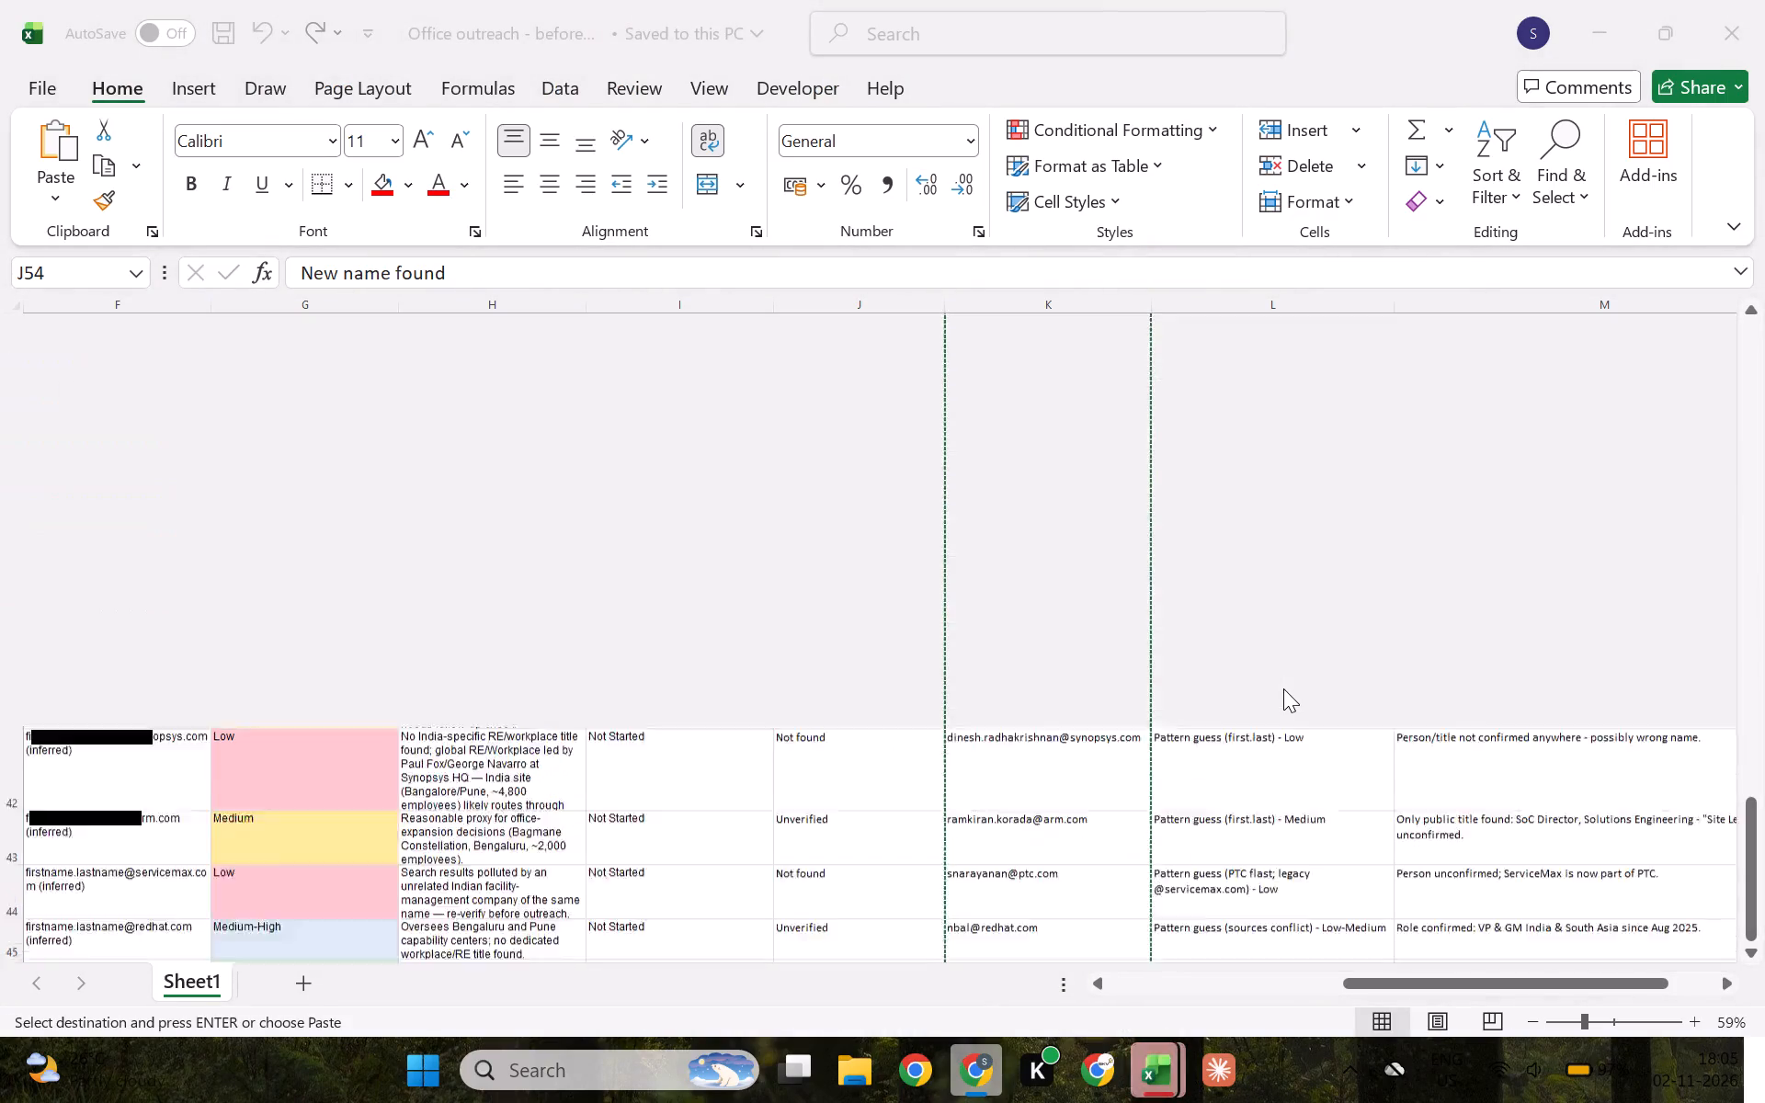
scroll(1283, 688, "up", 10)
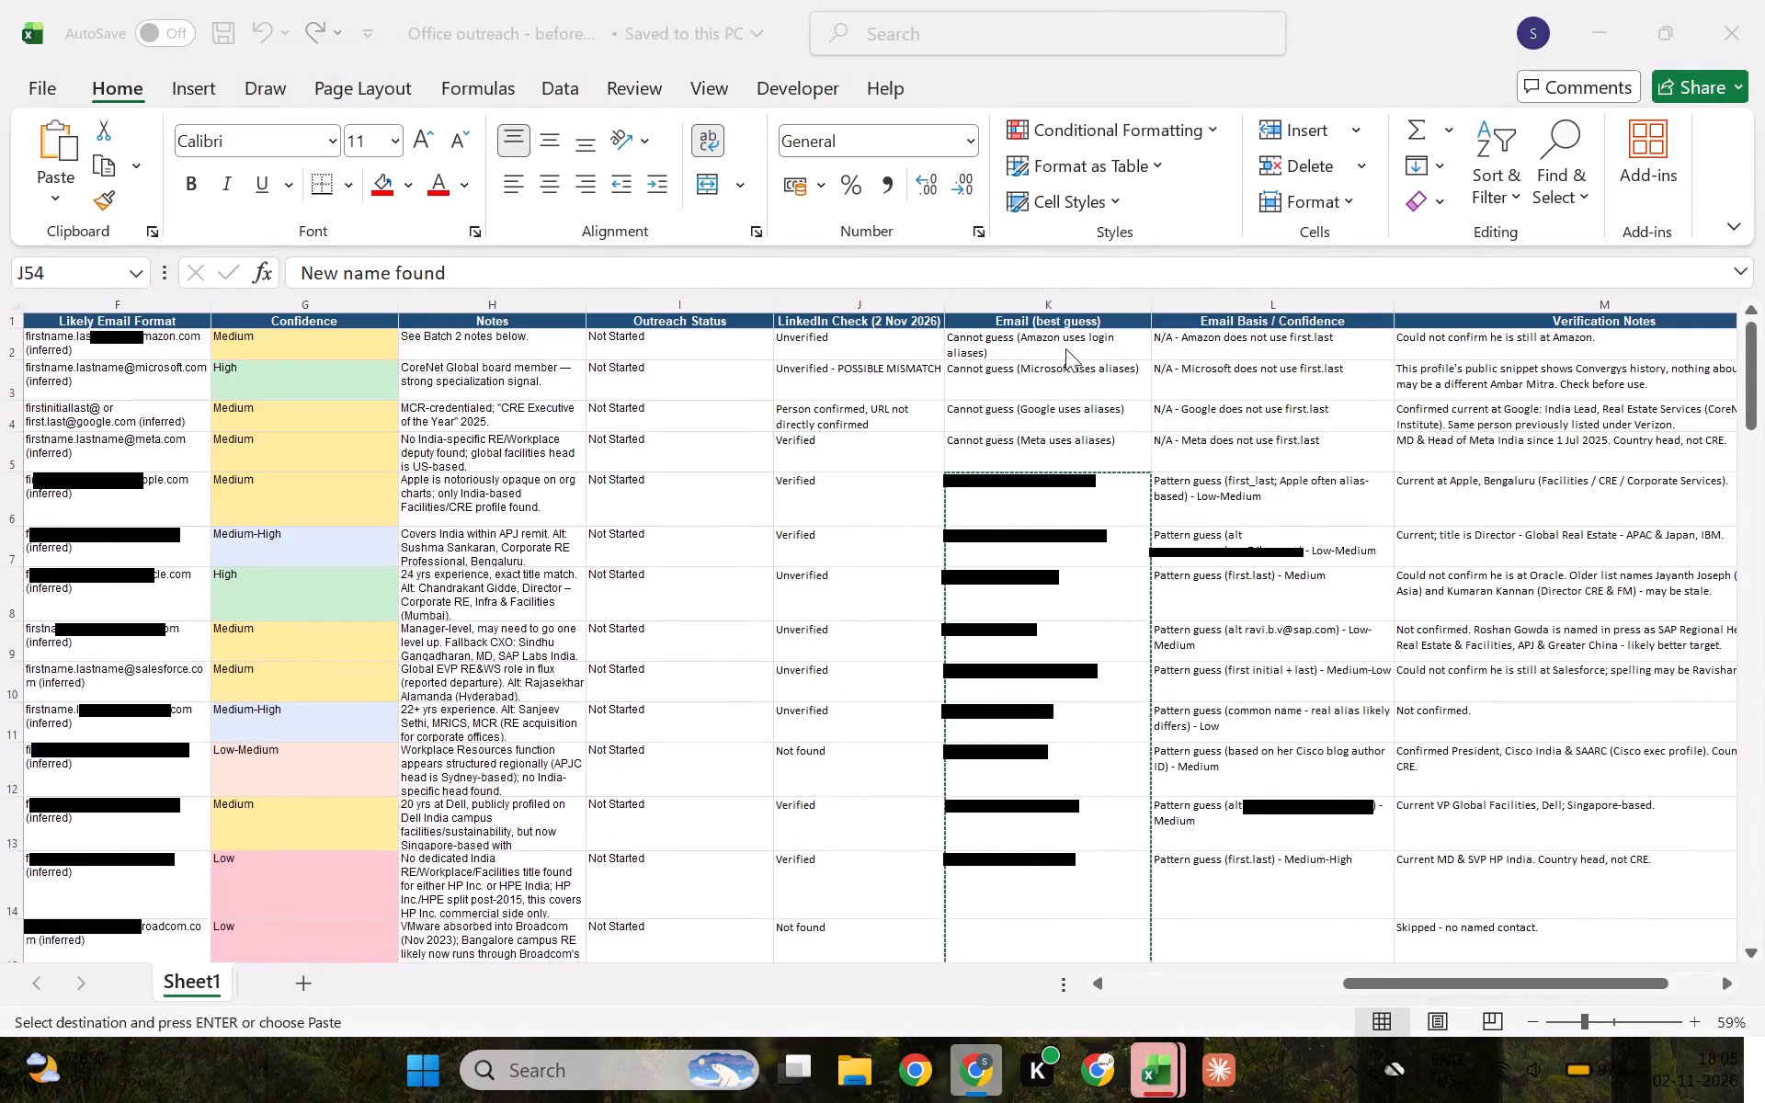
left_click(1065, 348)
scroll(791, 523, "right", 7)
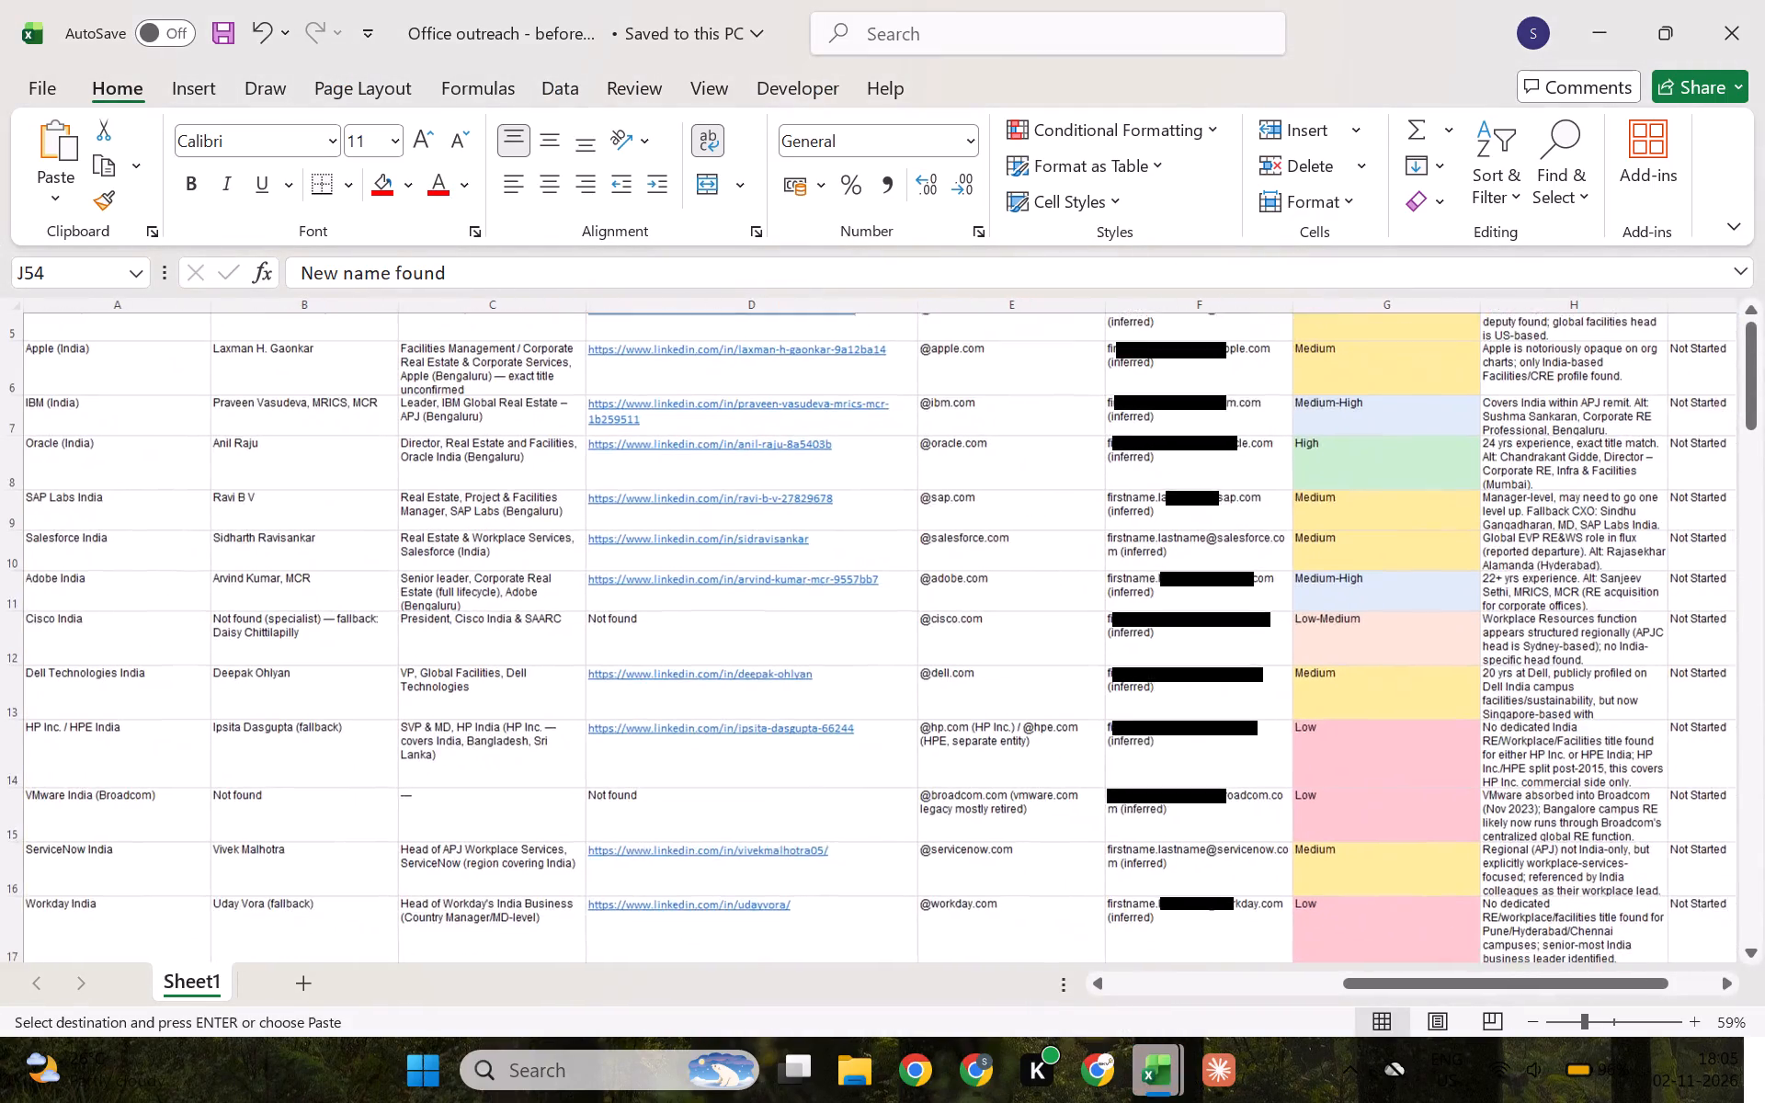
scroll(791, 523, "up", 6)
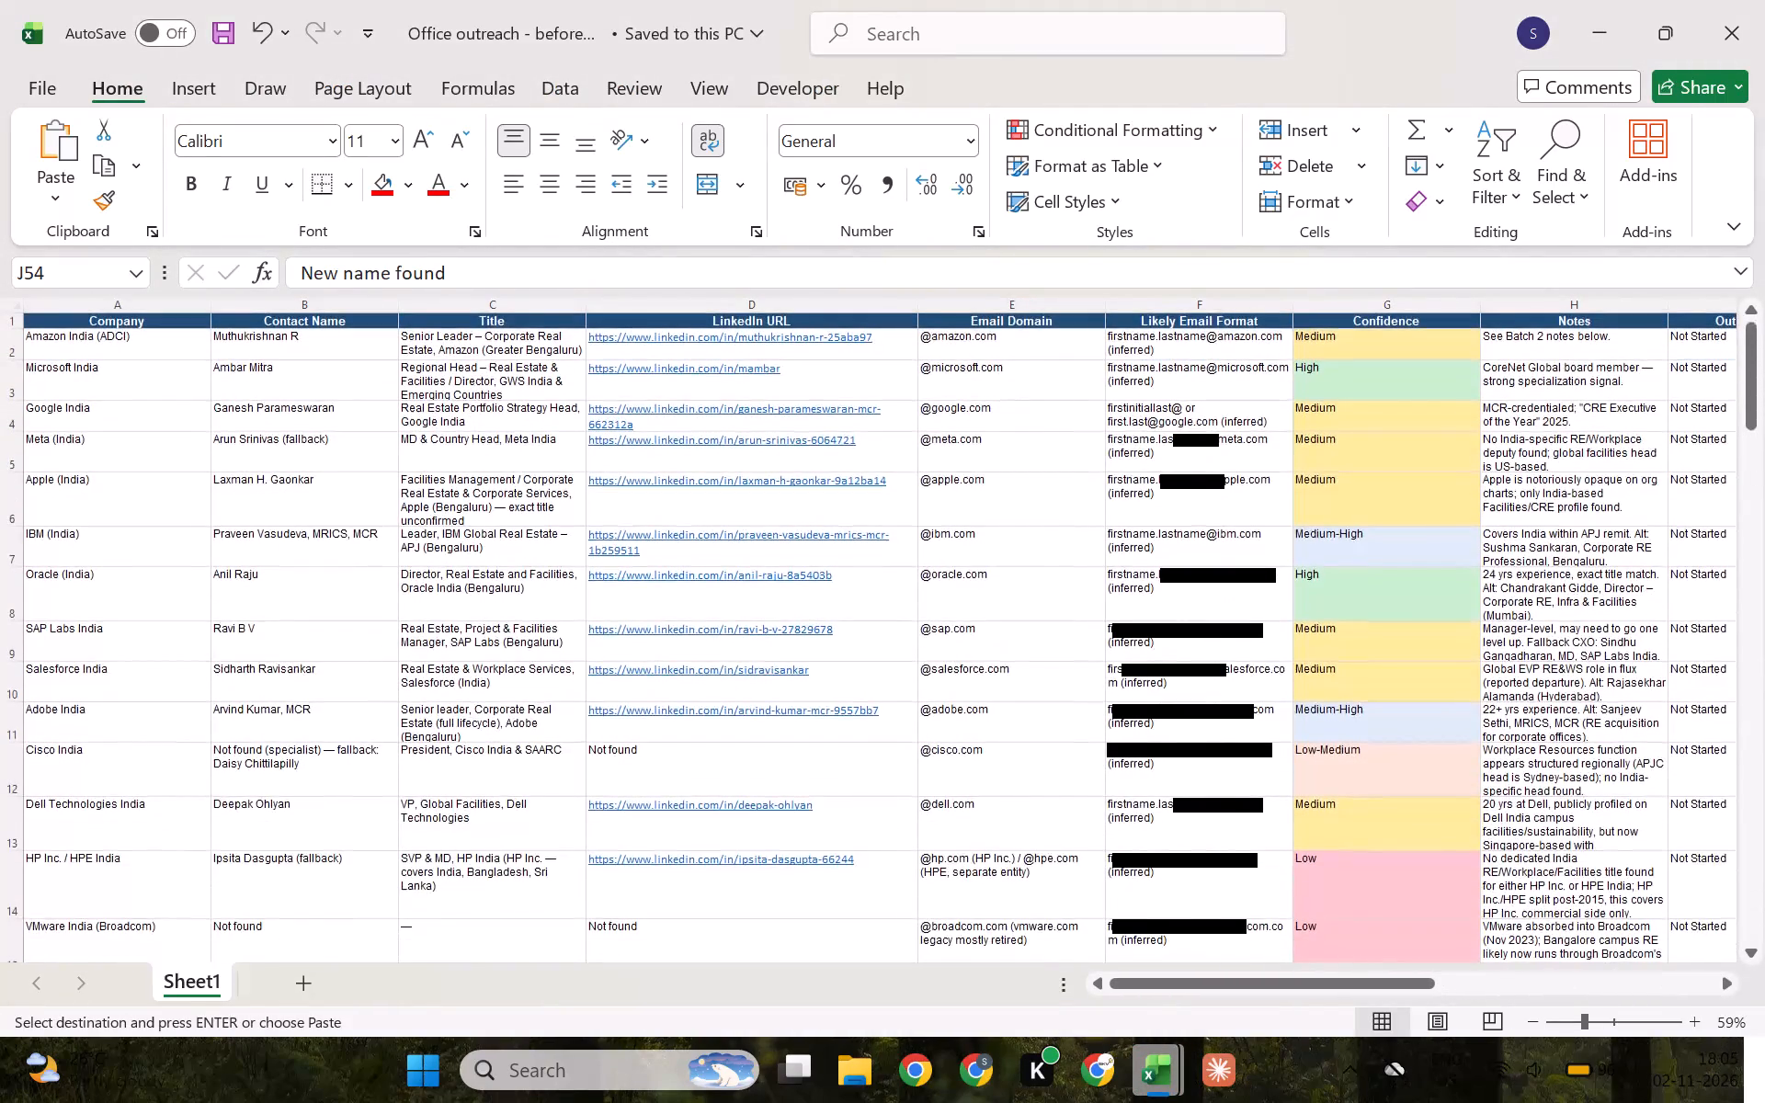
scroll(791, 523, "down", 6)
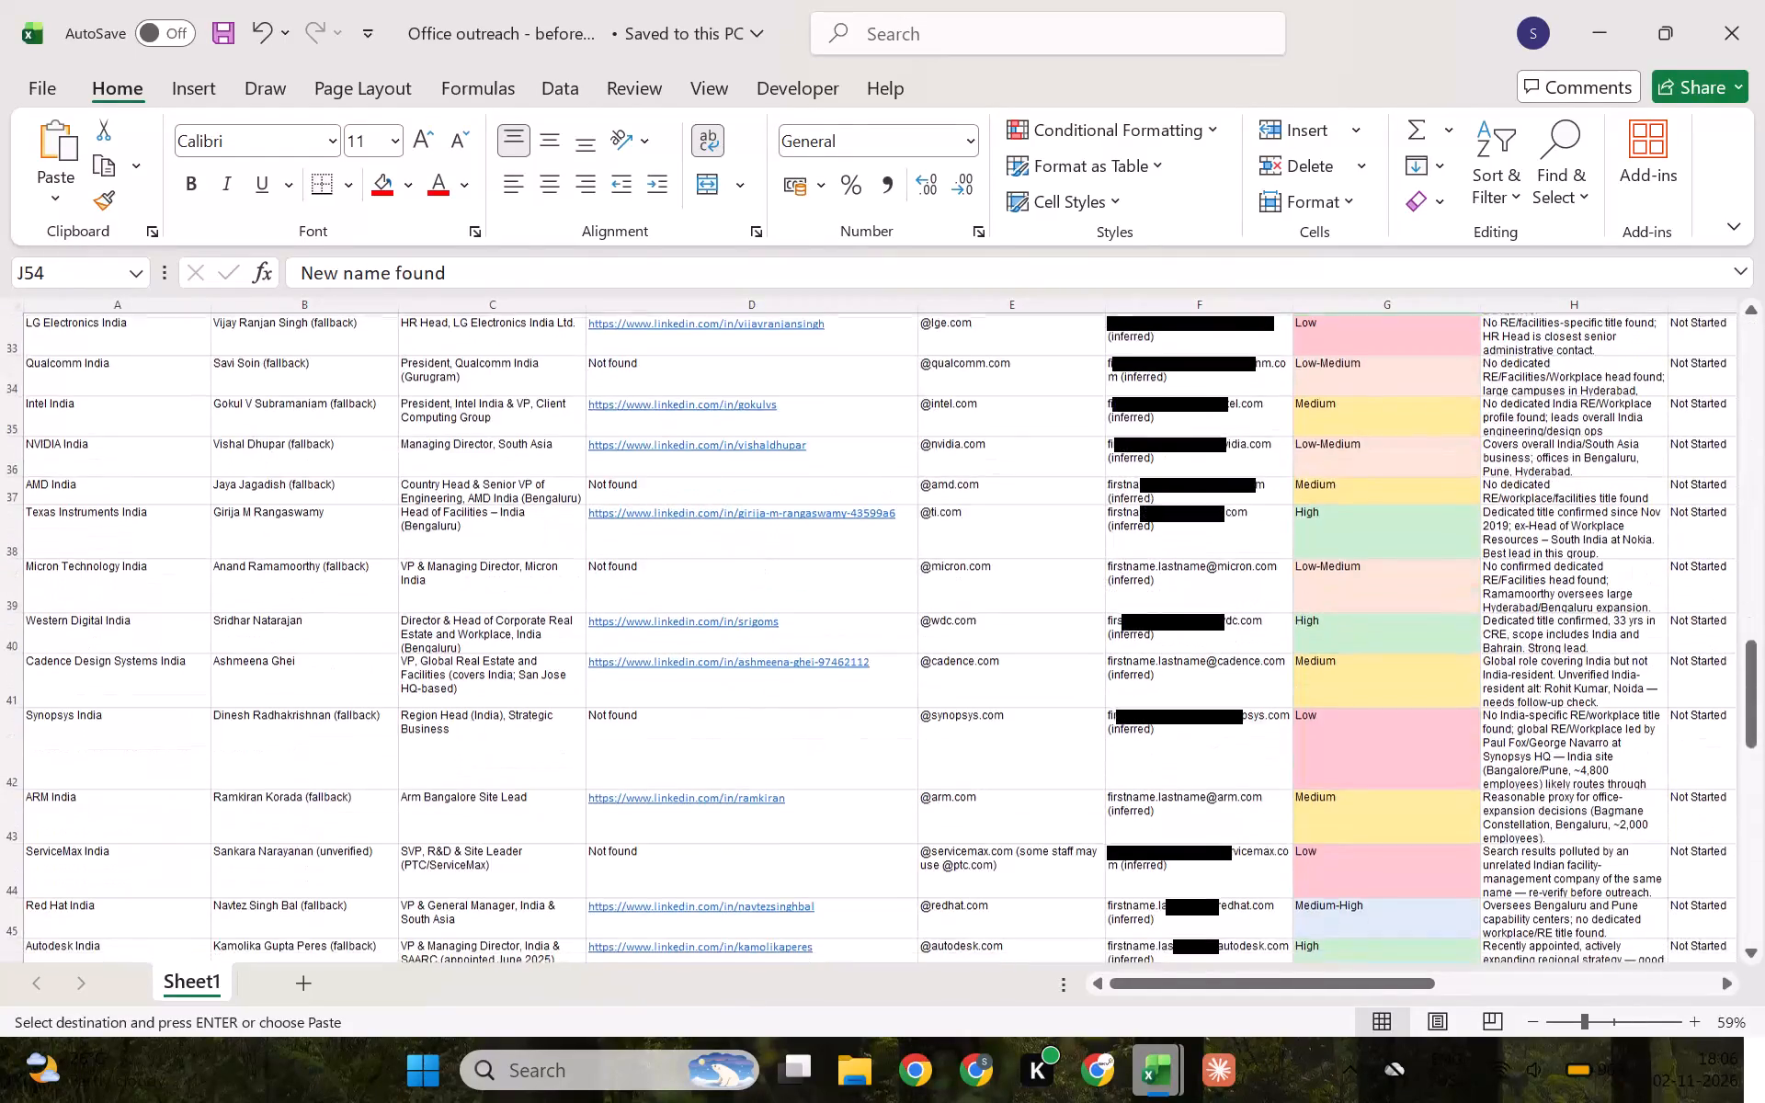
scroll(791, 523, "down", 5)
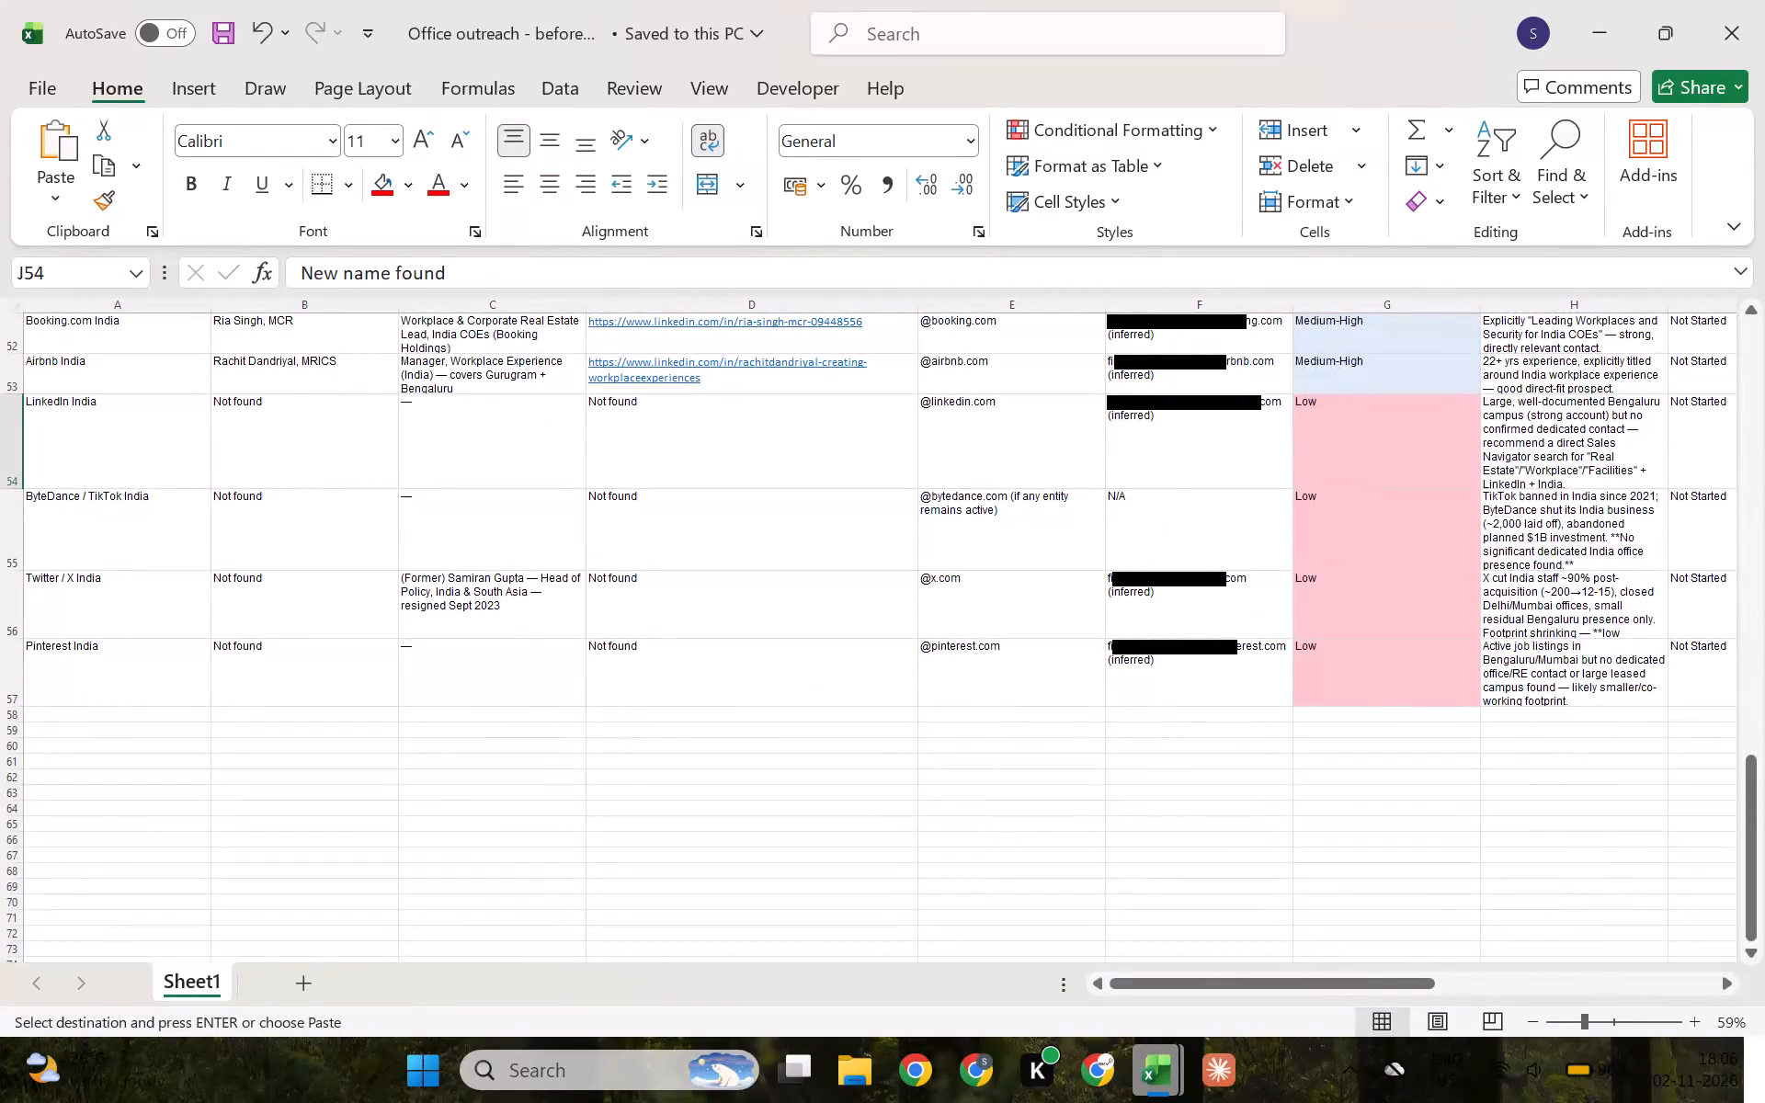
scroll(119, 686, "up", 11)
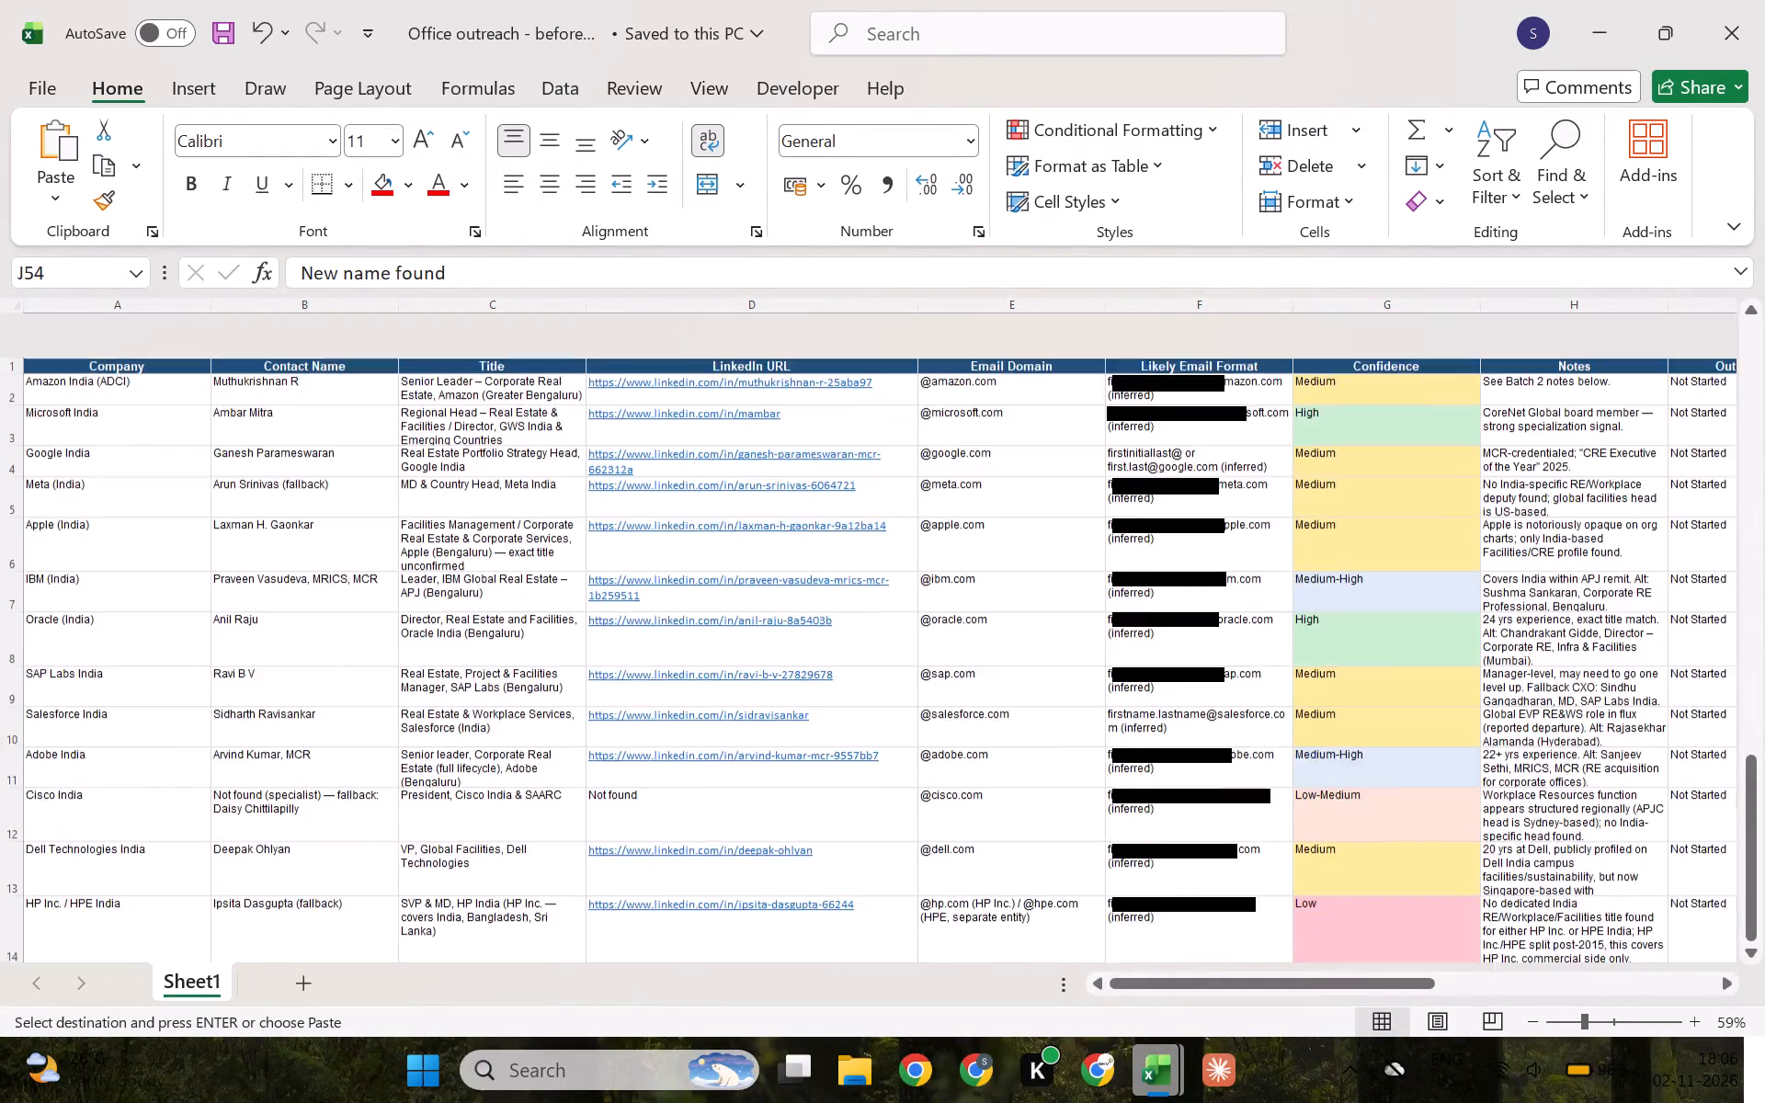
key("alt+Tab")
scroll(119, 686, "down", 4)
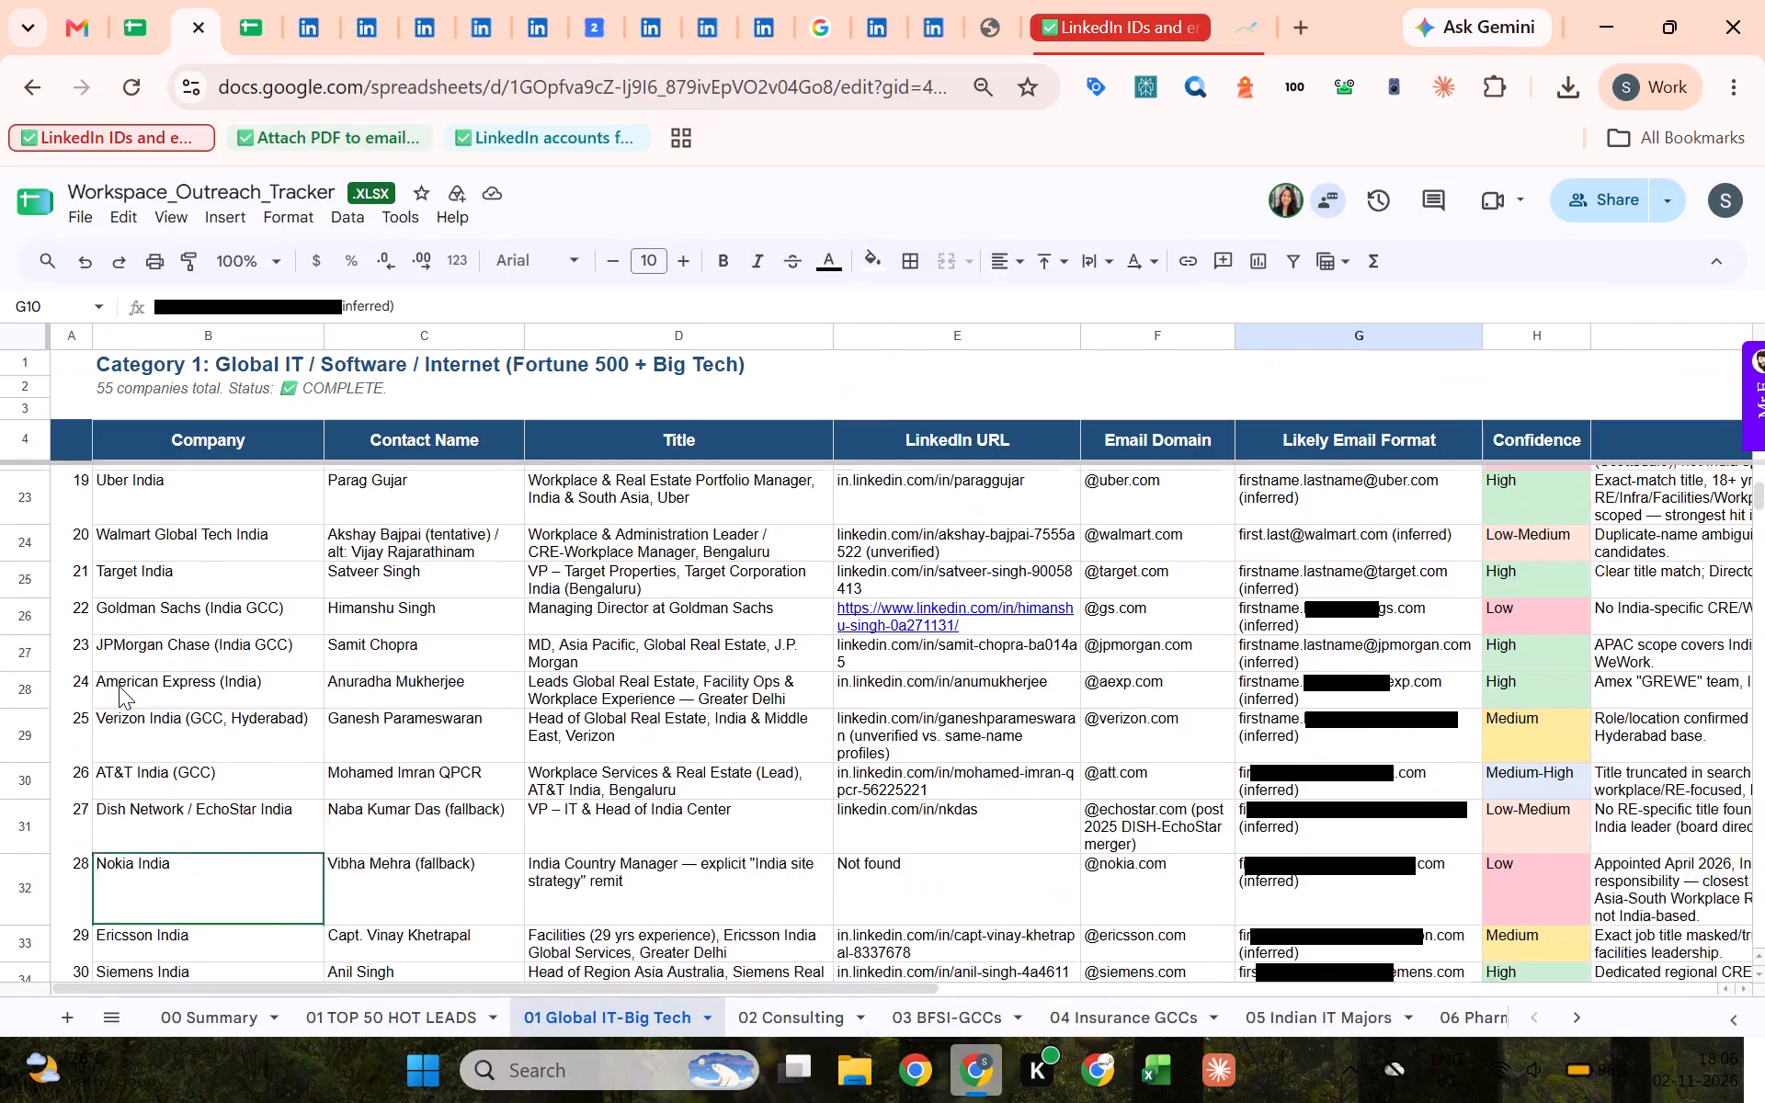
scroll(119, 686, "down", 7)
scroll(119, 686, "up", 11)
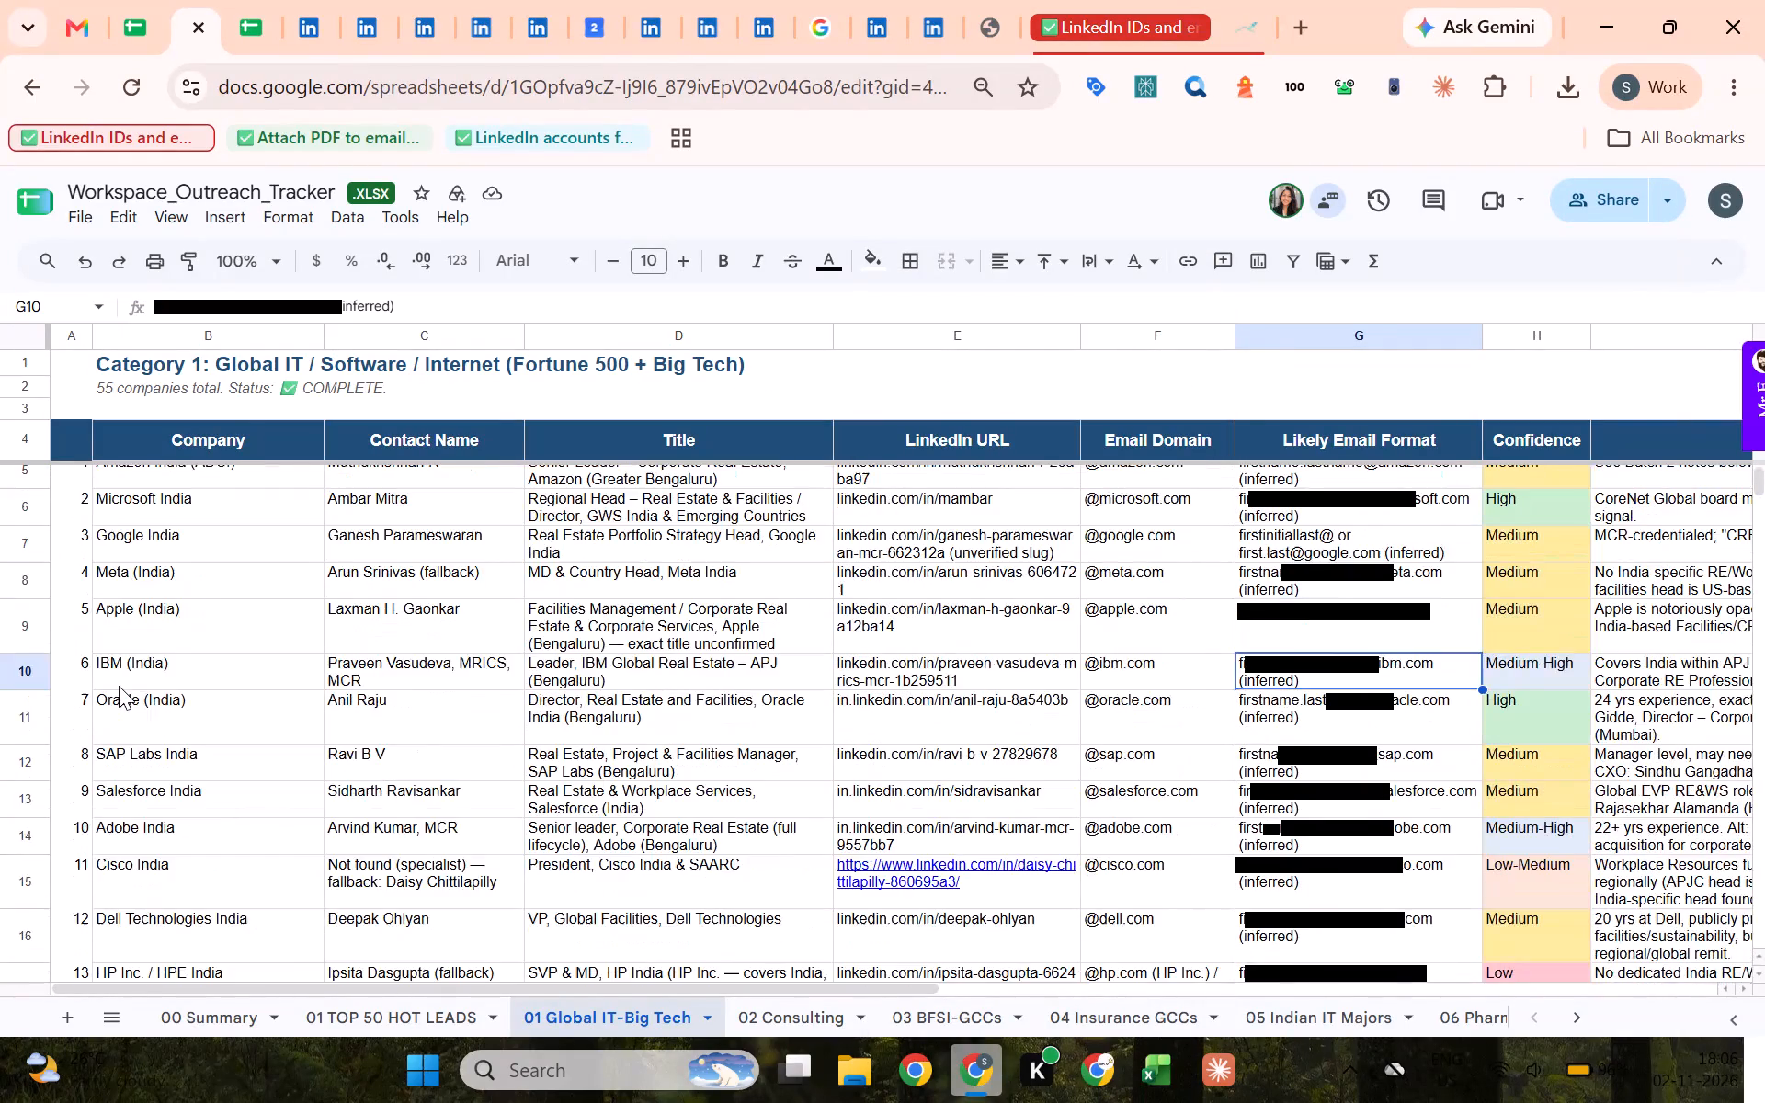
scroll(119, 686, "left", 1)
scroll(119, 686, "down", 5)
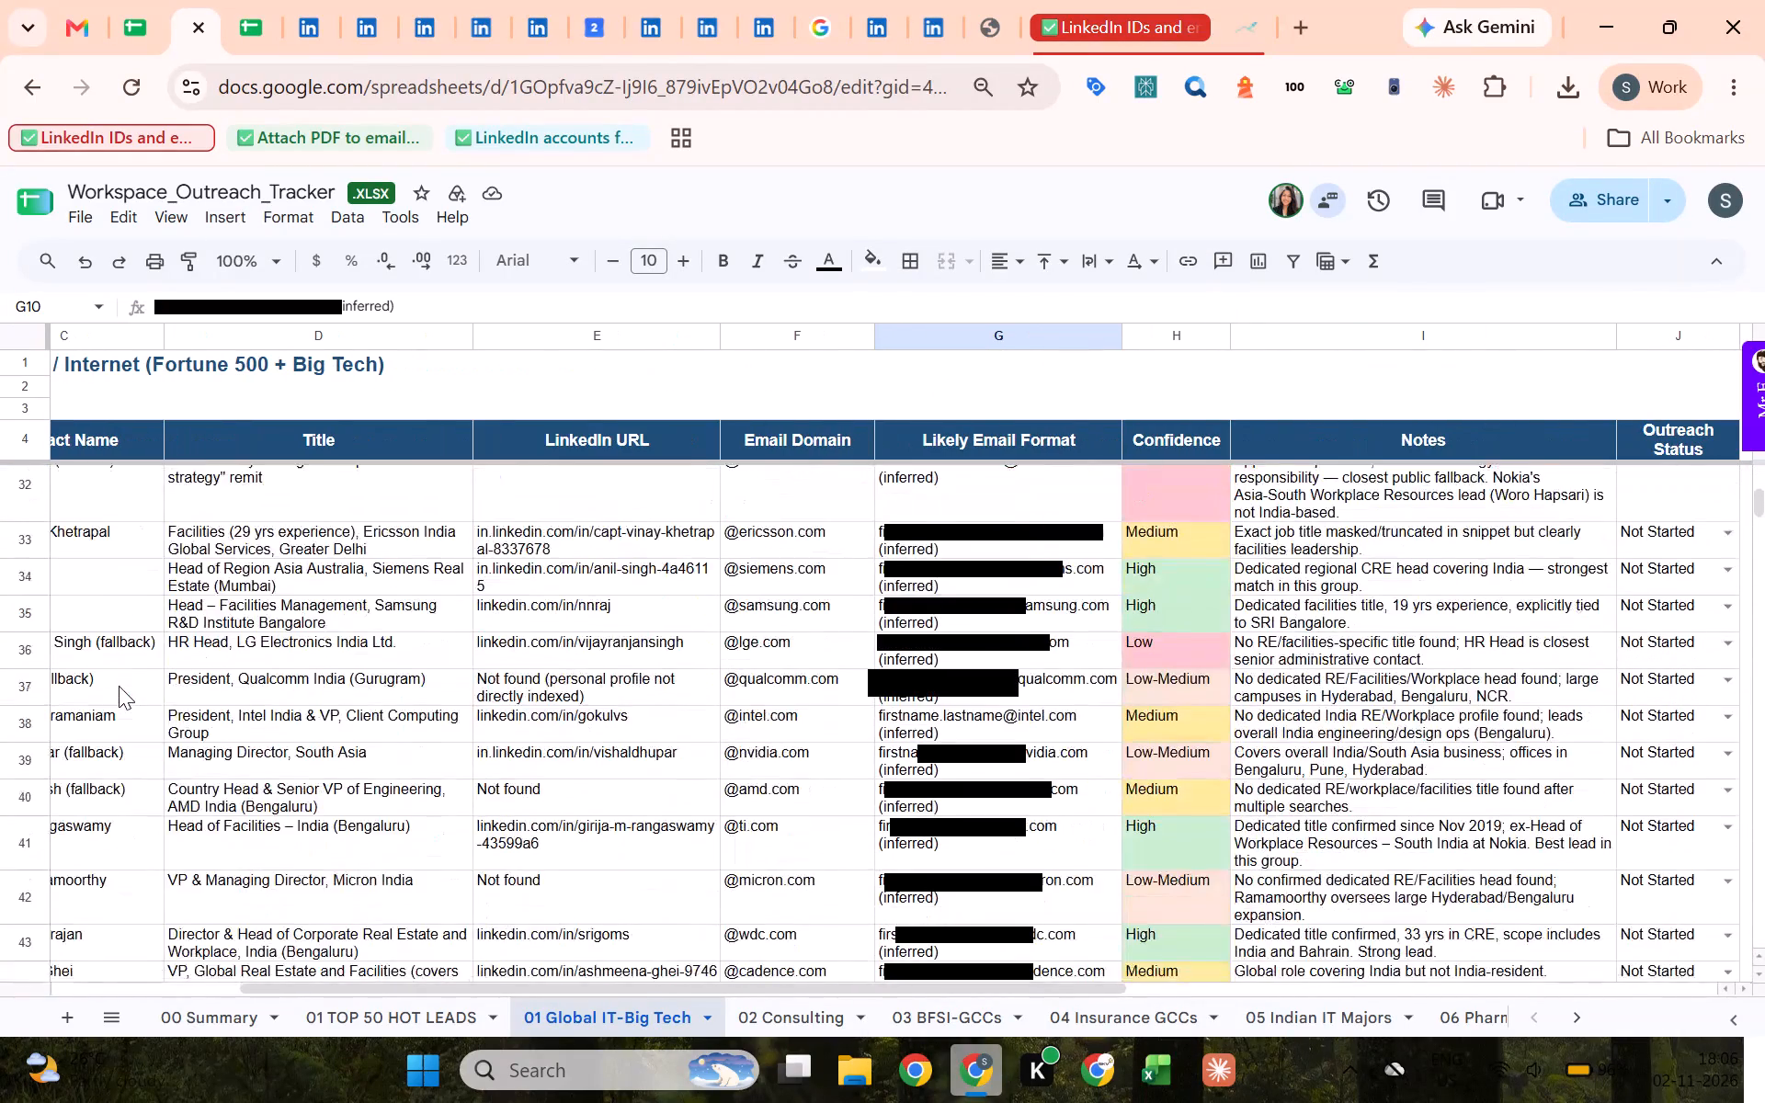
scroll(119, 686, "down", 3)
scroll(119, 686, "up", 16)
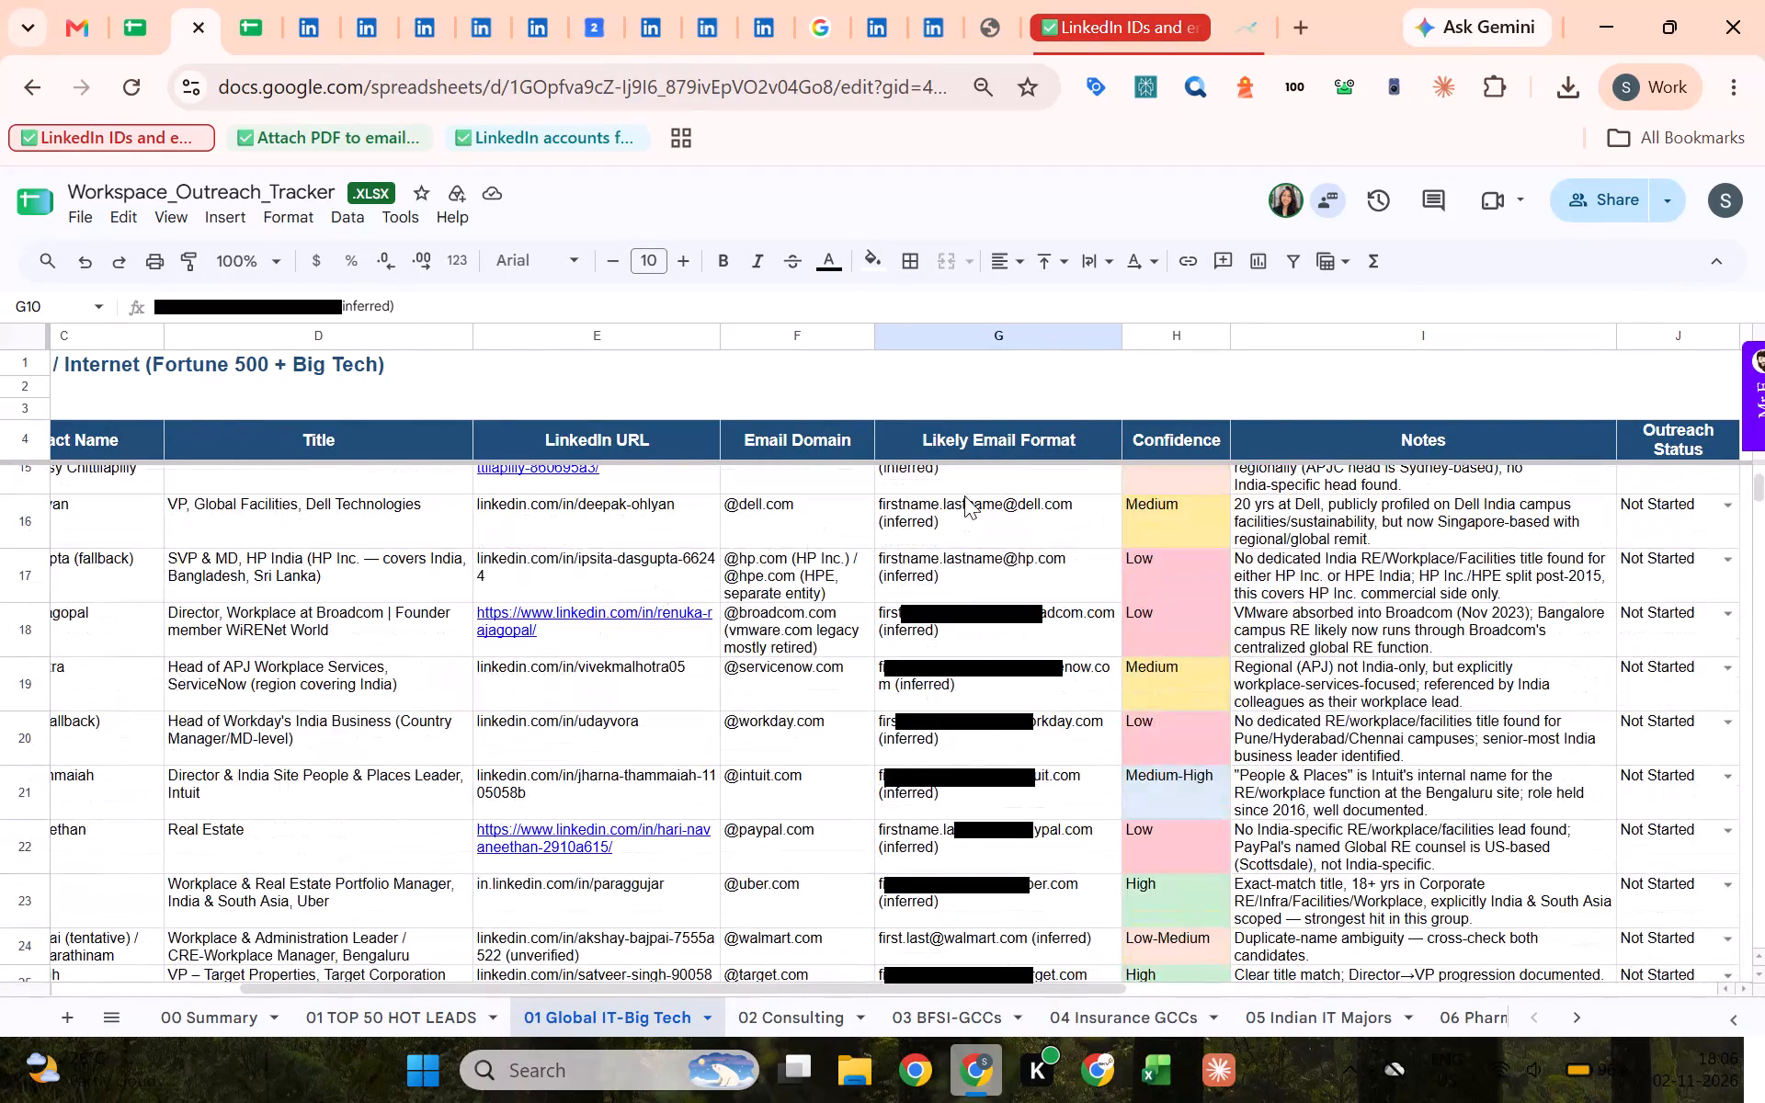
Replace the tracker's Likely Email Format entries in G5:G57 with the Excel workbook's Email (best guess) entries, starting from Amazon India in K2.
left_click(964, 495)
key("alt+Tab")
scroll(1092, 465, "up", 6)
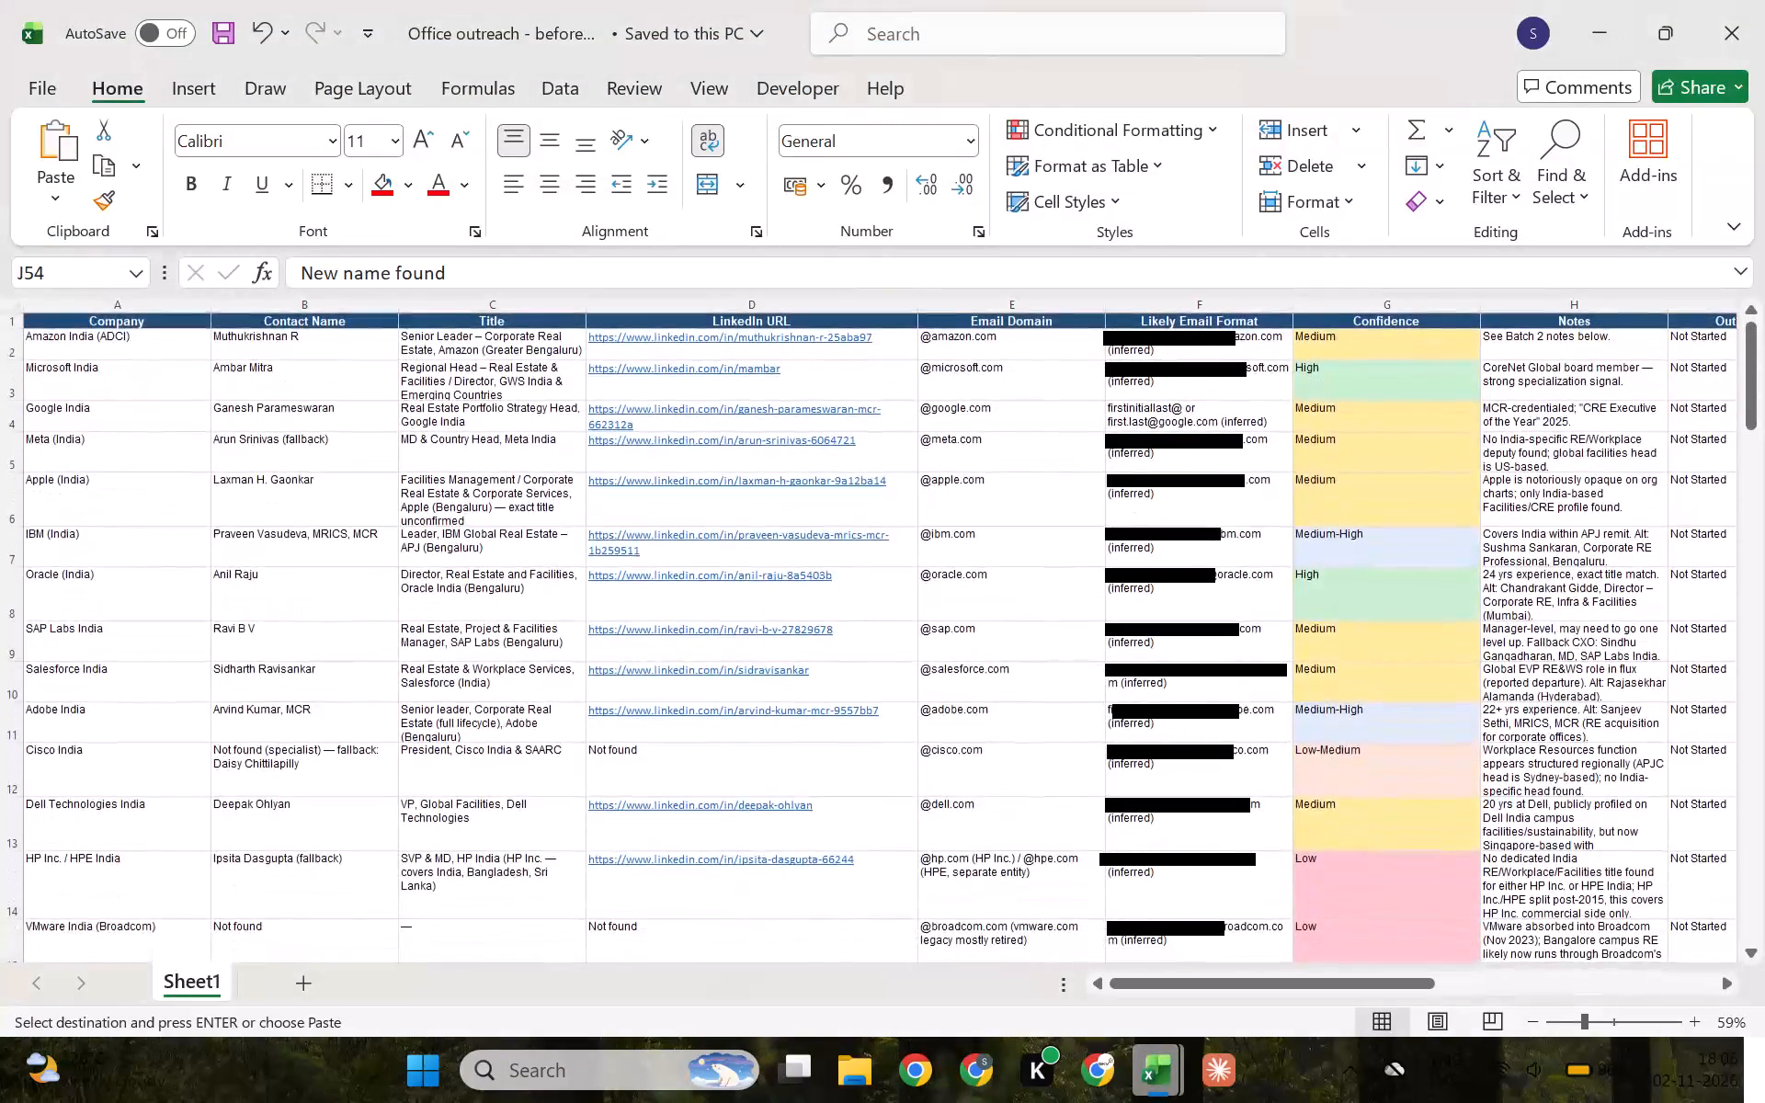
scroll(1216, 452, "left", 4)
left_click(1210, 335)
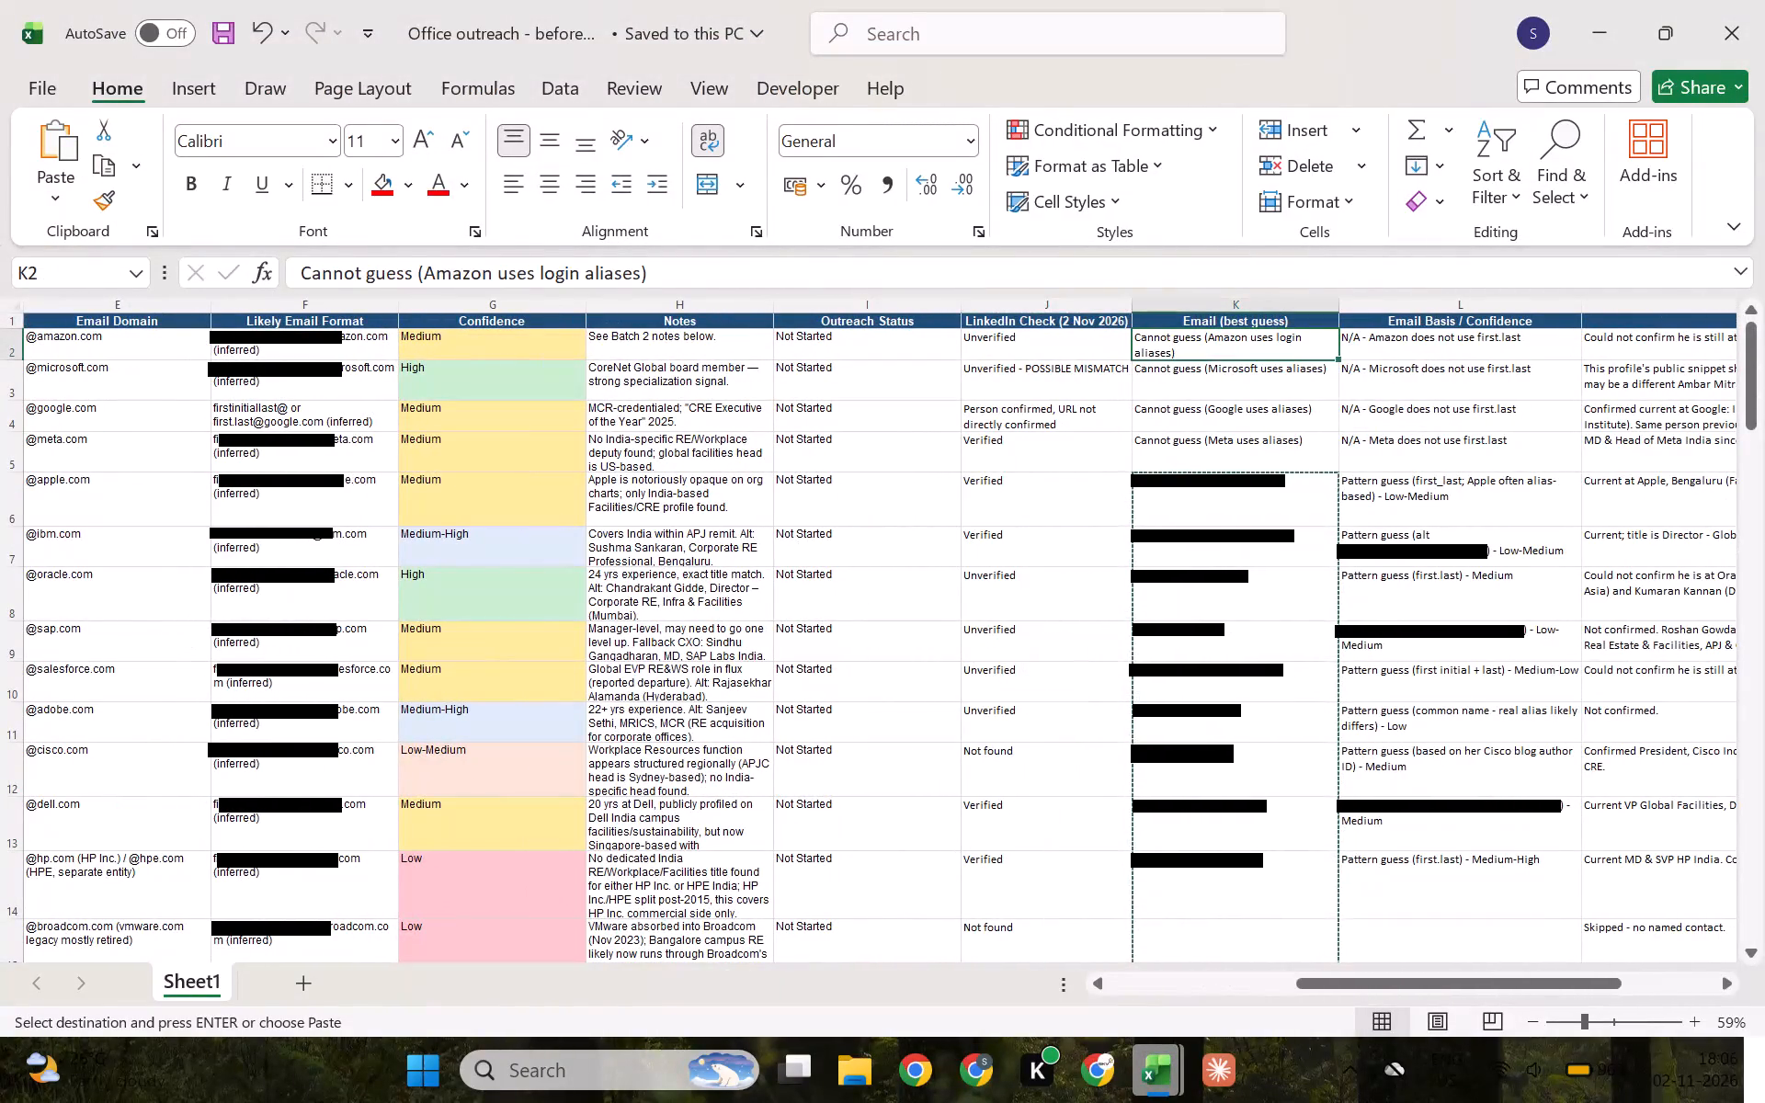
left_click(1214, 345)
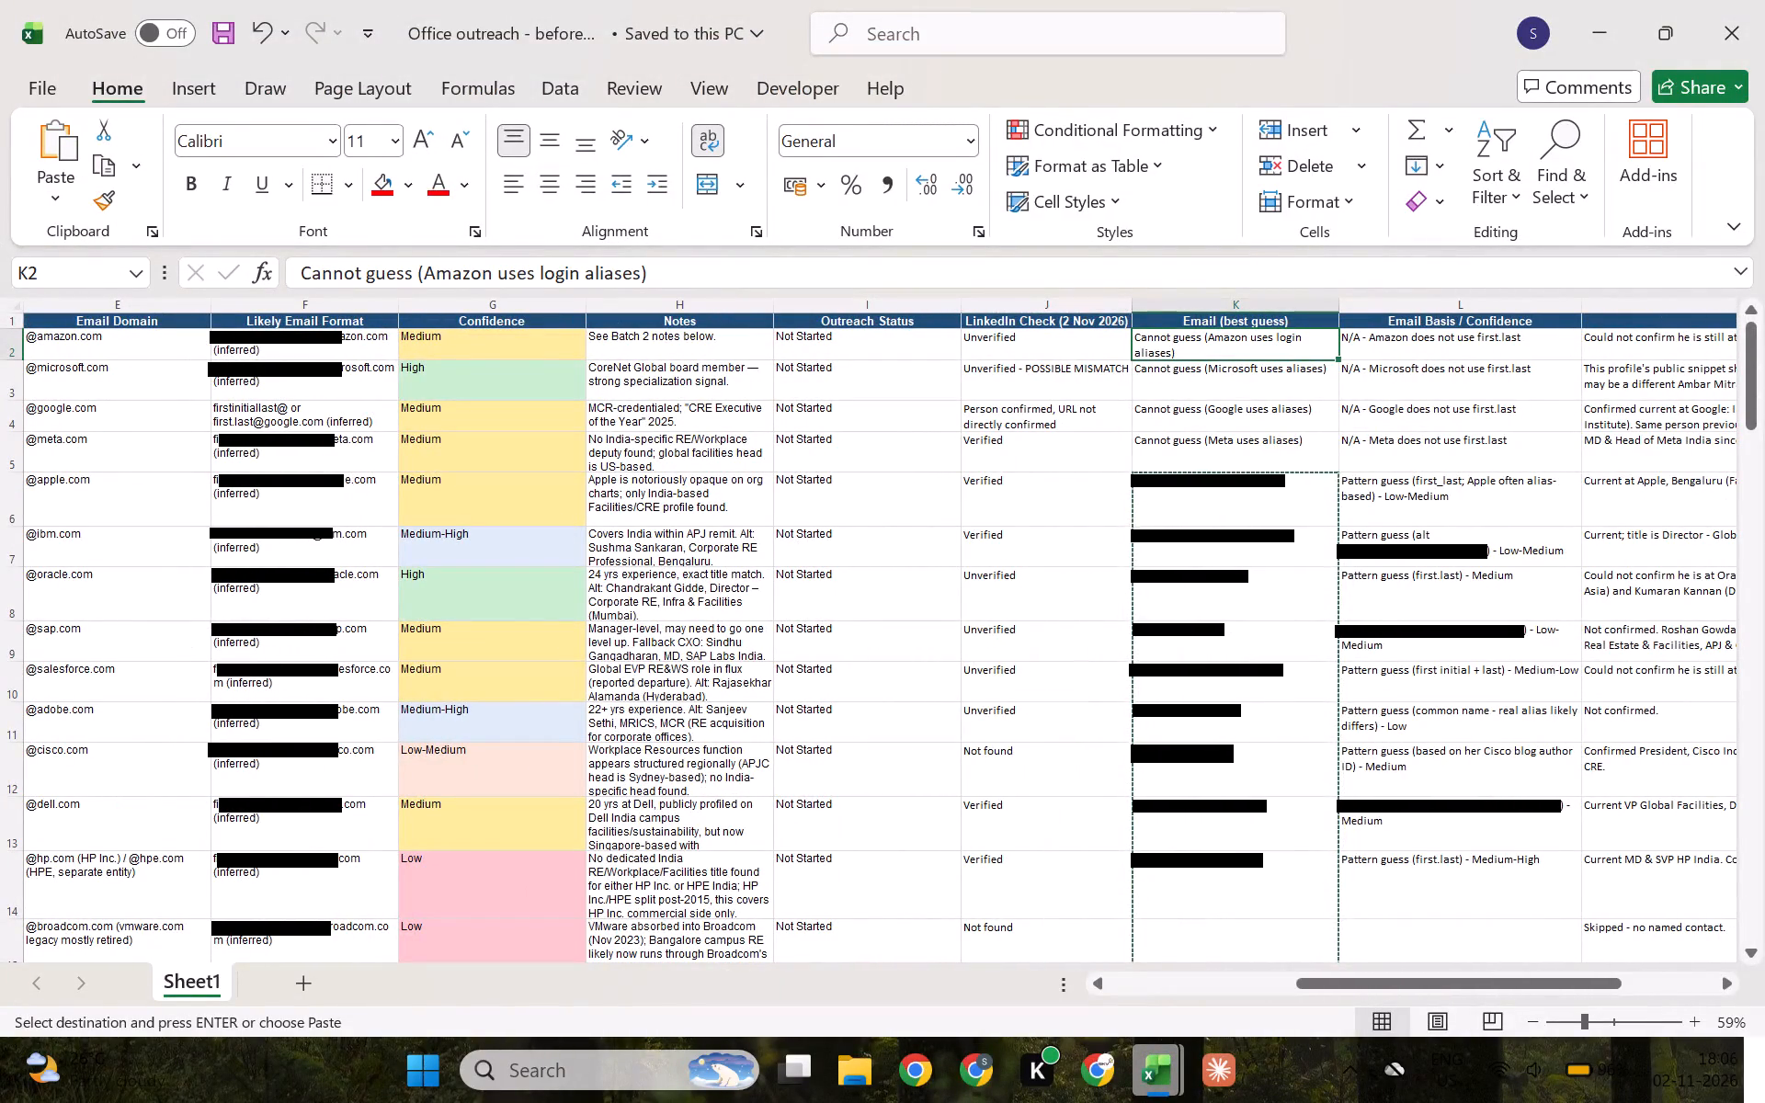
left_click(1214, 345)
key("ctrl+shift+Down")
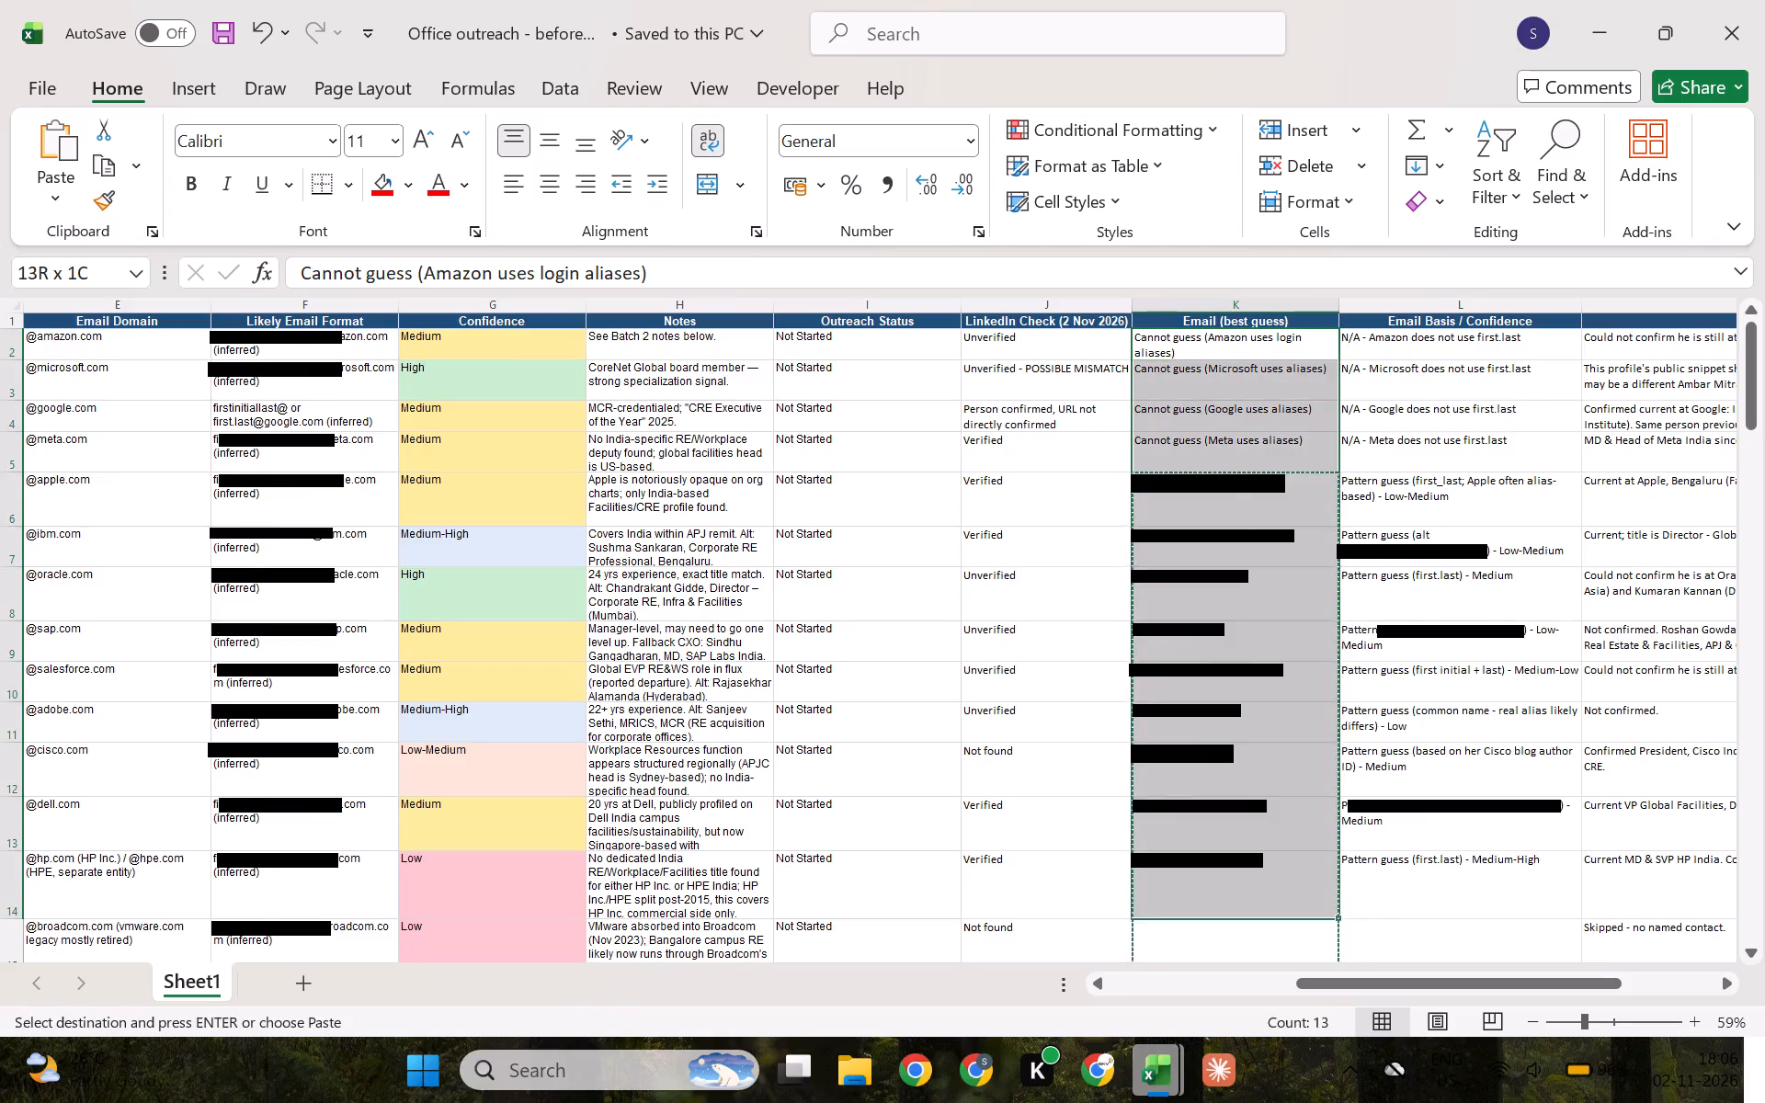
key("ctrl+shift+Down")
key("ctrl+shift+Down")
key("ctrl+shift+Down")
key("ctrl+shift+Down")
key("ctrl+shift+Down")
key("ctrl+shift+Down")
key("ctrl+shift+Down")
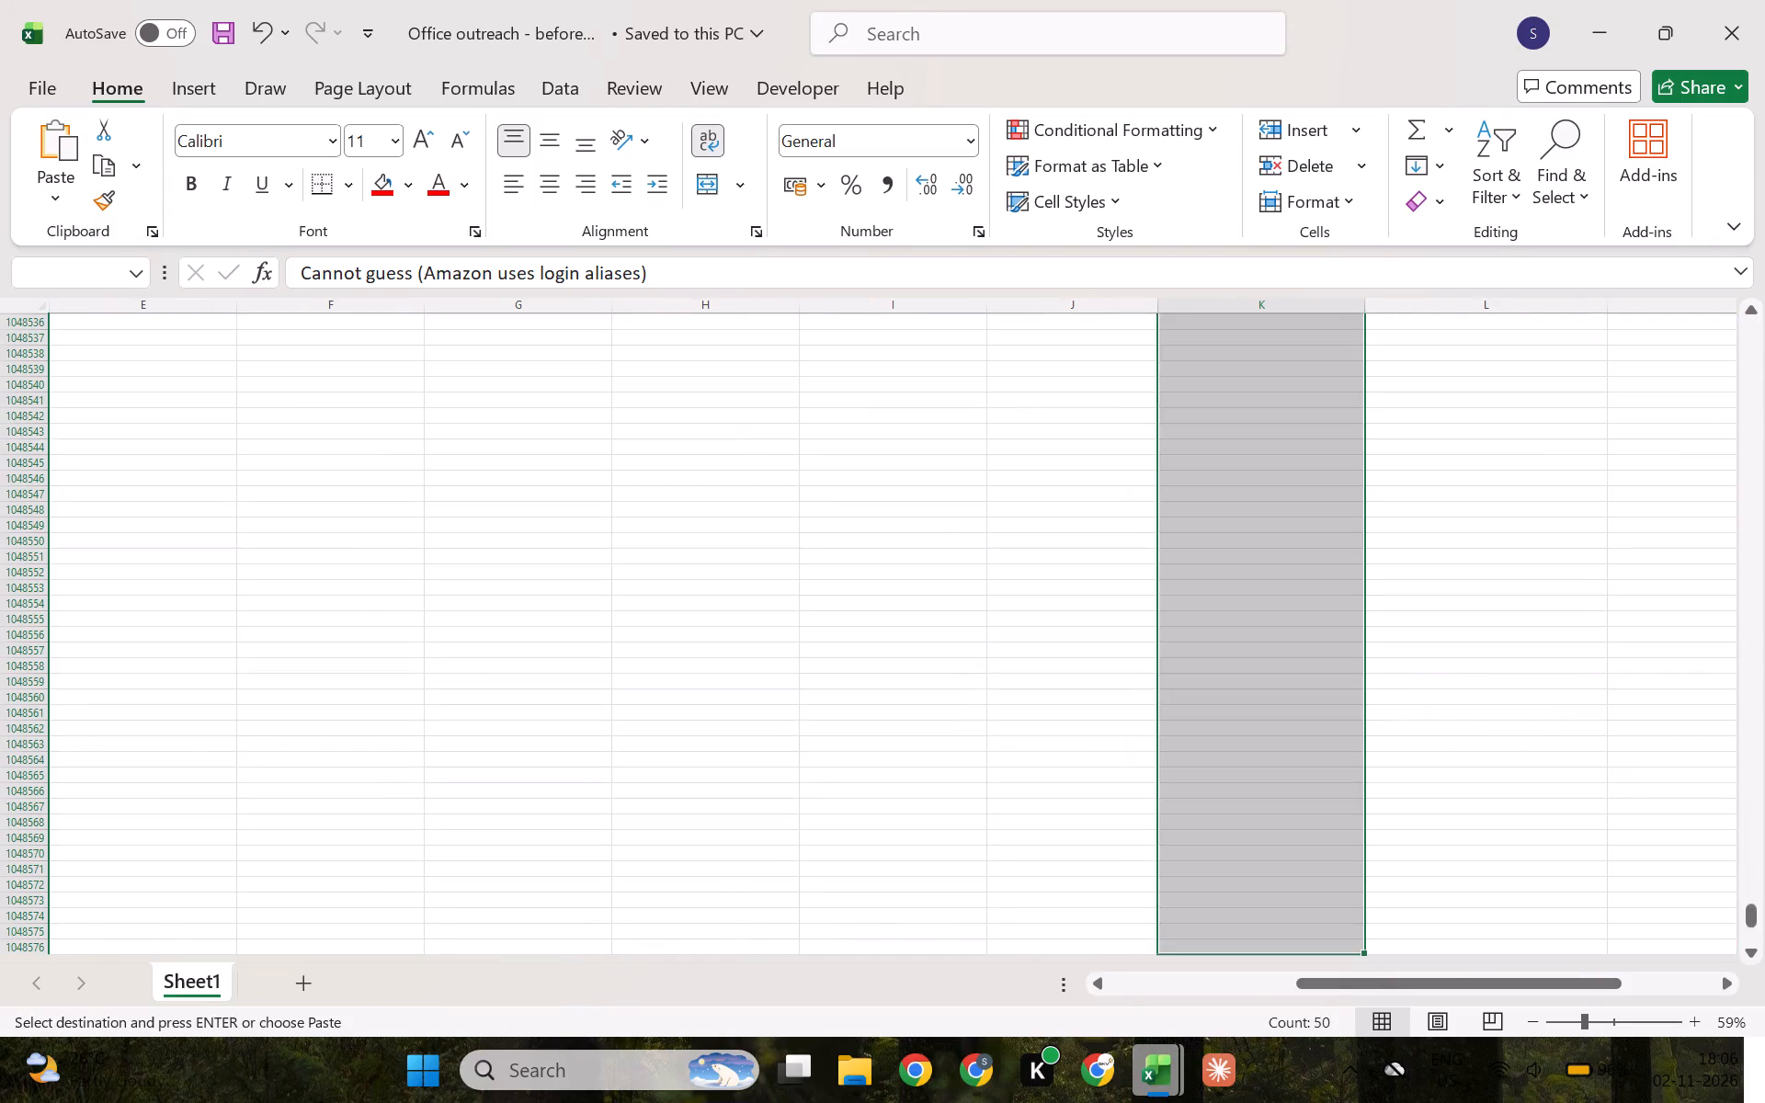
key("ctrl+shift+Up")
key("ctrl+shift+Down")
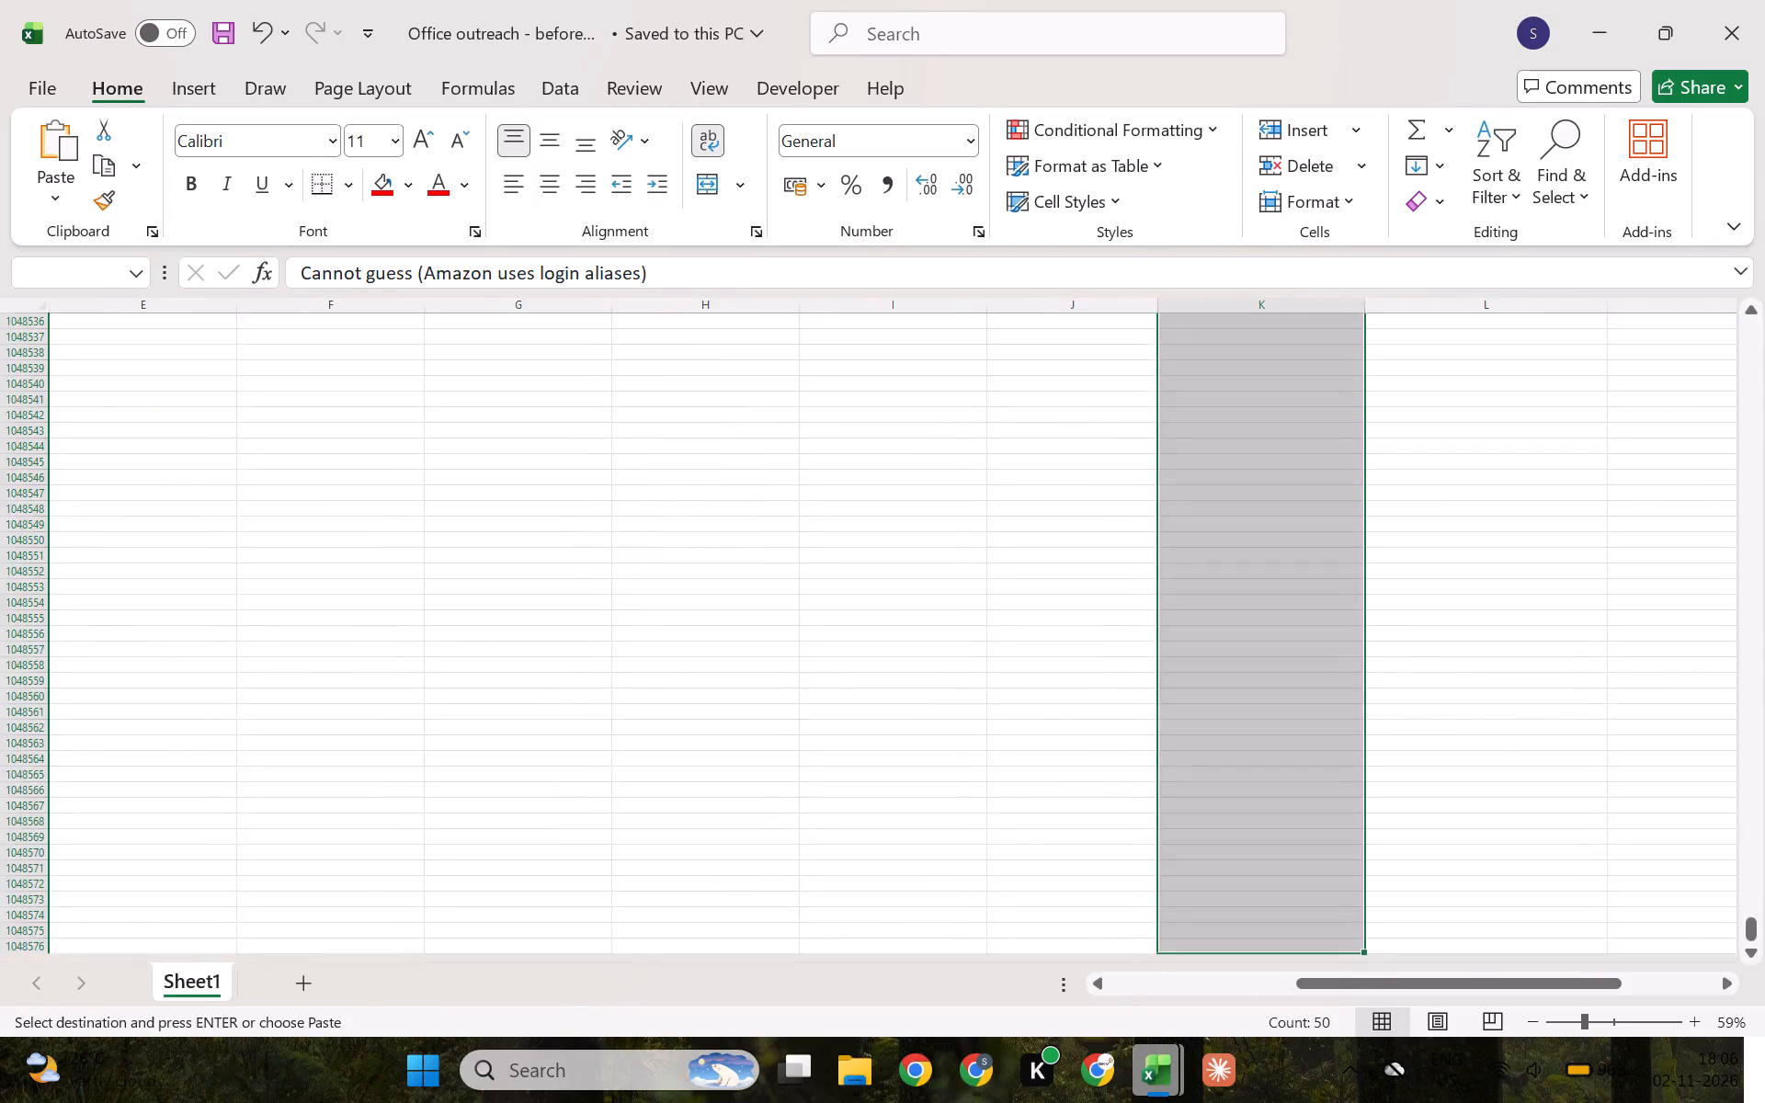
key("ctrl+shift+Up")
key("ctrl+c")
key("alt+Tab")
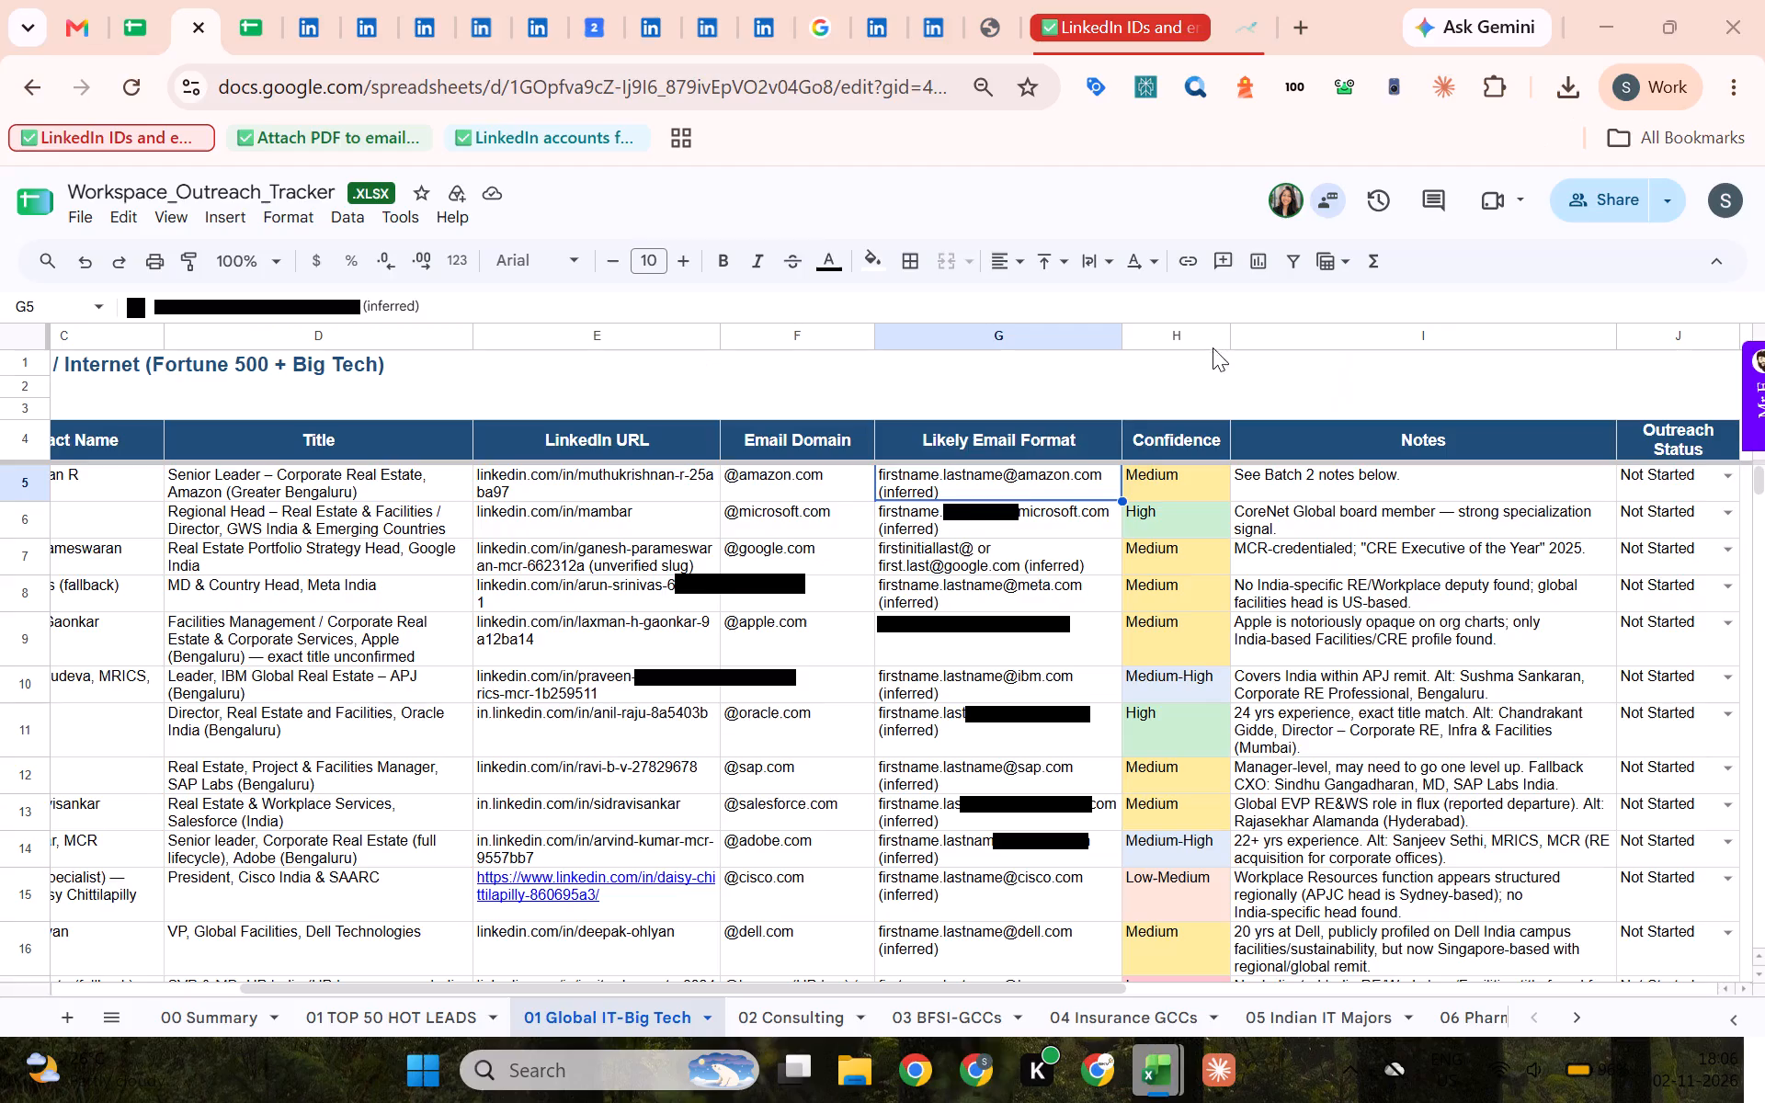
key("ctrl+v")
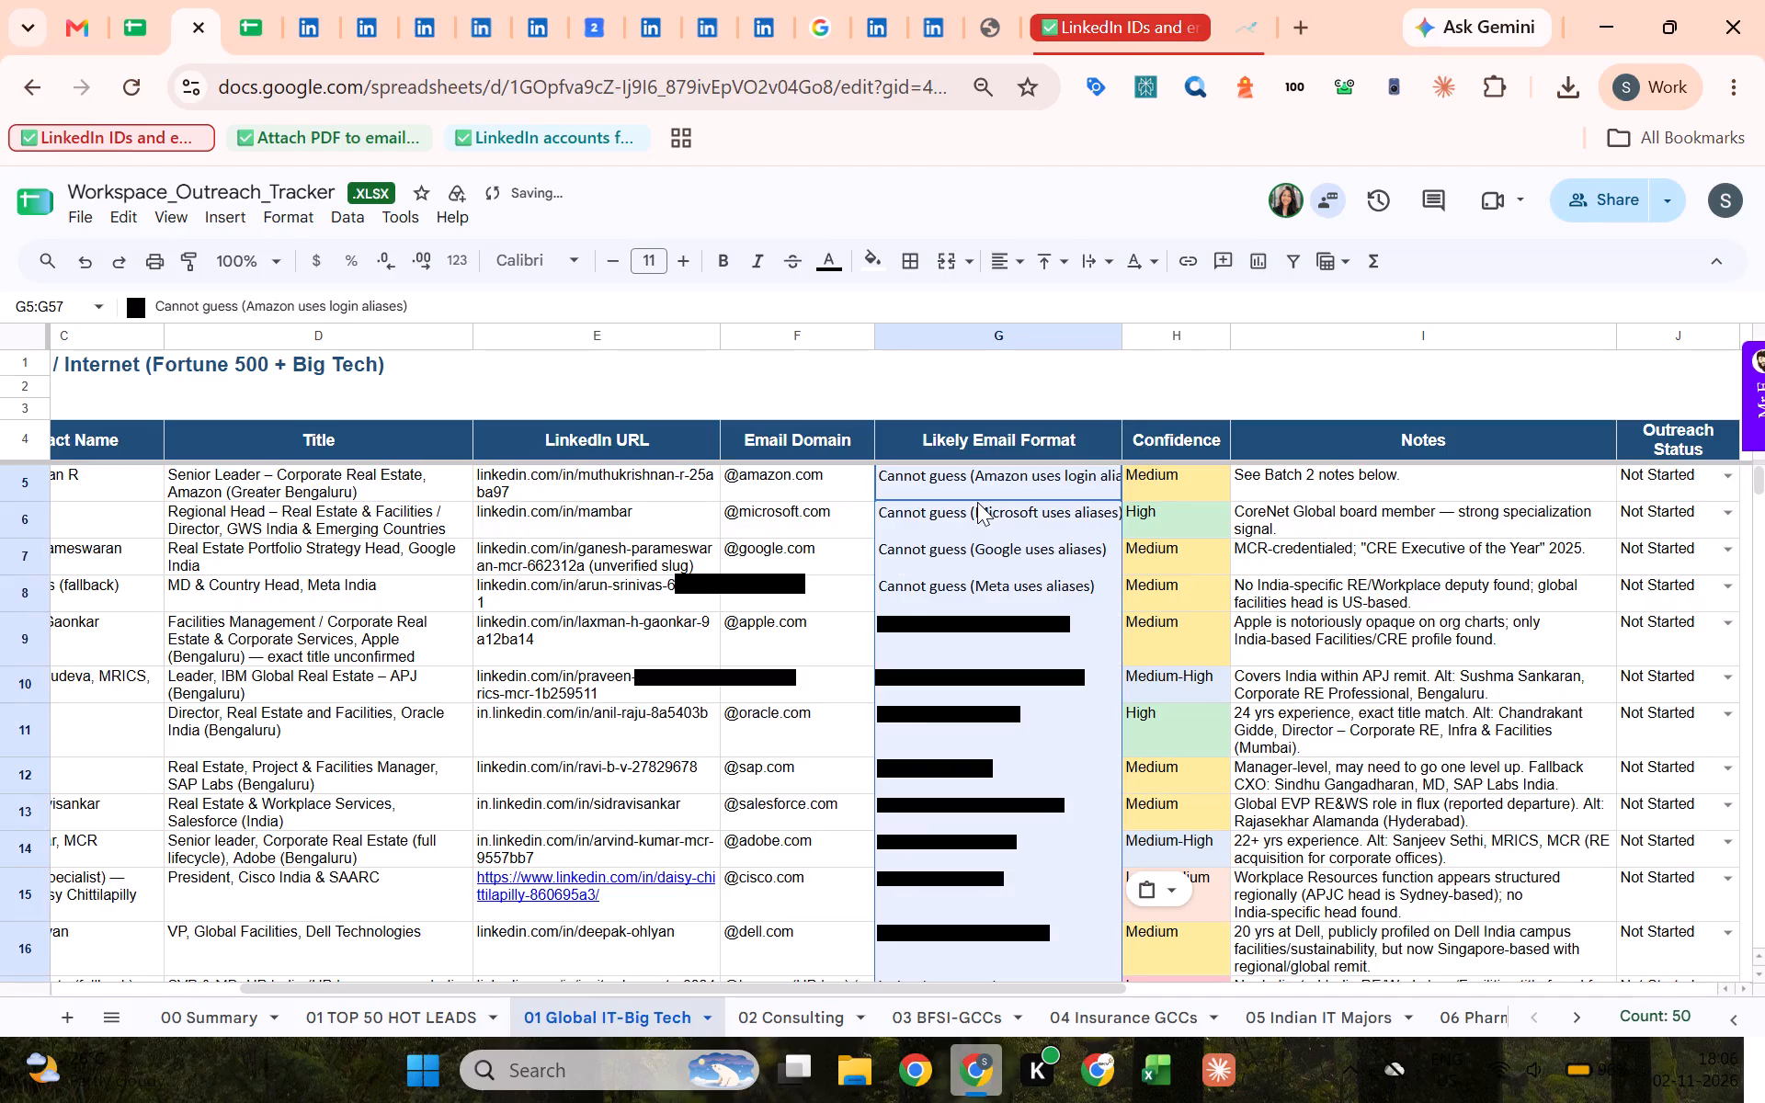
Review the pasted Likely Email Format entries against their company rows on the 01 Global IT-Big Tech sheet.
left_click(986, 622)
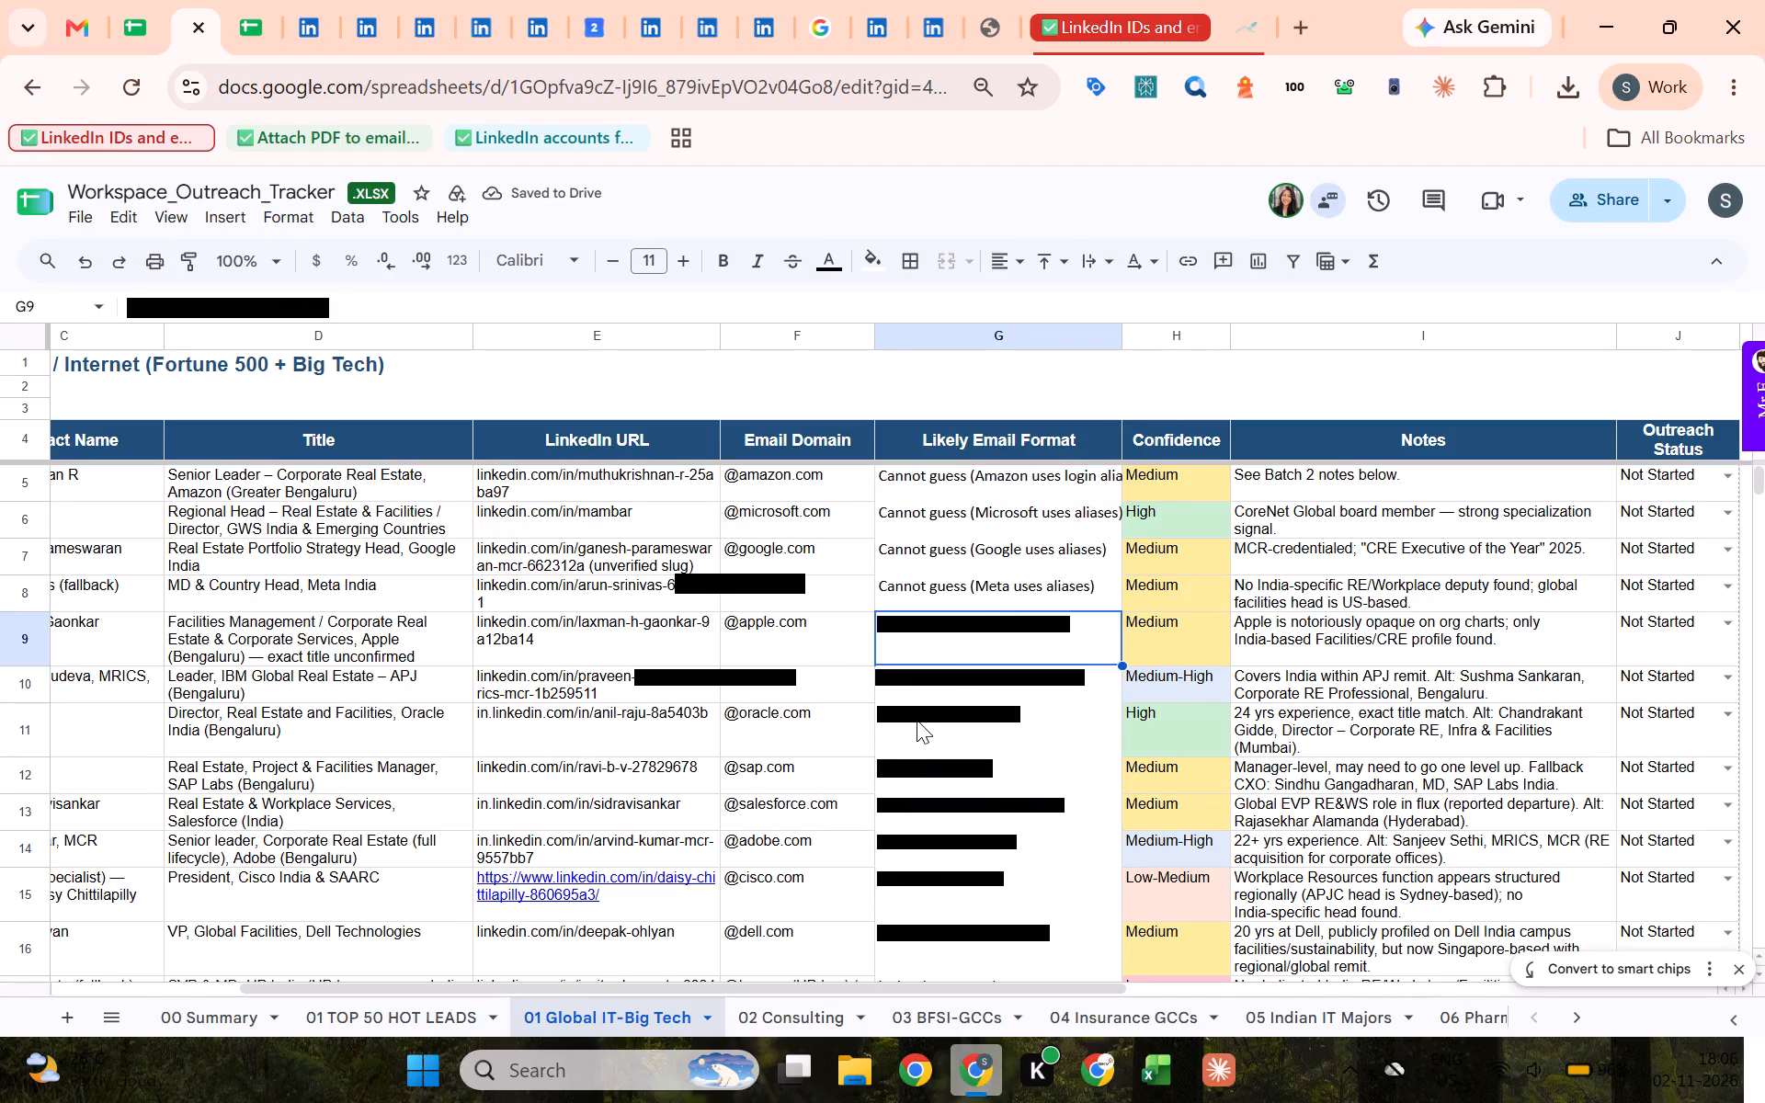
scroll(917, 720, "down", 1)
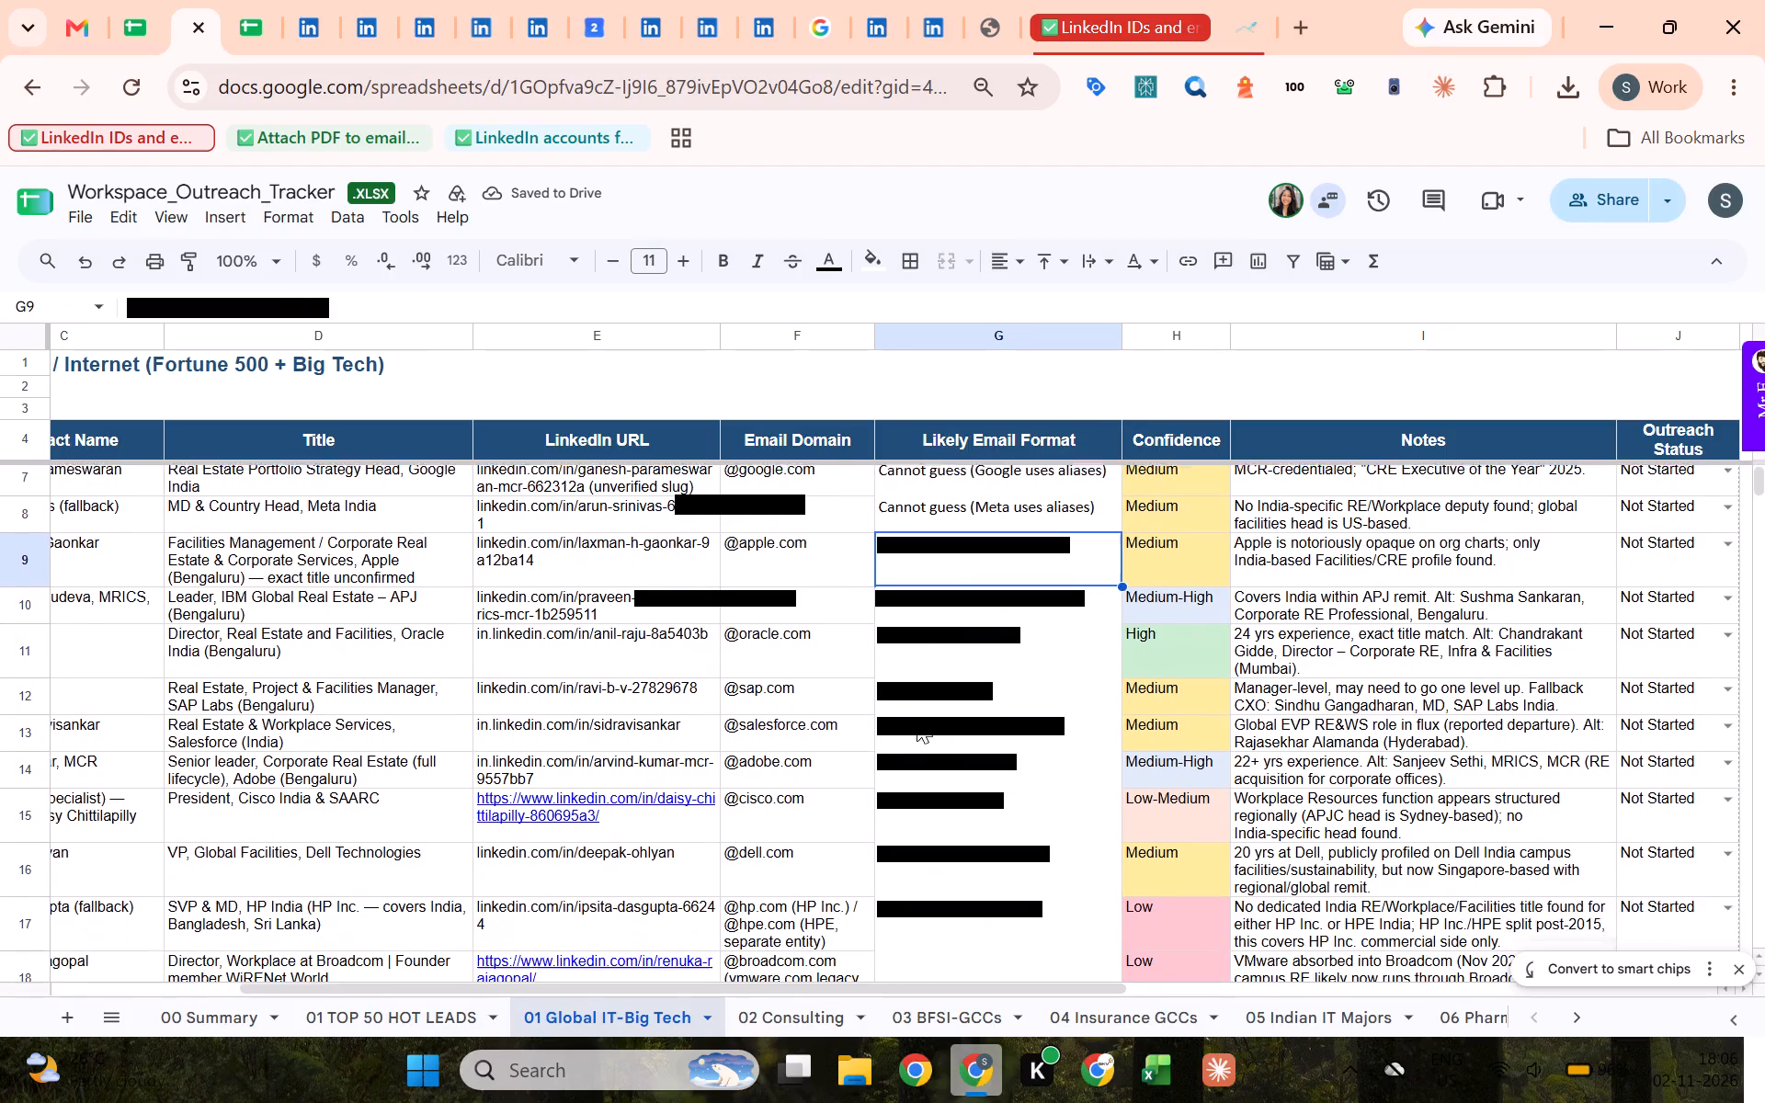
scroll(917, 720, "down", 3)
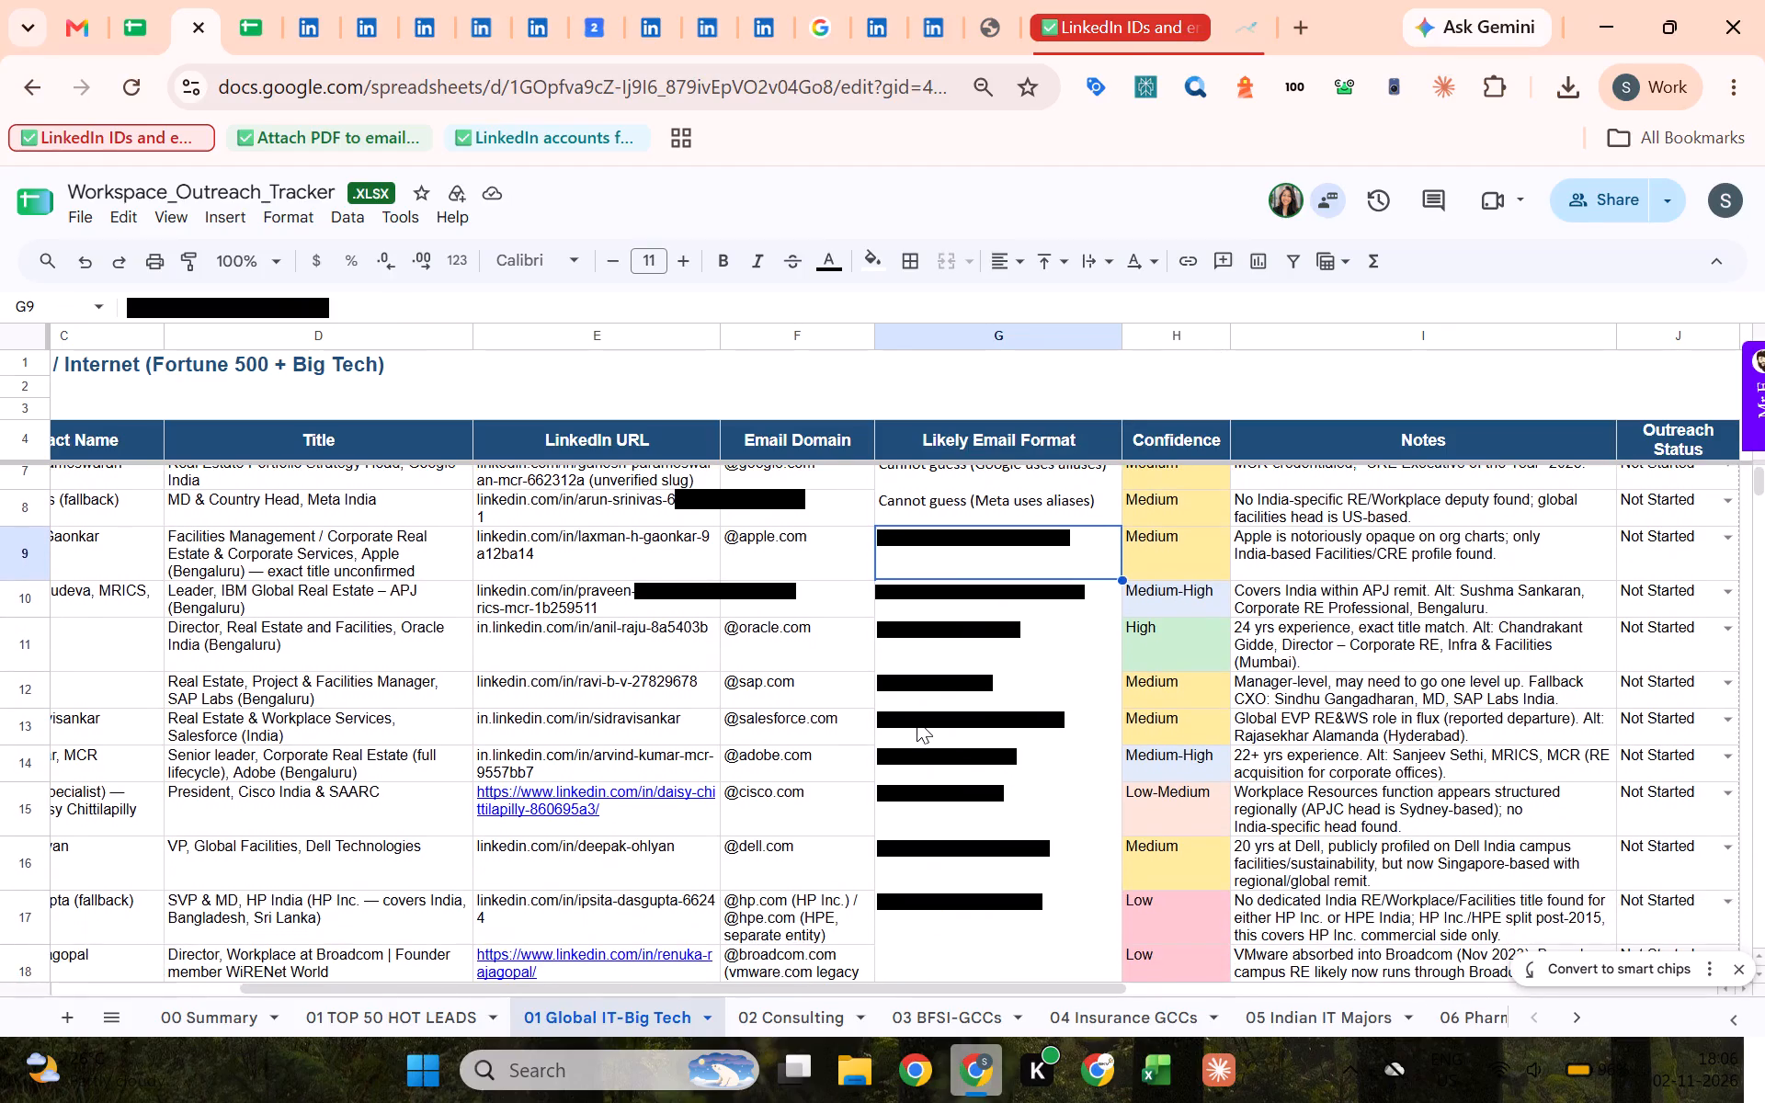
scroll(917, 720, "down", 2)
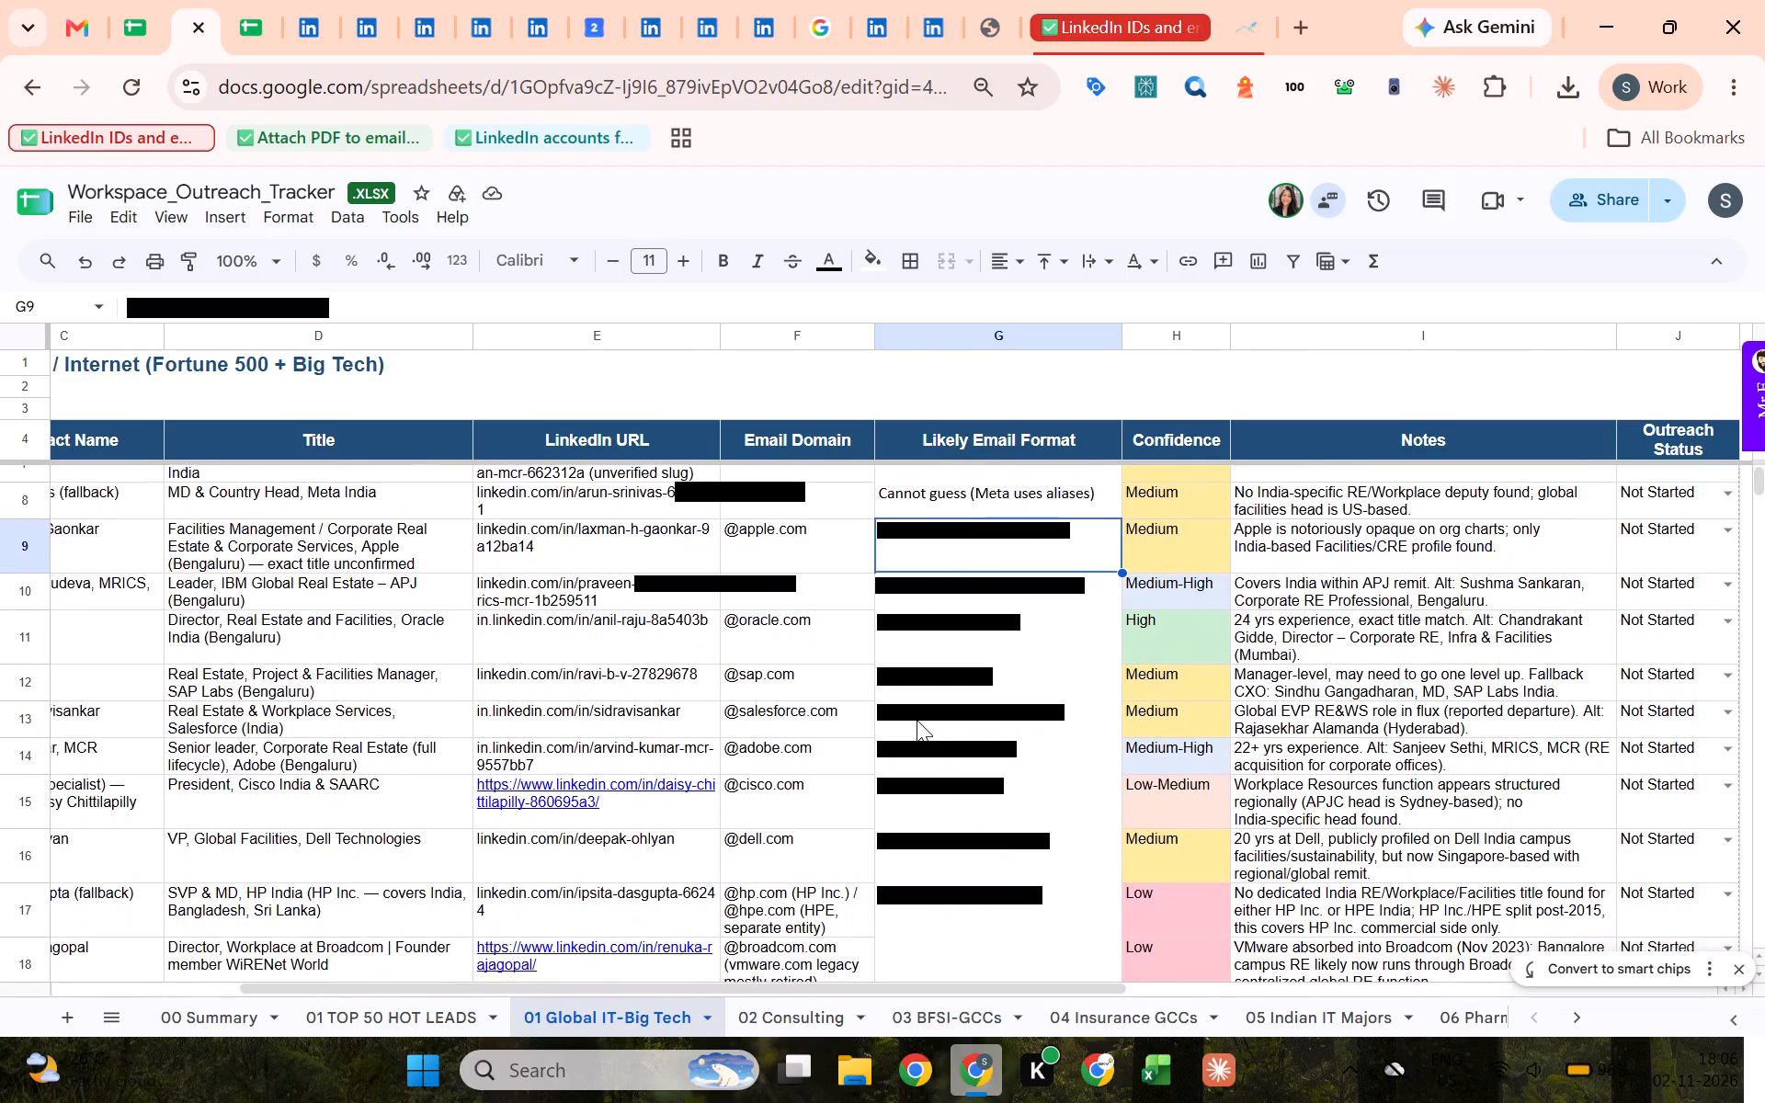
scroll(917, 720, "down", 1)
scroll(917, 720, "up", 4)
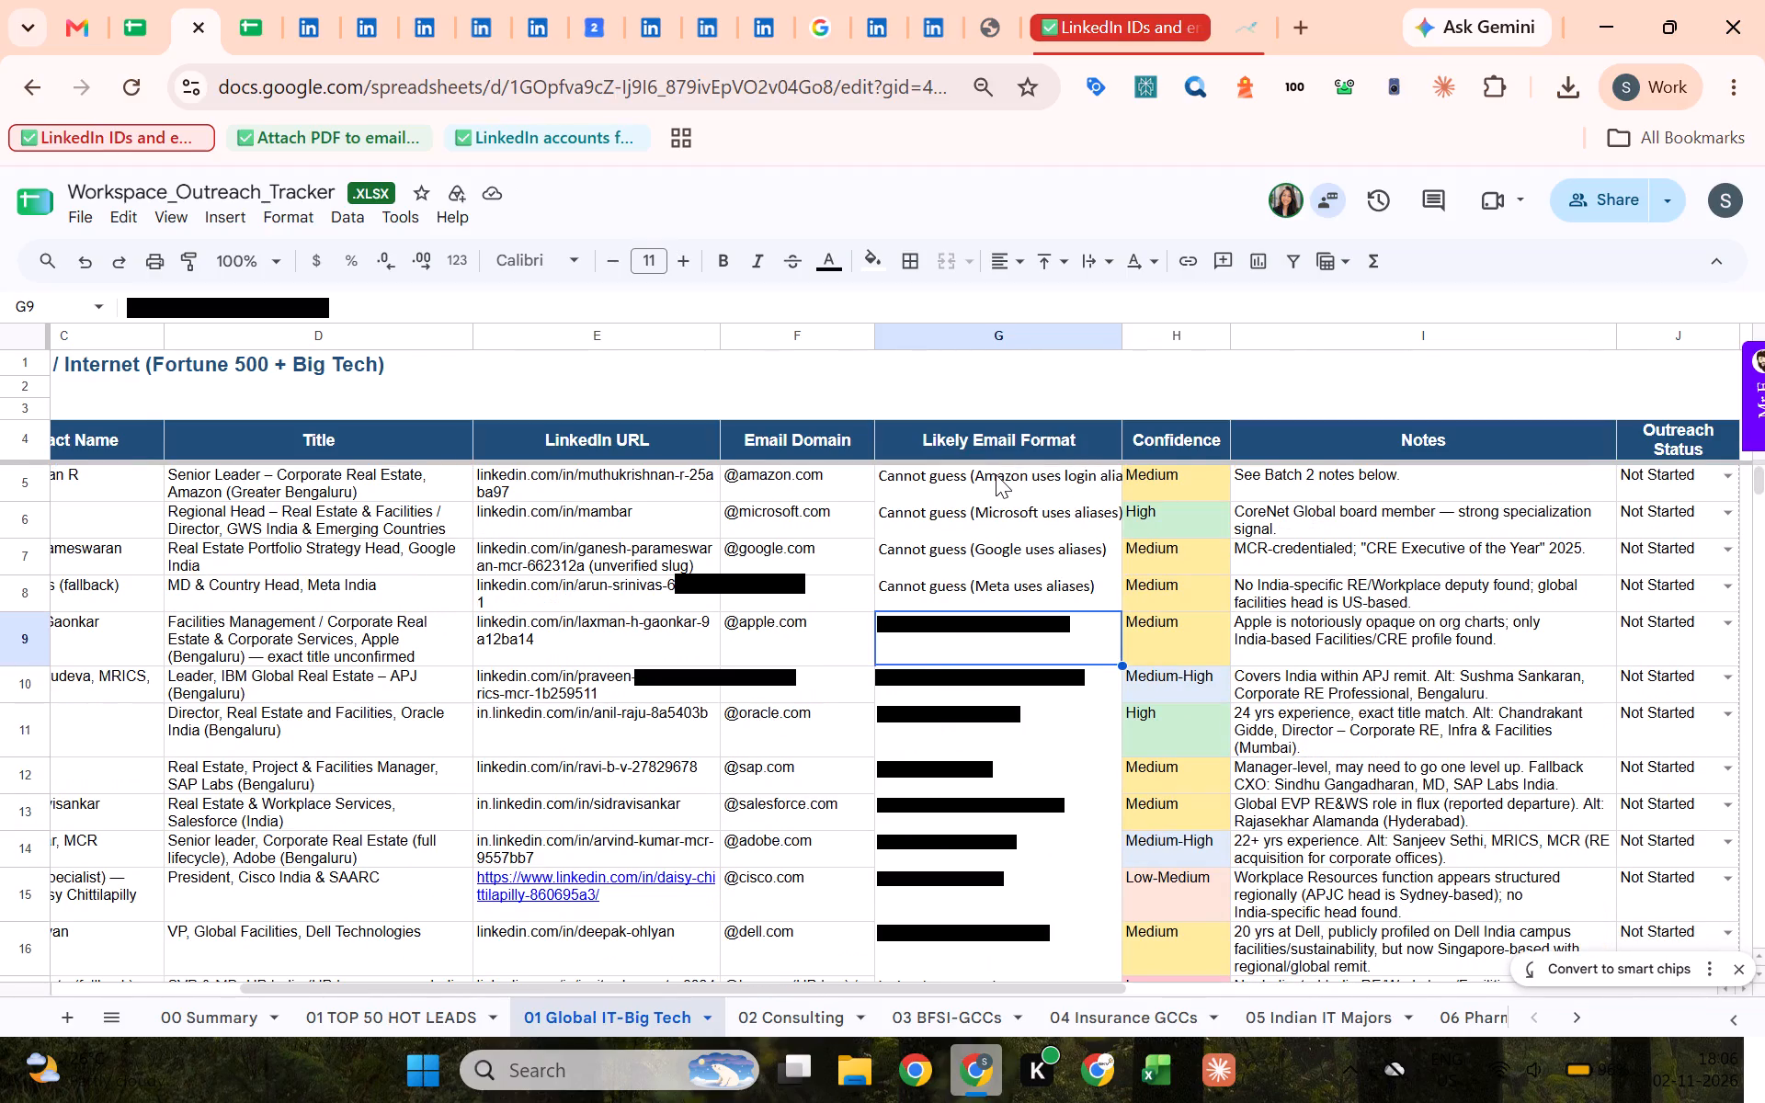
left_click(996, 474)
scroll(988, 481, "down", 1)
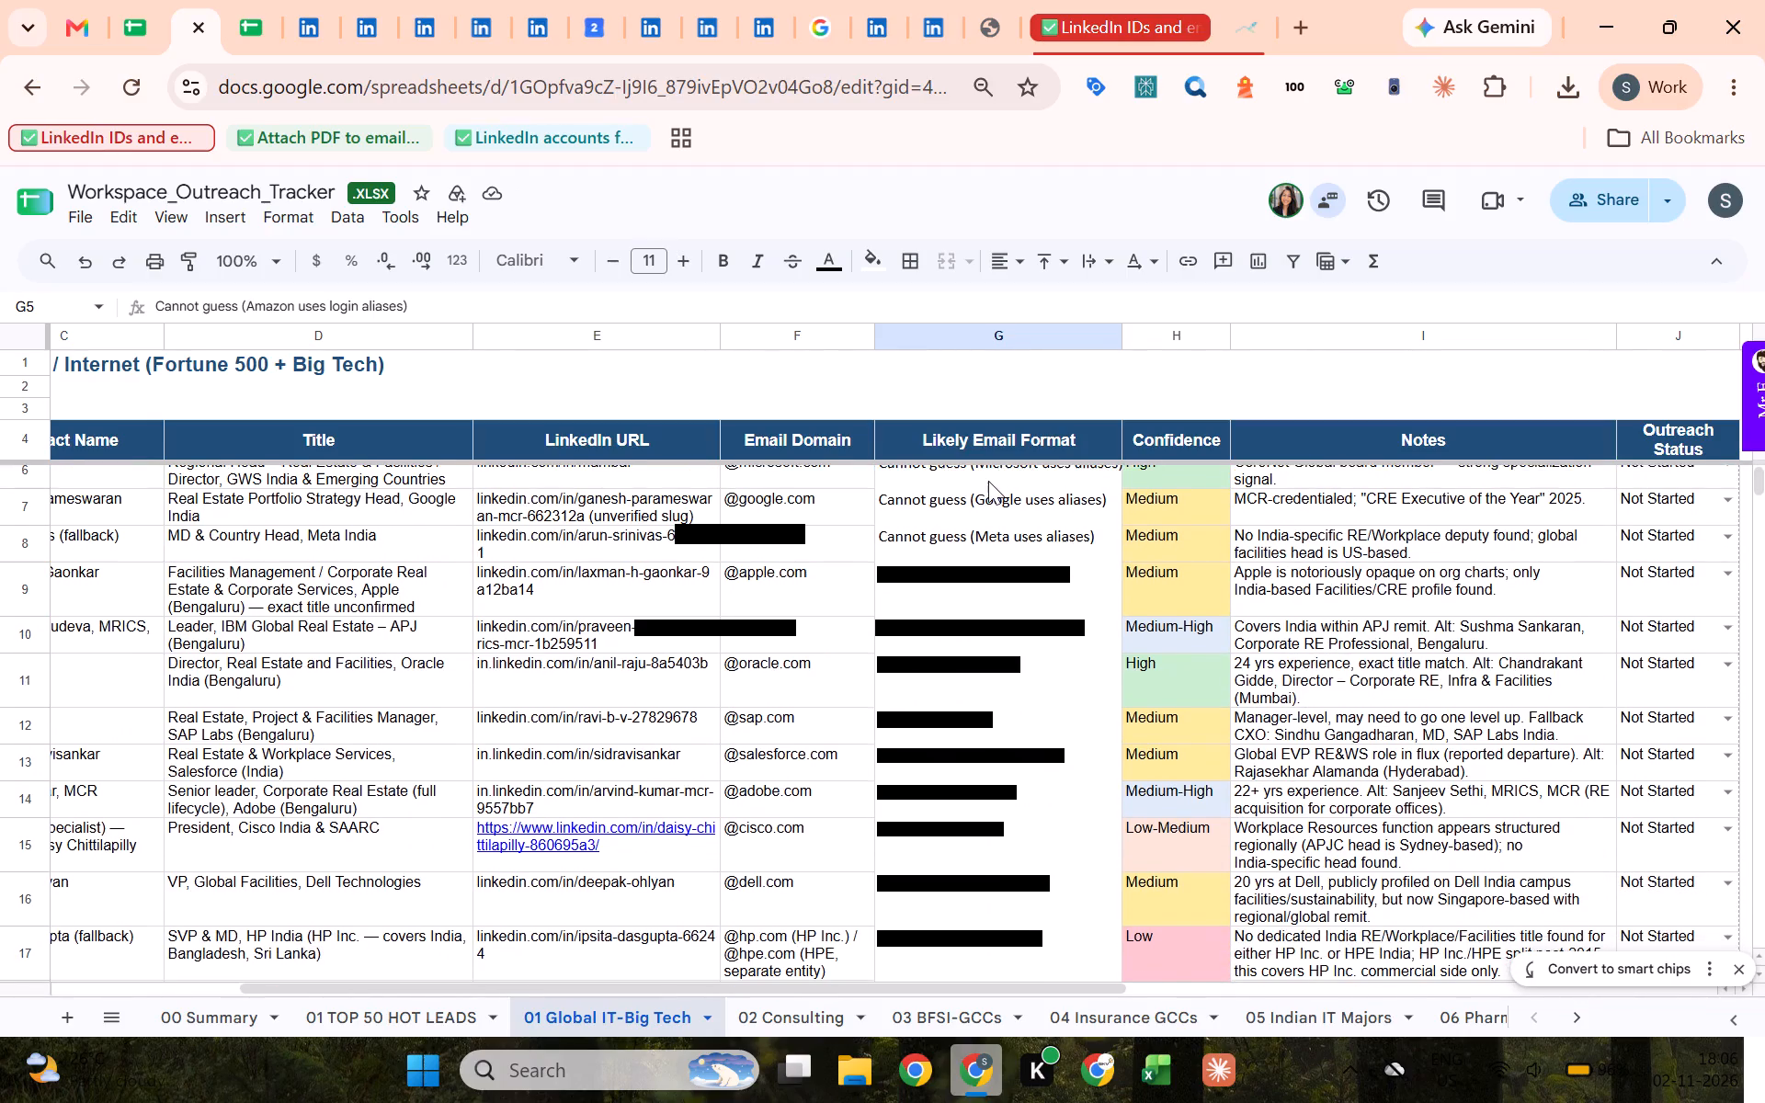
Check the Likely Email Format entries against the company rows from Google India down to Verizon India for missing or outdated contacts.
scroll(877, 624, "right", 4)
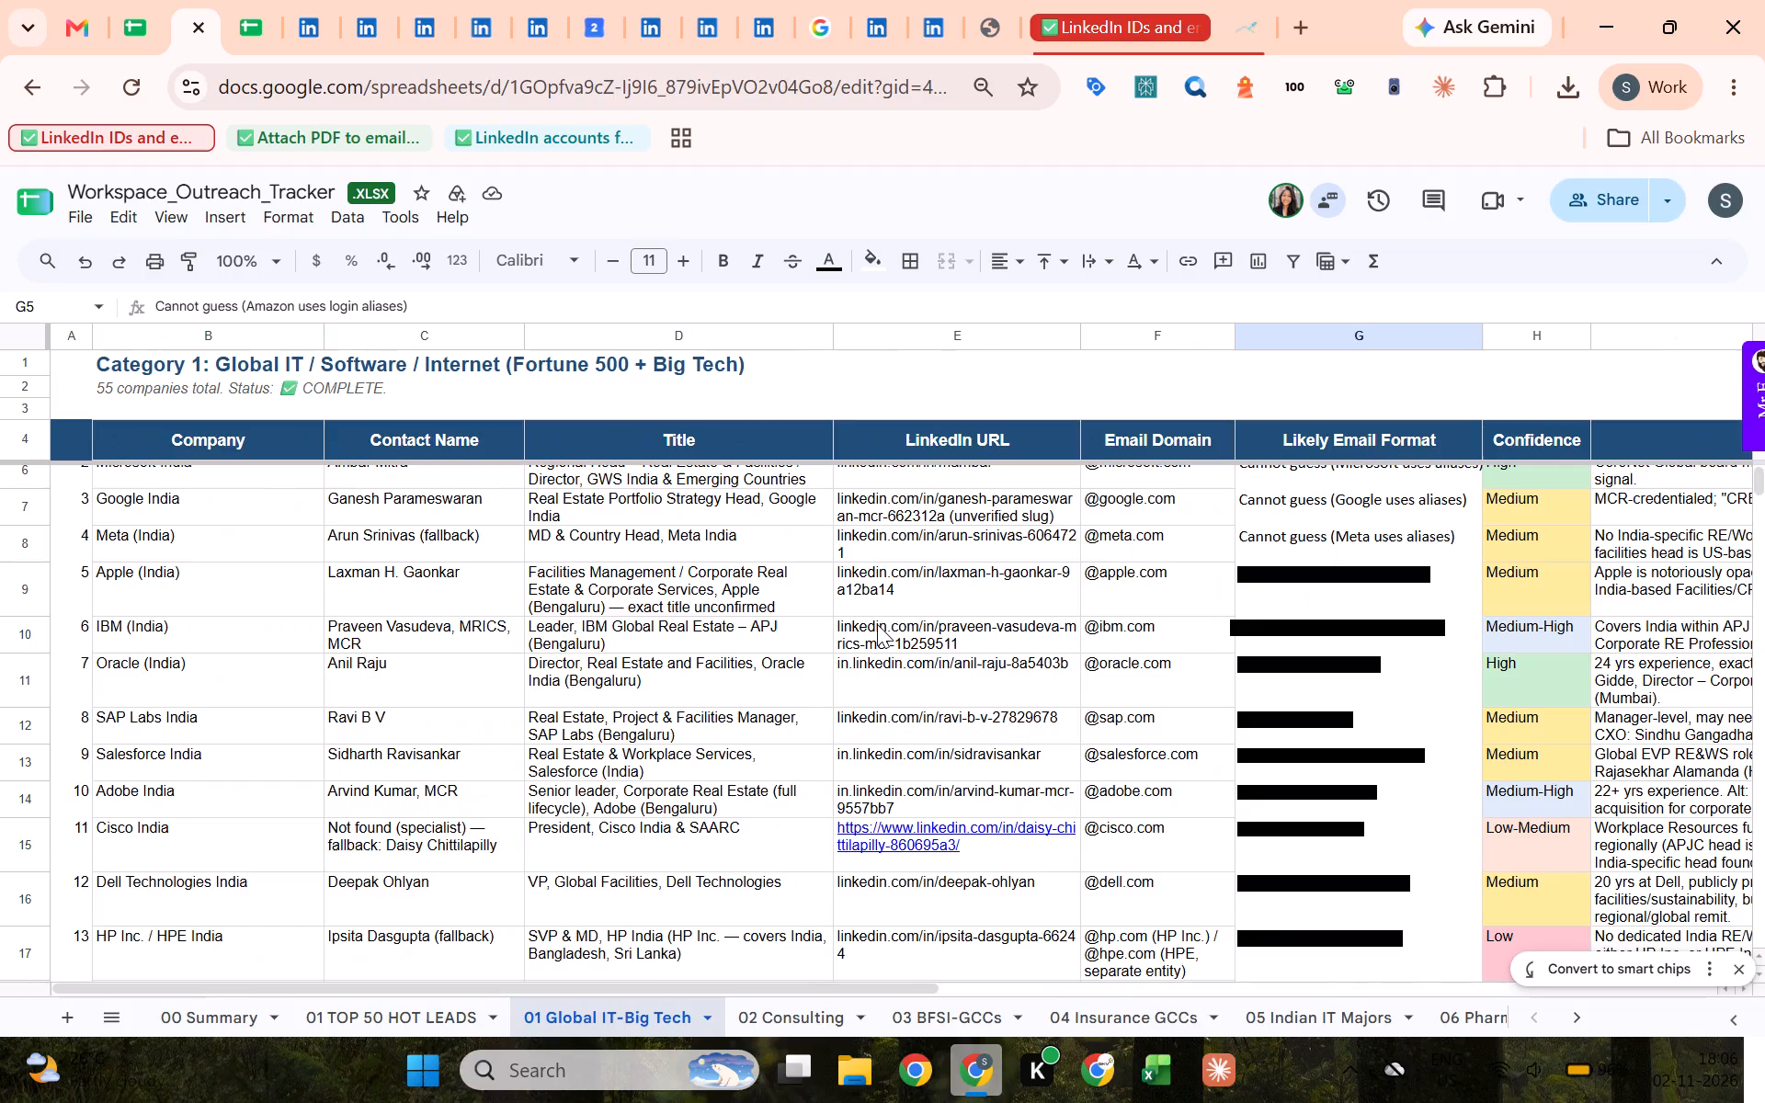
scroll(1355, 664, "down", 1)
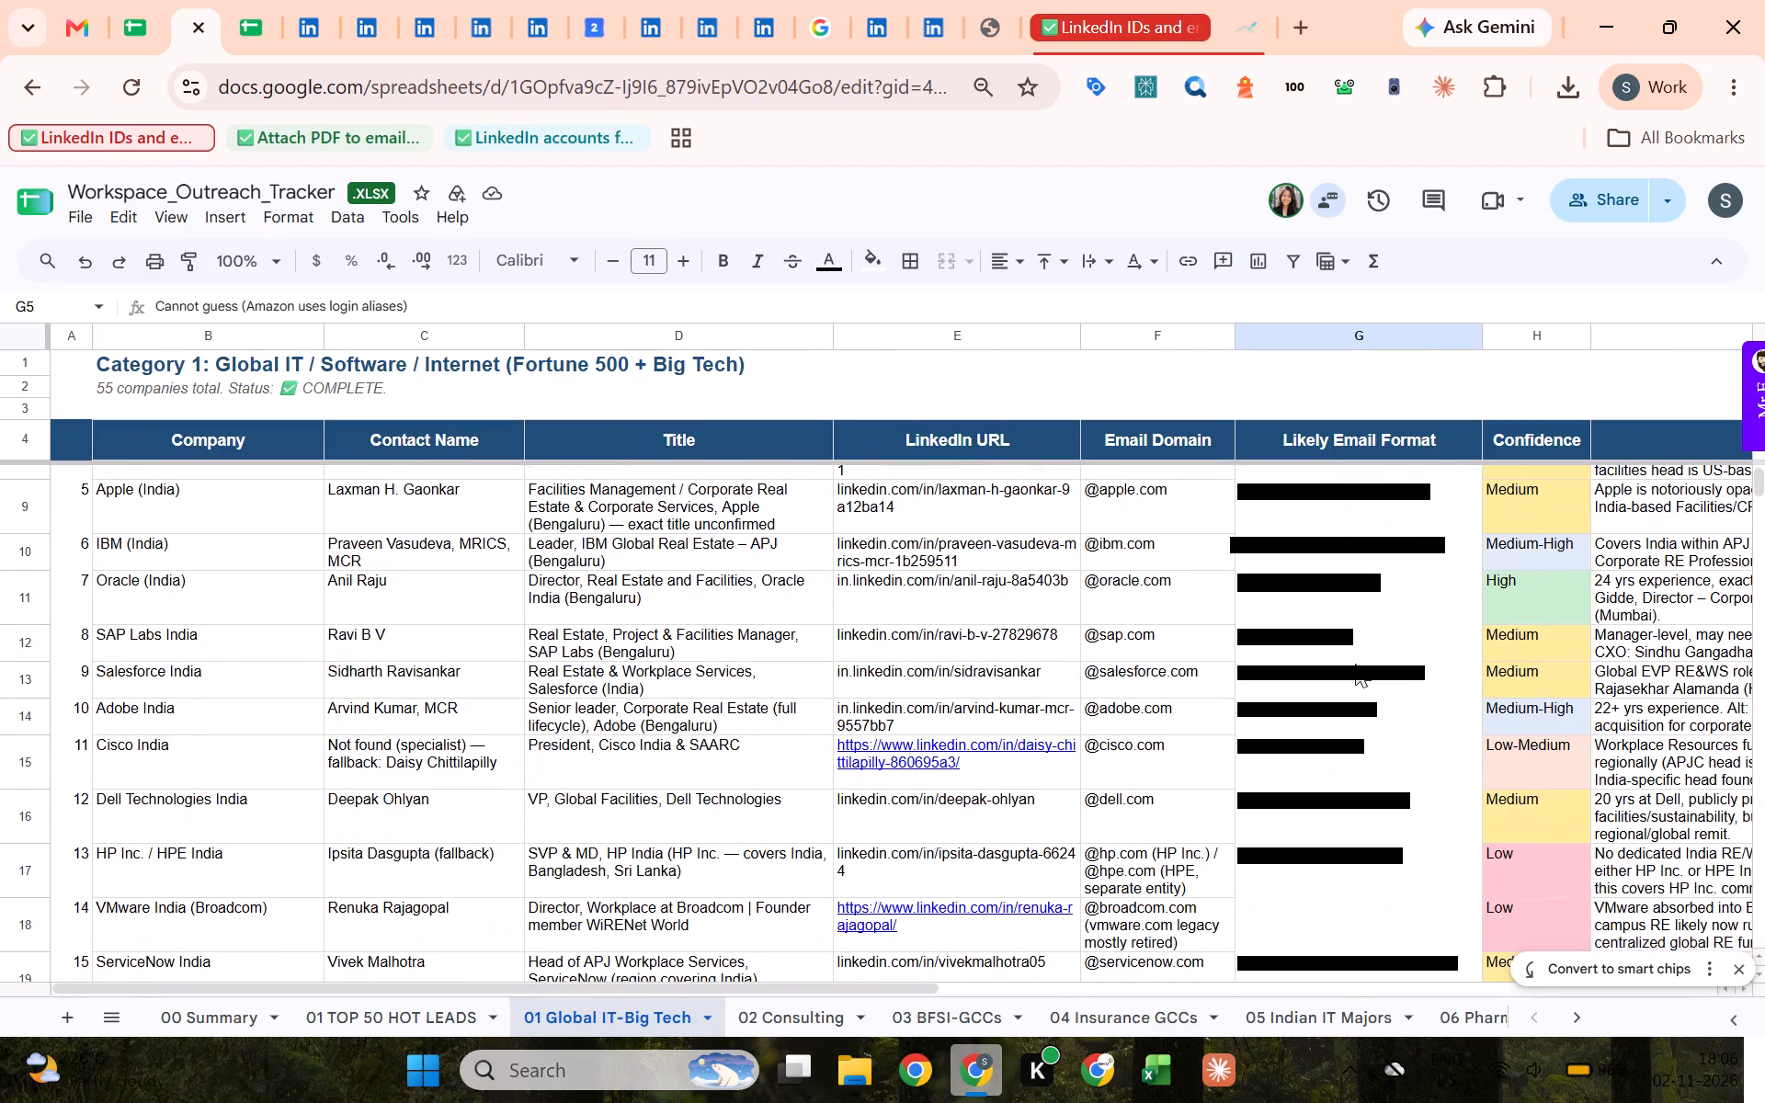
scroll(1355, 664, "down", 2)
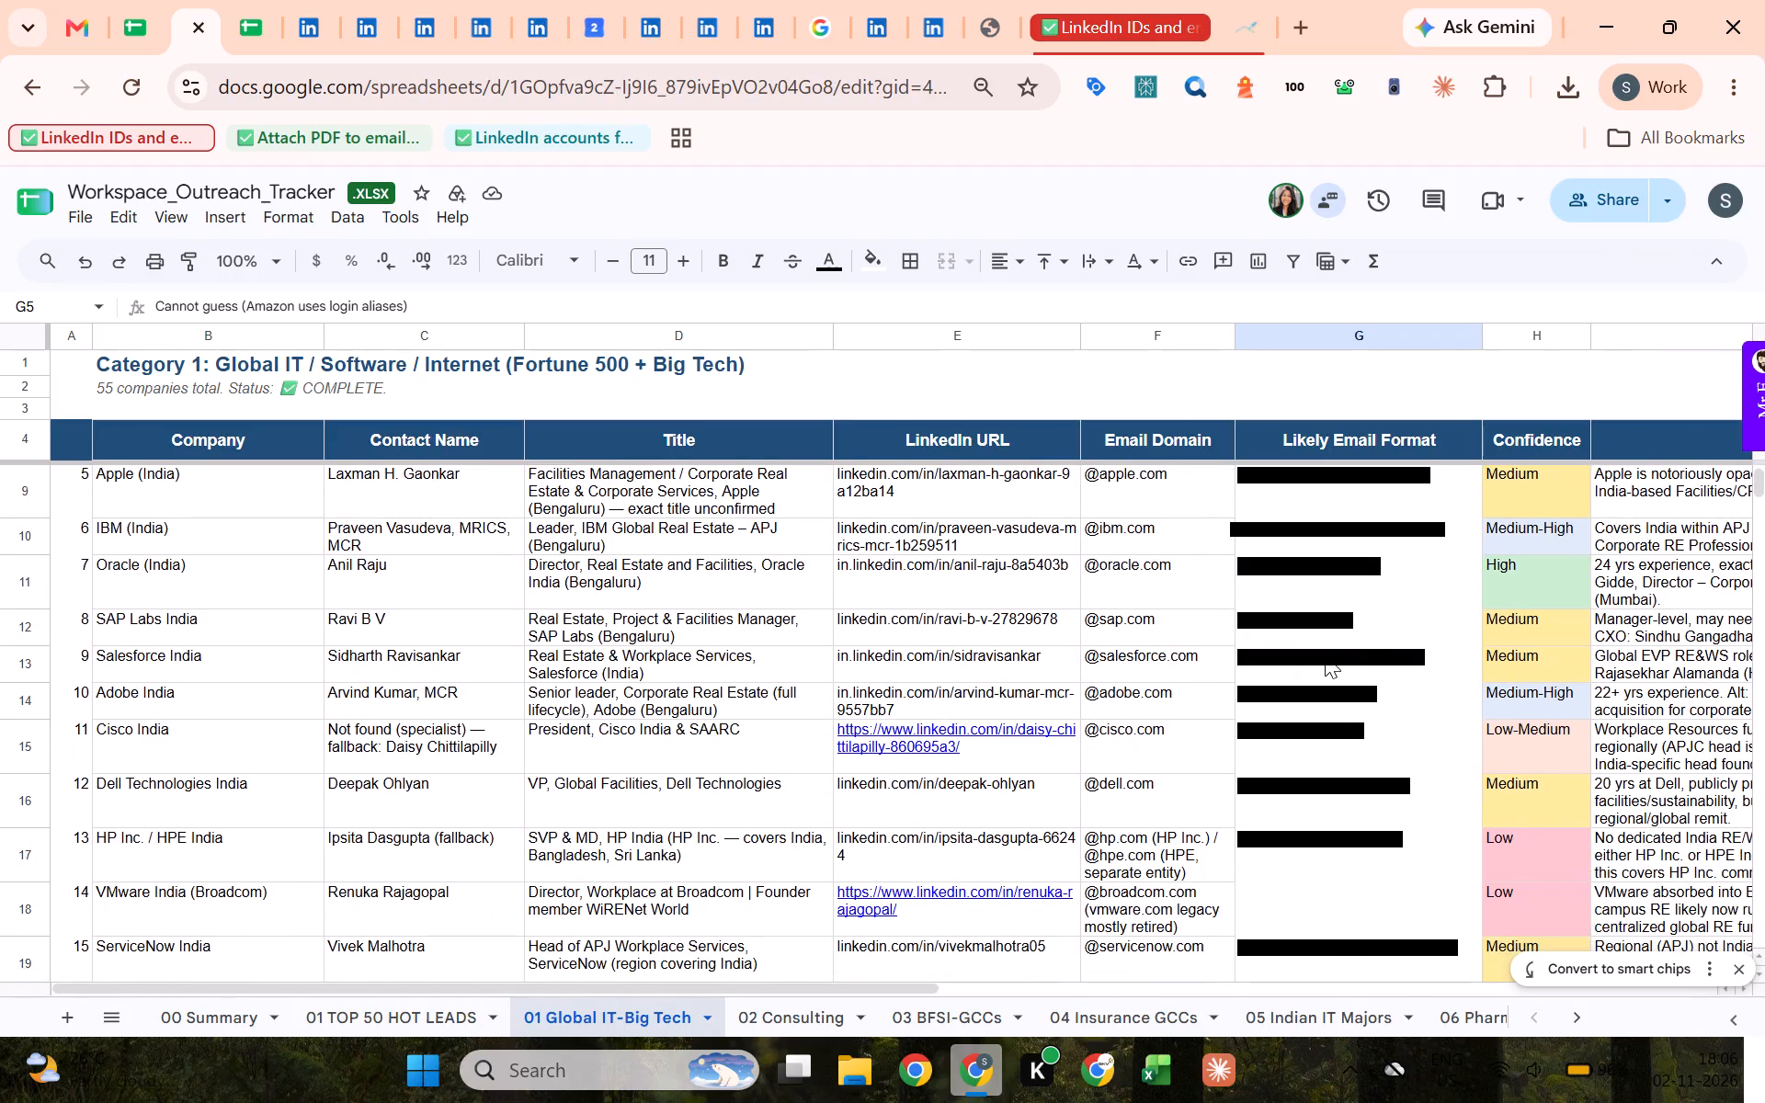
scroll(1325, 654, "down", 1)
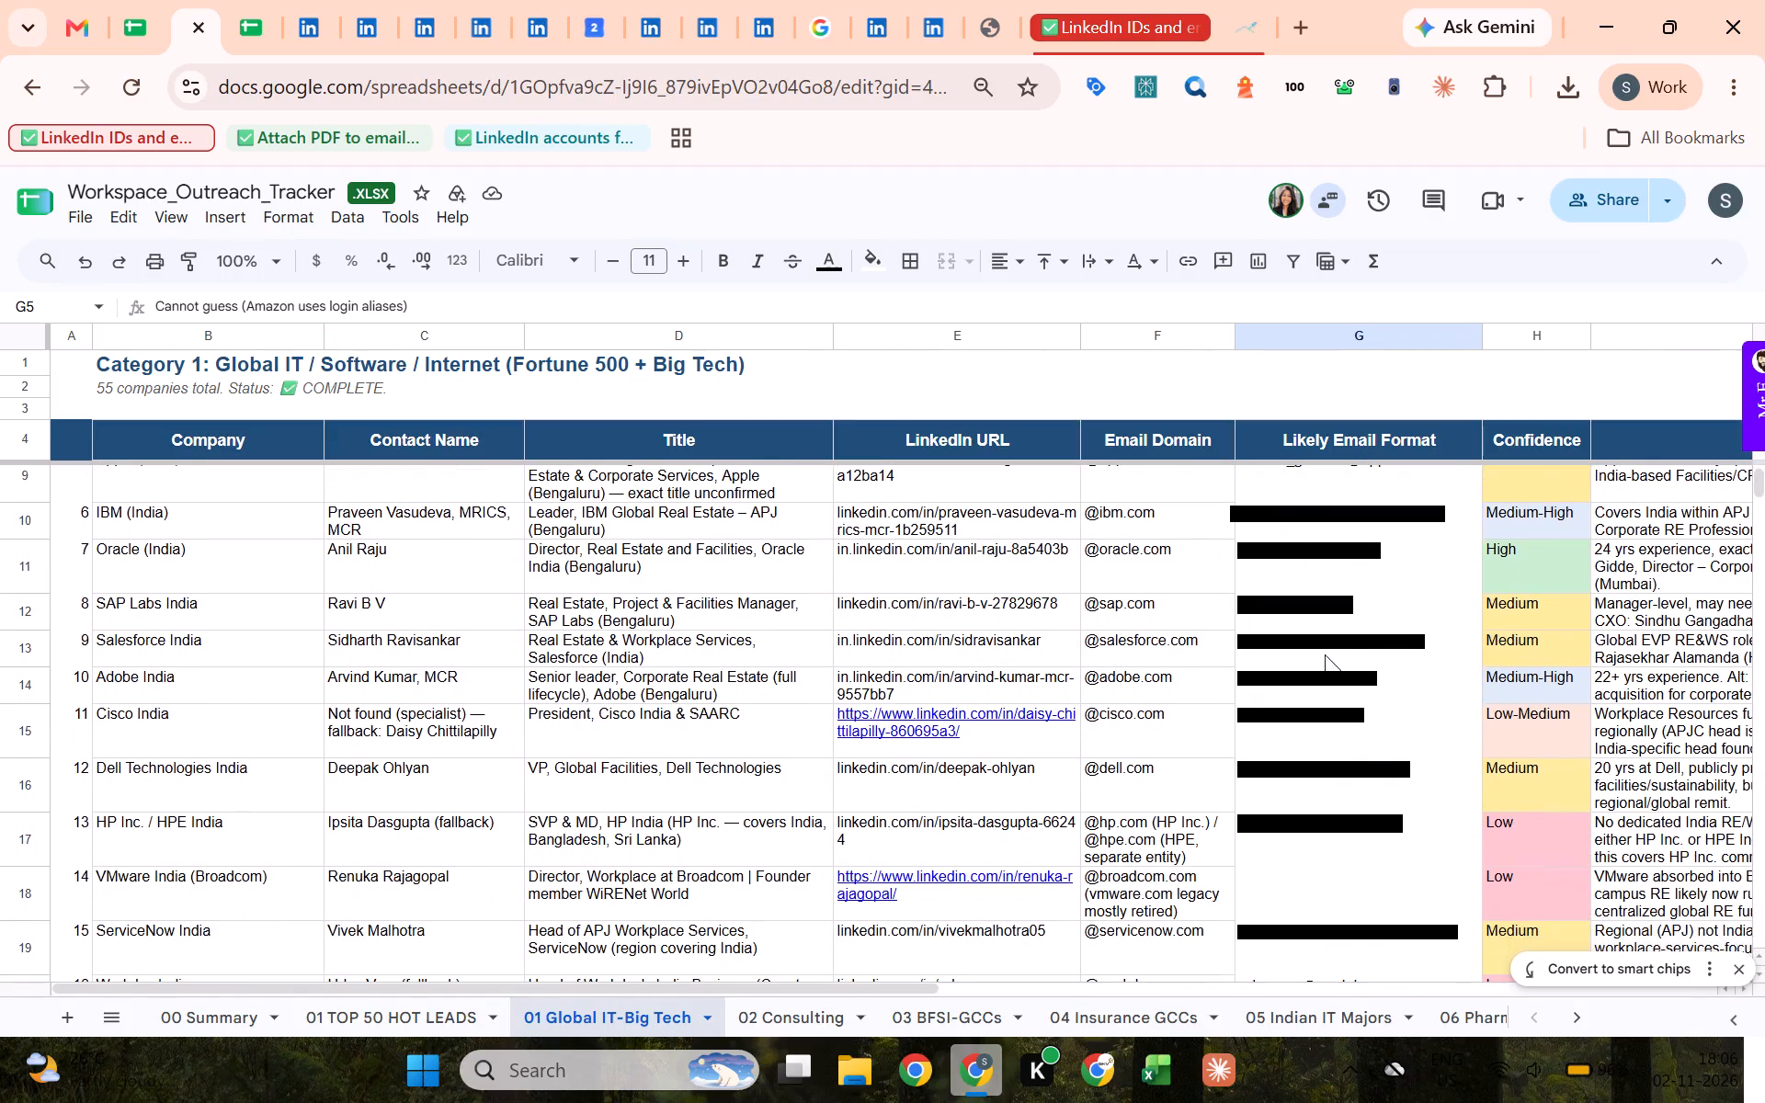
scroll(1325, 654, "down", 1)
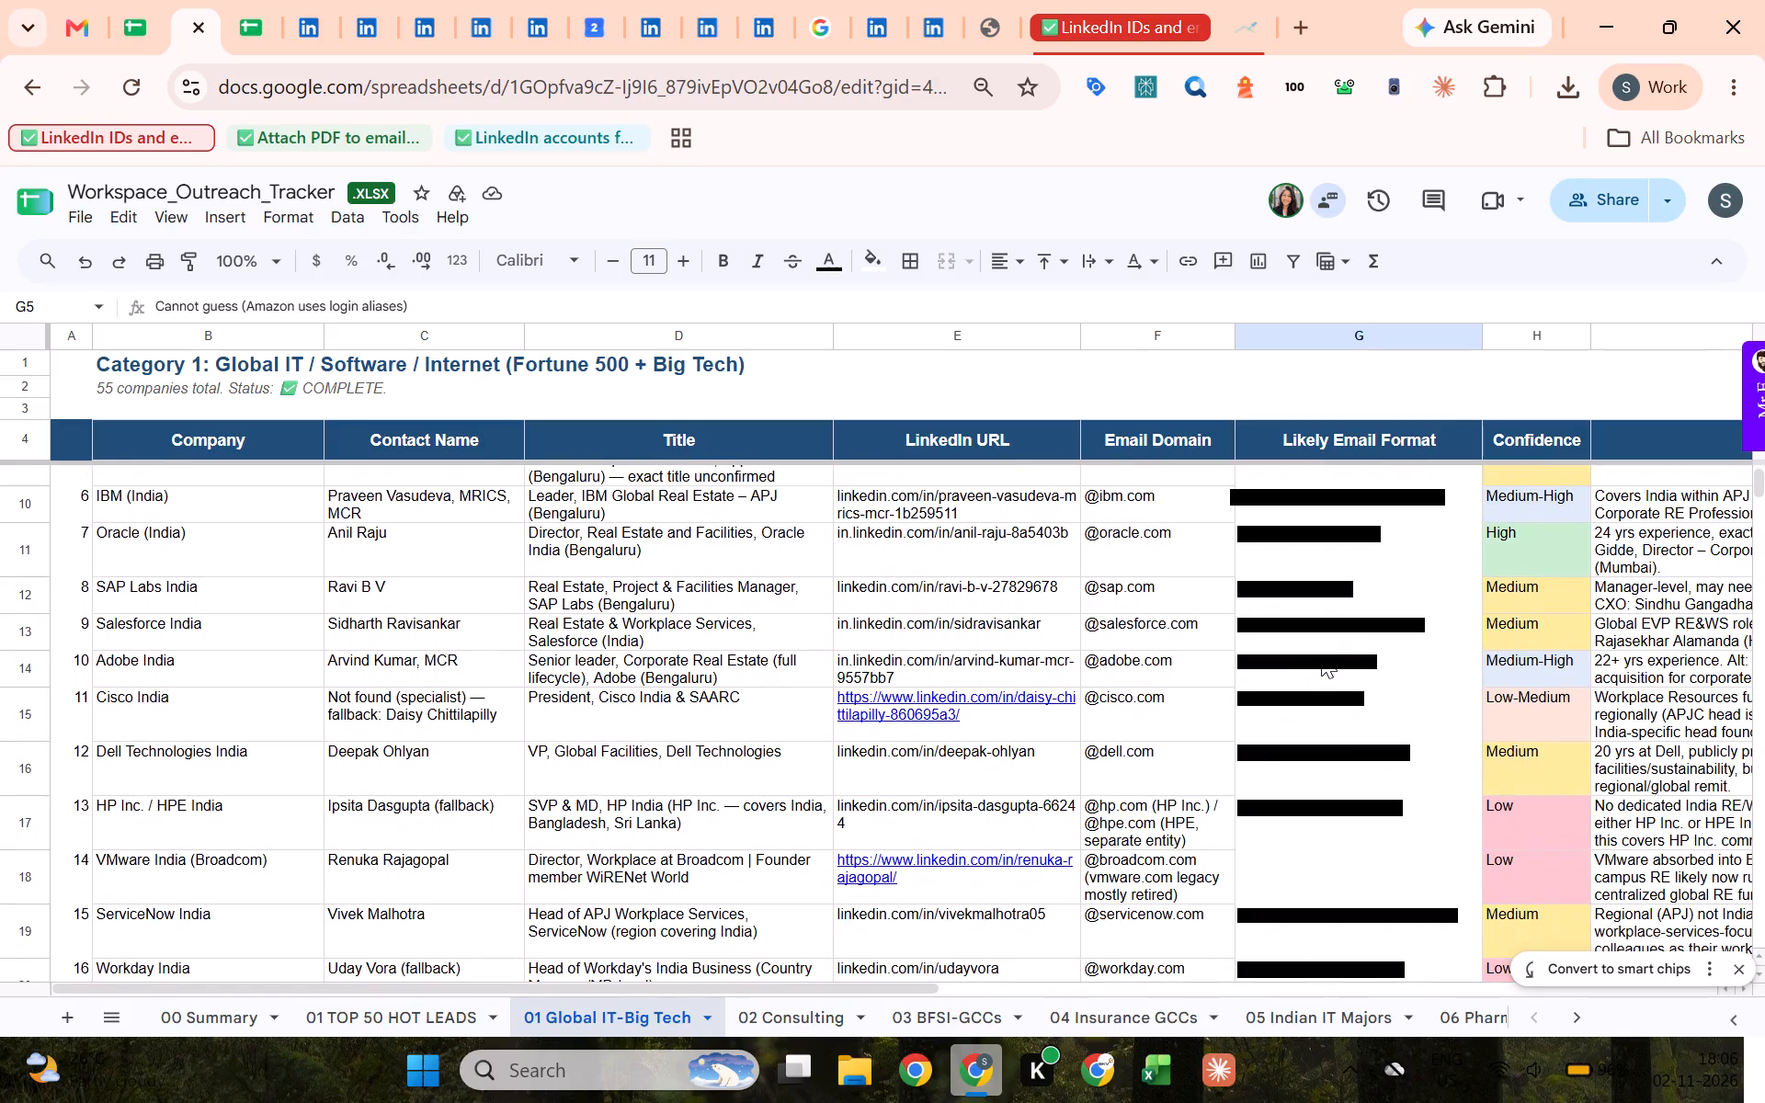
scroll(1306, 656, "down", 1)
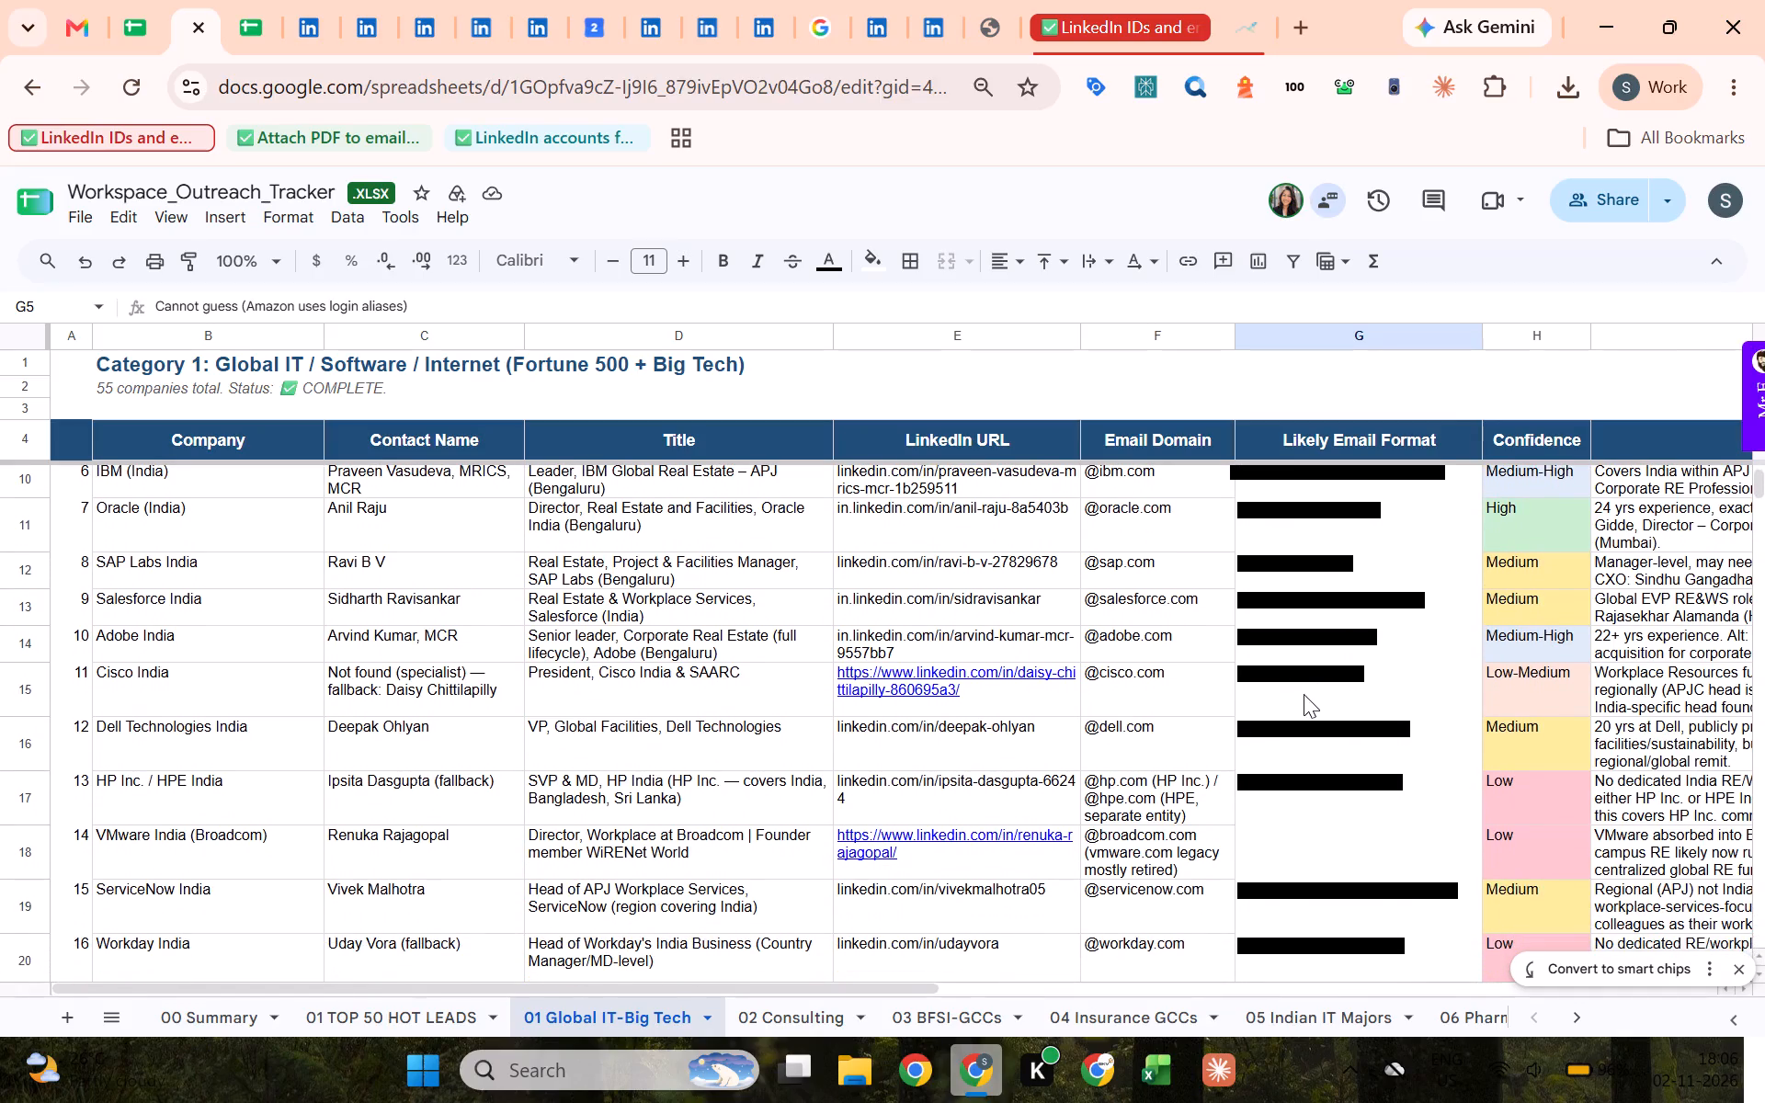
scroll(1304, 694, "down", 1)
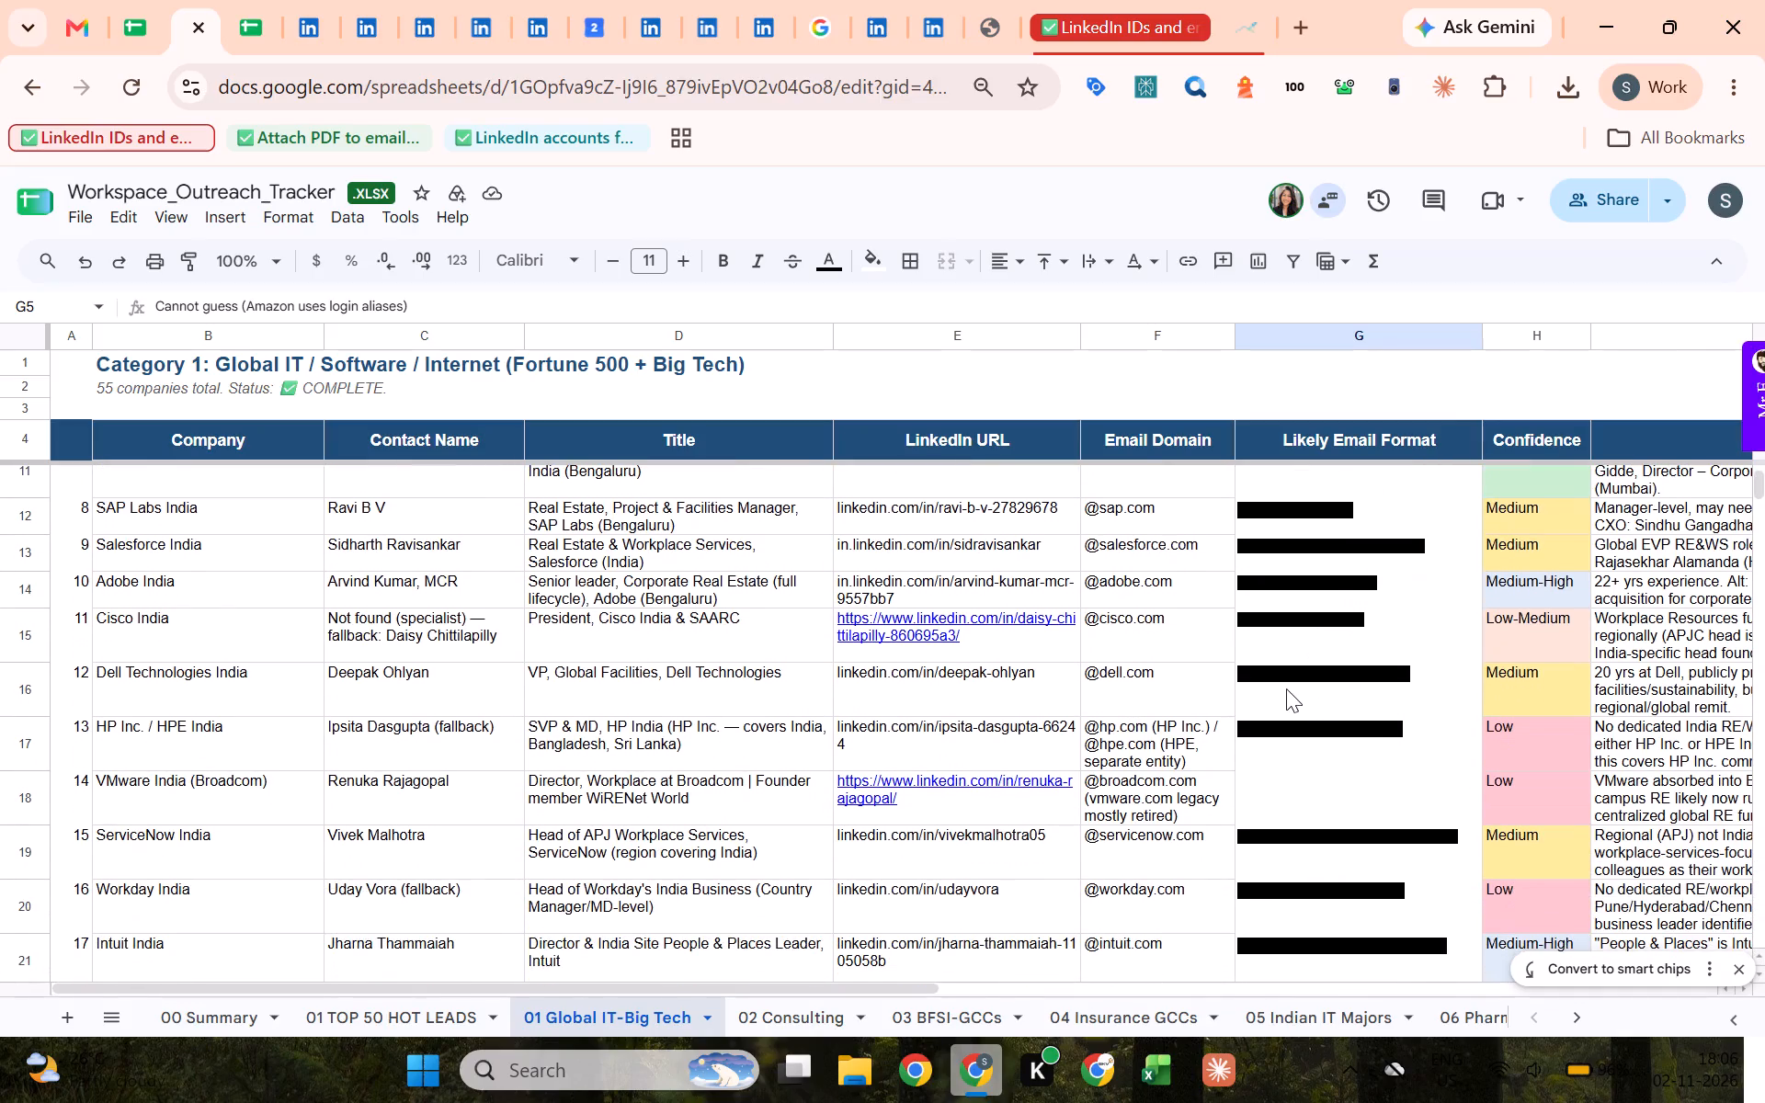
scroll(1286, 688, "down", 1)
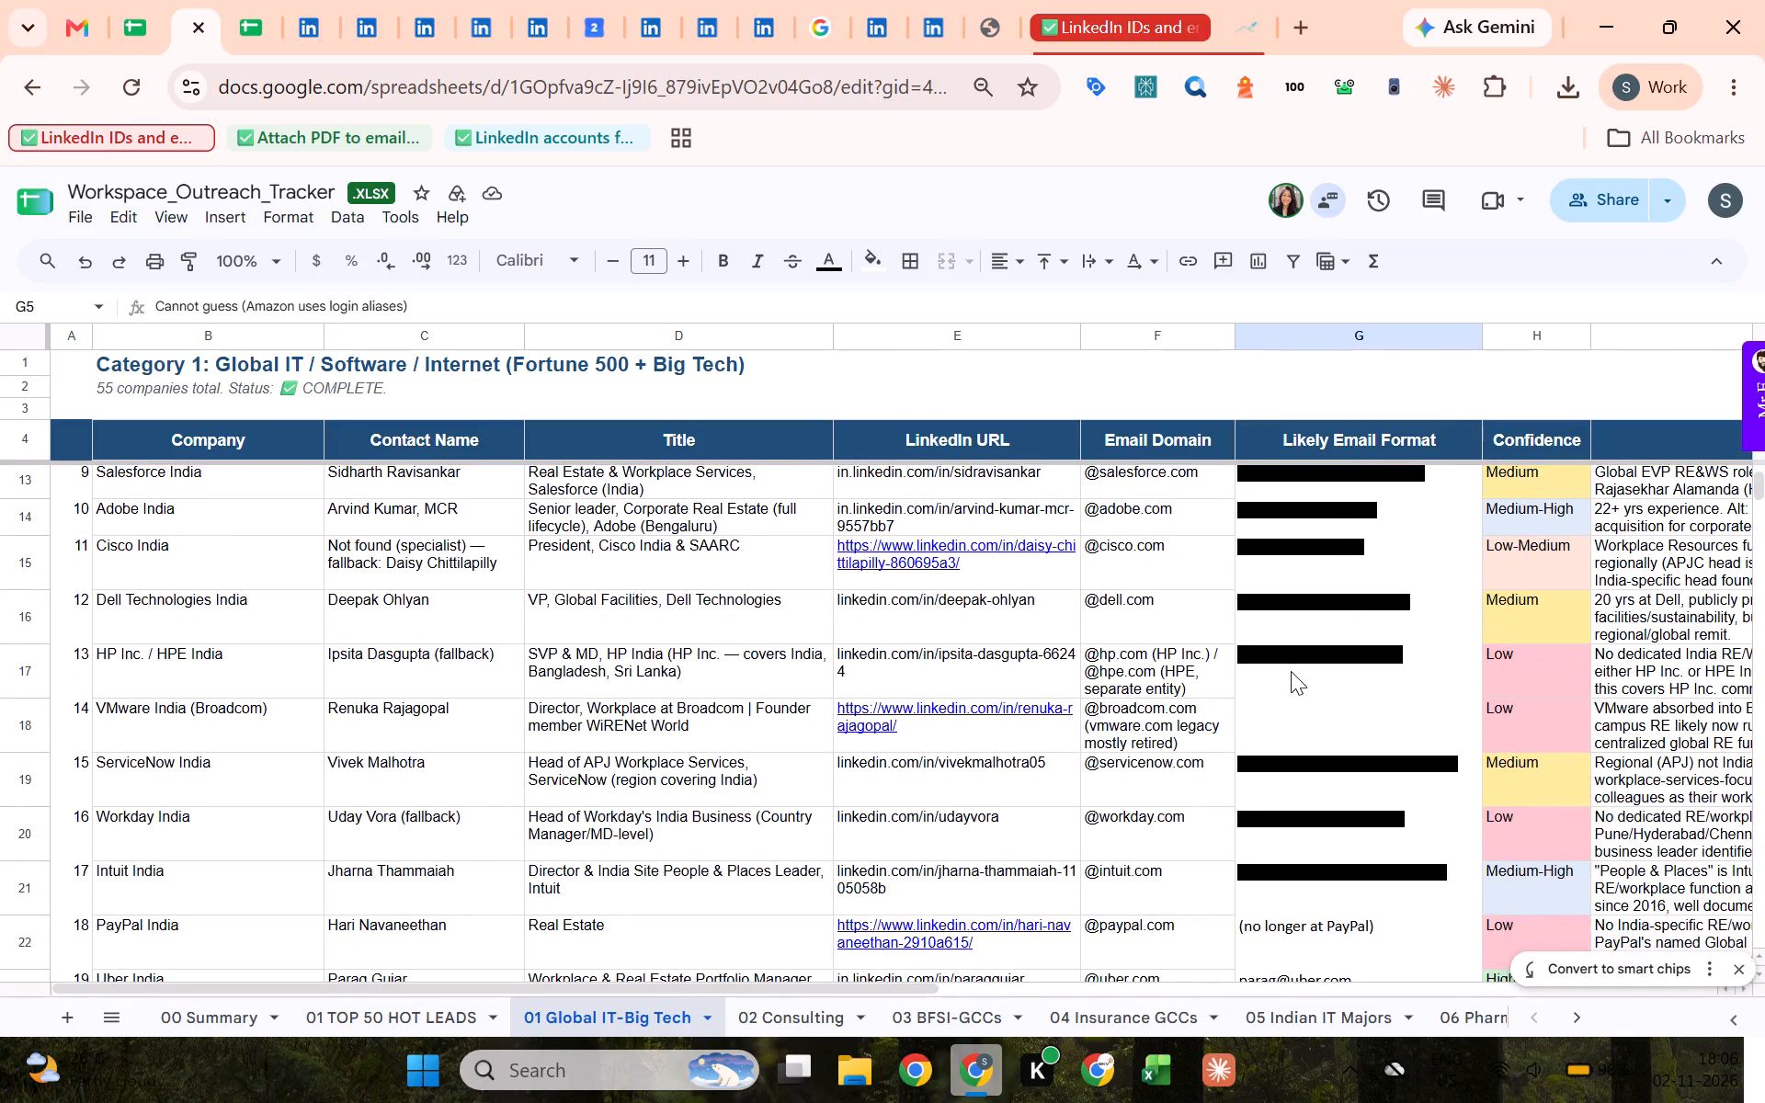
scroll(1291, 671, "down", 1)
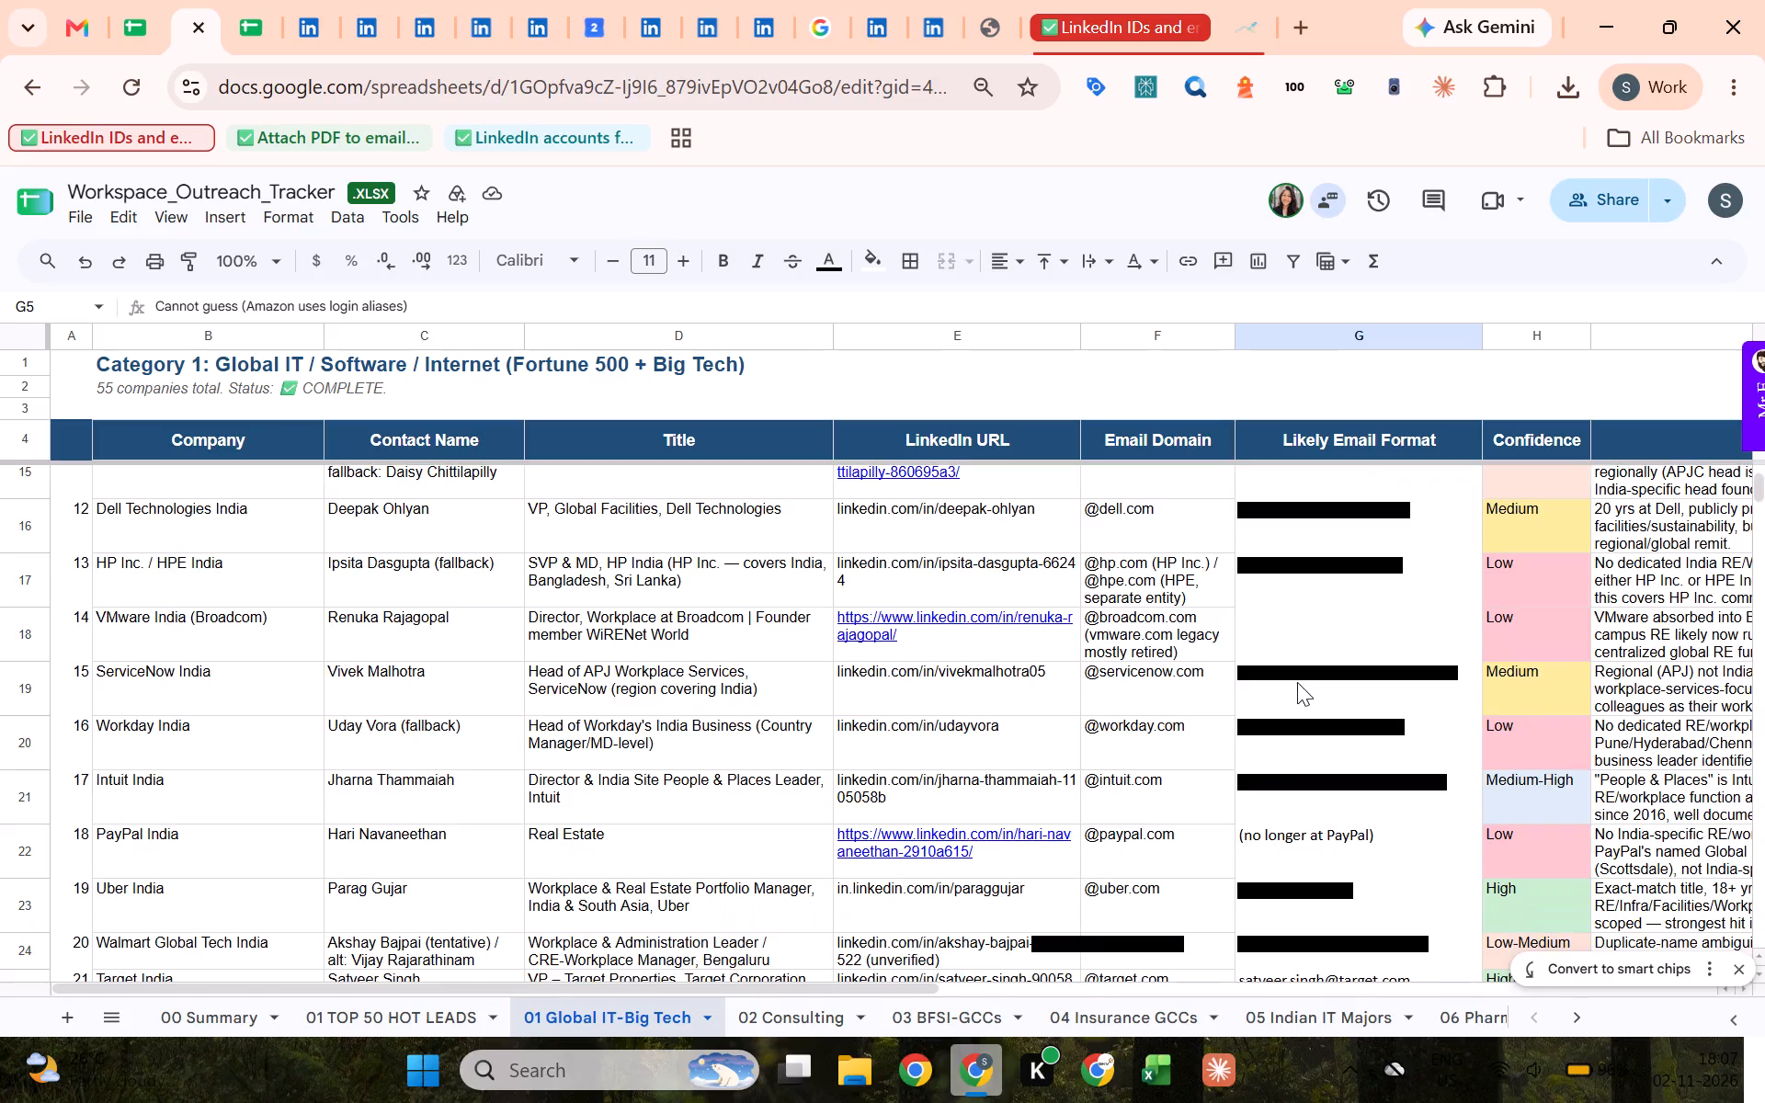
scroll(1297, 682, "down", 2)
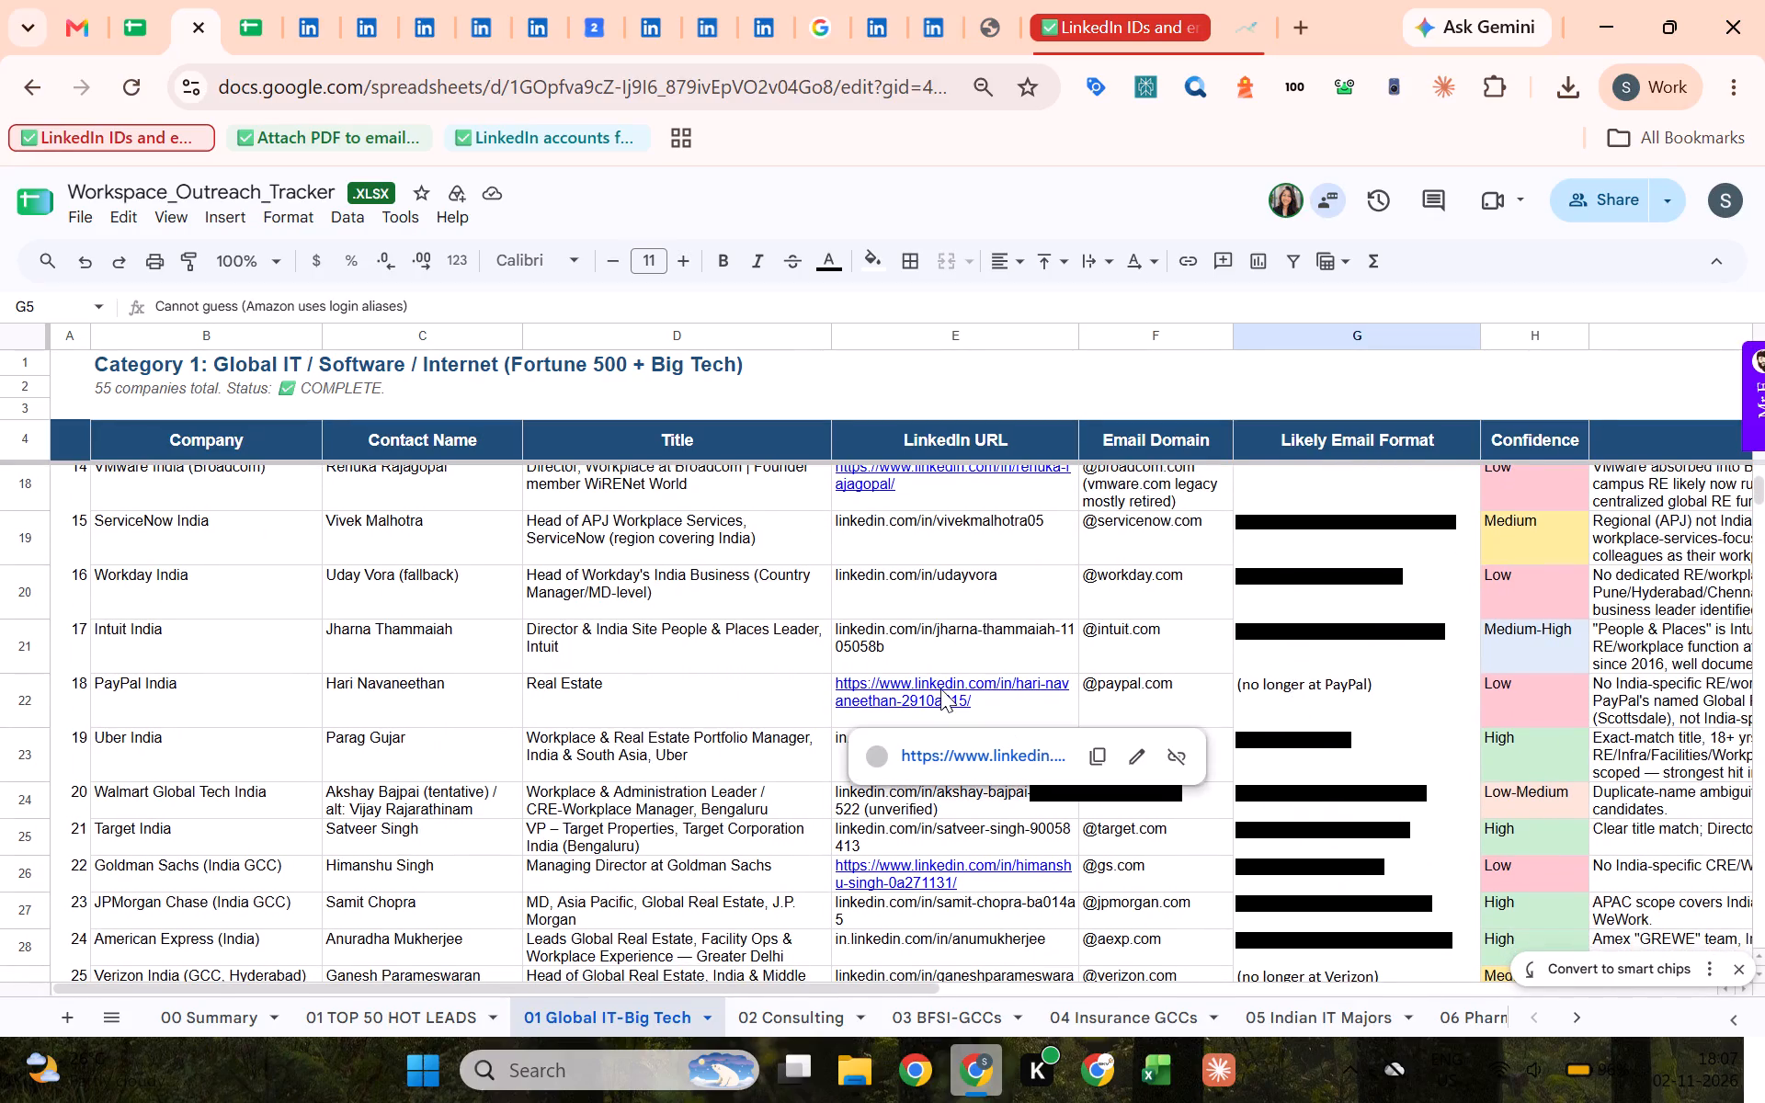
Copy the LinkedIn URL of the PayPal India contact in row 22.
left_click(940, 688)
left_click(940, 688)
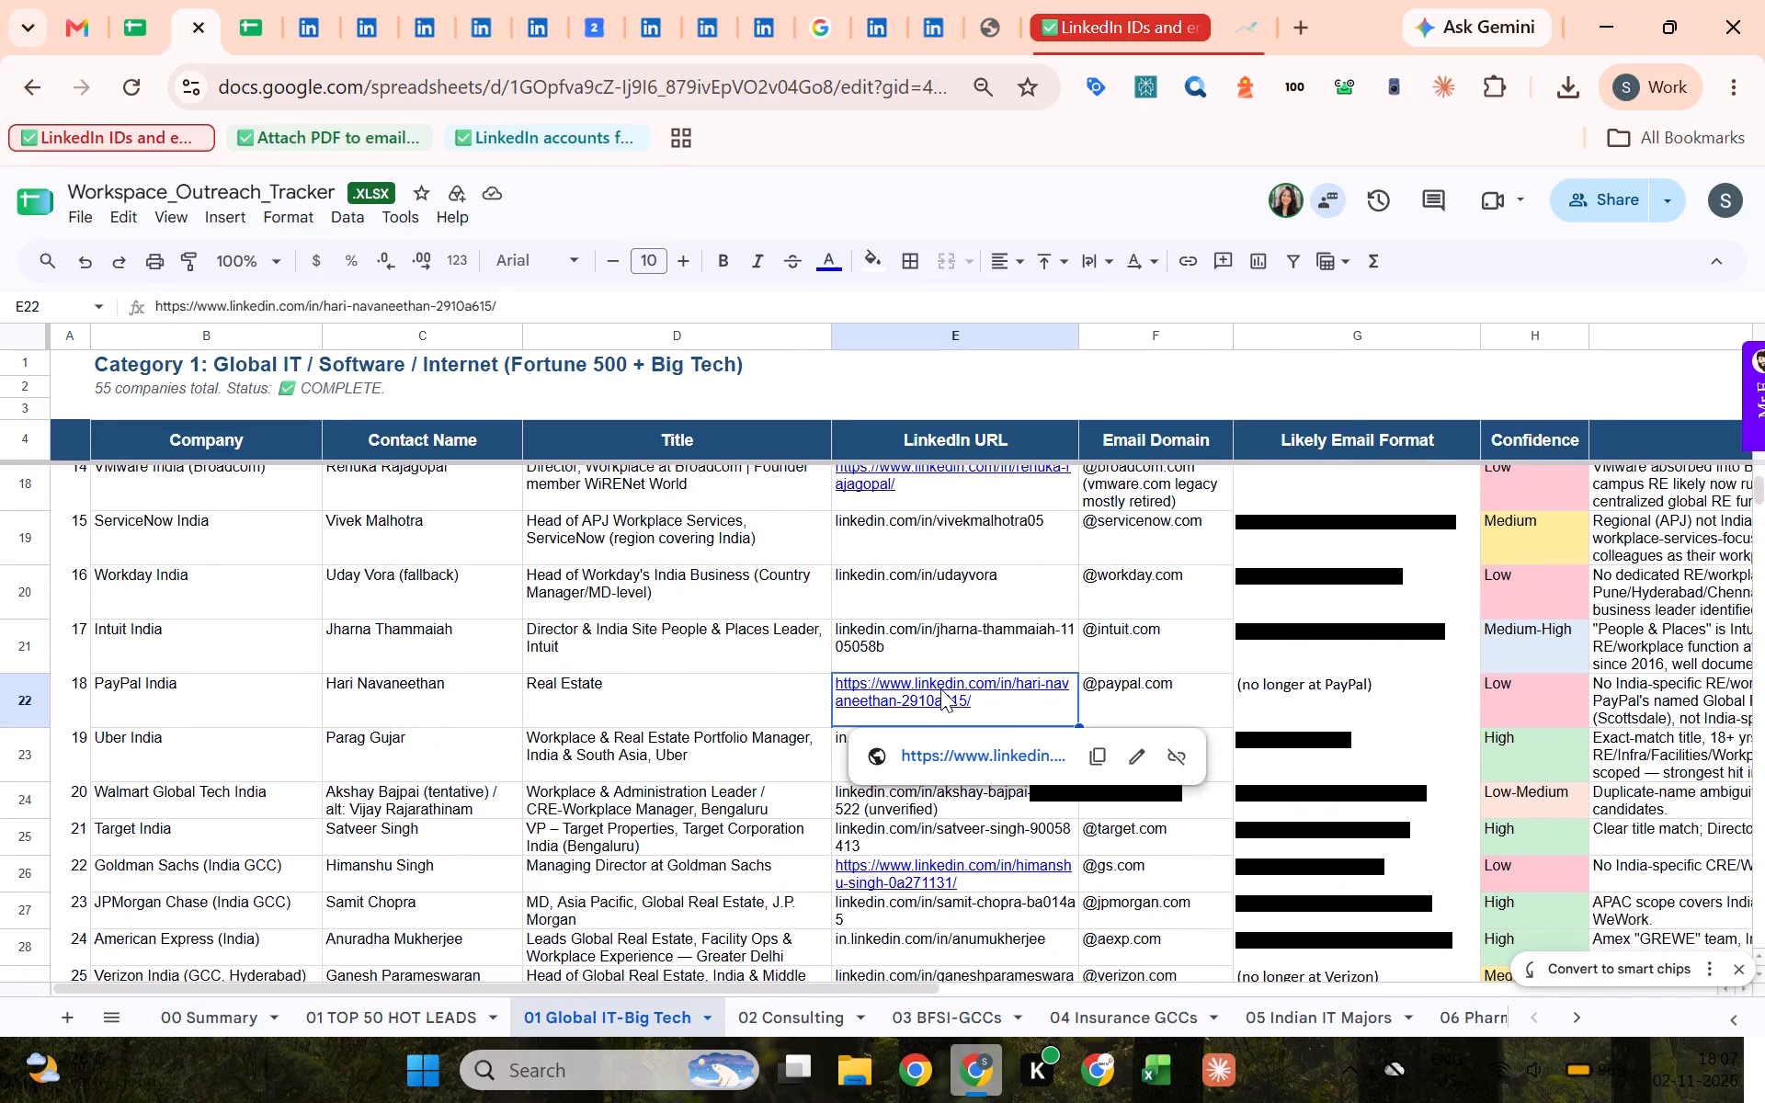
left_click(940, 688)
triple_click(940, 688)
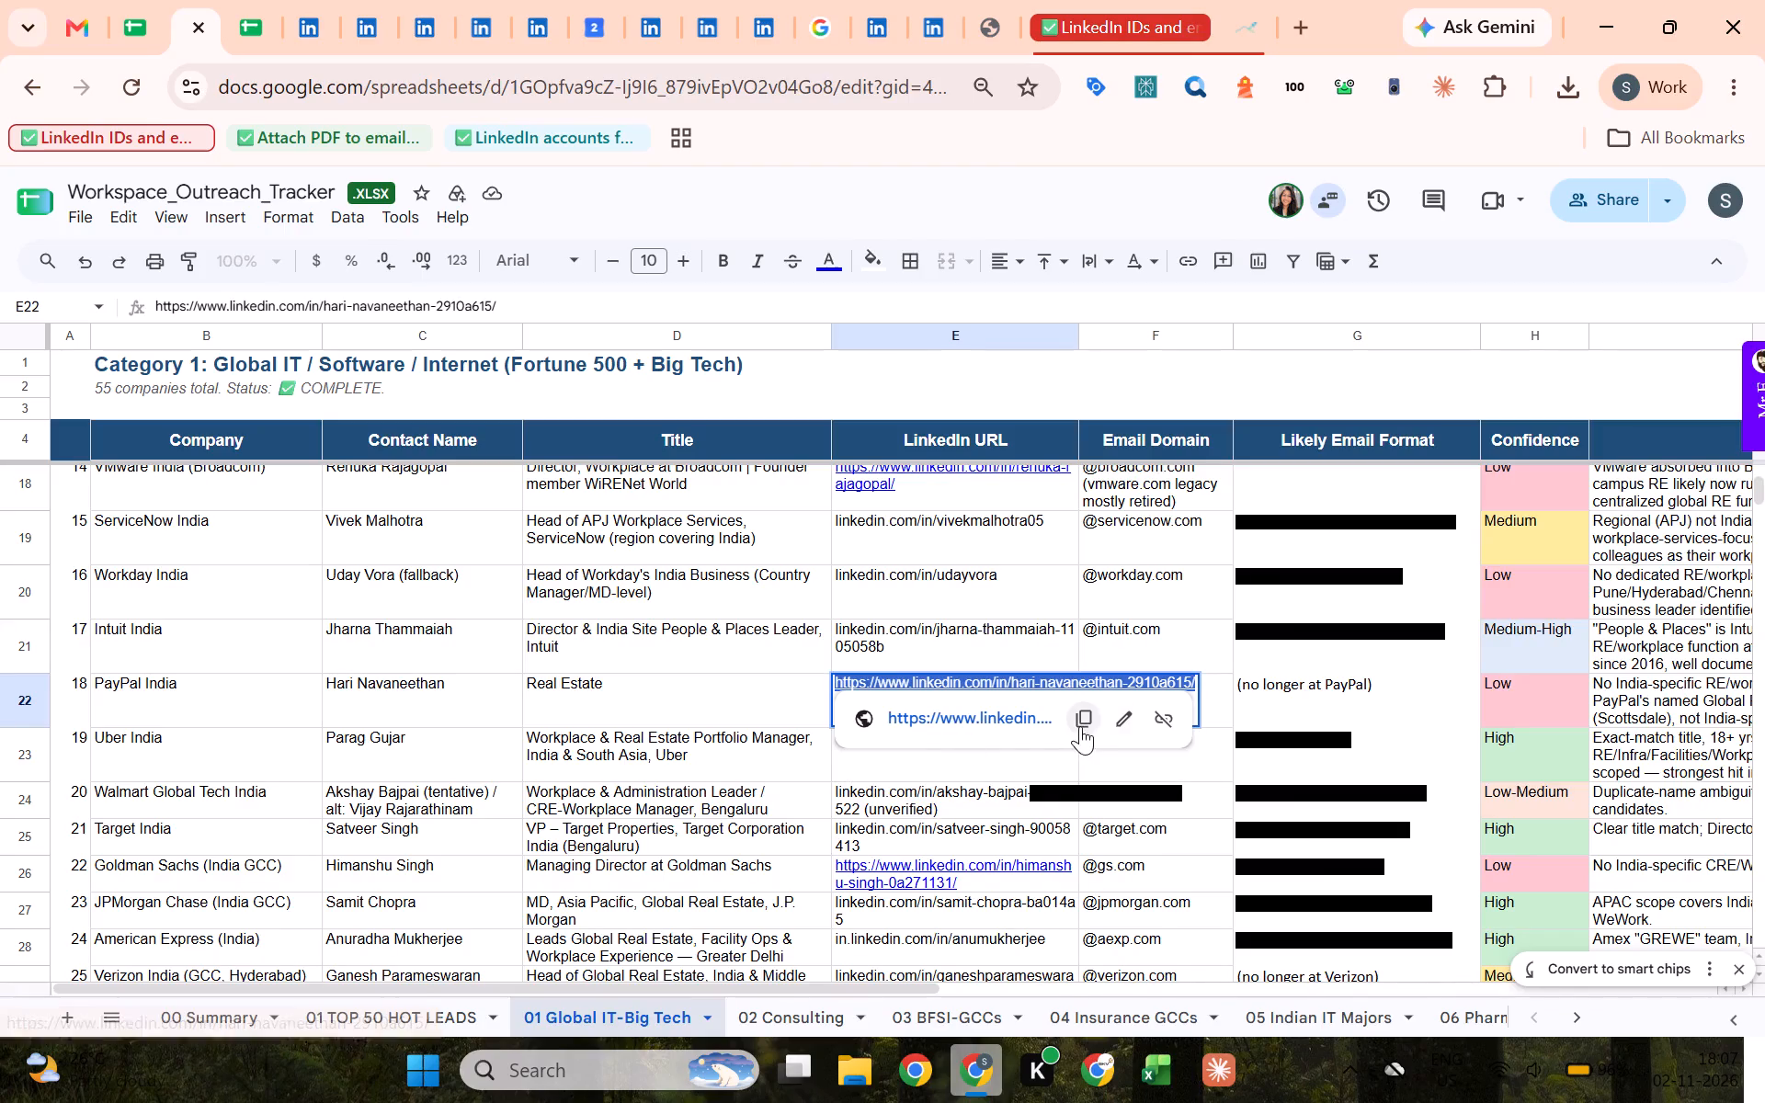
left_click(1080, 726)
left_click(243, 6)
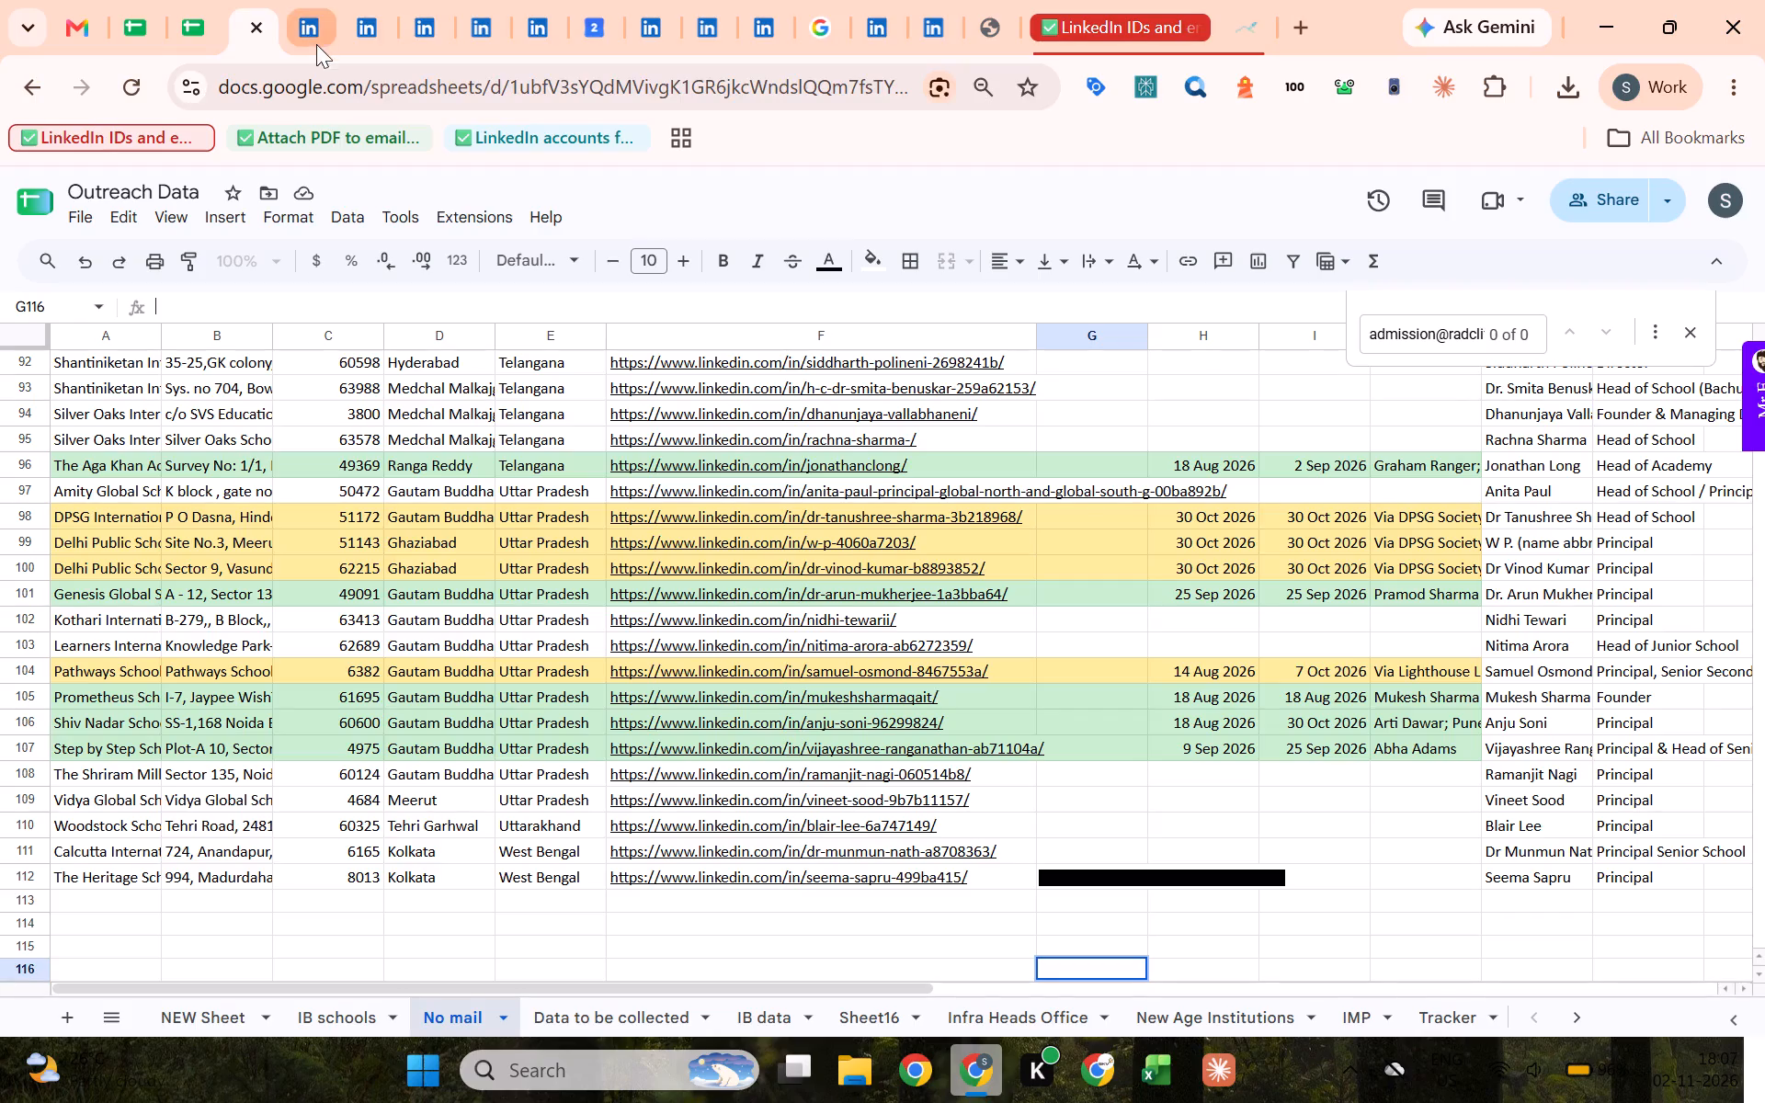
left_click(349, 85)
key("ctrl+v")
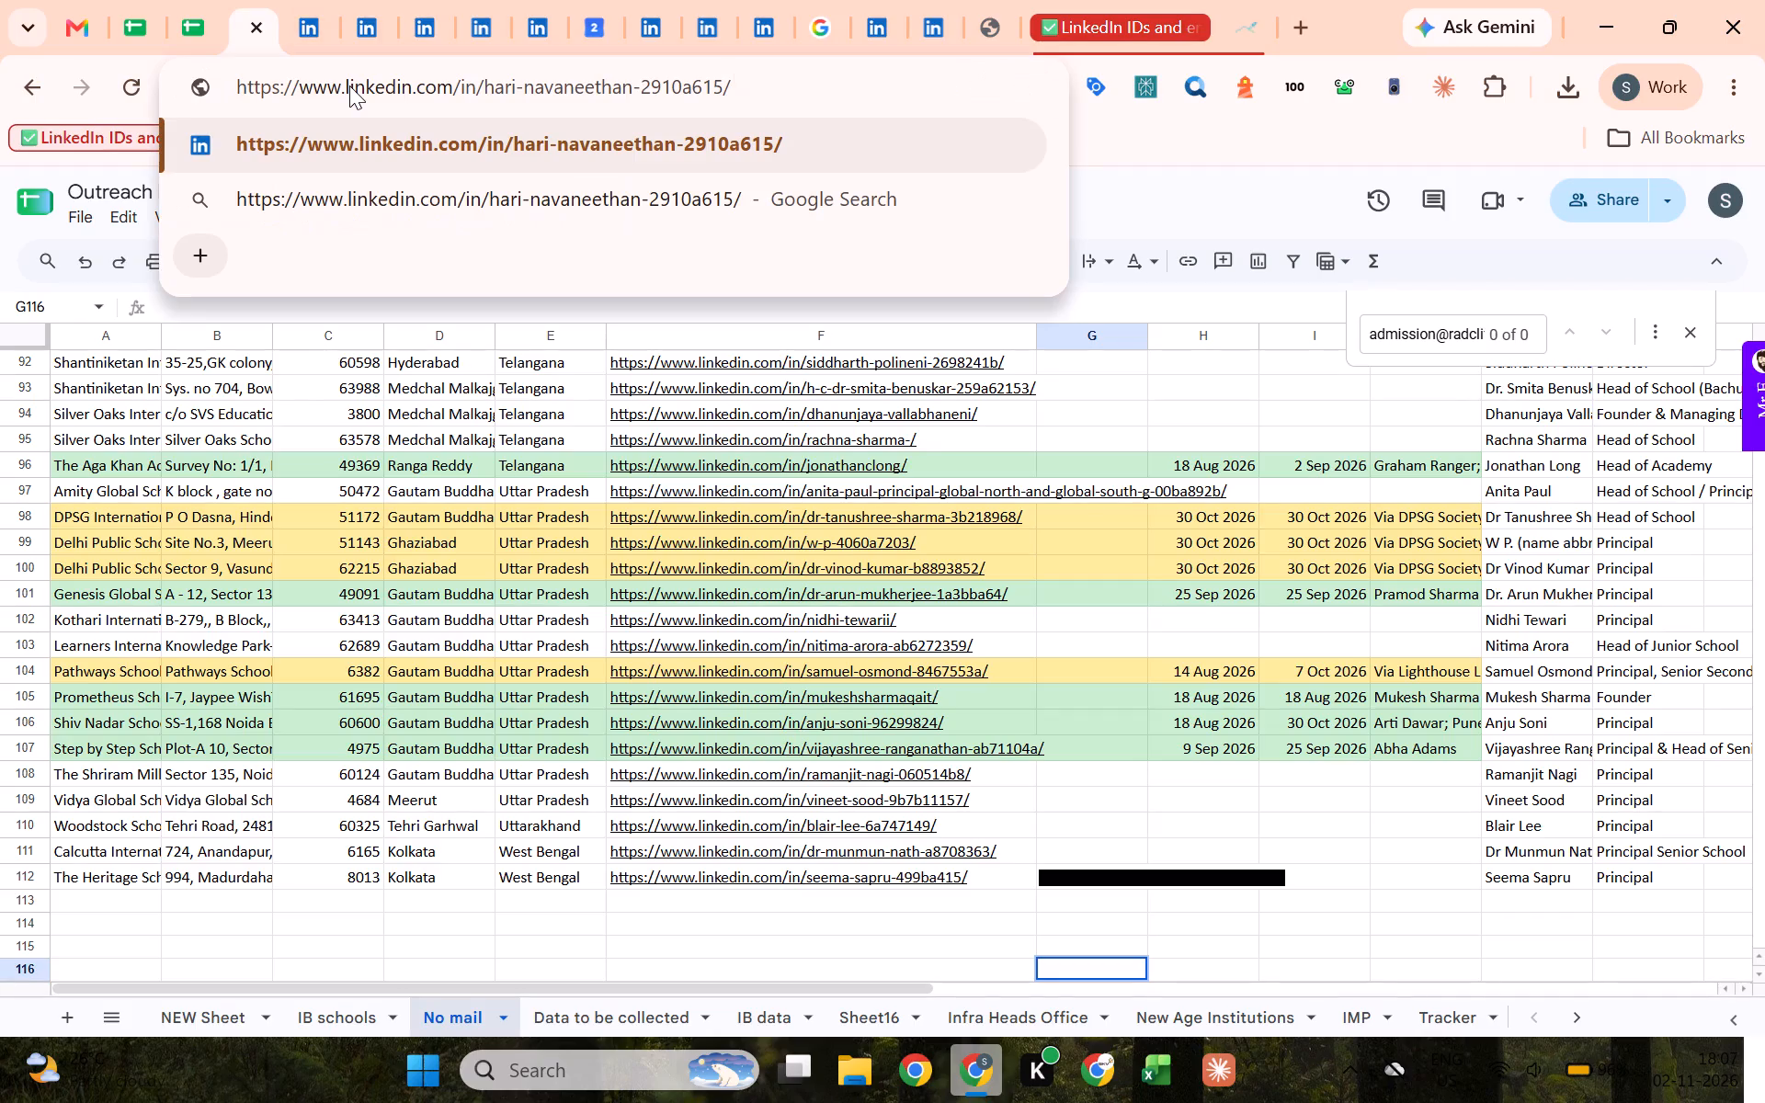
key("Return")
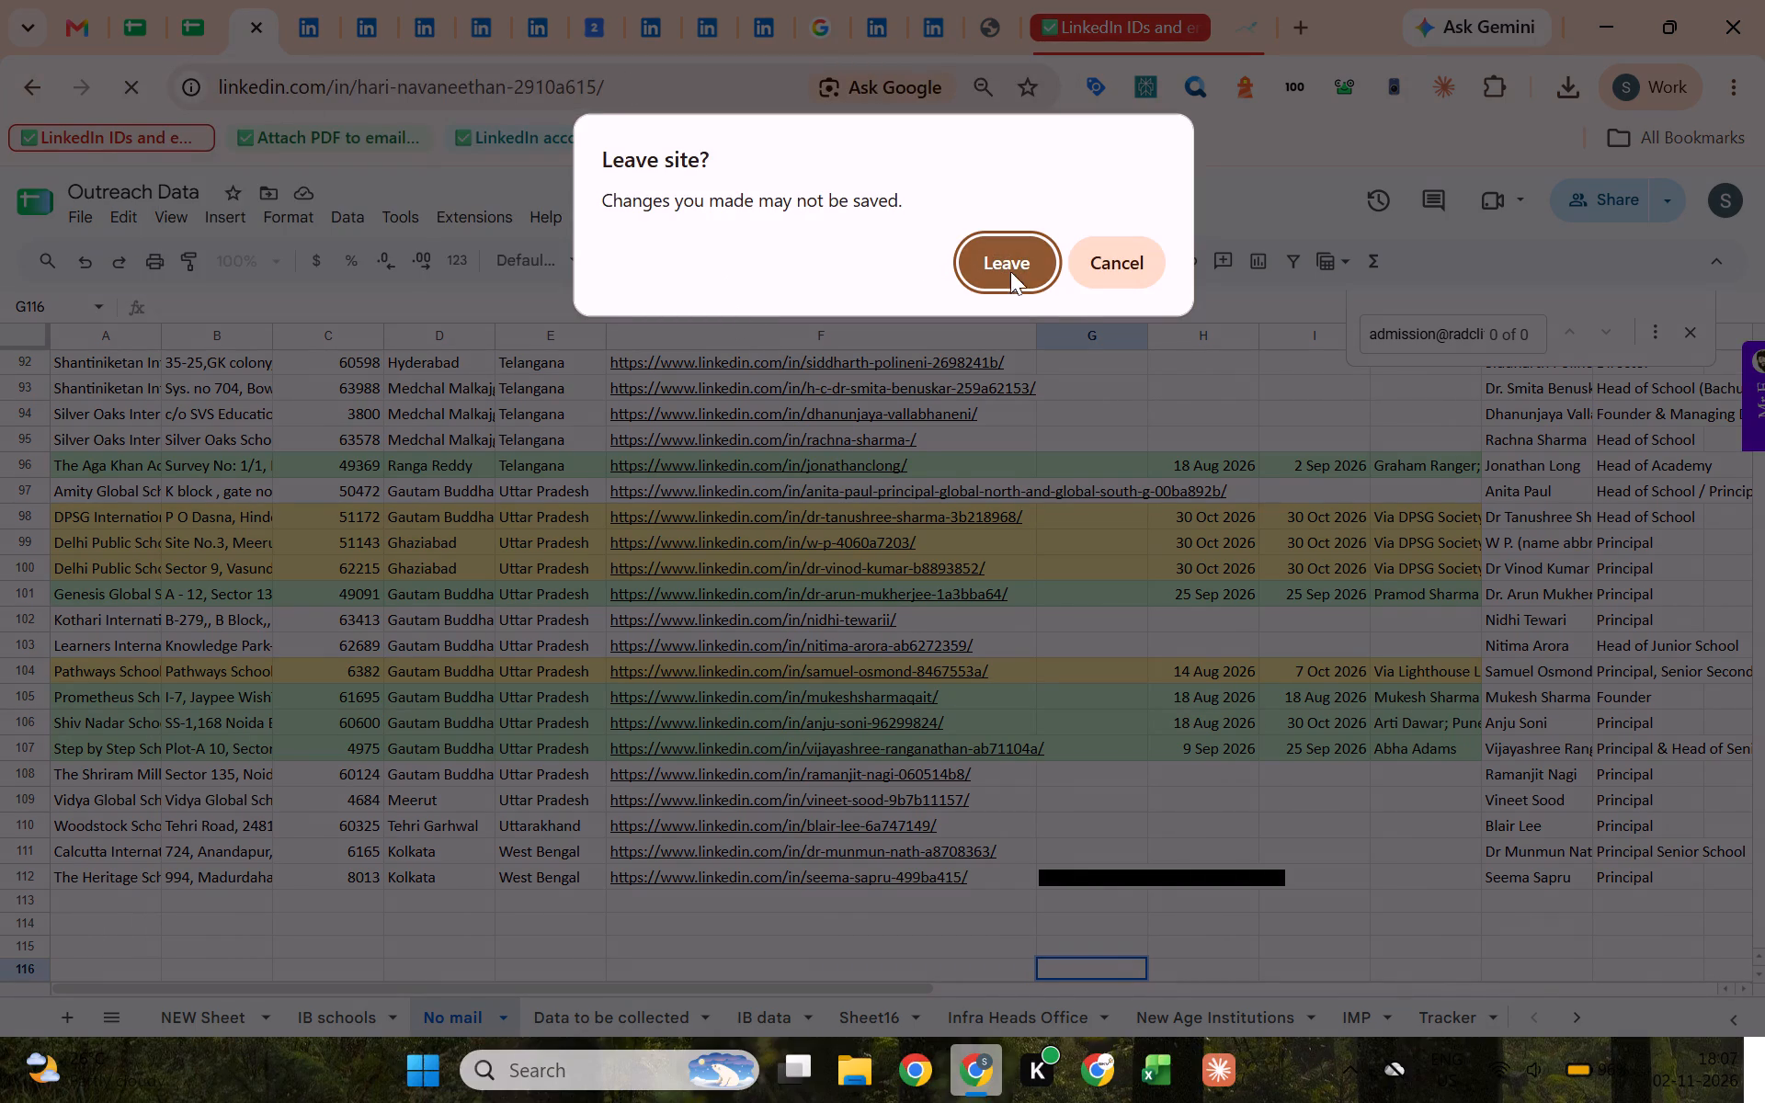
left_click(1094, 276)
Load the copied PayPal India contact's profile in the existing LinkedIn tab that shows The Heritage School's principal.
left_click(310, 30)
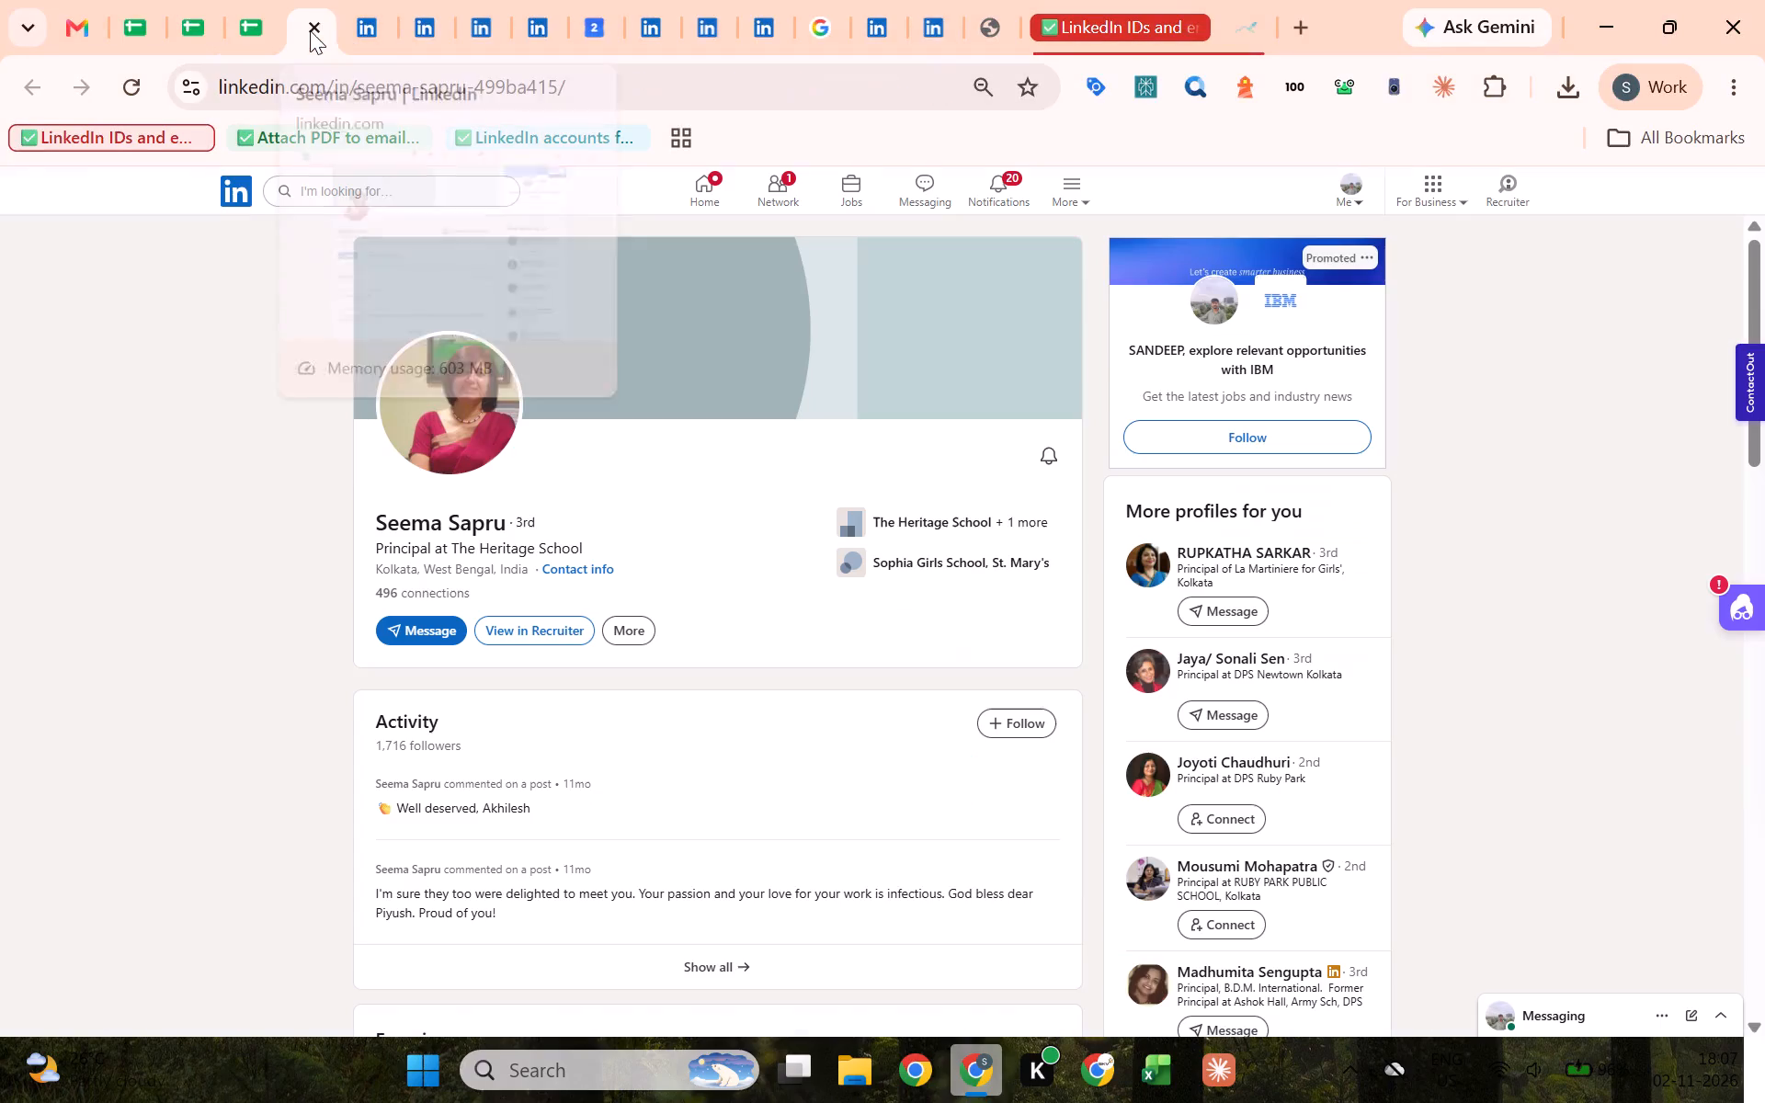
left_click(374, 85)
key("ctrl+v")
key("Return")
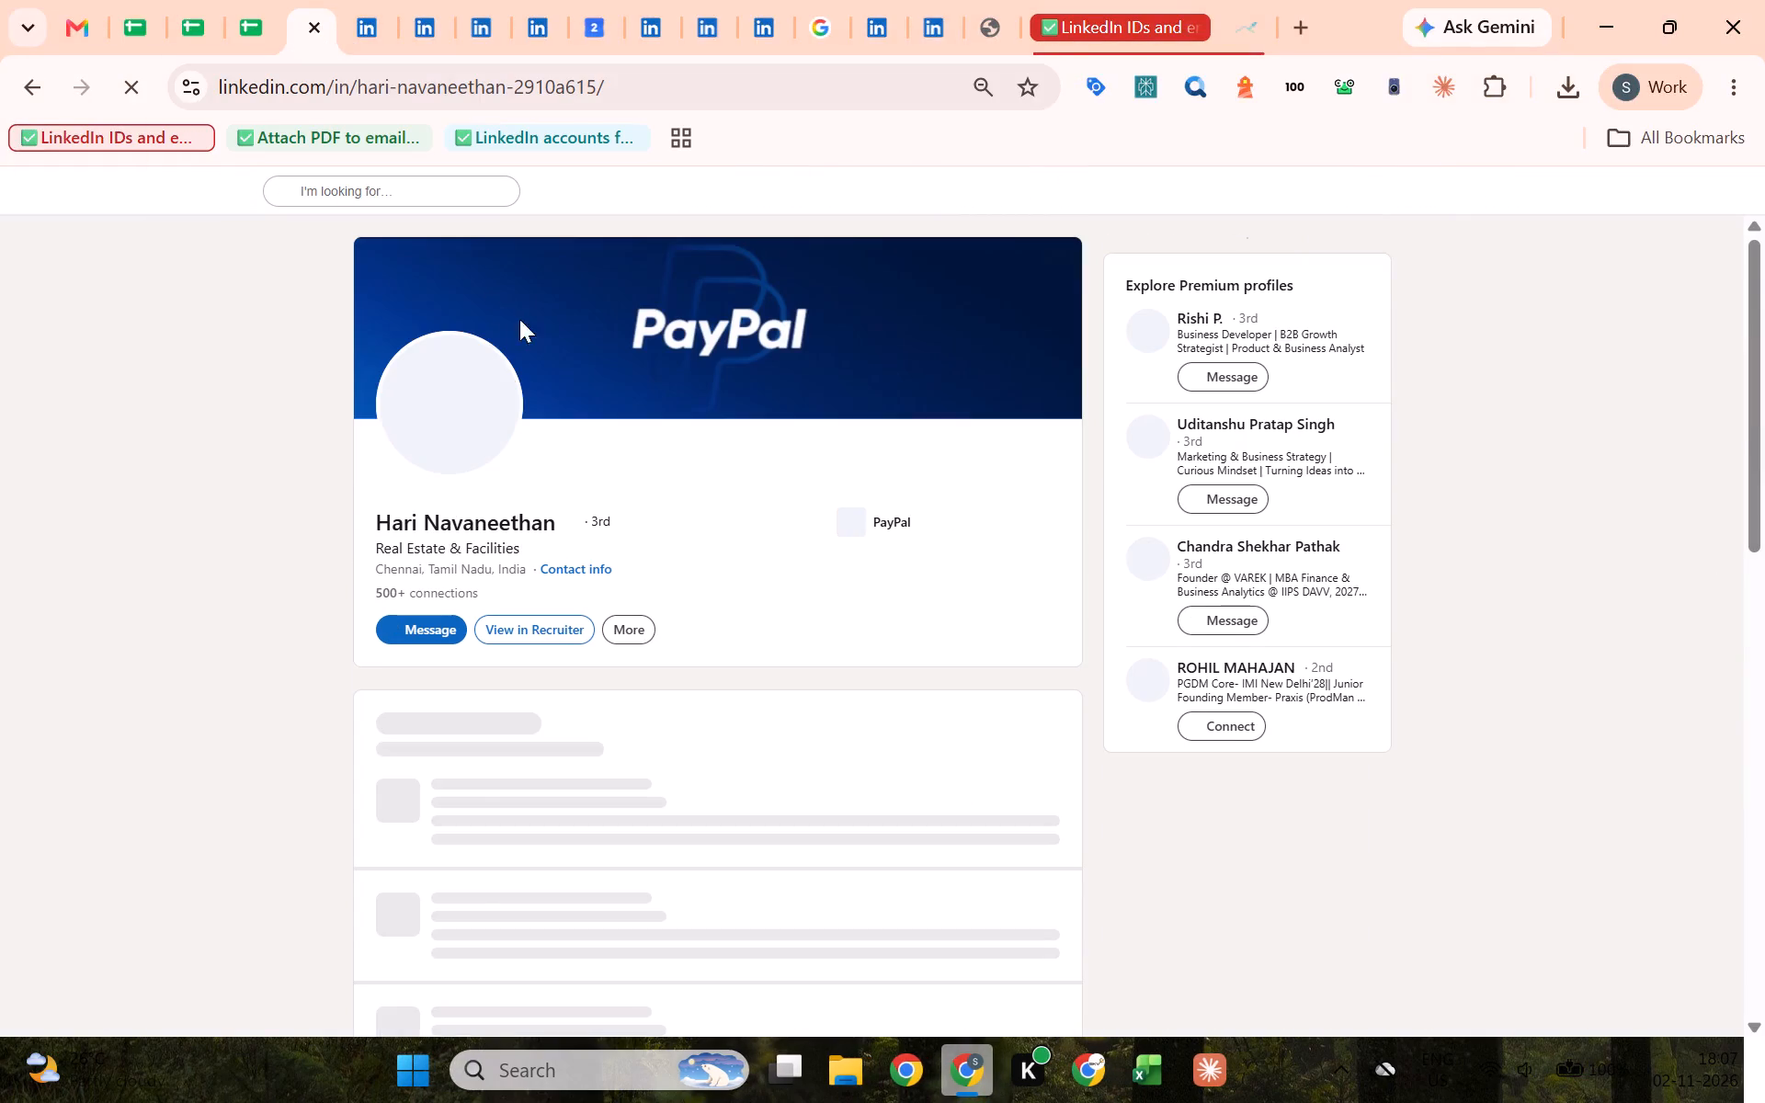
Reveal the PayPal contact's email with the Mr. E contact finder extension and copy it.
scroll(769, 661, "right", 1)
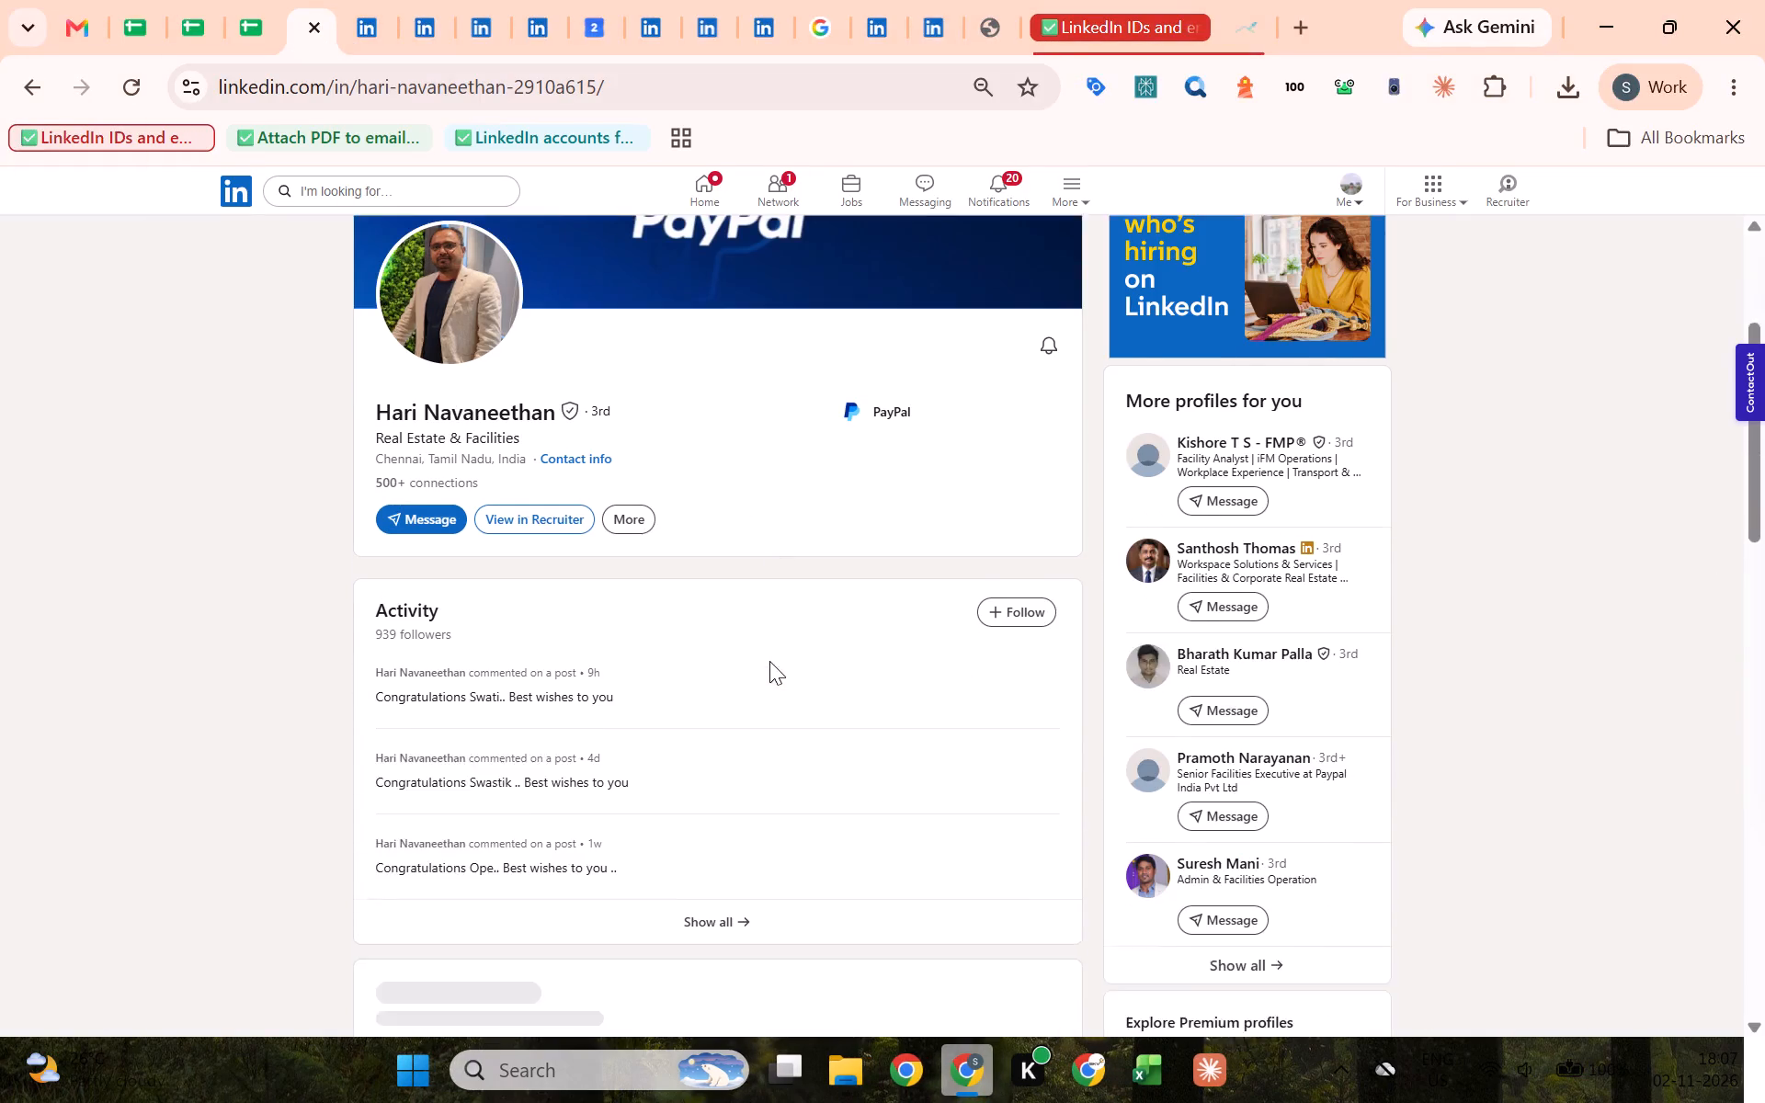
scroll(769, 661, "right", 1)
left_click(1502, 93)
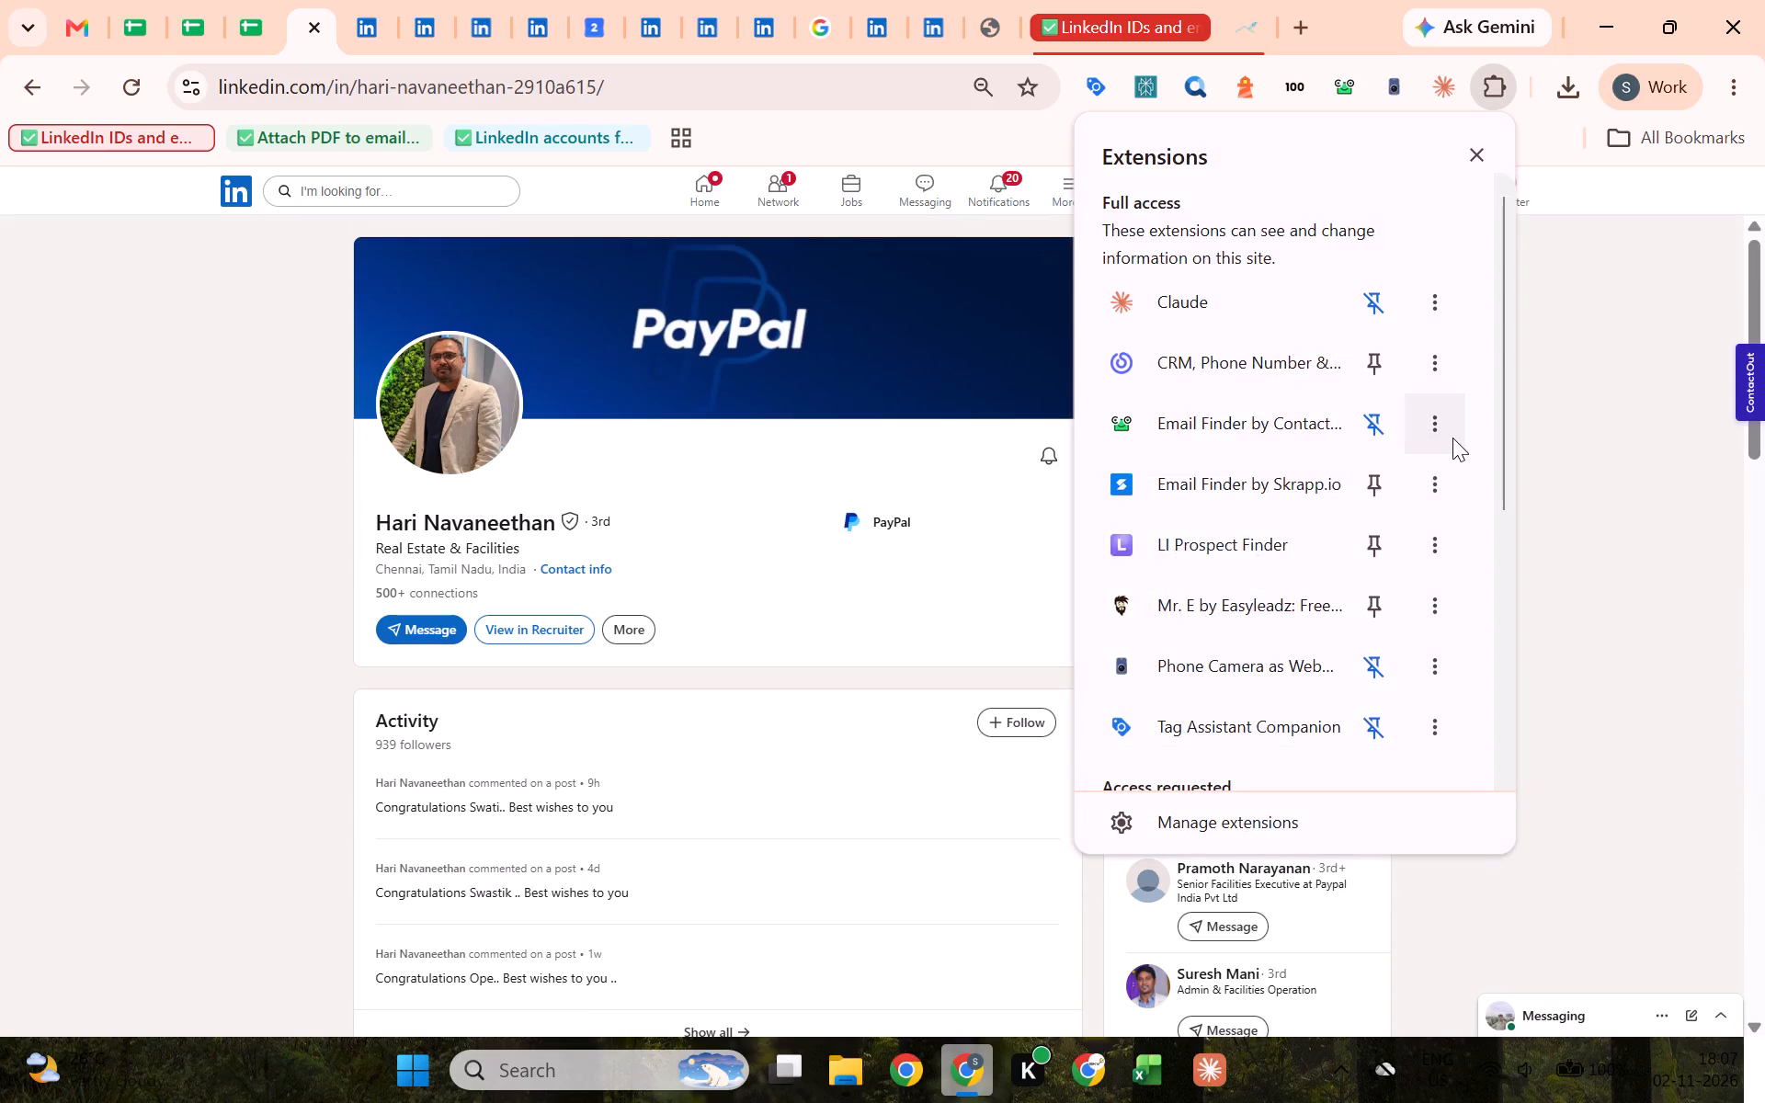
left_click(1242, 628)
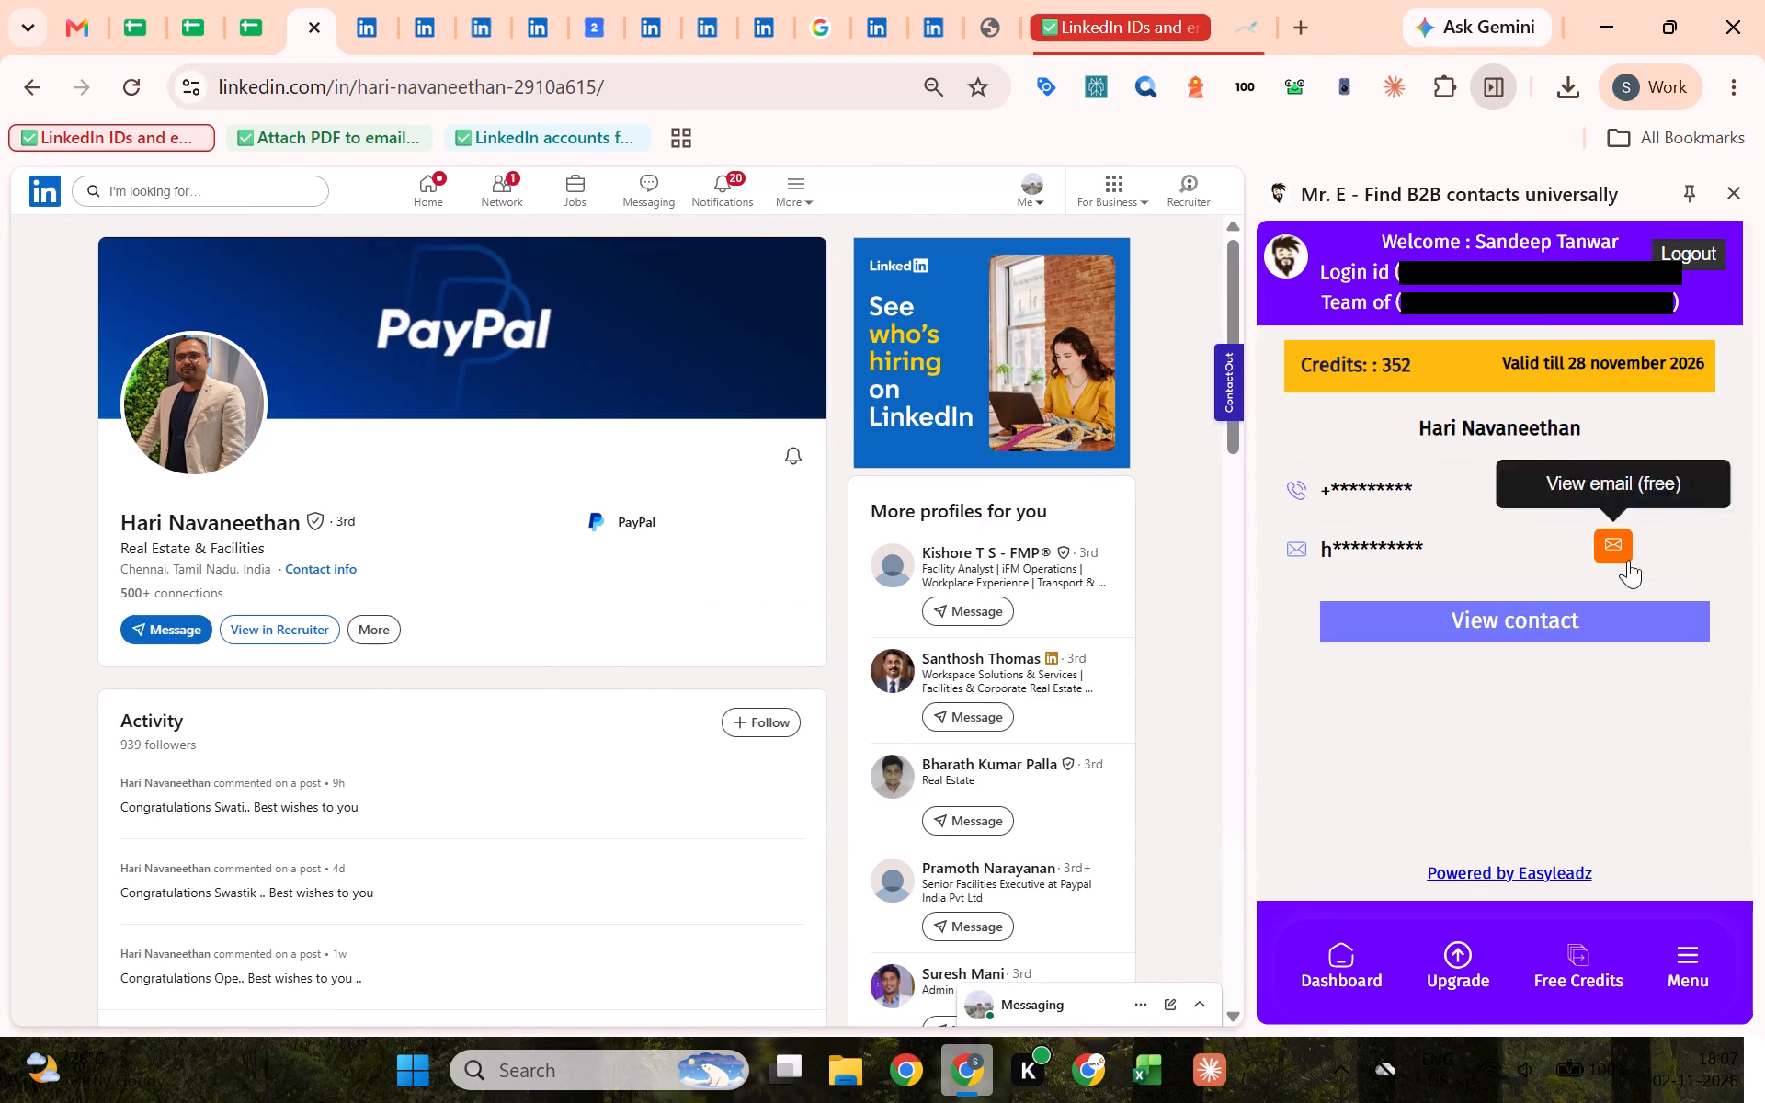
left_click_drag(1631, 563, 1618, 552)
left_click(1618, 552)
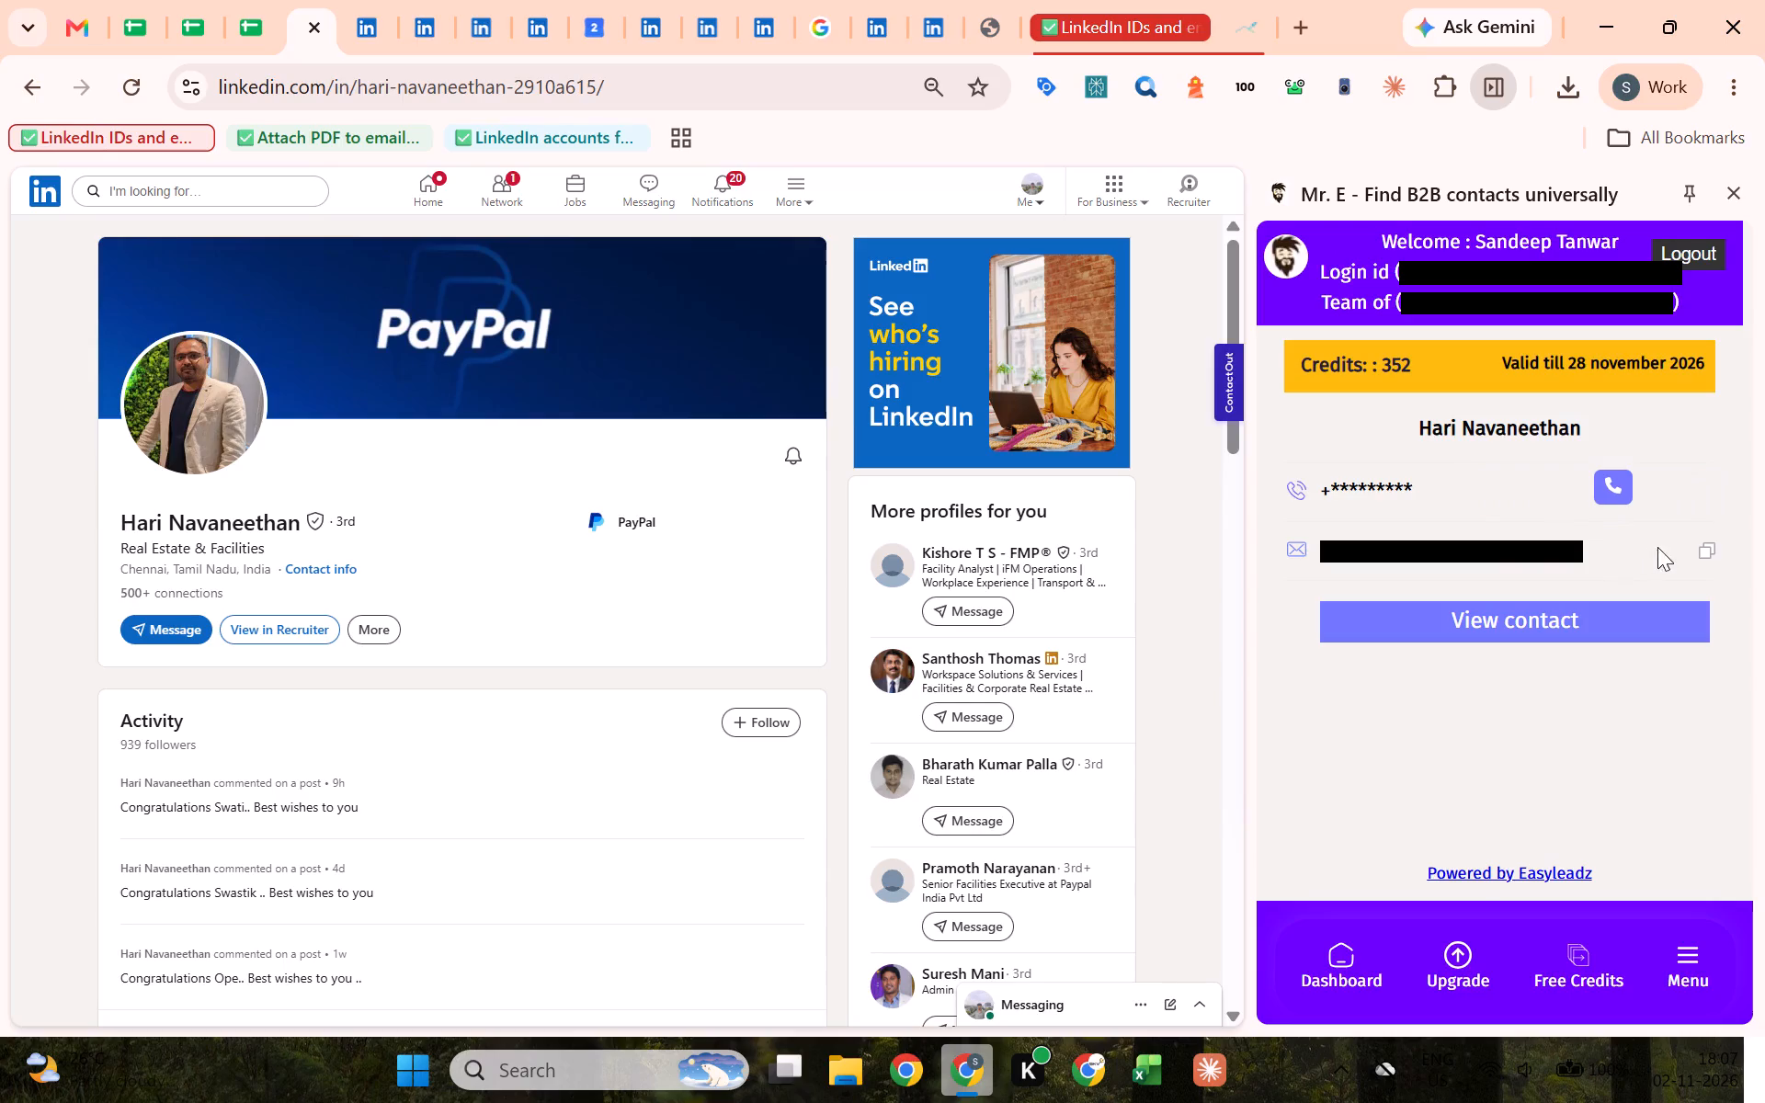
left_click(1700, 551)
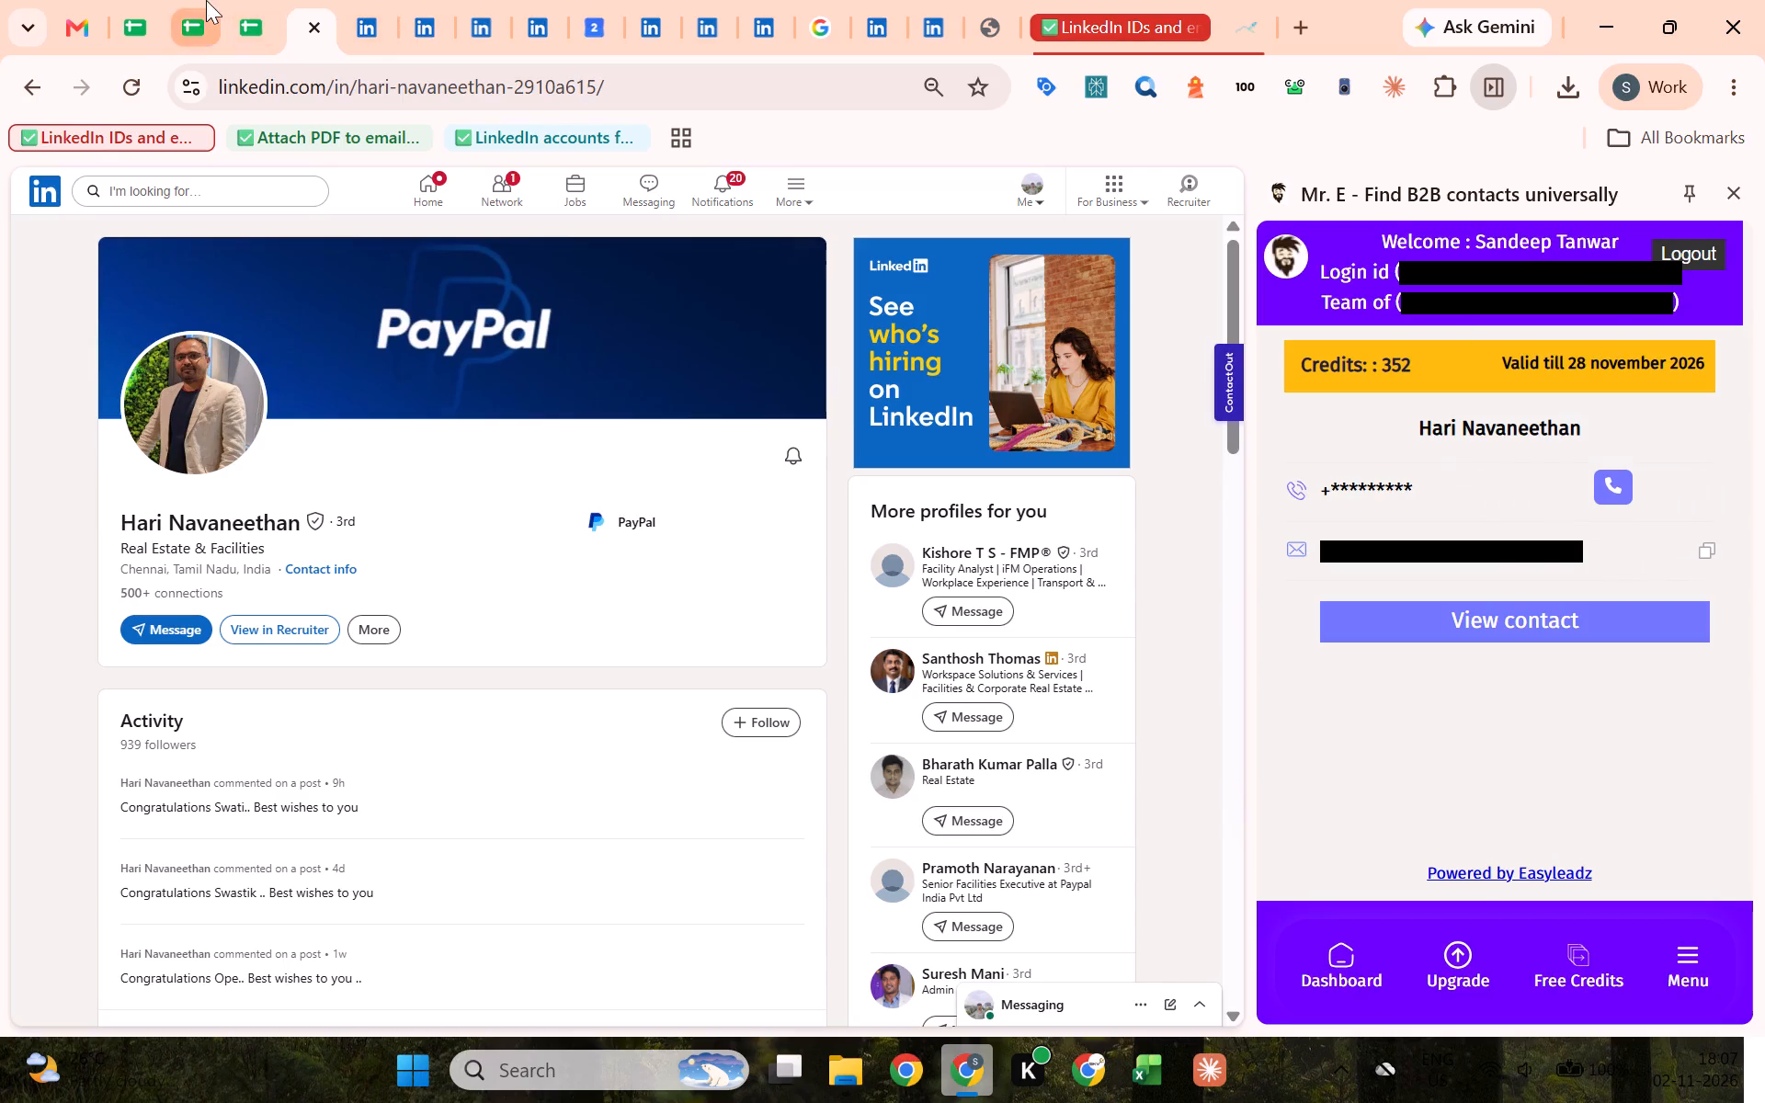
Replace PayPal India's Likely Email Format entry in G22 of the Workspace_Outreach_Tracker with the copied email.
left_click(206, 0)
left_click(812, 777)
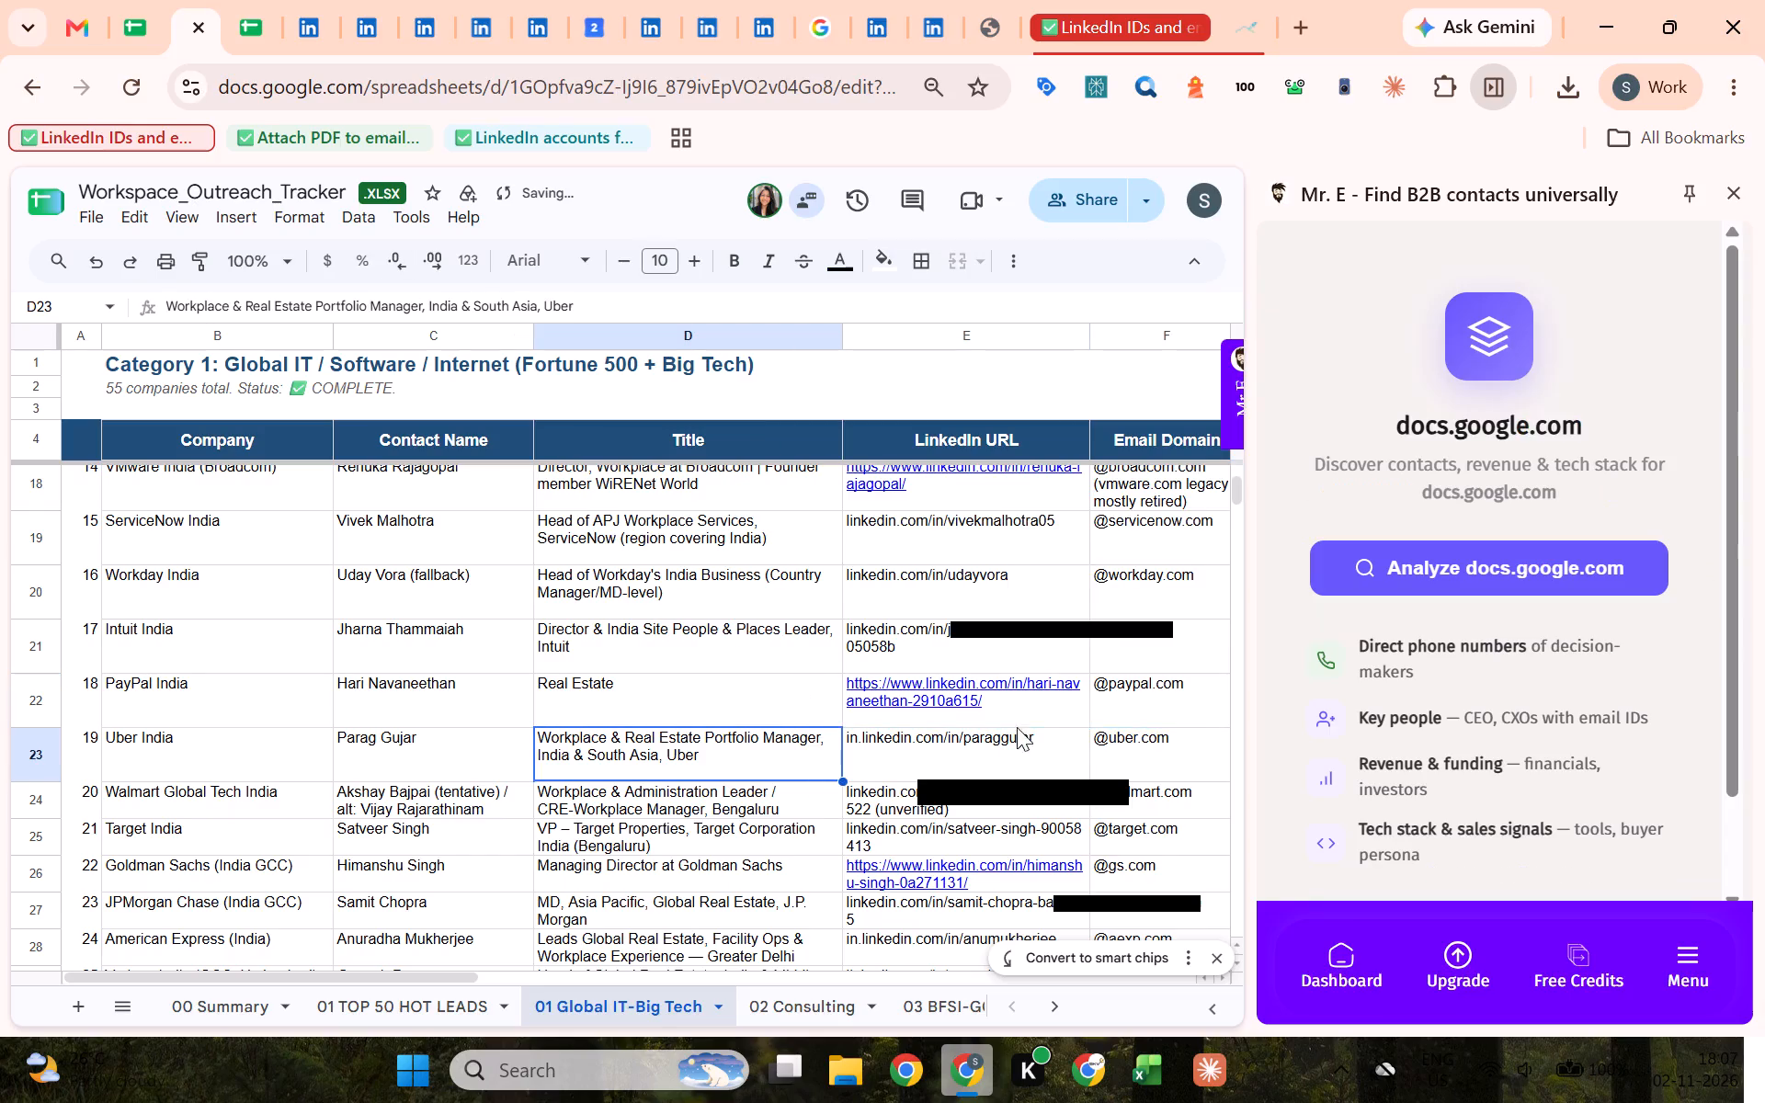
left_click(1094, 708)
scroll(1094, 708, "left", 1)
left_click(1094, 708)
key("ctrl+v")
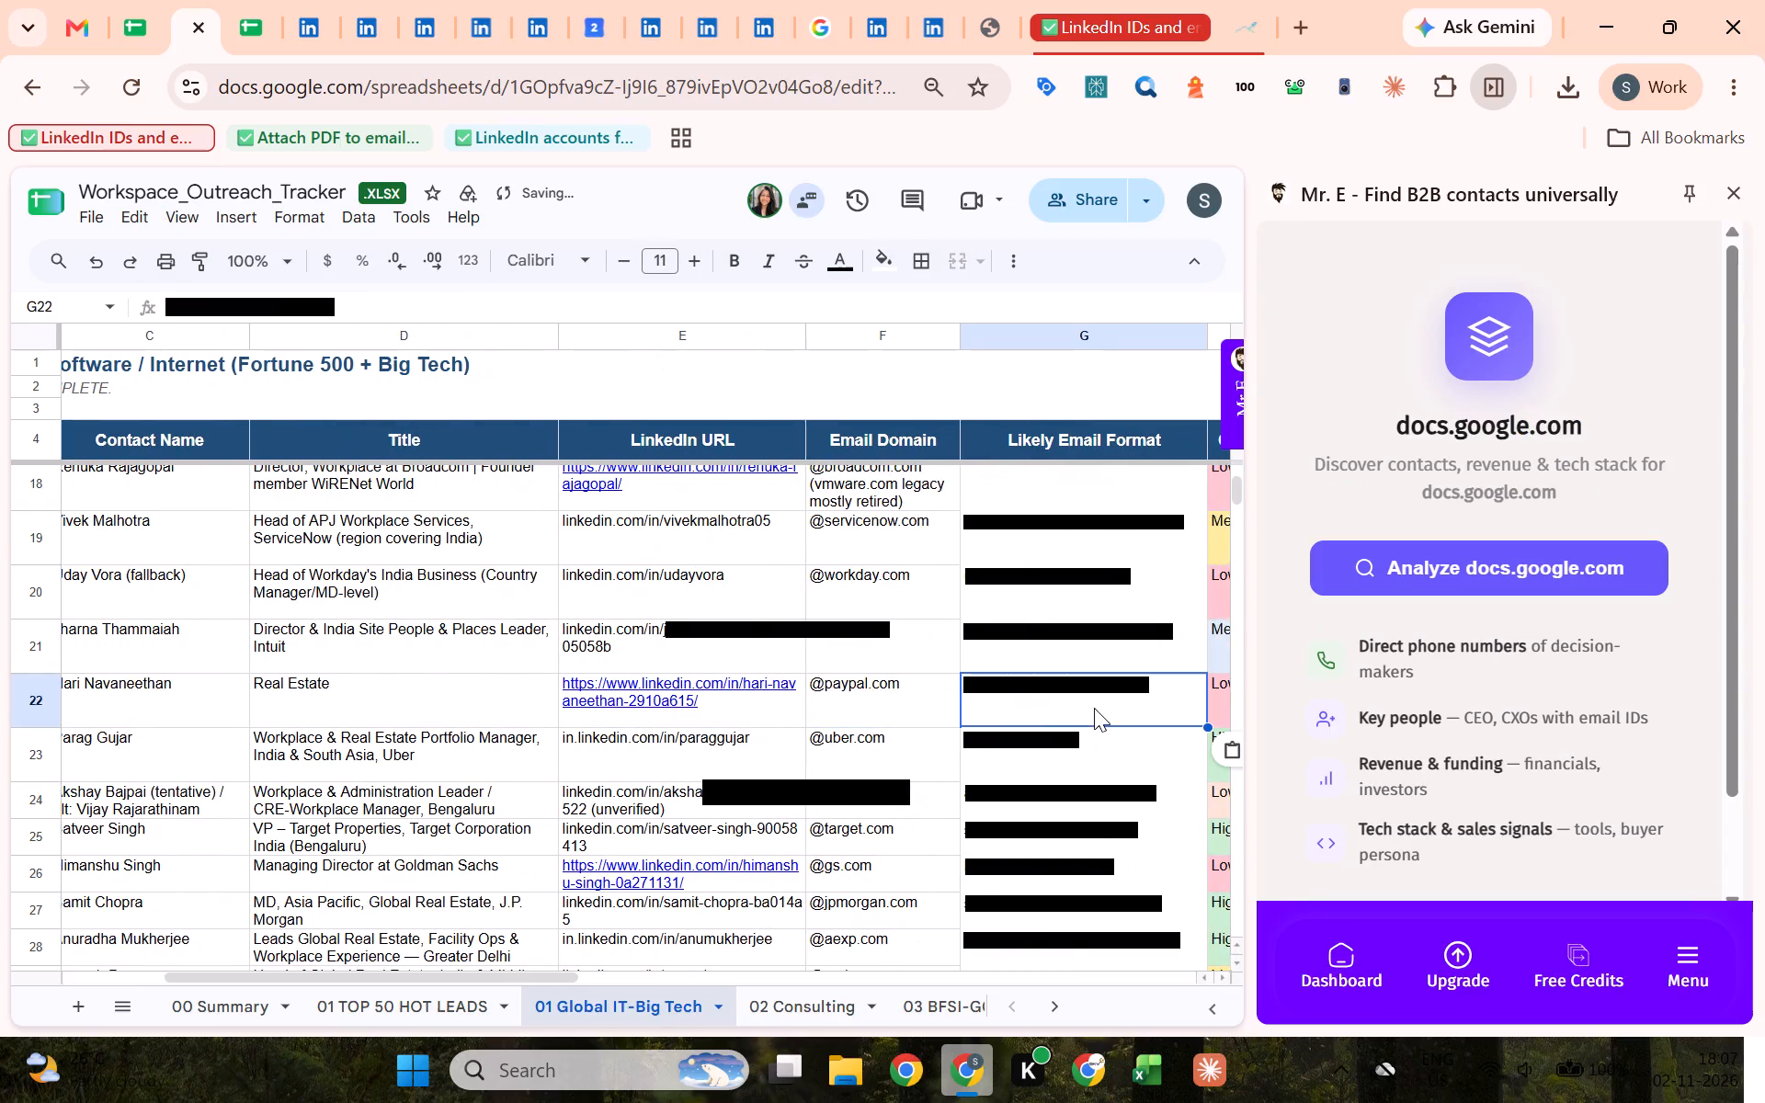
Close the Mr. E contact finder and check the Likely Email Format entries from Uber India down to Samsung R&D India.
left_click(817, 761)
scroll(817, 761, "right", 1)
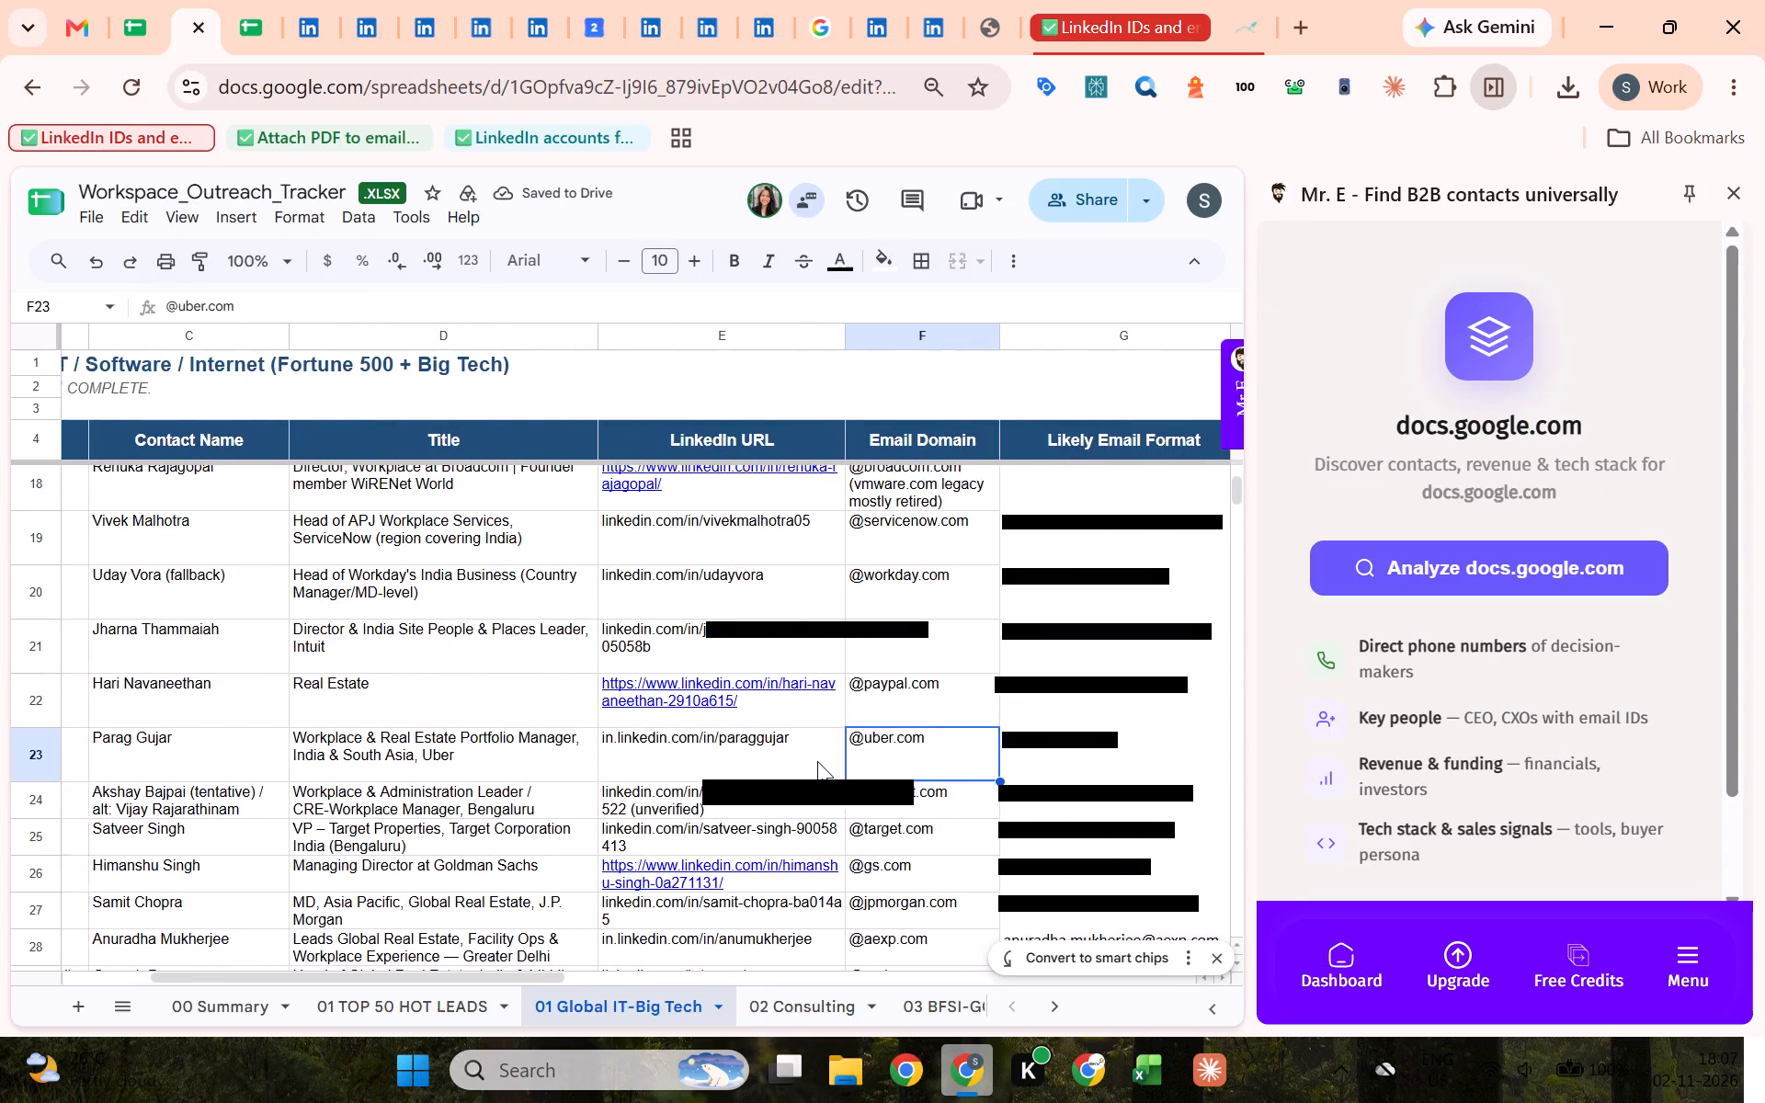
scroll(817, 761, "right", 1)
scroll(817, 761, "left", 1)
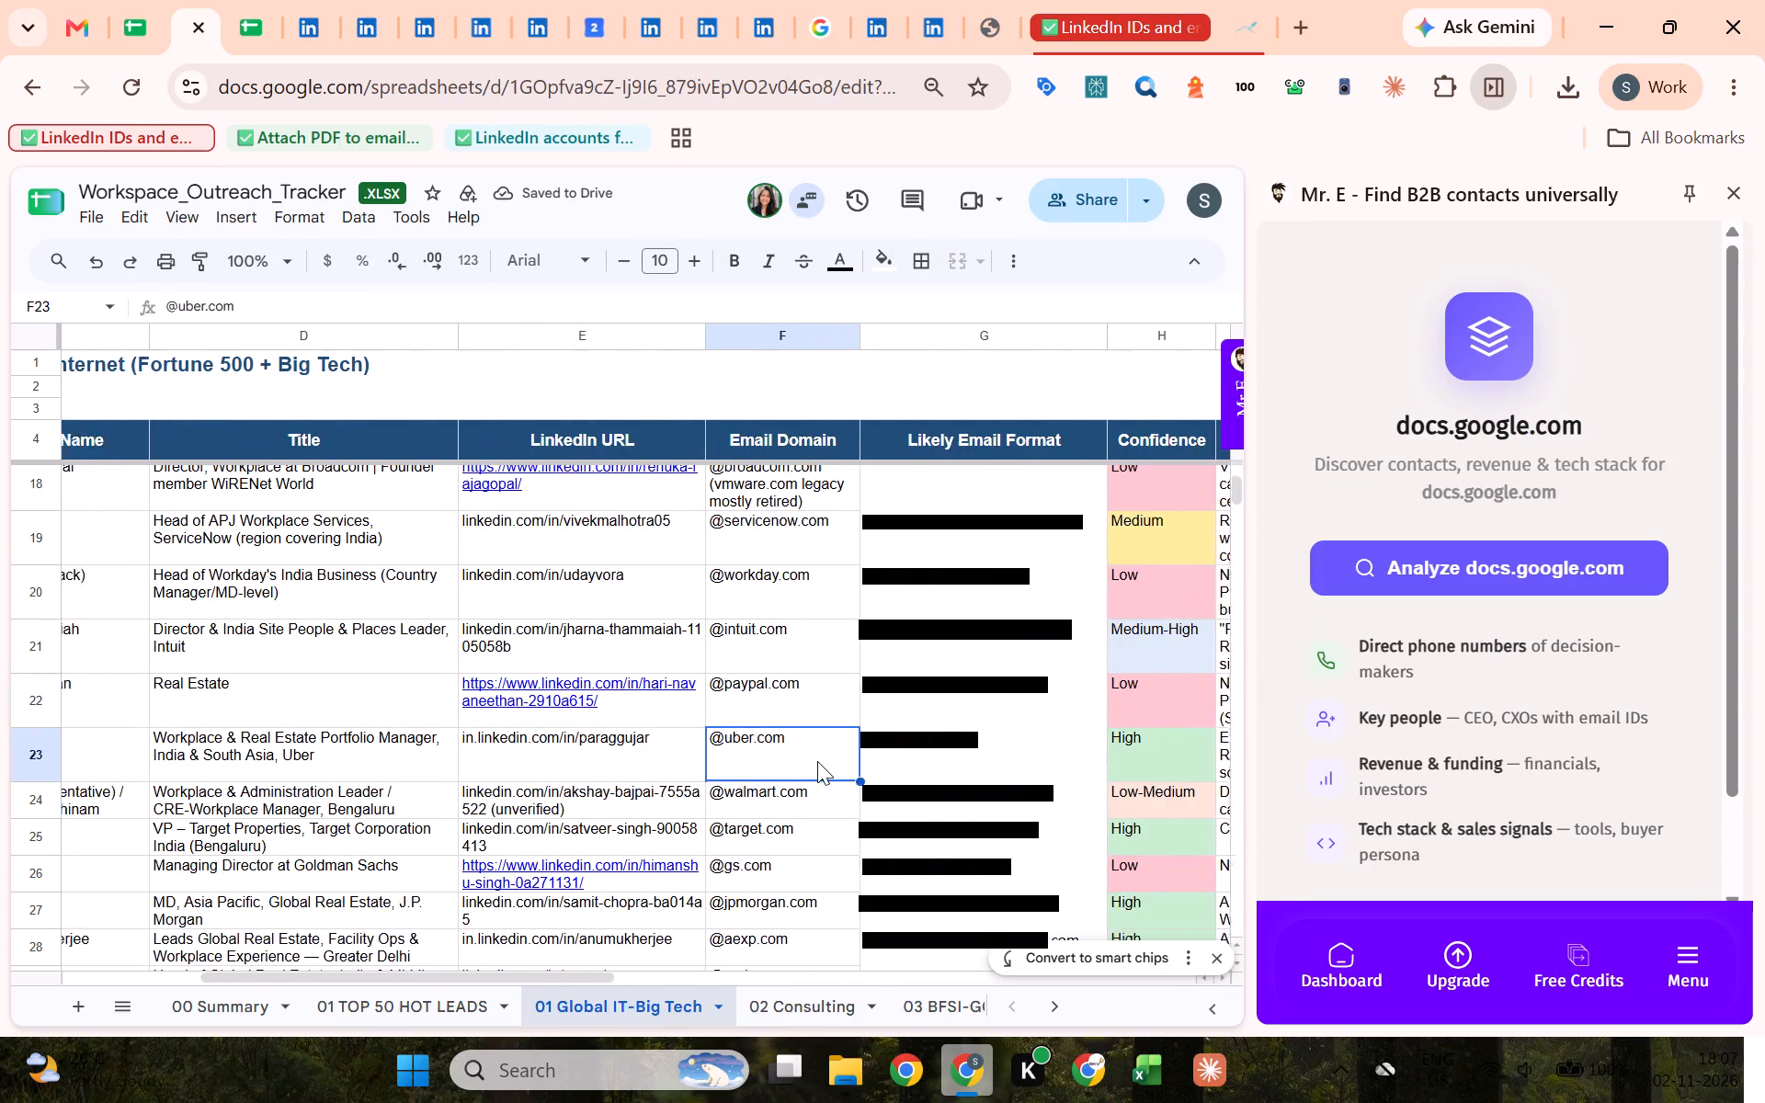
scroll(817, 761, "left", 1)
scroll(817, 761, "right", 1)
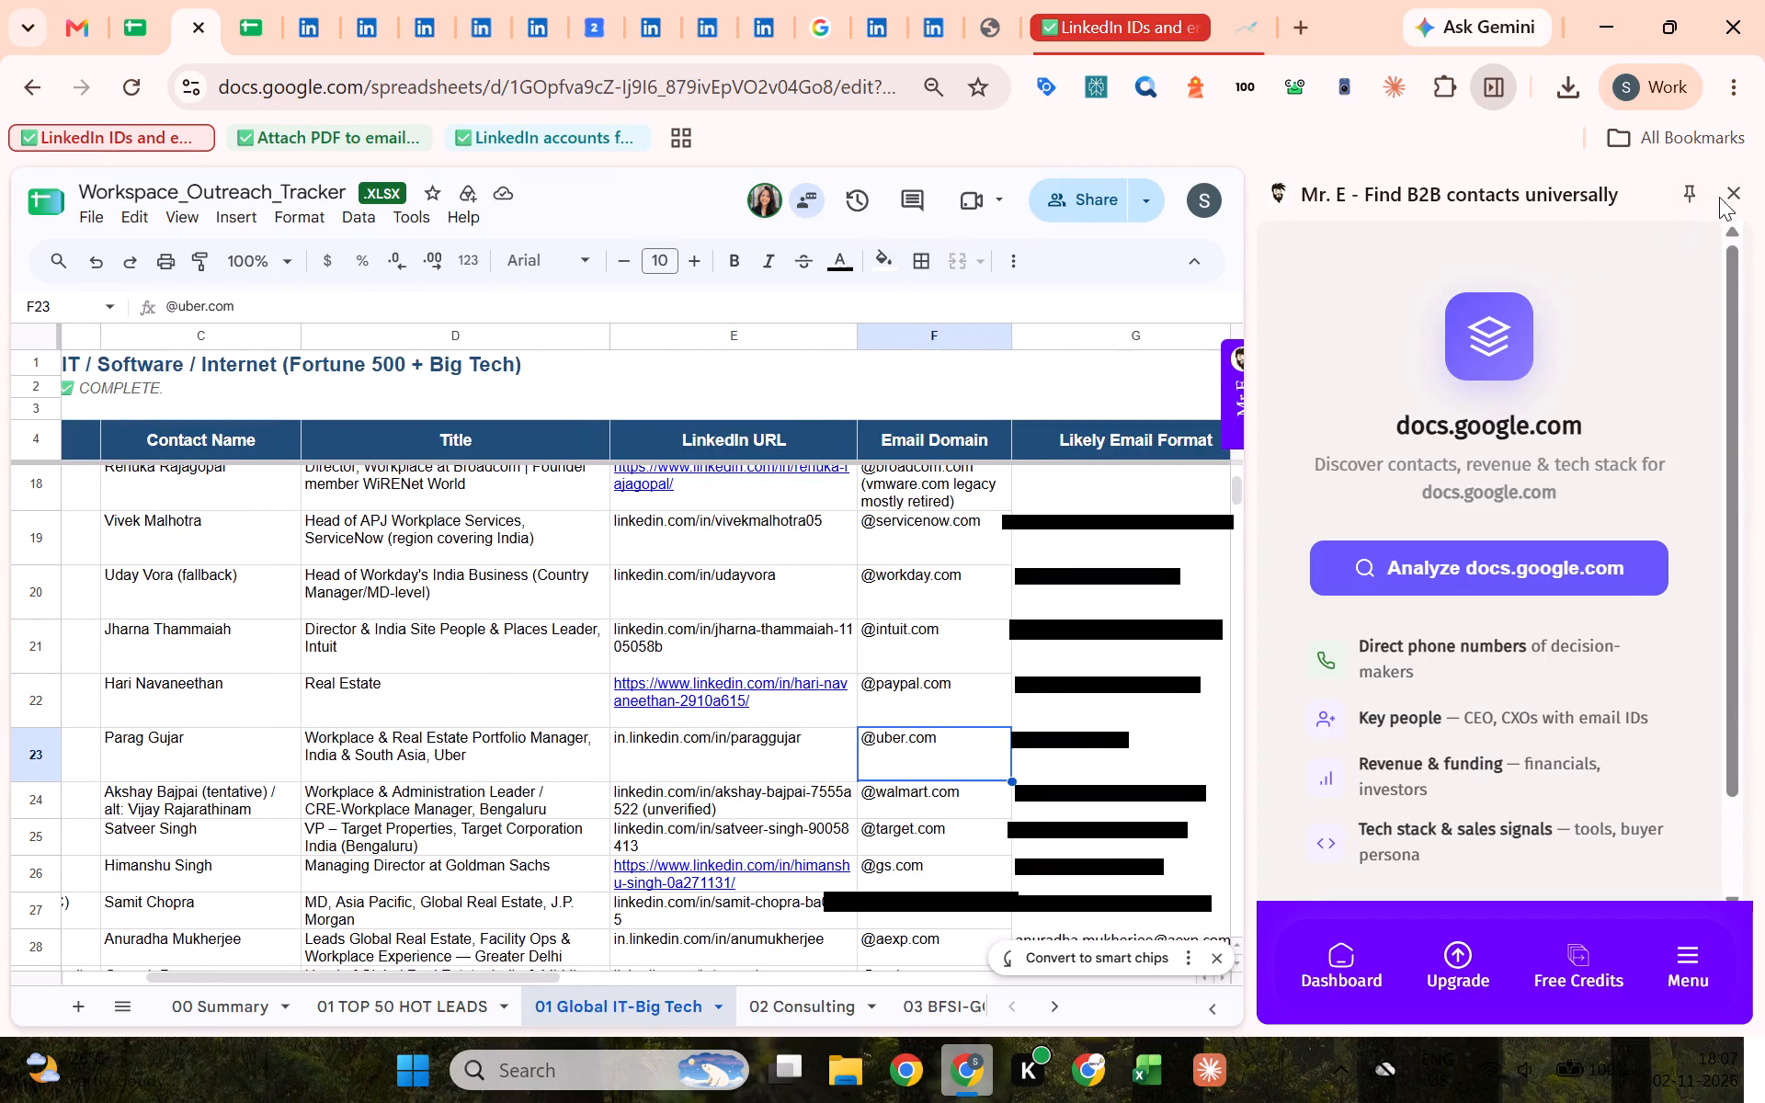
left_click(1729, 193)
scroll(1097, 826, "right", 1)
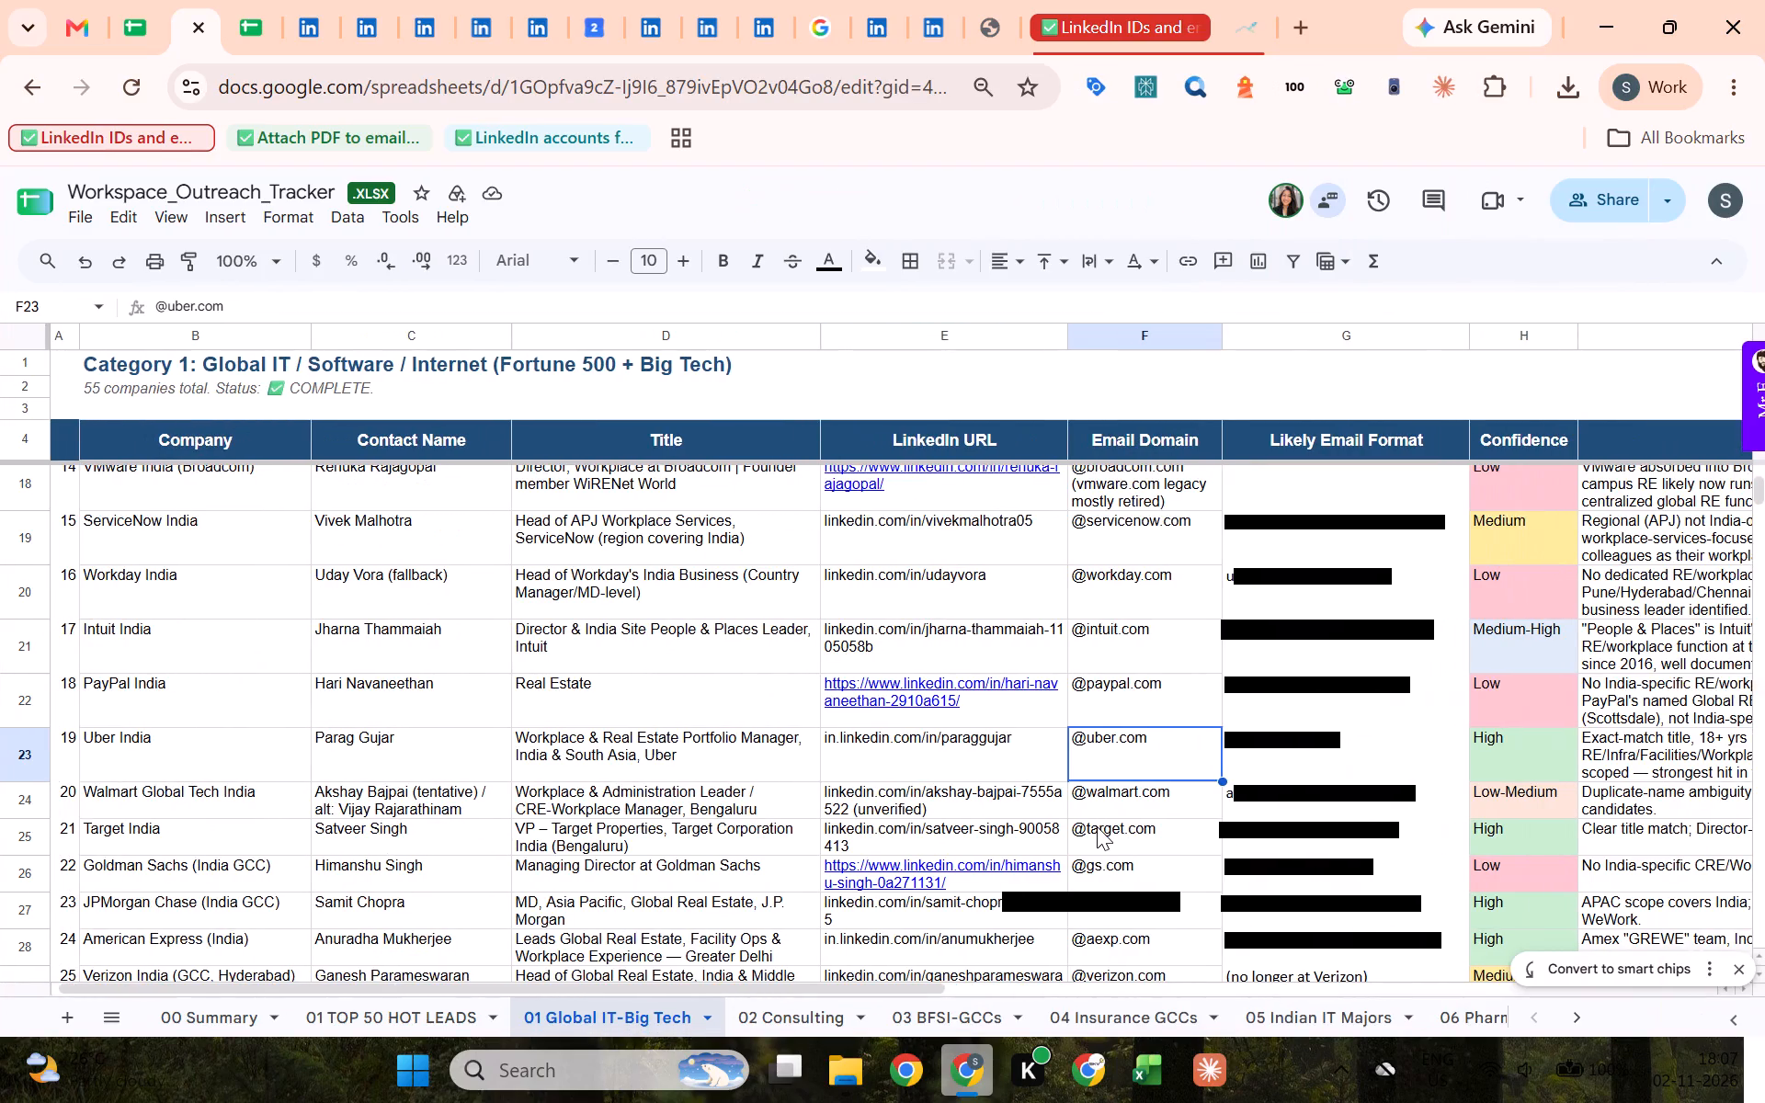
scroll(1097, 826, "right", 1)
scroll(1323, 797, "down", 1)
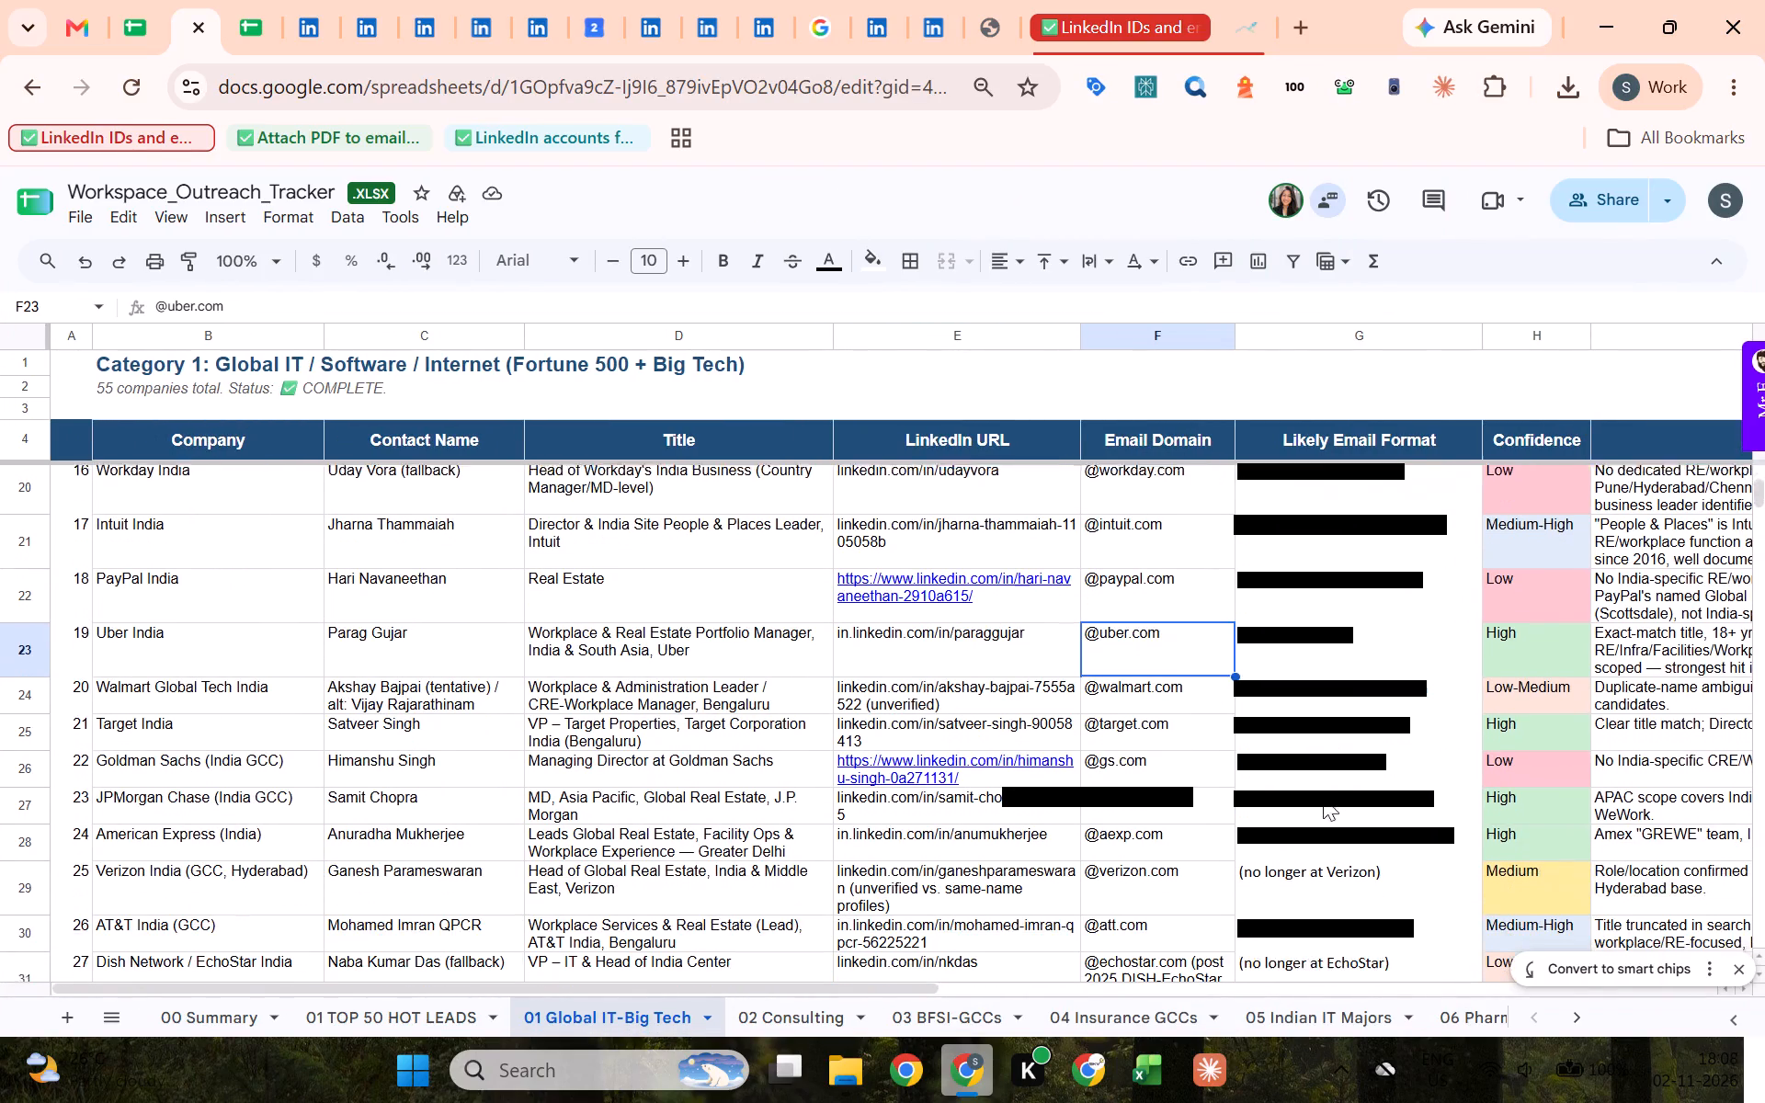
scroll(1323, 797, "down", 1)
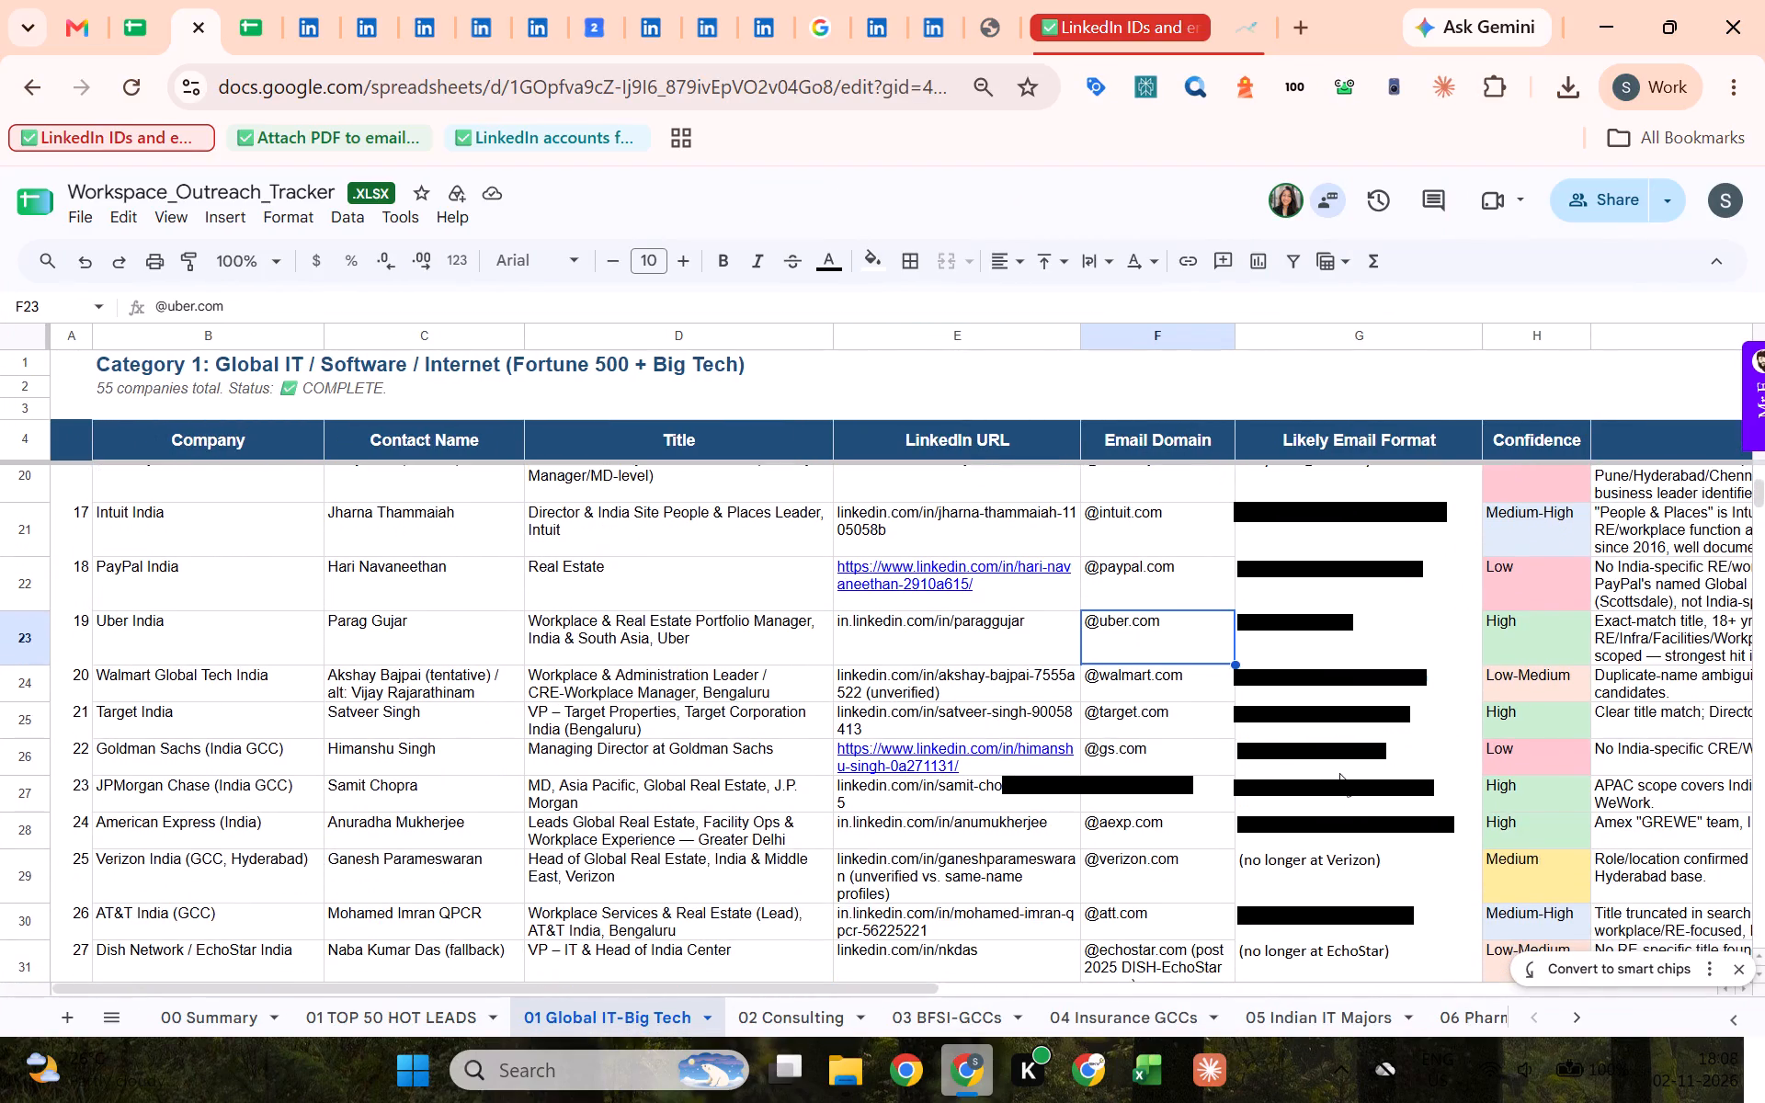
scroll(1318, 764, "down", 1)
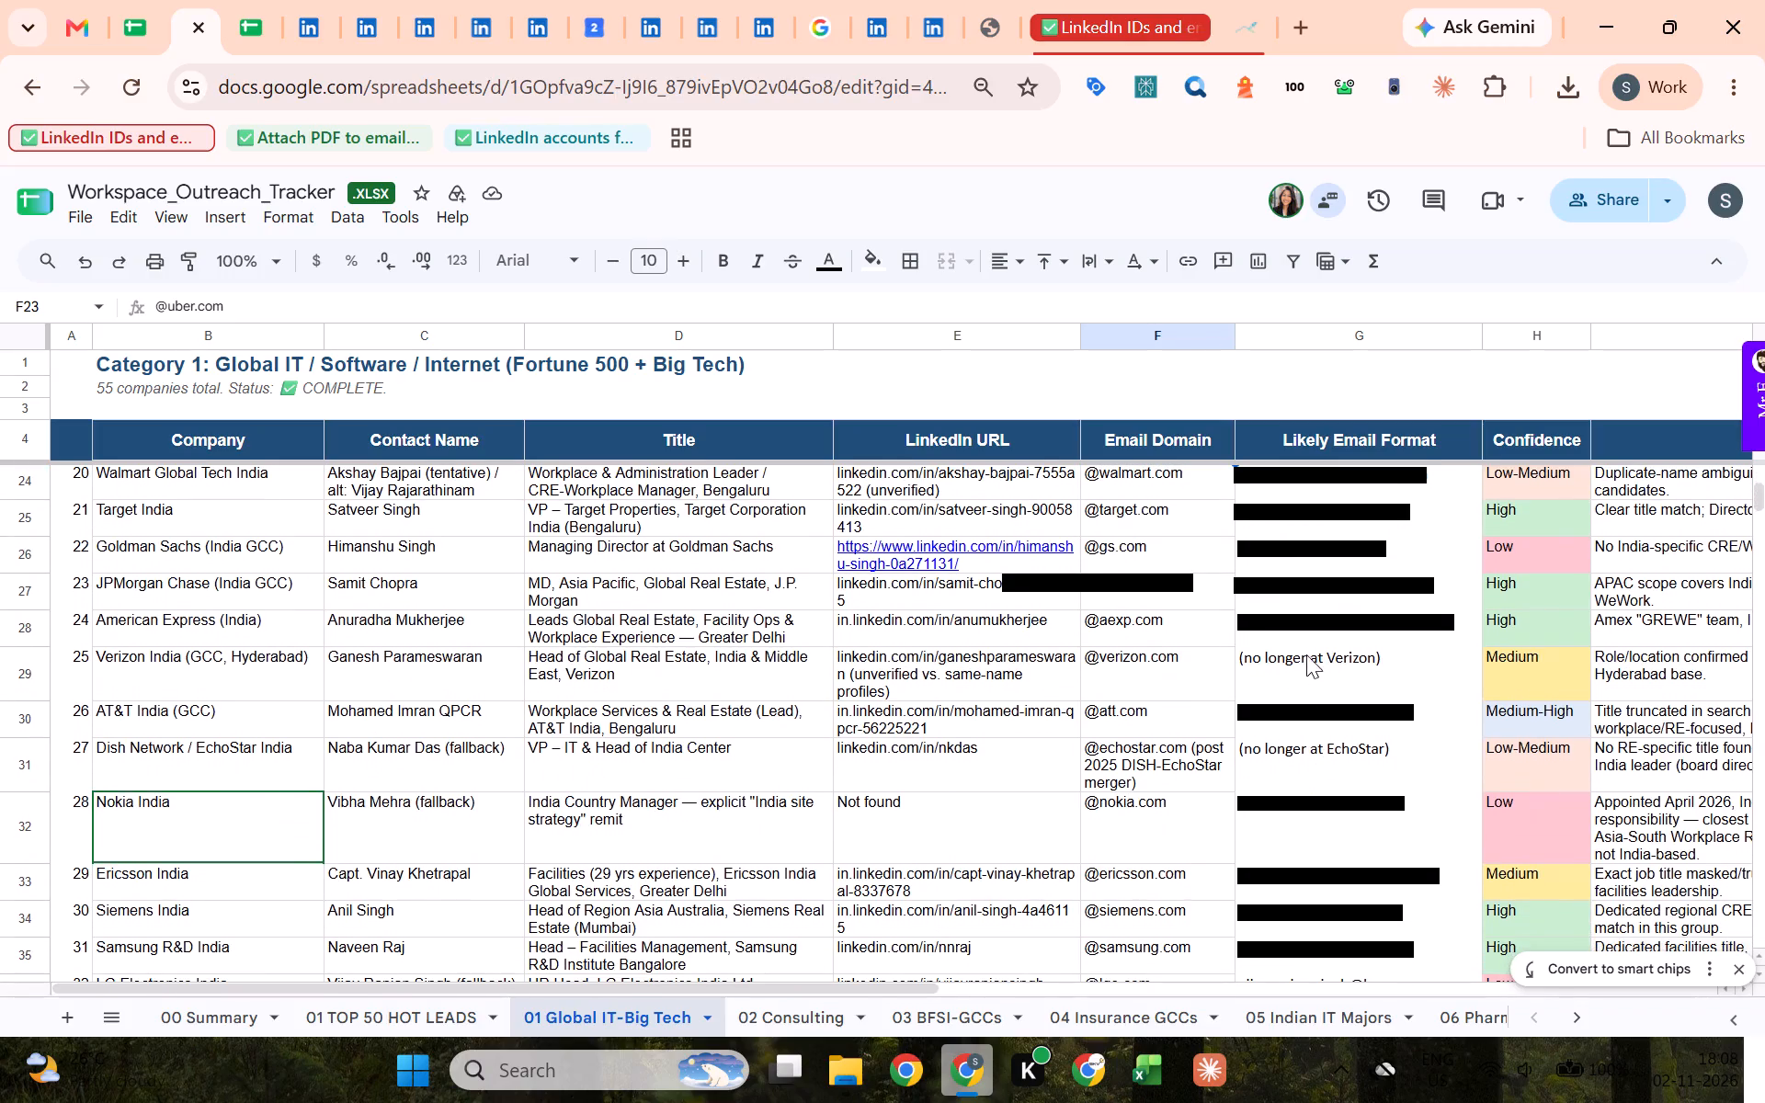
Open the profile URL in E29, without its unverified note, in the existing LinkedIn tab and check the Verizon India contact's role and experience.
left_click(974, 680)
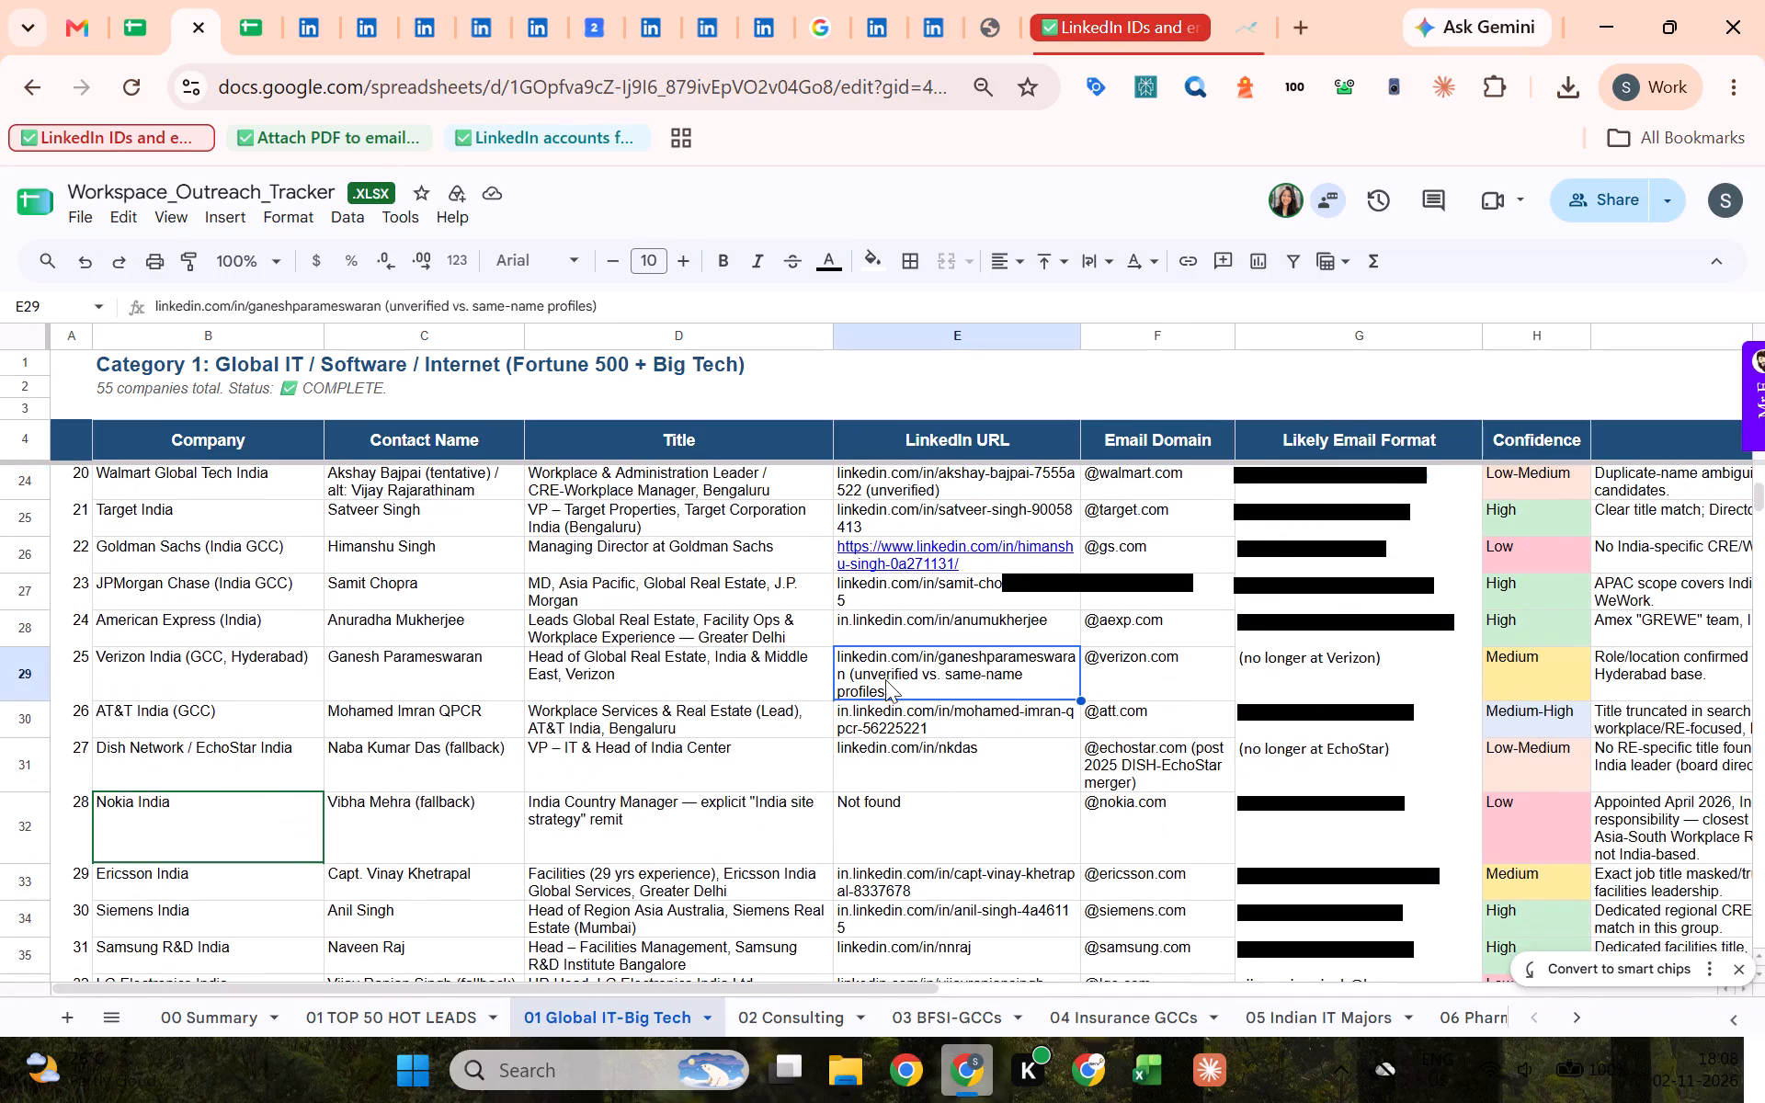
double_click(859, 682)
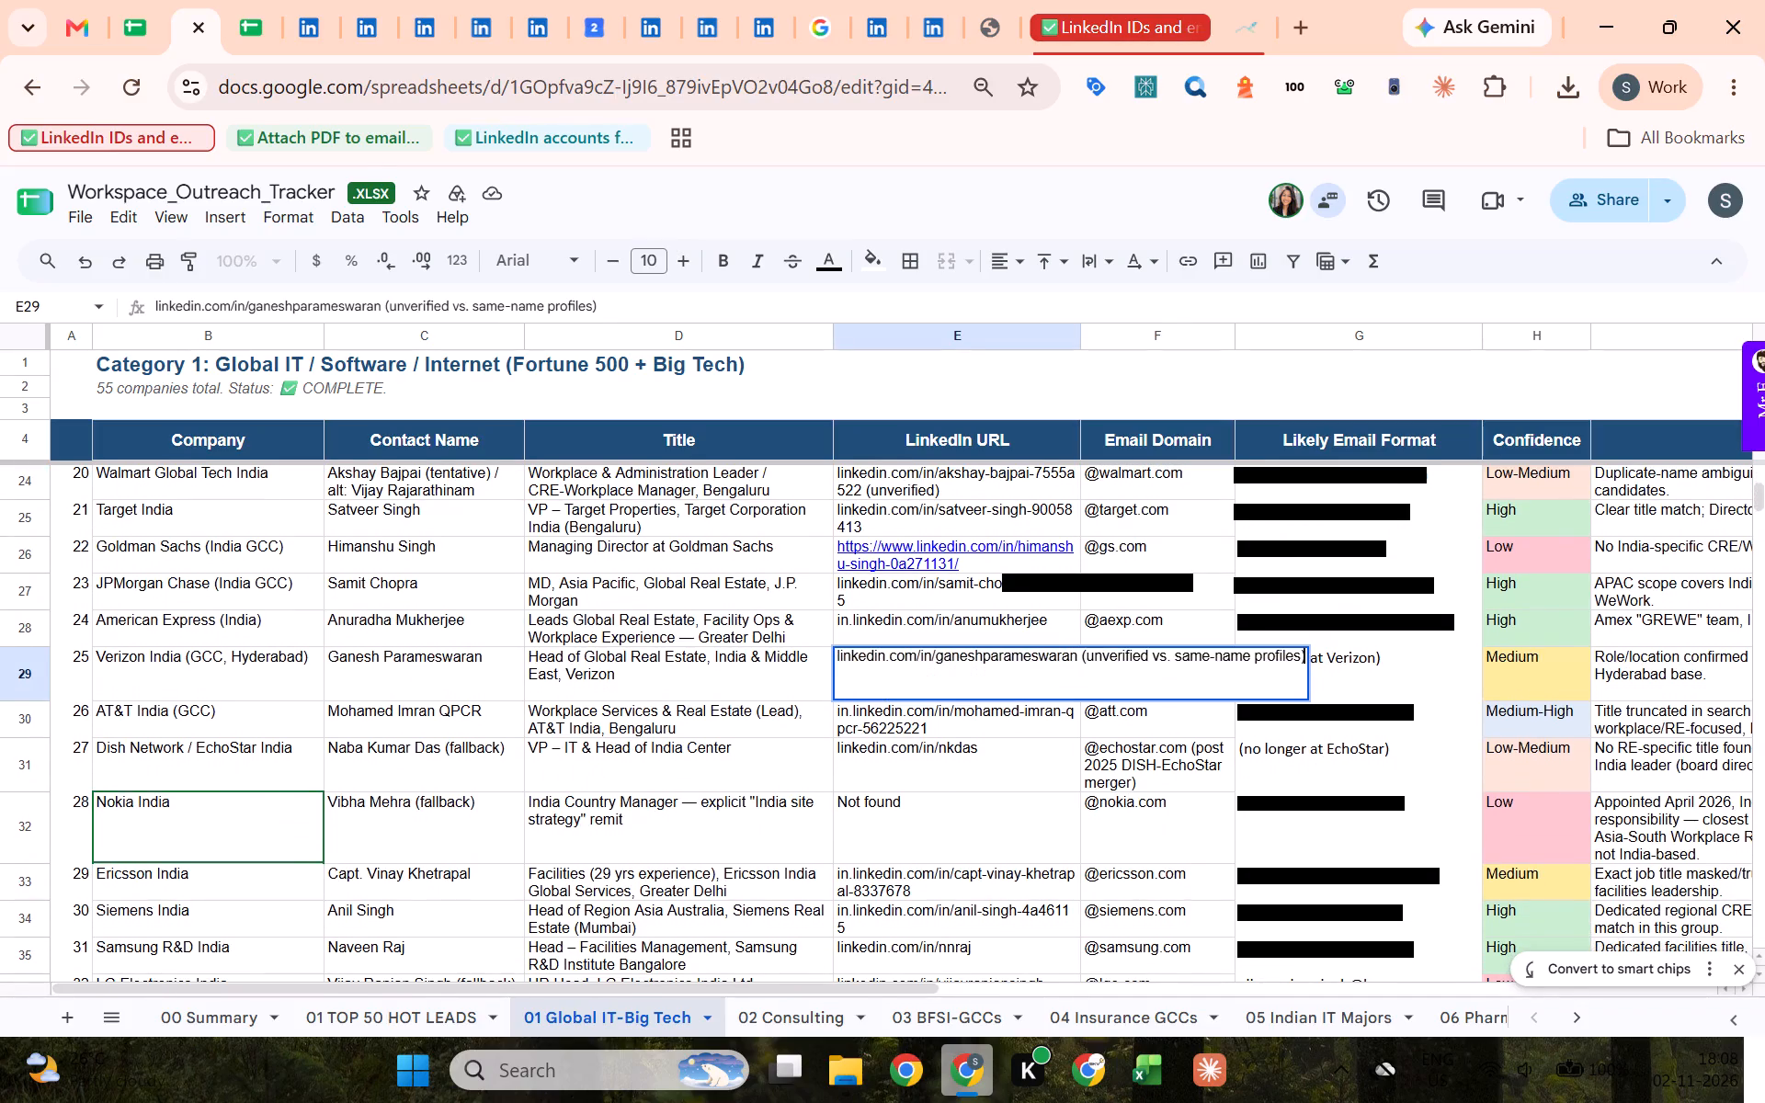
left_click_drag(1080, 652, 762, 668)
key("ctrl+c")
key("alt+Tab")
key("alt+Tab")
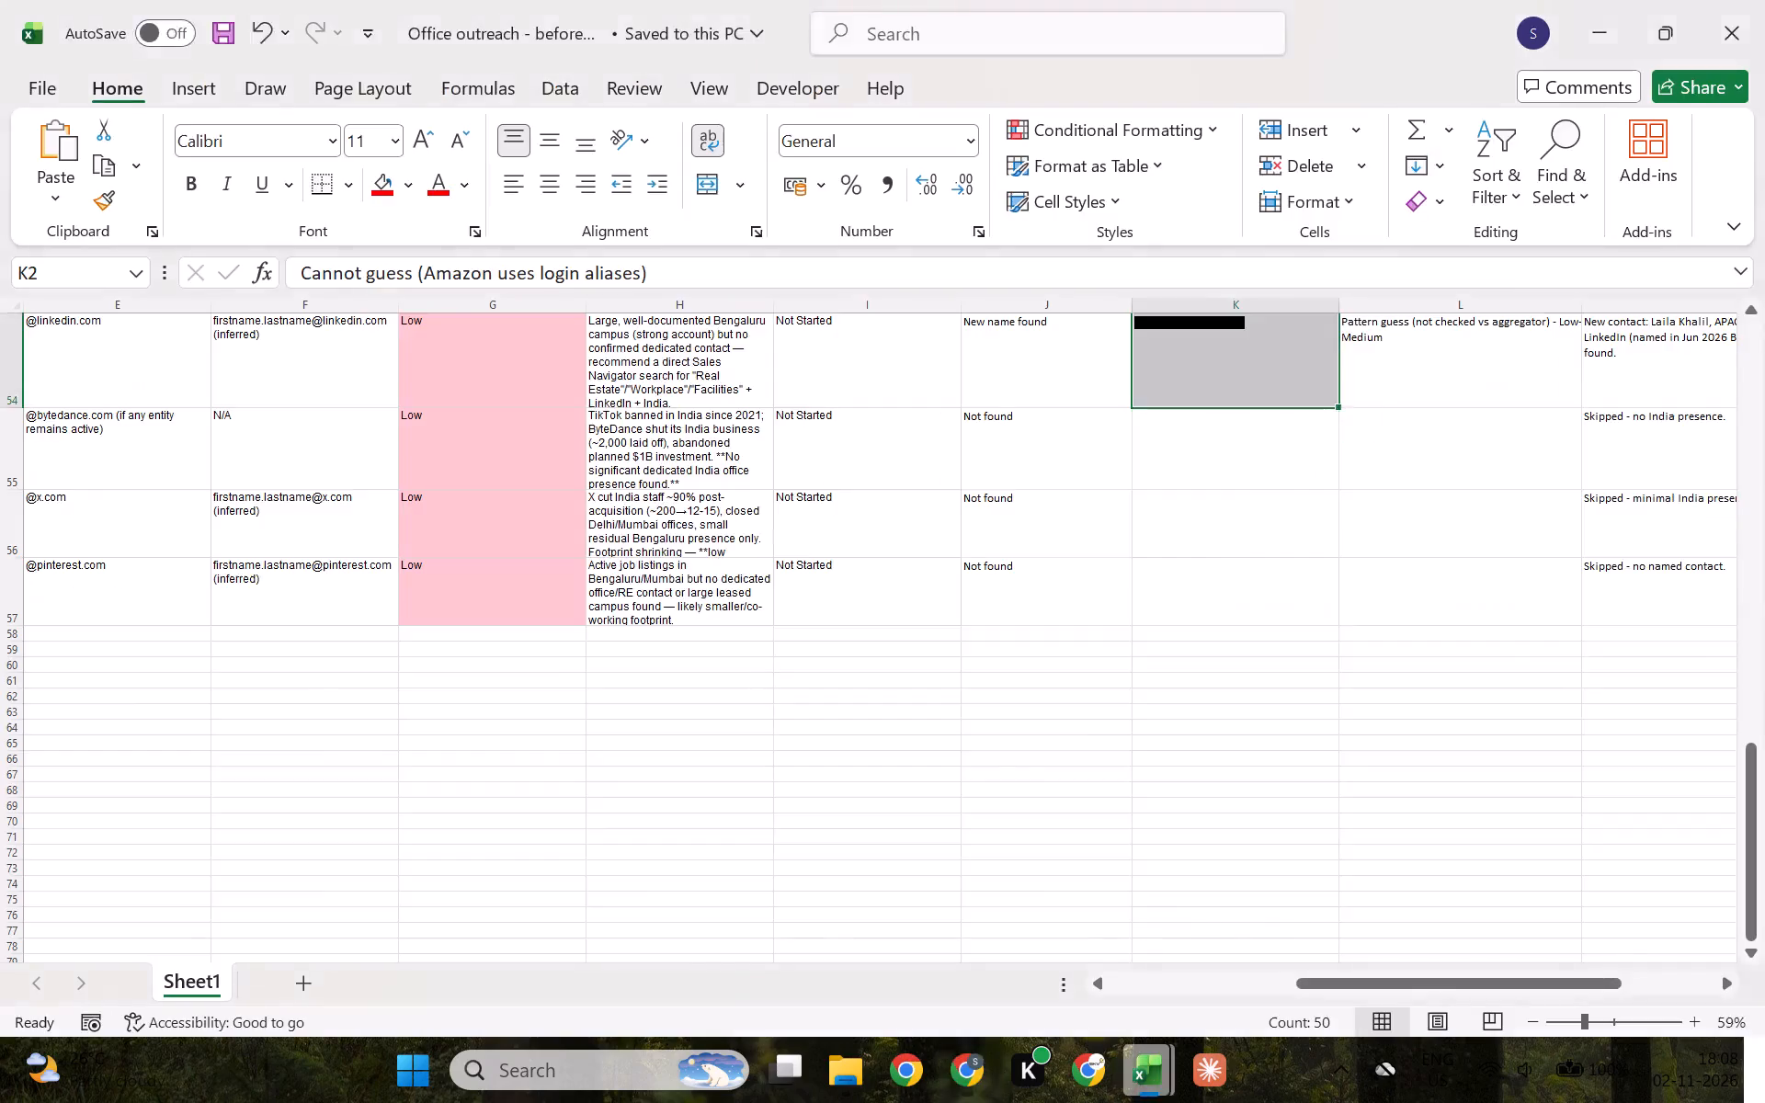
left_click(336, 0)
key("ctrl+v")
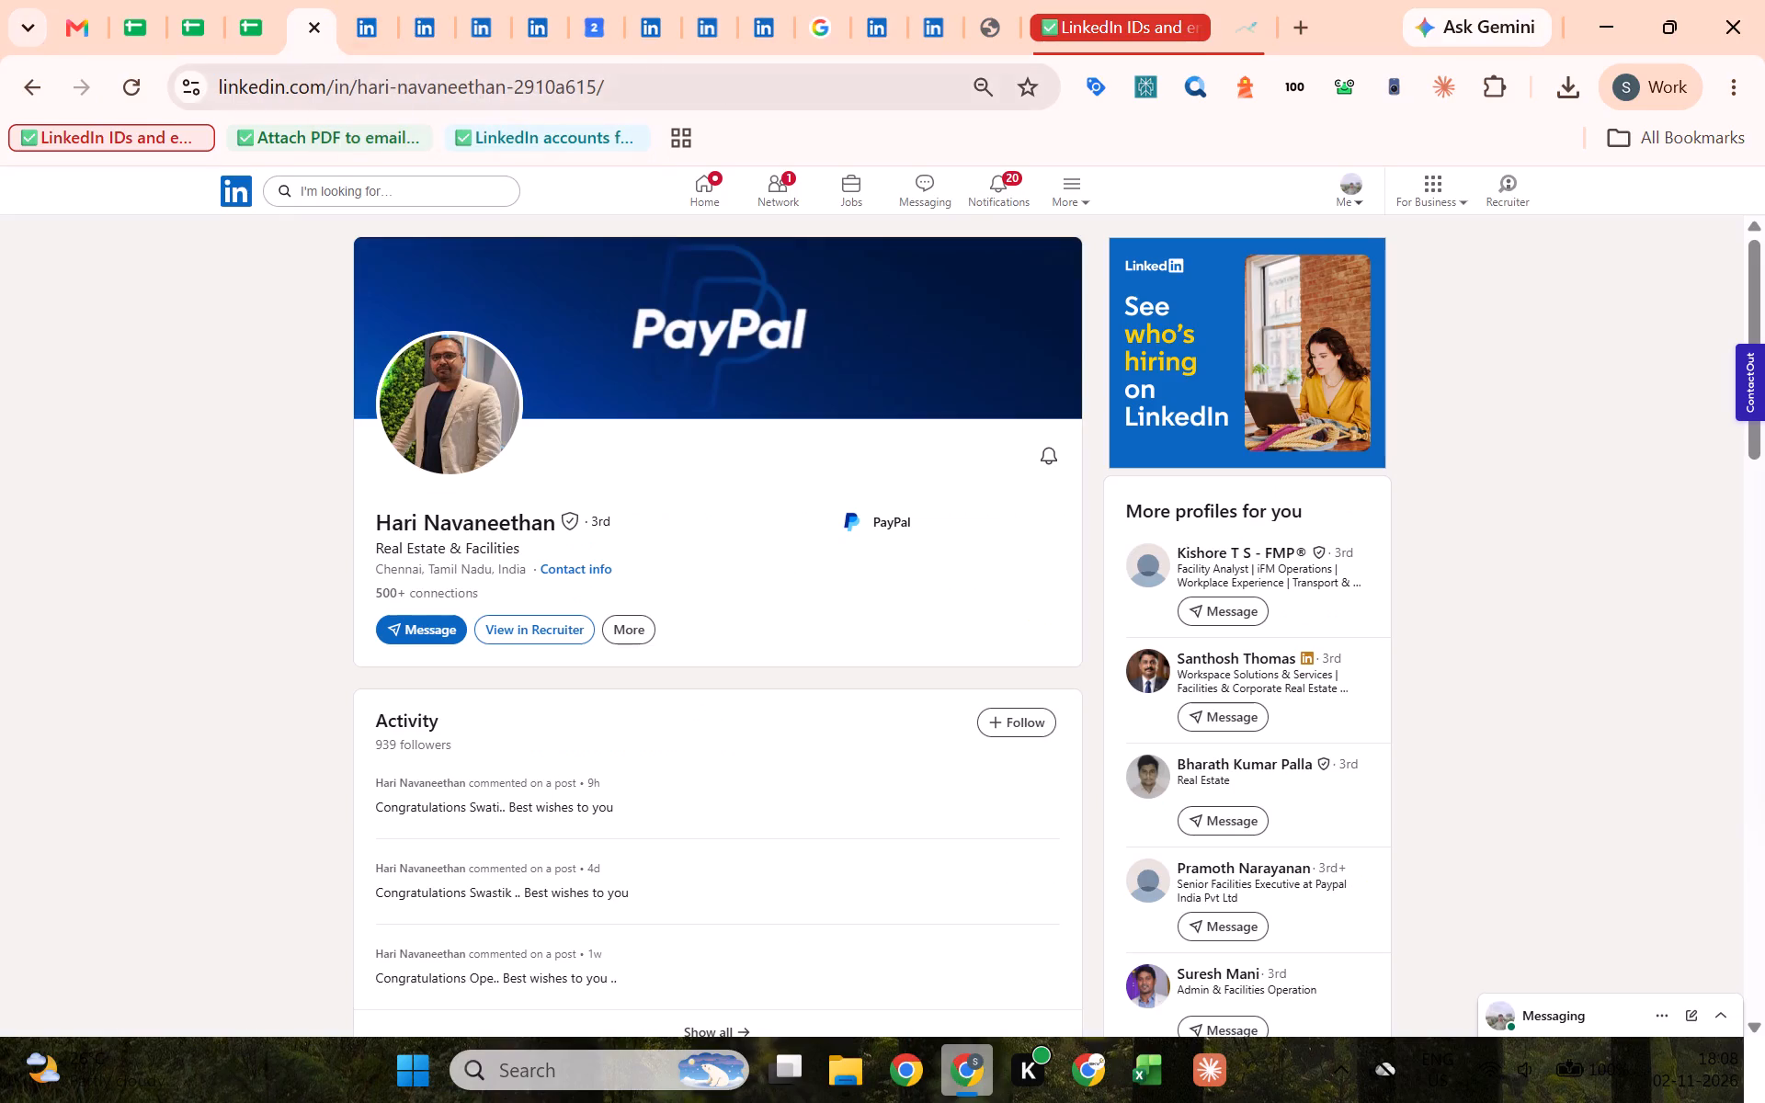
left_click(359, 74)
key("ctrl+v")
key("Return")
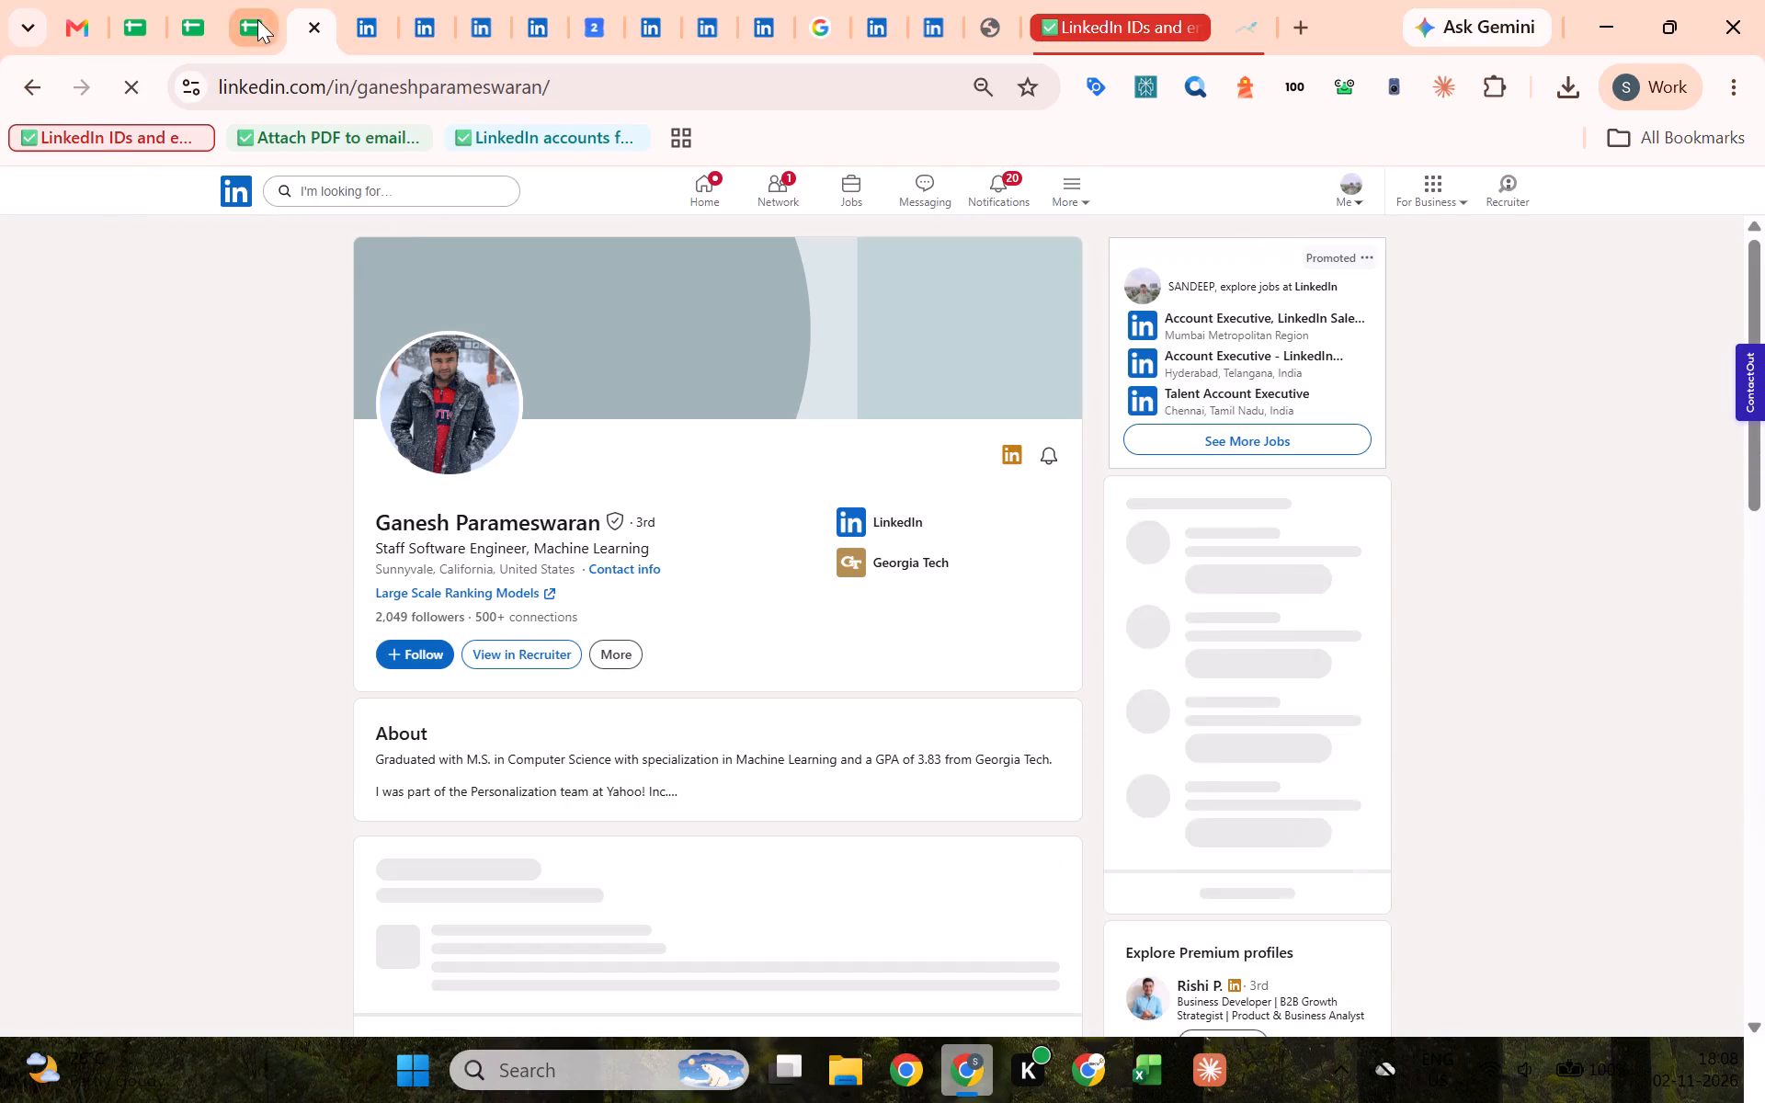
scroll(669, 607, "down", 3)
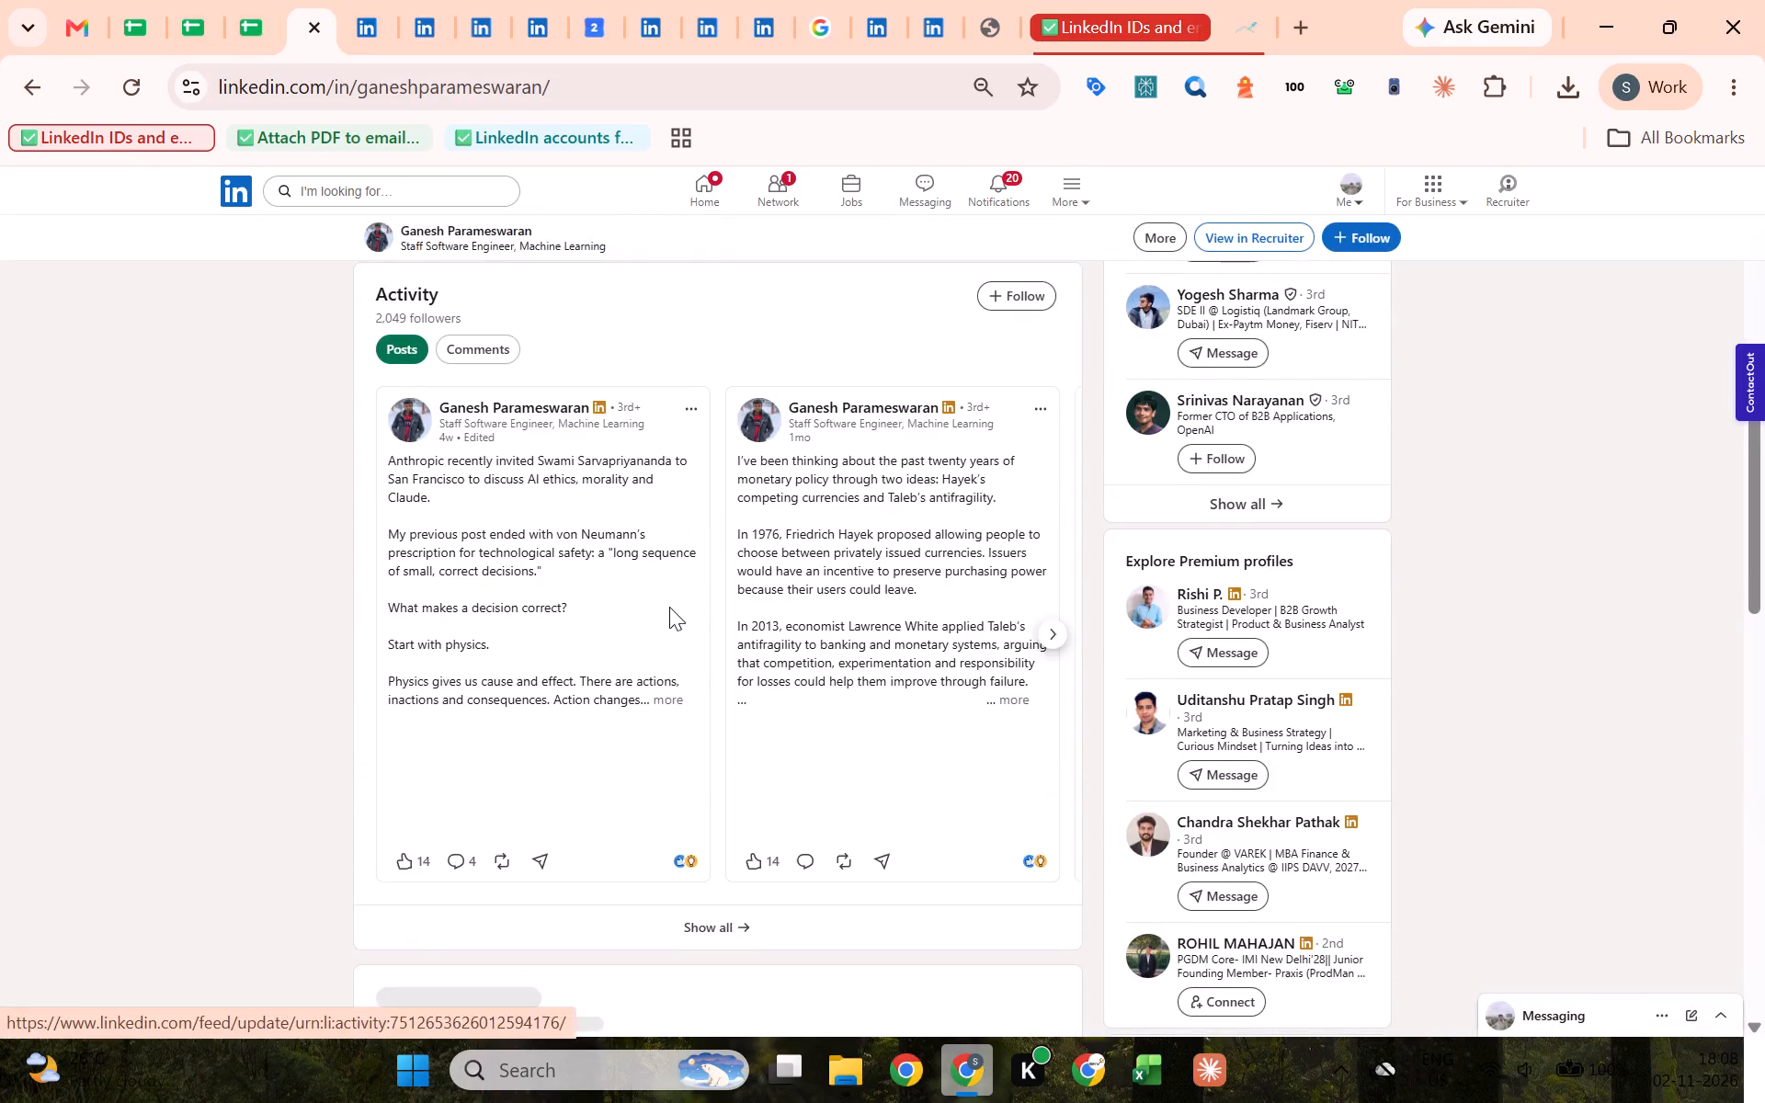
scroll(669, 607, "down", 2)
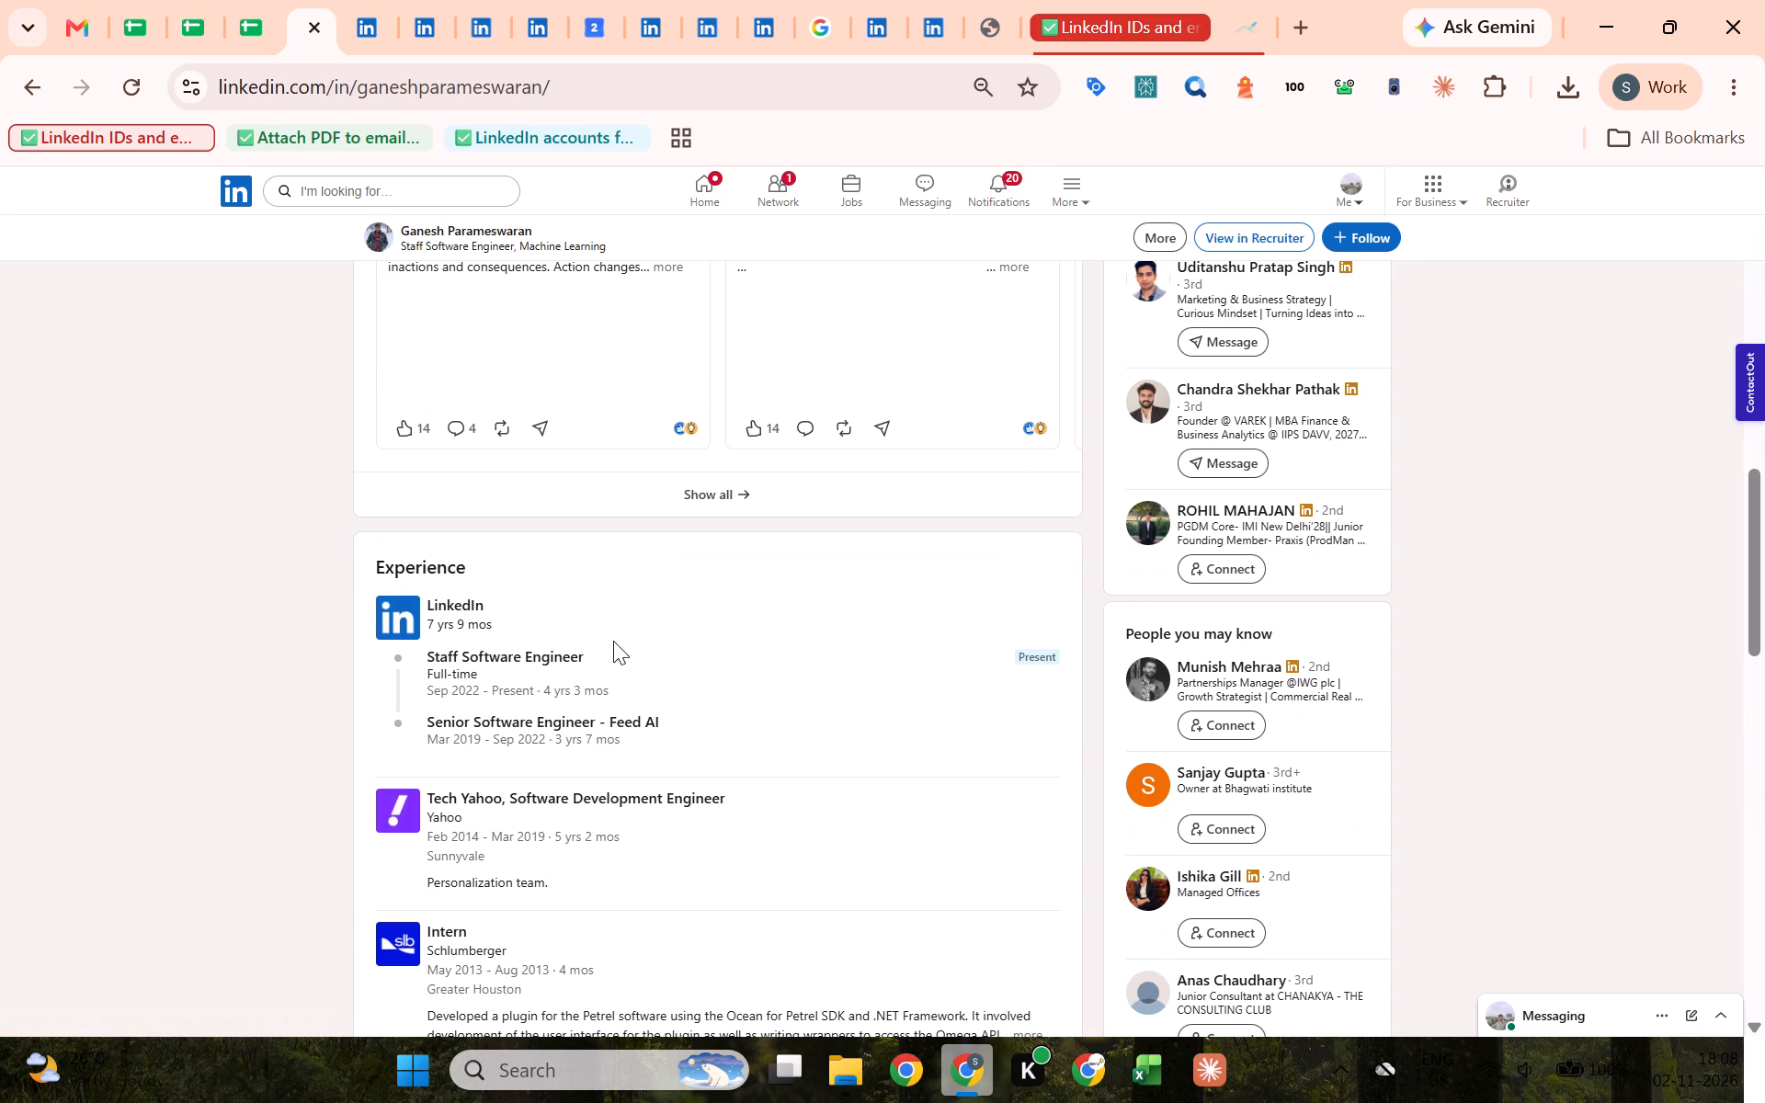
scroll(613, 641, "up", 8)
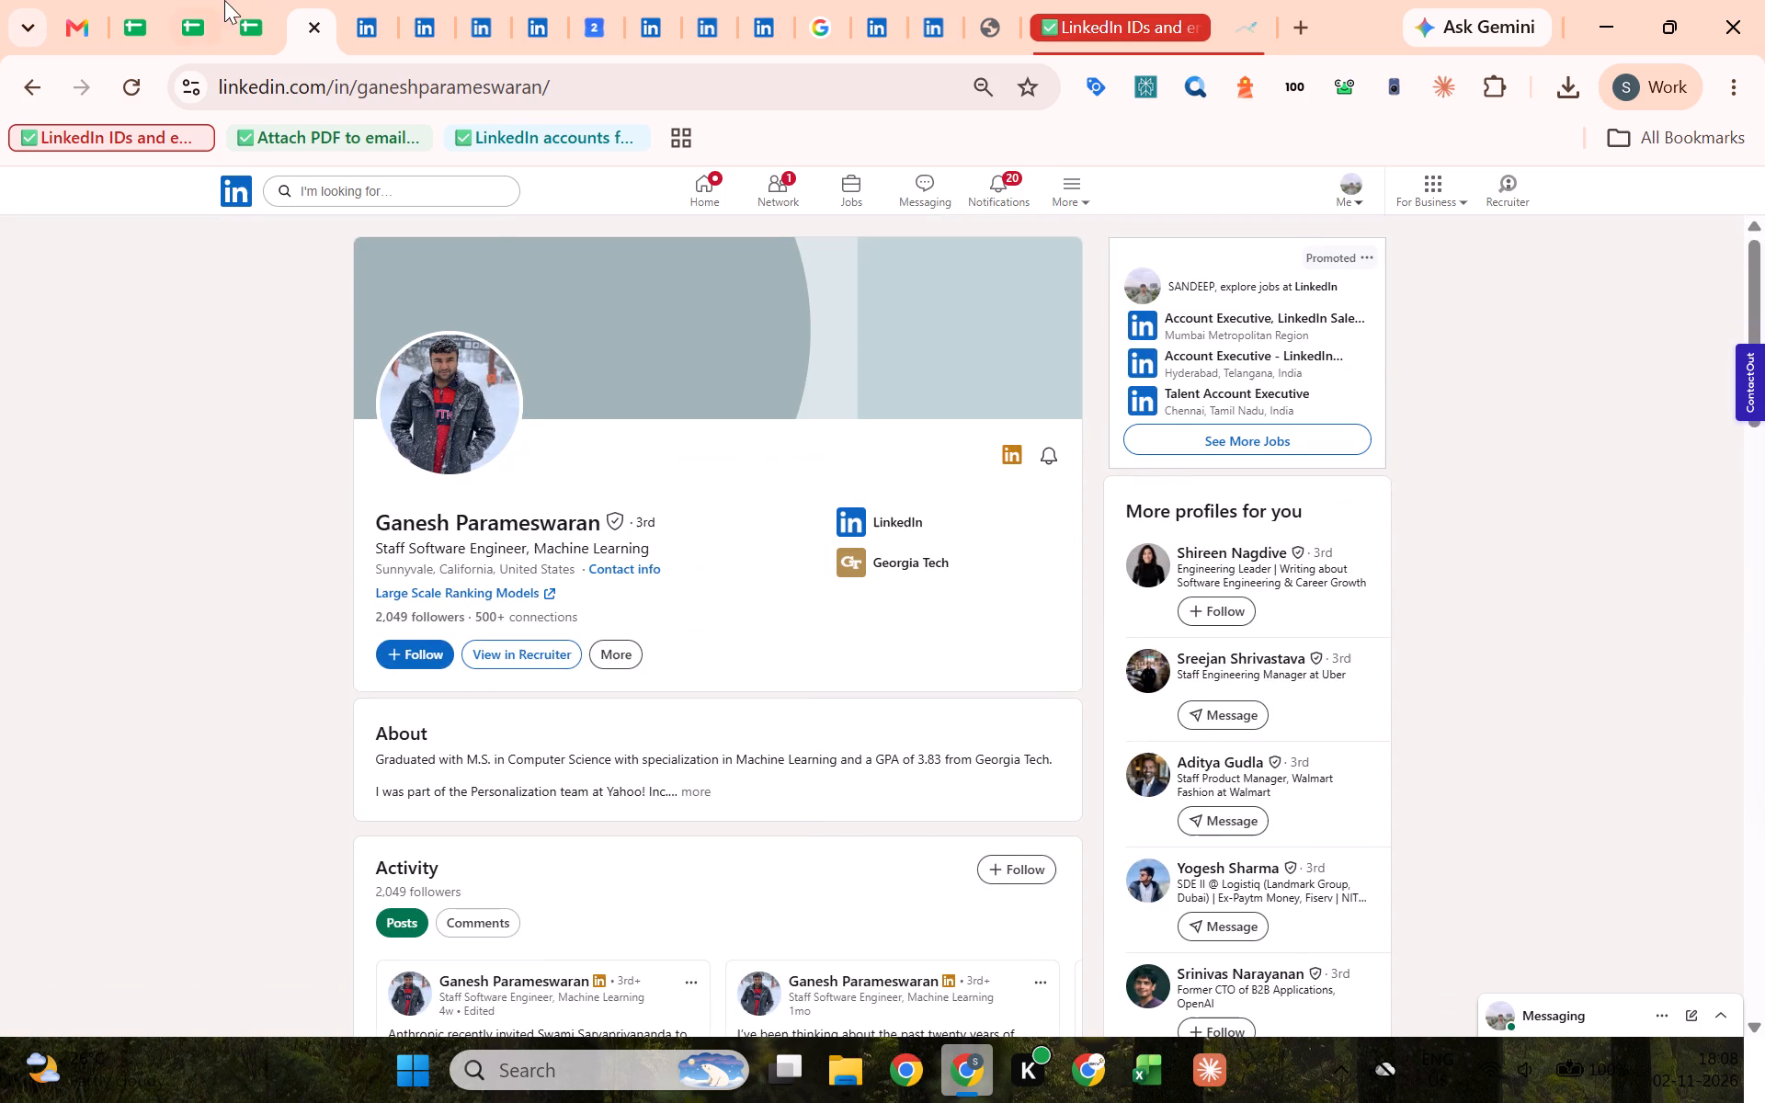
Fill Verizon India's LinkedIn URL cell E29 in the Workspace_Outreach_Tracker with light red.
left_click(202, 0)
left_click(877, 796)
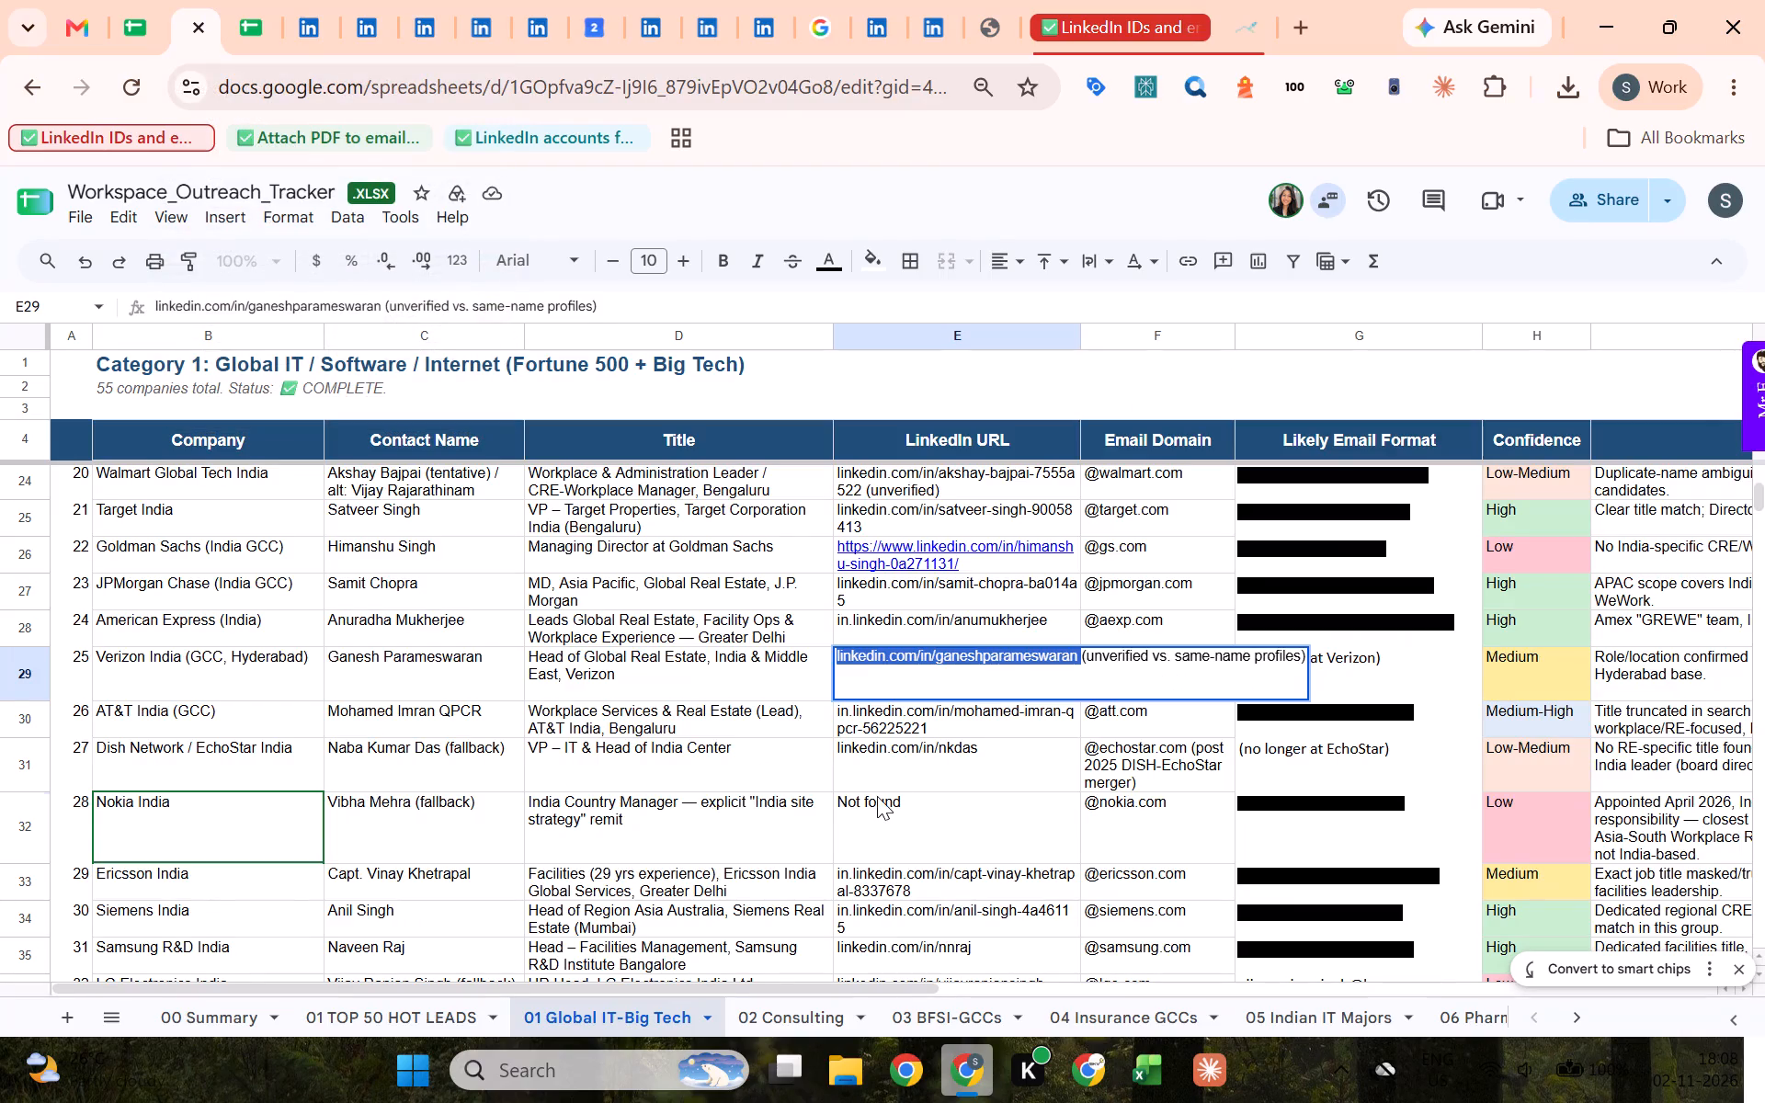
left_click(1005, 688)
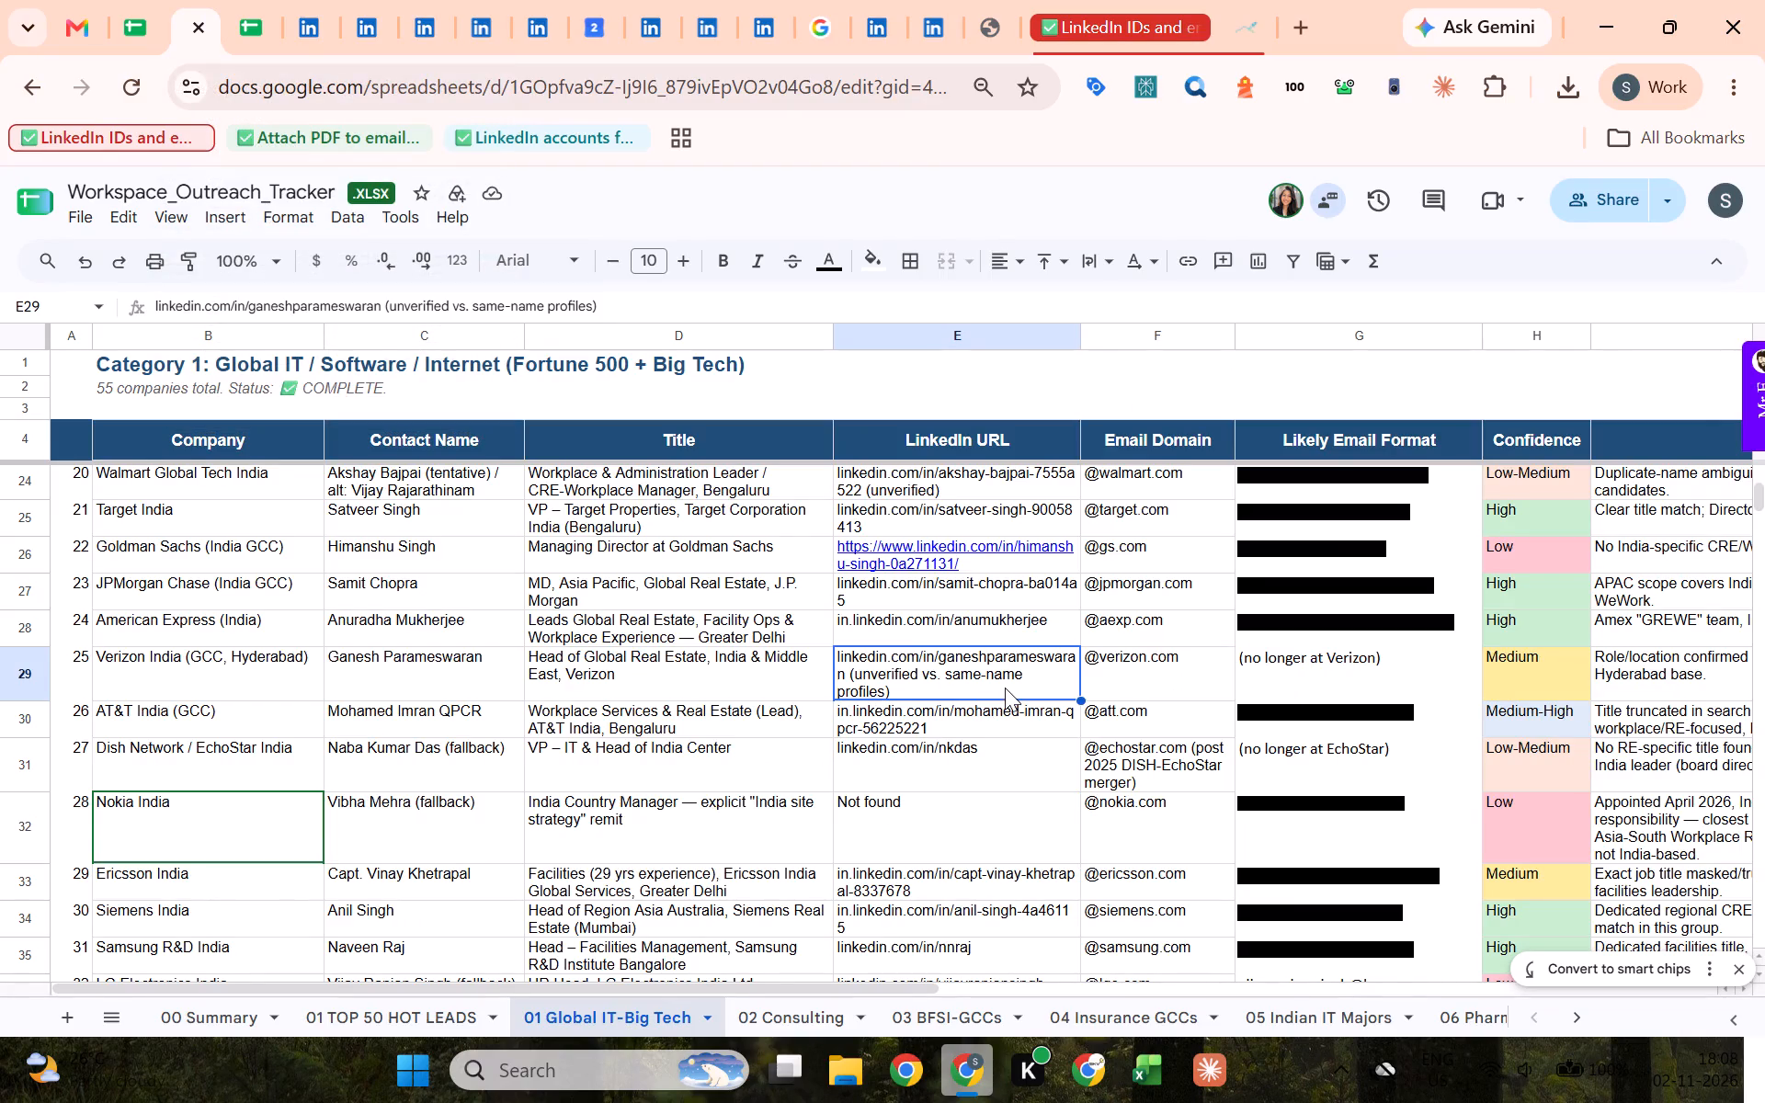
left_click(871, 256)
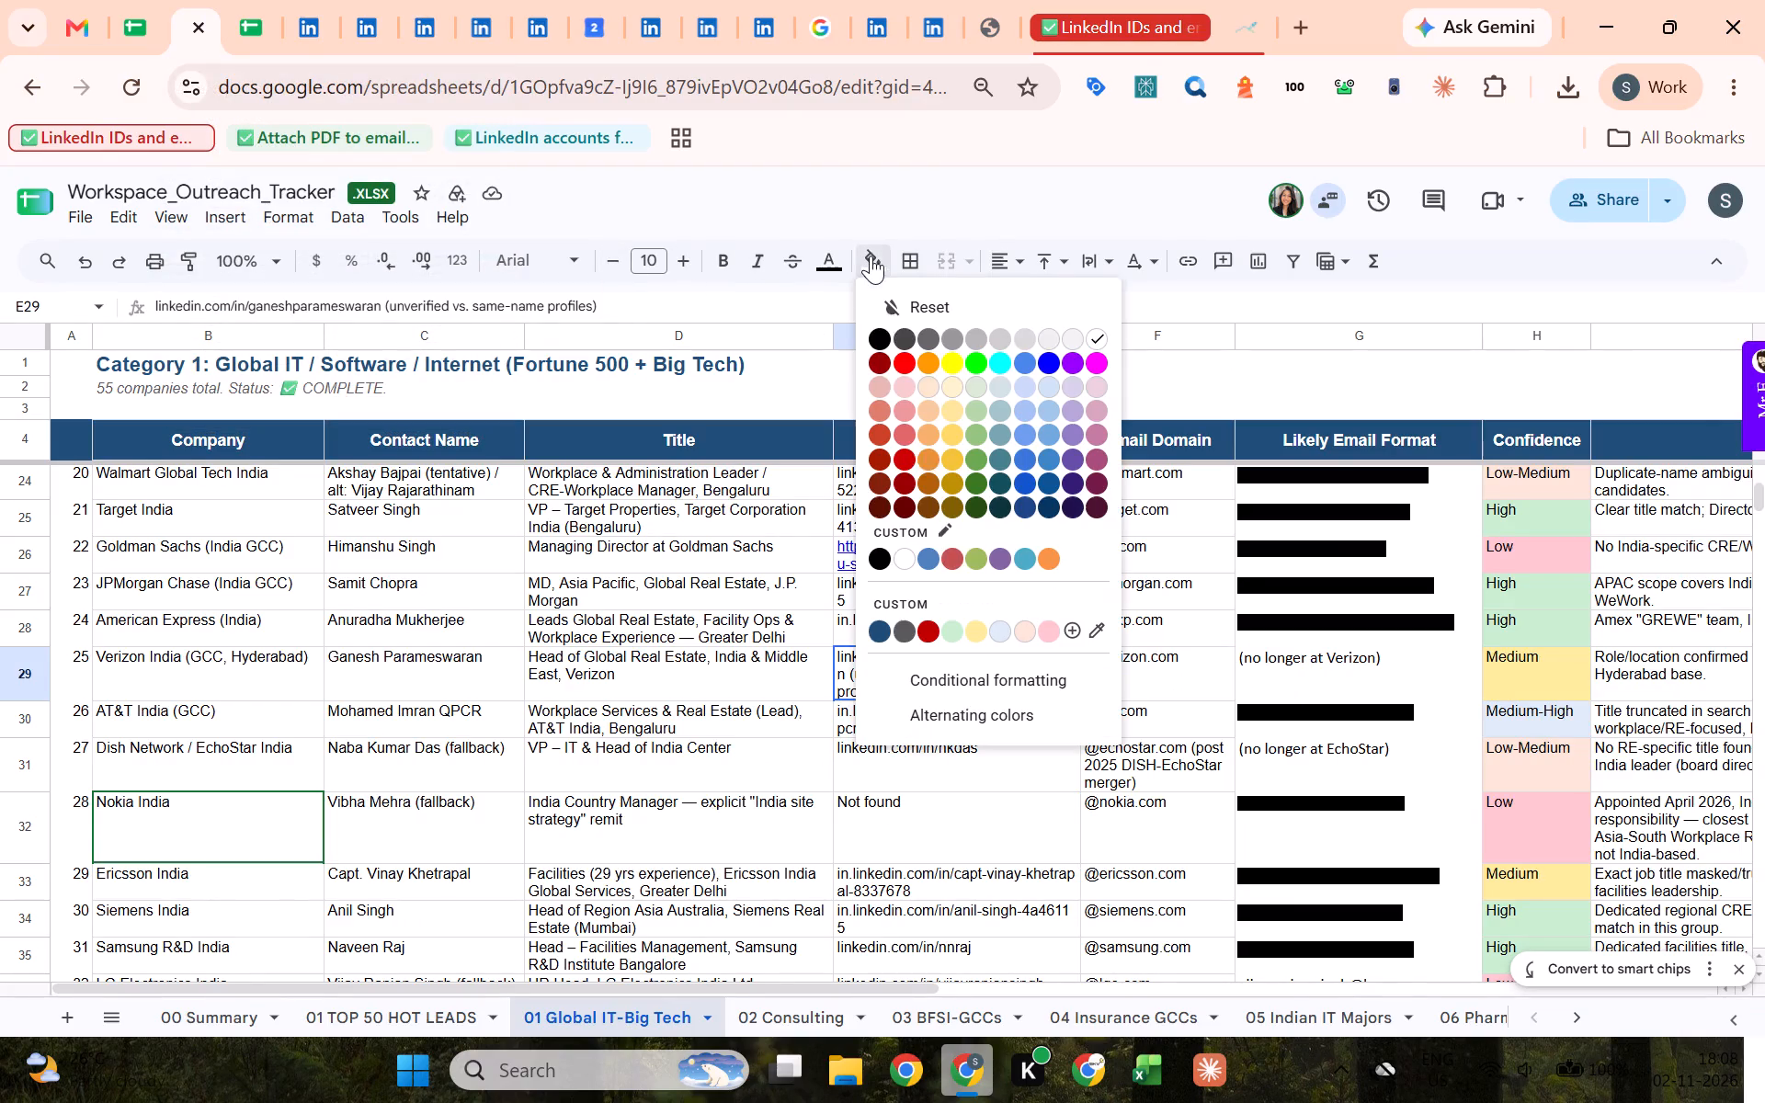
left_click(902, 430)
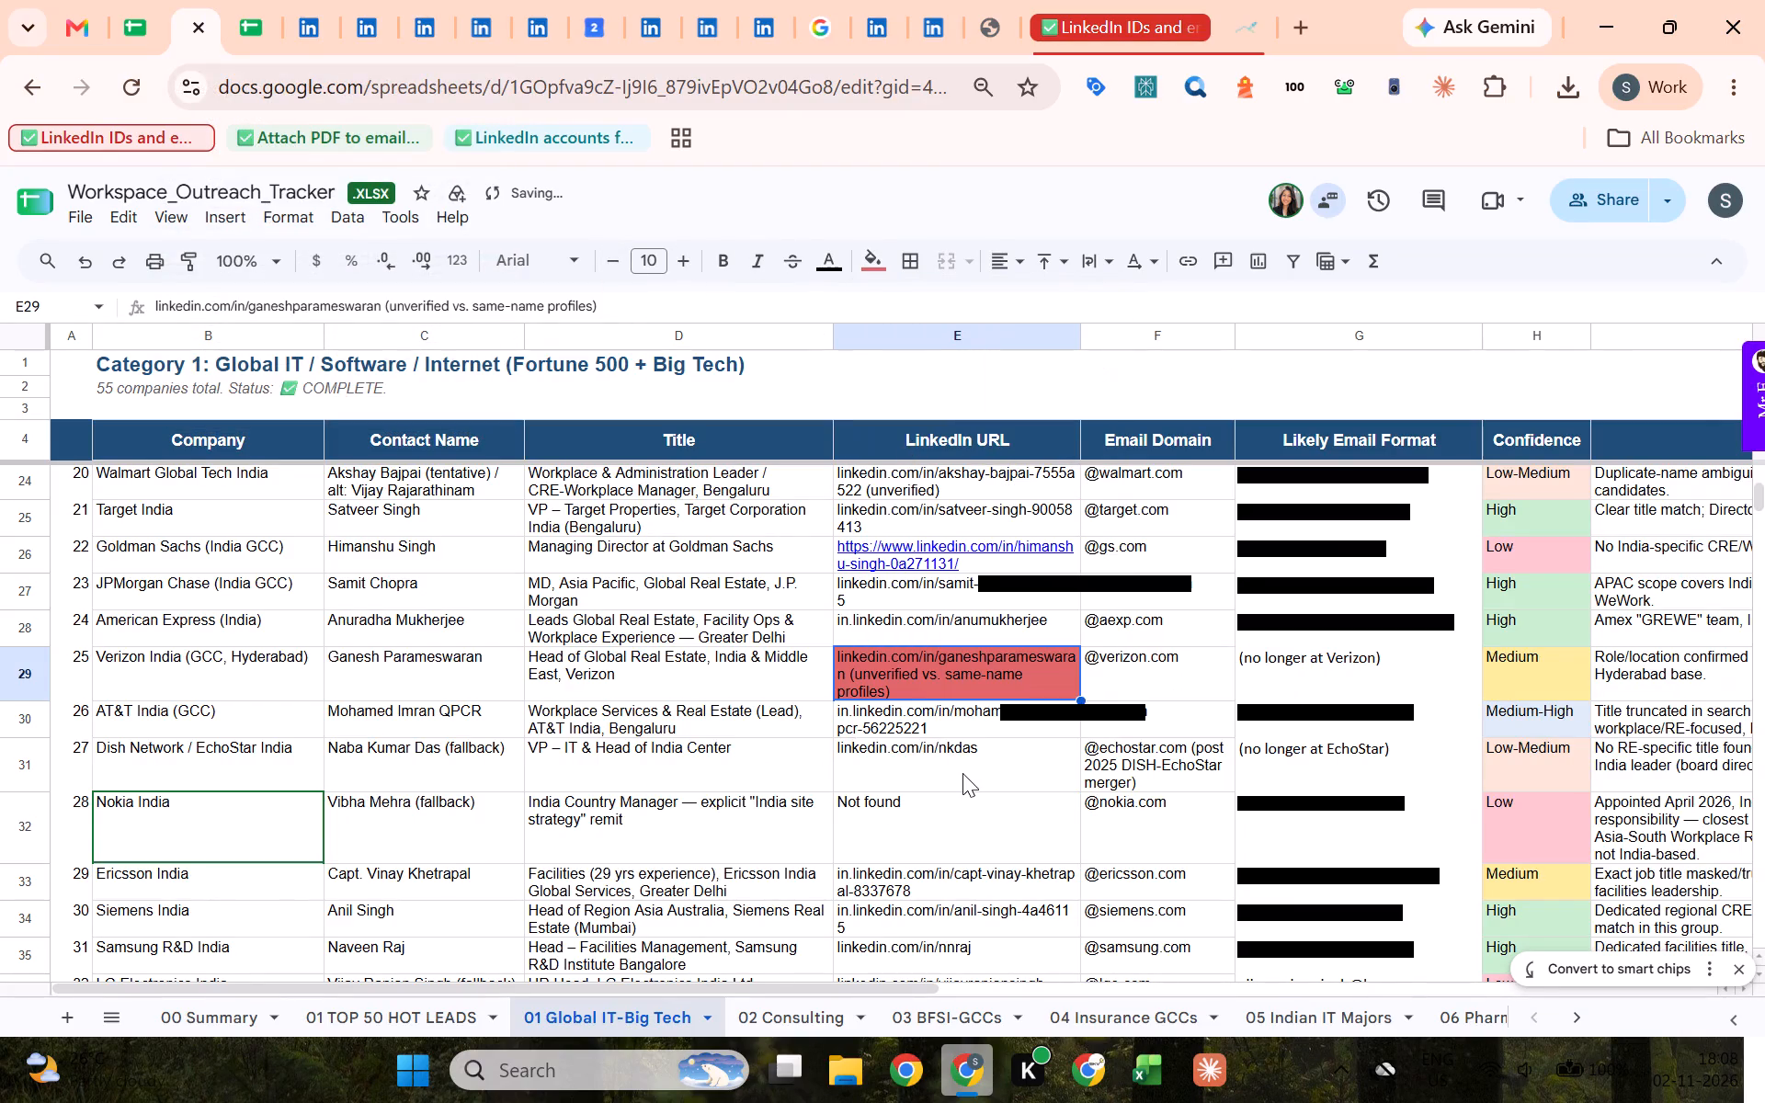
Copy the Dish Network / EchoStar India contact's LinkedIn URL from E31 and load it in the existing LinkedIn tab.
left_click(962, 773)
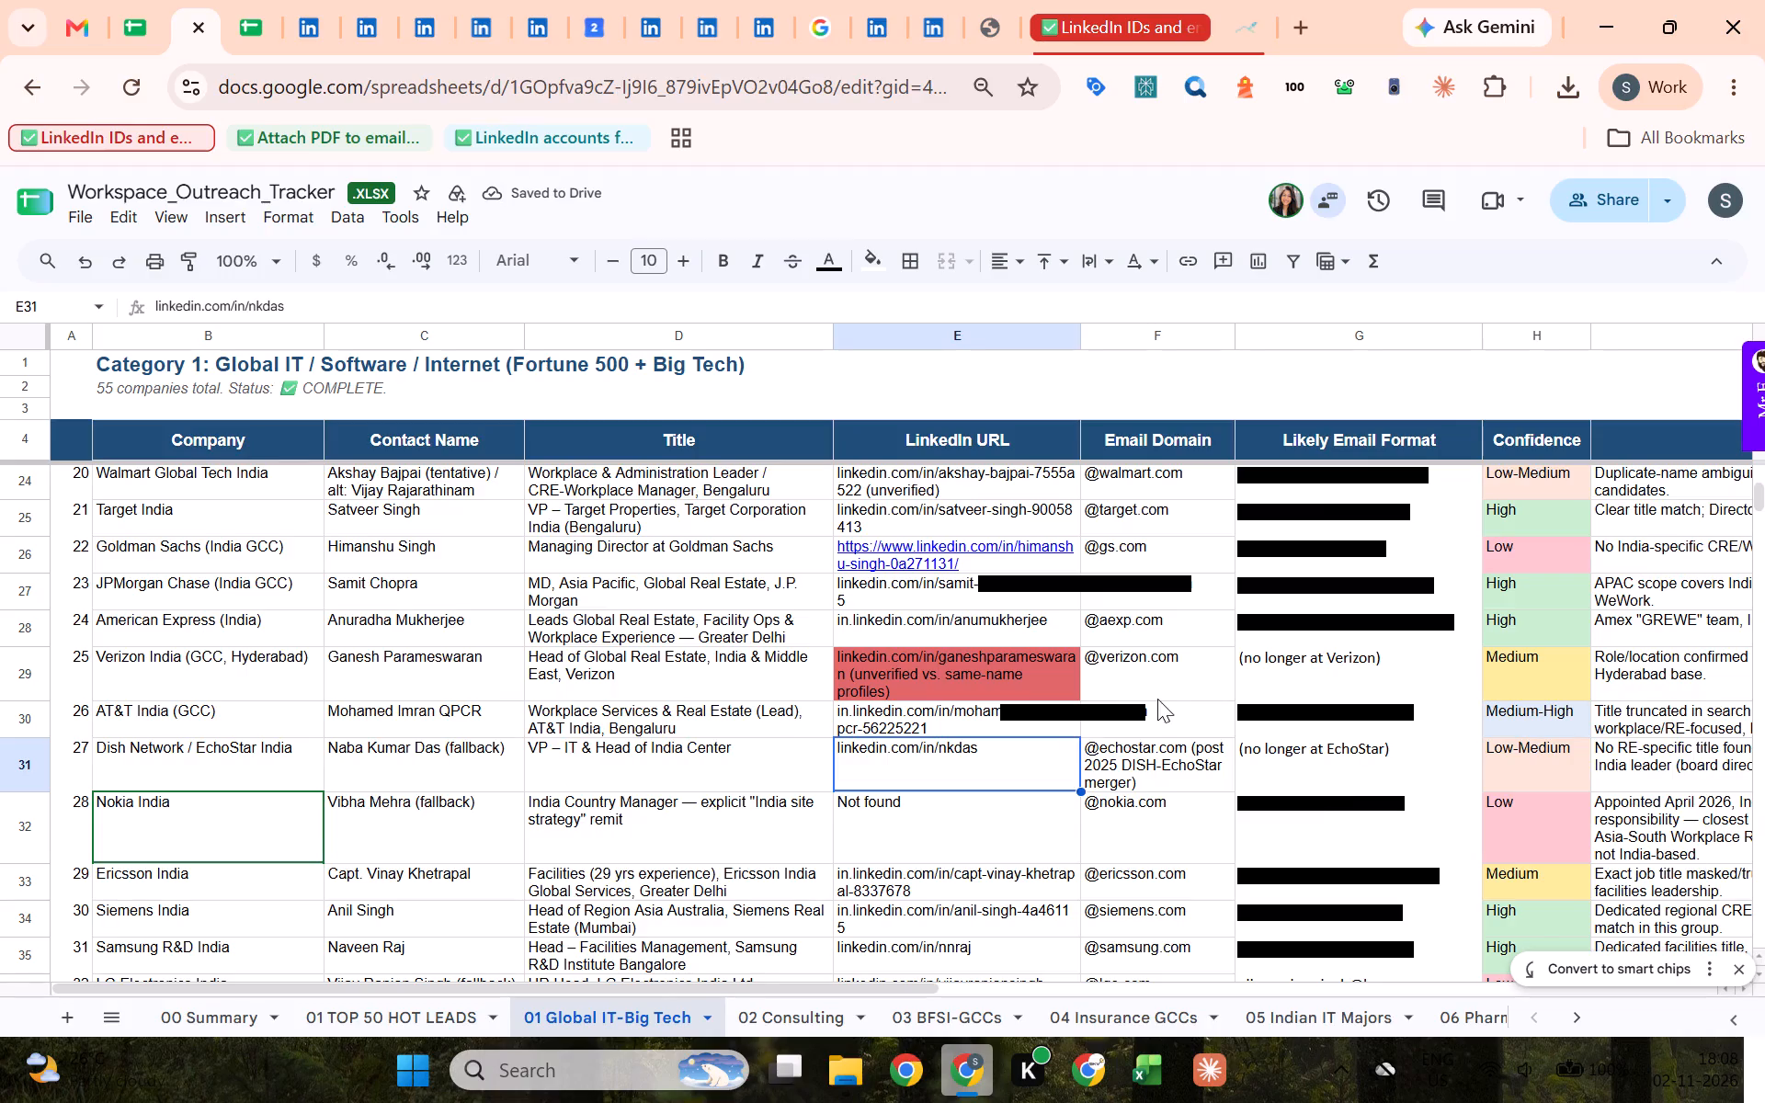
scroll(1315, 711, "down", 1)
left_click(1297, 697)
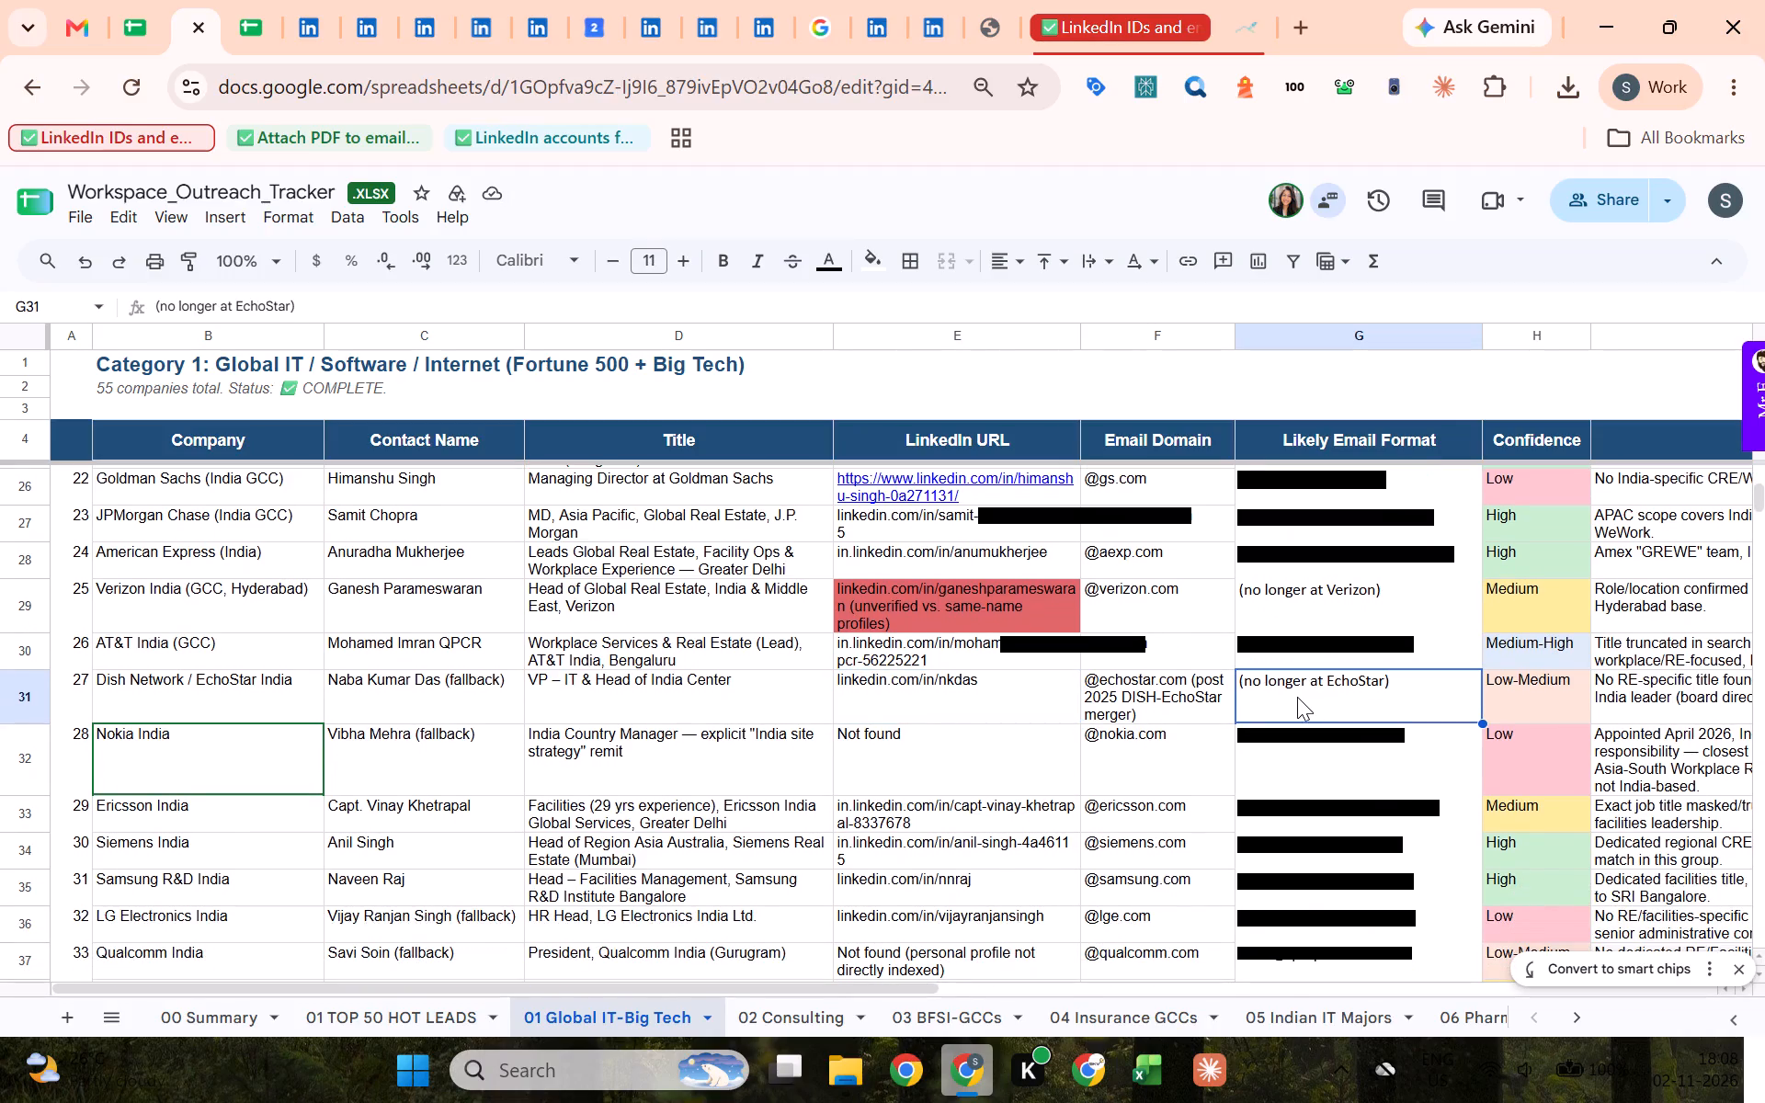
left_click(942, 693)
key("ctrl+c")
key("alt+Tab")
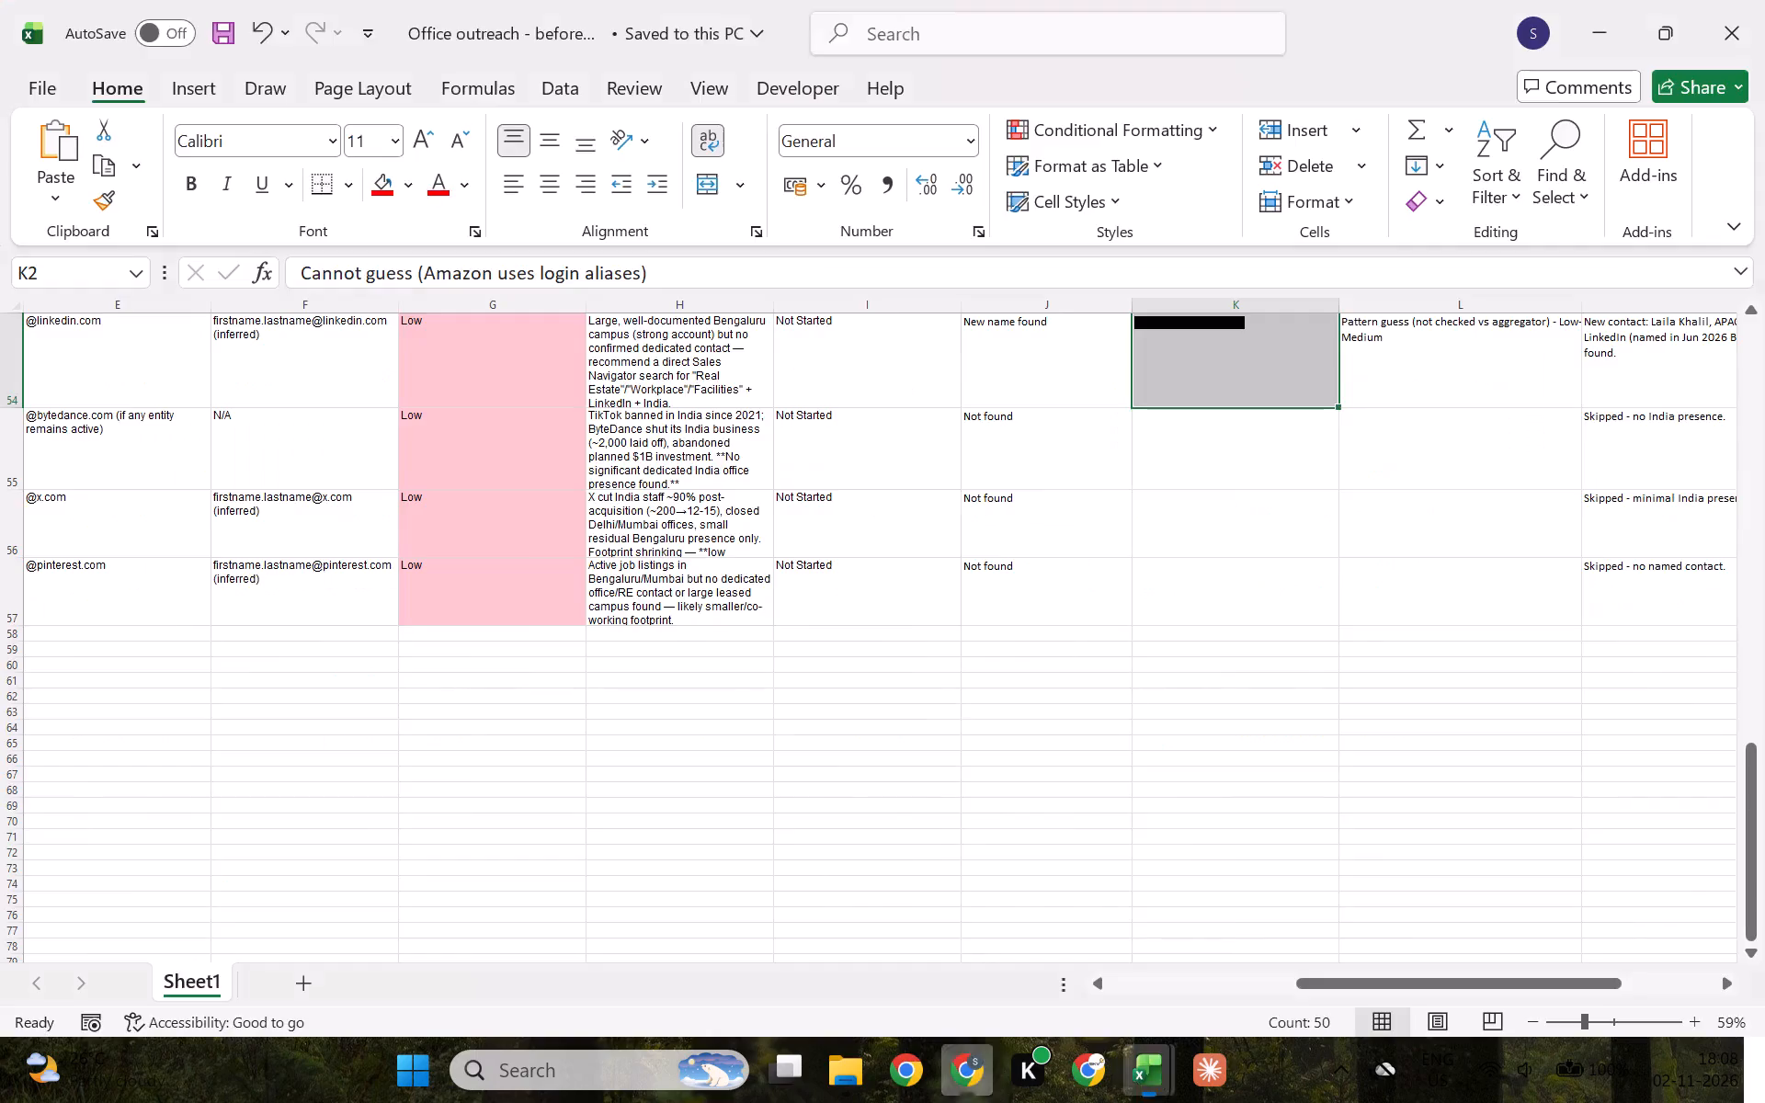
key("alt+Tab")
left_click(311, 9)
left_click(341, 79)
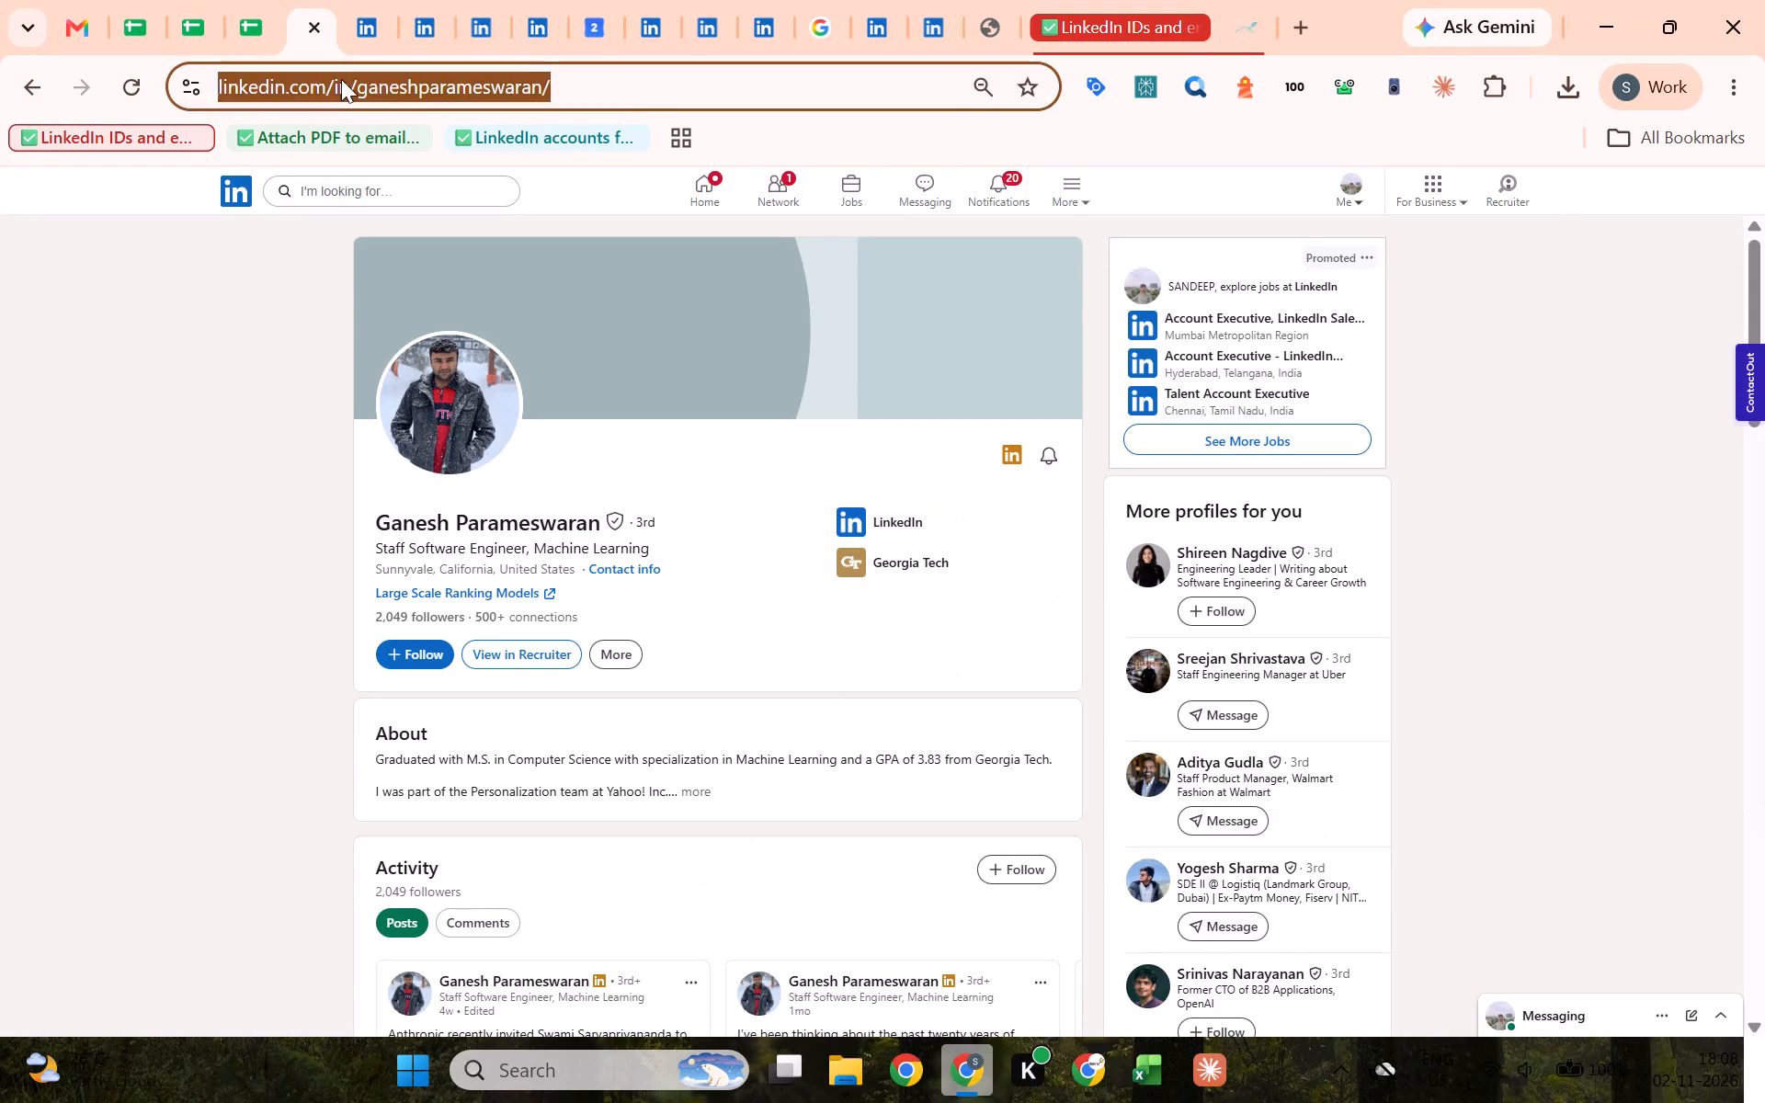
key("ctrl+v")
key("ctrl+b")
key("Return")
key("Return")
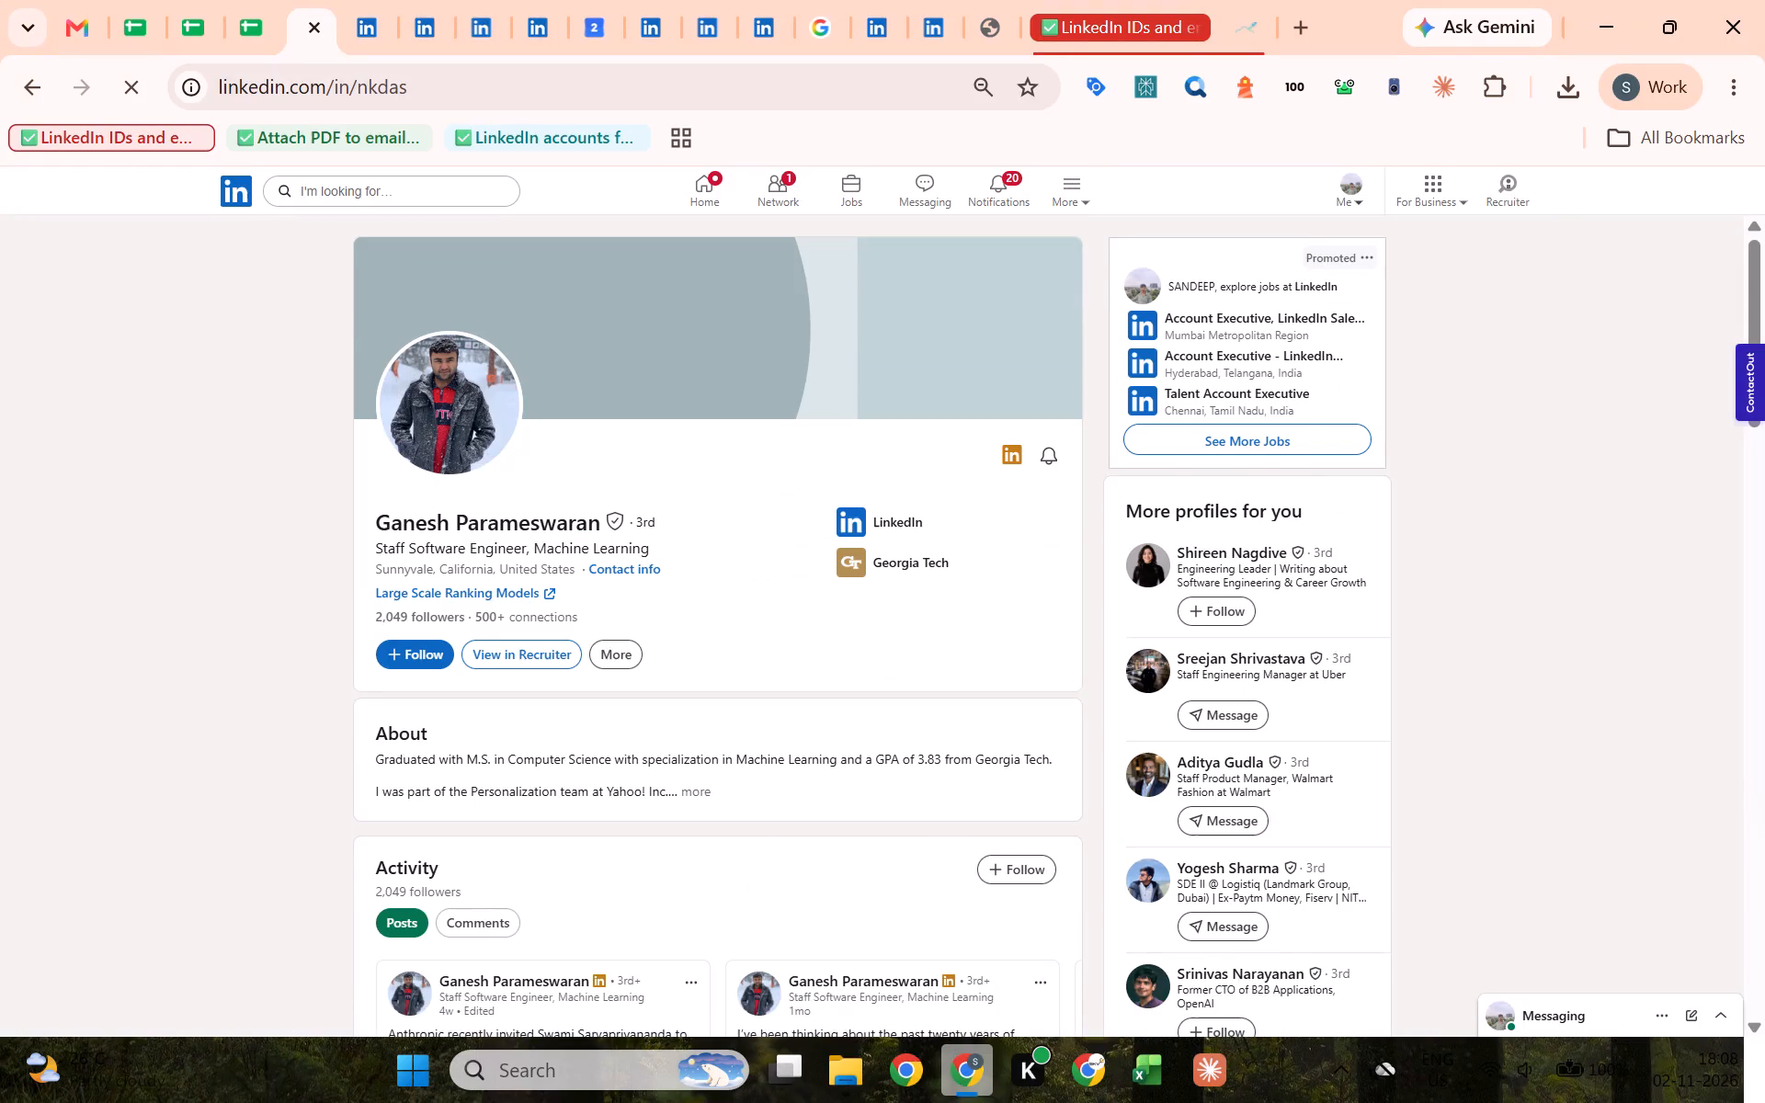
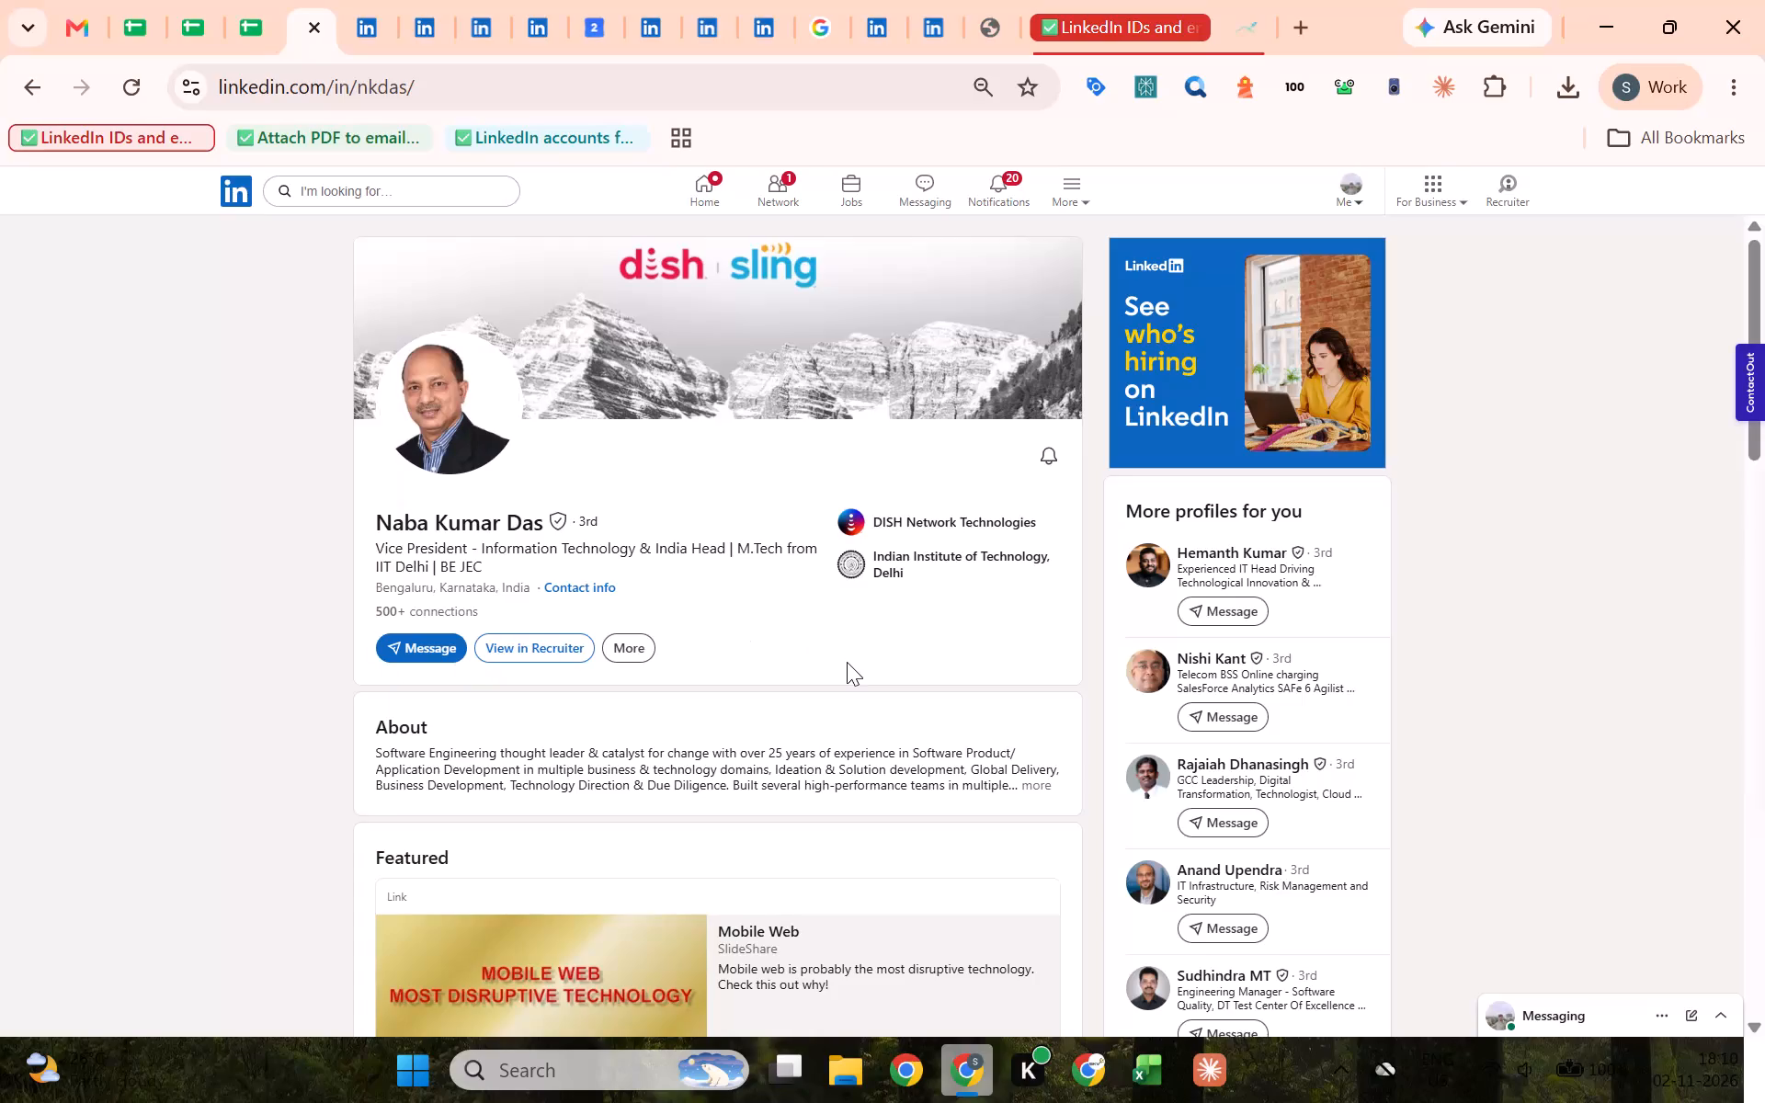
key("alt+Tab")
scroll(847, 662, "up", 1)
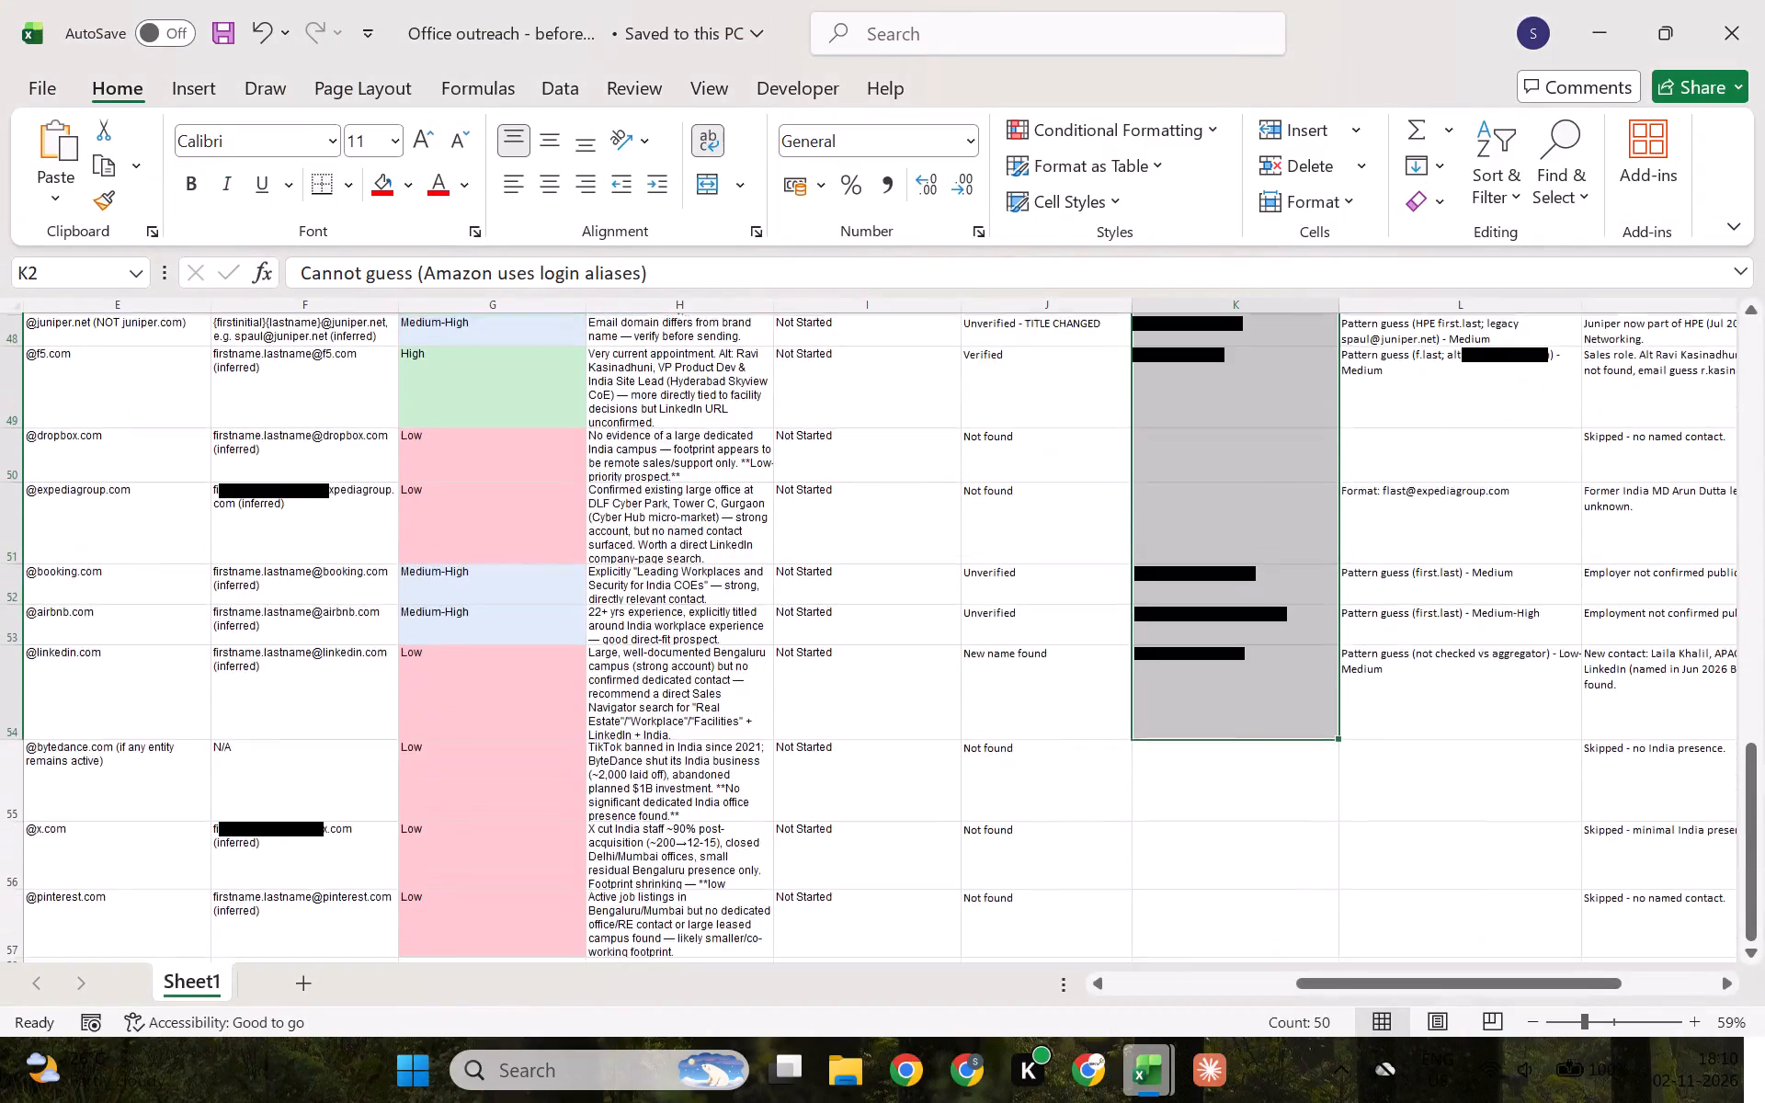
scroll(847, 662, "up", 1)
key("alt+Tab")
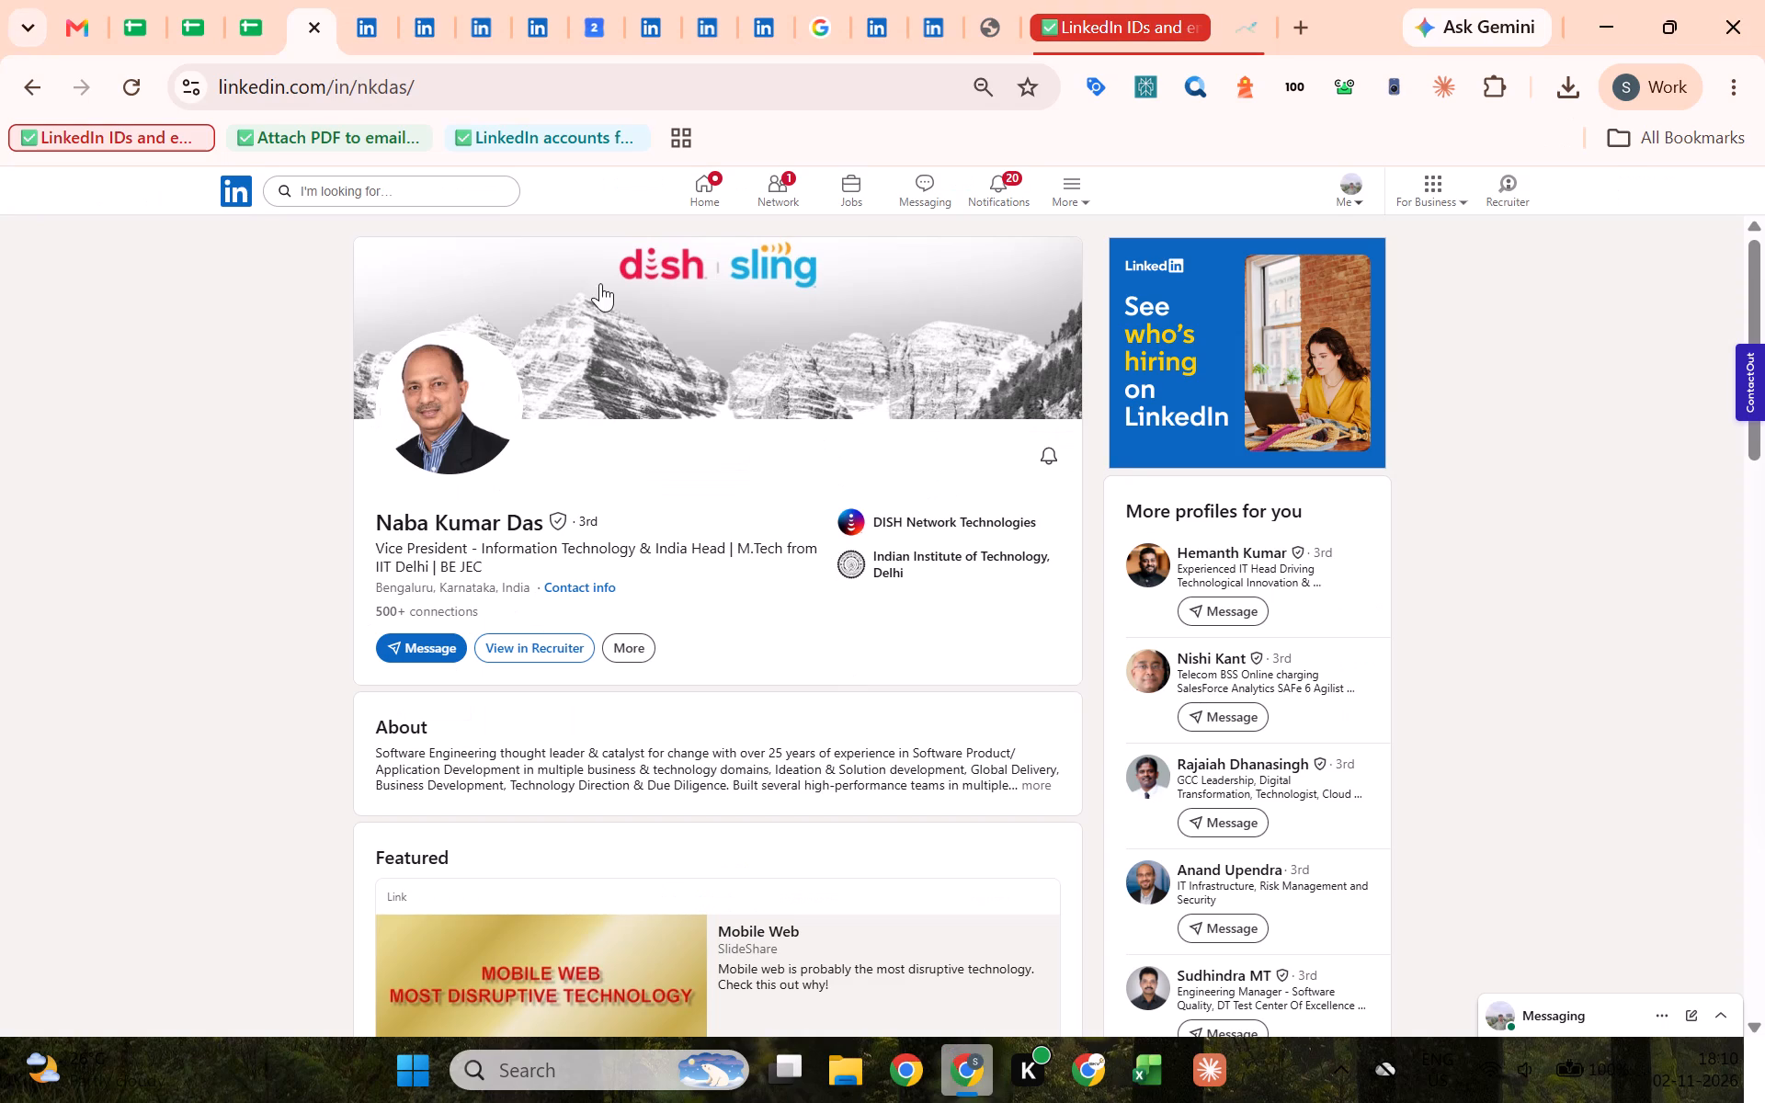
Compare the Dish Network / EchoStar India row in Workspace_Outreach_Tracker with the role and experience on the contact's LinkedIn profile.
left_click(186, 9)
scroll(598, 672, "right", 1)
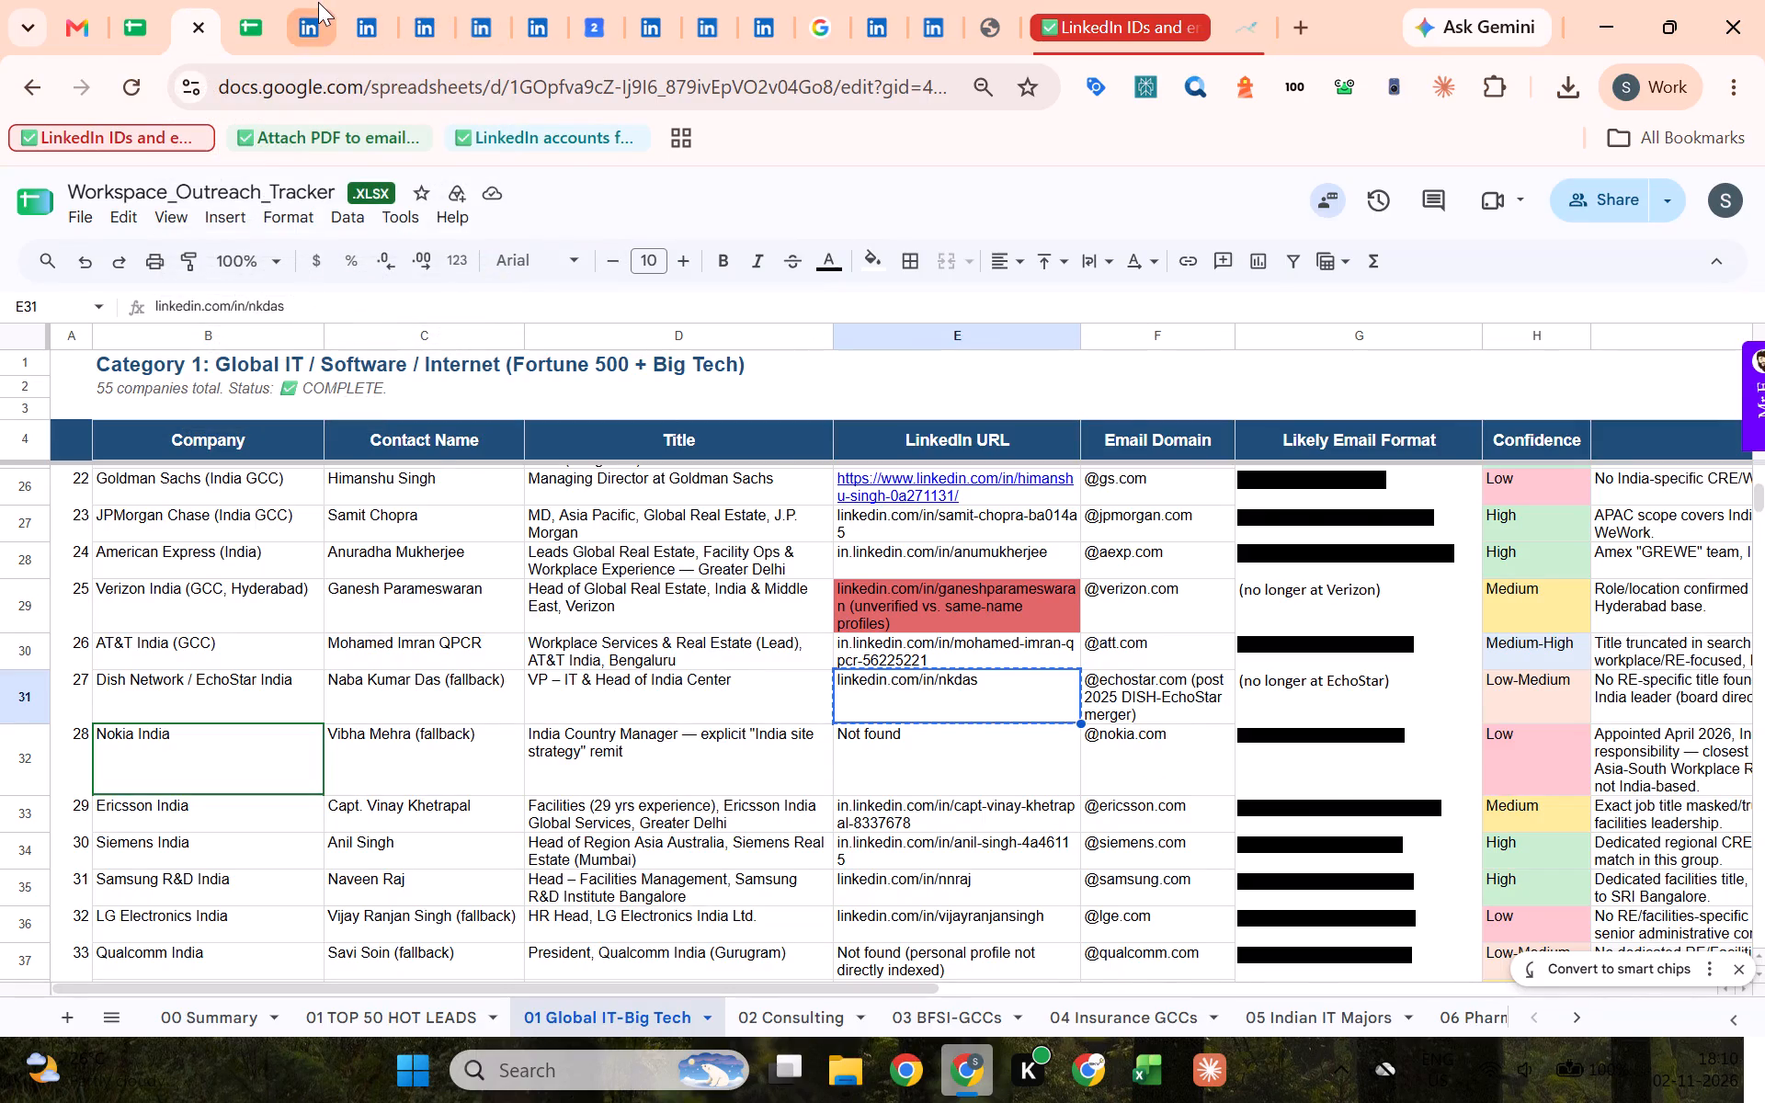
left_click(318, 2)
scroll(807, 600, "down", 4)
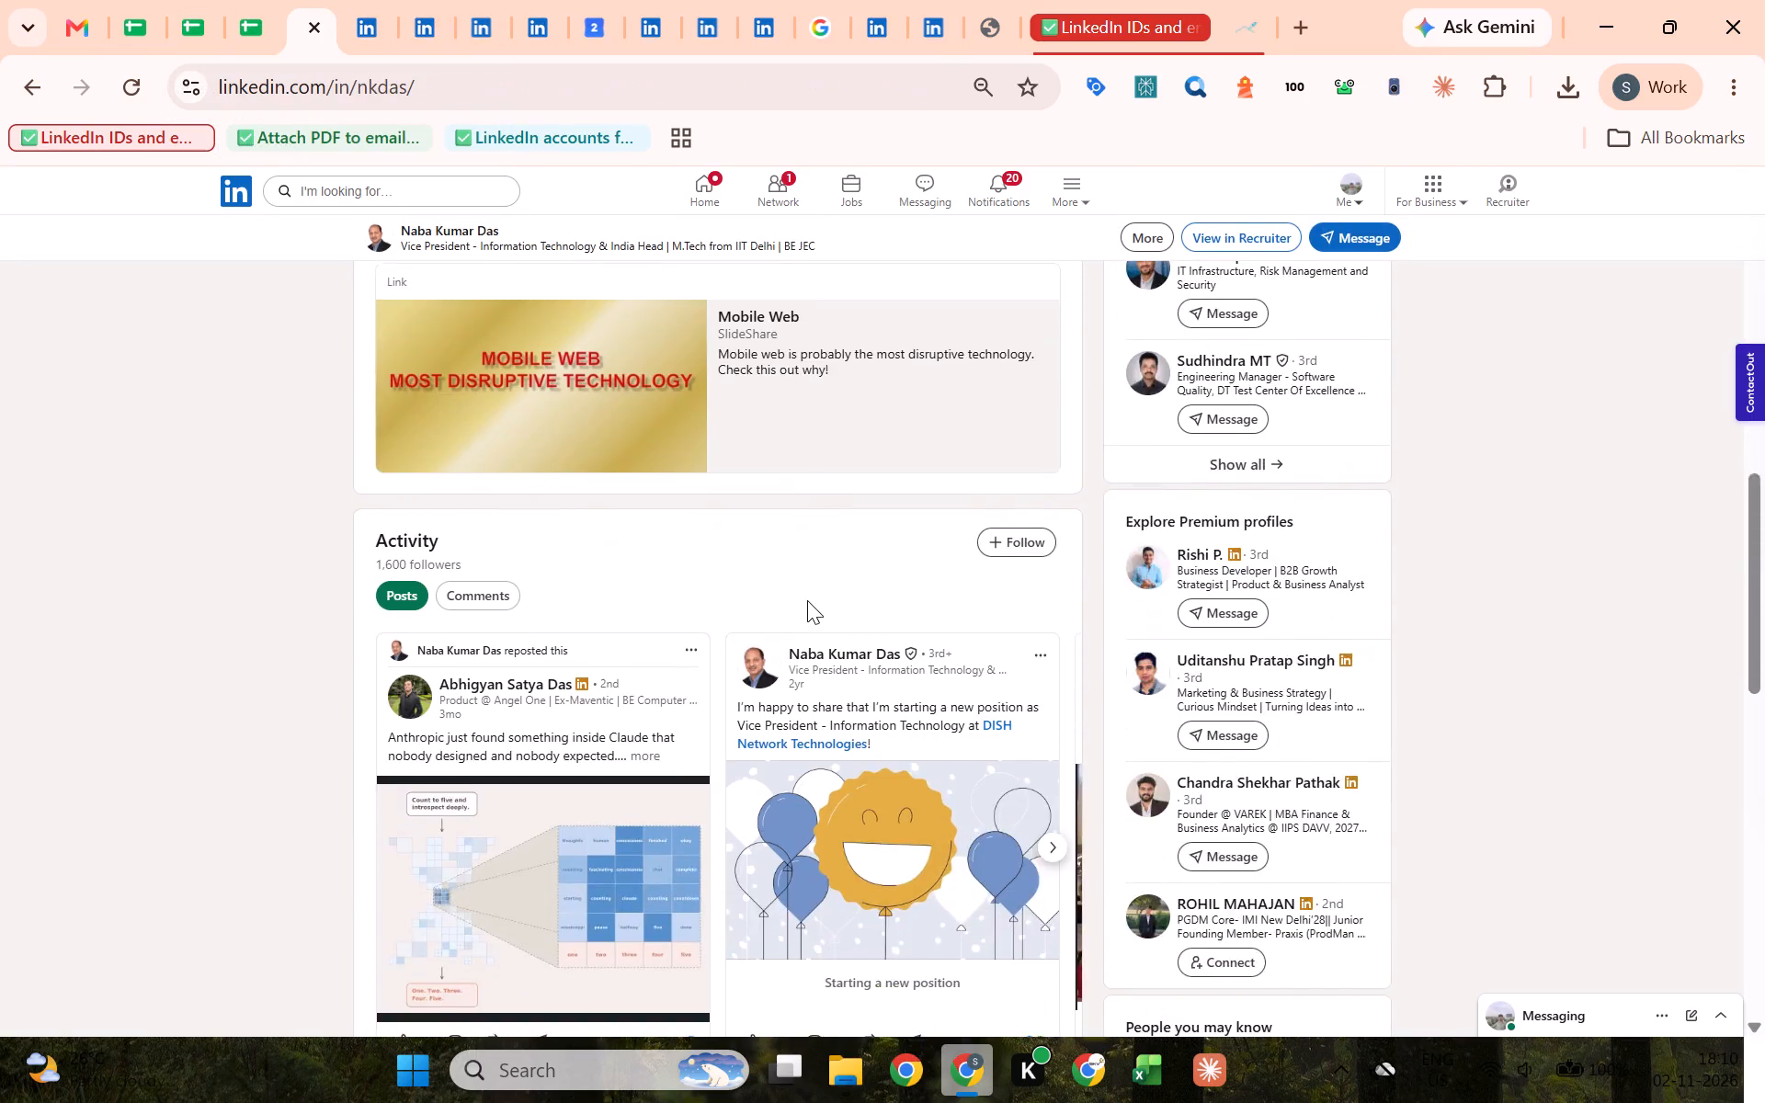
scroll(807, 600, "down", 2)
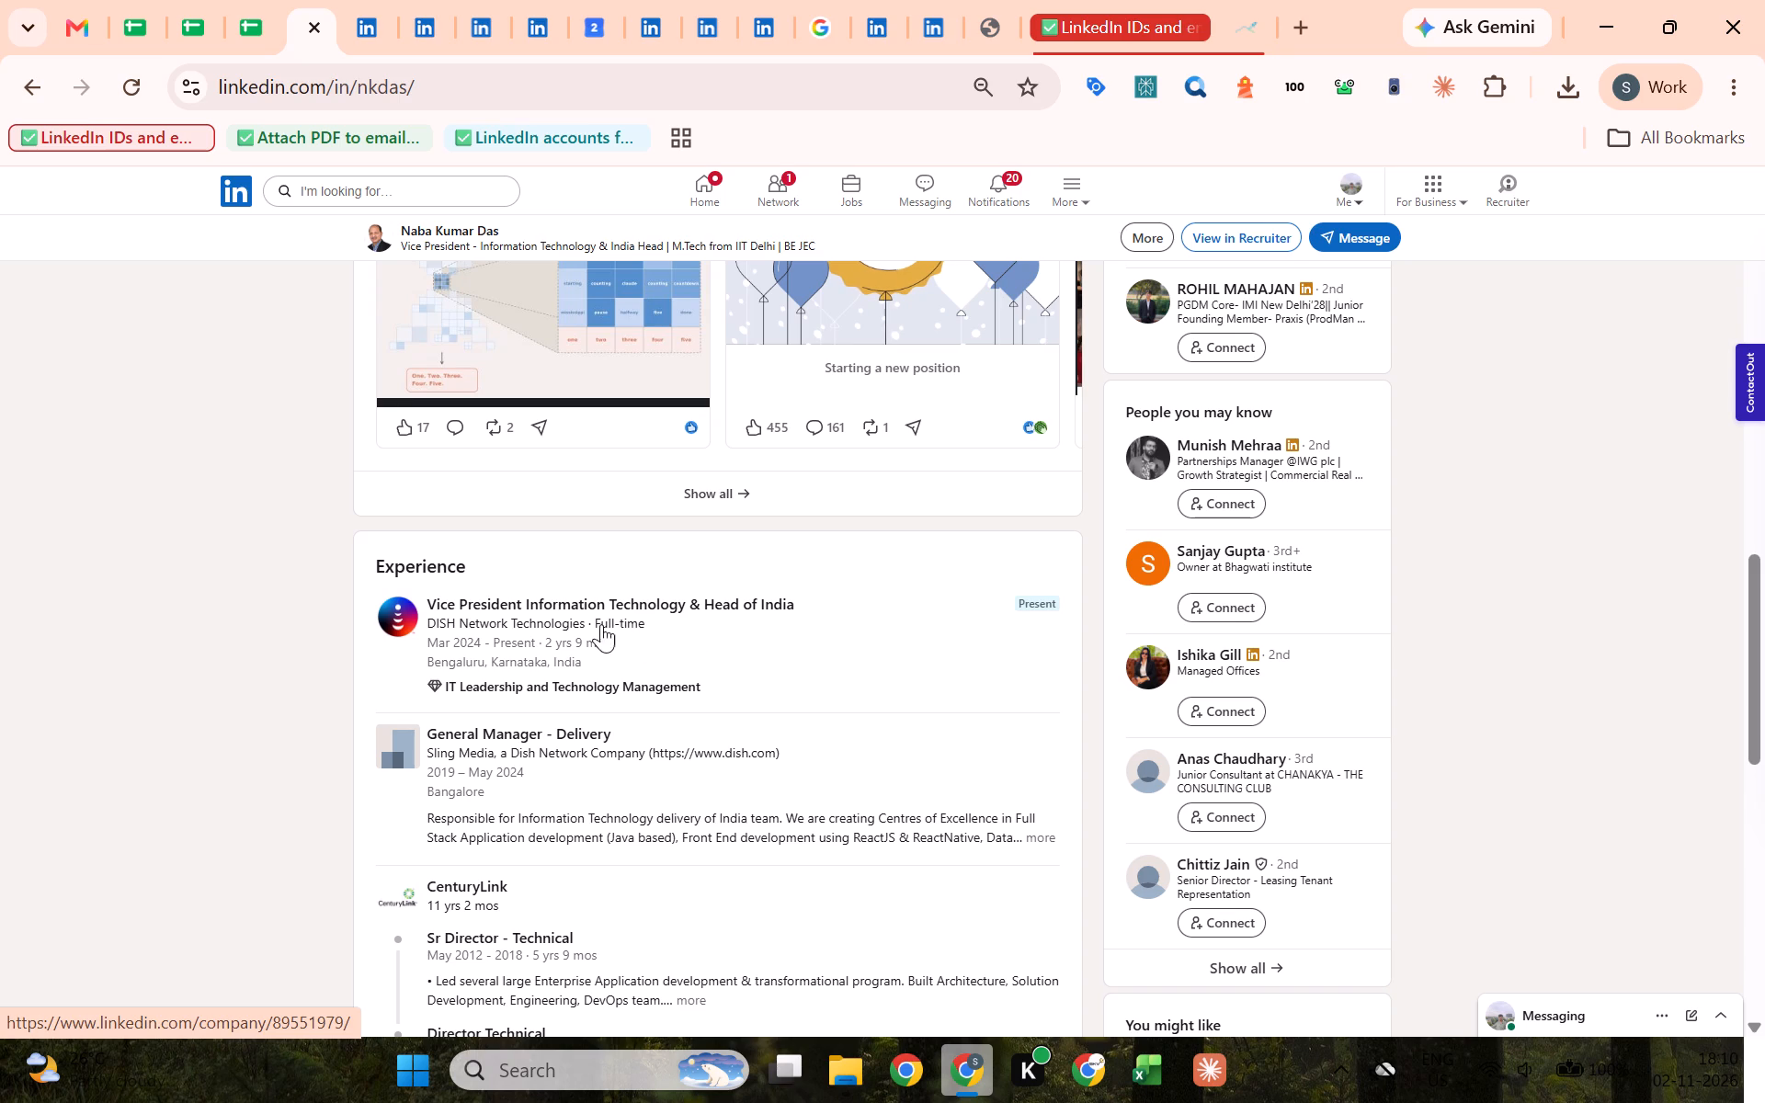
scroll(645, 663, "up", 8)
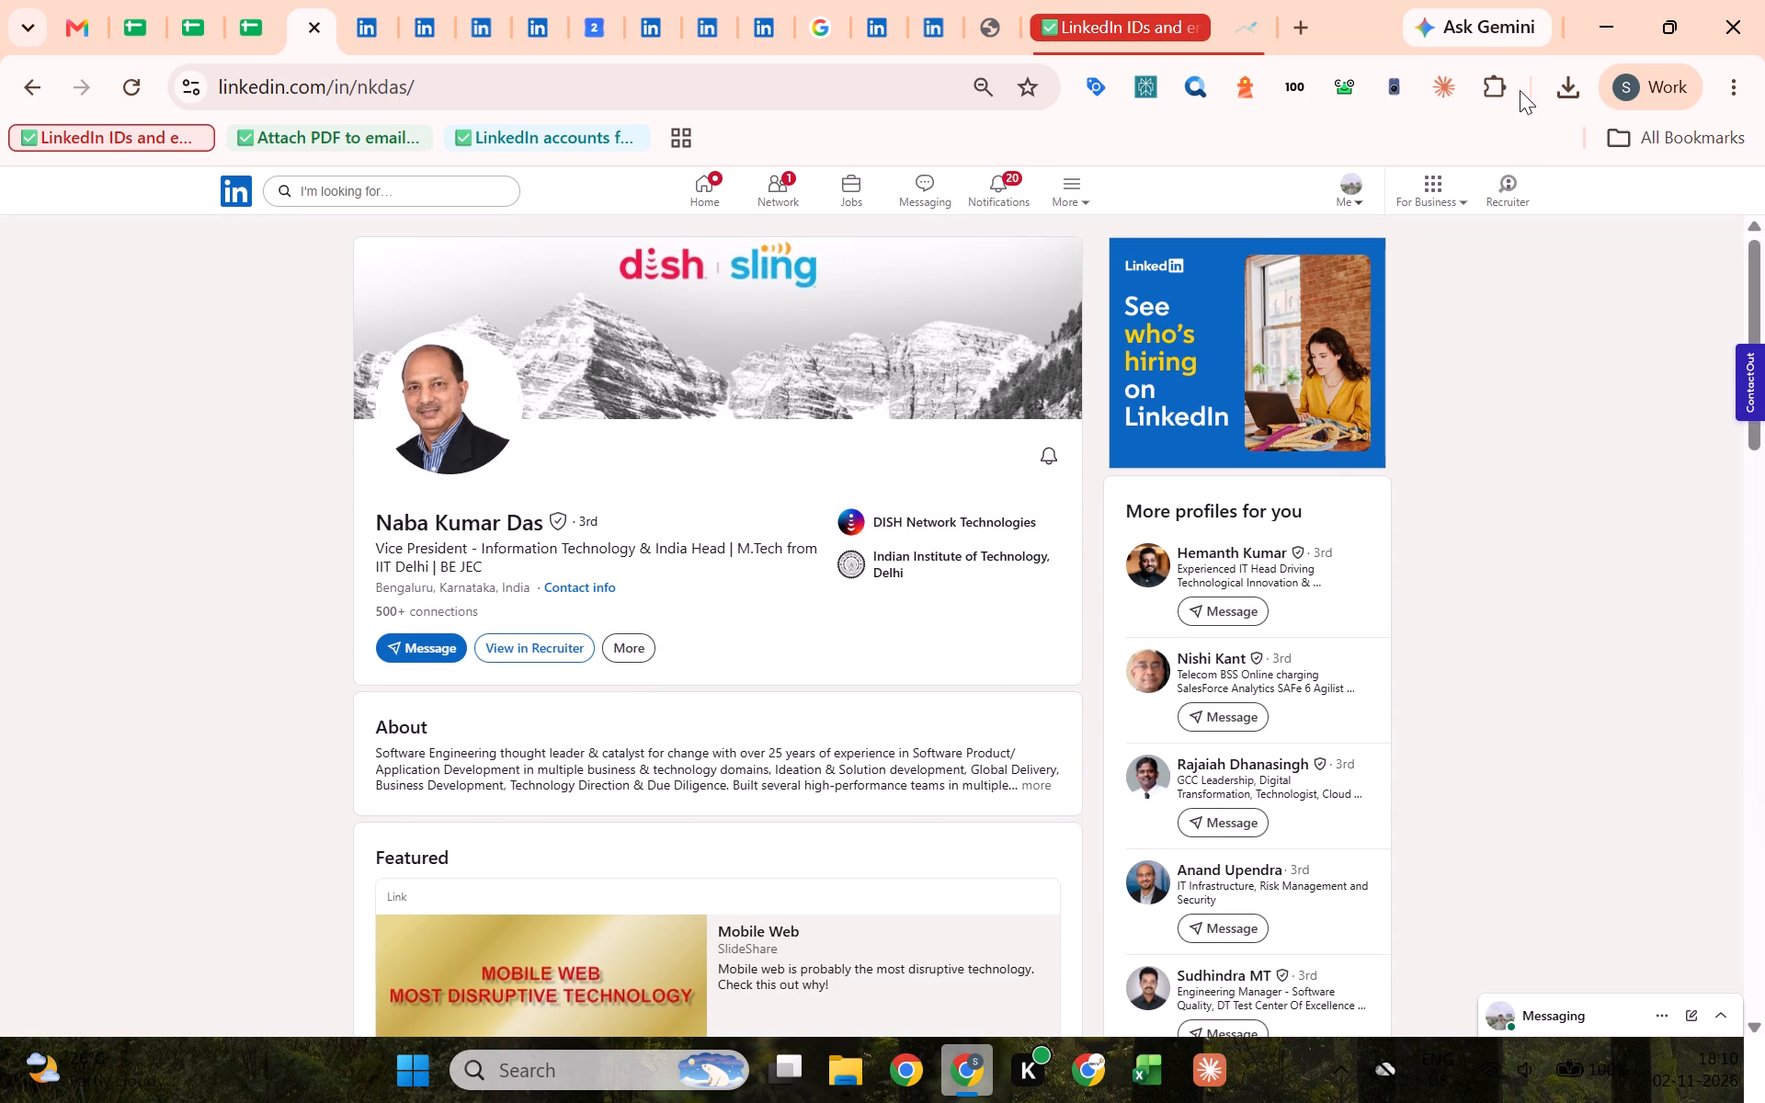
Look up the Dish Network / EchoStar India contact with Mr. E and put only one of the found email addresses in G31.
left_click(1502, 90)
left_click(1223, 589)
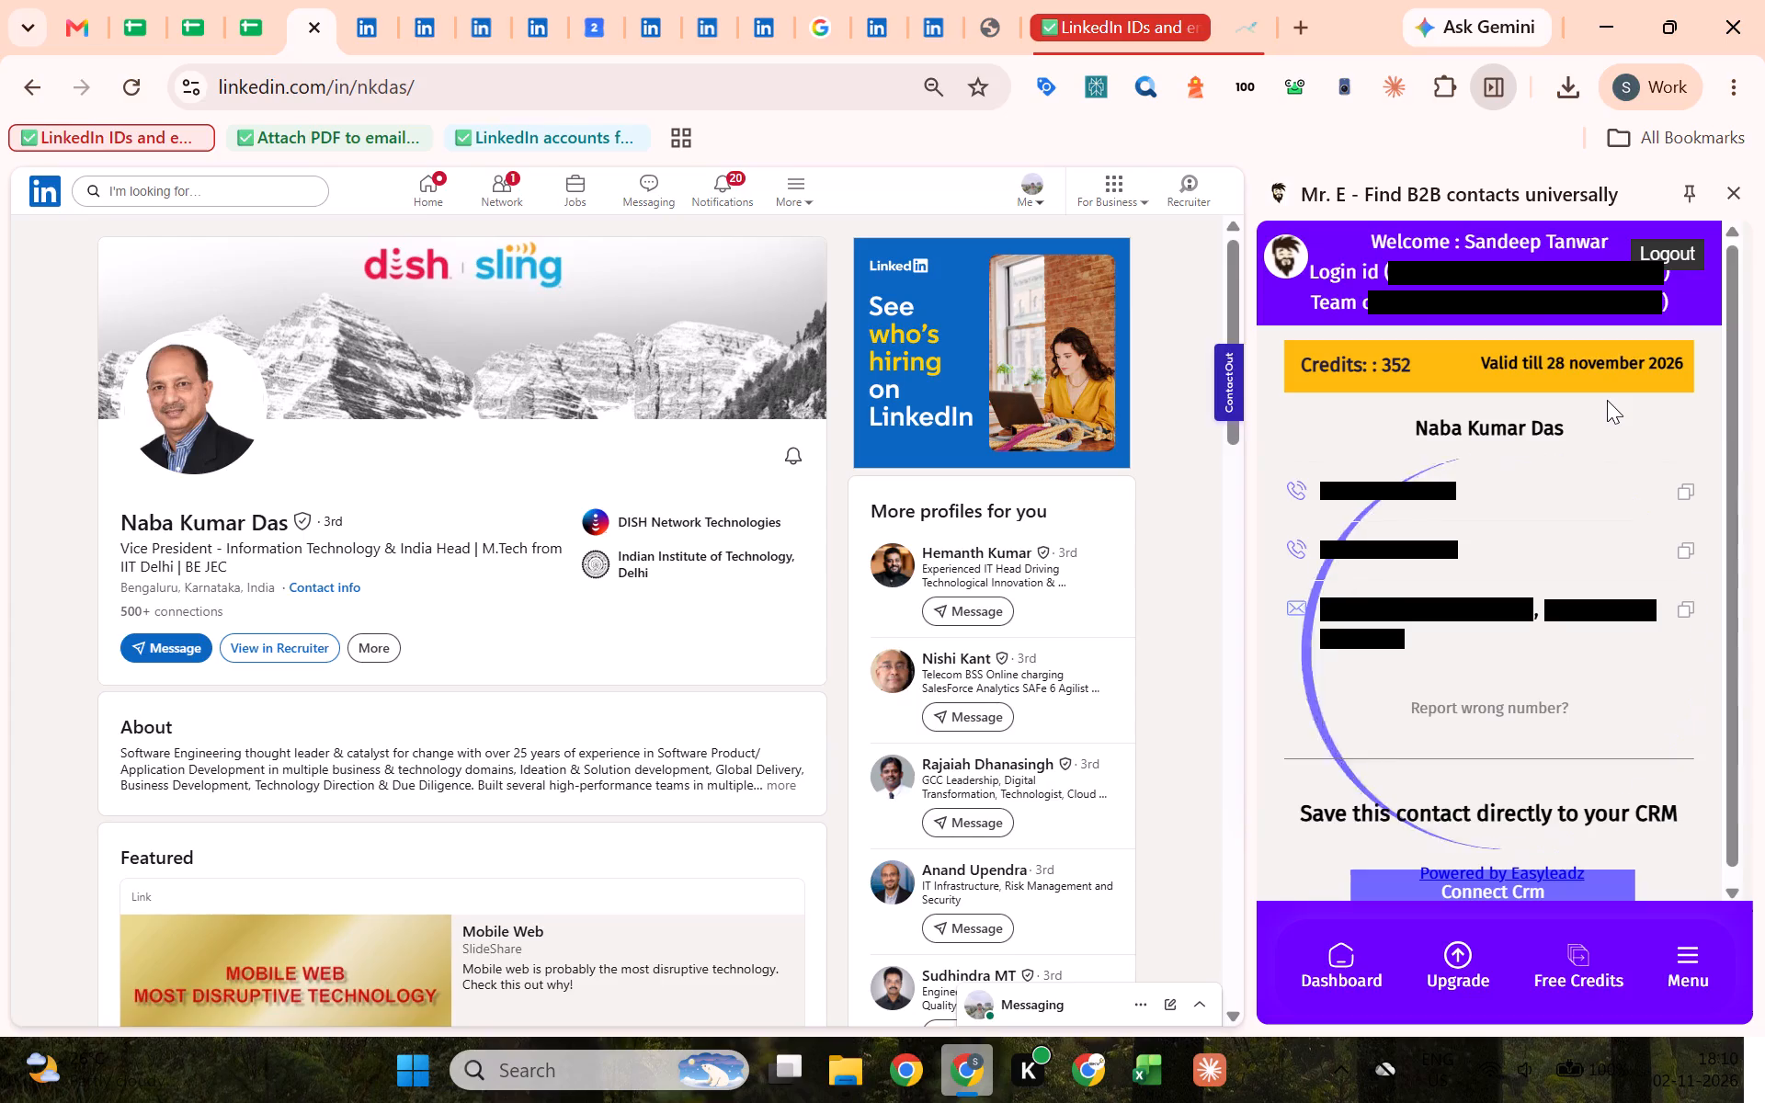
left_click(1689, 608)
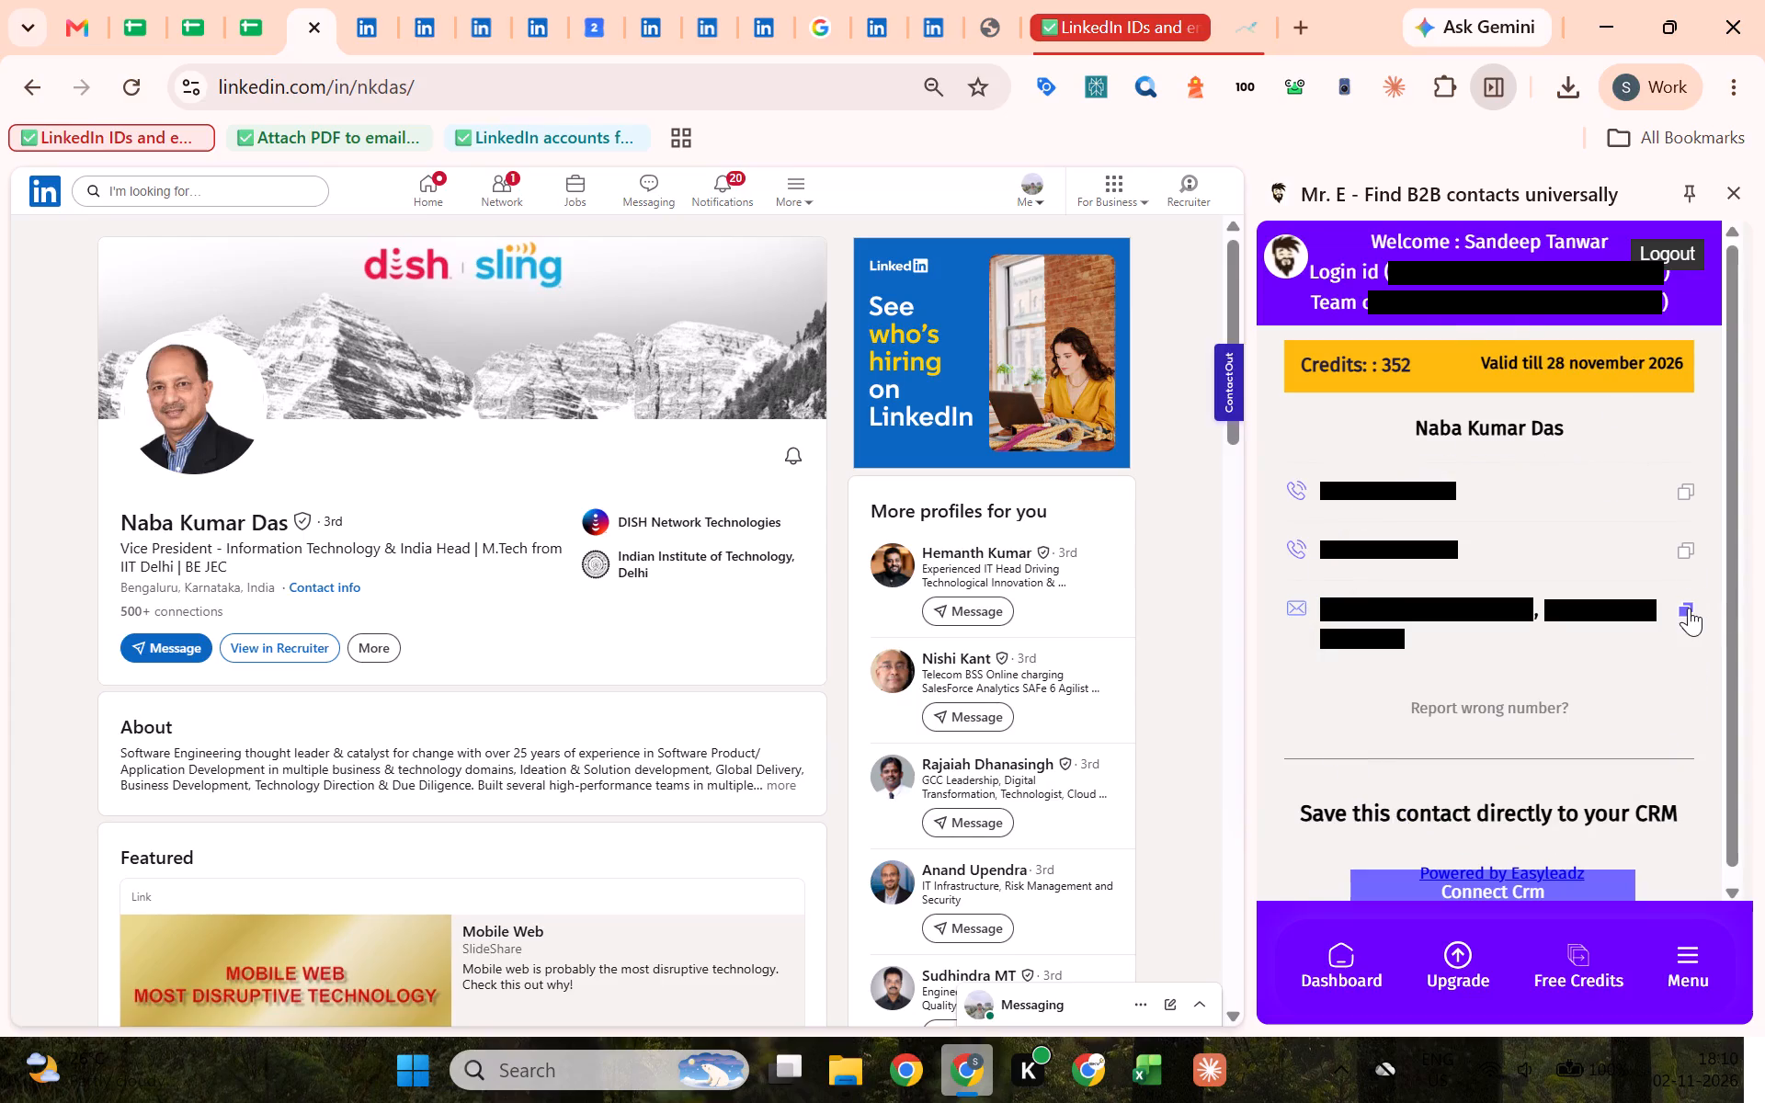
left_click(193, 5)
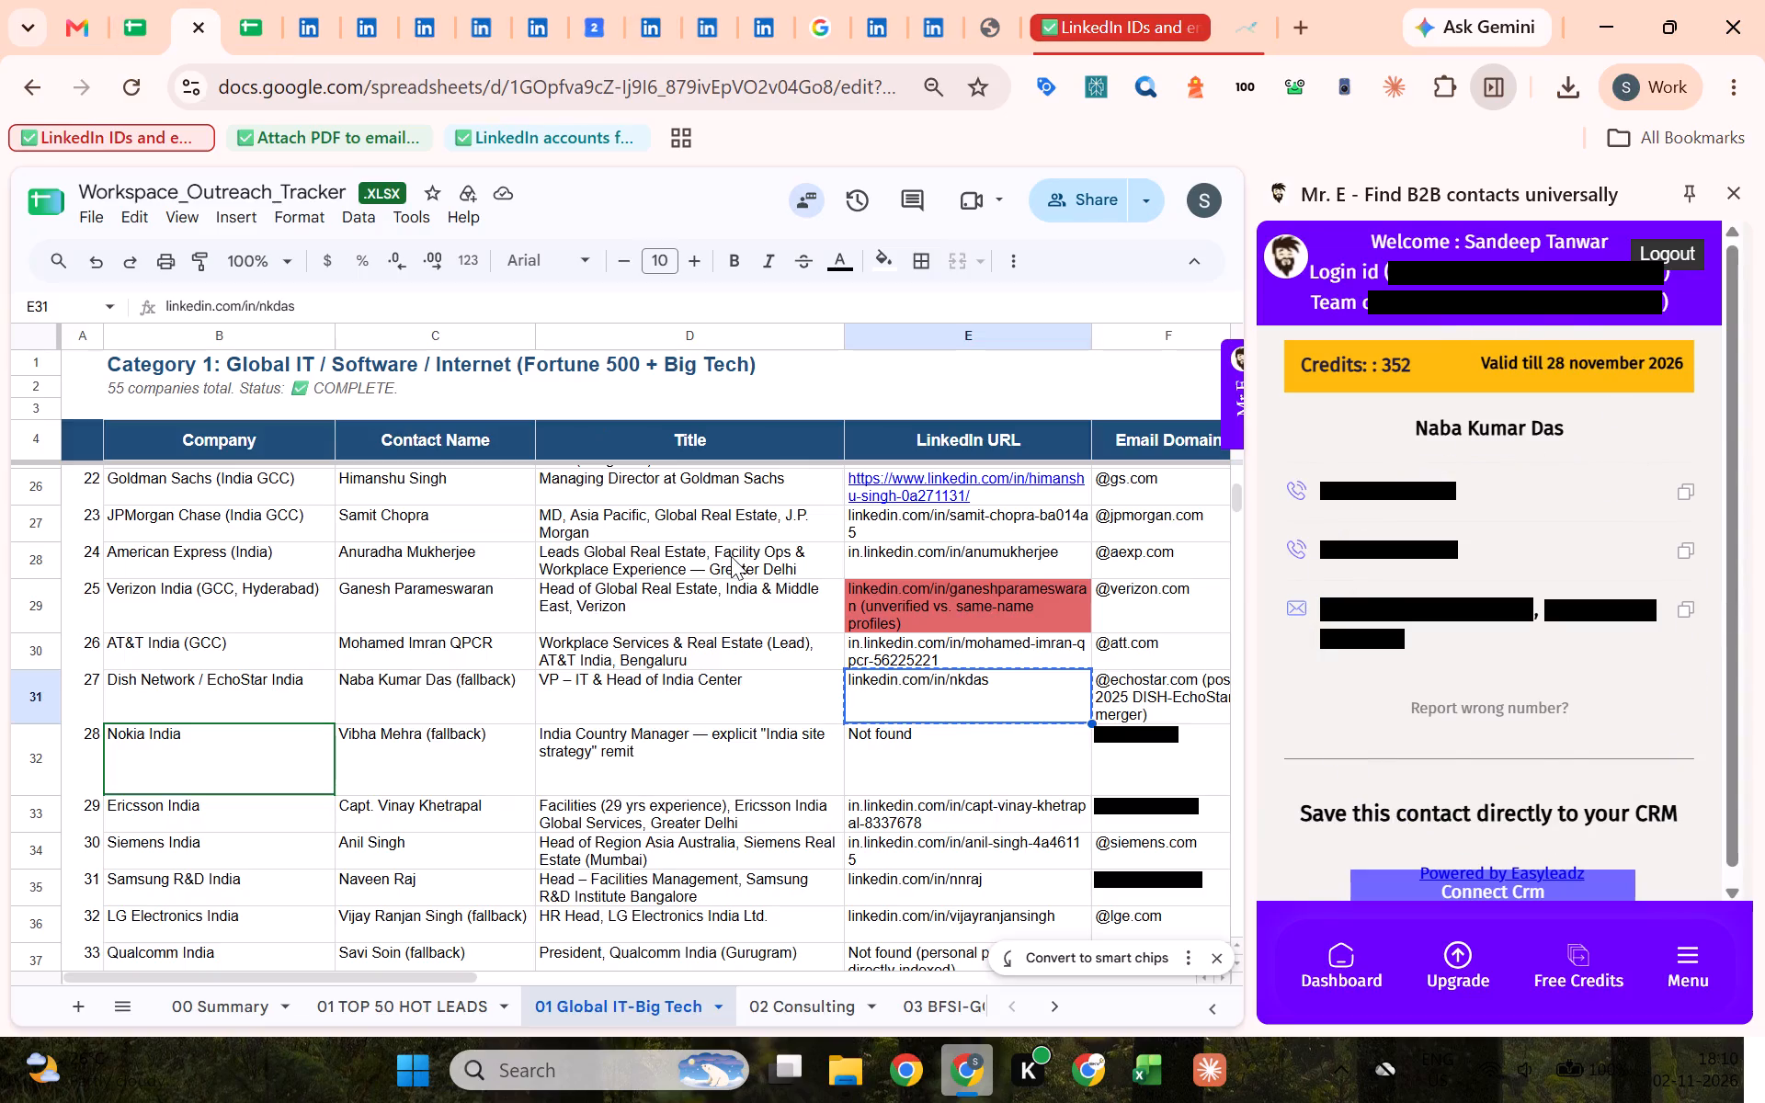
scroll(1089, 699, "left", 2)
left_click(765, 702)
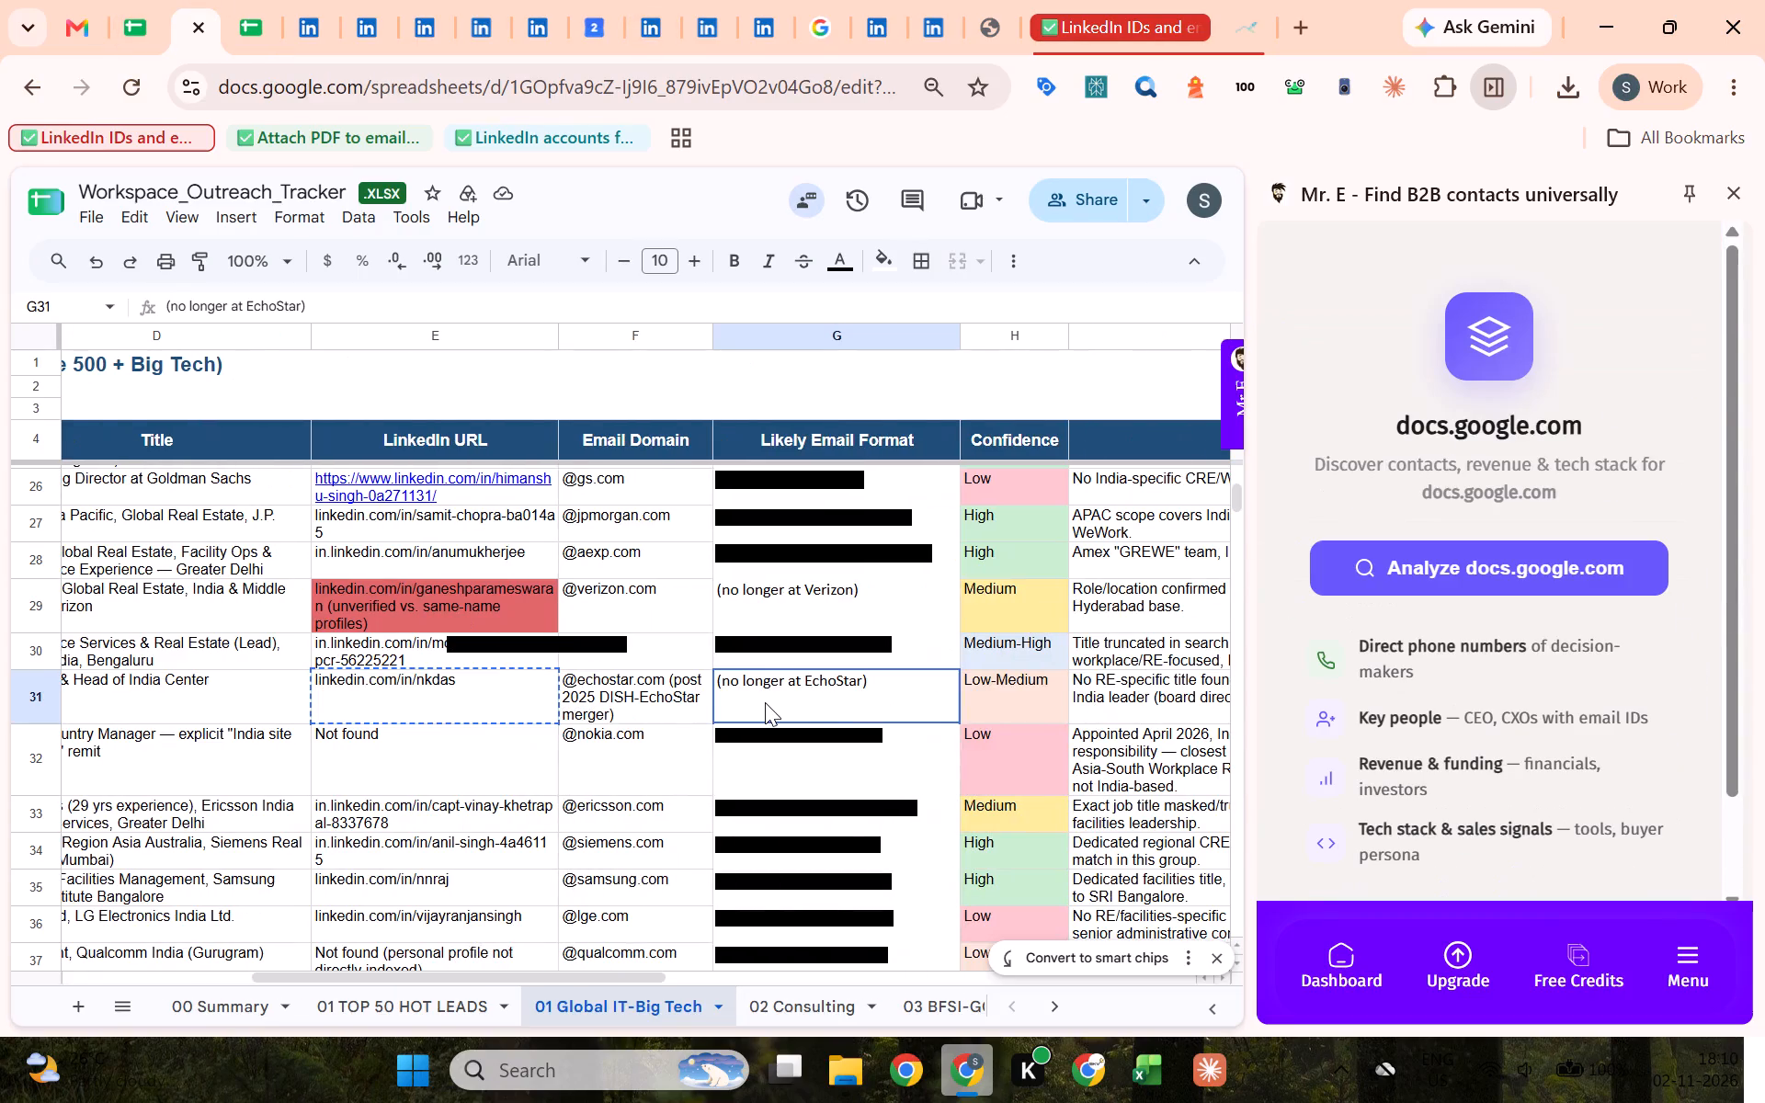
key("ctrl+v")
left_click_drag(309, 304, 11, 343)
key("backslash")
key("BackSpace")
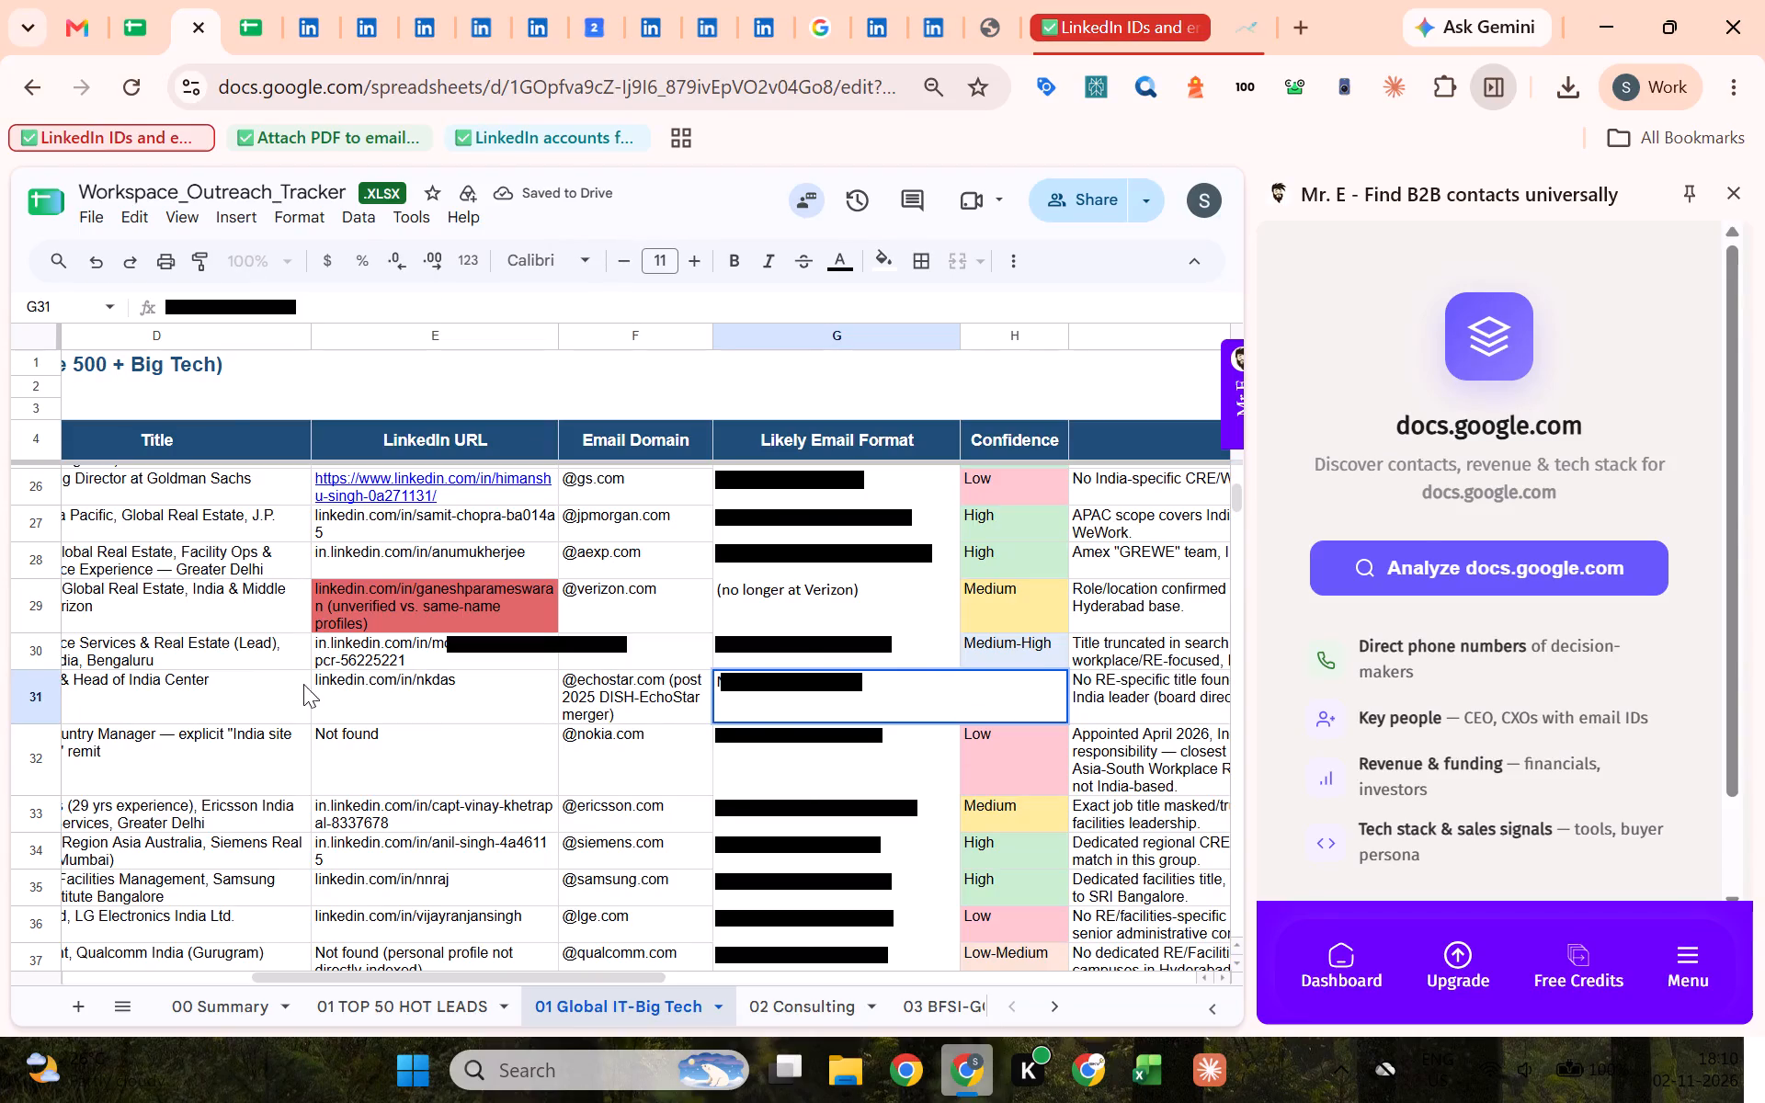
left_click(555, 694)
Close the Mr. E contact finder and check the Likely Email Format entries from Nokia India down to Pinterest India.
scroll(555, 694, "down", 1)
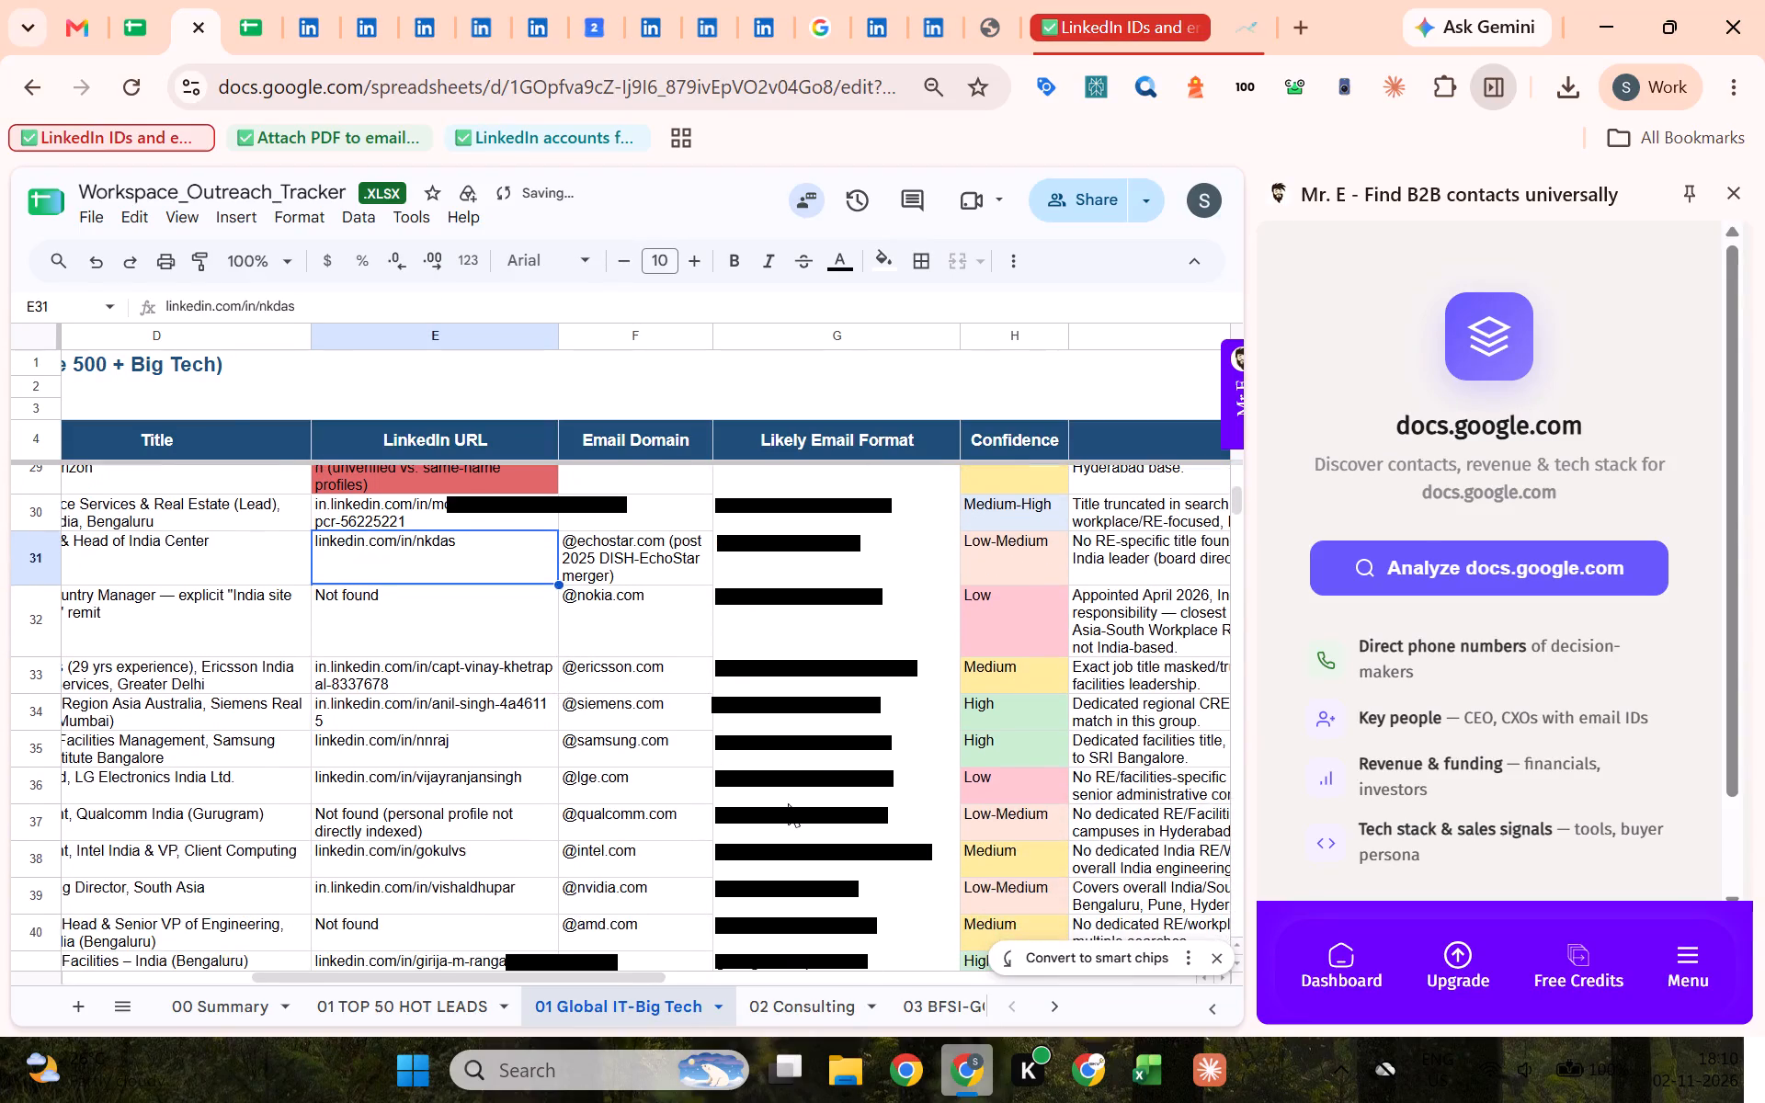
scroll(788, 803, "down", 1)
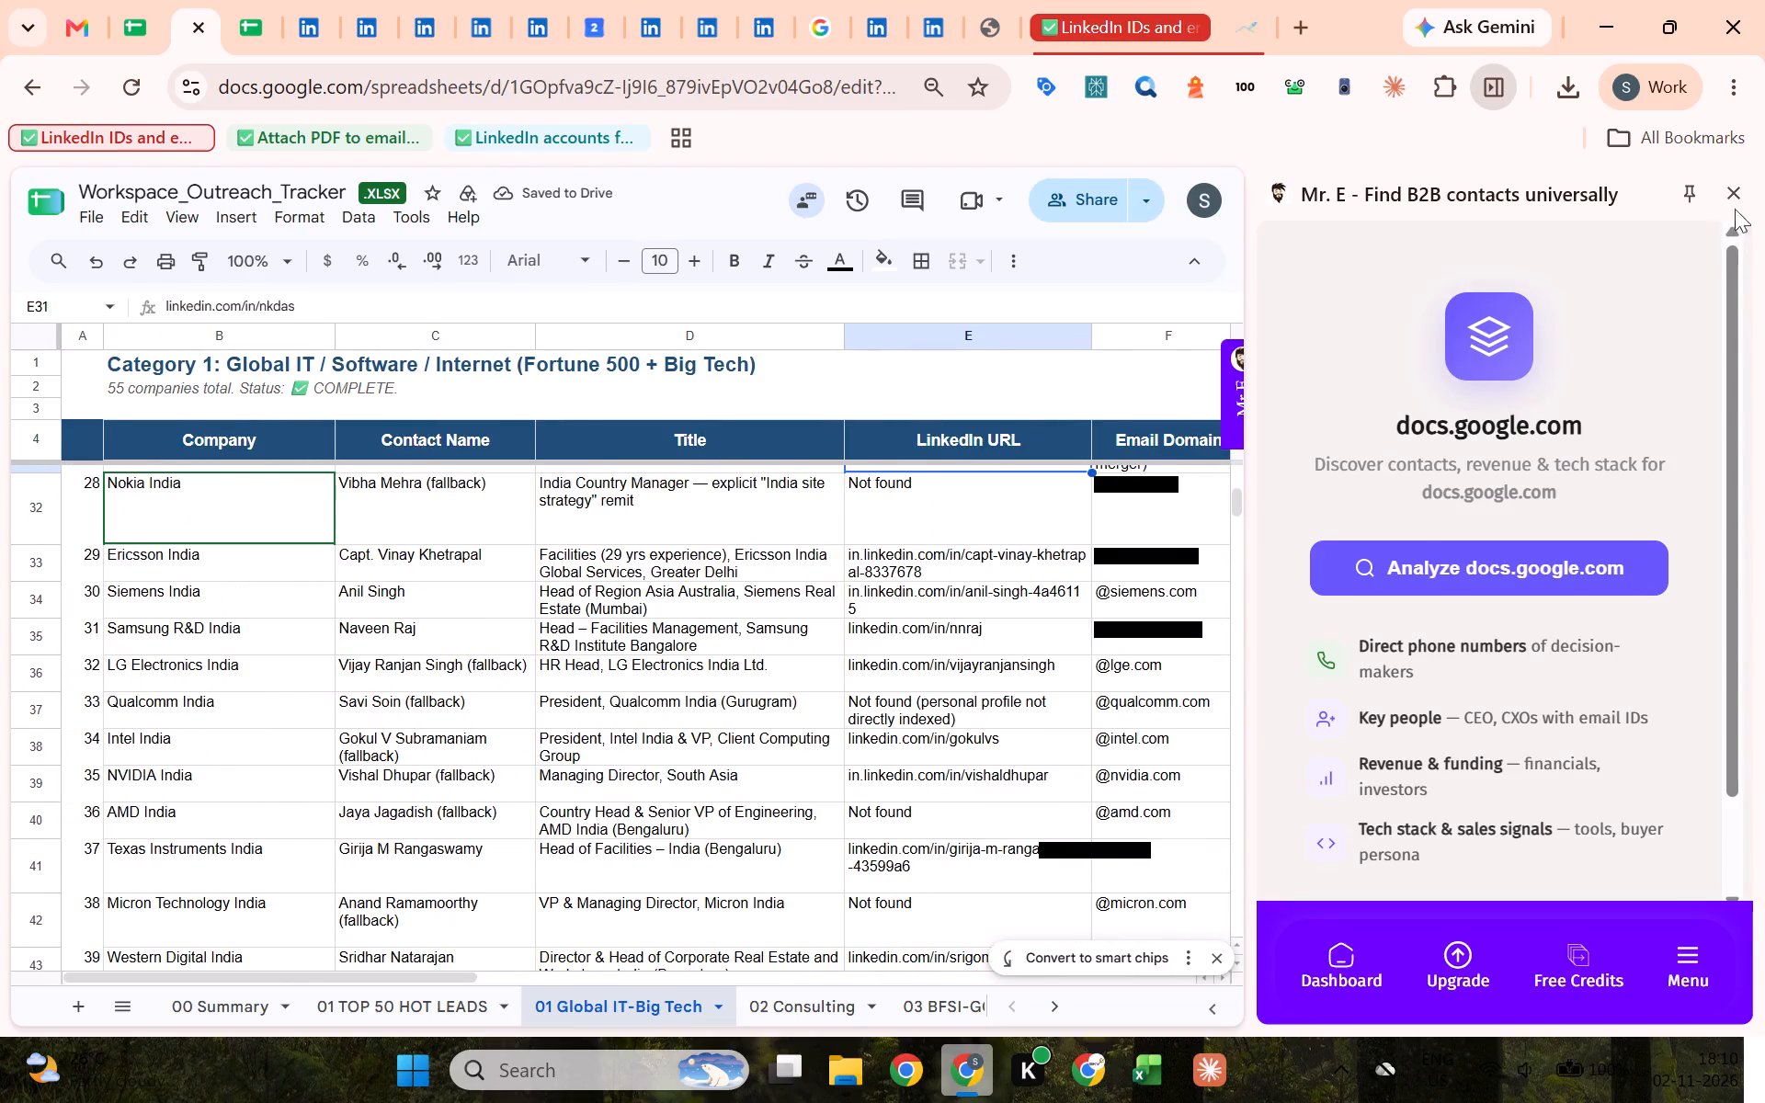
left_click(1735, 186)
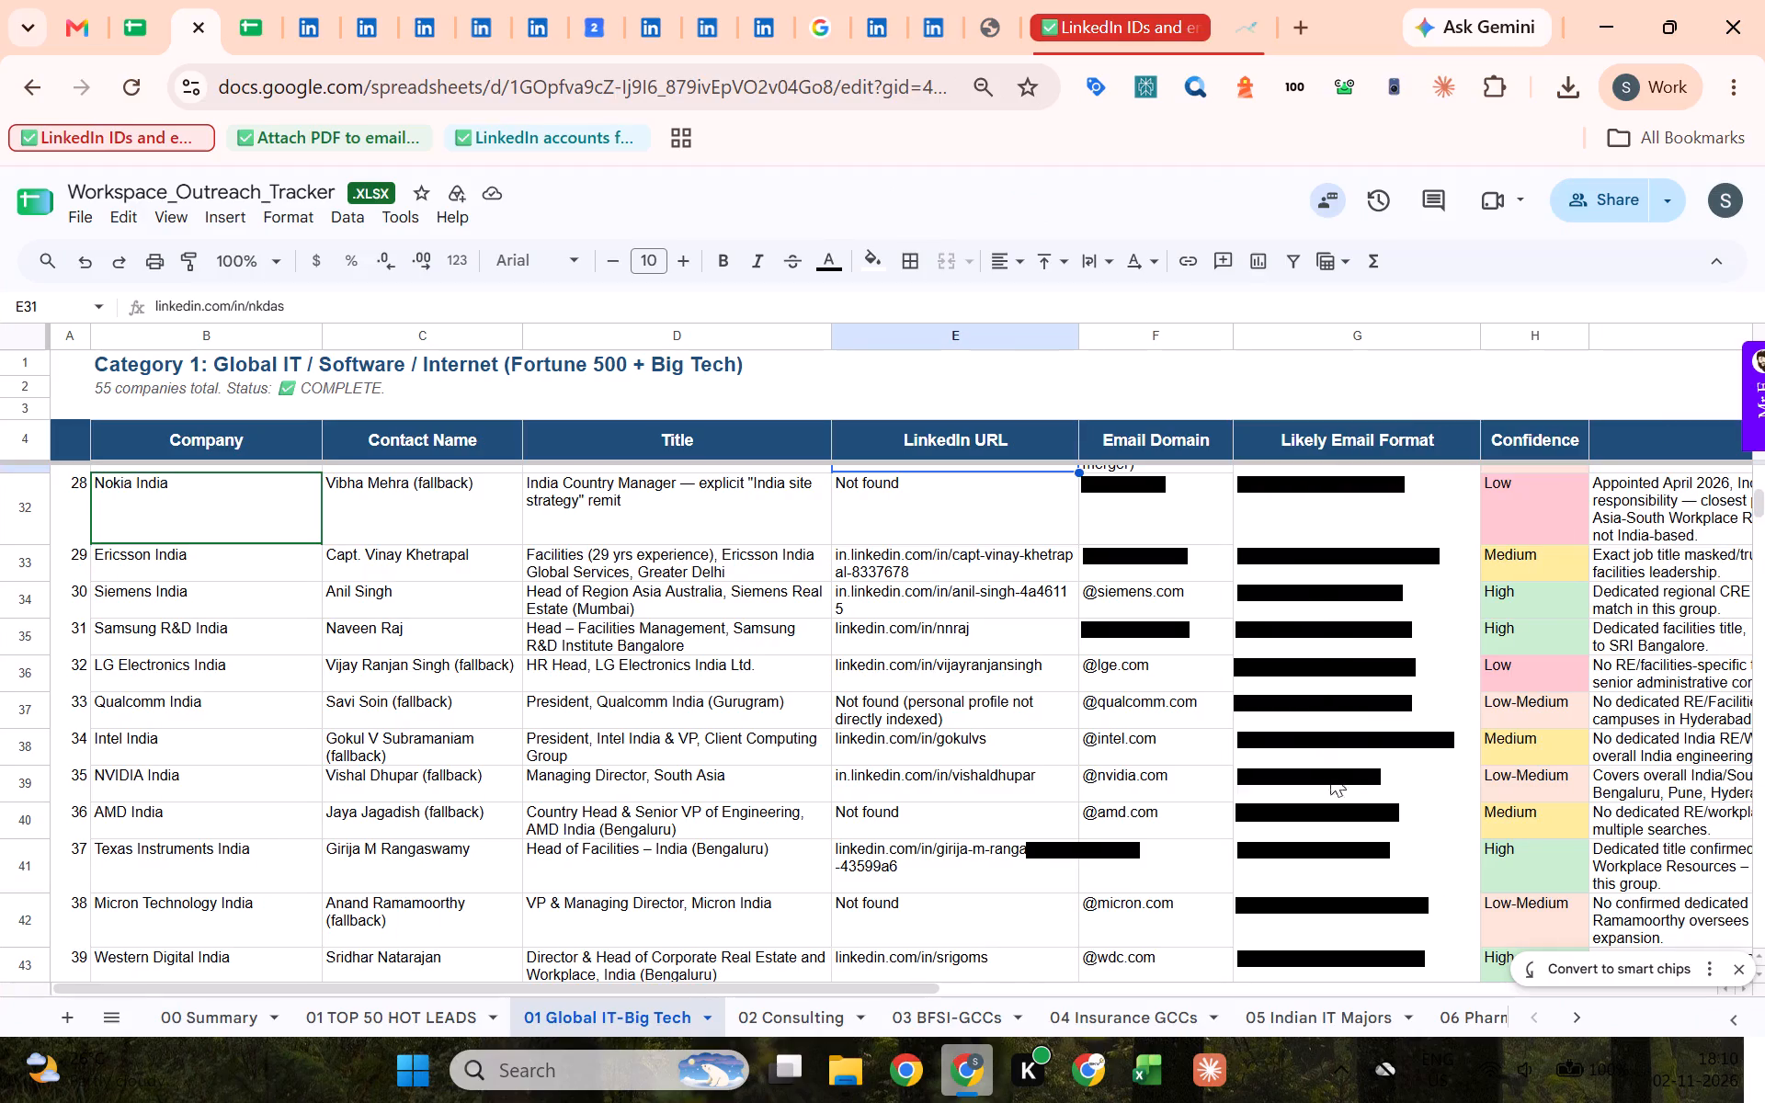
scroll(1331, 781, "down", 1)
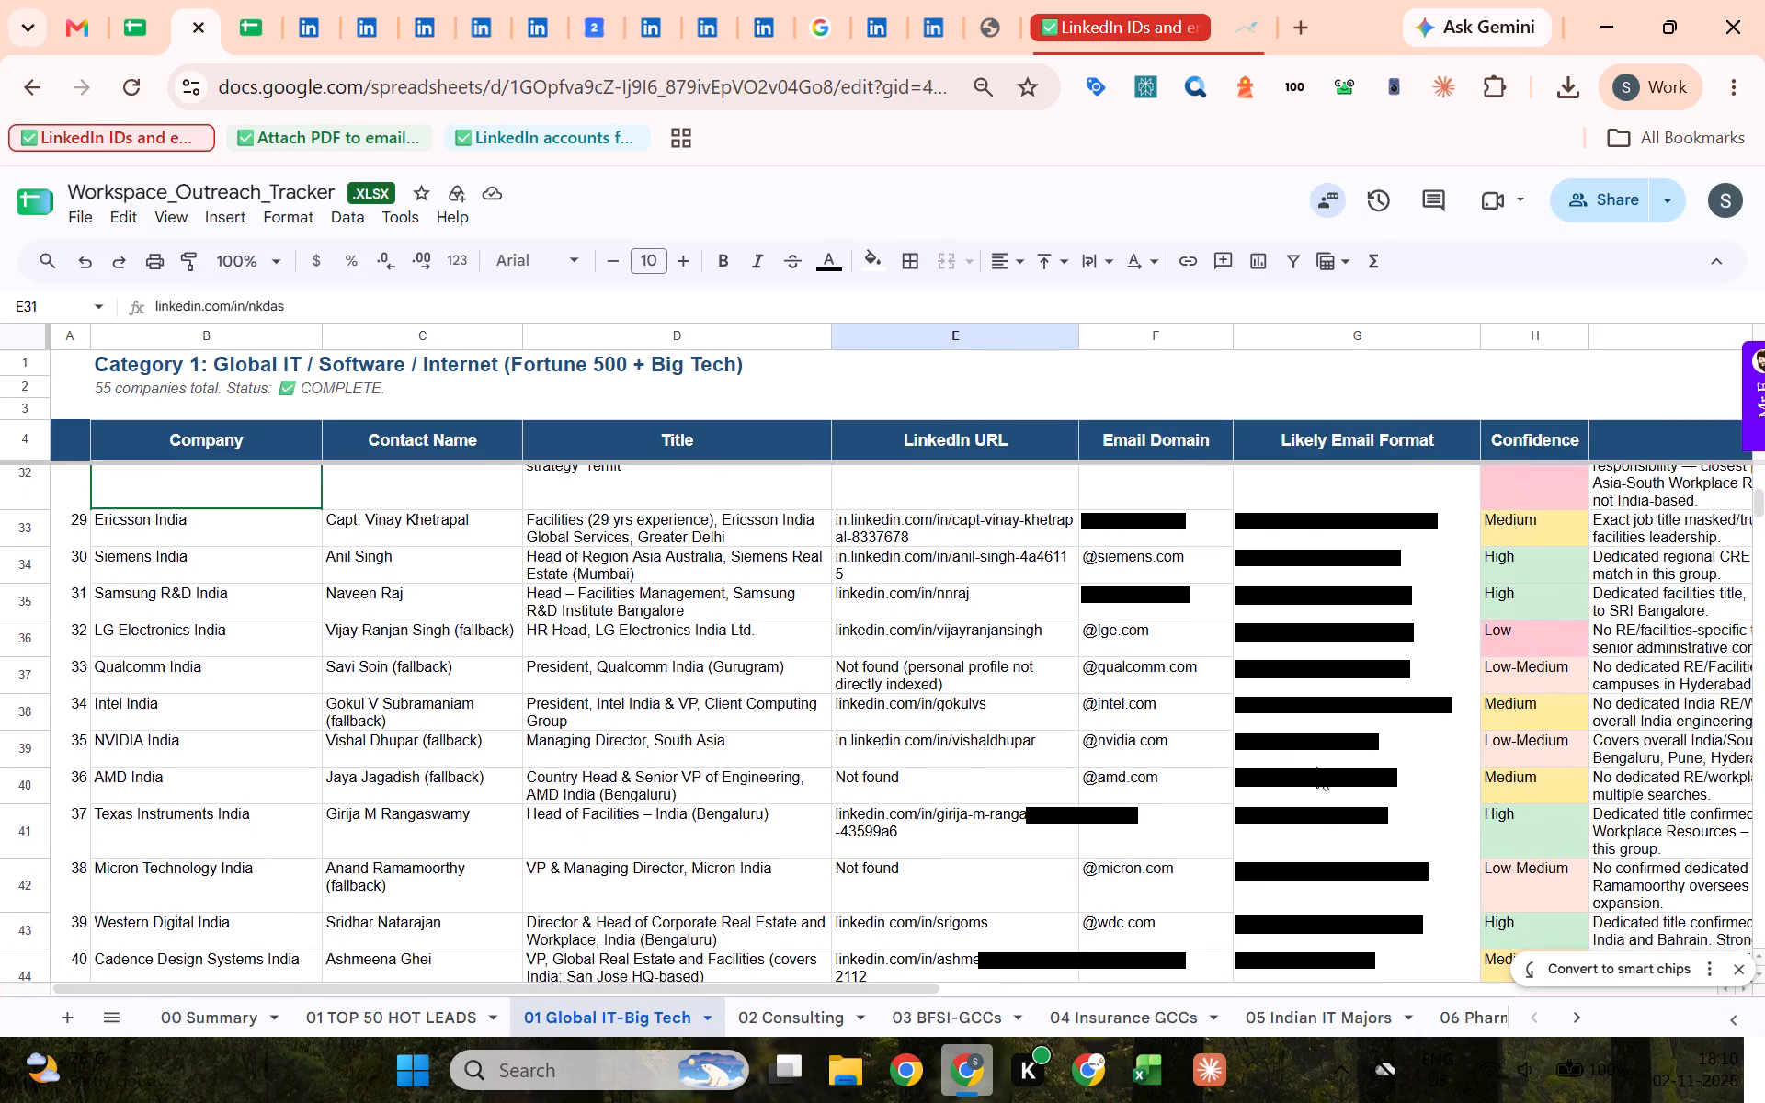
scroll(1289, 739, "down", 1)
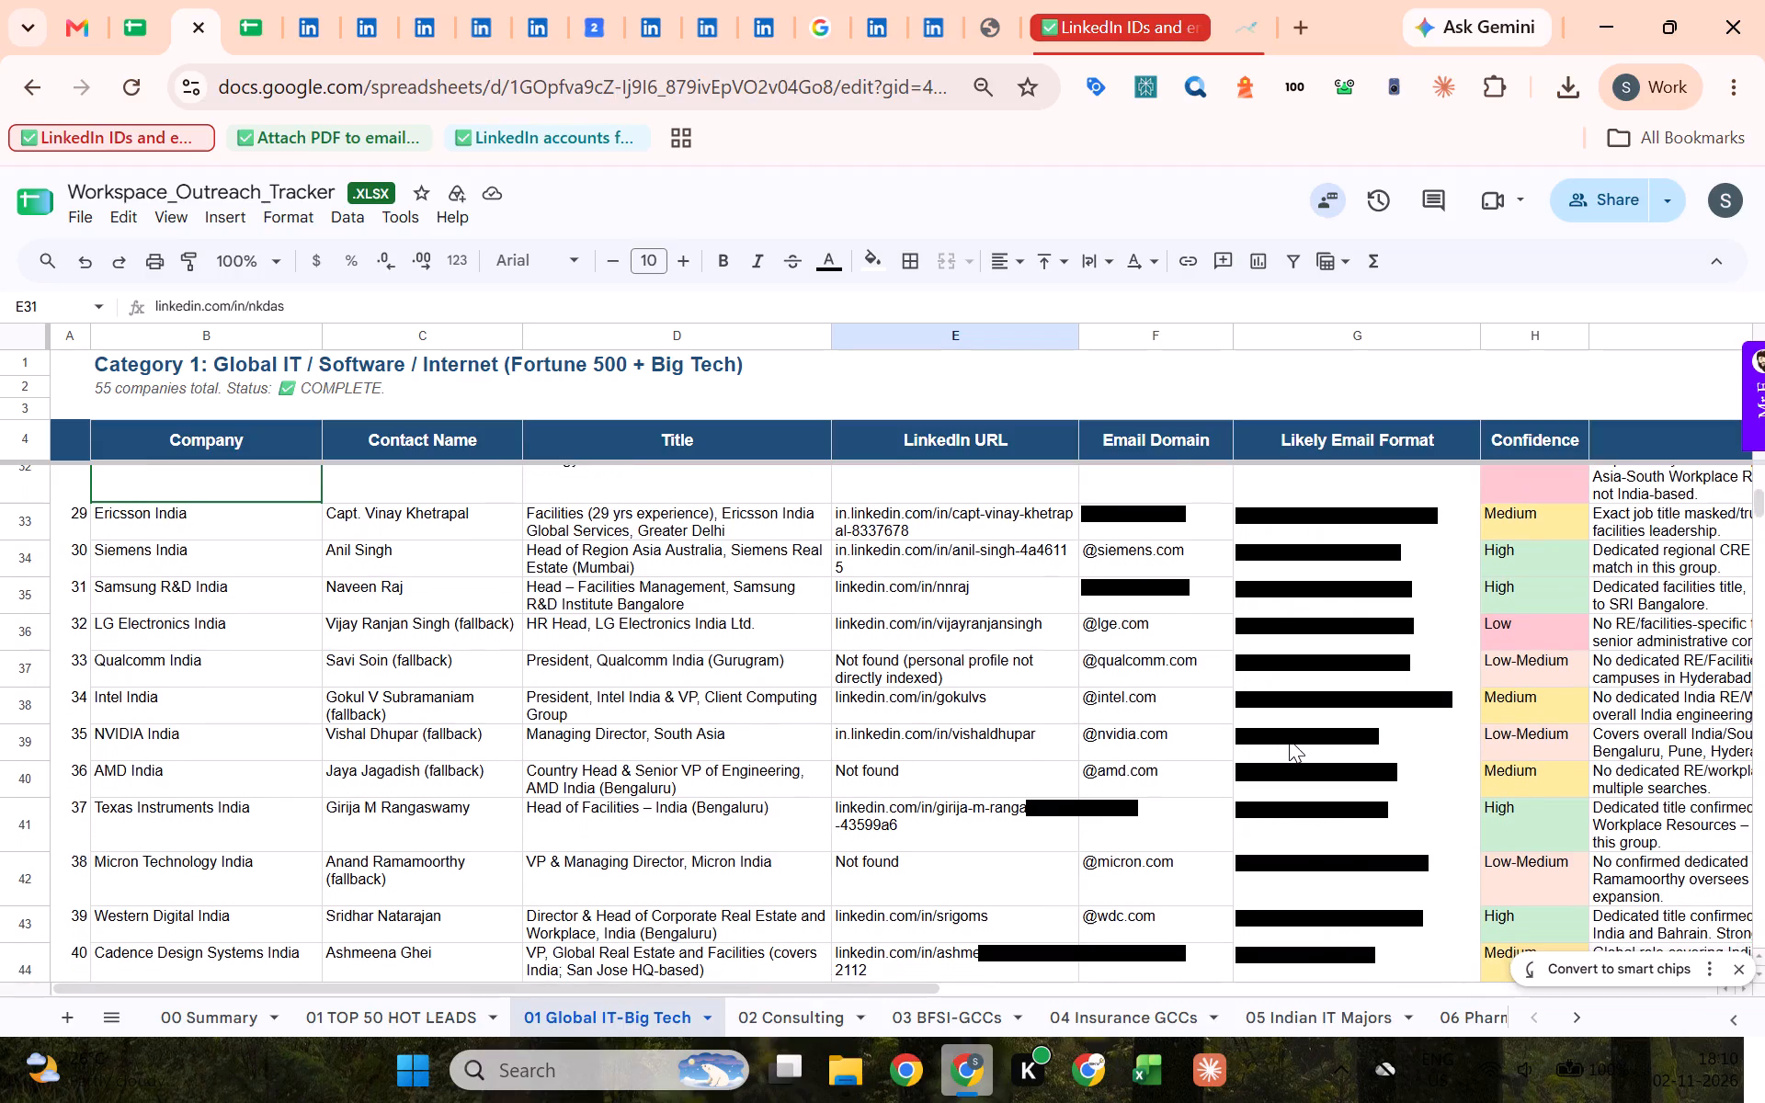
scroll(1289, 739, "down", 2)
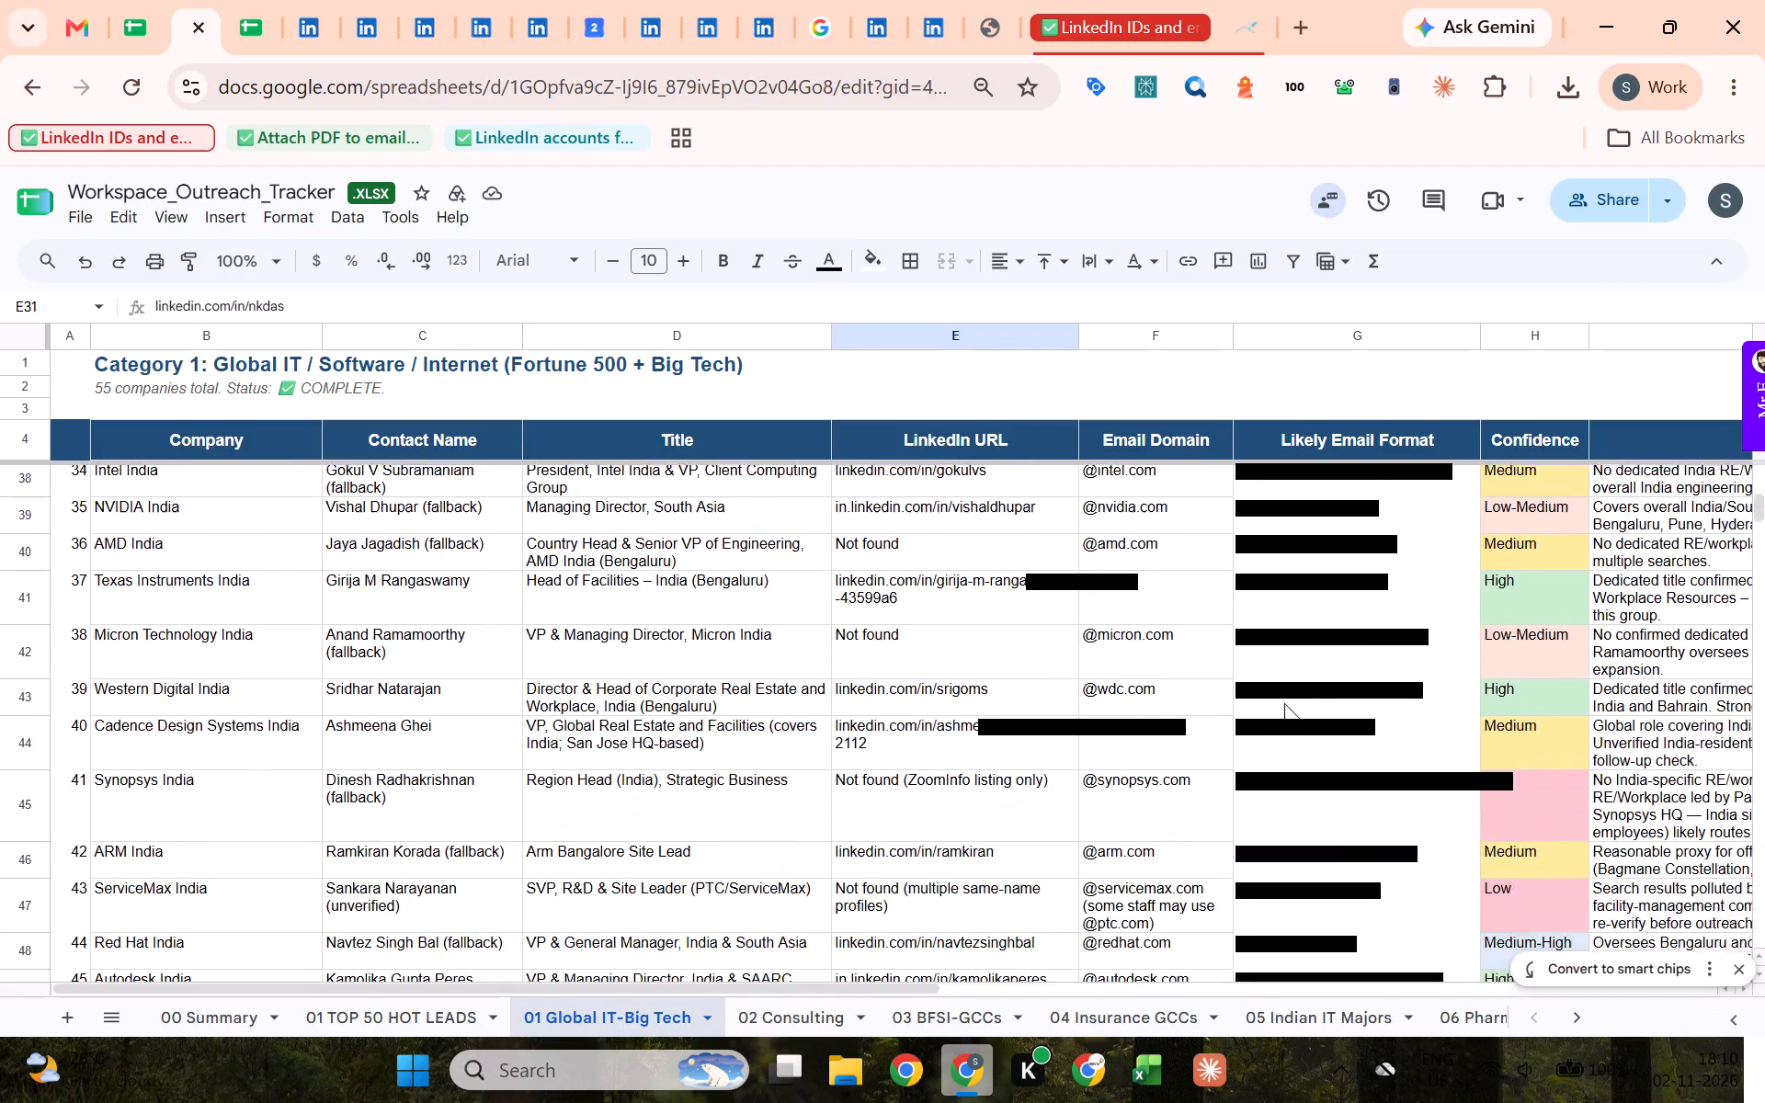
scroll(1284, 703, "down", 2)
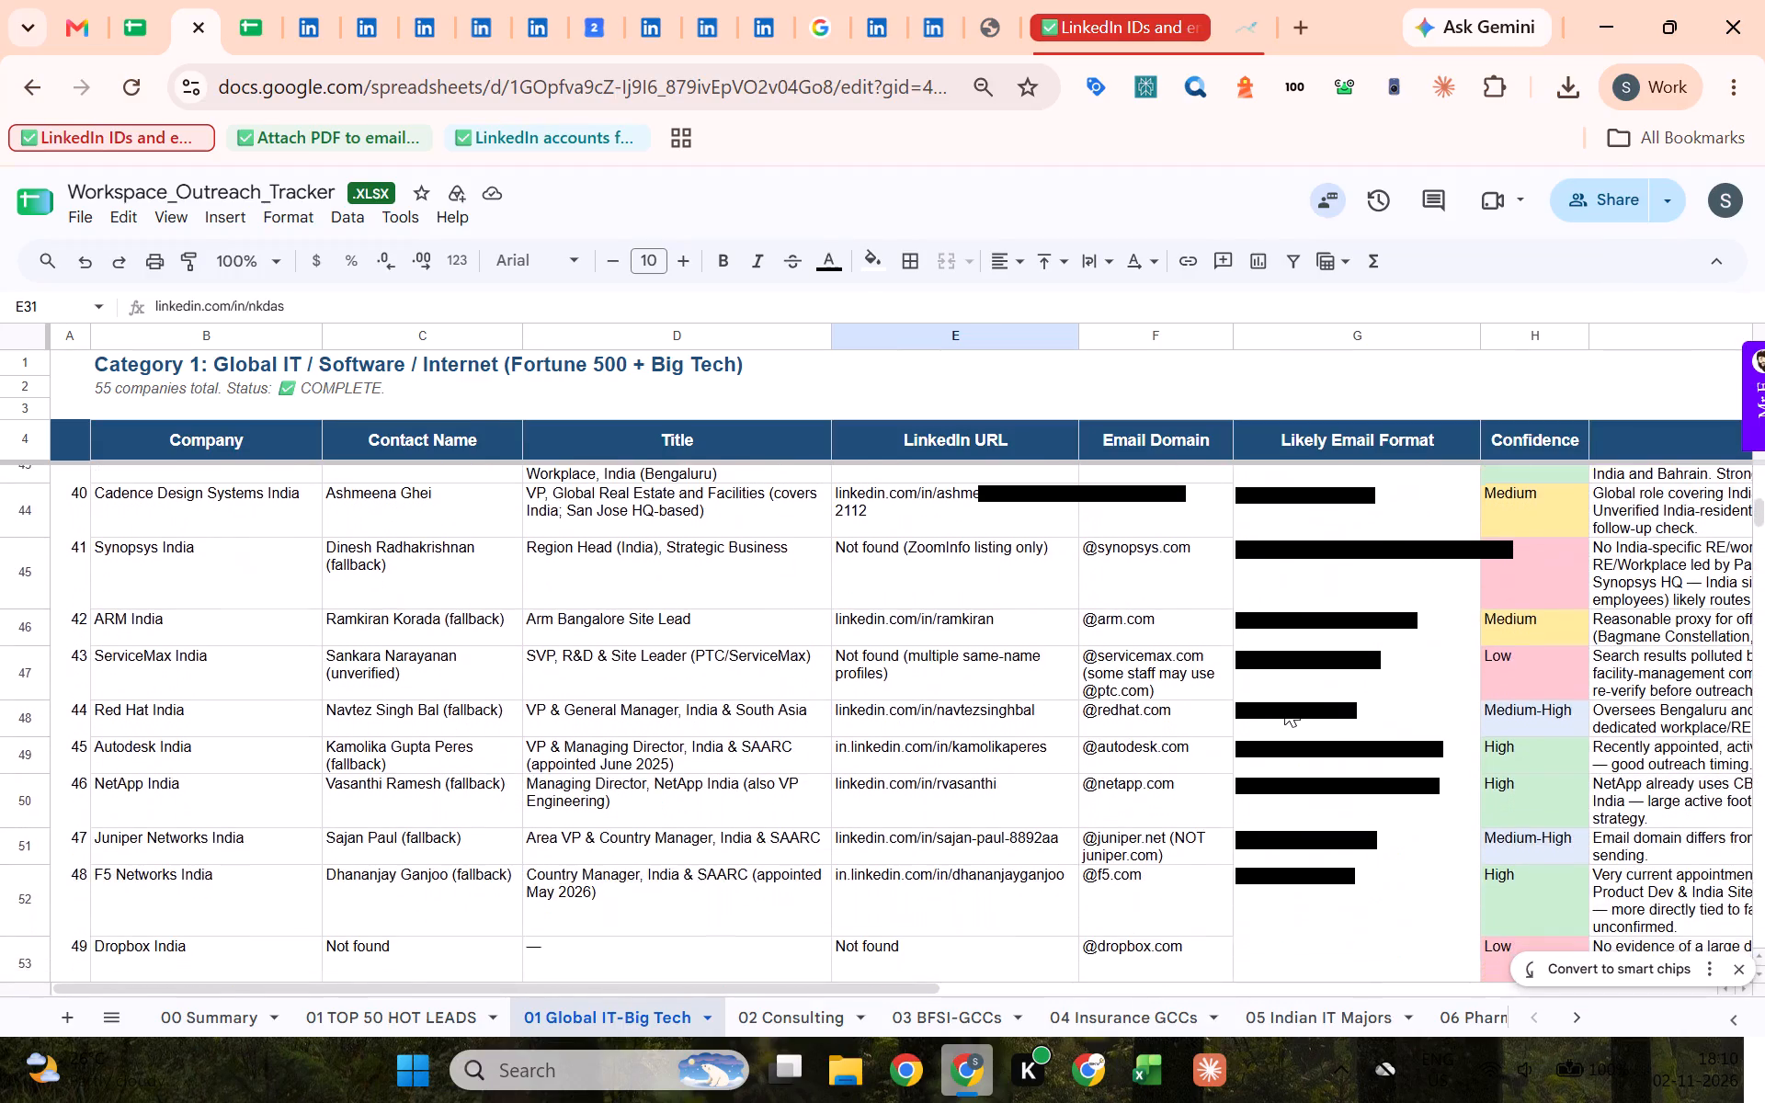
scroll(1284, 703, "down", 3)
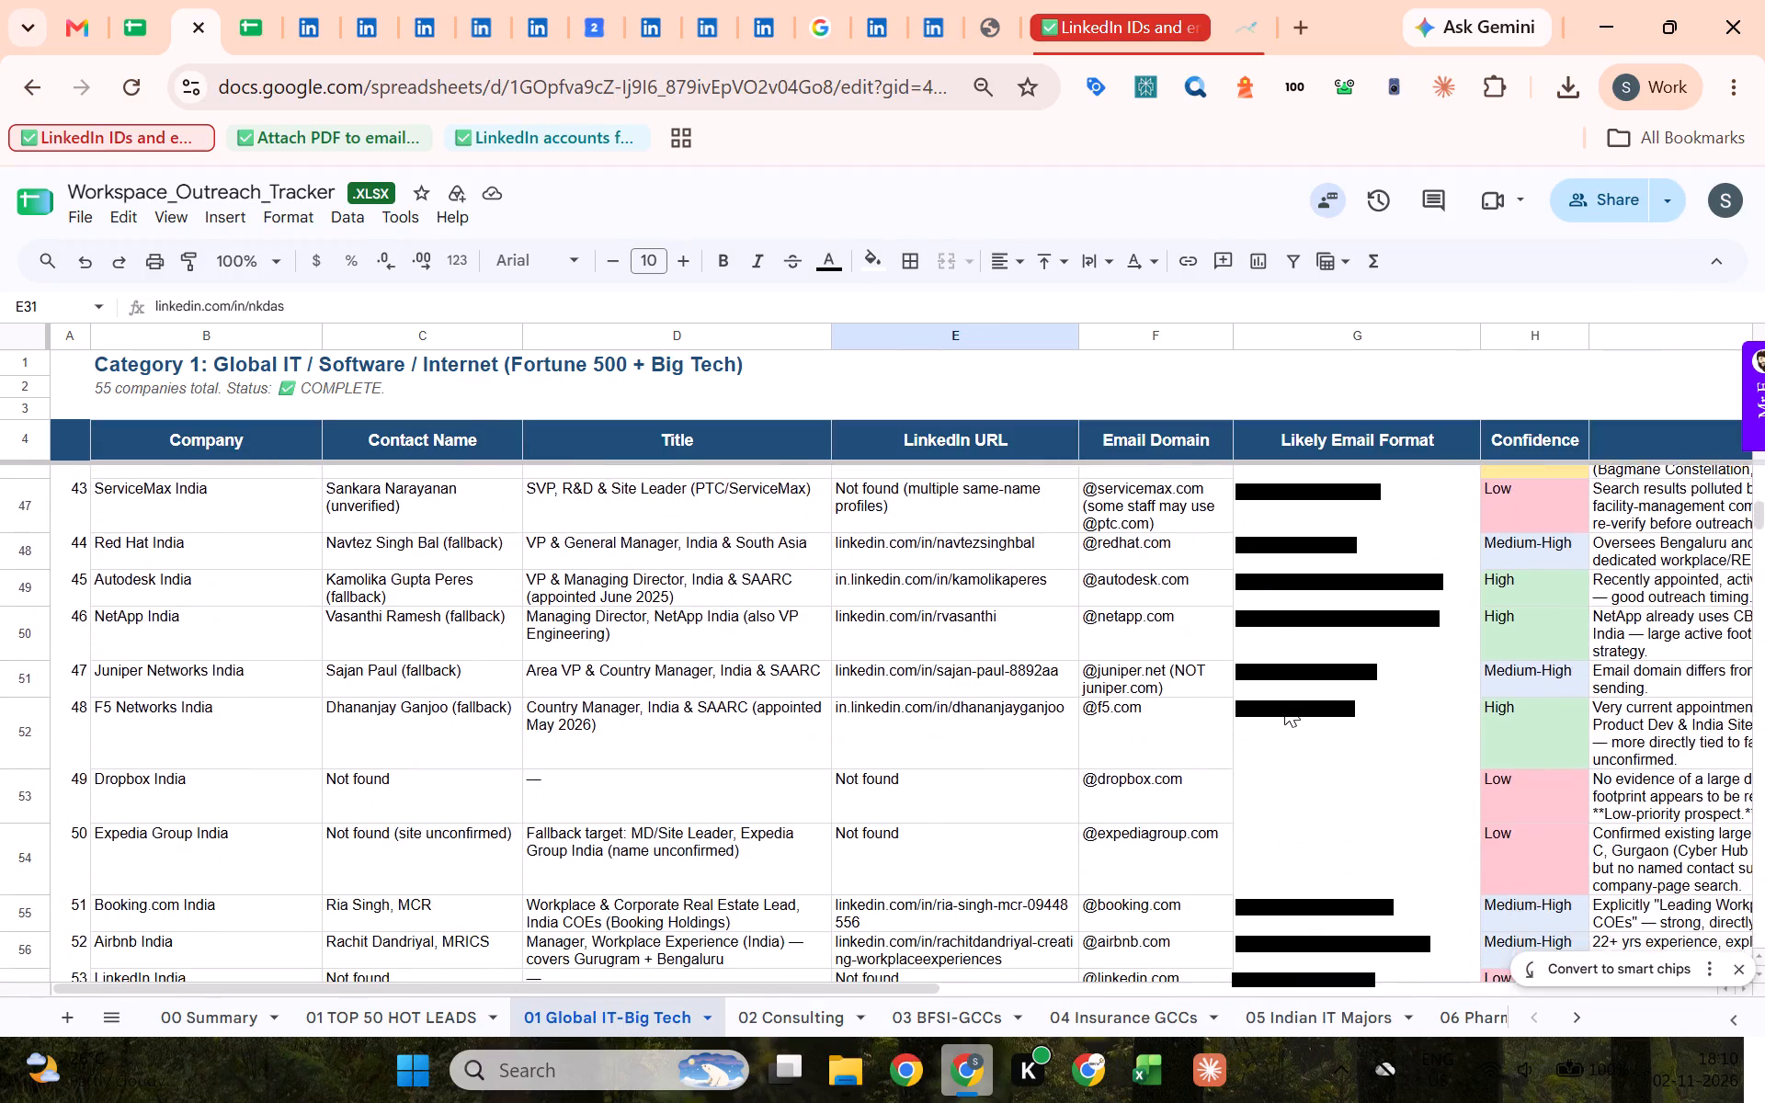
scroll(1284, 703, "down", 1)
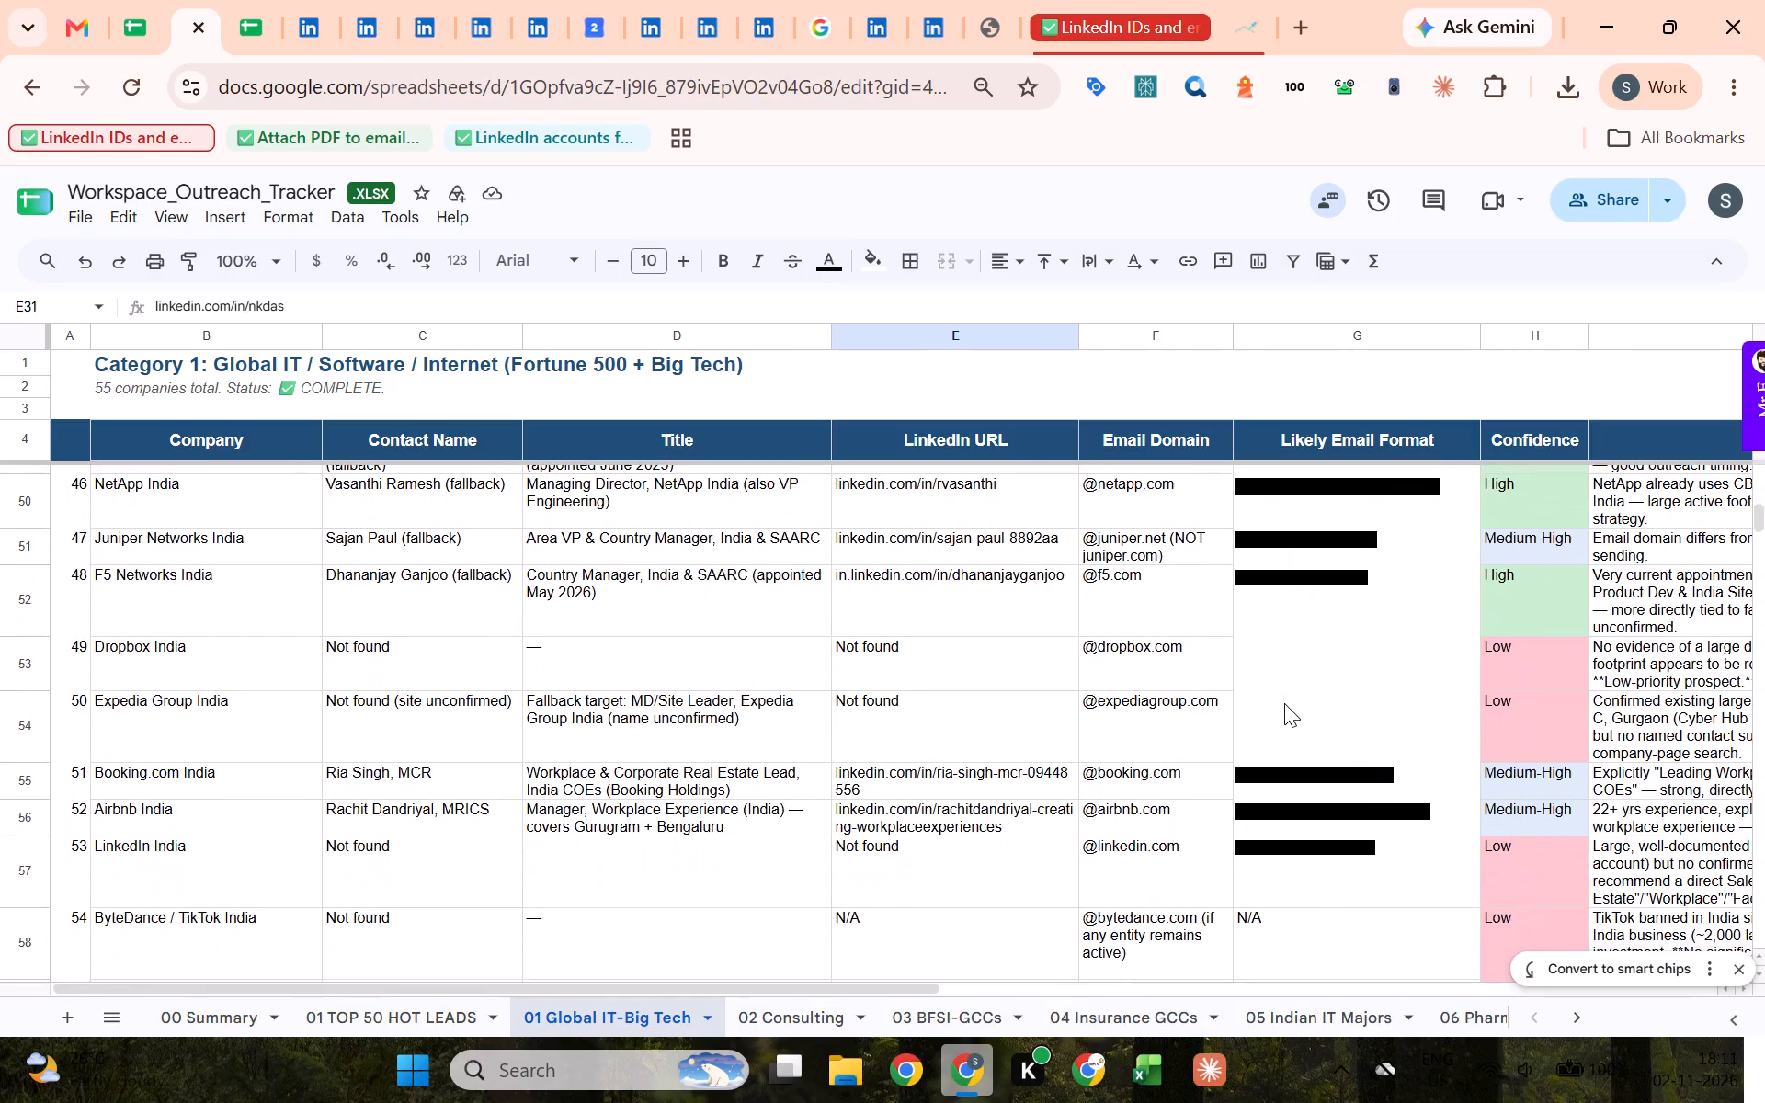
scroll(1284, 703, "down", 1)
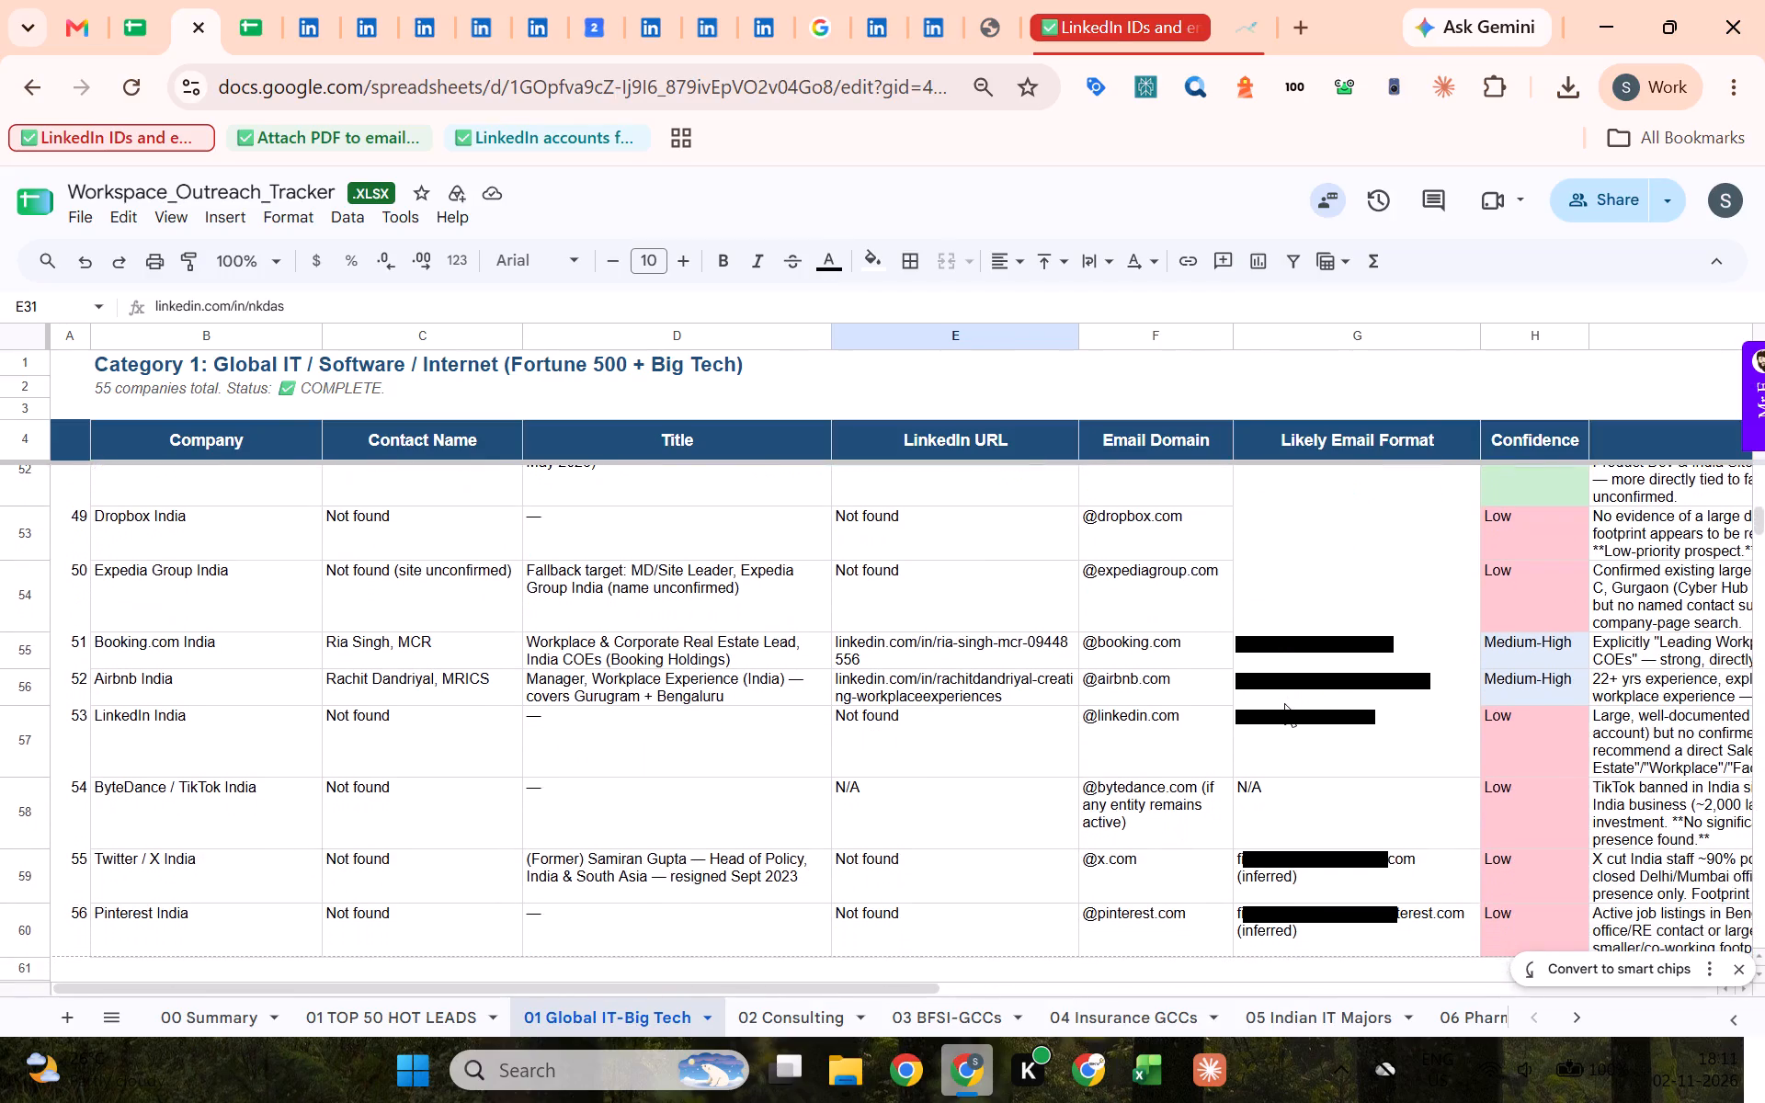
scroll(1284, 703, "down", 1)
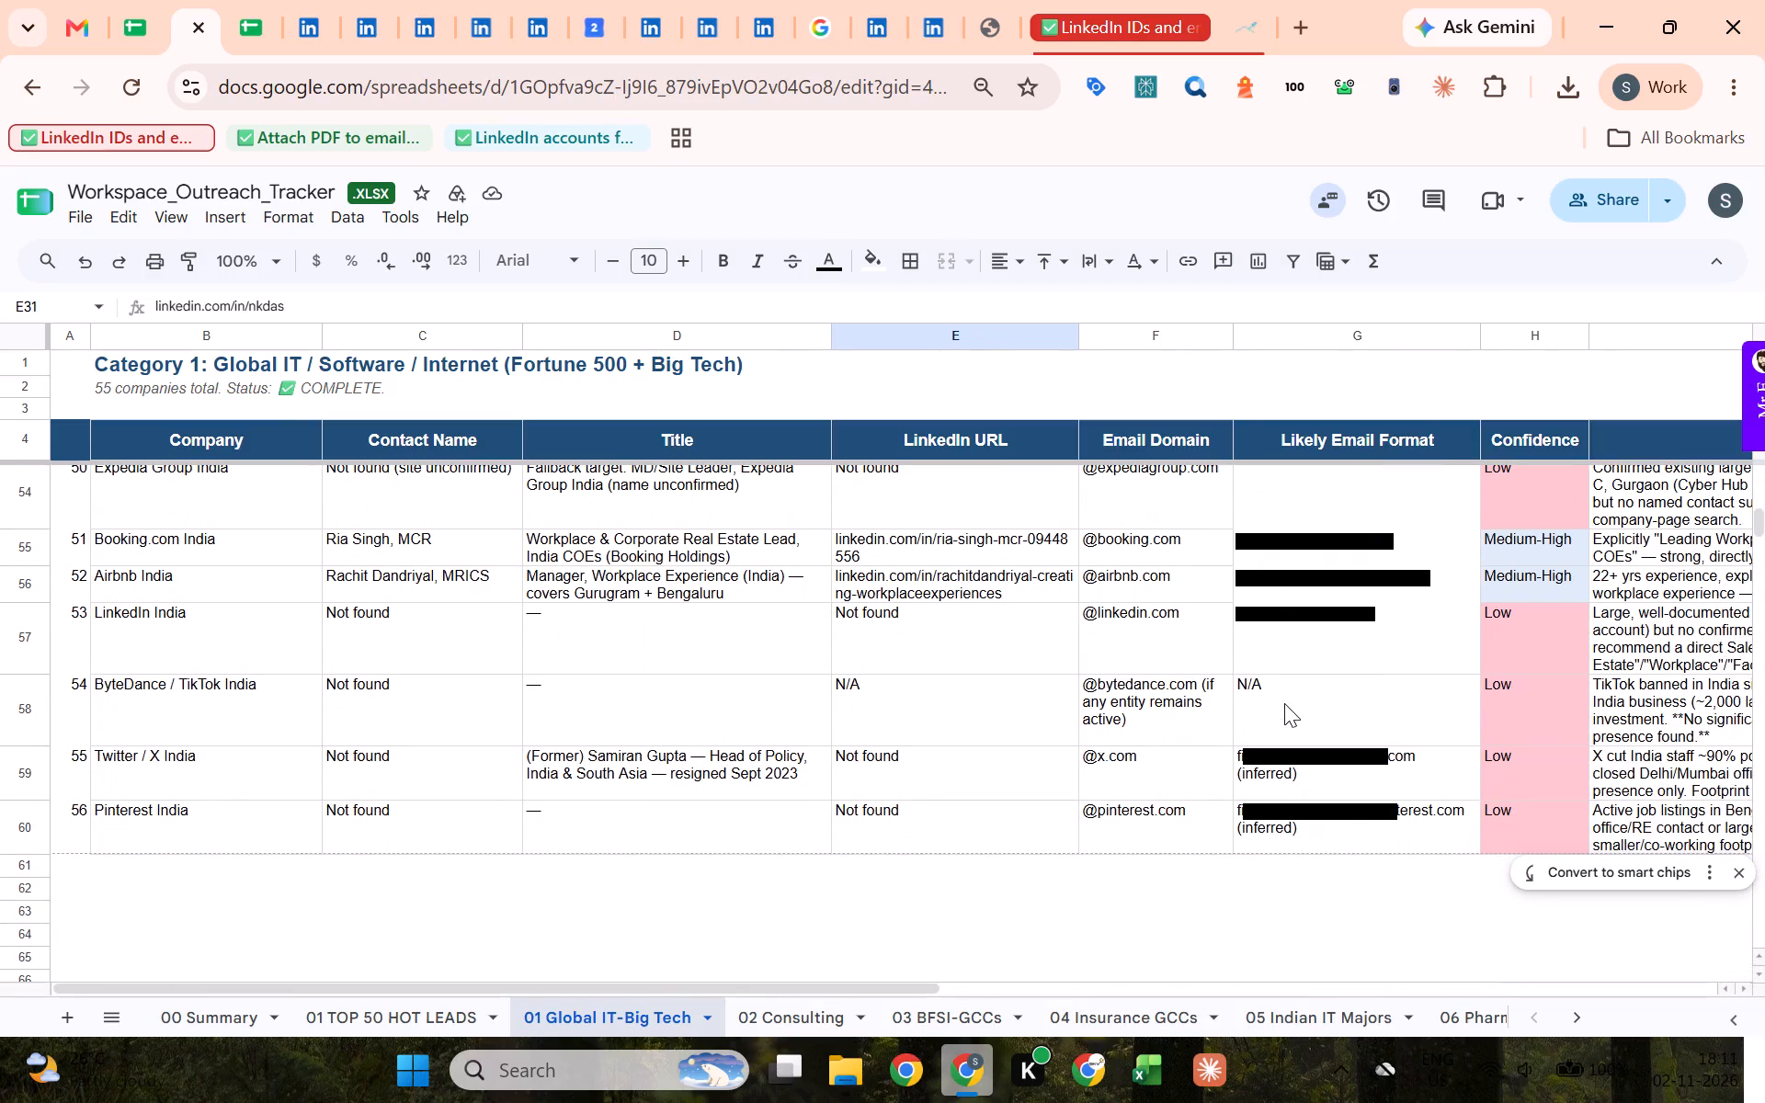
scroll(1284, 703, "up", 1)
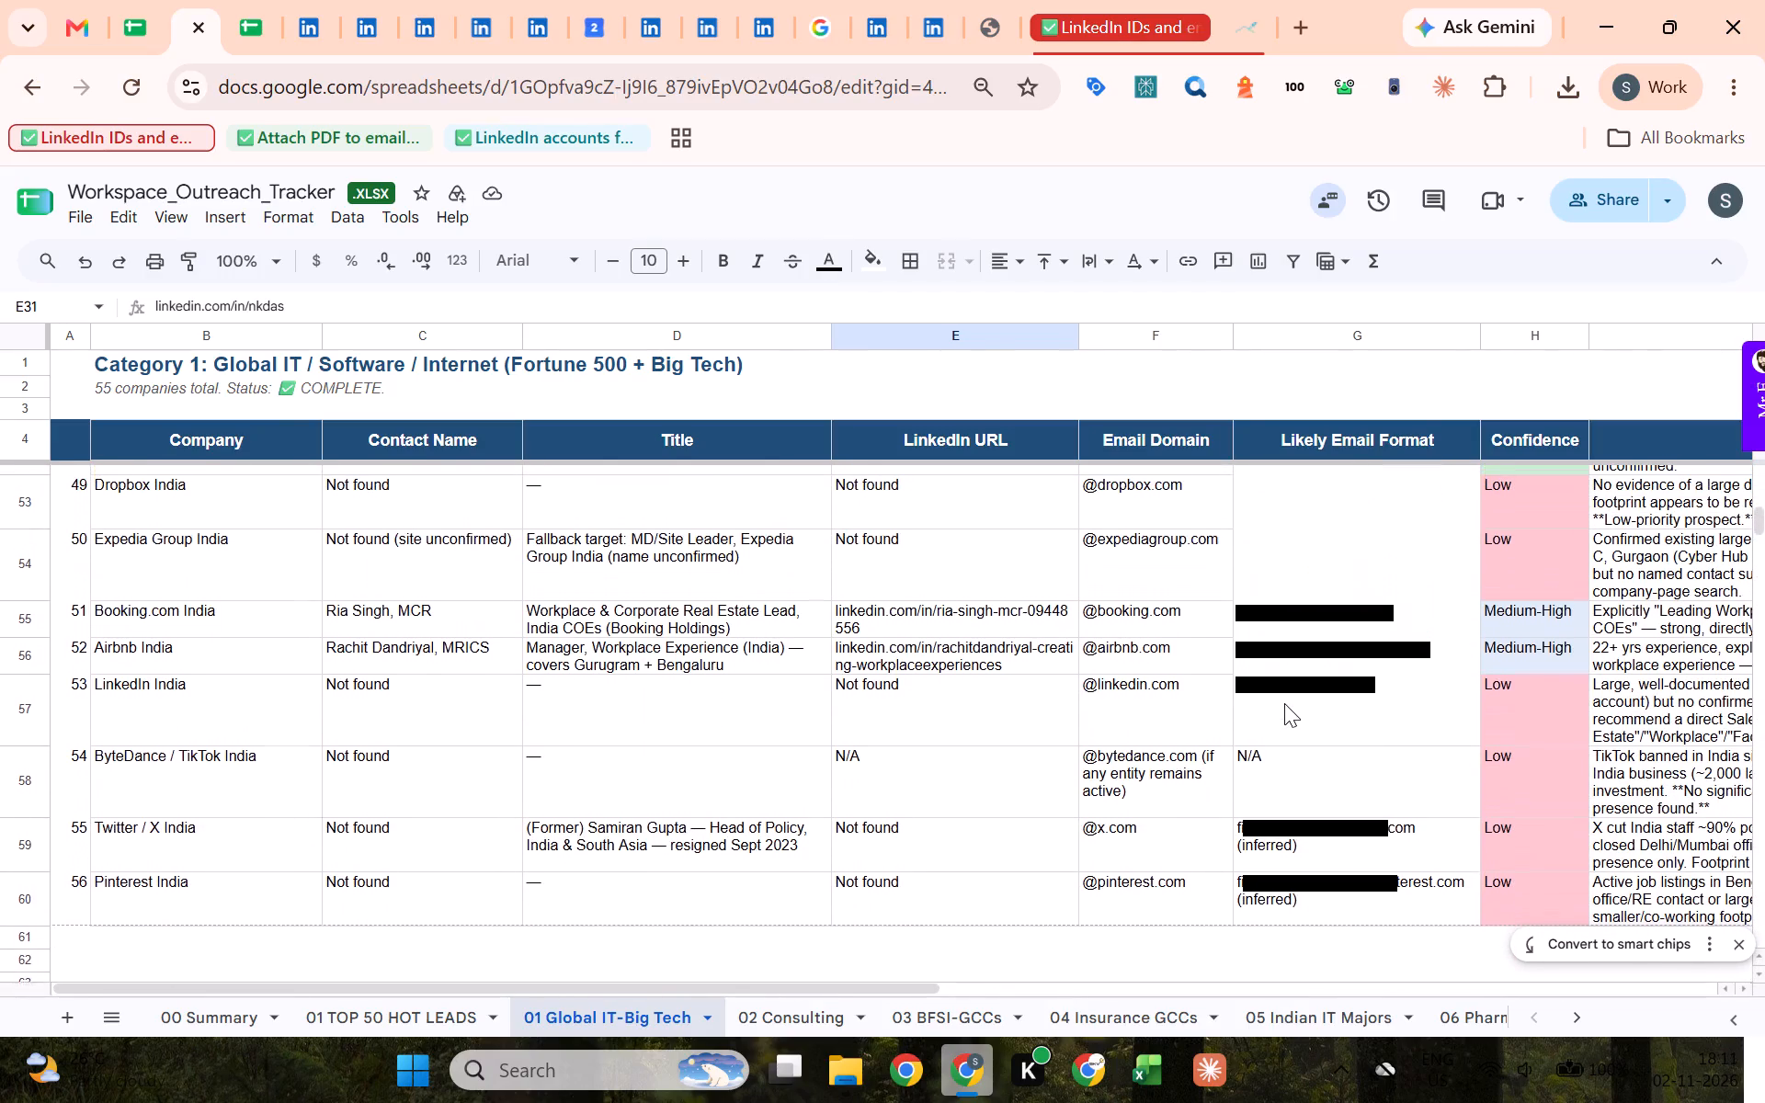
scroll(1284, 703, "up", 2)
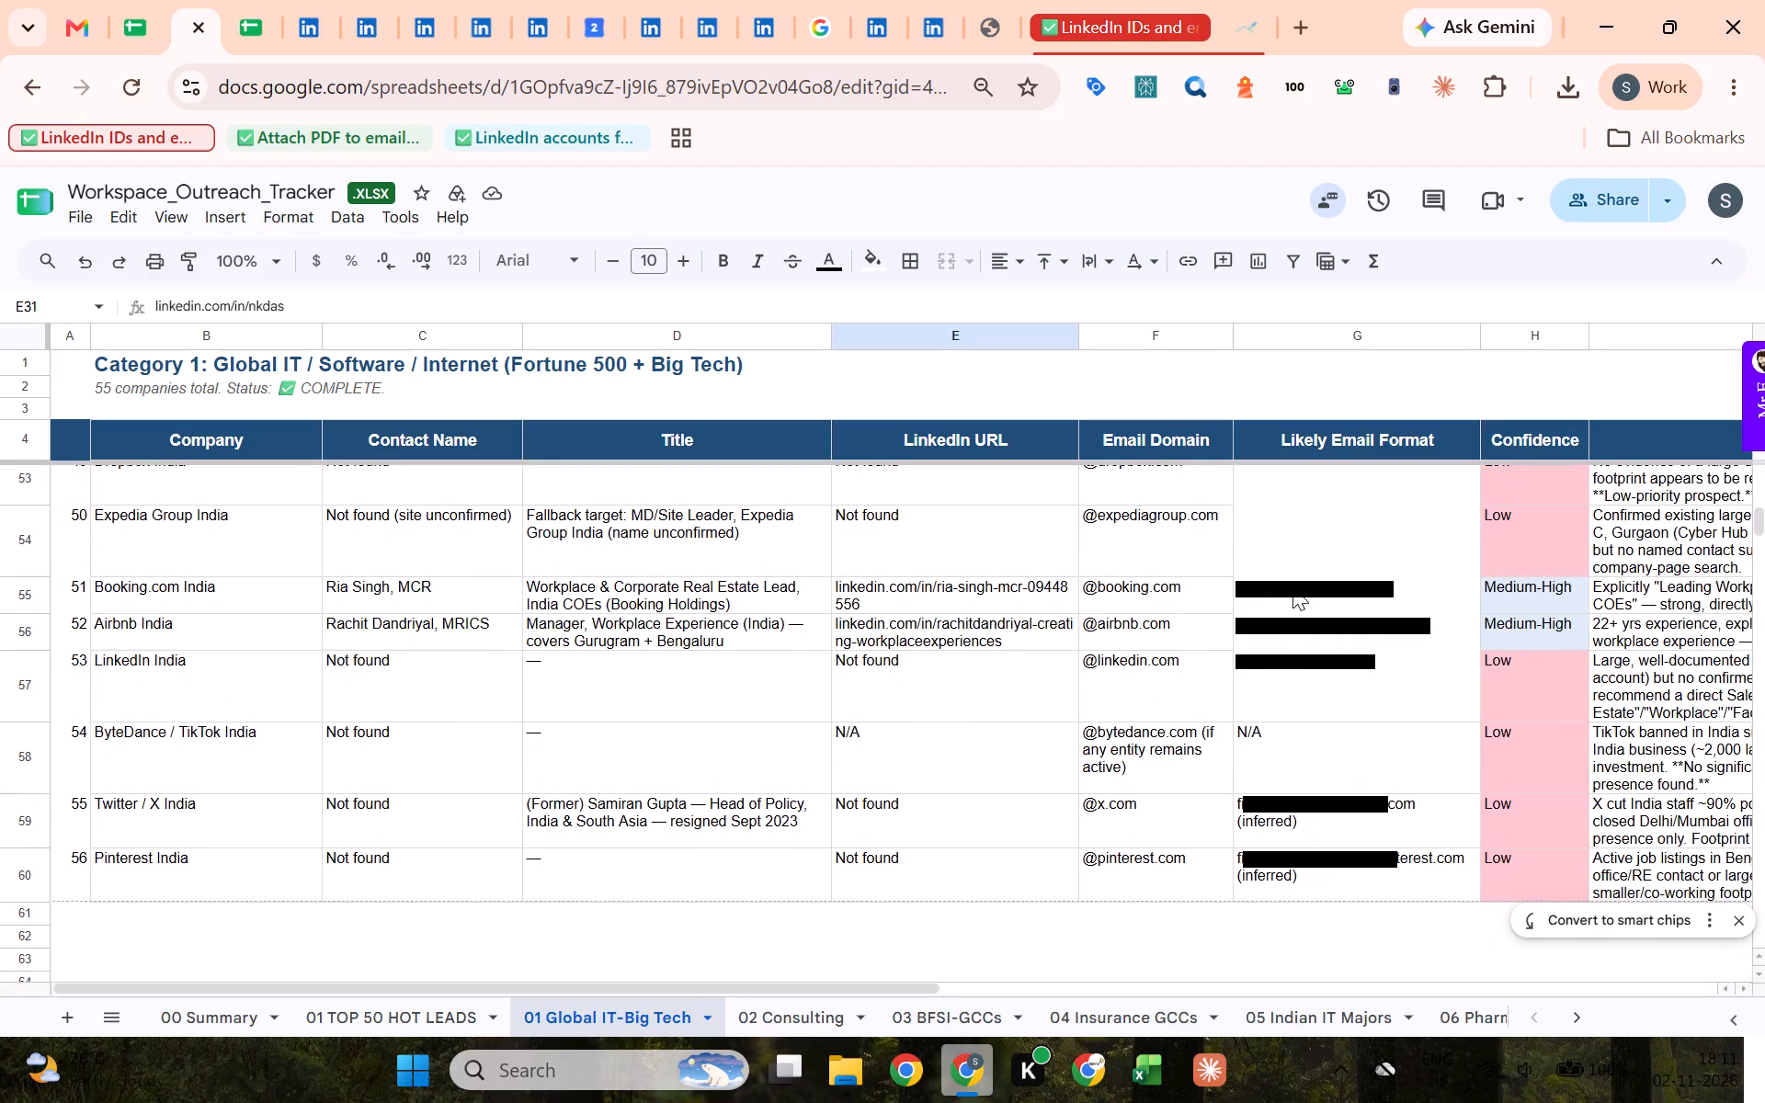
Review the company rows on the 01 Global IT-Big Tech sheet, examining the LinkedIn URL entry for Qualcomm India in E37.
scroll(1301, 669, "up", 3)
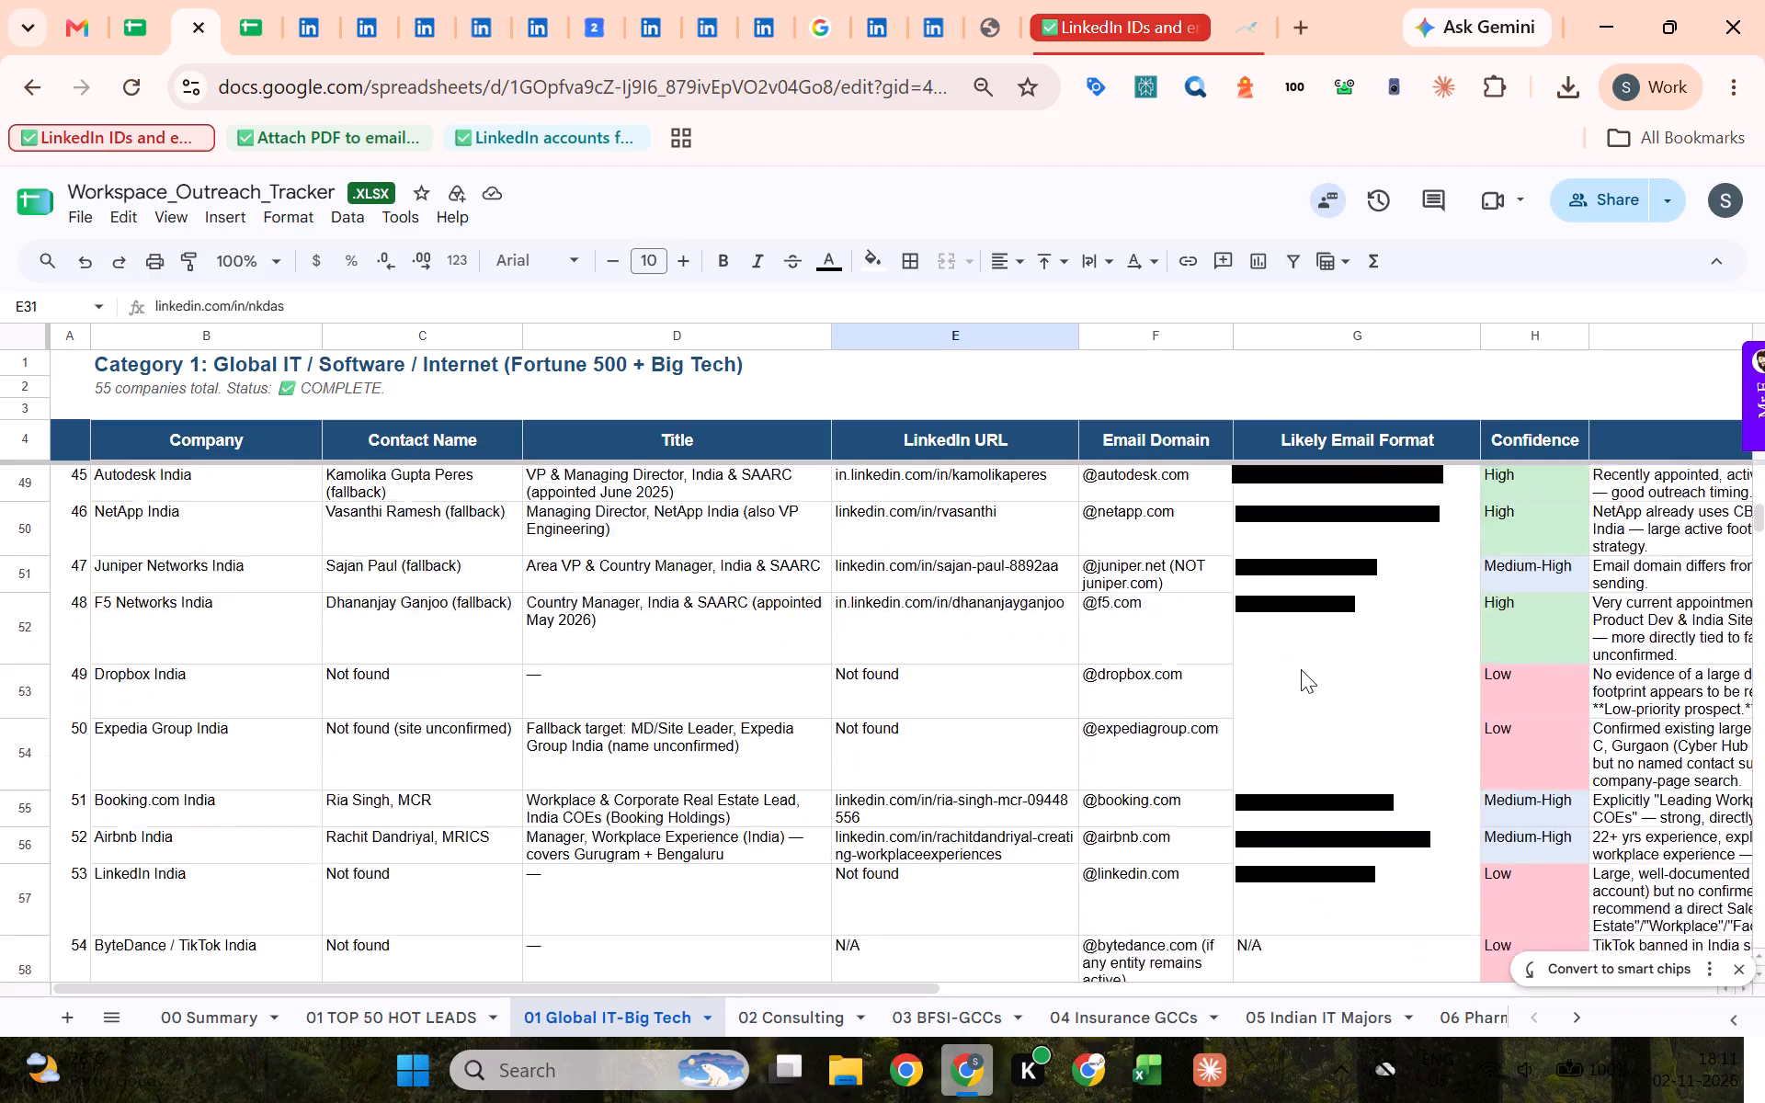
scroll(1301, 669, "up", 14)
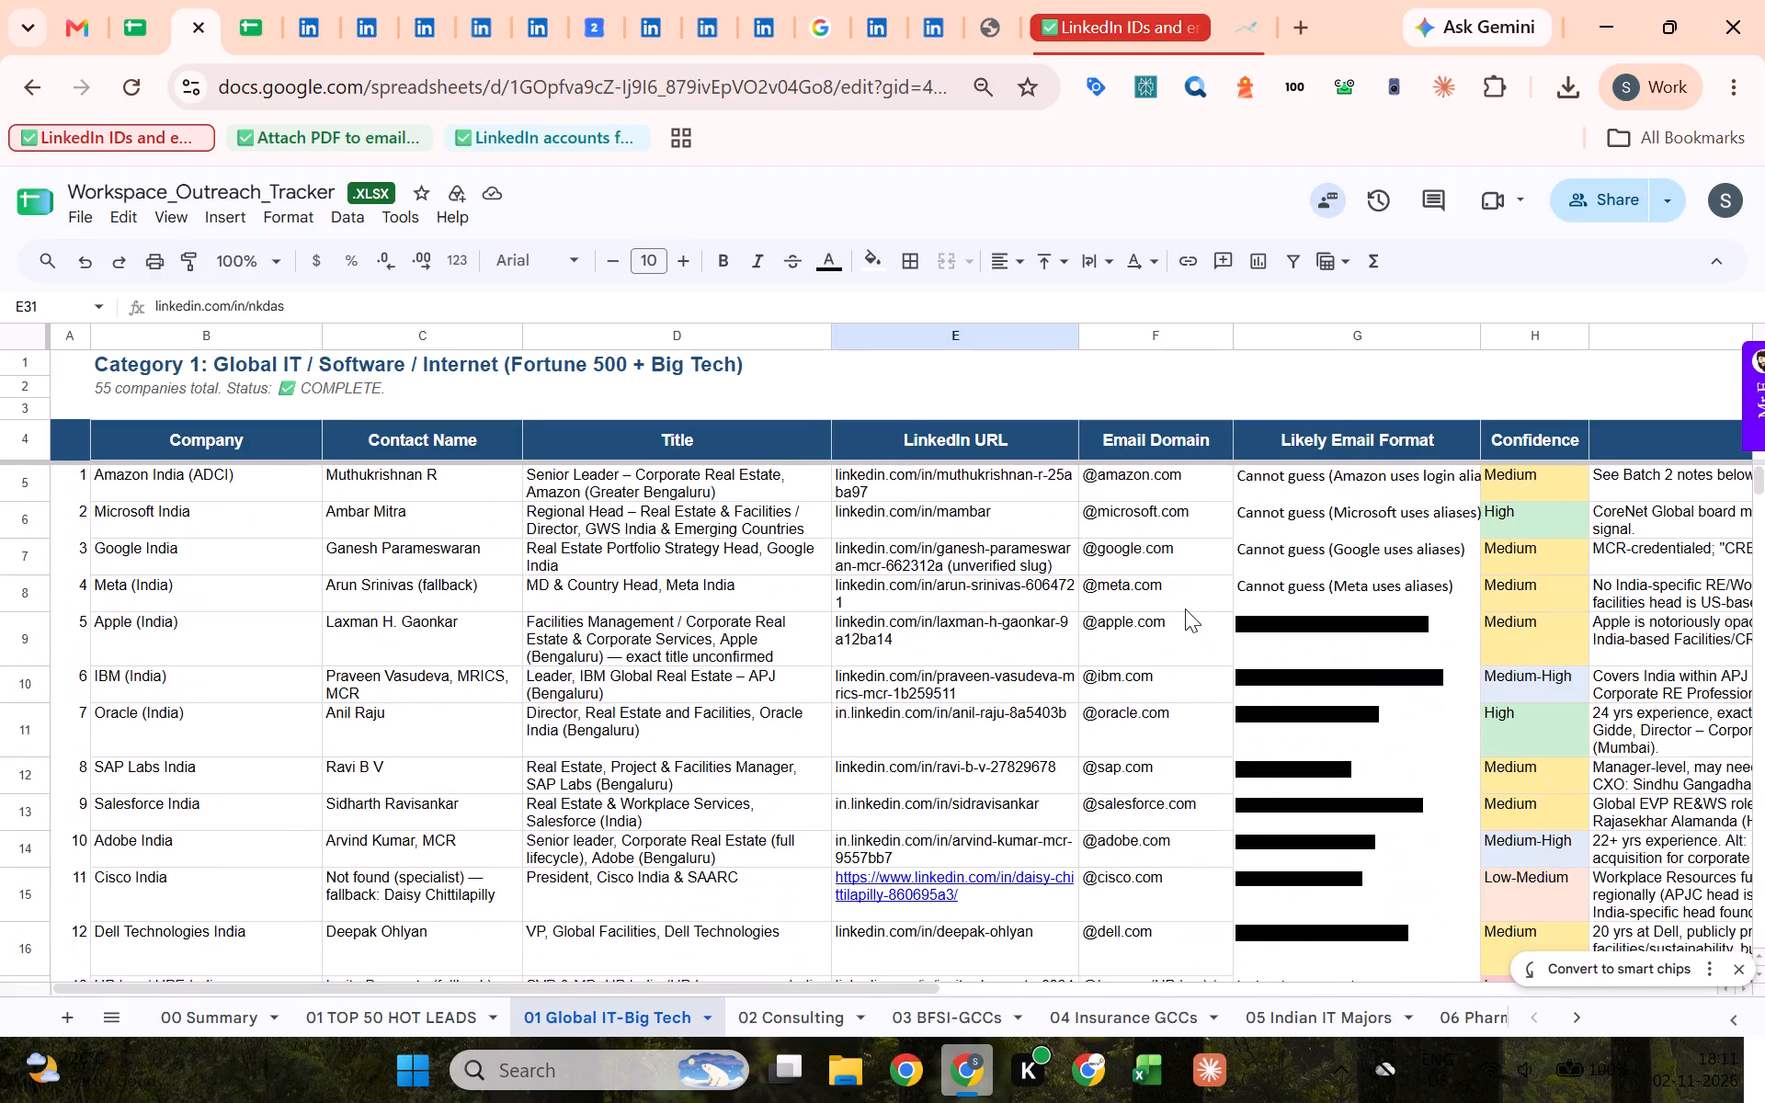
scroll(1185, 608, "down", 6)
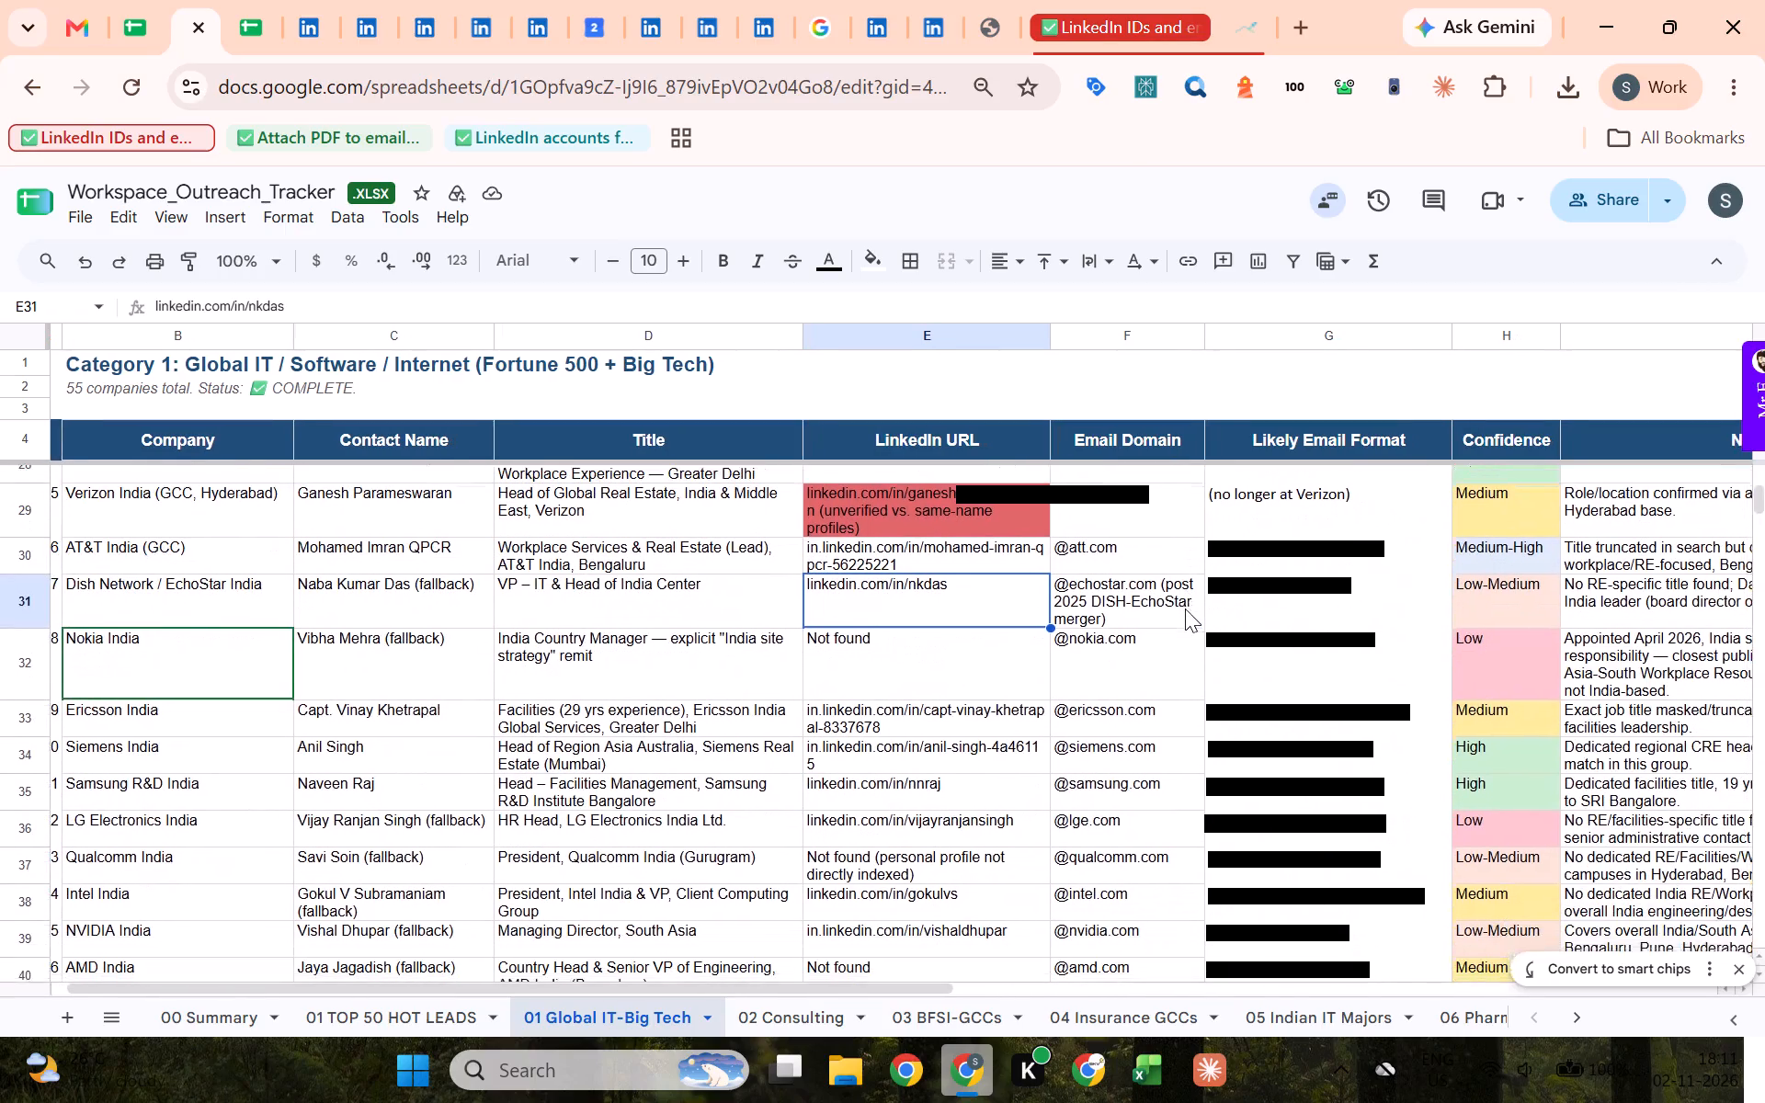
scroll(1185, 608, "down", 2)
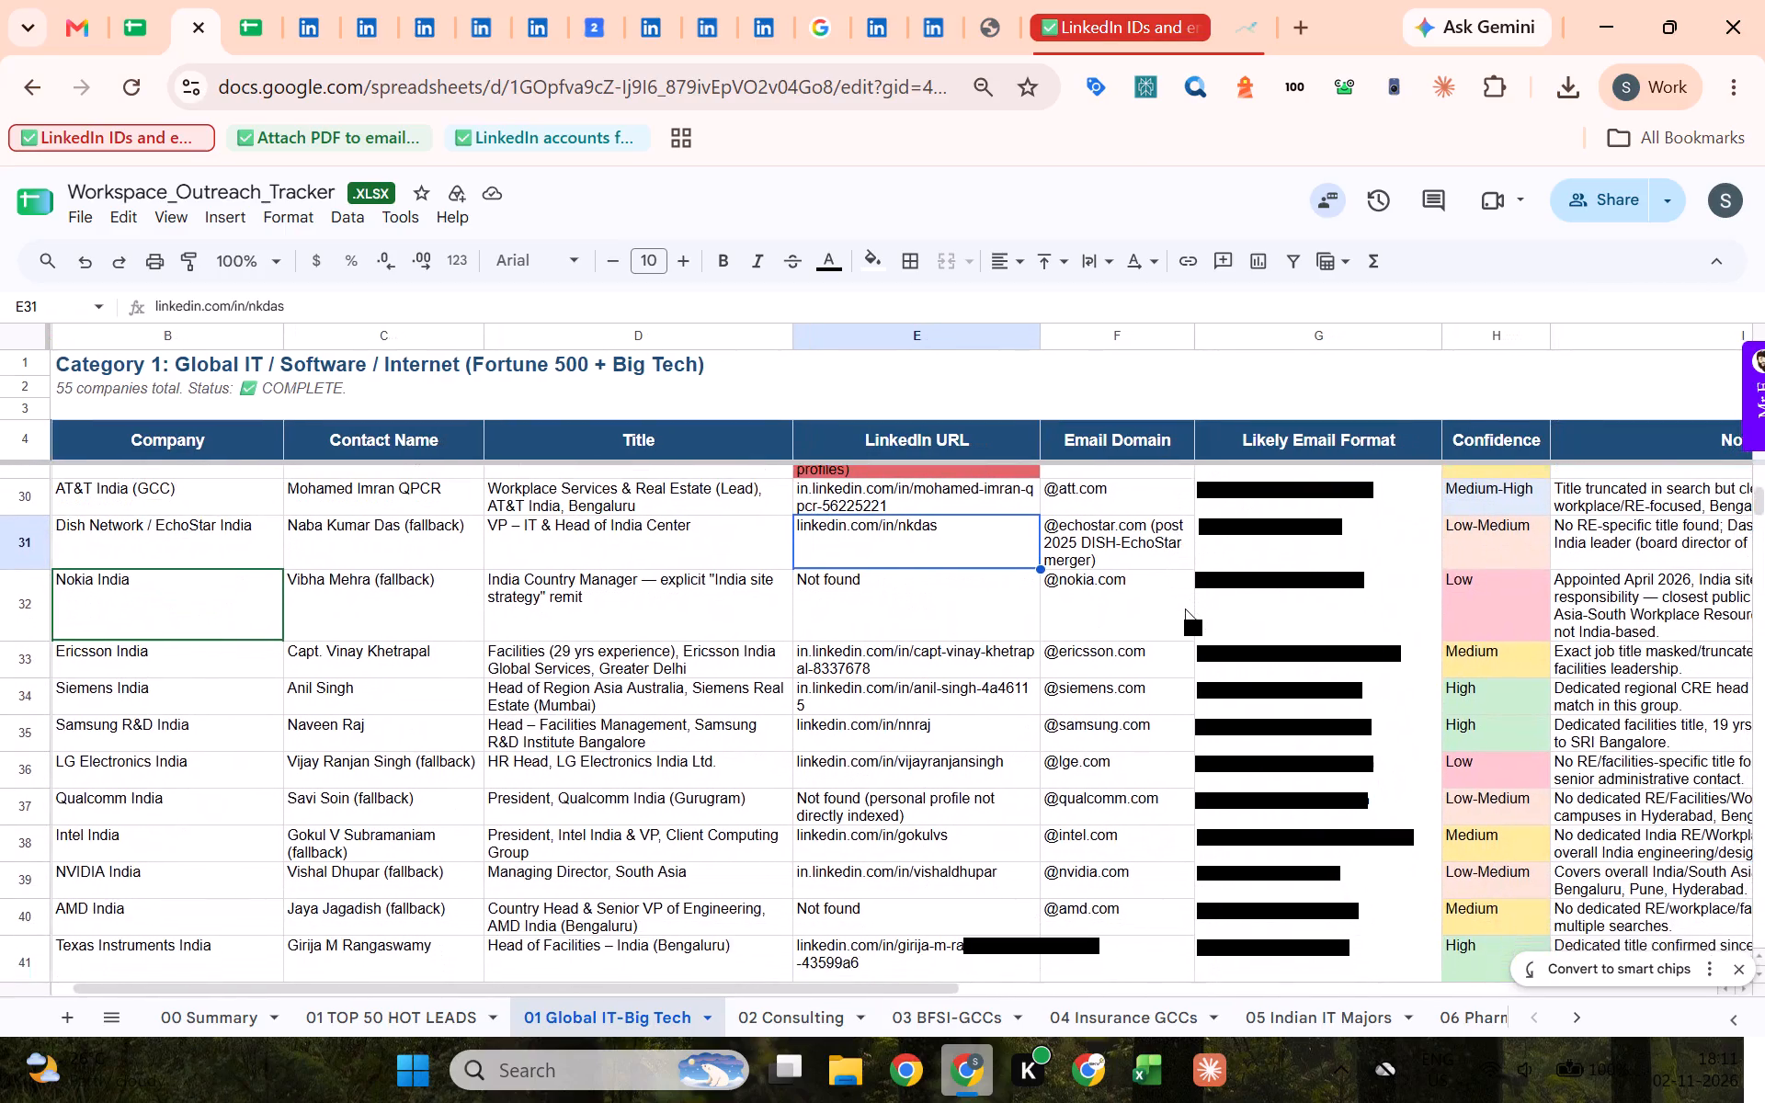
scroll(1185, 608, "down", 1)
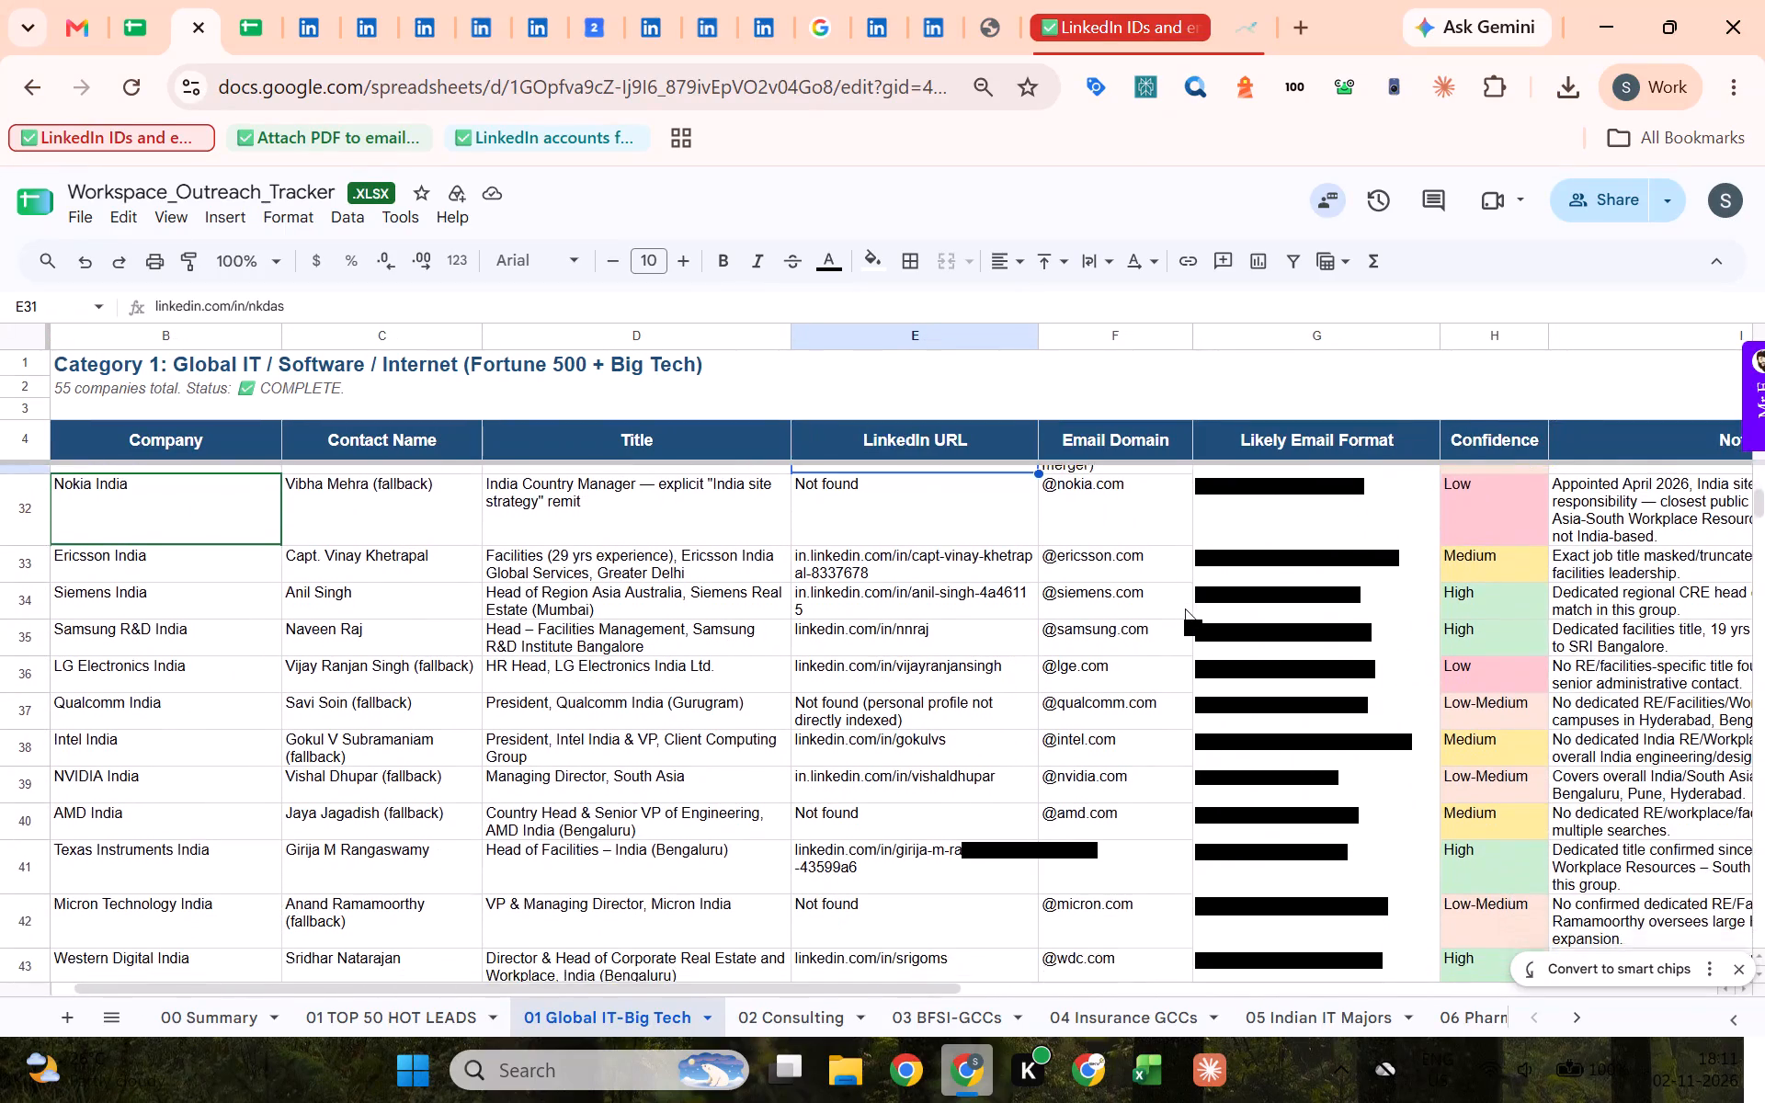
scroll(1185, 608, "down", 1)
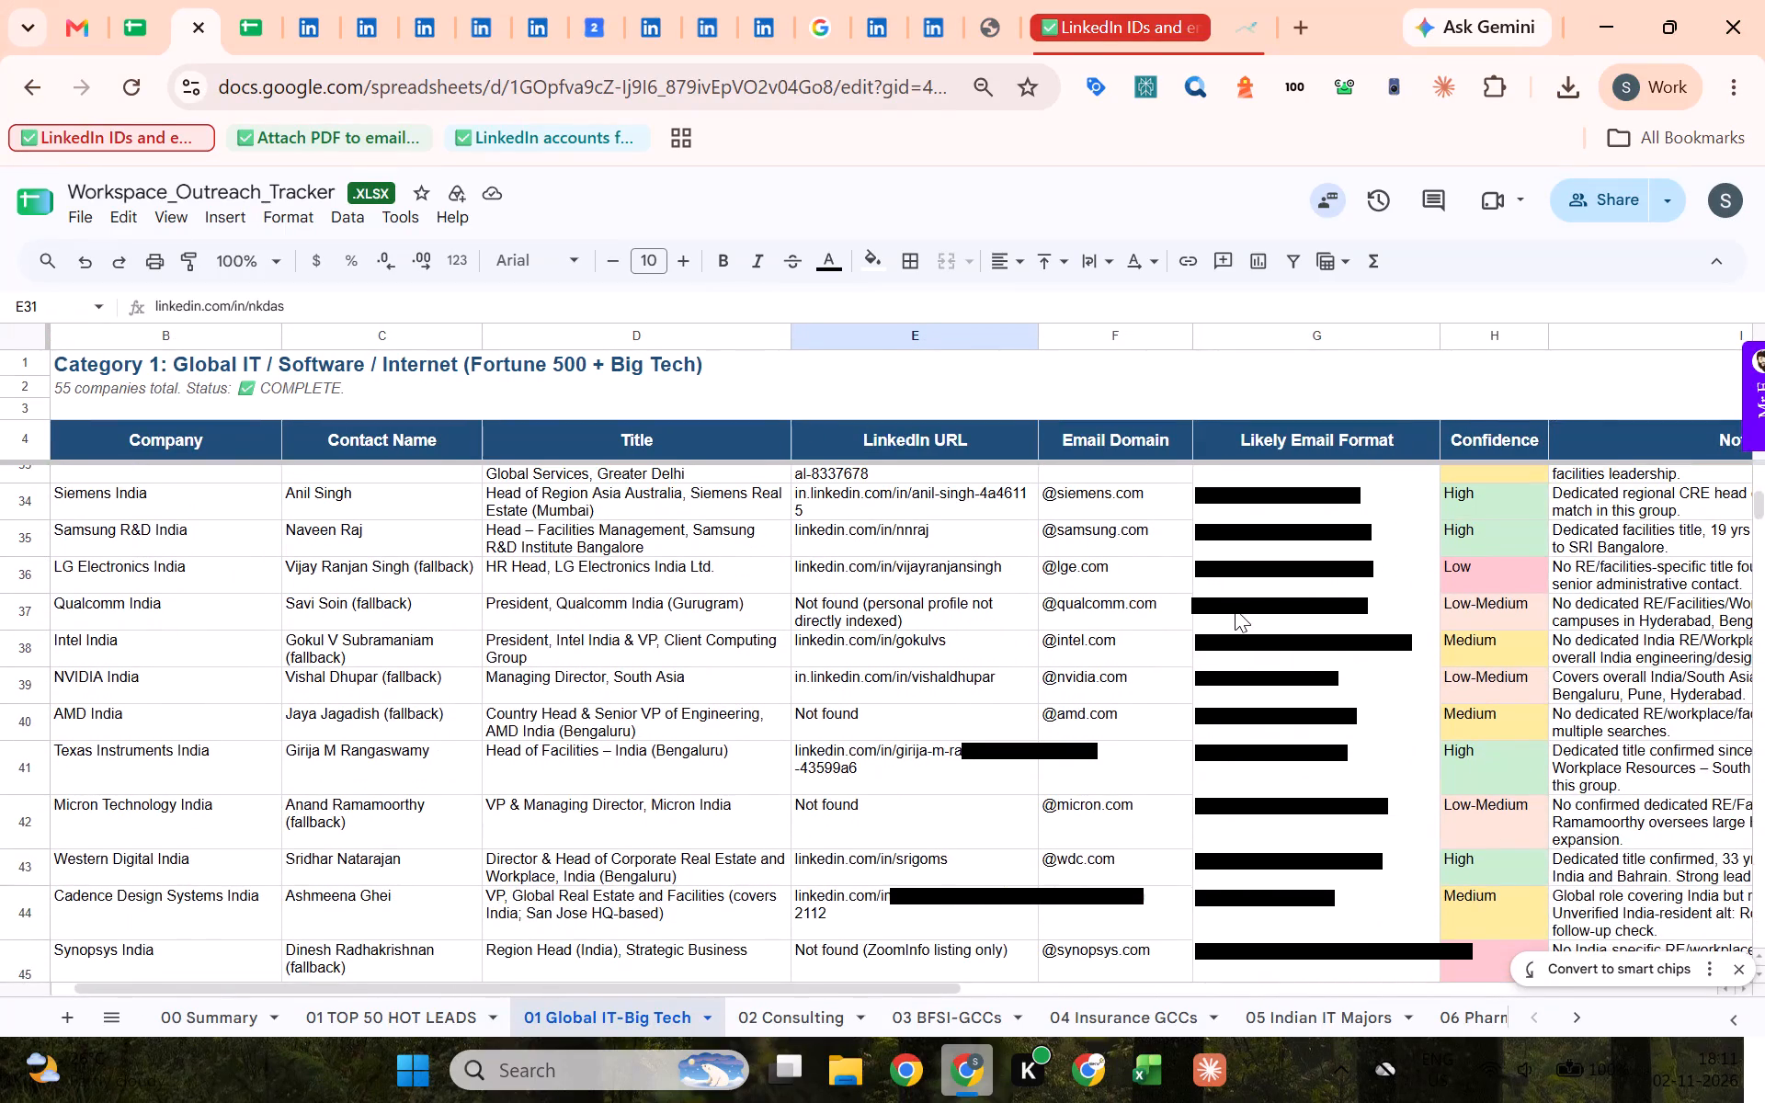
scroll(1140, 609, "left", 1)
left_click(974, 616)
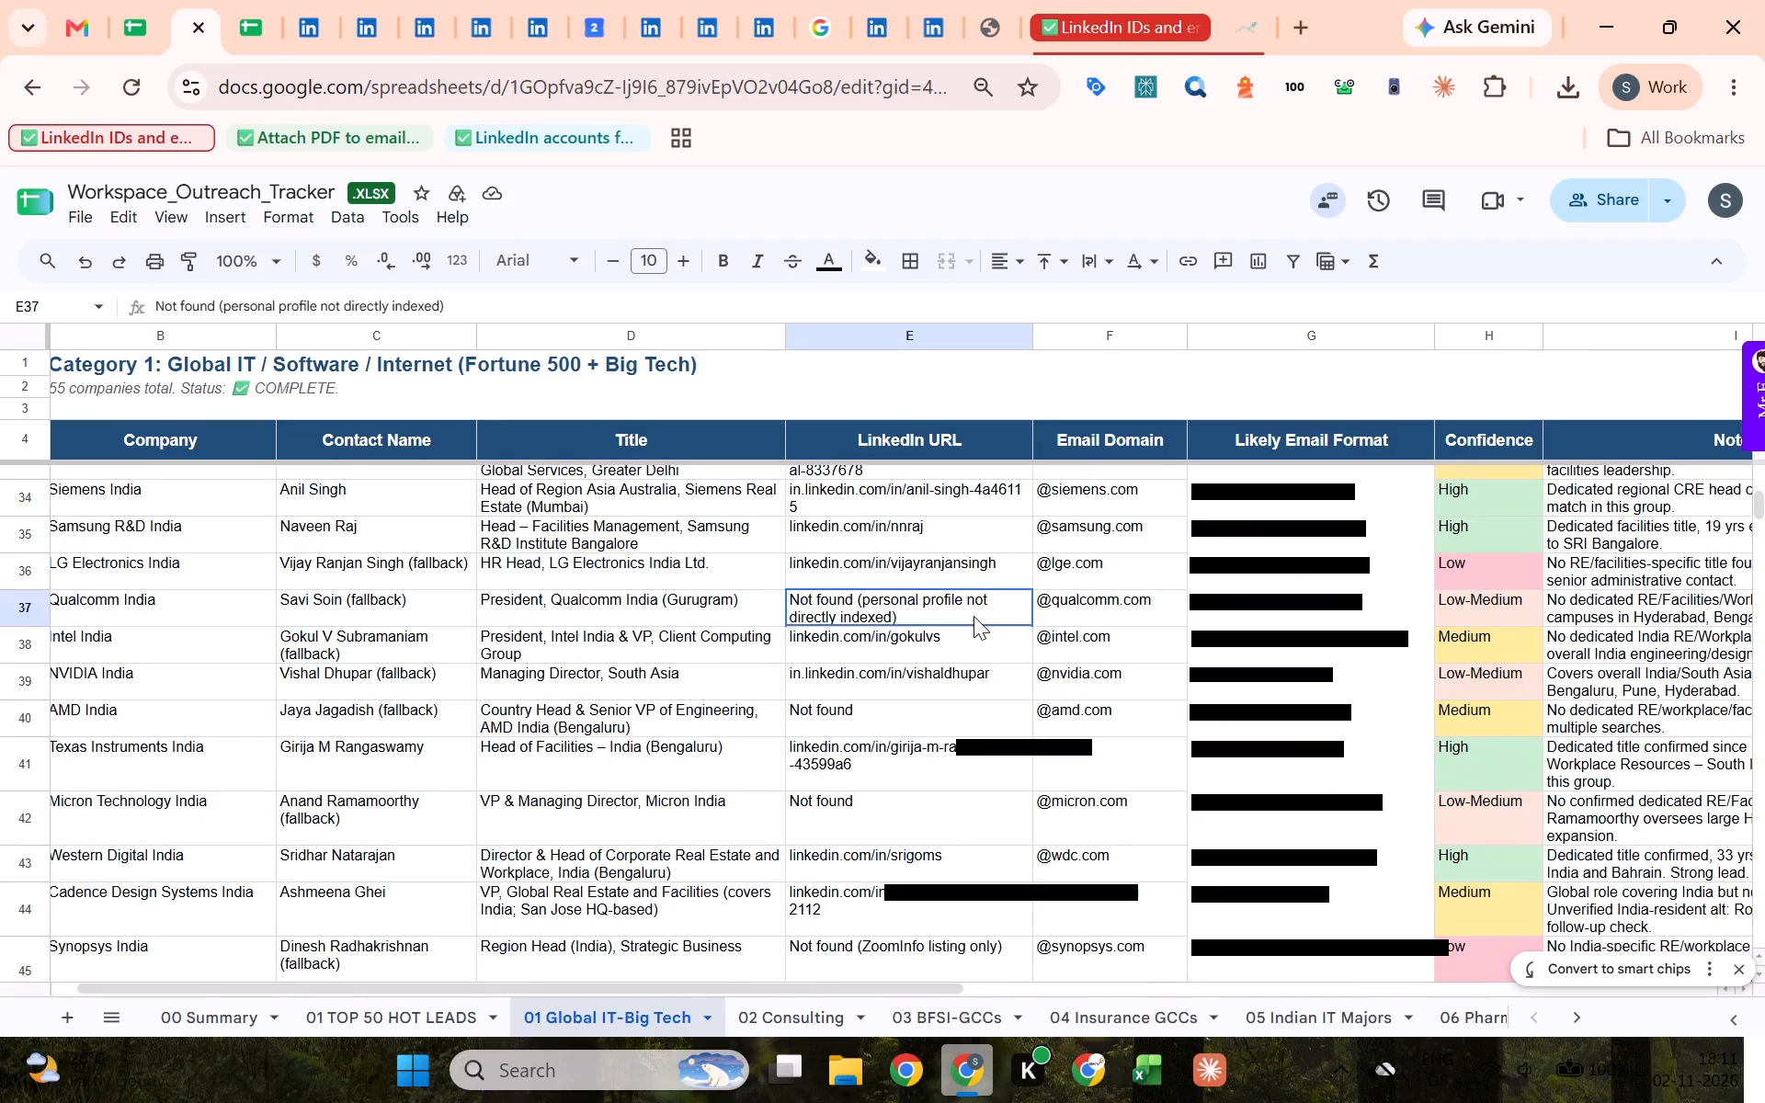
scroll(1198, 632, "right", 1)
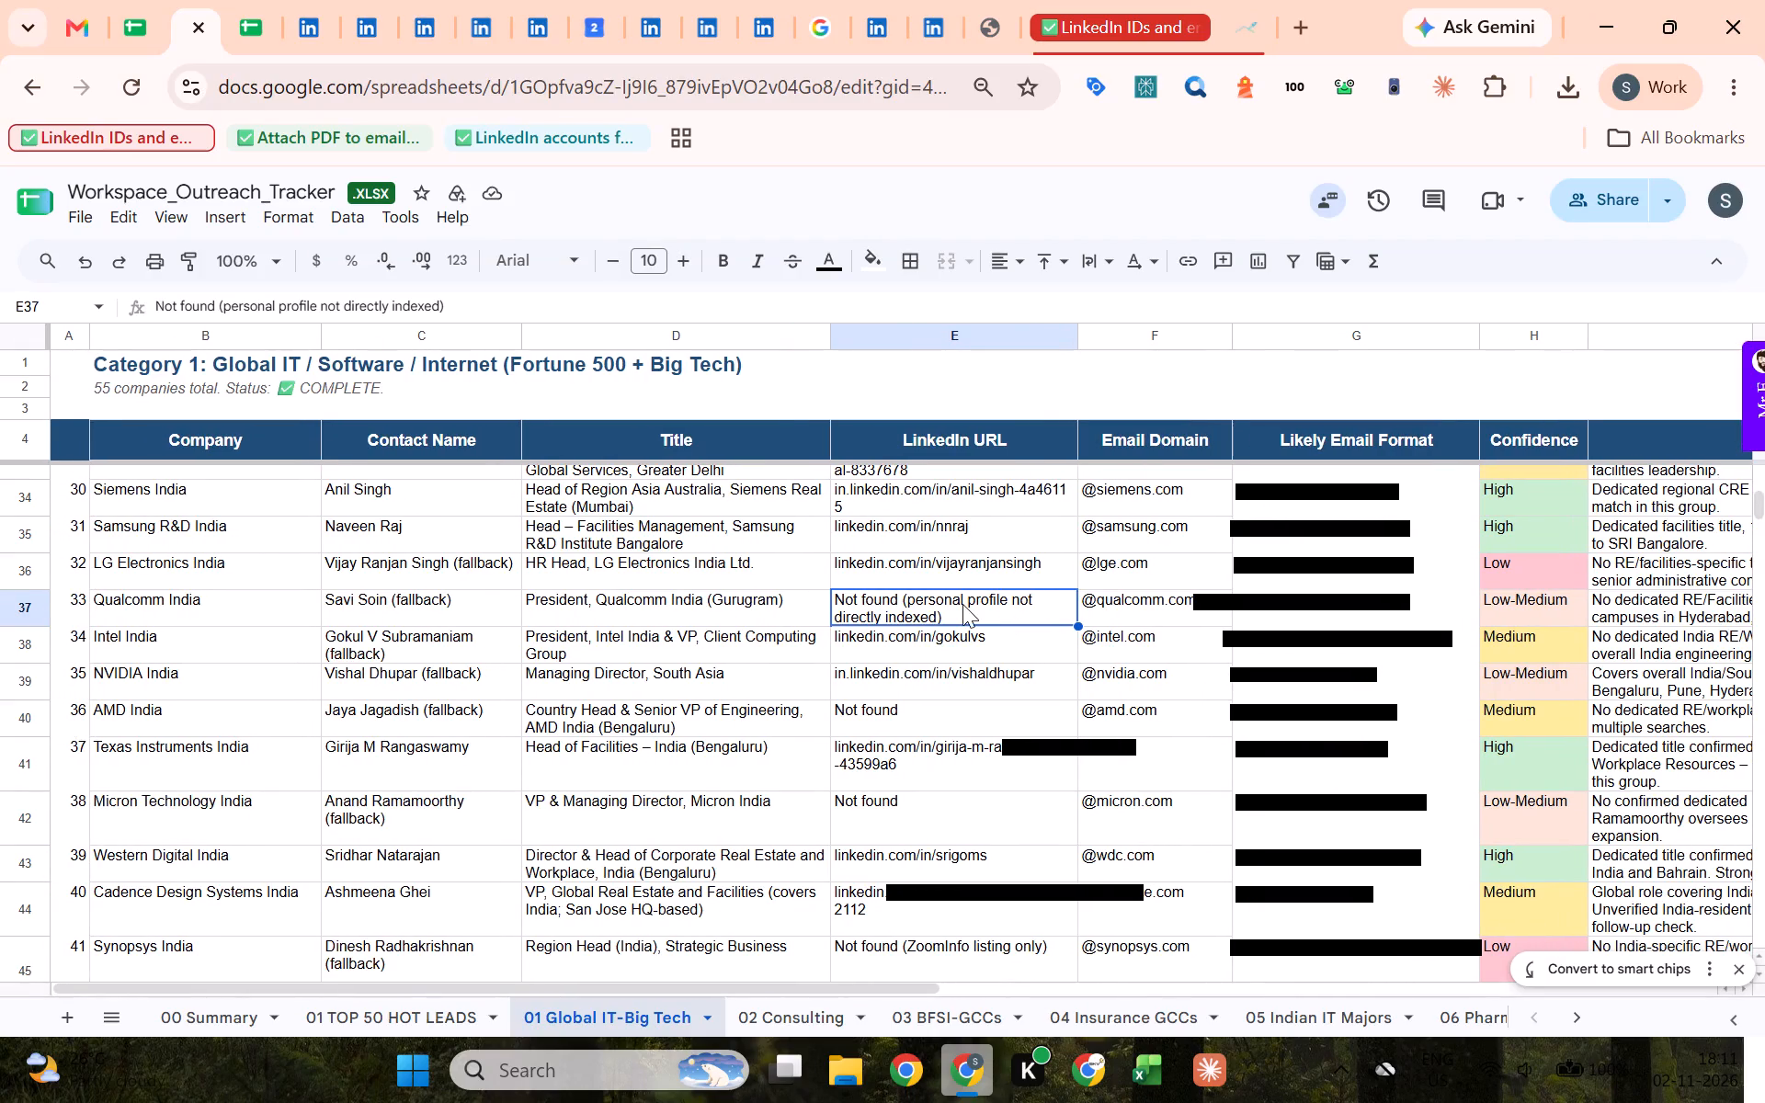
Copy the Qualcomm India contact's email from G37 and search the web for it in the tab showing the Dish Network contact's profile.
left_click(1346, 603)
key("ctrl+c")
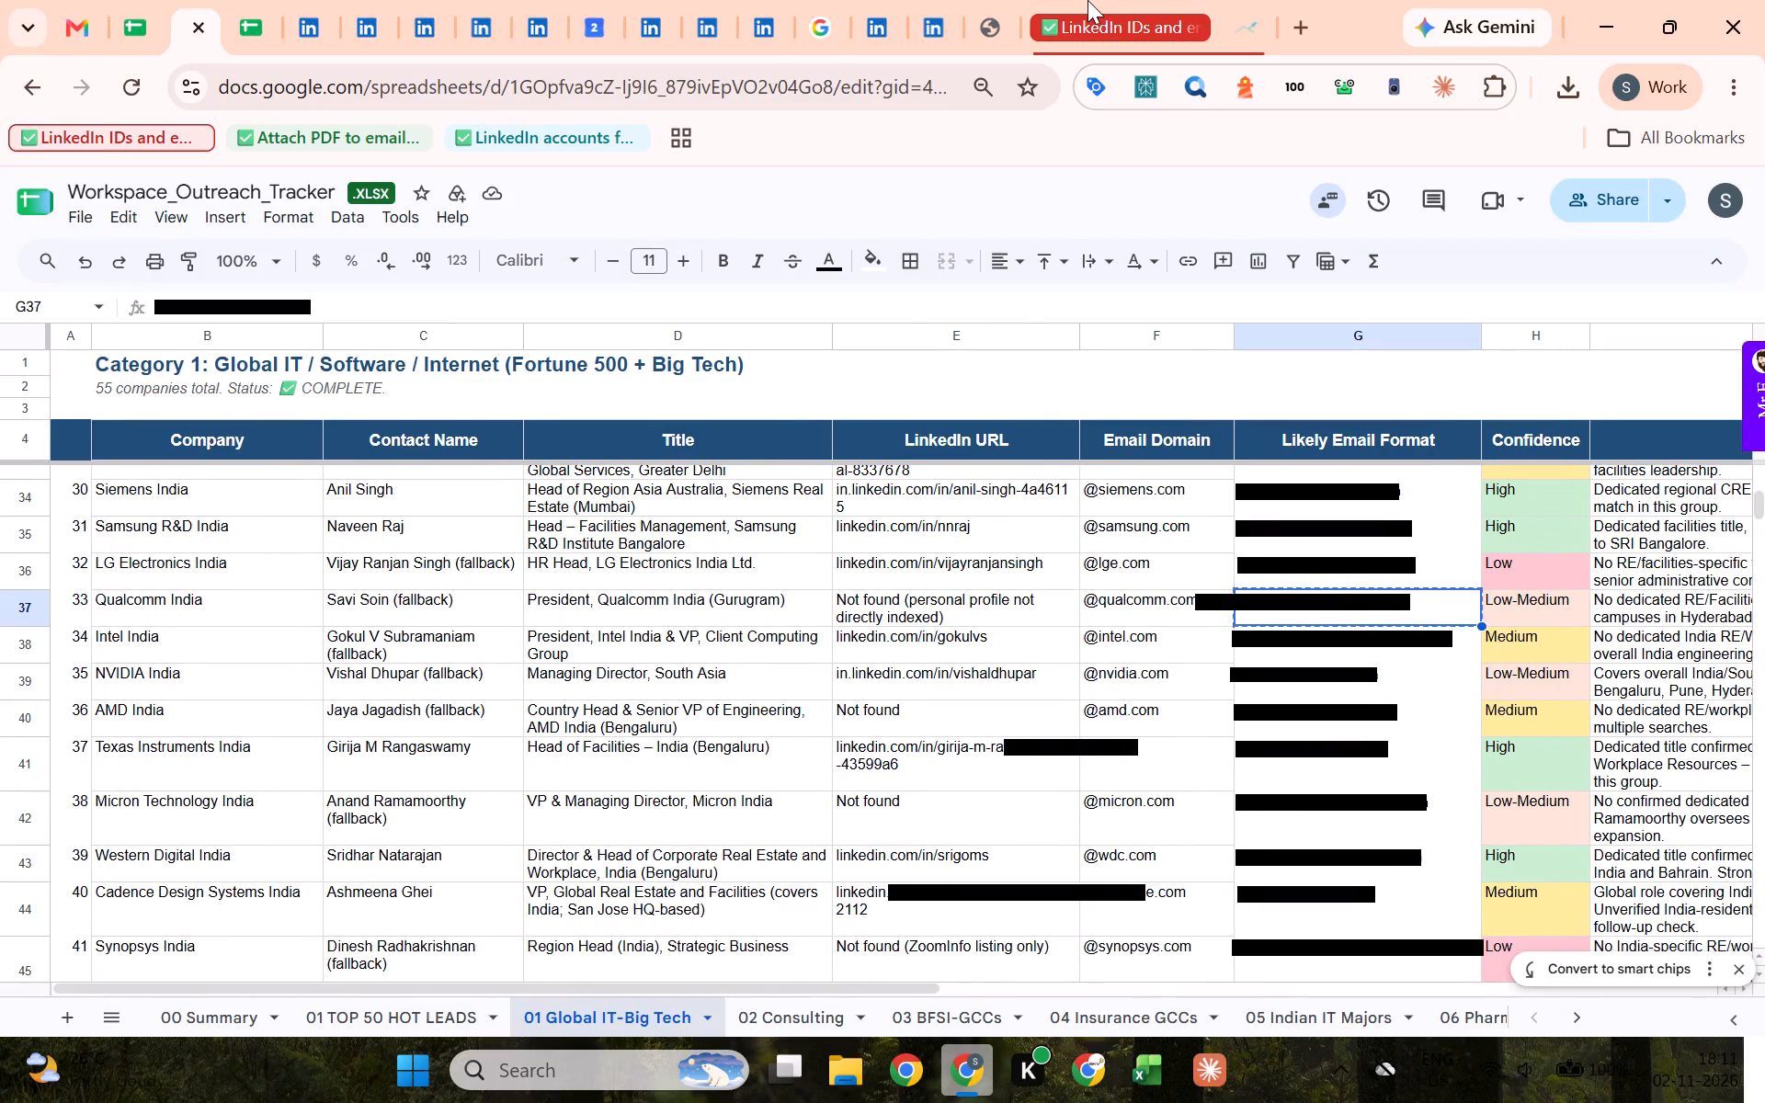
left_click(752, 0)
left_click(334, 6)
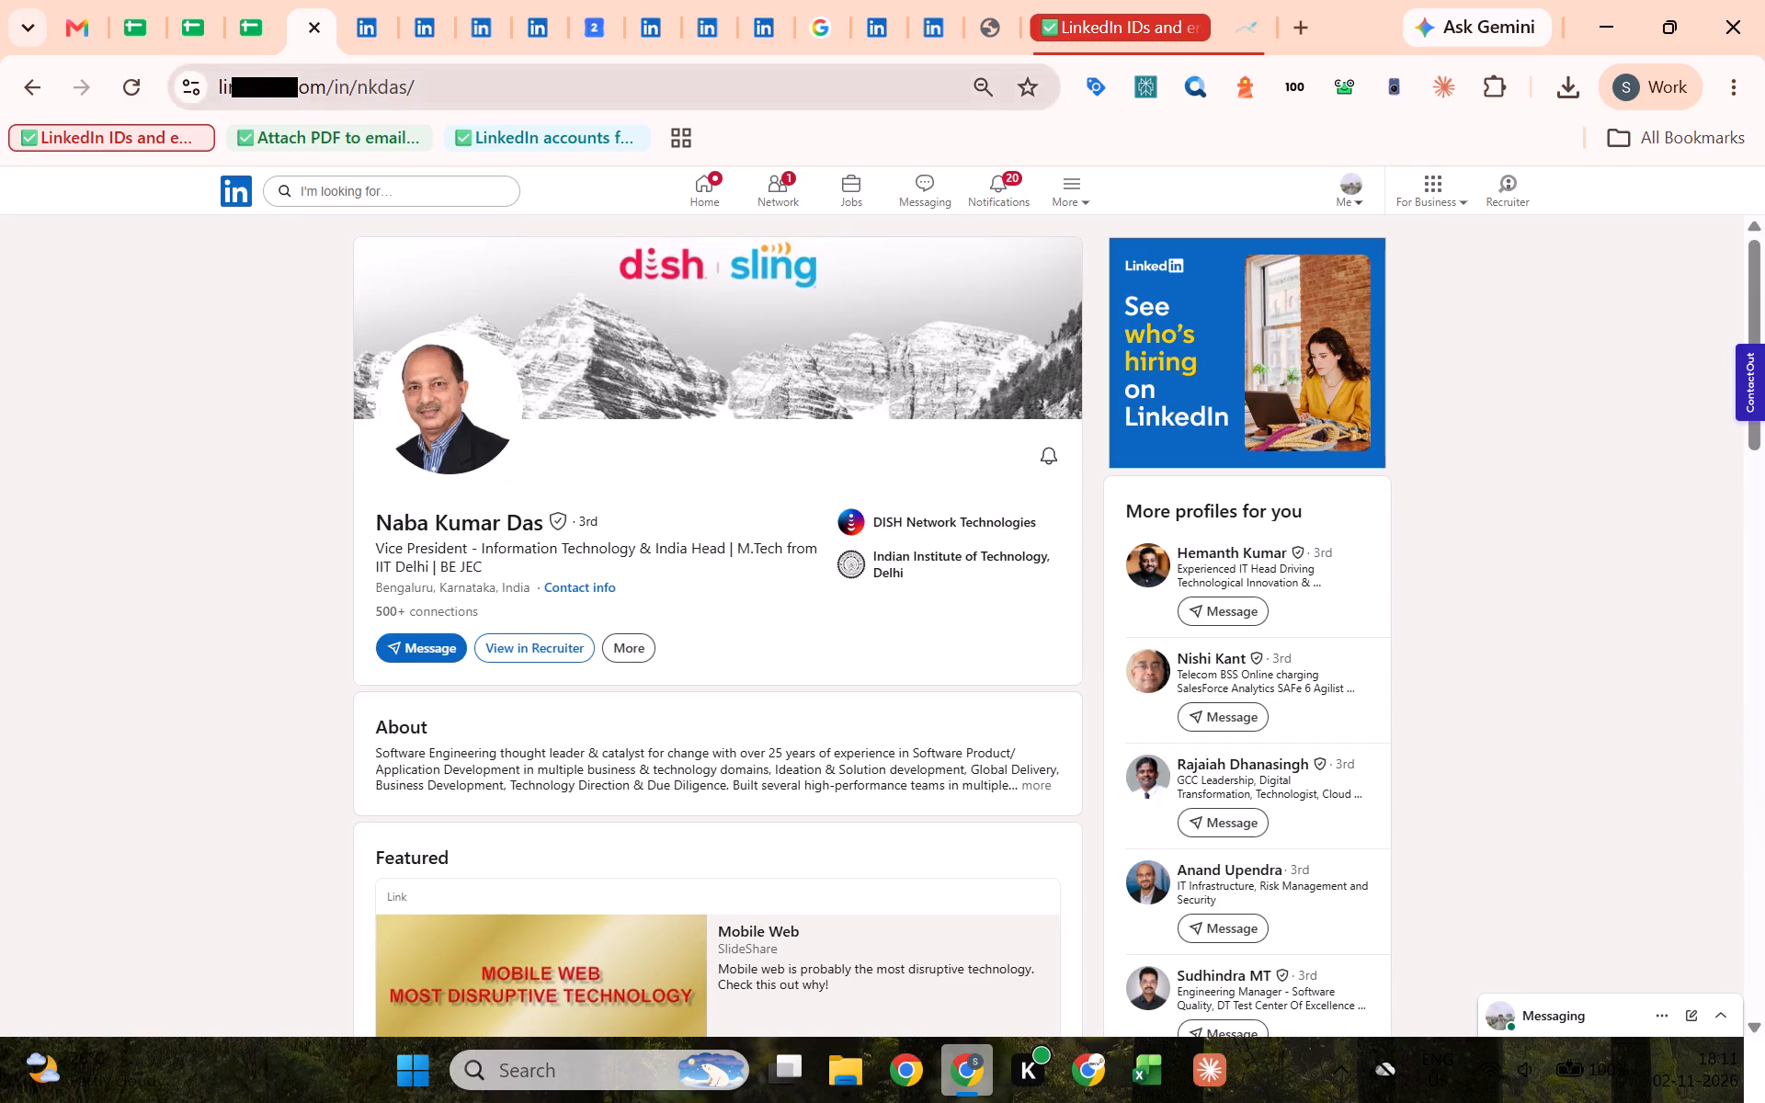
left_click(335, 74)
key("ctrl+v")
key("Return")
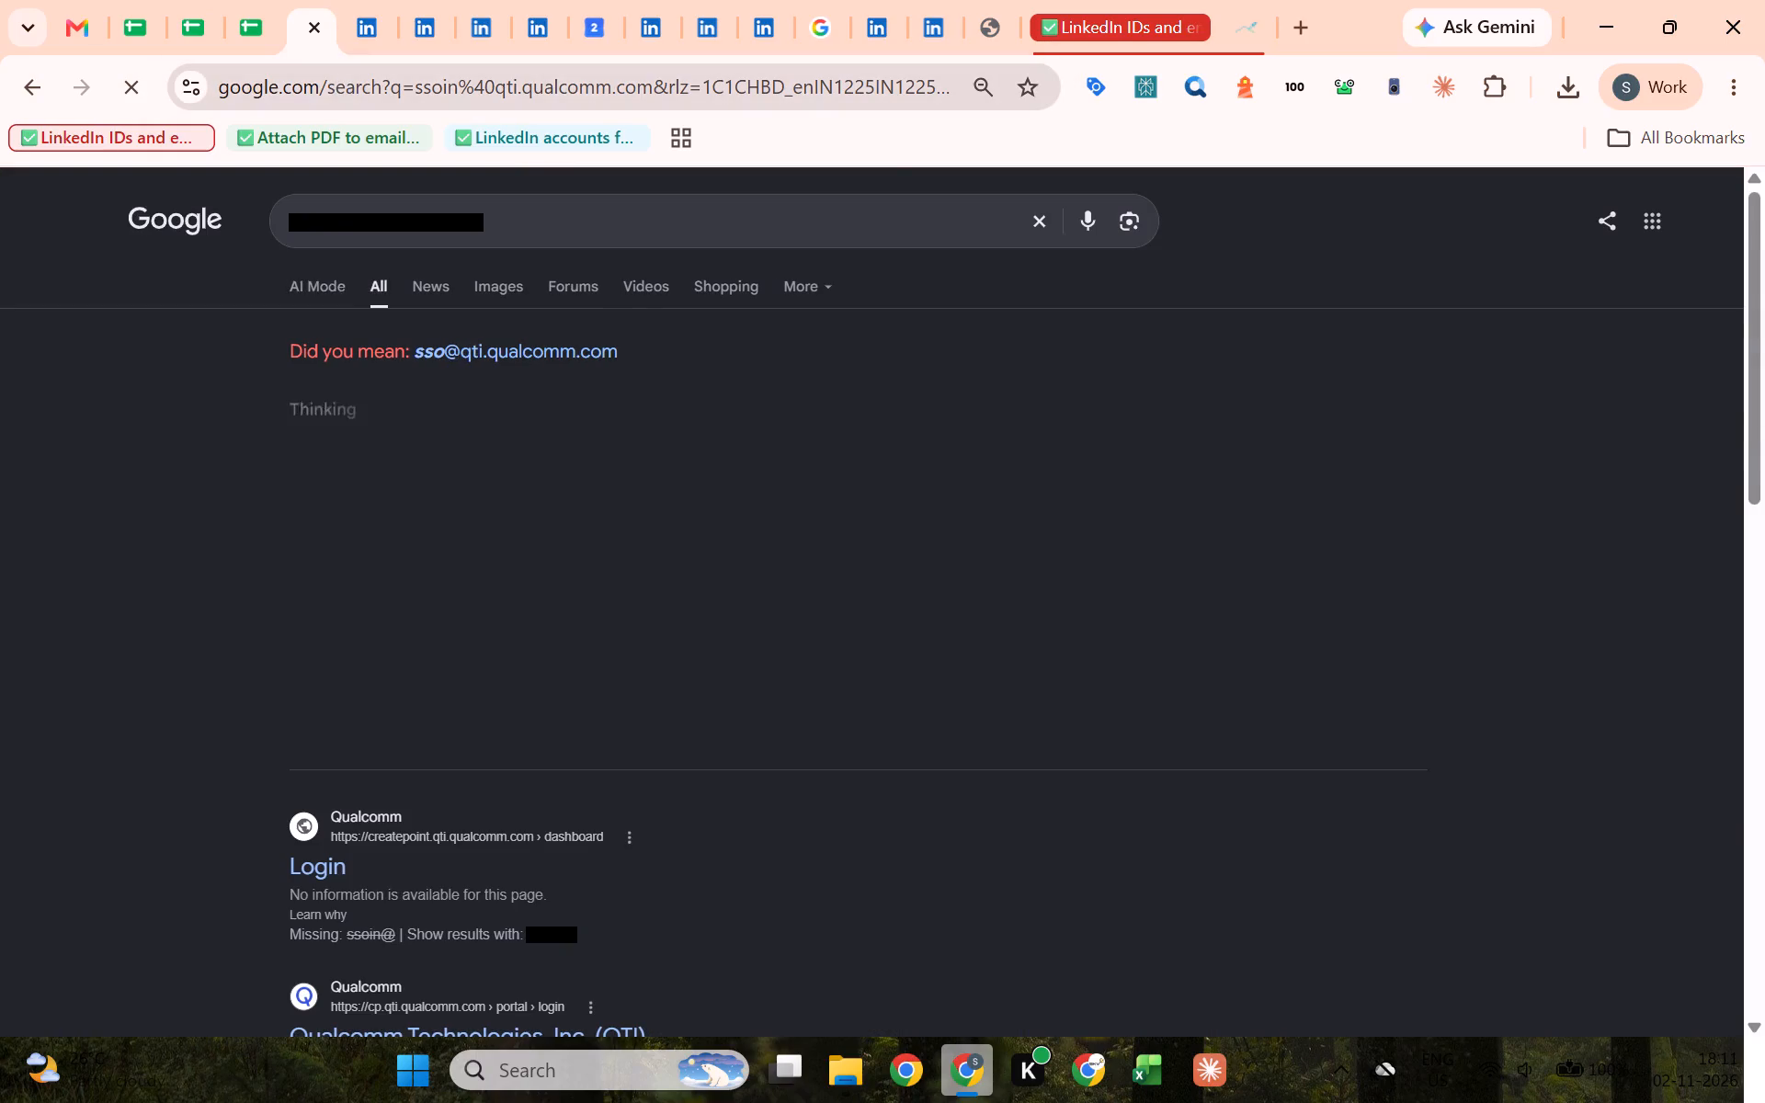
Find the Qualcomm India contact's LinkedIn profile among the Google search results and open it.
scroll(357, 750, "down", 3)
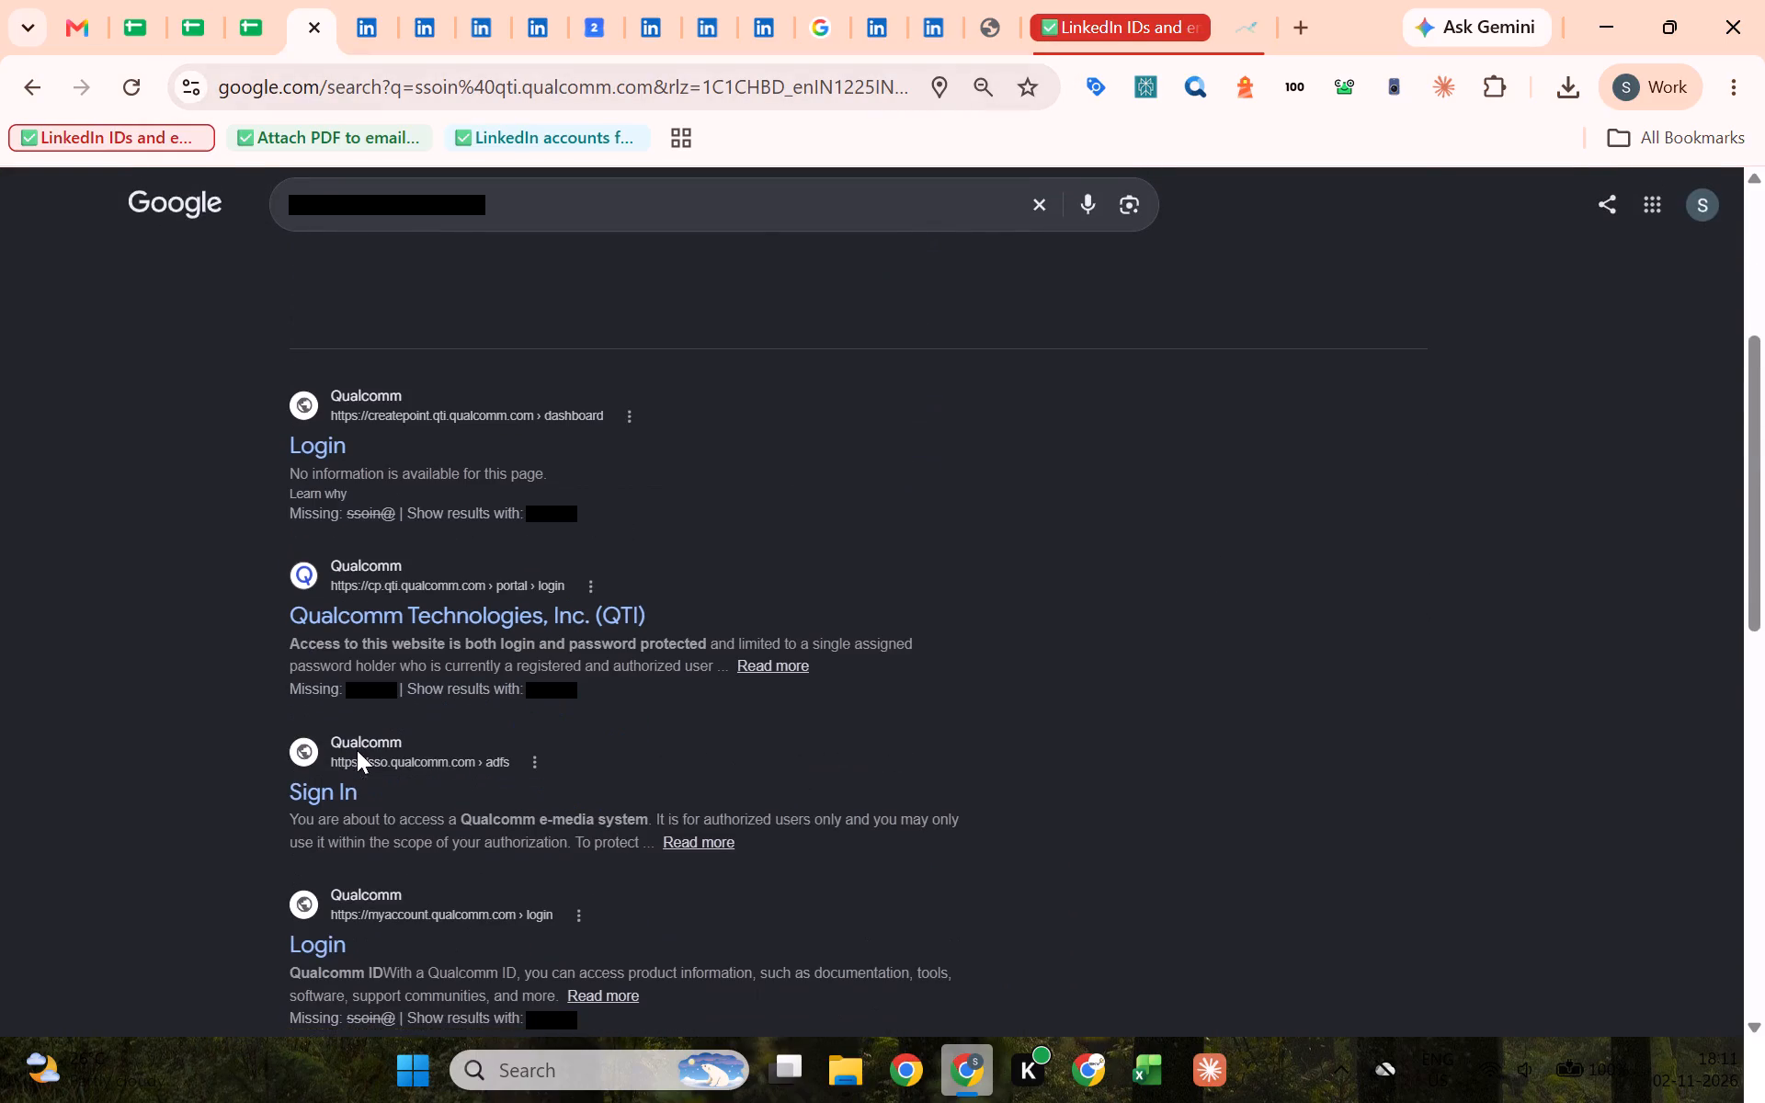
scroll(357, 750, "down", 3)
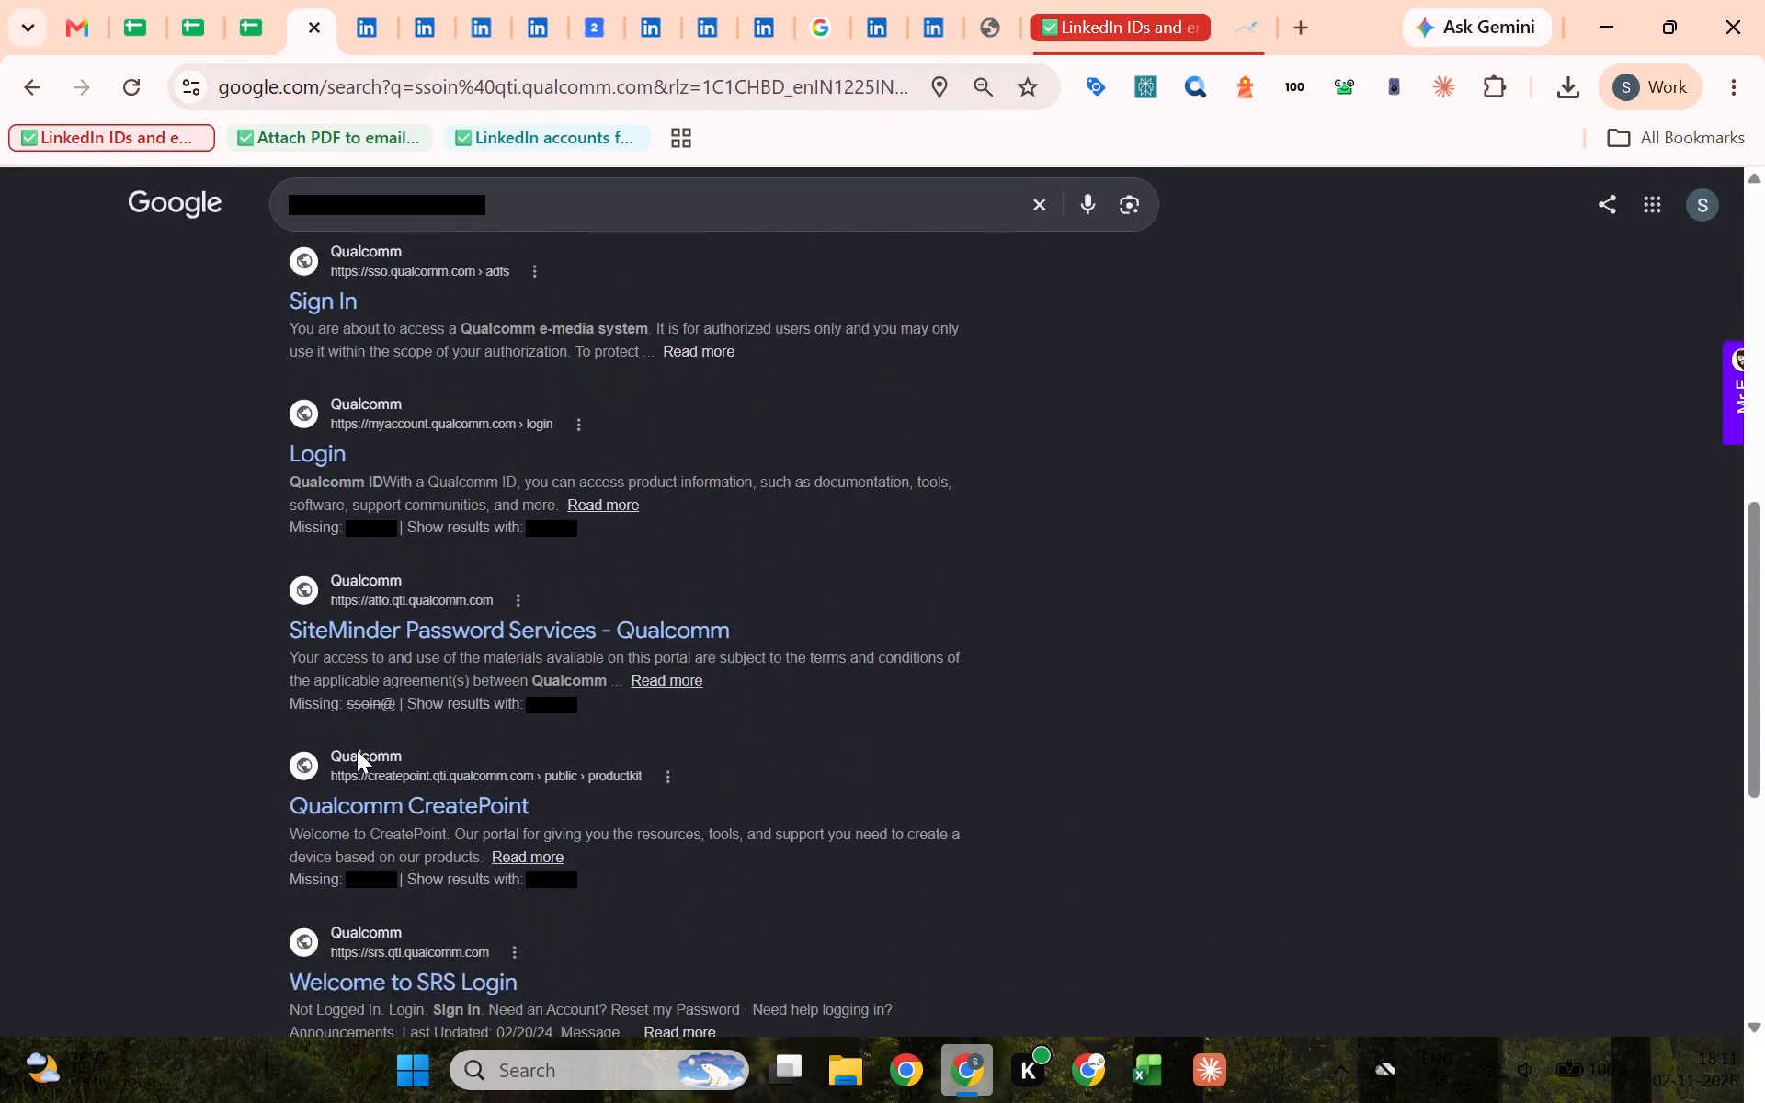
scroll(357, 750, "down", 2)
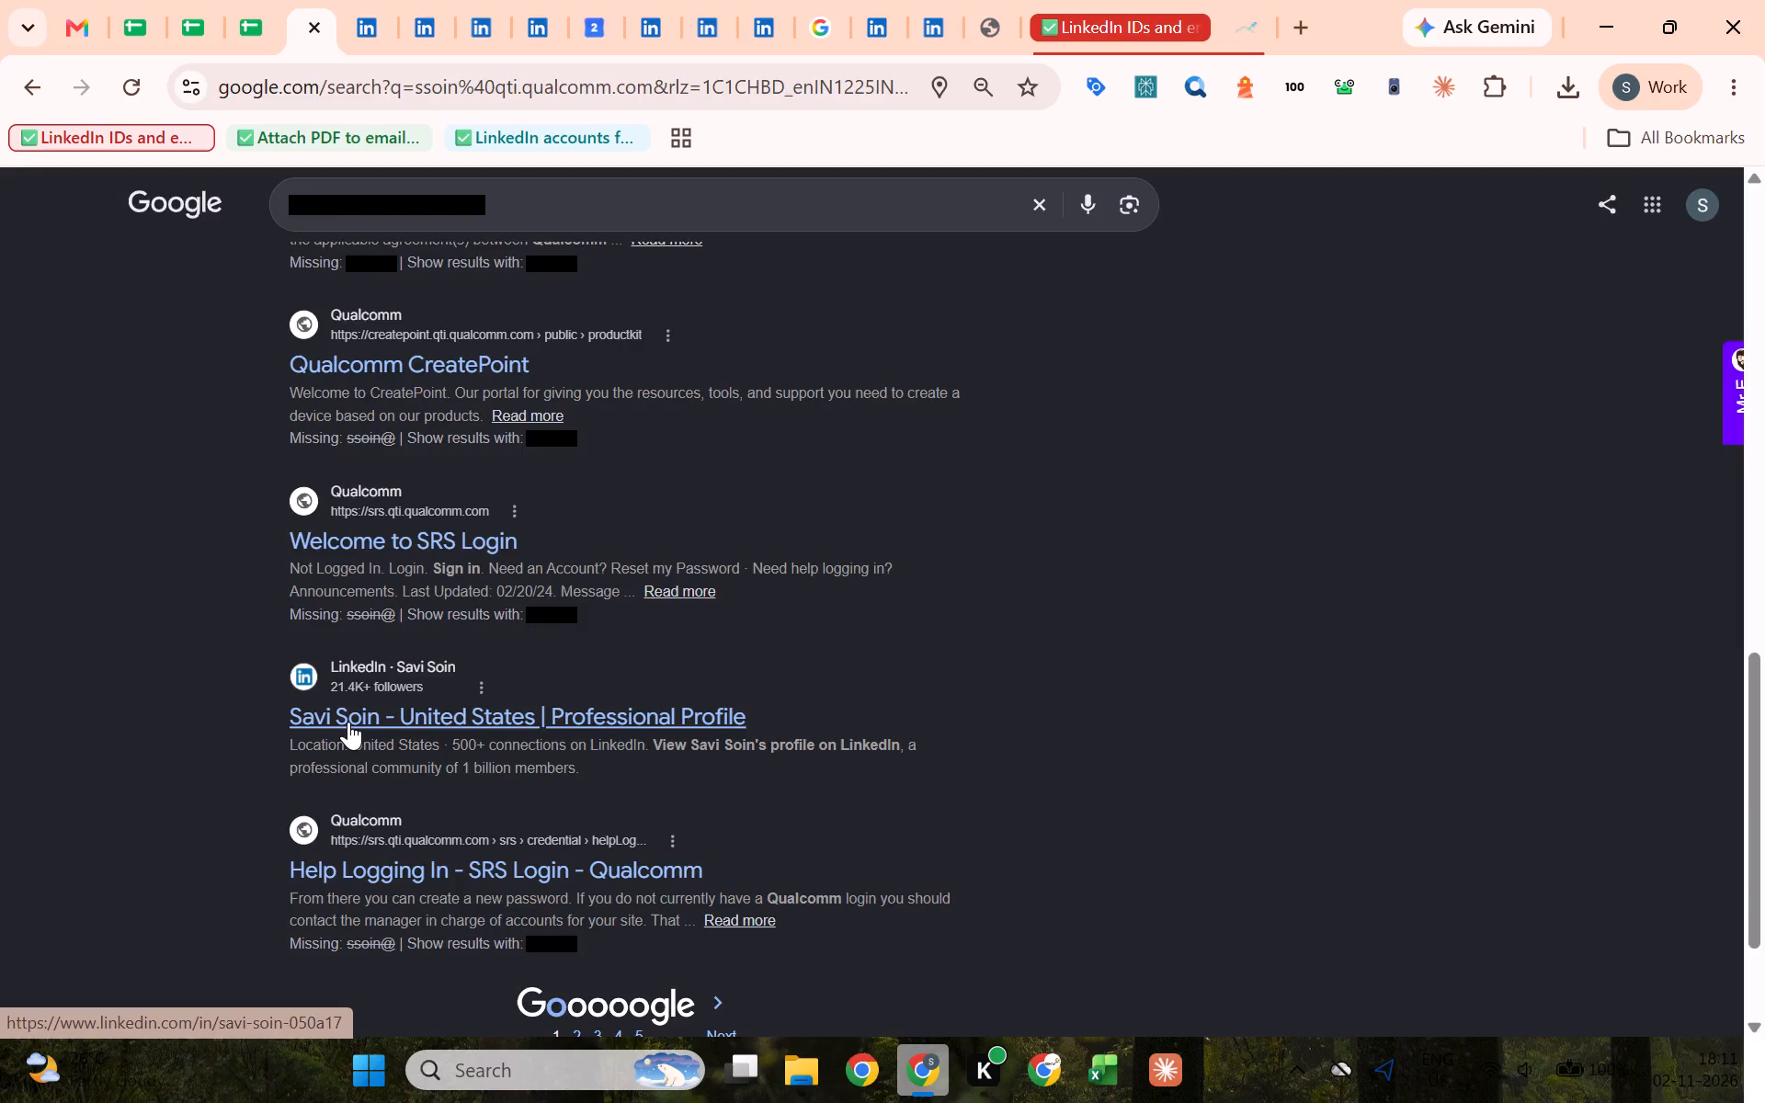
left_click(348, 723)
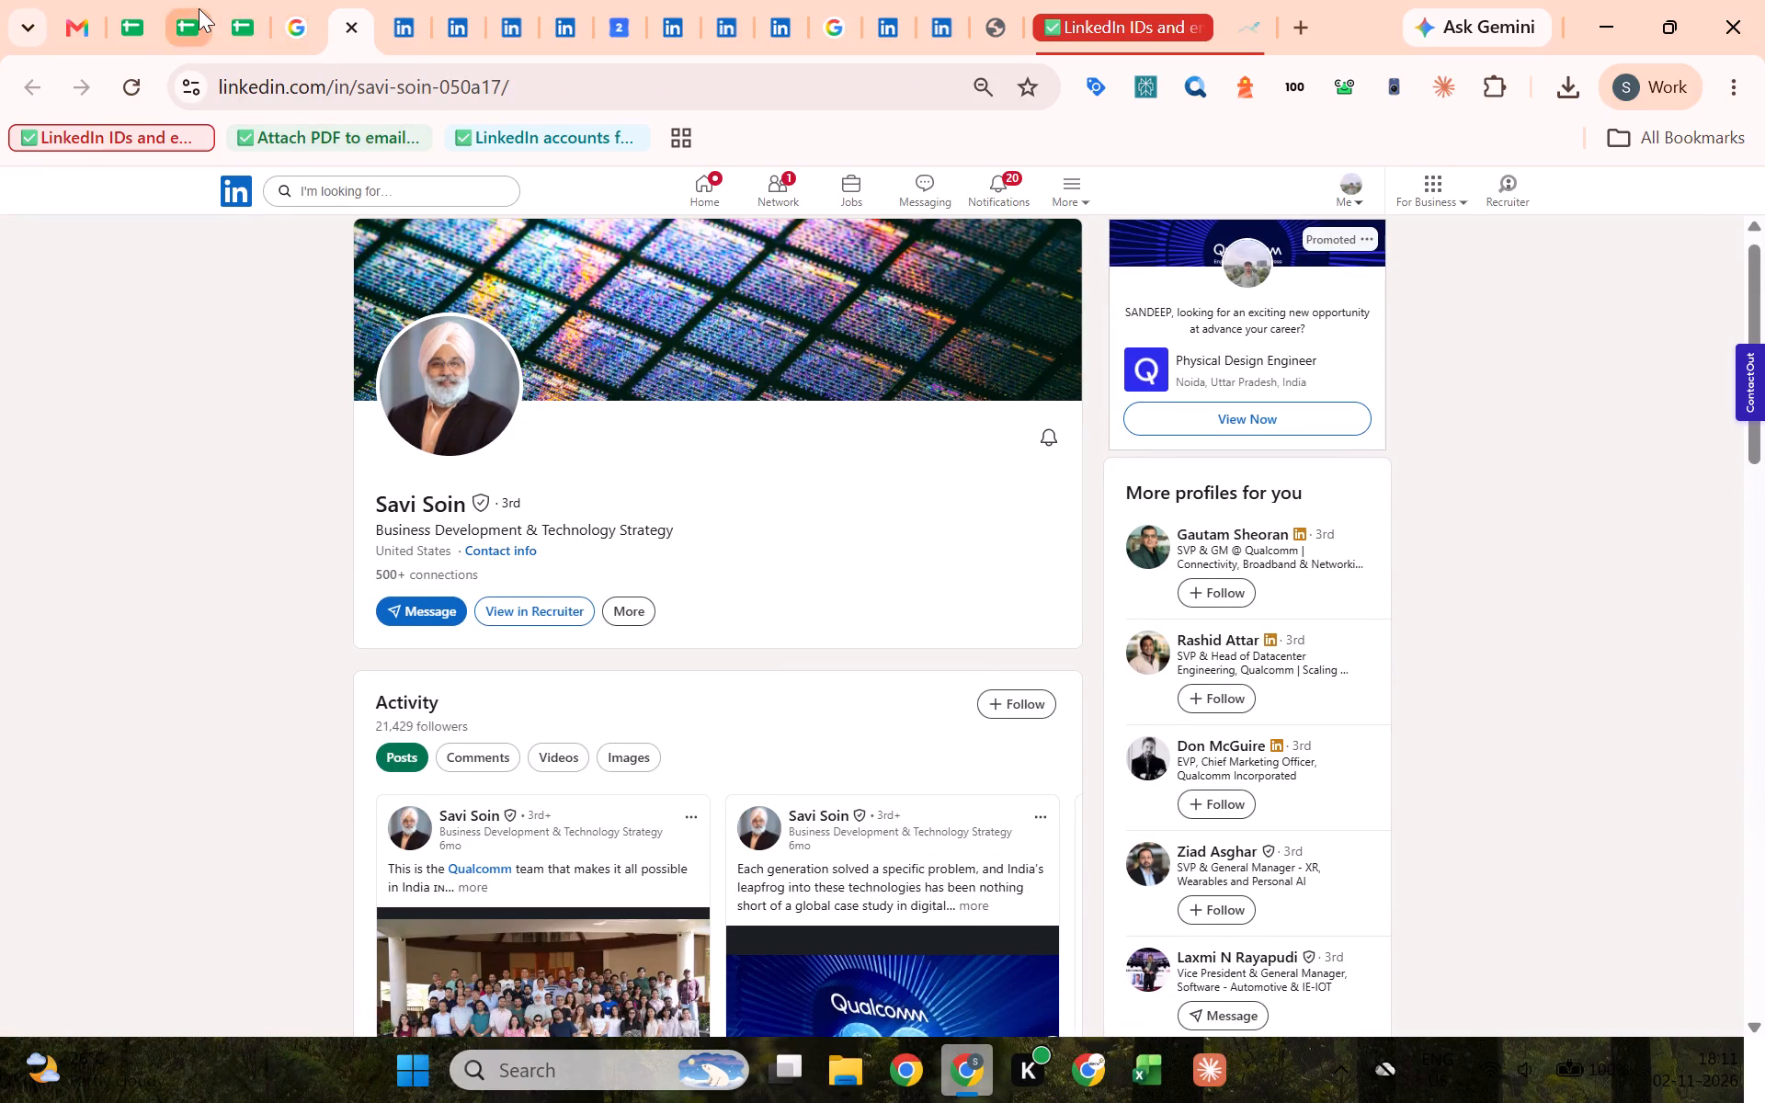
Check the Qualcomm India contact's open LinkedIn profile against the tracker and replace the "Not found" note in E37 with its profile URL.
left_click(199, 8)
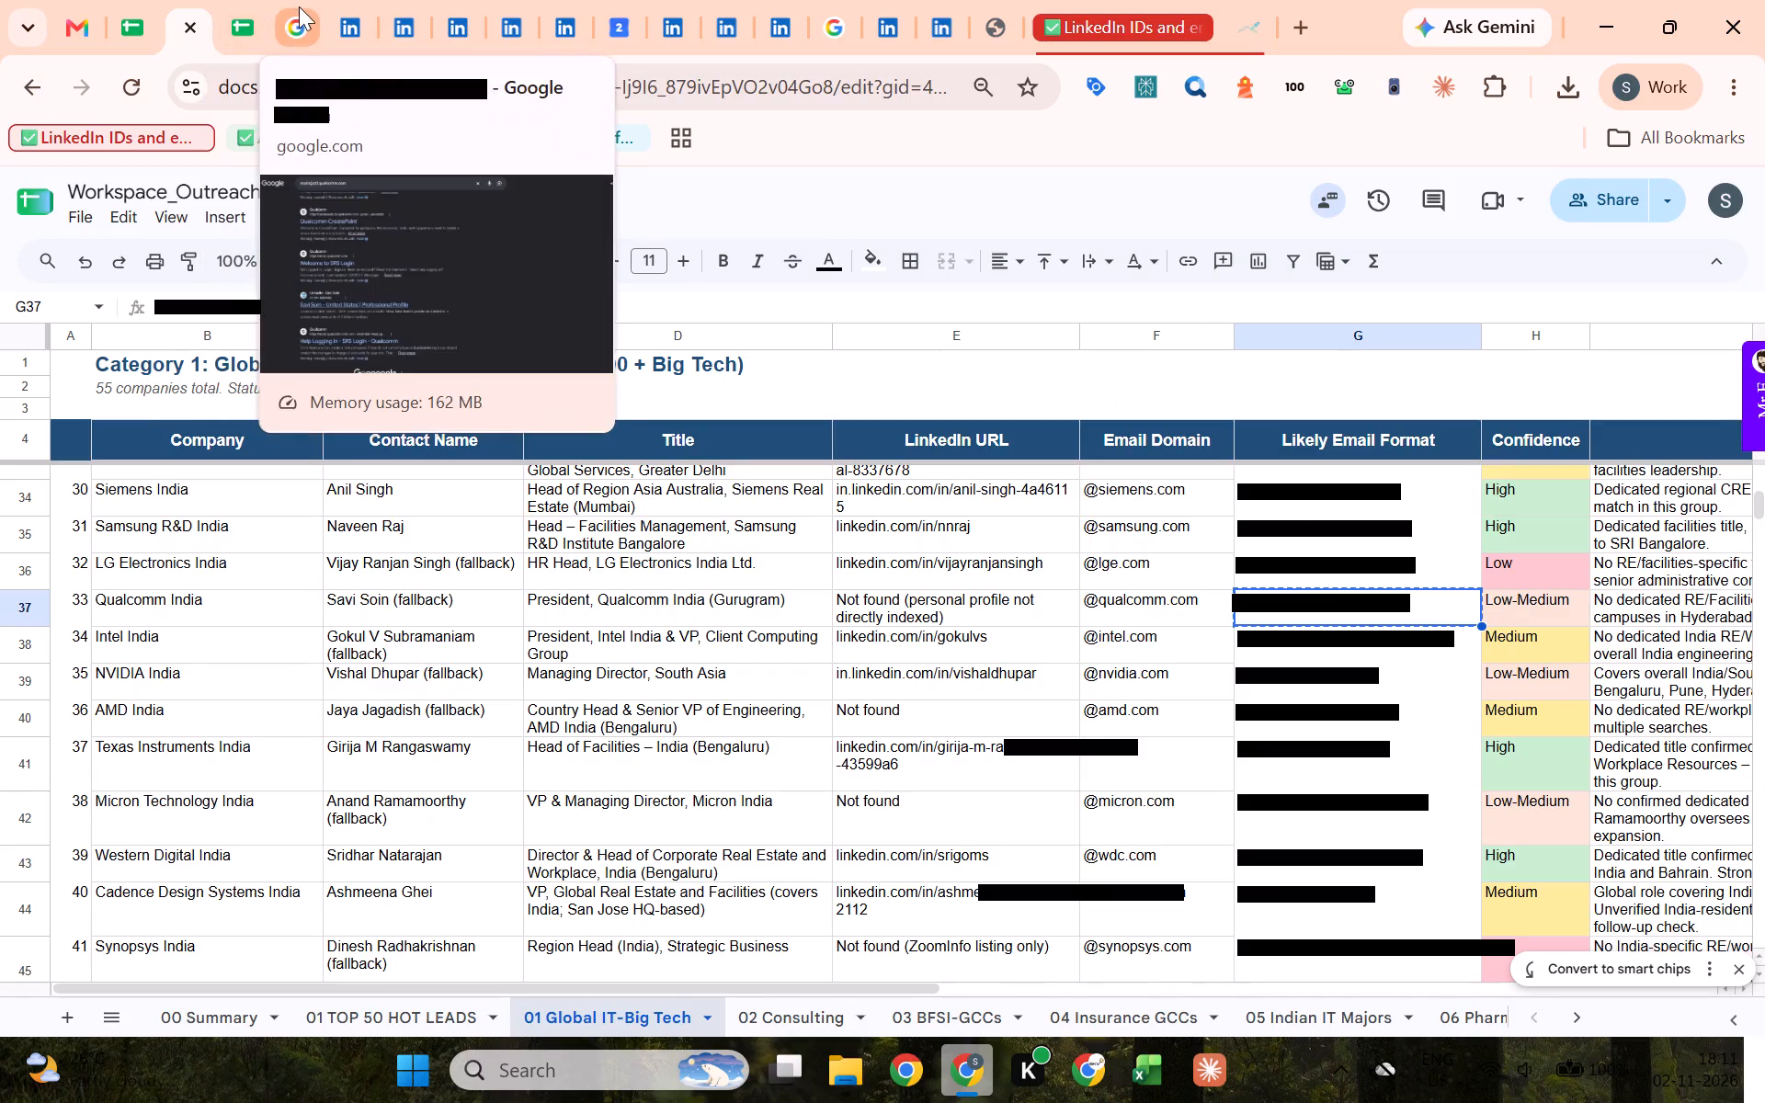
left_click(345, 6)
scroll(617, 551, "down", 2)
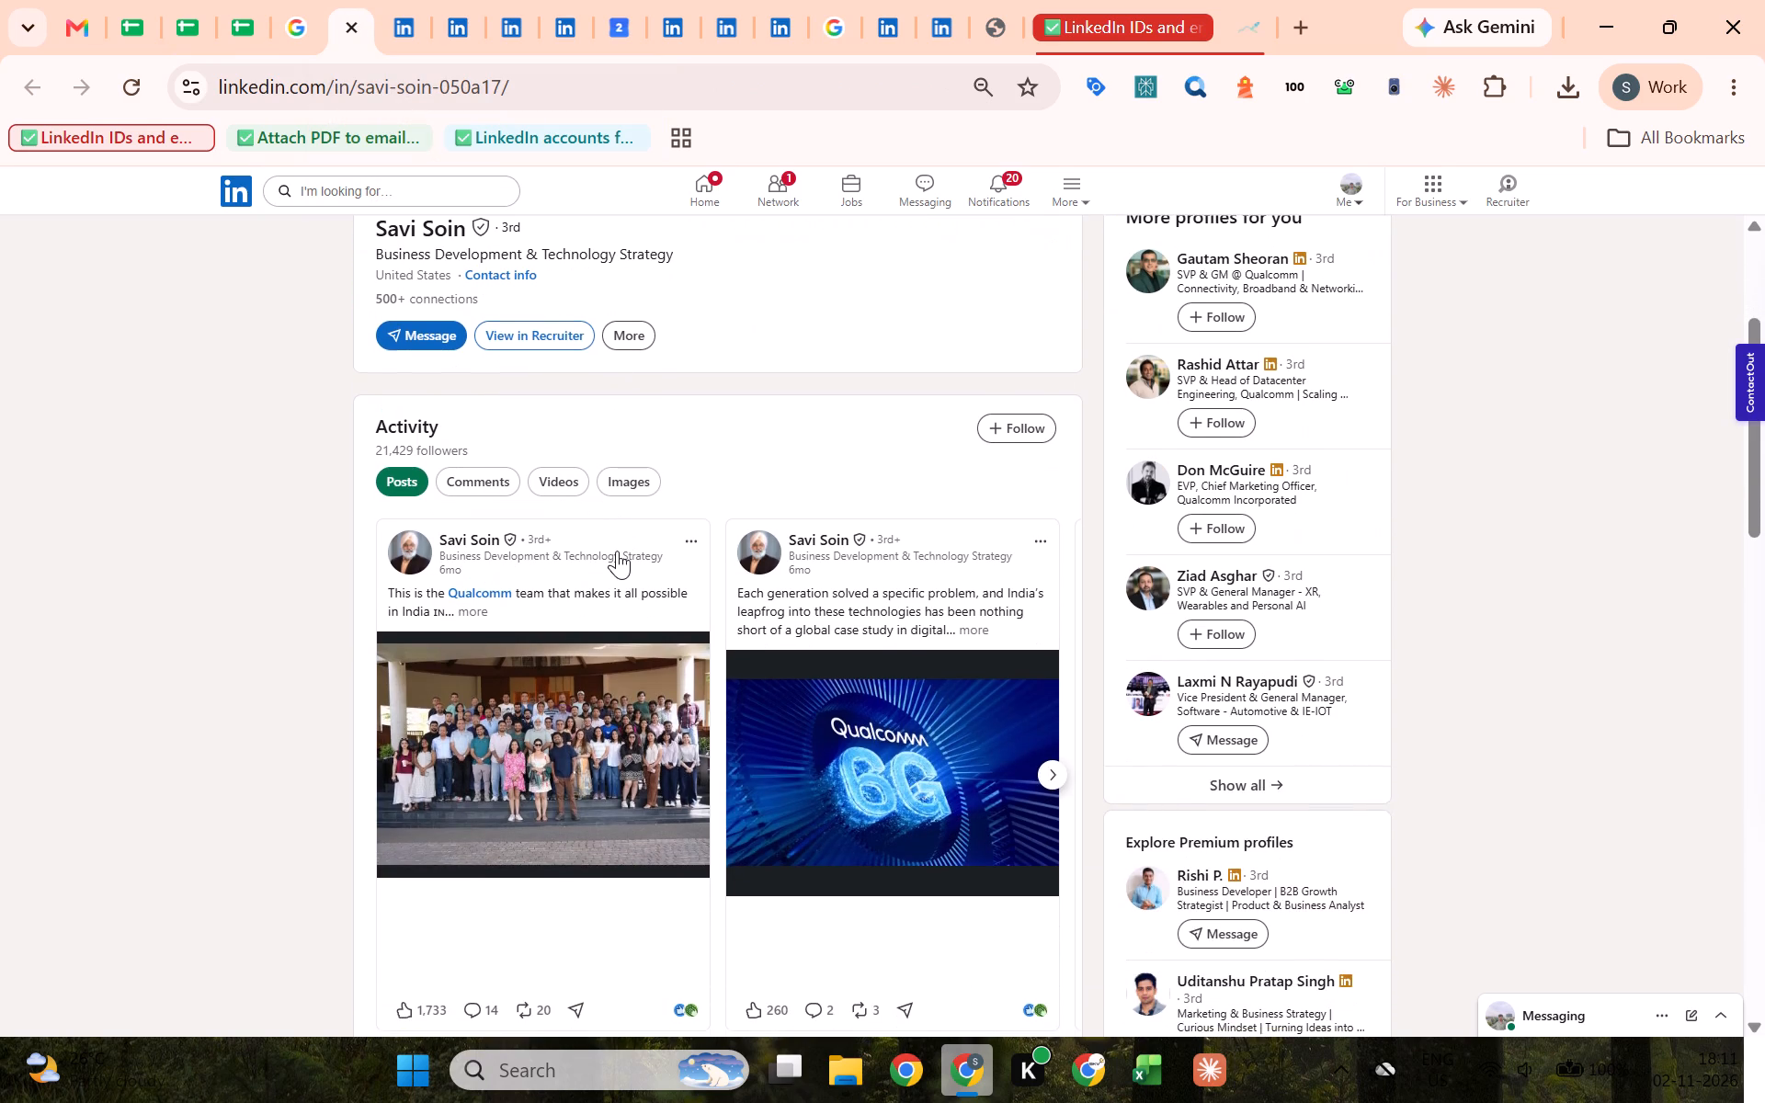
left_click(553, 95)
key("ctrl+c")
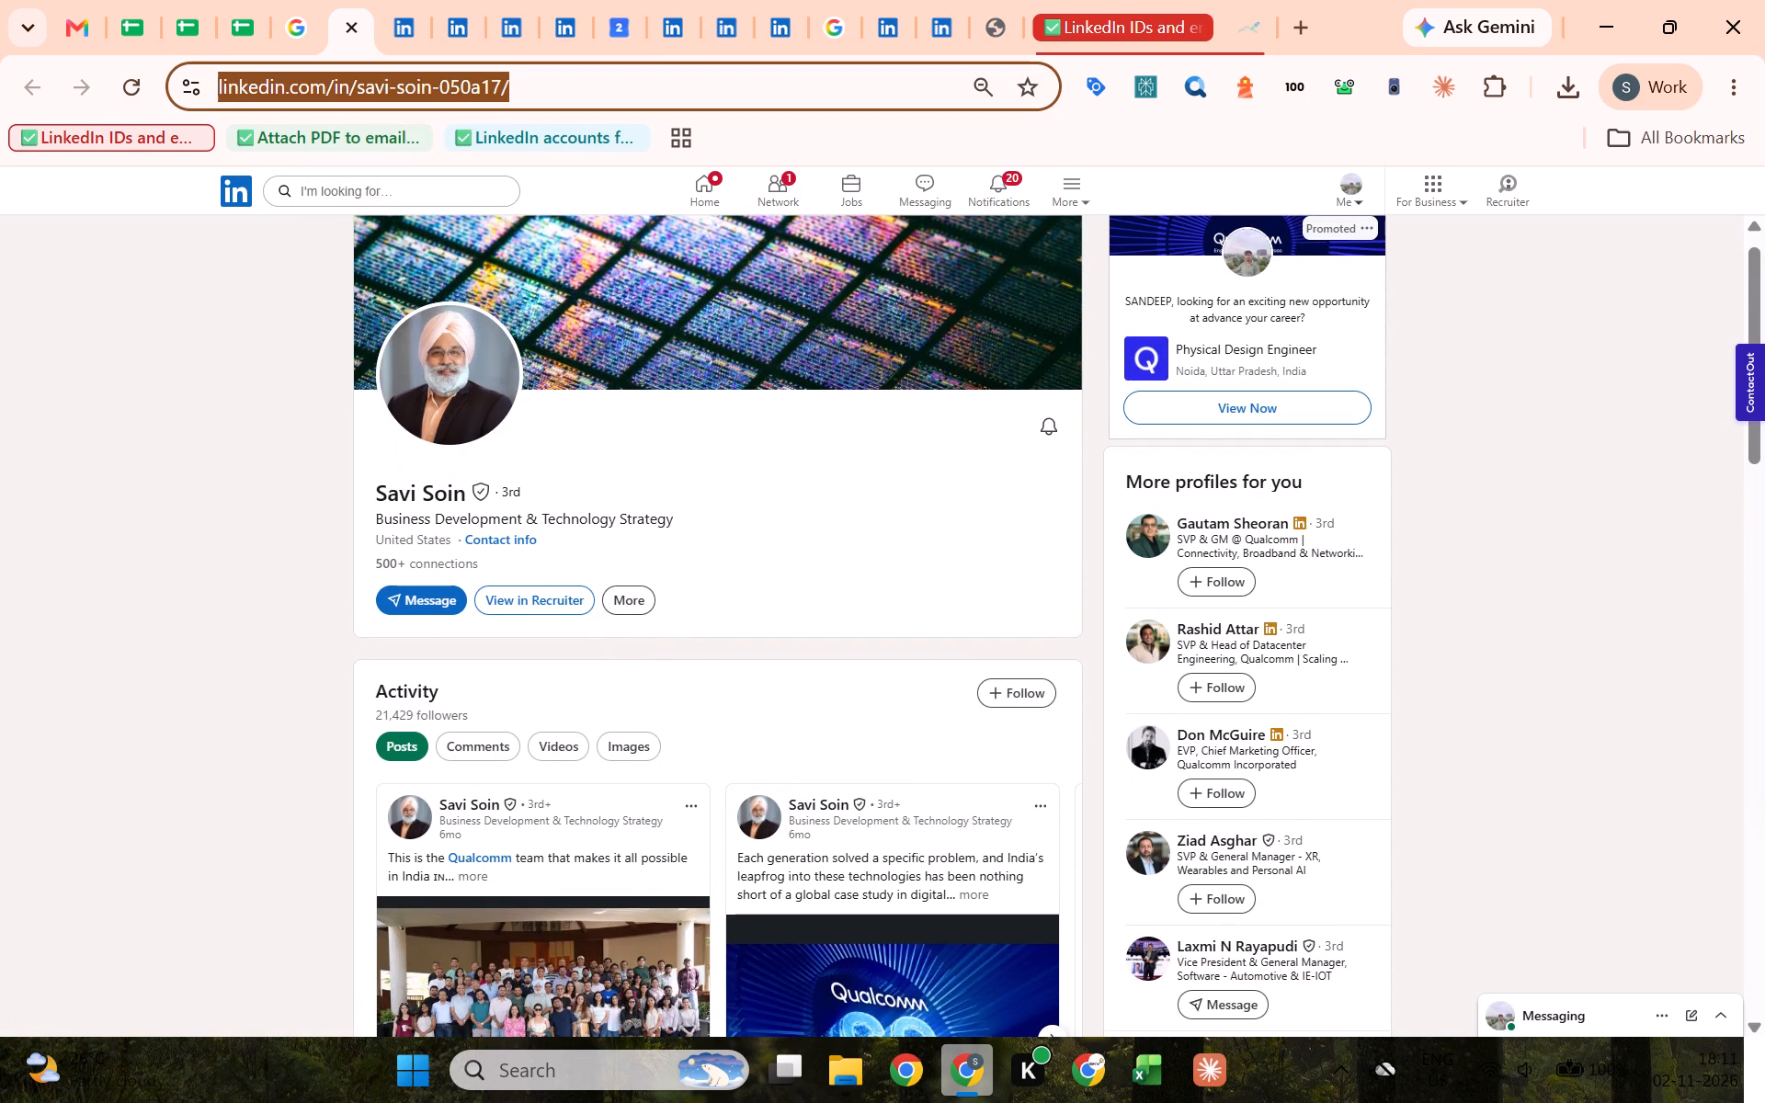
key("ctrl+c")
left_click_drag(222, 1, 192, 2)
left_click(192, 2)
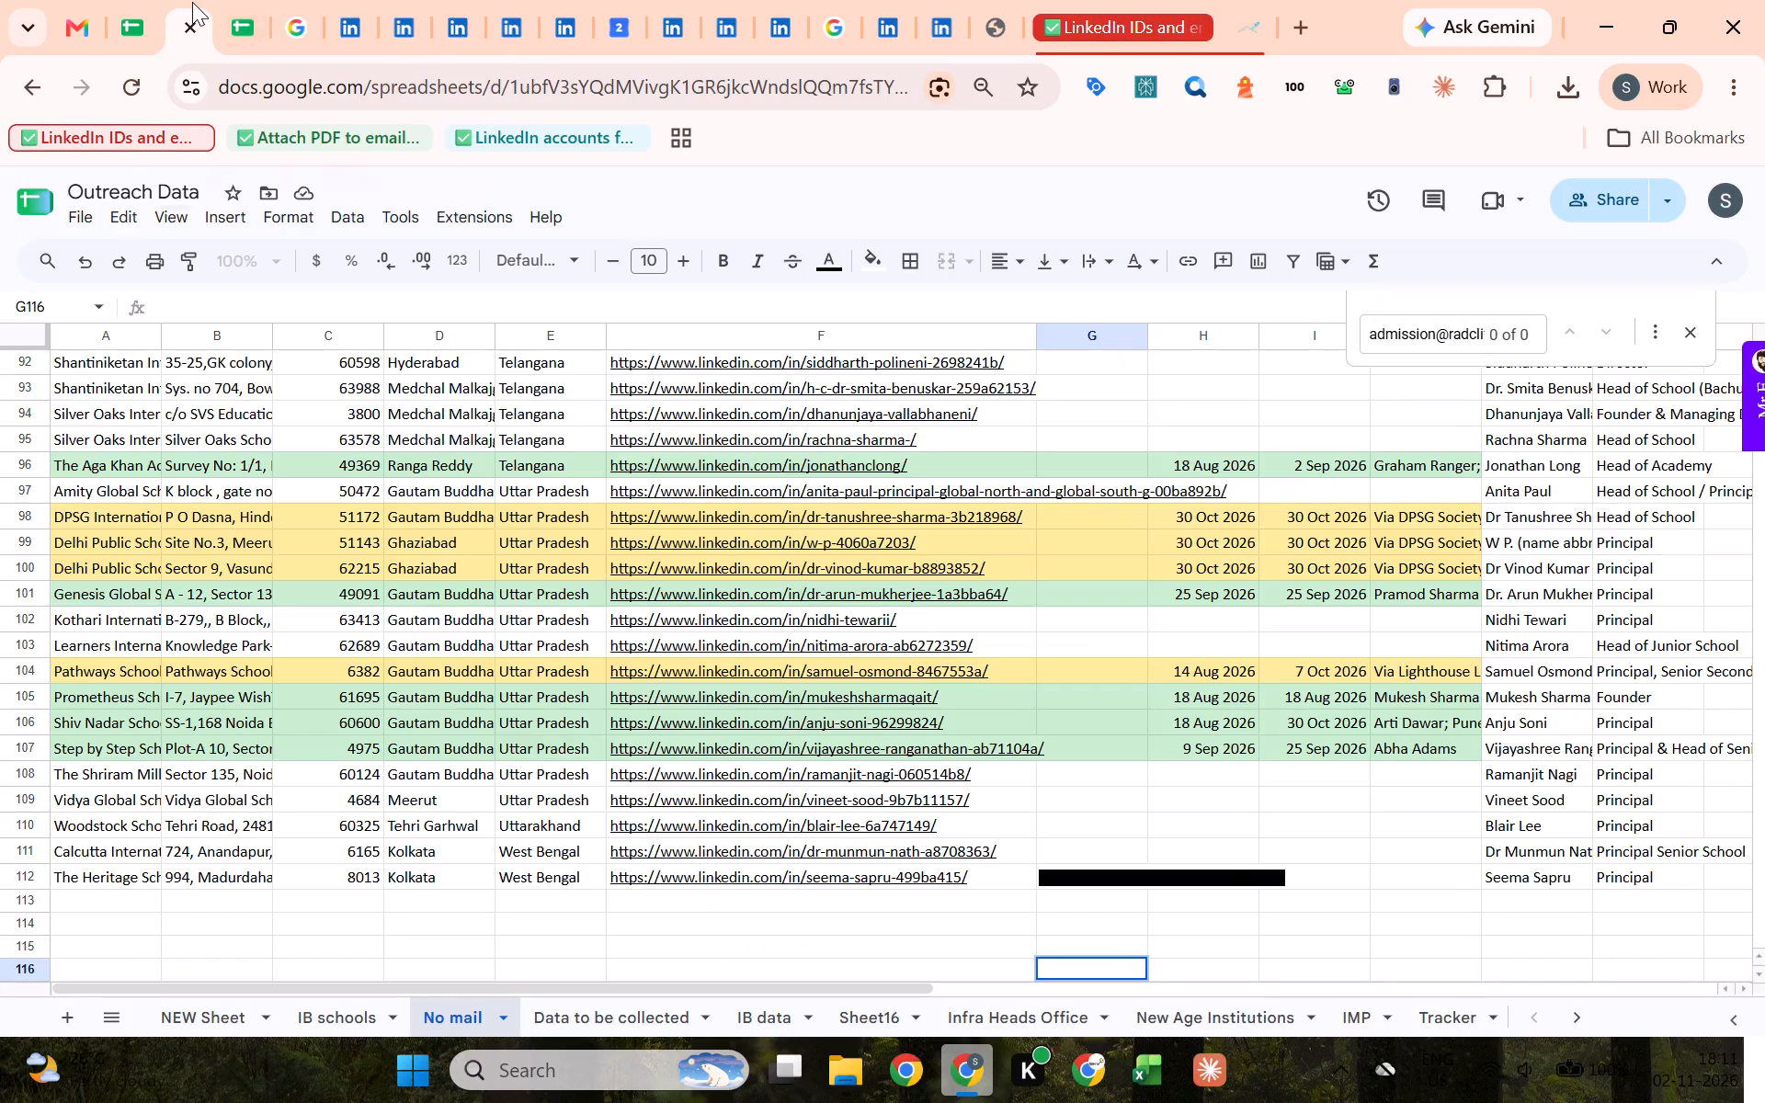
left_click(237, 8)
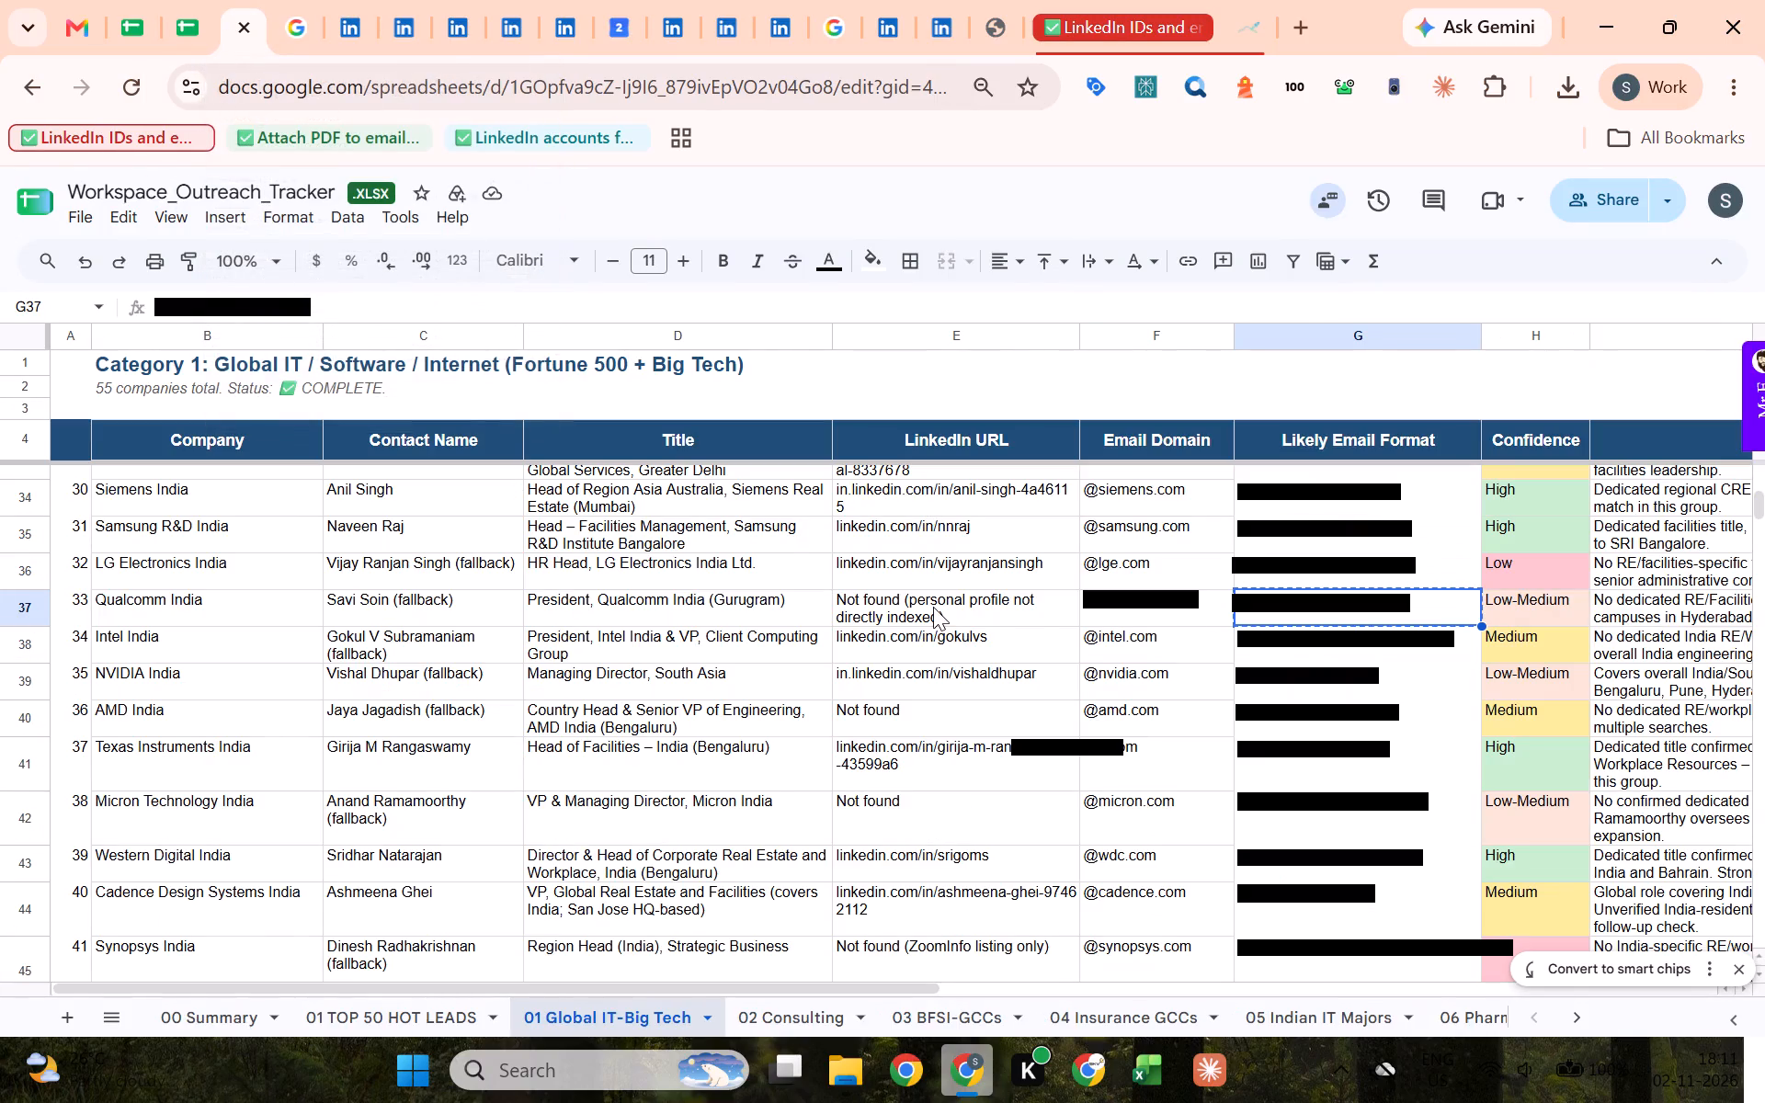
left_click(933, 607)
key("ctrl+v")
Fill Qualcomm India's Likely Email Format cell G37 with light red.
left_click(1262, 606)
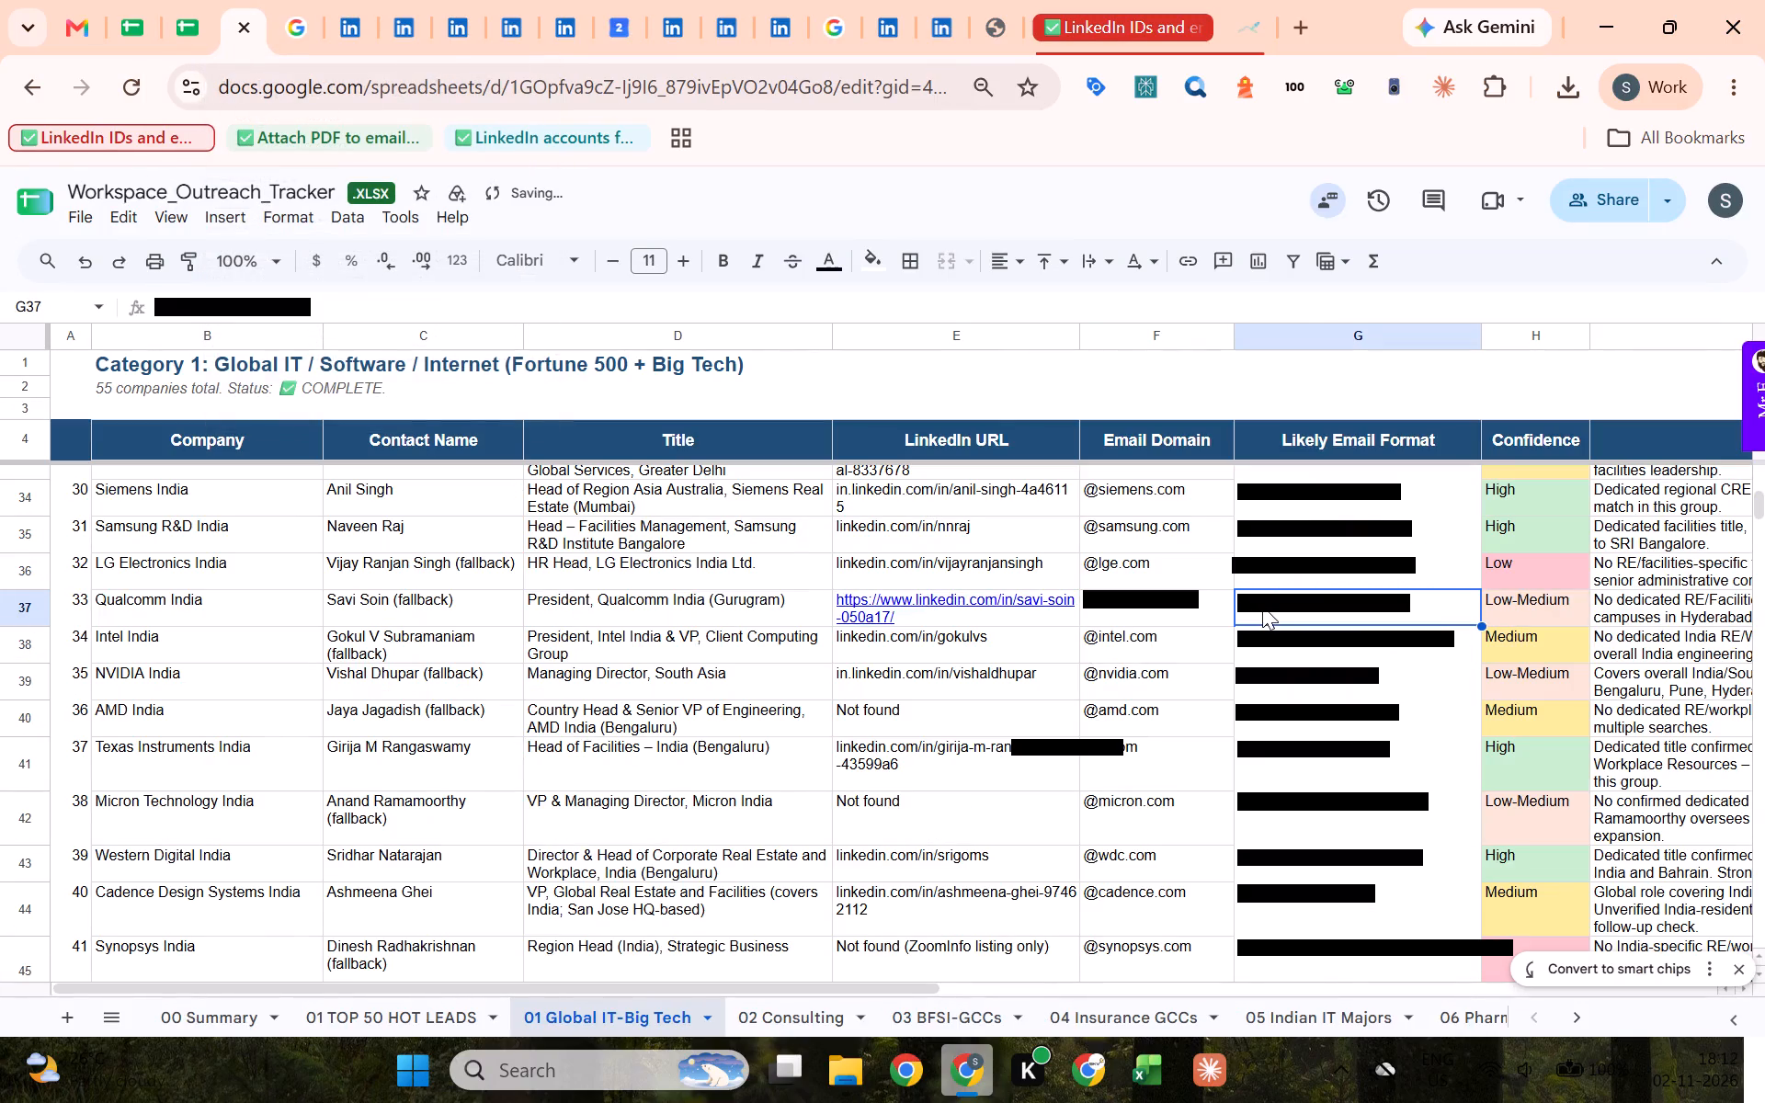
left_click(879, 263)
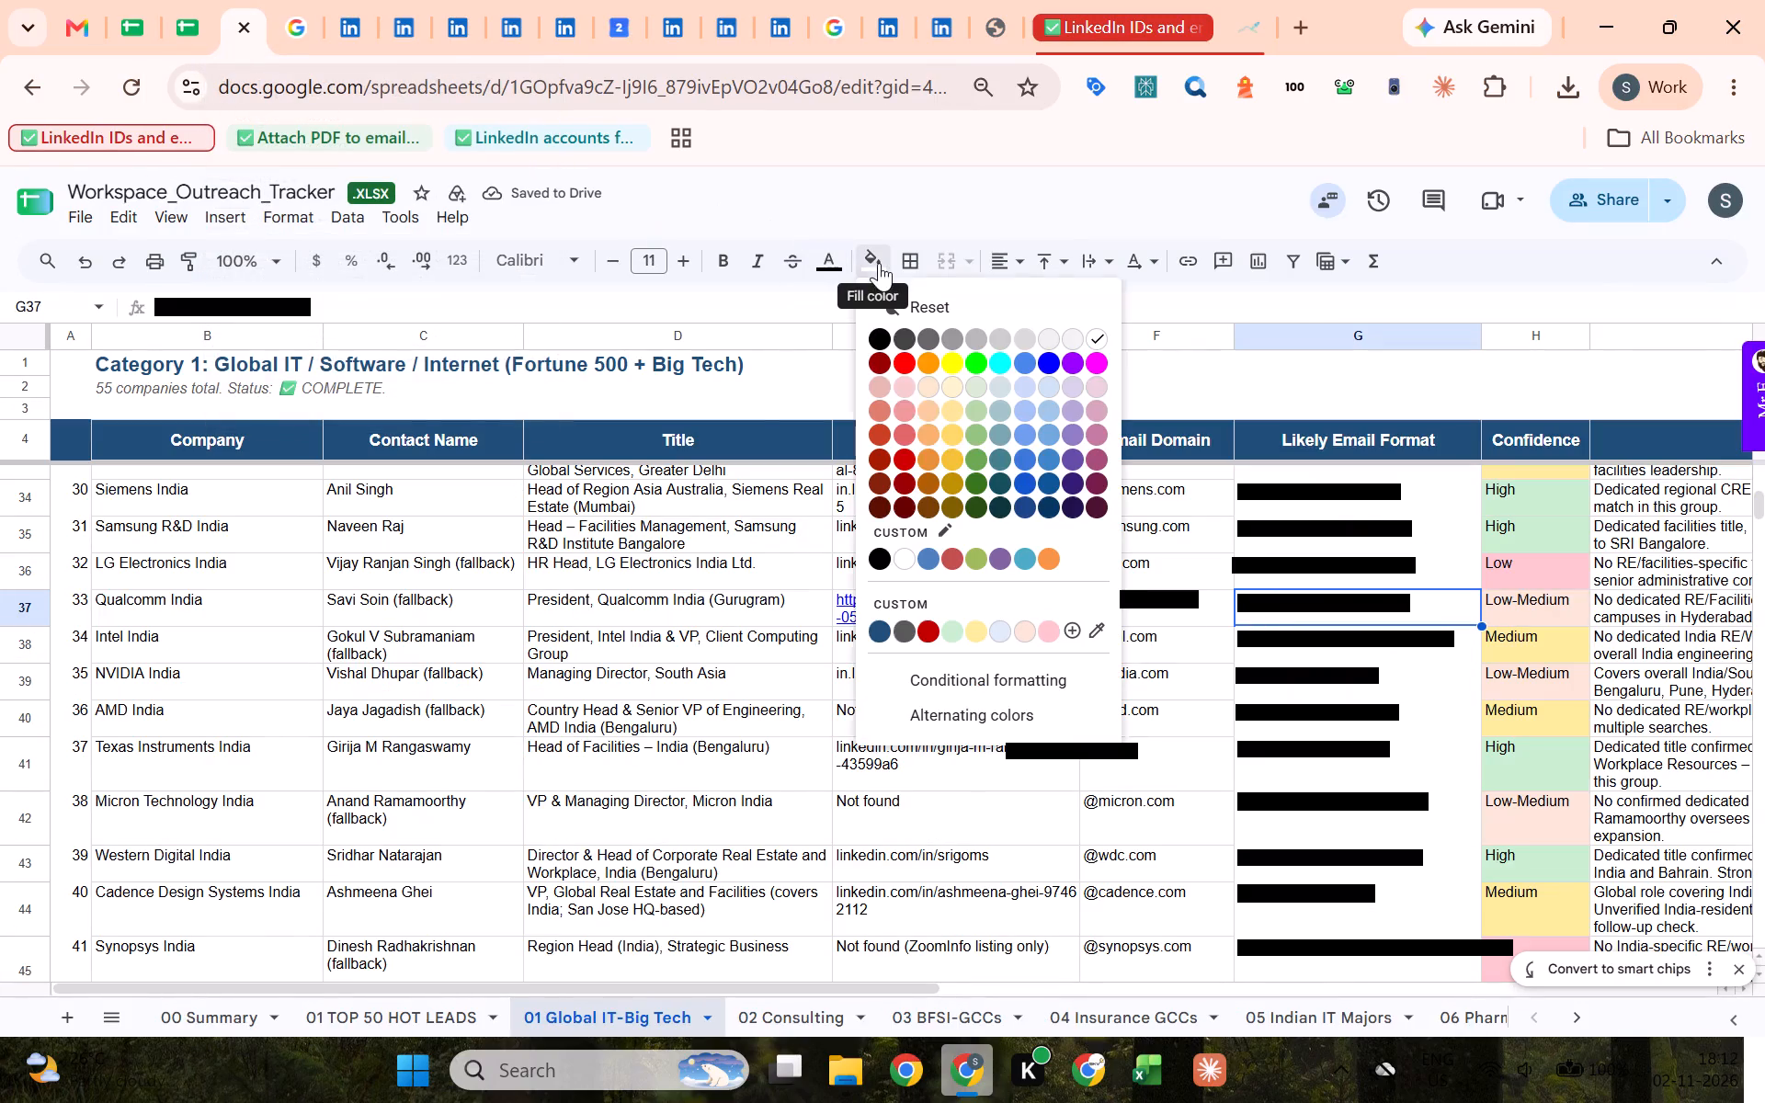
left_click(906, 438)
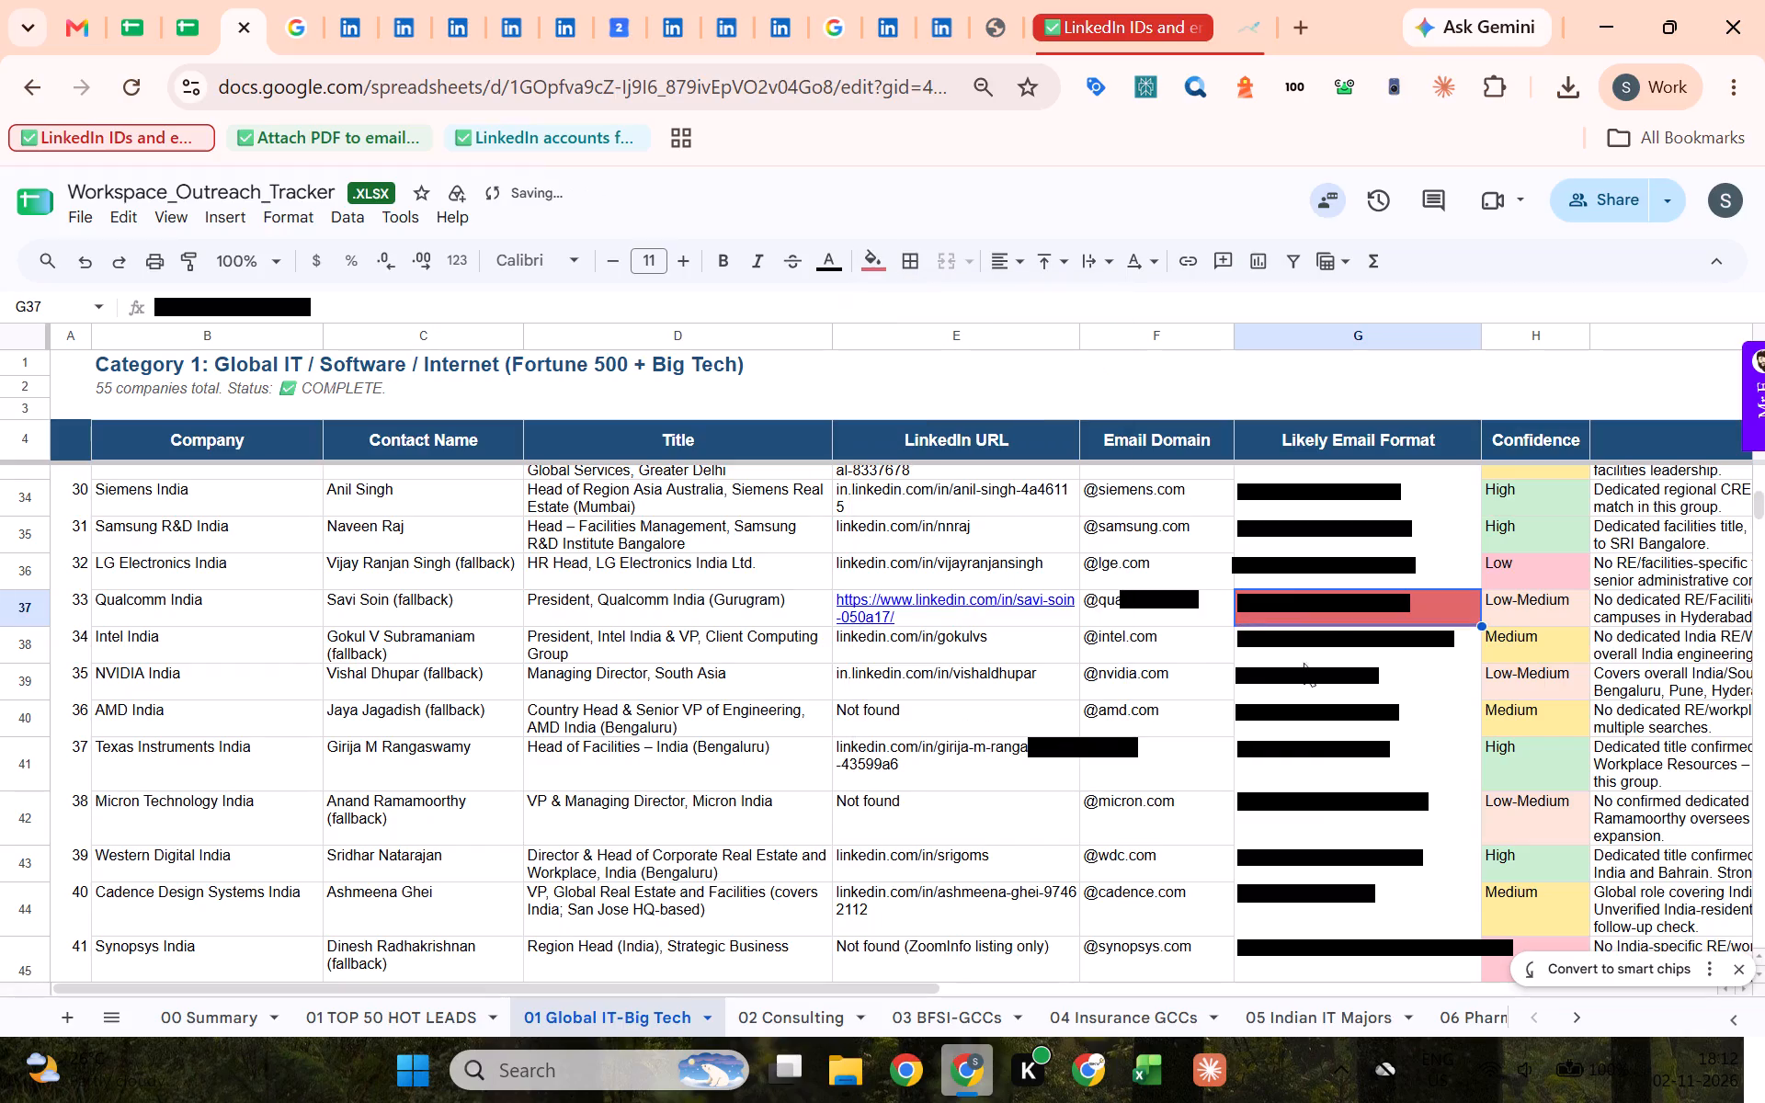
left_click(1335, 695)
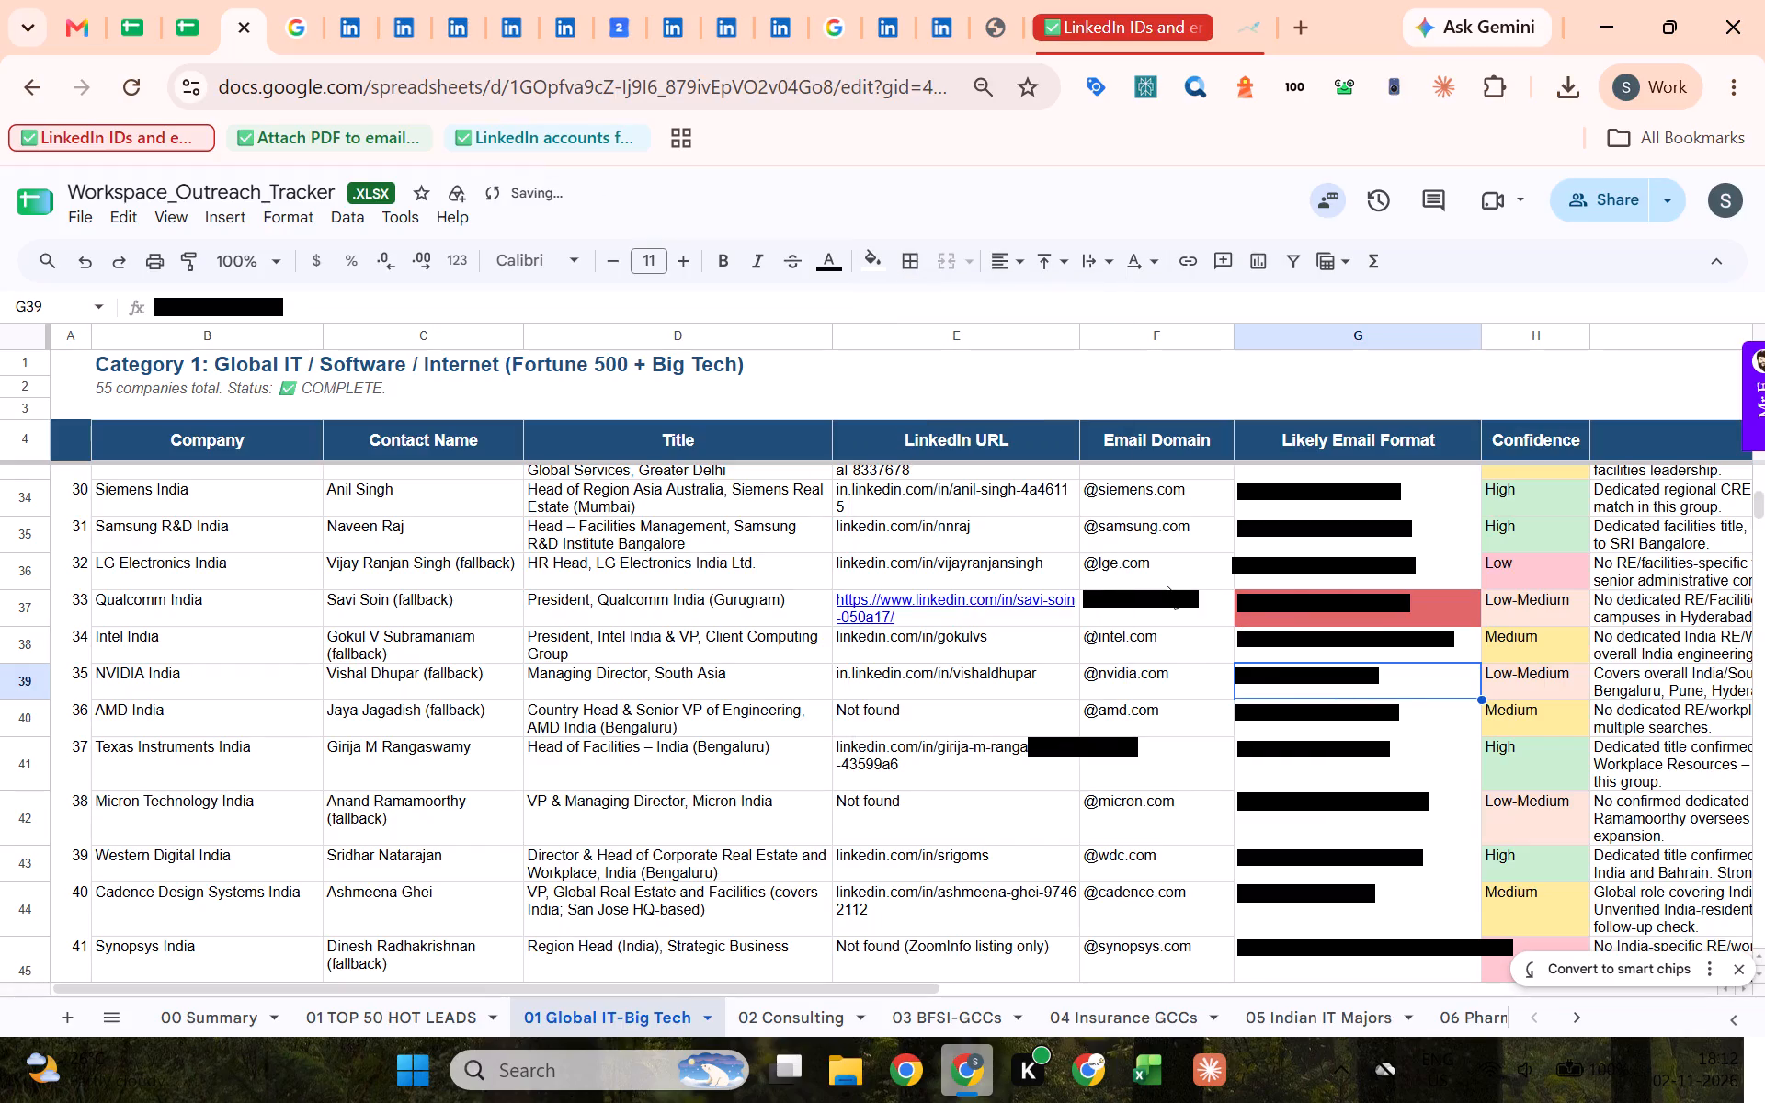
scroll(1133, 611, "down", 1)
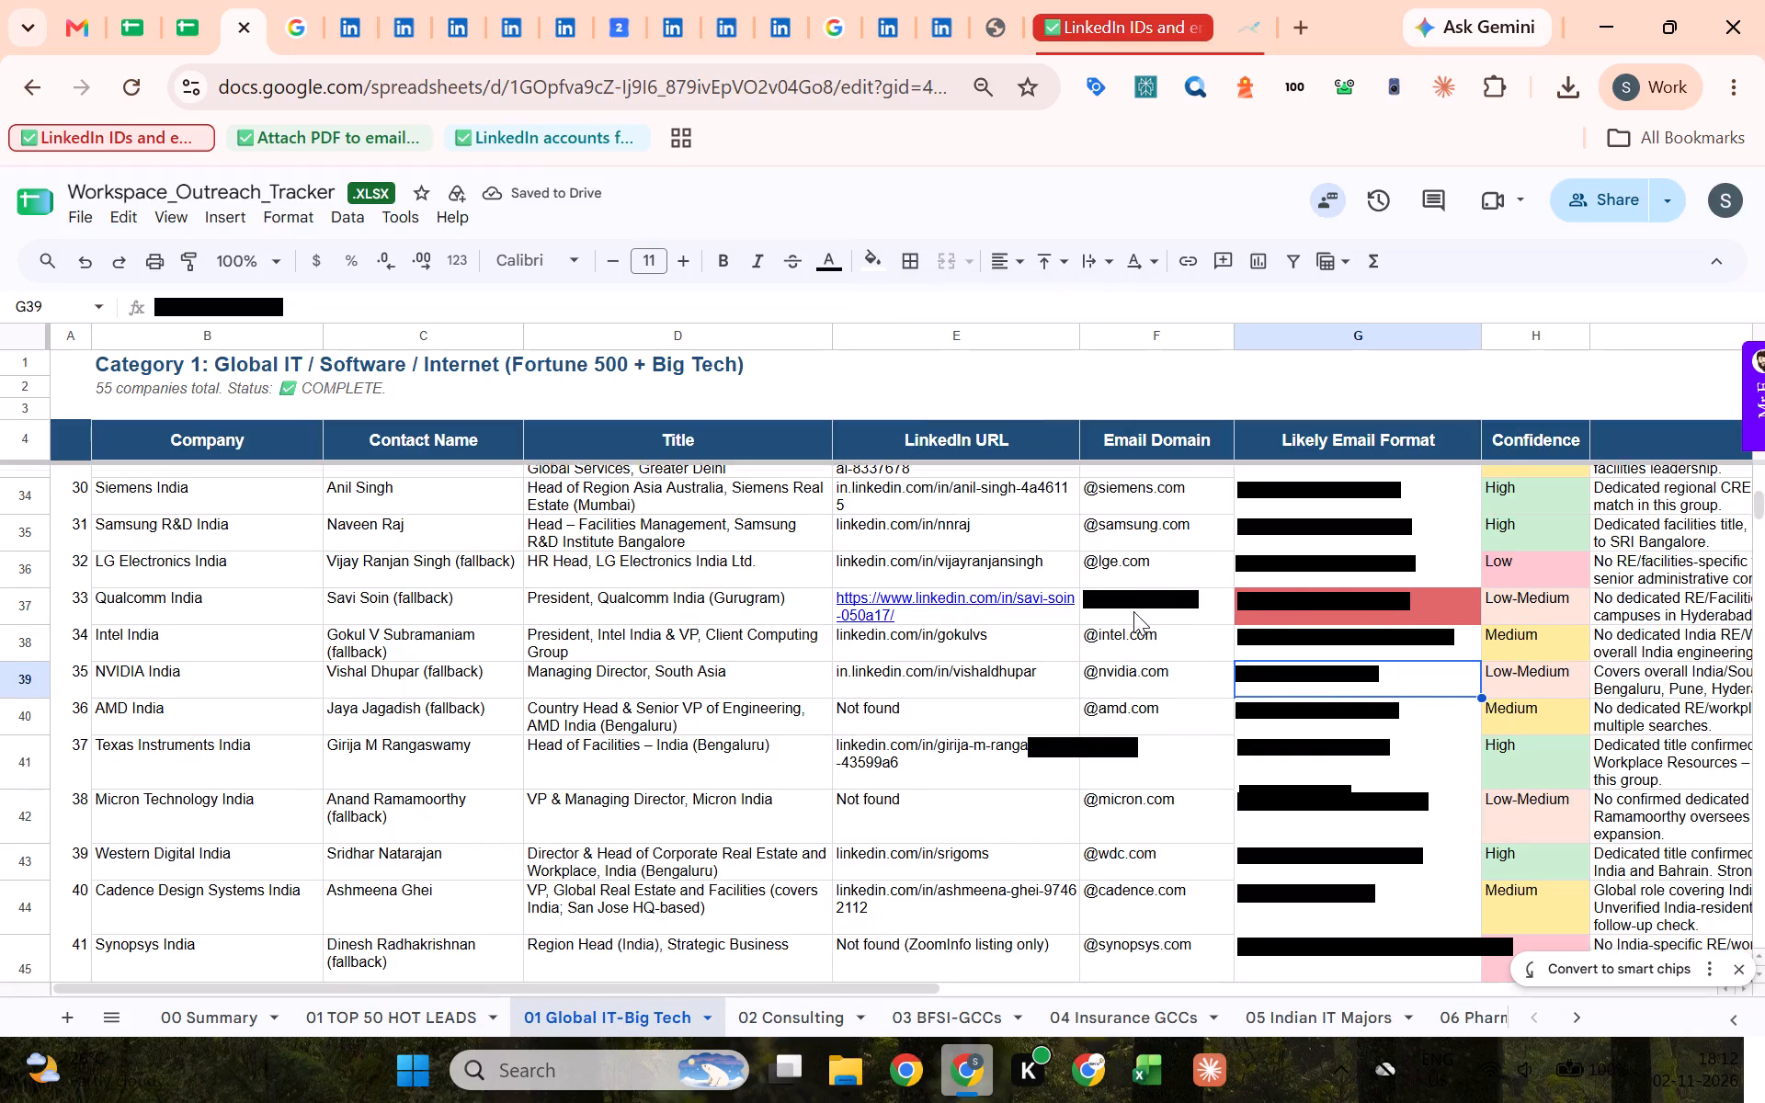
Close the Qualcomm India profile, search Google for the AMD India contact's email from G40, and open the matching LinkedIn profile.
scroll(1133, 611, "down", 2)
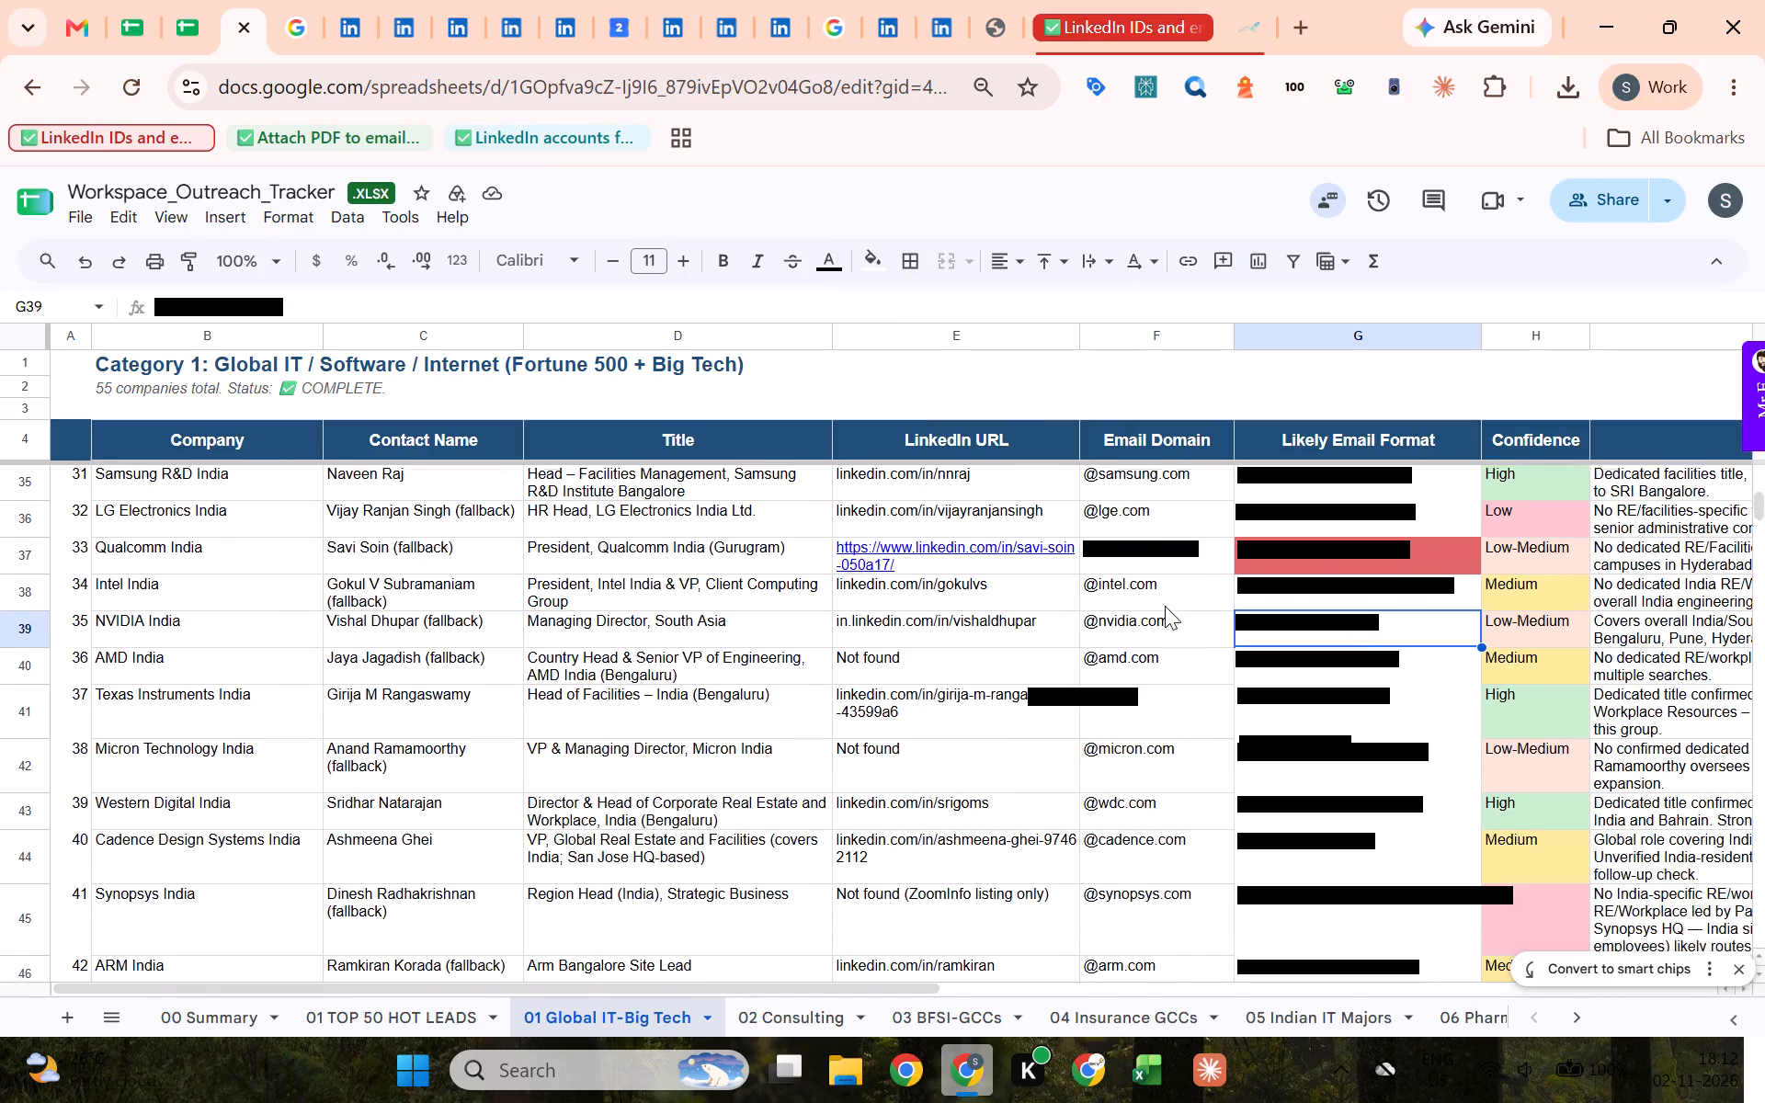
scroll(1165, 606, "down", 2)
left_click(925, 627)
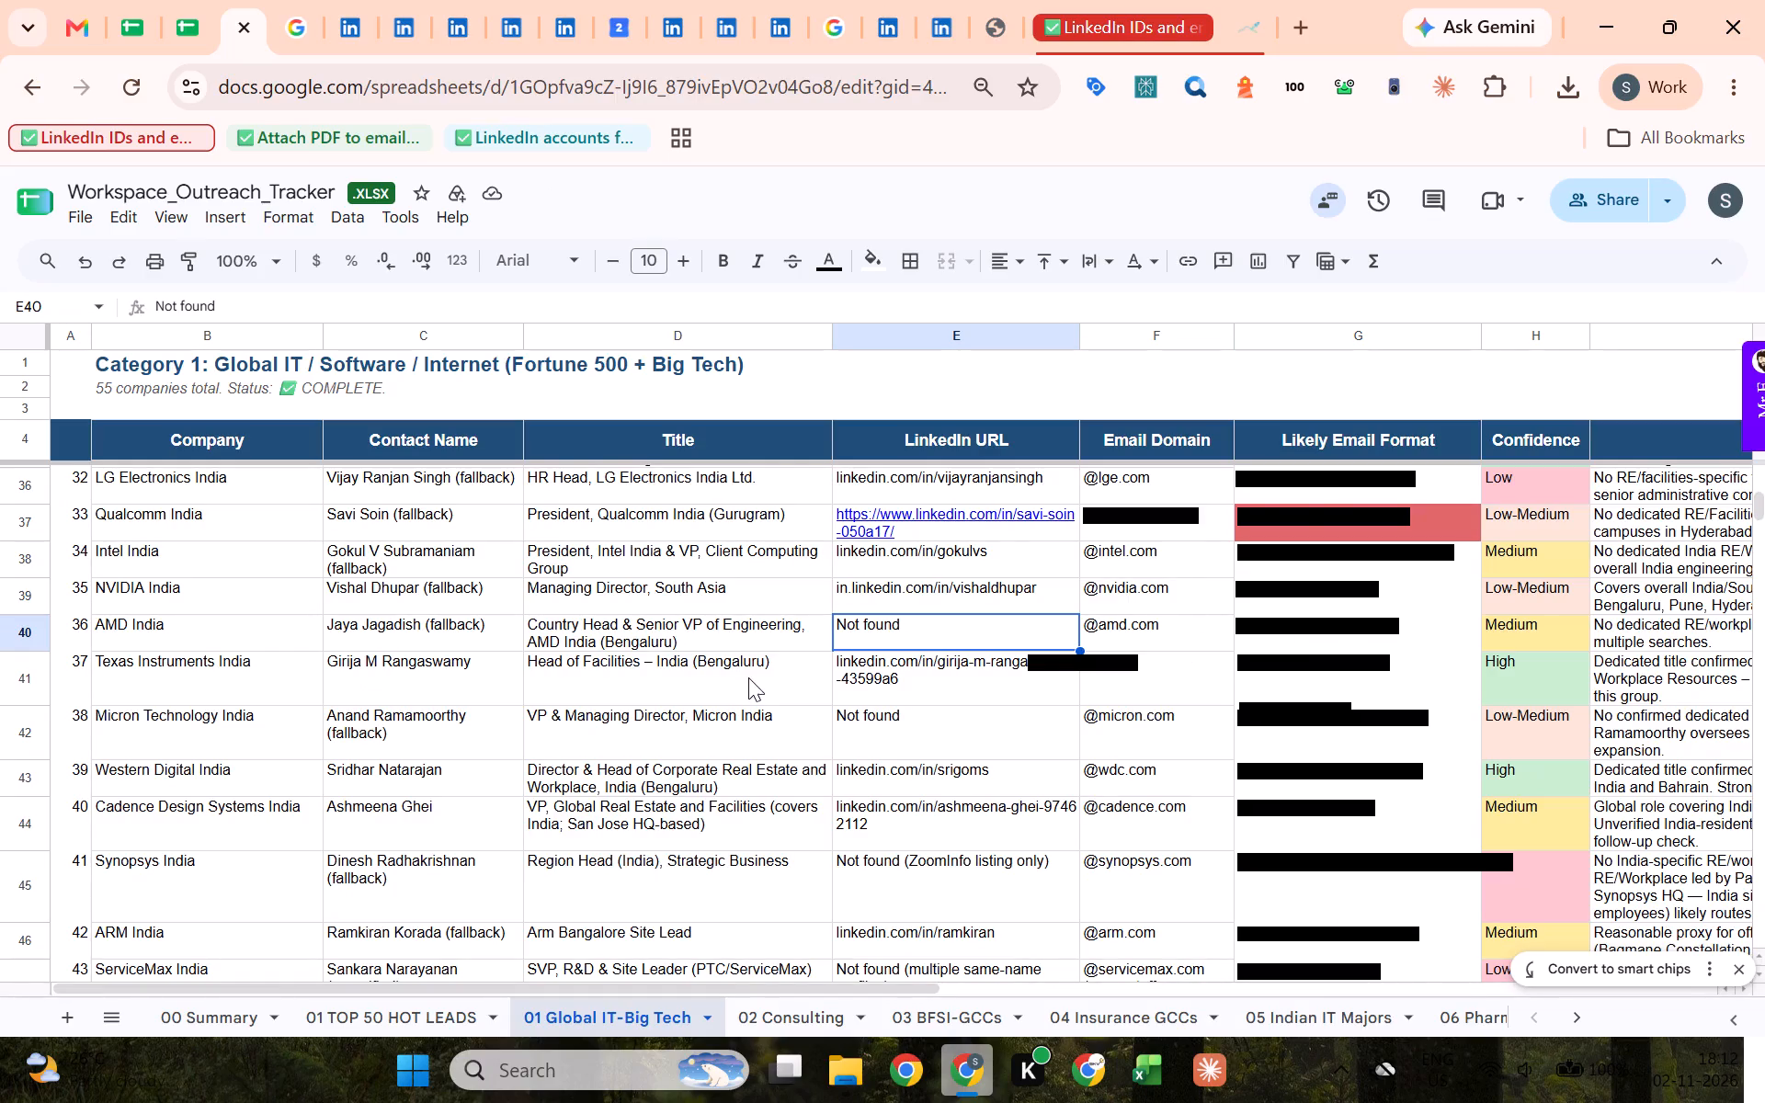
left_click(1336, 620)
key("ctrl+c")
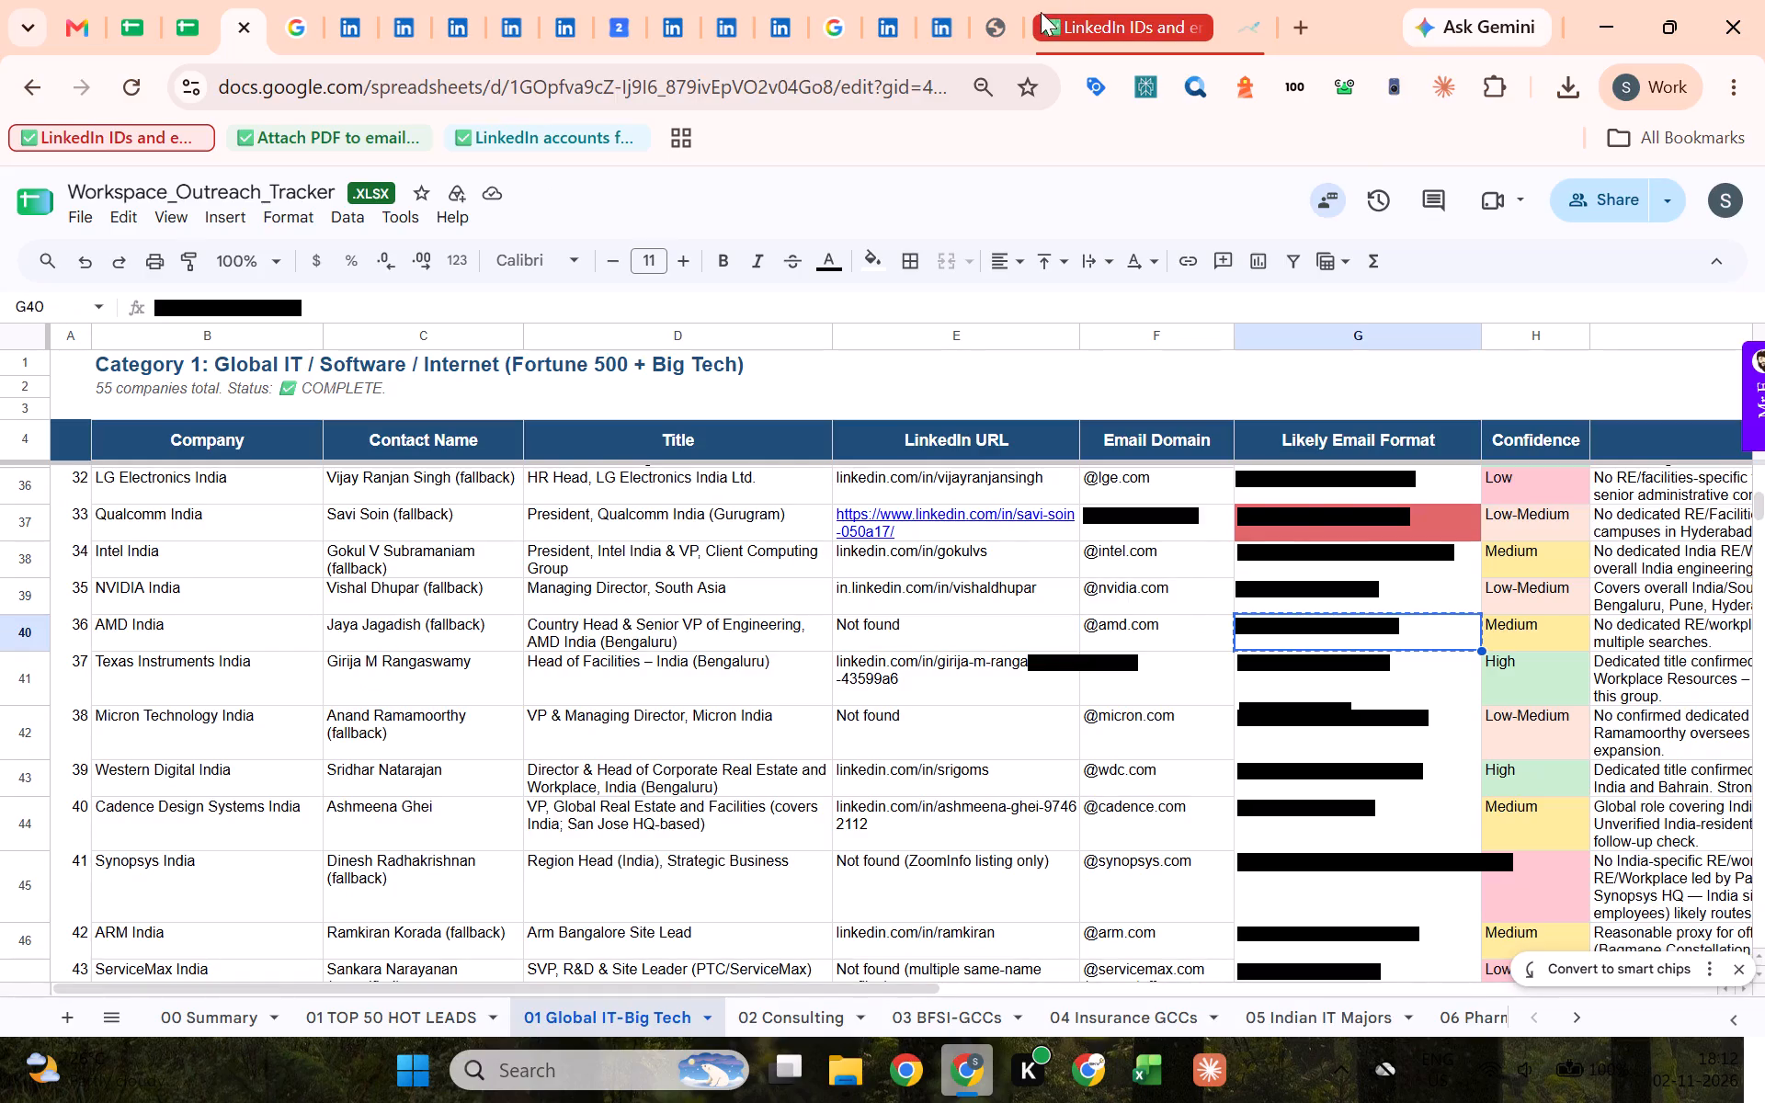
left_click_drag(335, 40, 277, 21)
left_click(277, 21)
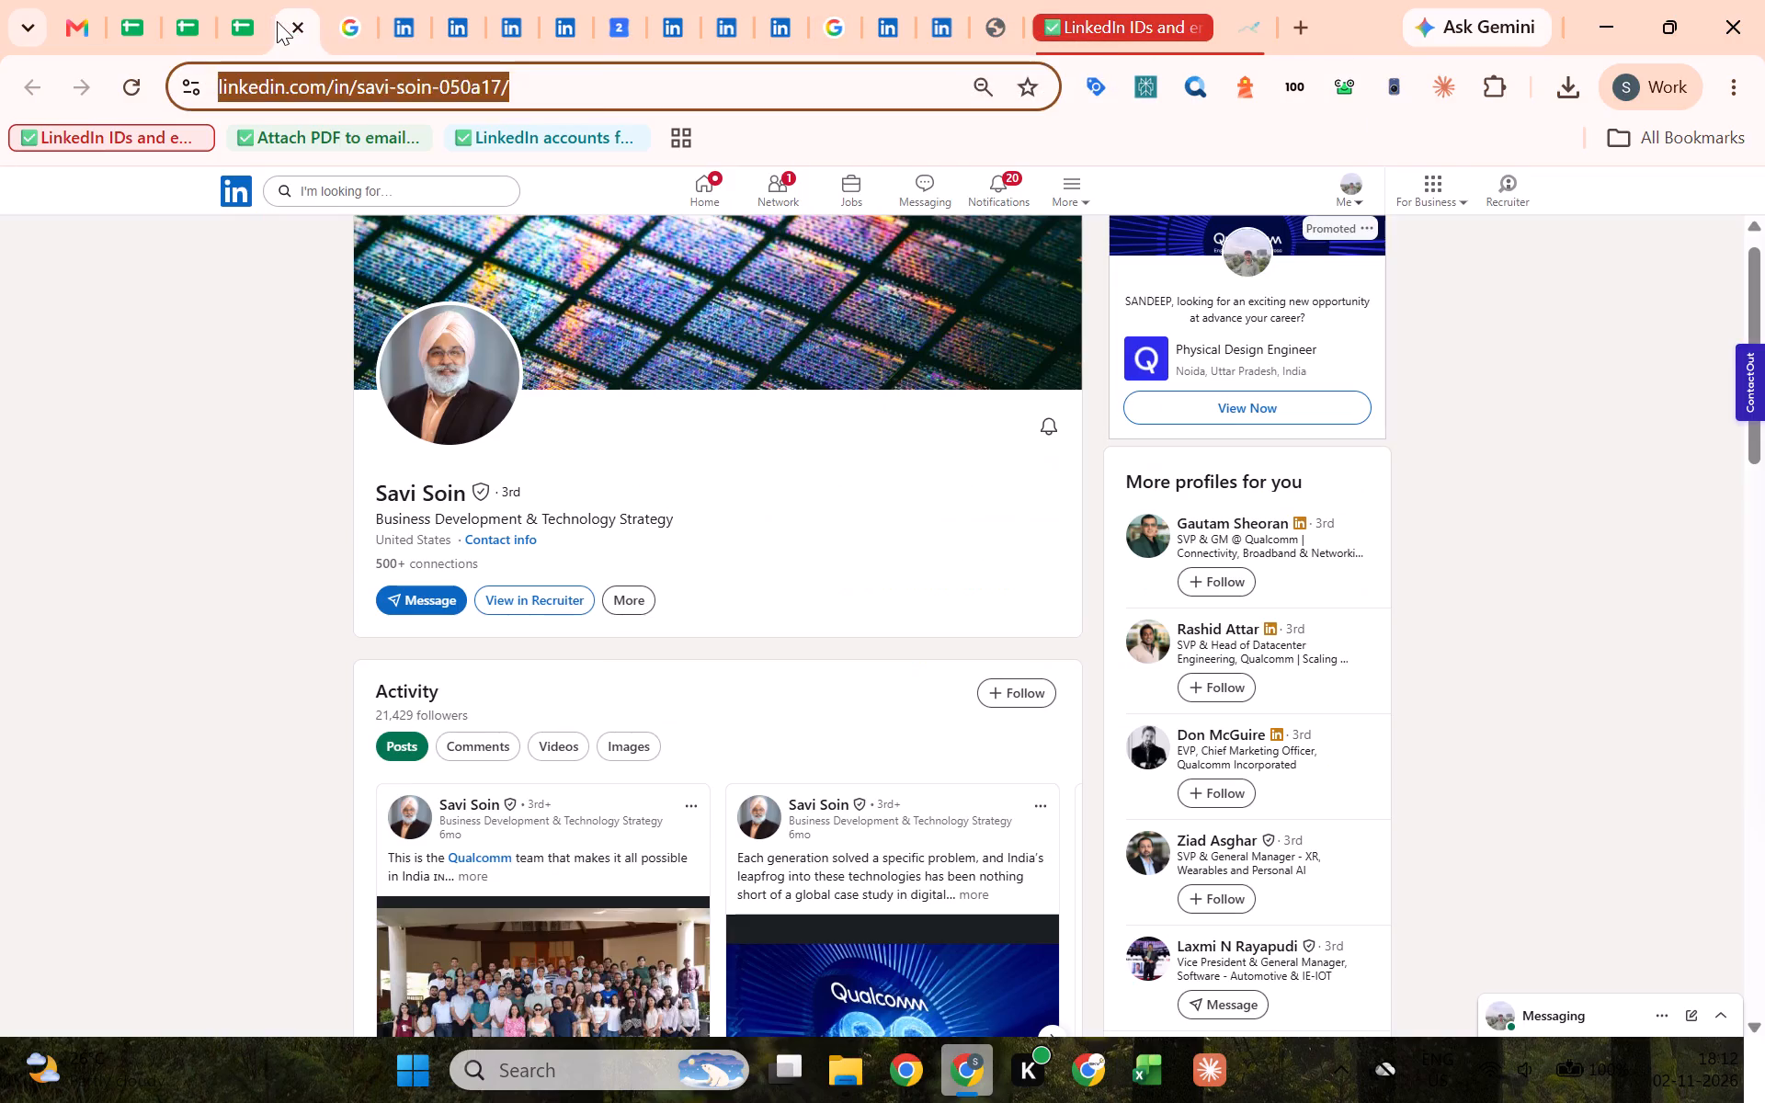
left_click_drag(291, 23, 359, 16)
left_click_drag(322, 17, 335, 17)
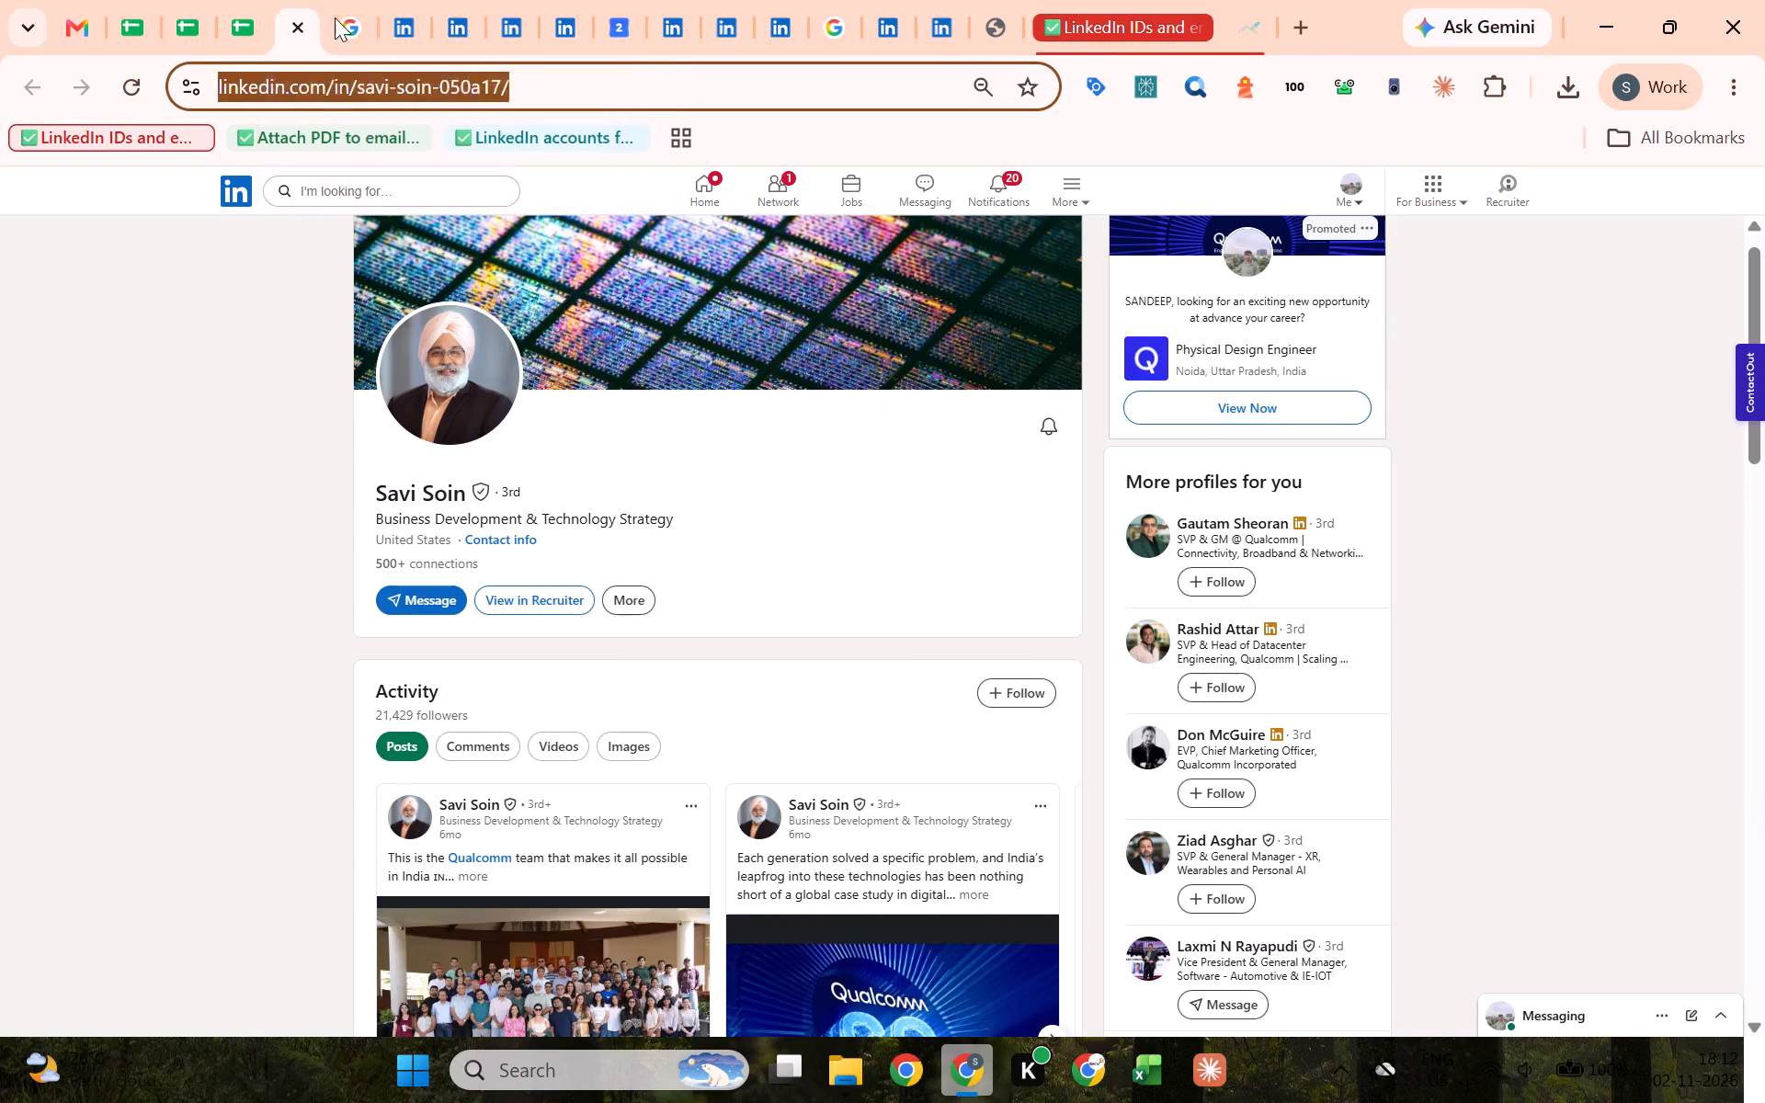
left_click_drag(335, 17, 386, 26)
left_click(304, 26)
left_click(346, 109)
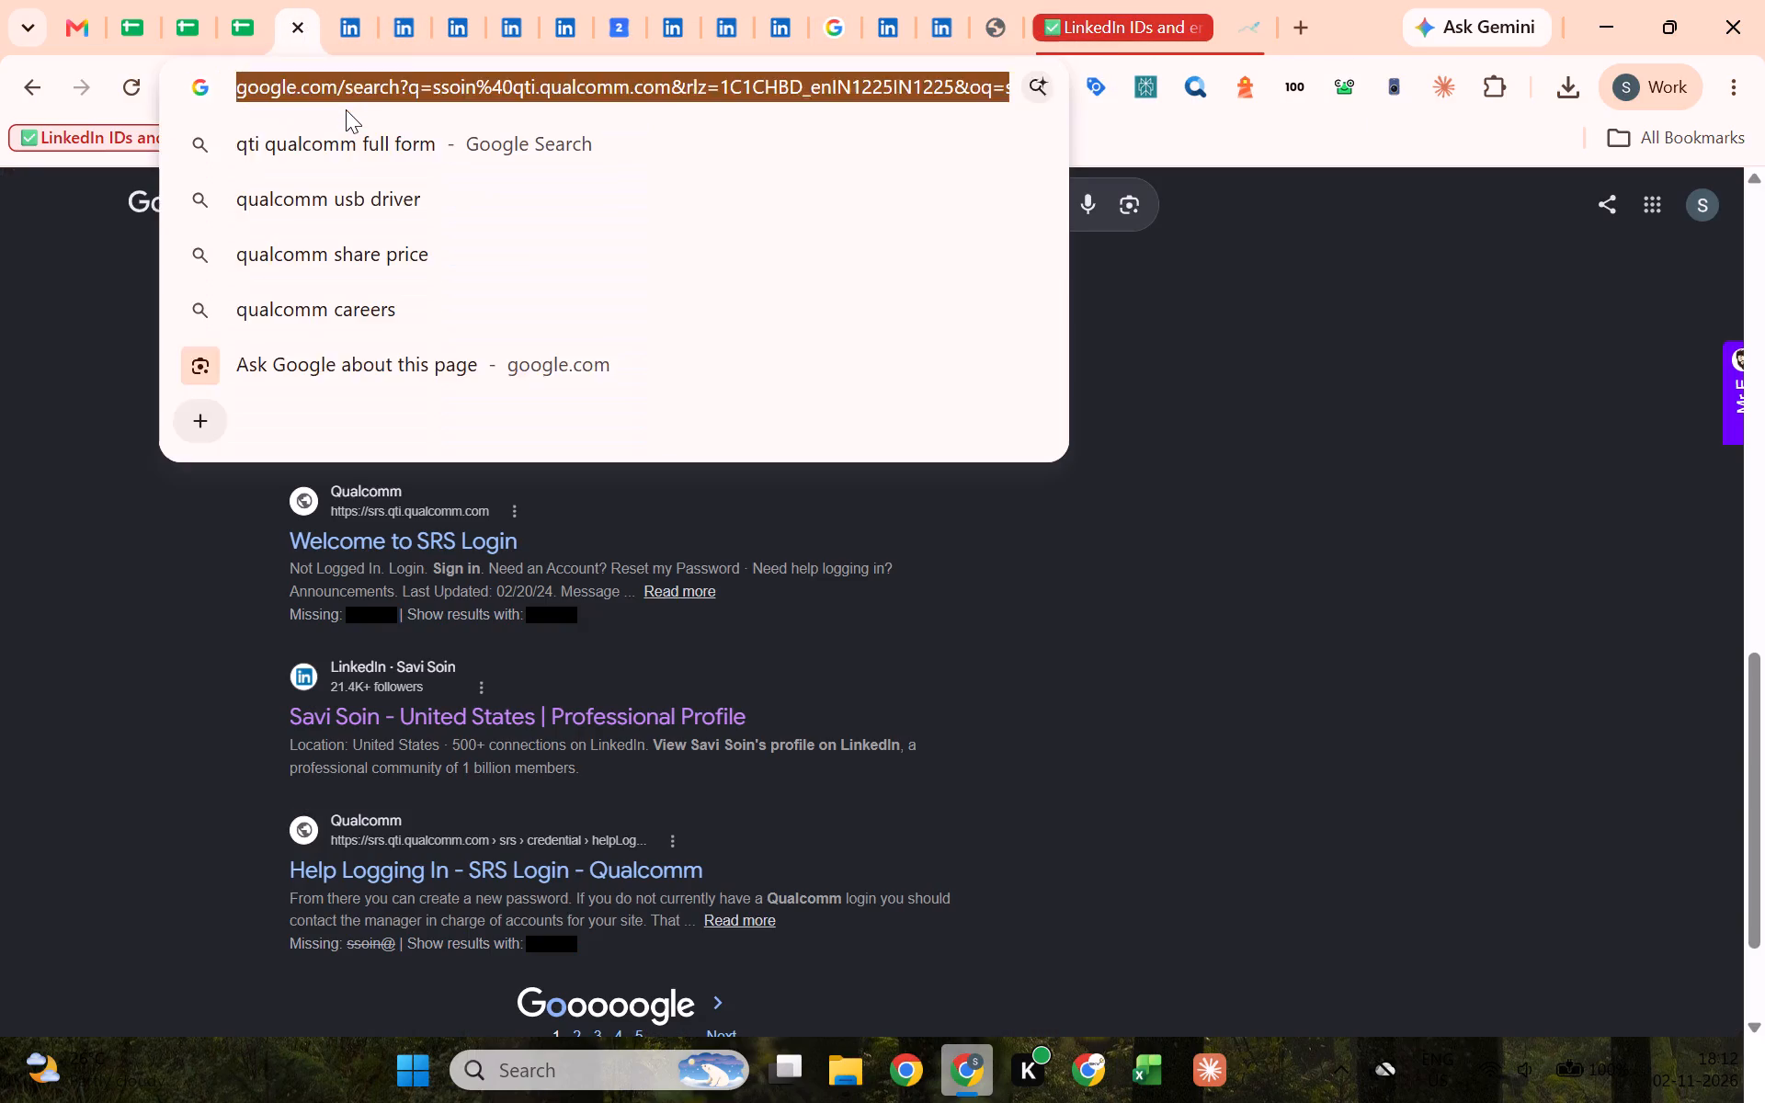
key("ctrl+v")
key("Return")
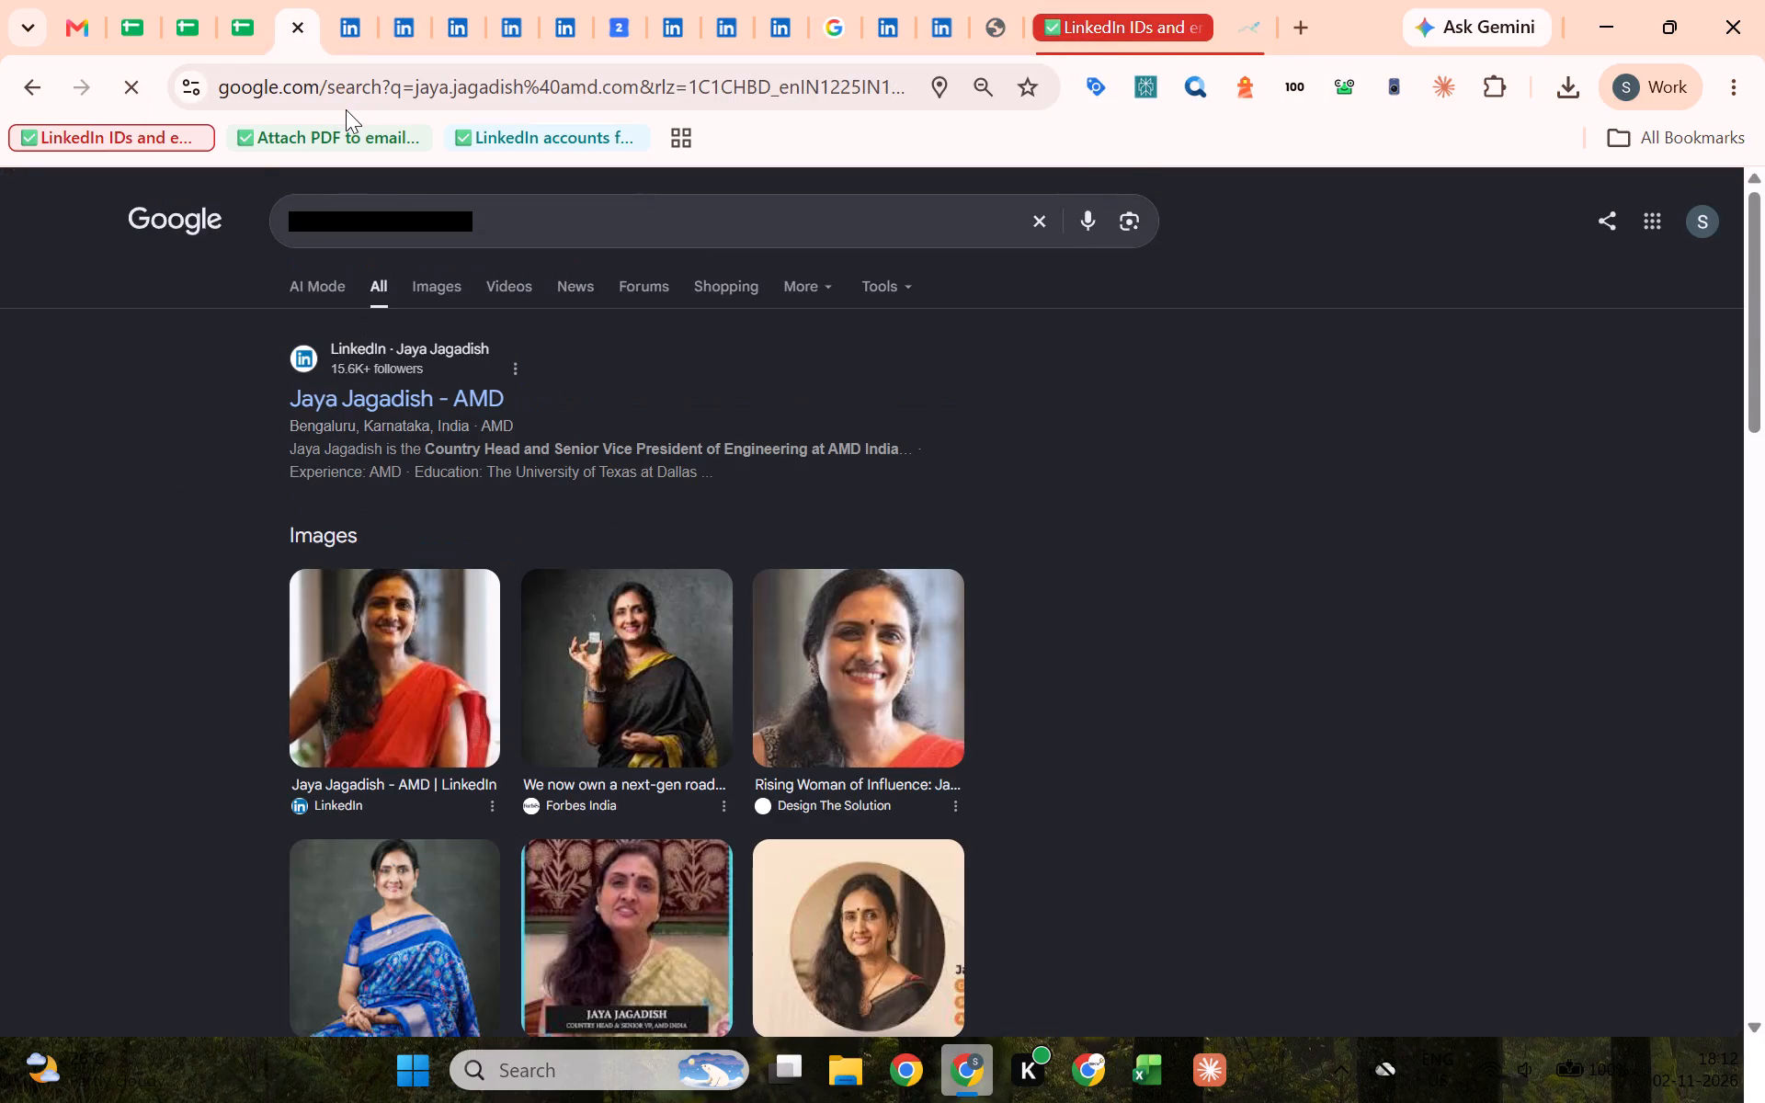
left_click(410, 386)
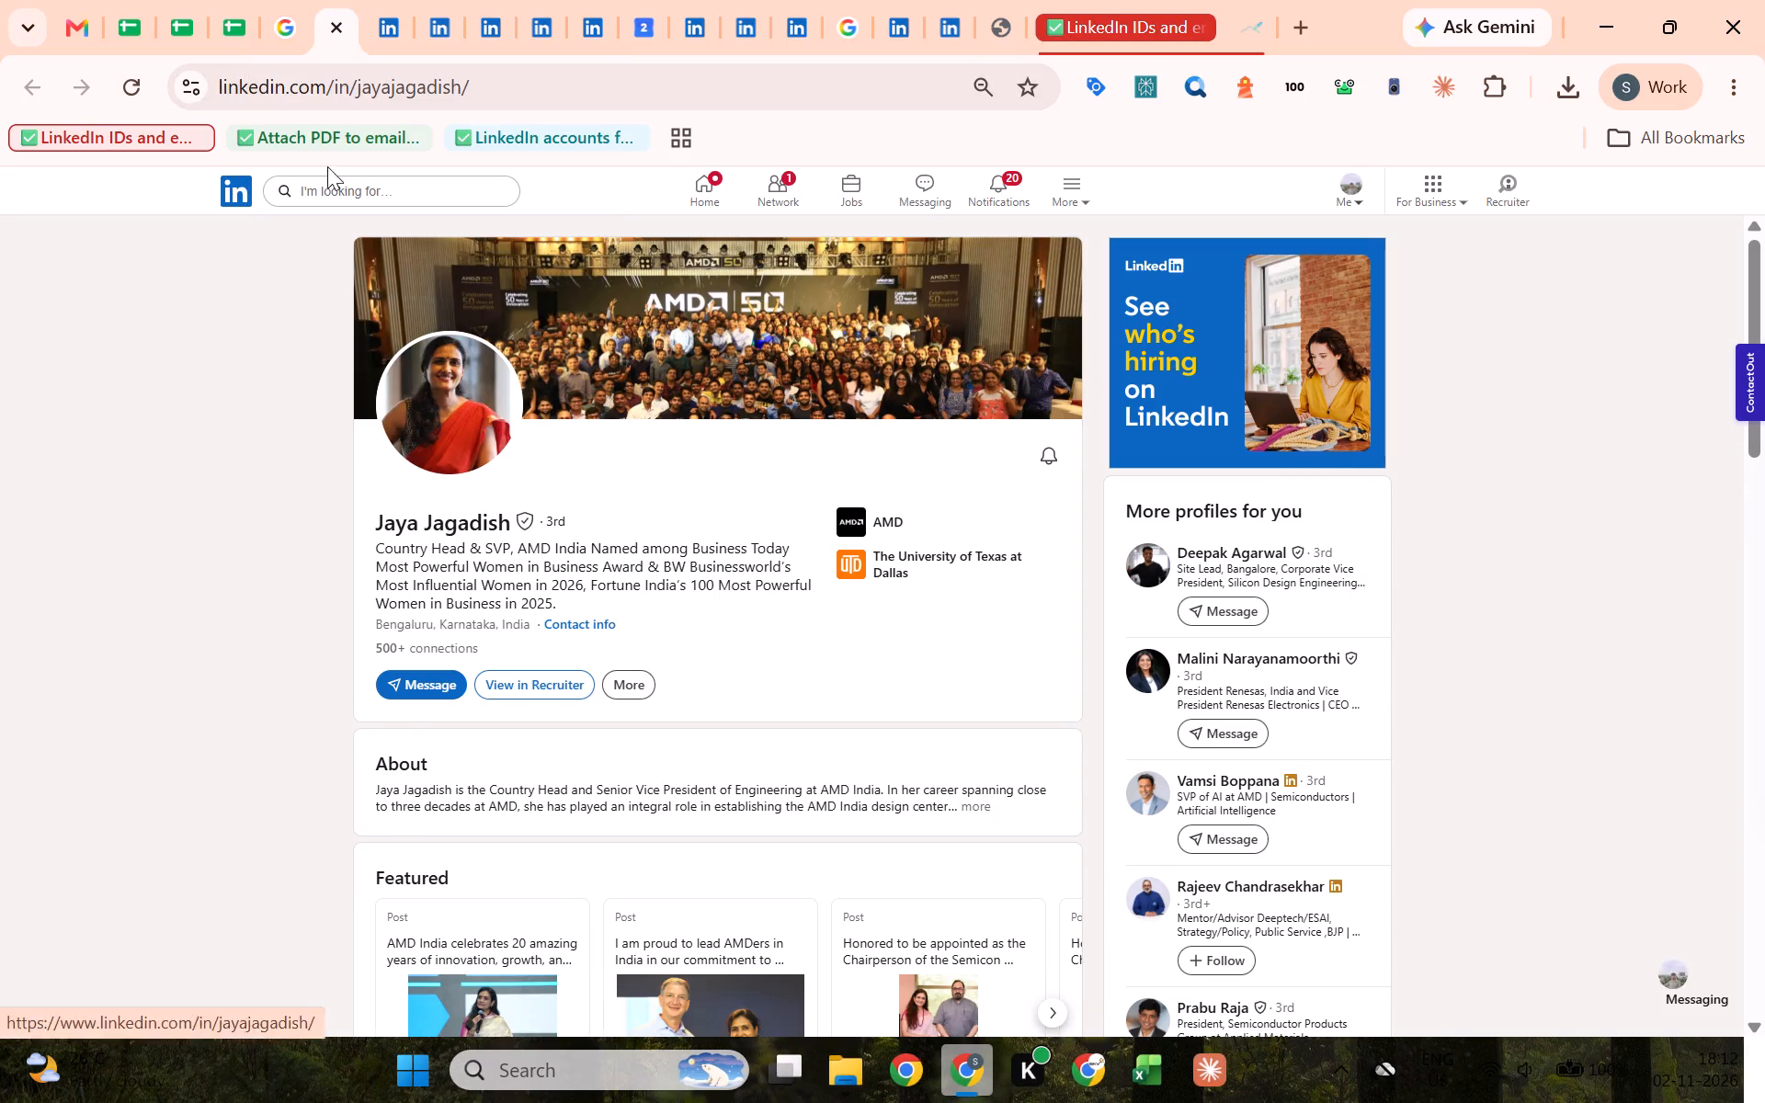
Check the AMD India contact's profile against the tracker and replace the "Not found" note in E40 with its profile URL.
left_click(231, 15)
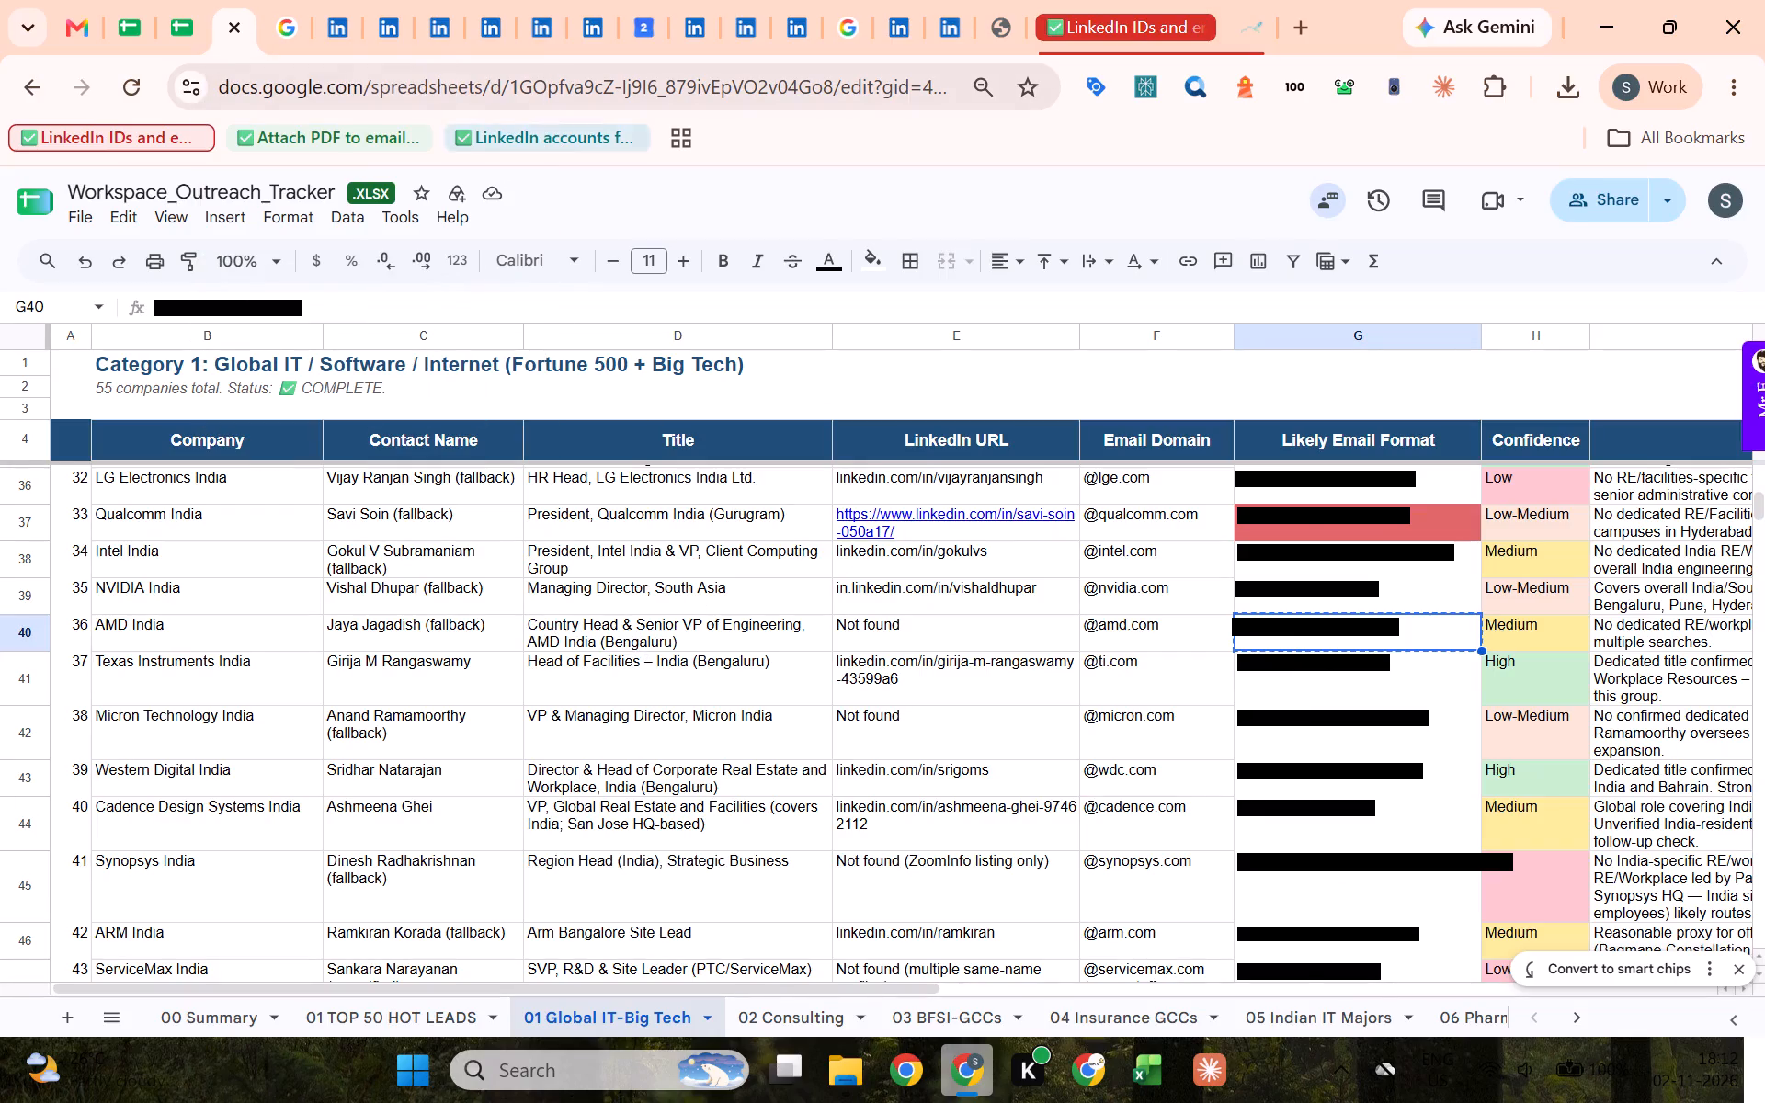
left_click(330, 17)
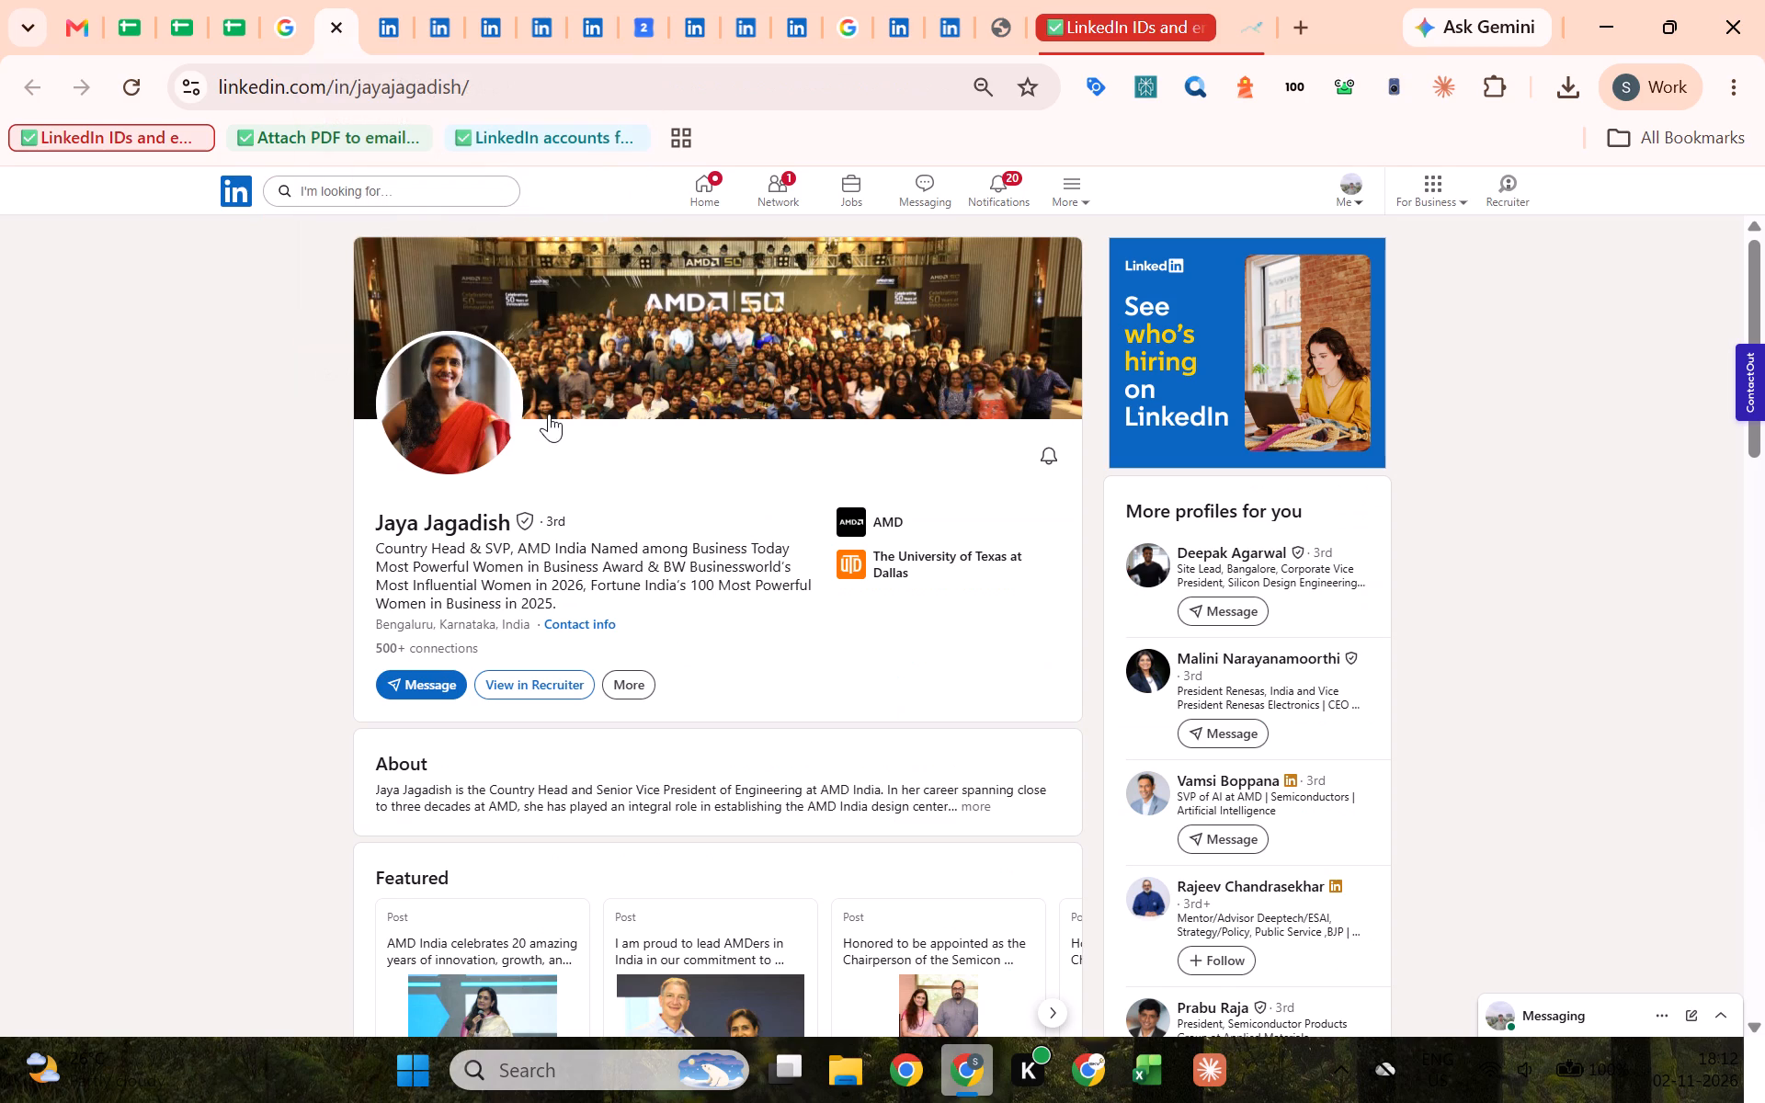
left_click(219, 8)
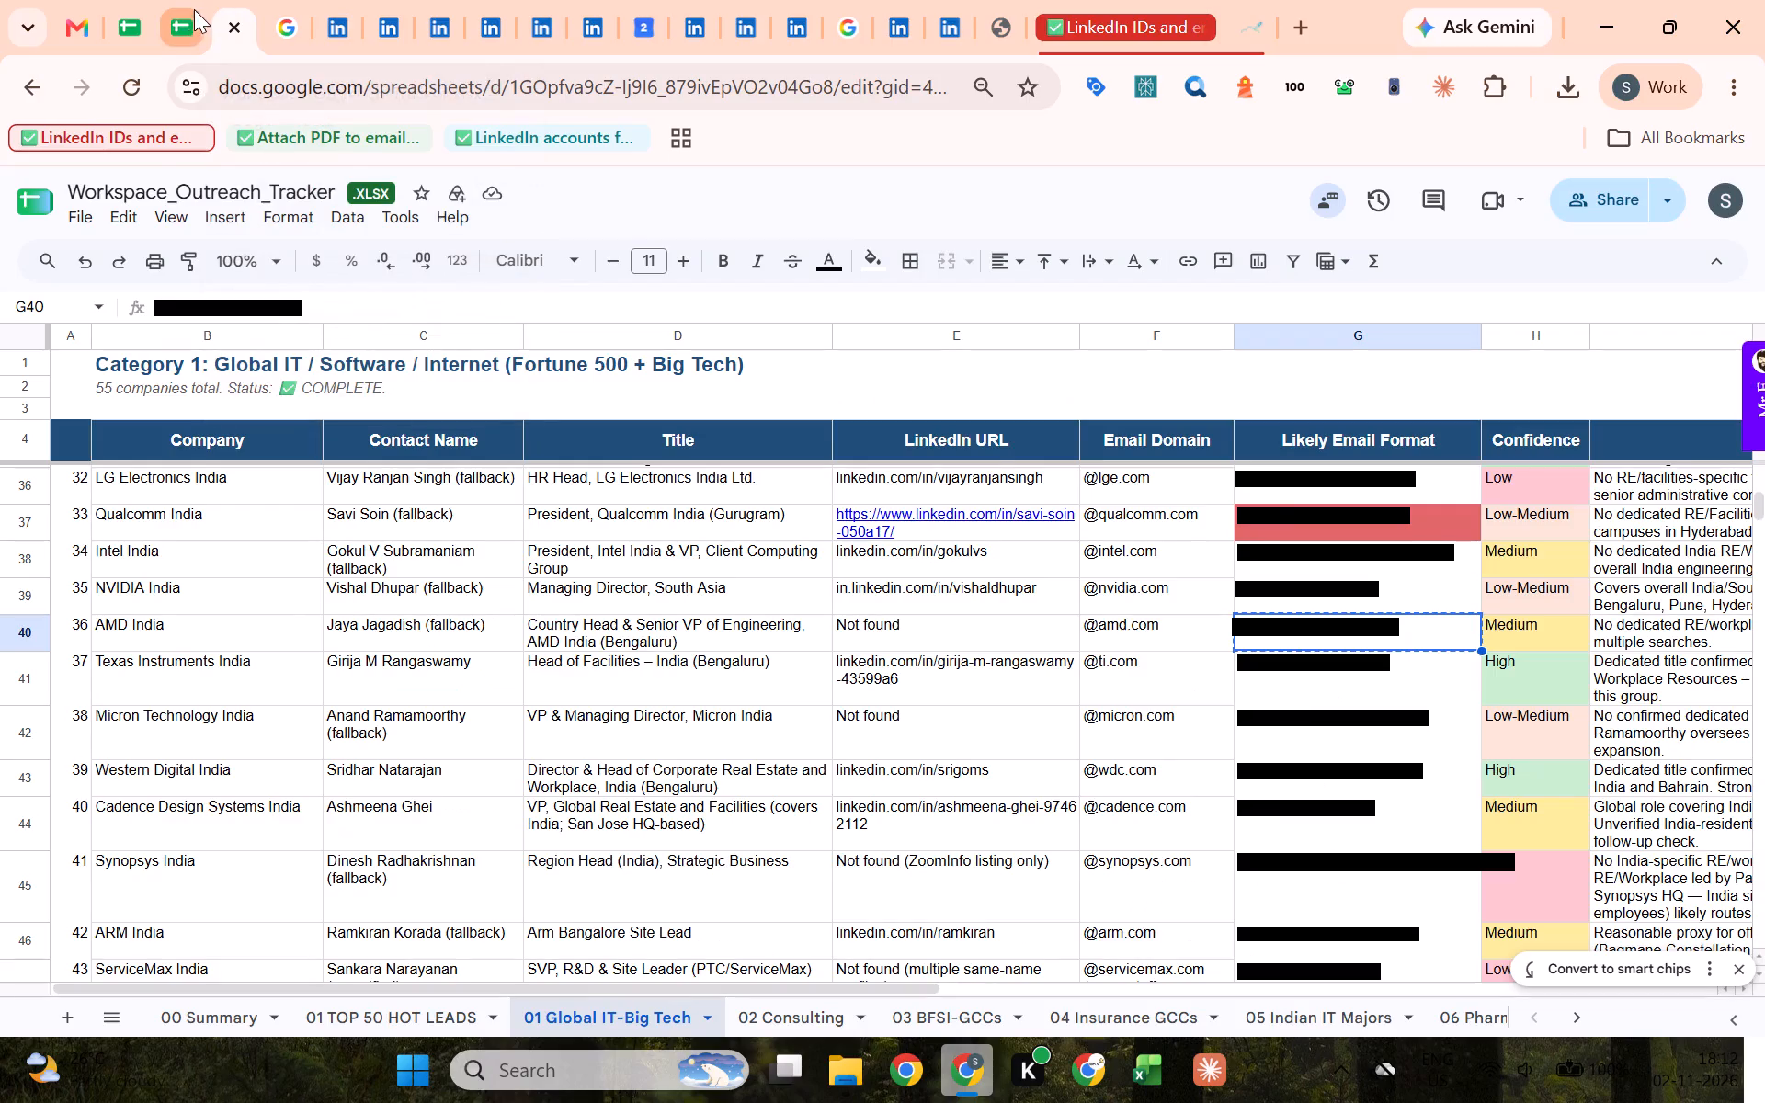
left_click(306, 1)
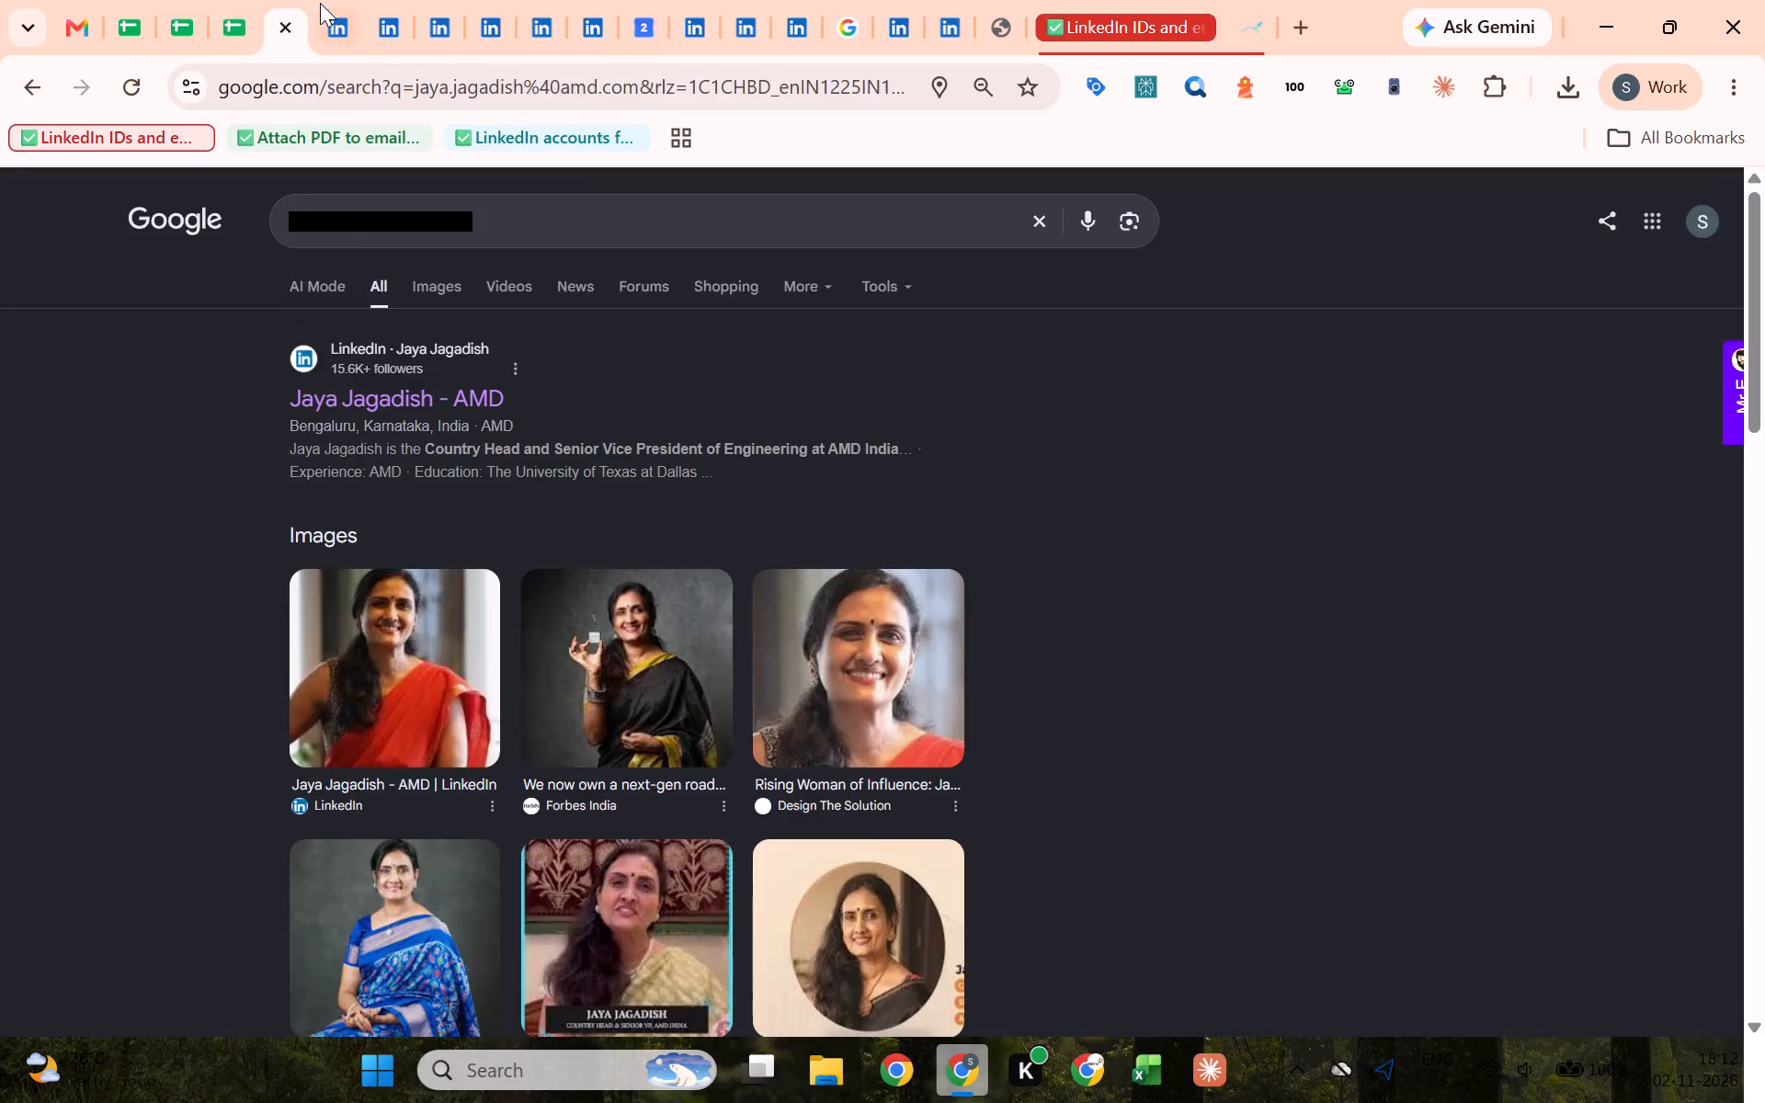
left_click(320, 3)
left_click(434, 87)
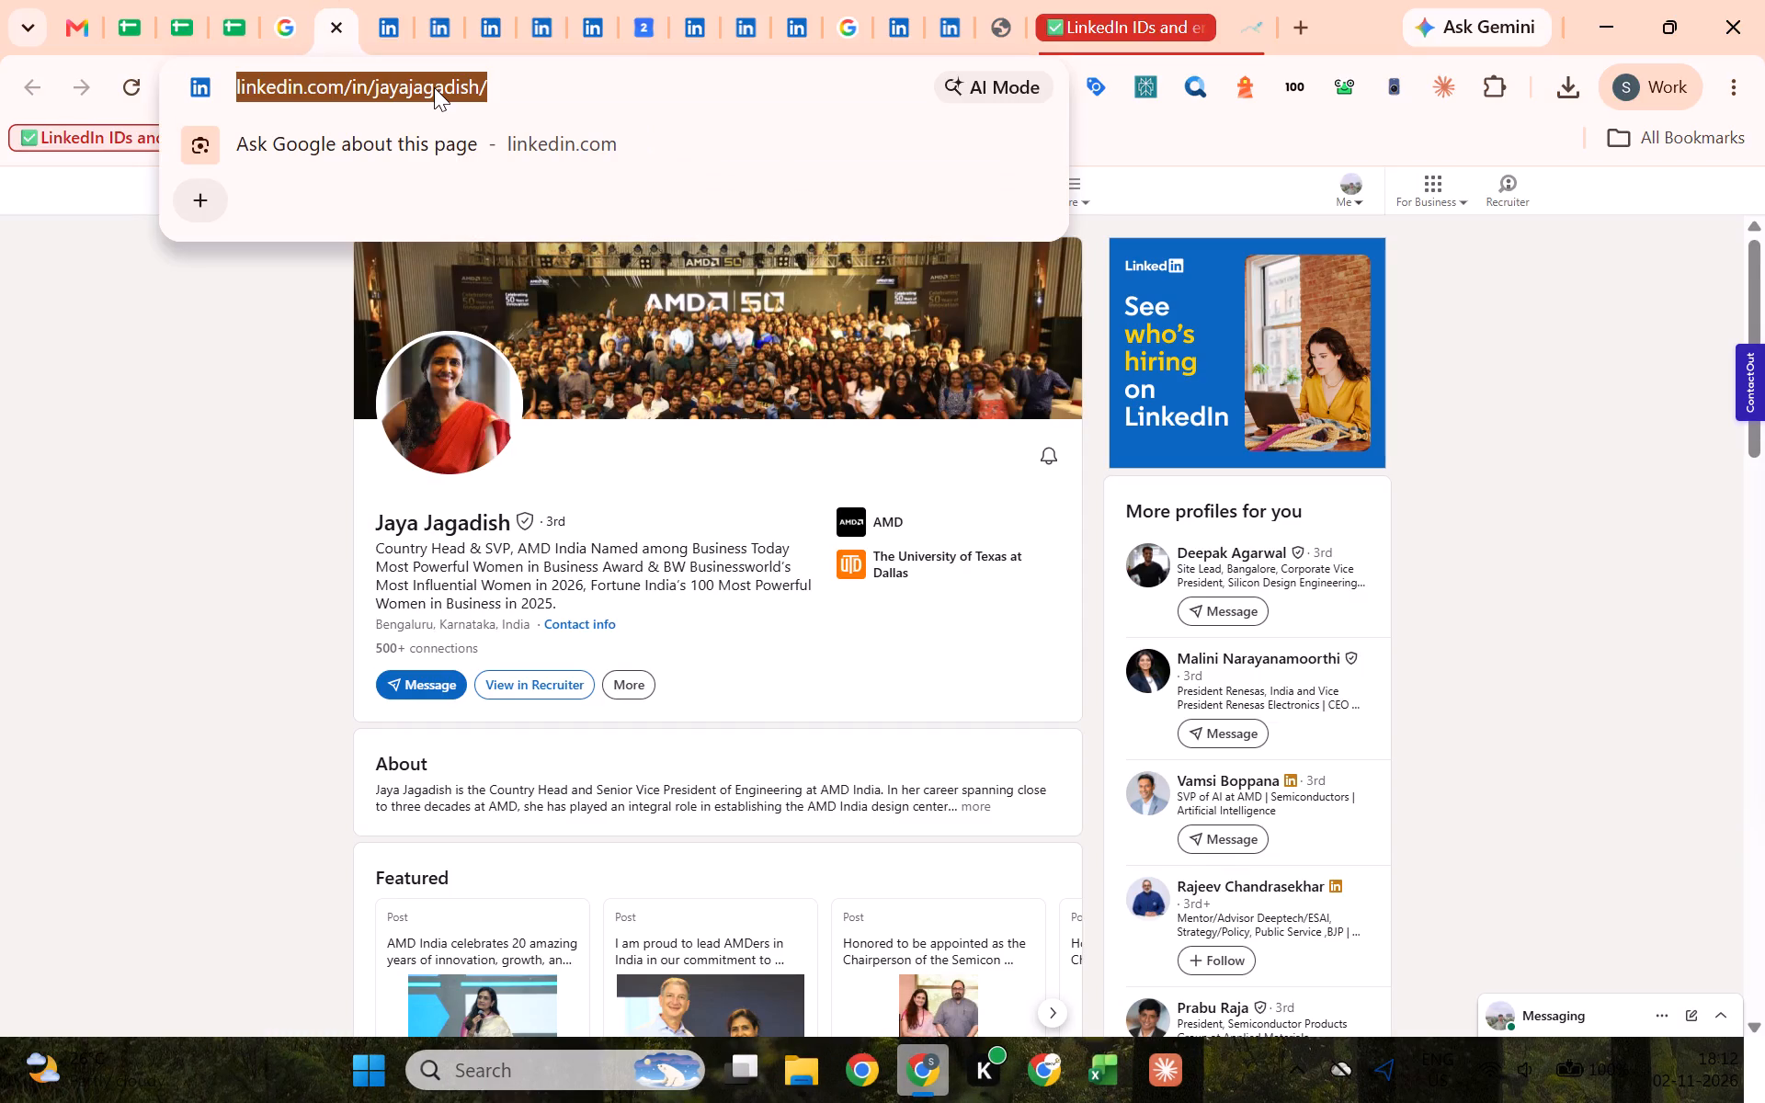
key("ctrl+c")
left_click(199, 0)
left_click(221, 0)
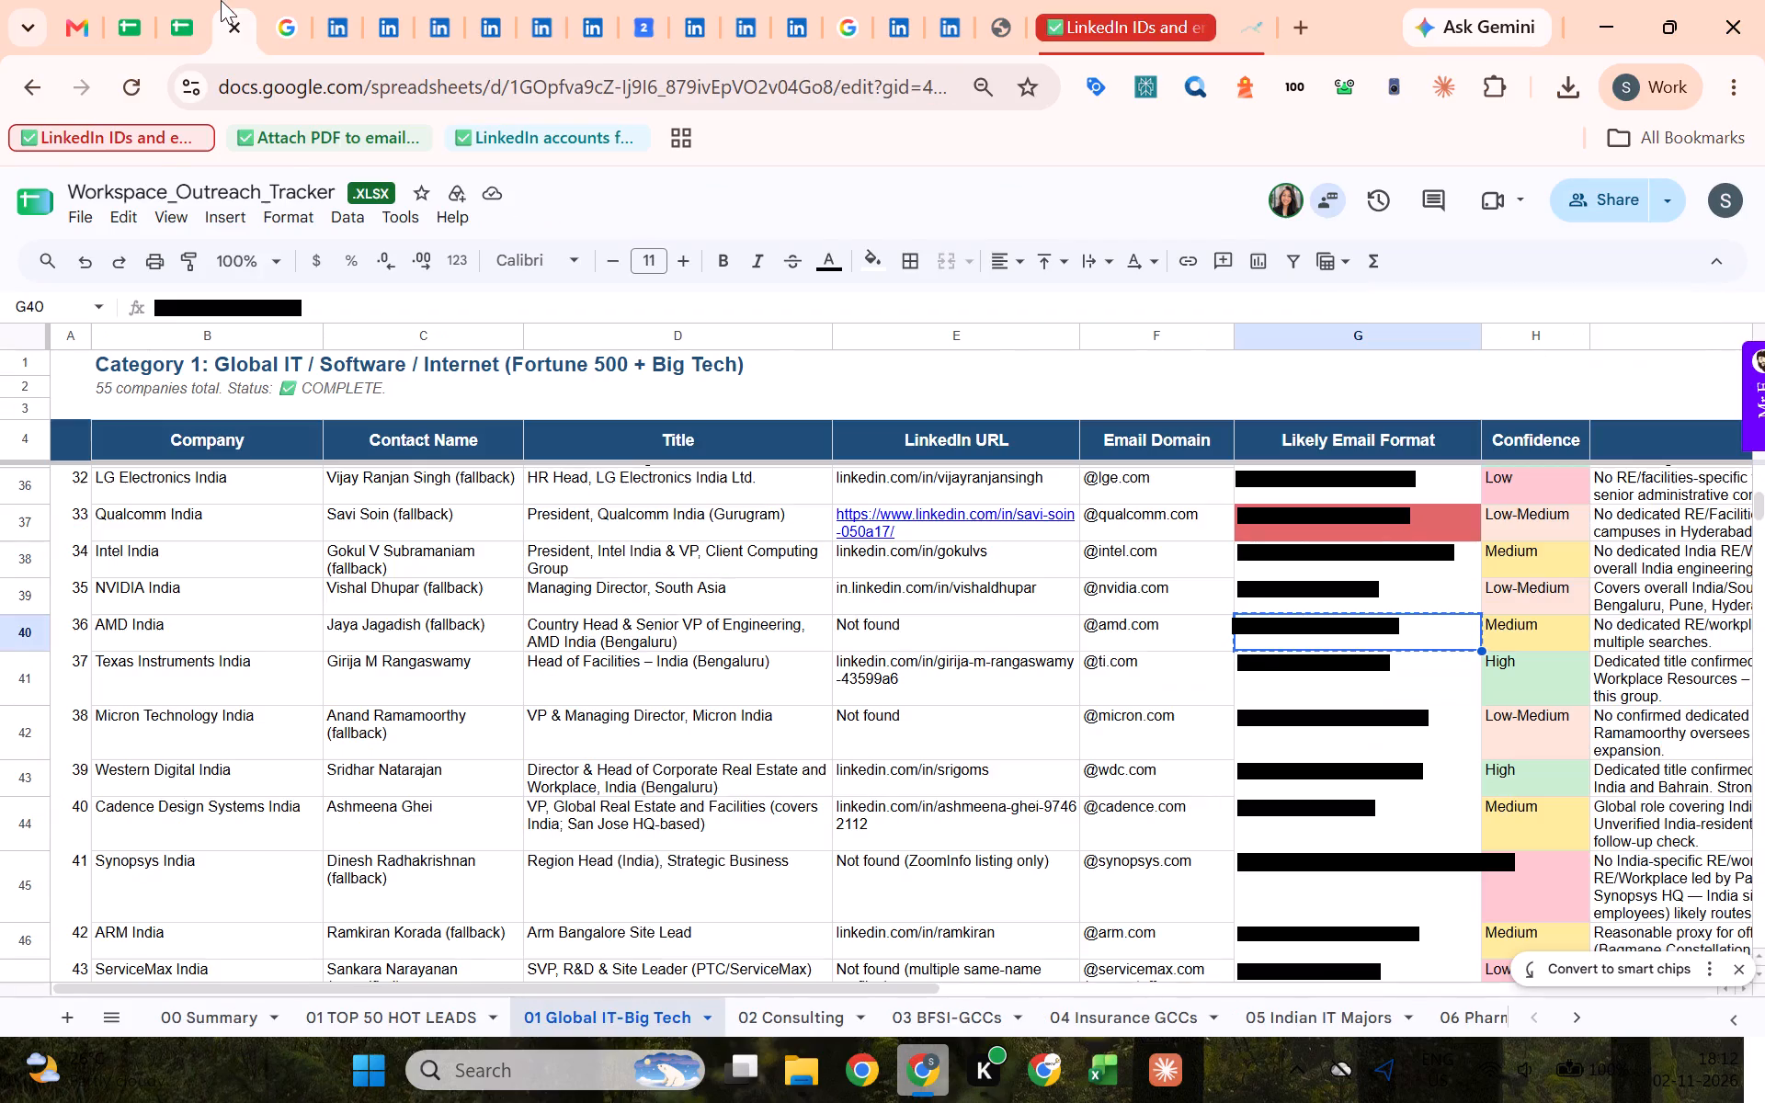
left_click(1009, 622)
key("ctrl+v")
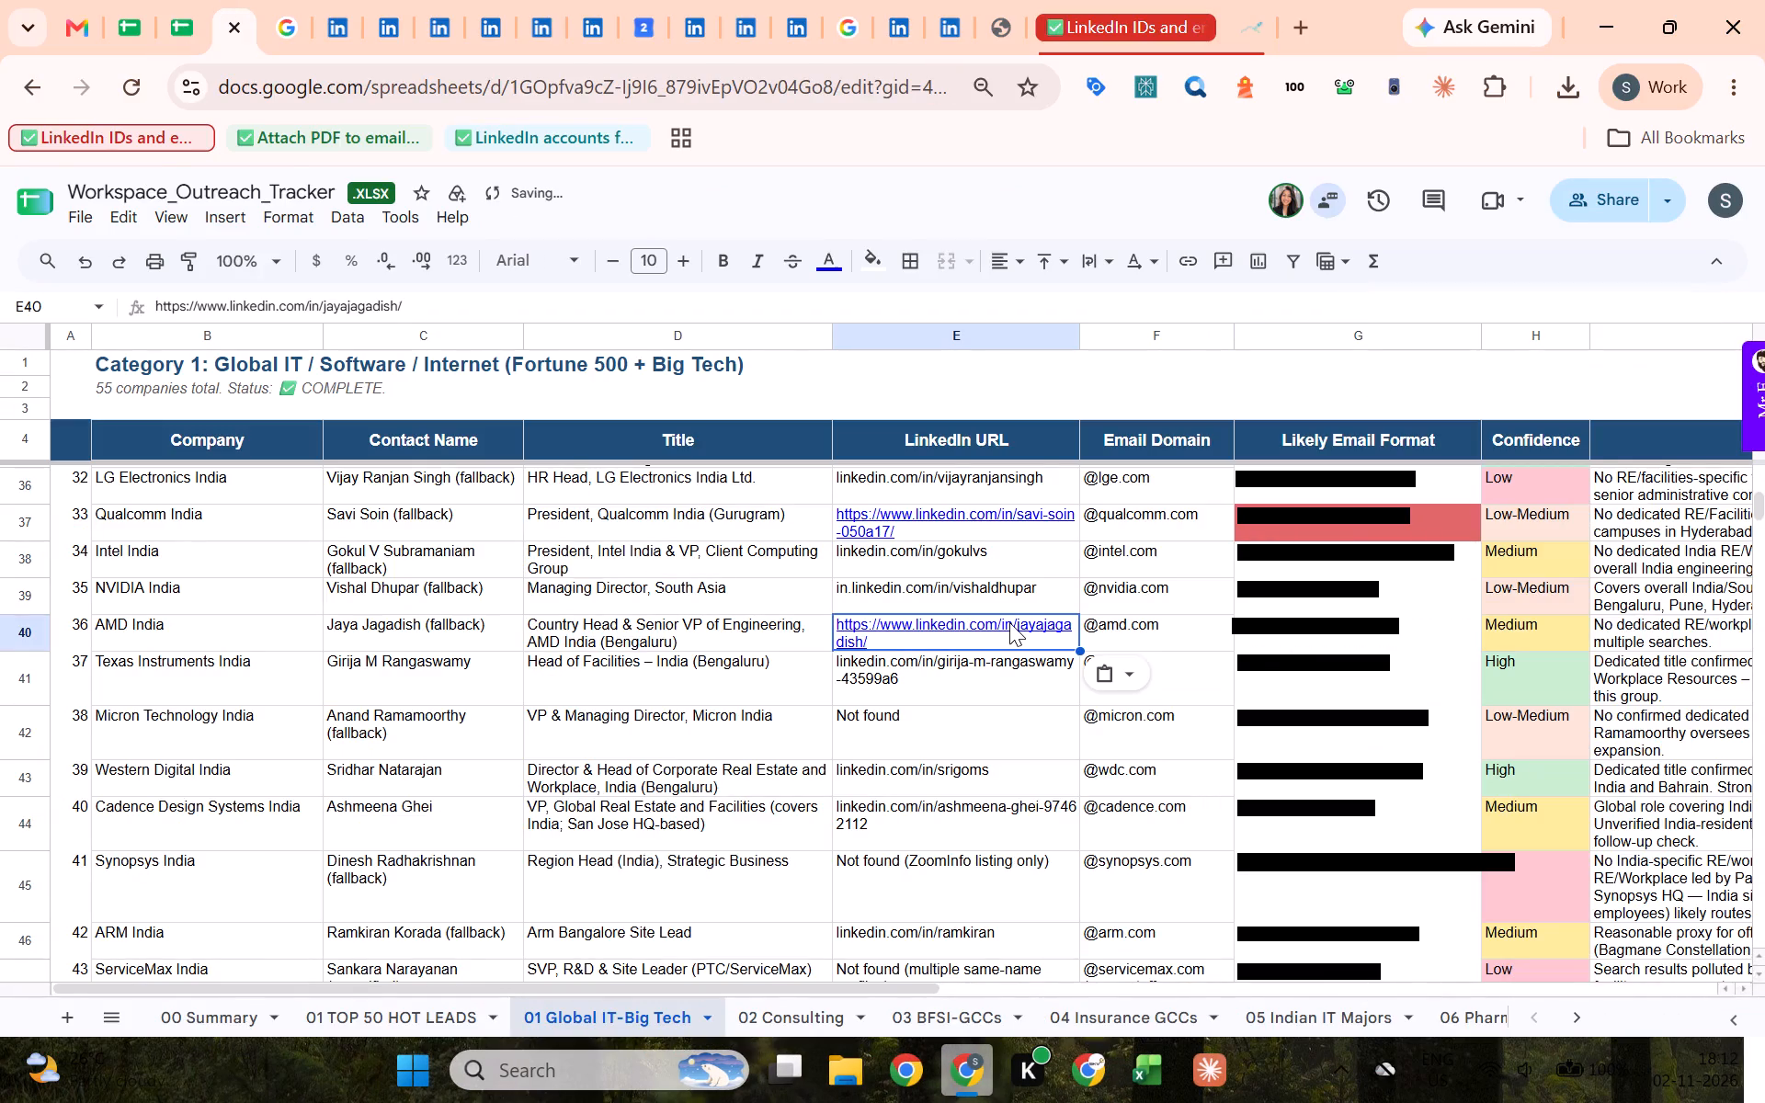
Reveal the AMD India contact's email with Mr. E, return to the tracker to compare it with G40, and close the contact finder.
left_click(1254, 635)
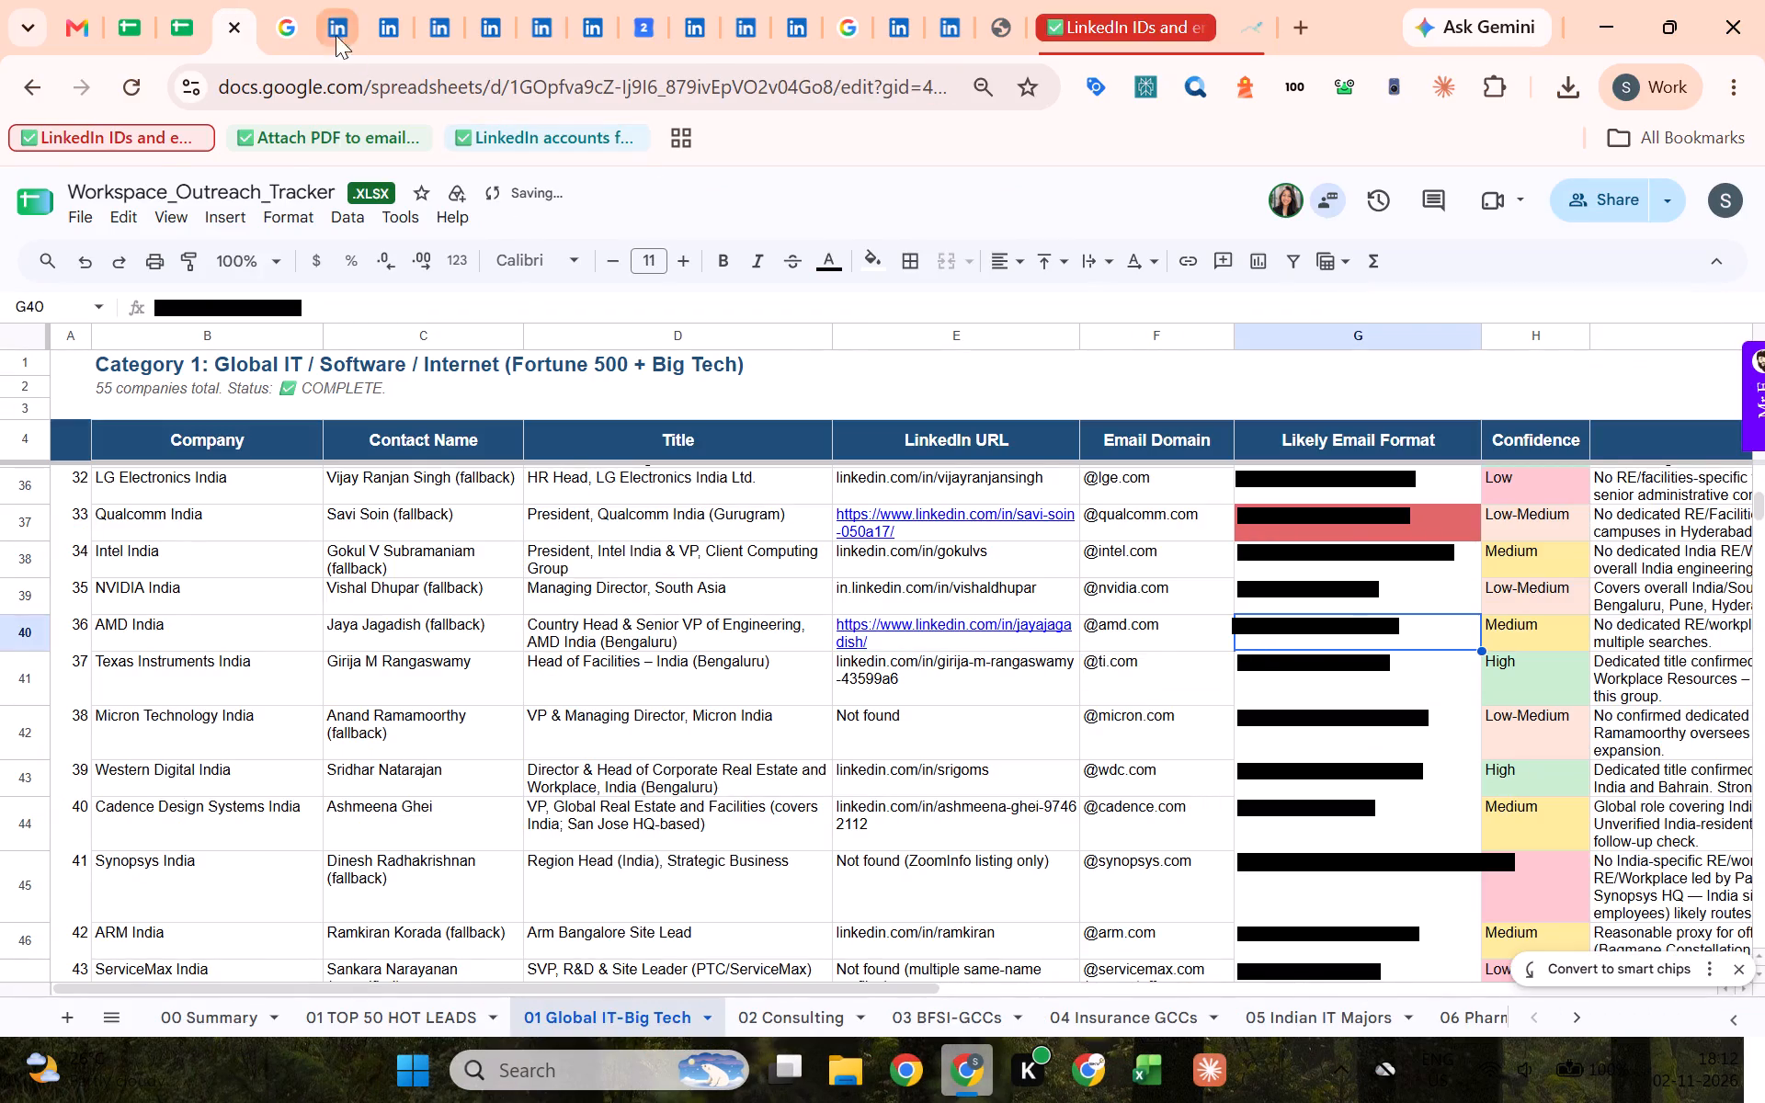
left_click(333, 20)
left_click(1503, 75)
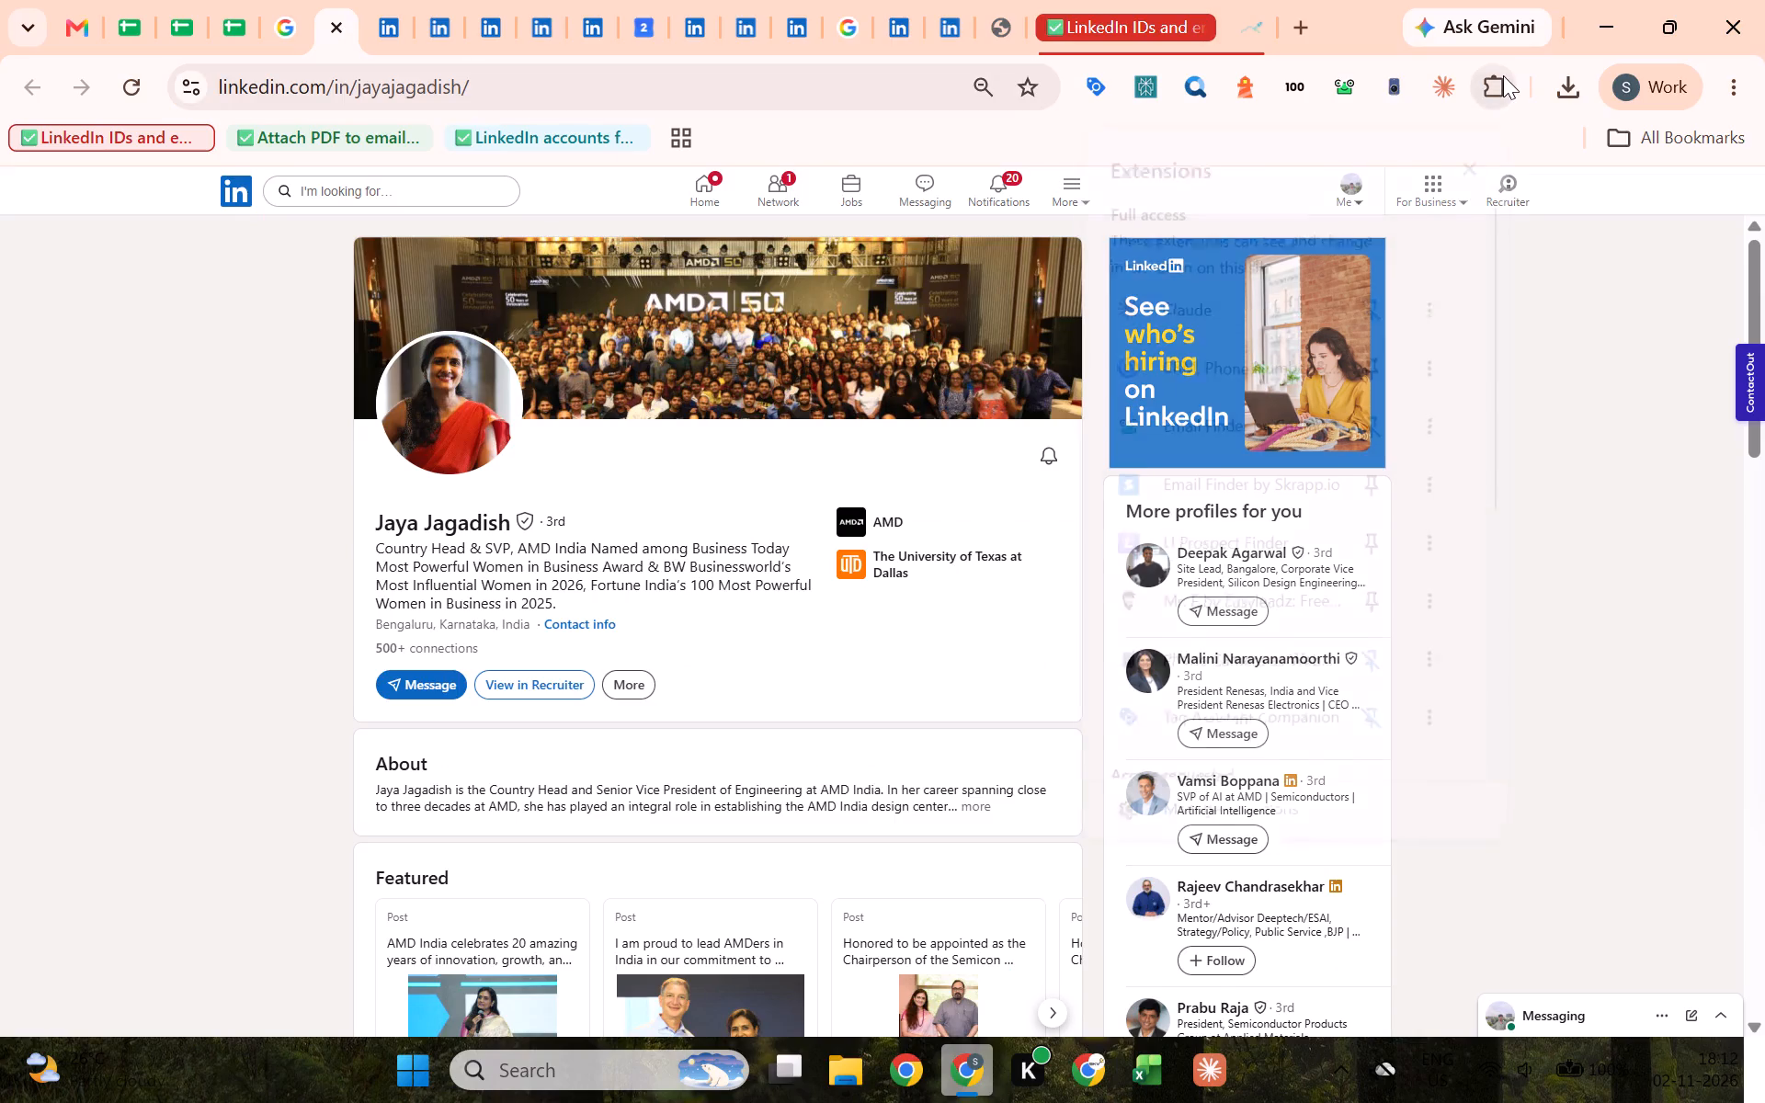
left_click(1184, 600)
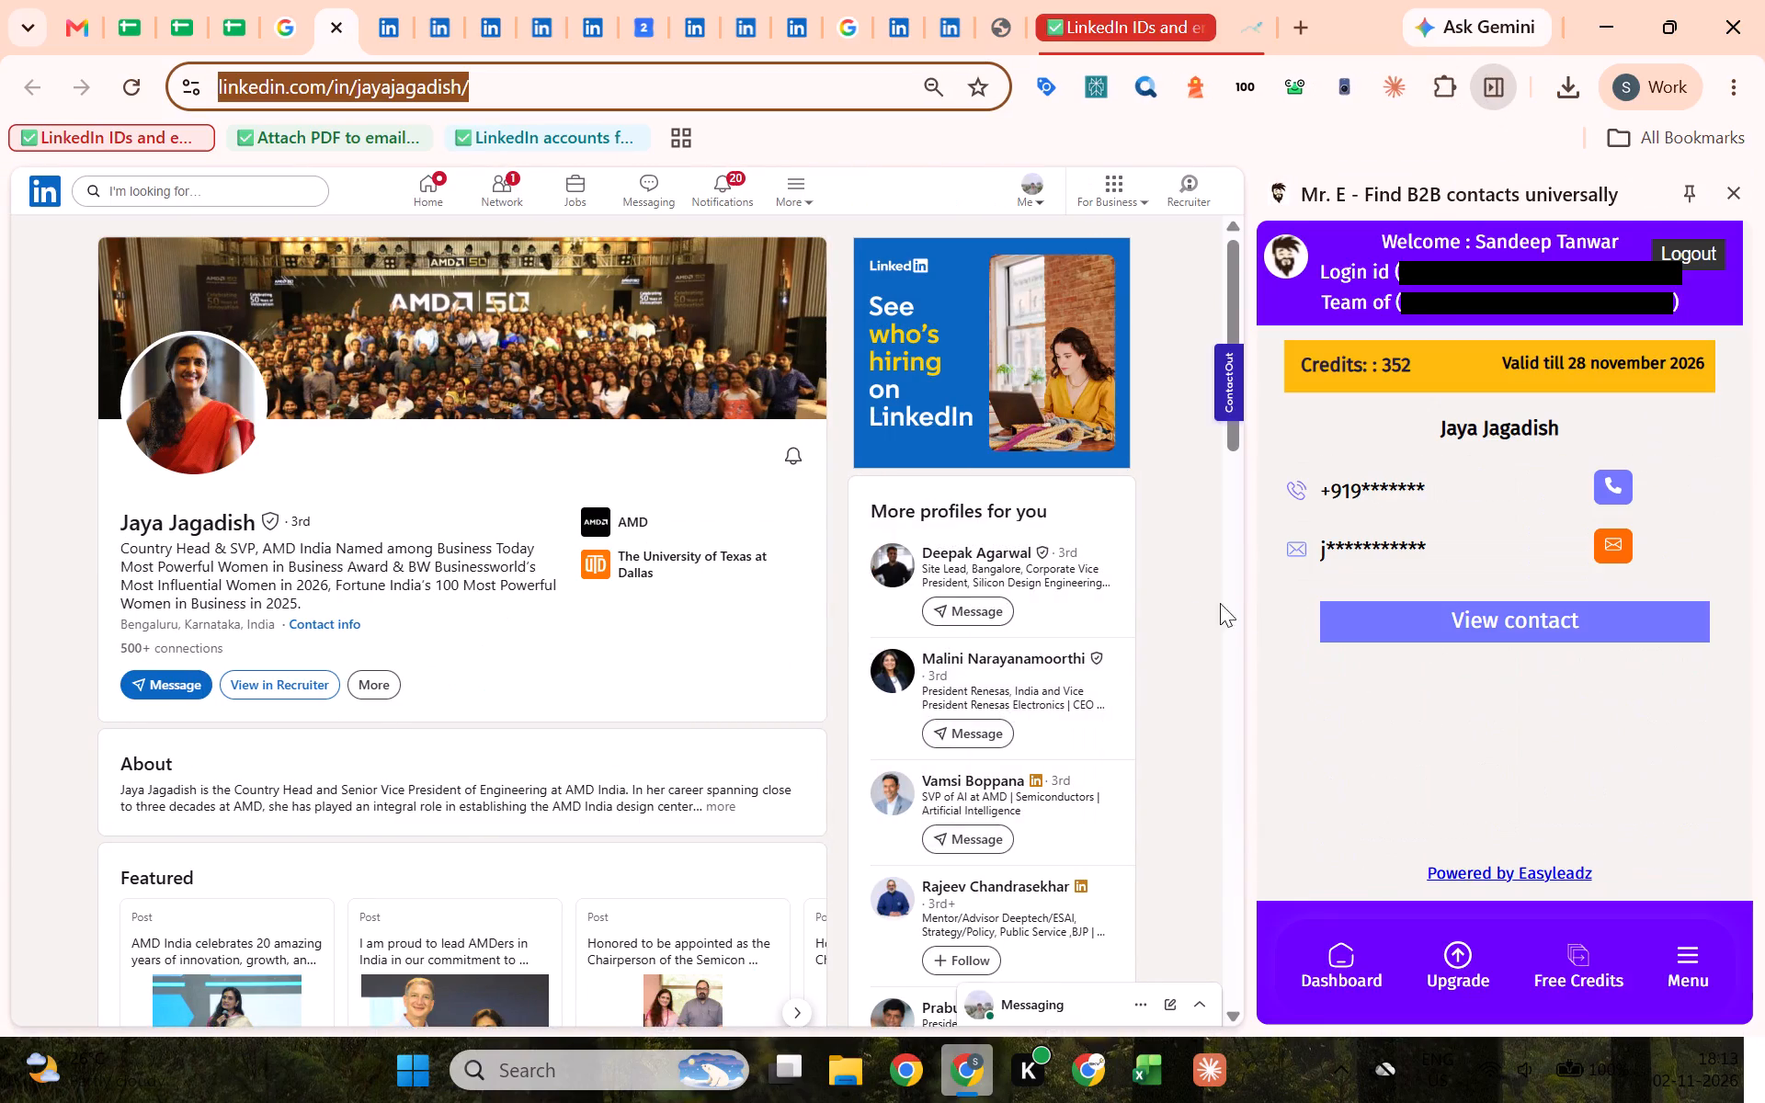
left_click(1607, 551)
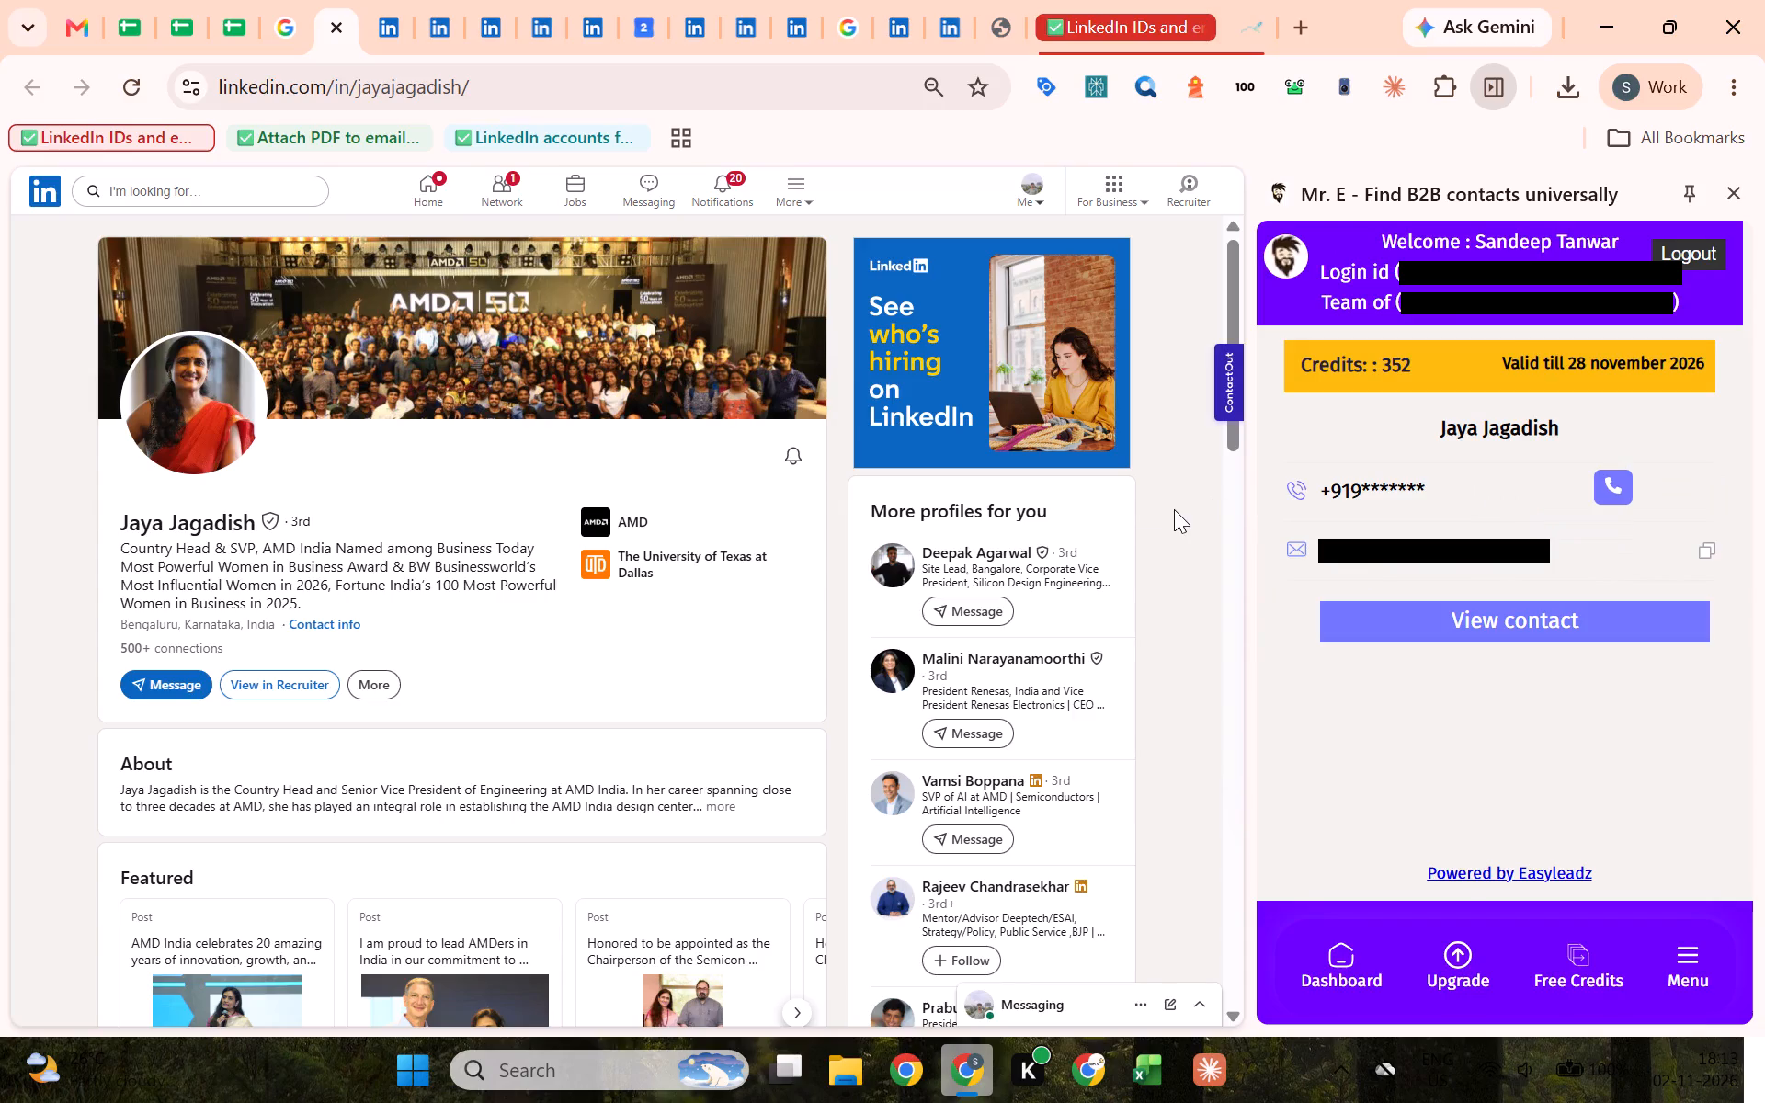
left_click(205, 11)
left_click(226, 11)
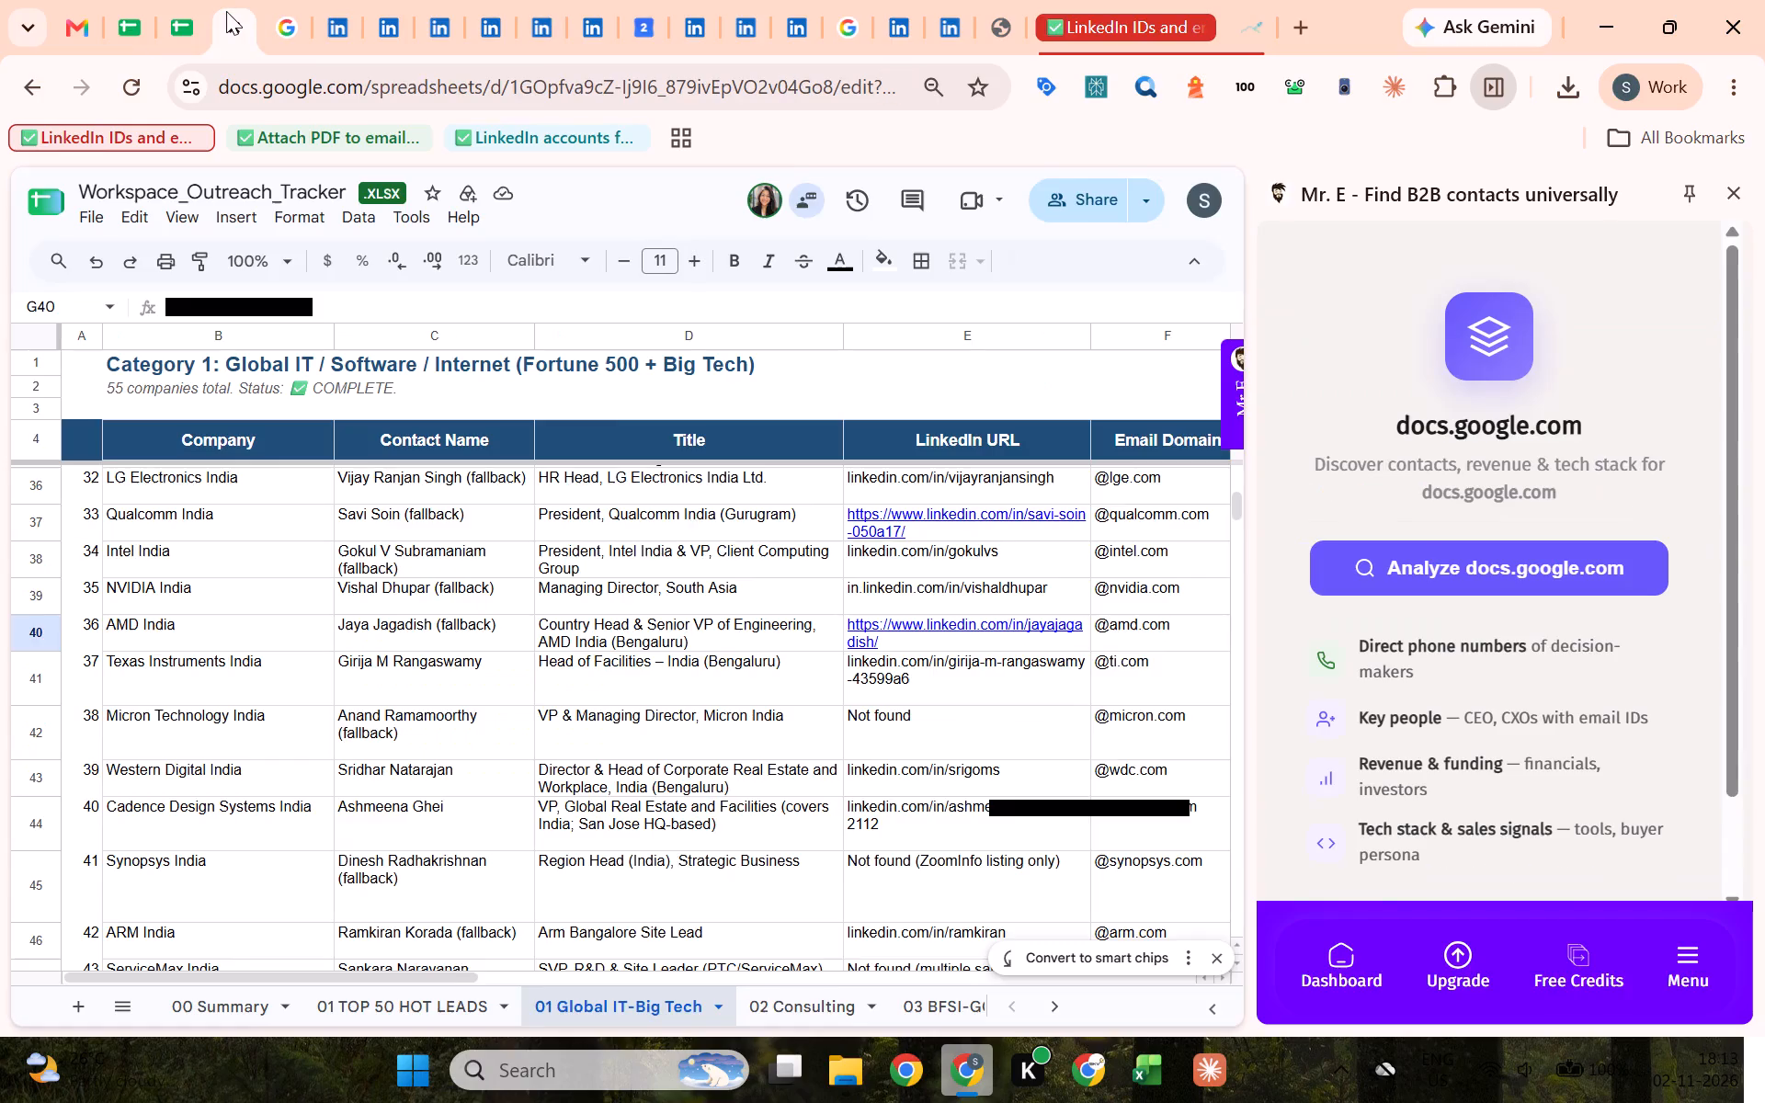
left_click(1056, 768)
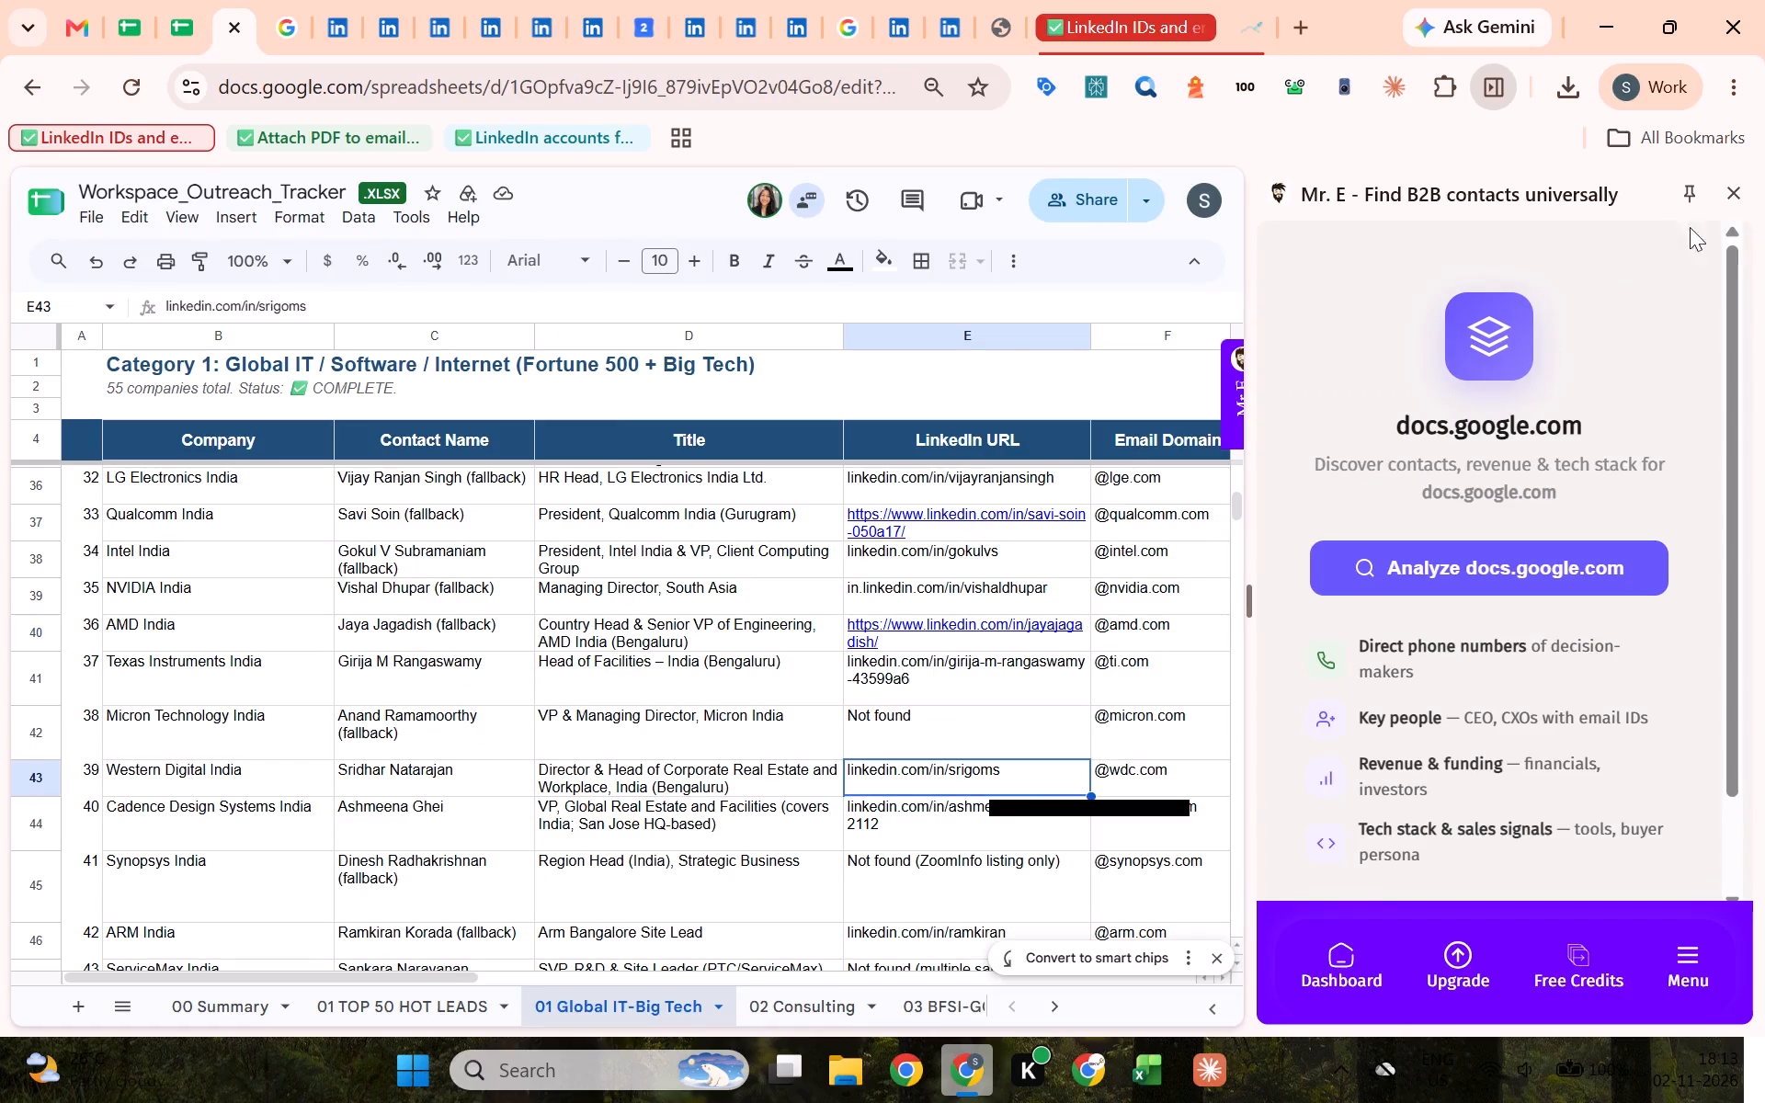
left_click(1730, 203)
Review the Likely Email Format entries down to ByteDance / TikTok India and back up to the first companies for emails still missing.
scroll(974, 784, "left", 1)
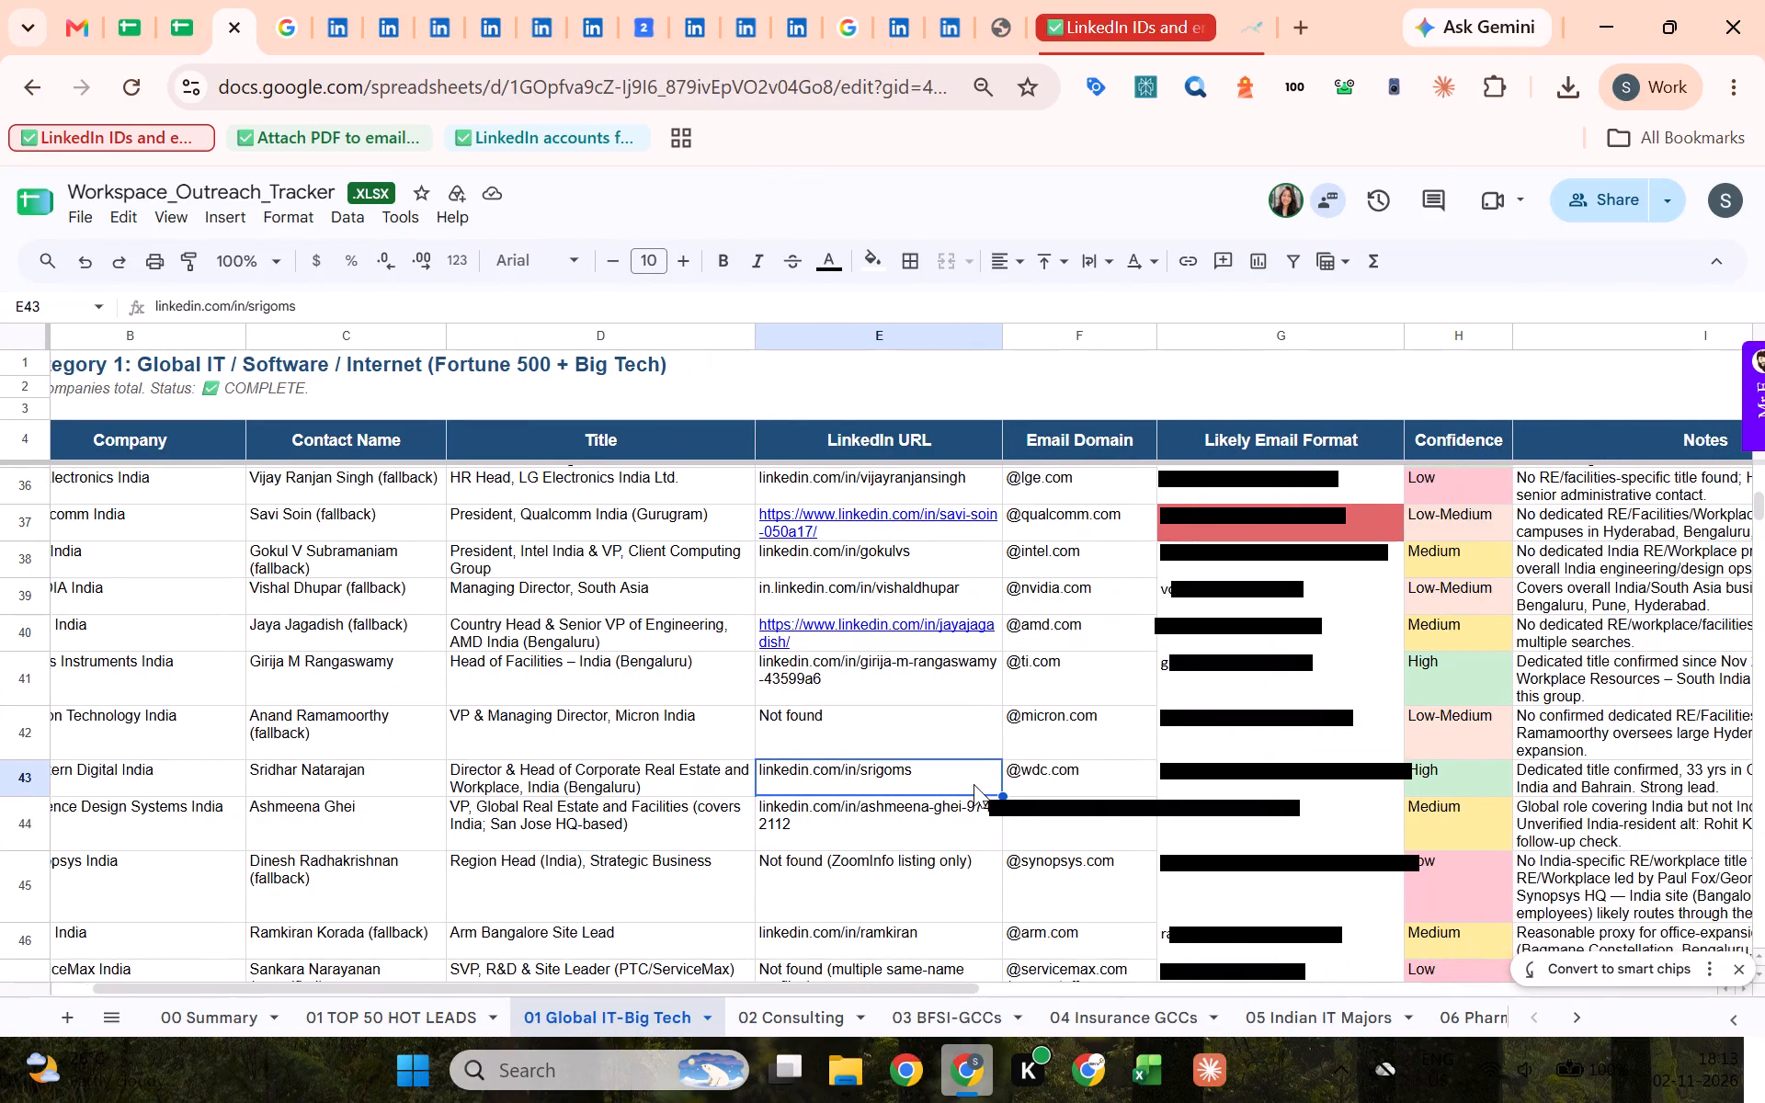
scroll(974, 784, "left", 1)
scroll(974, 784, "down", 1)
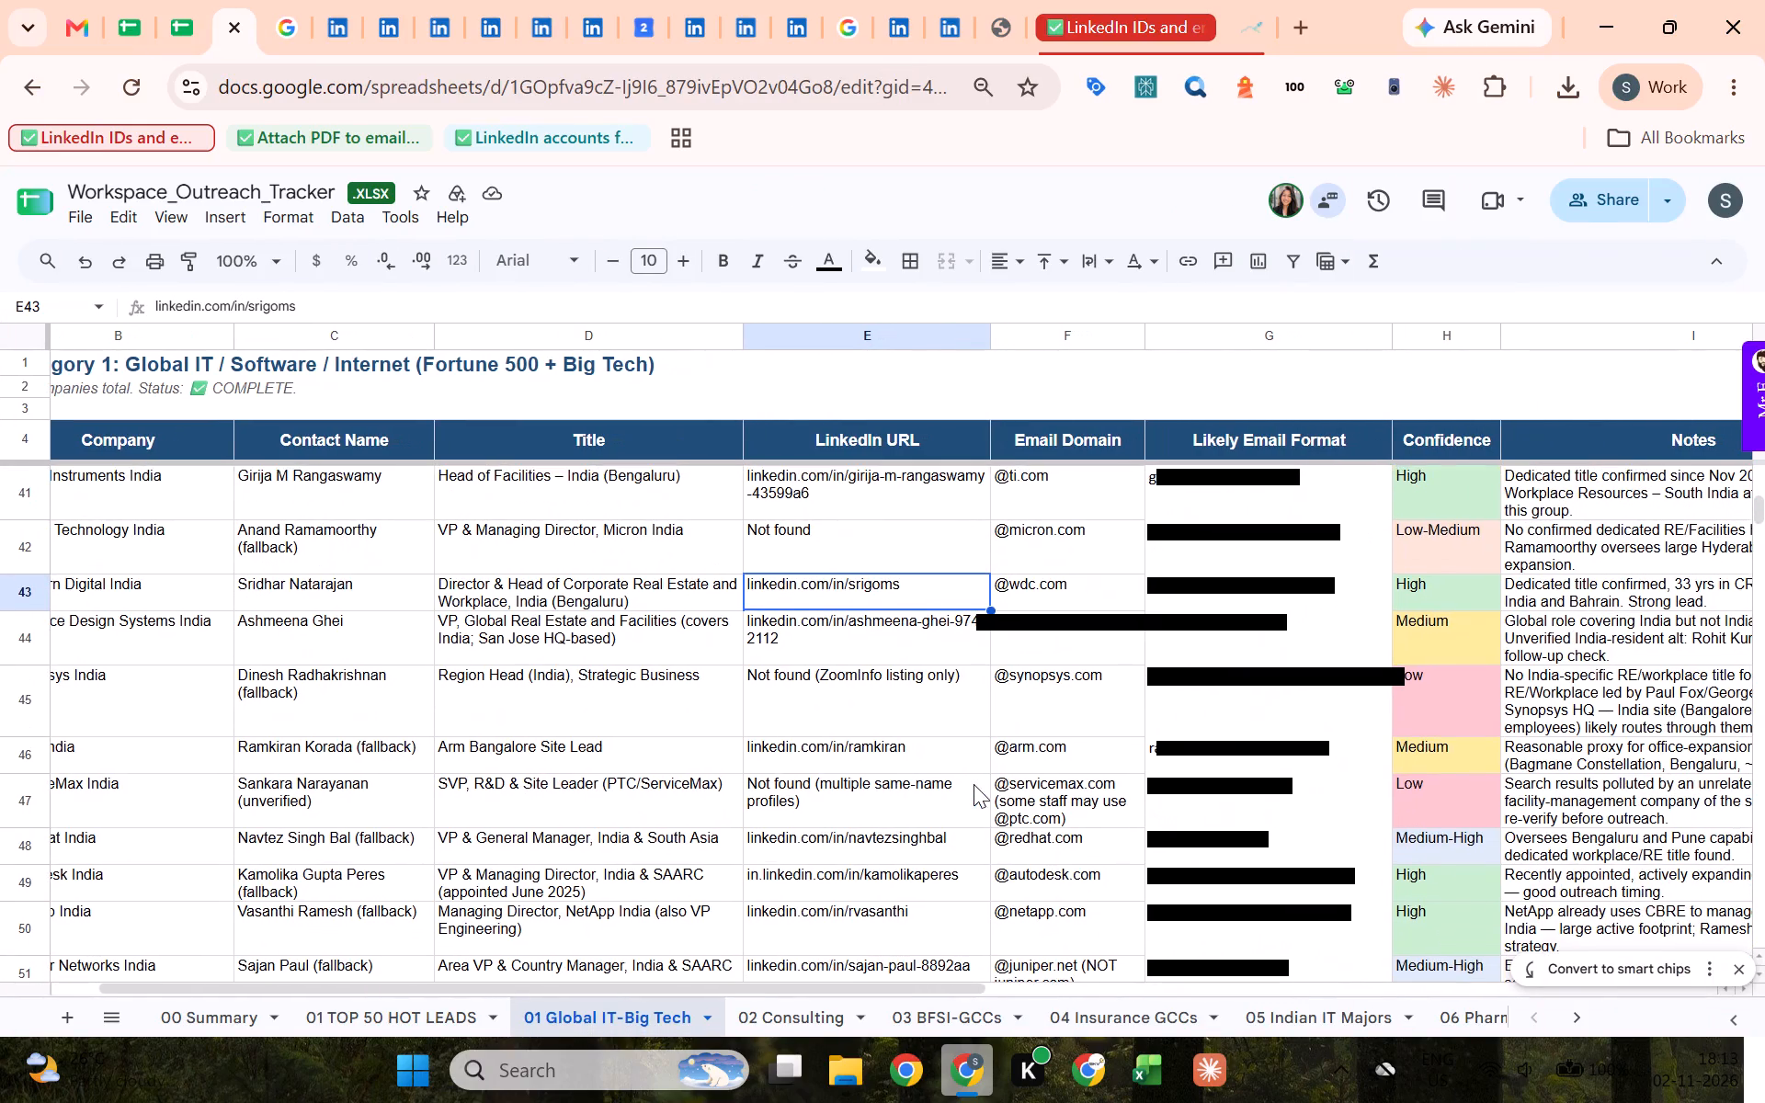
scroll(974, 784, "down", 2)
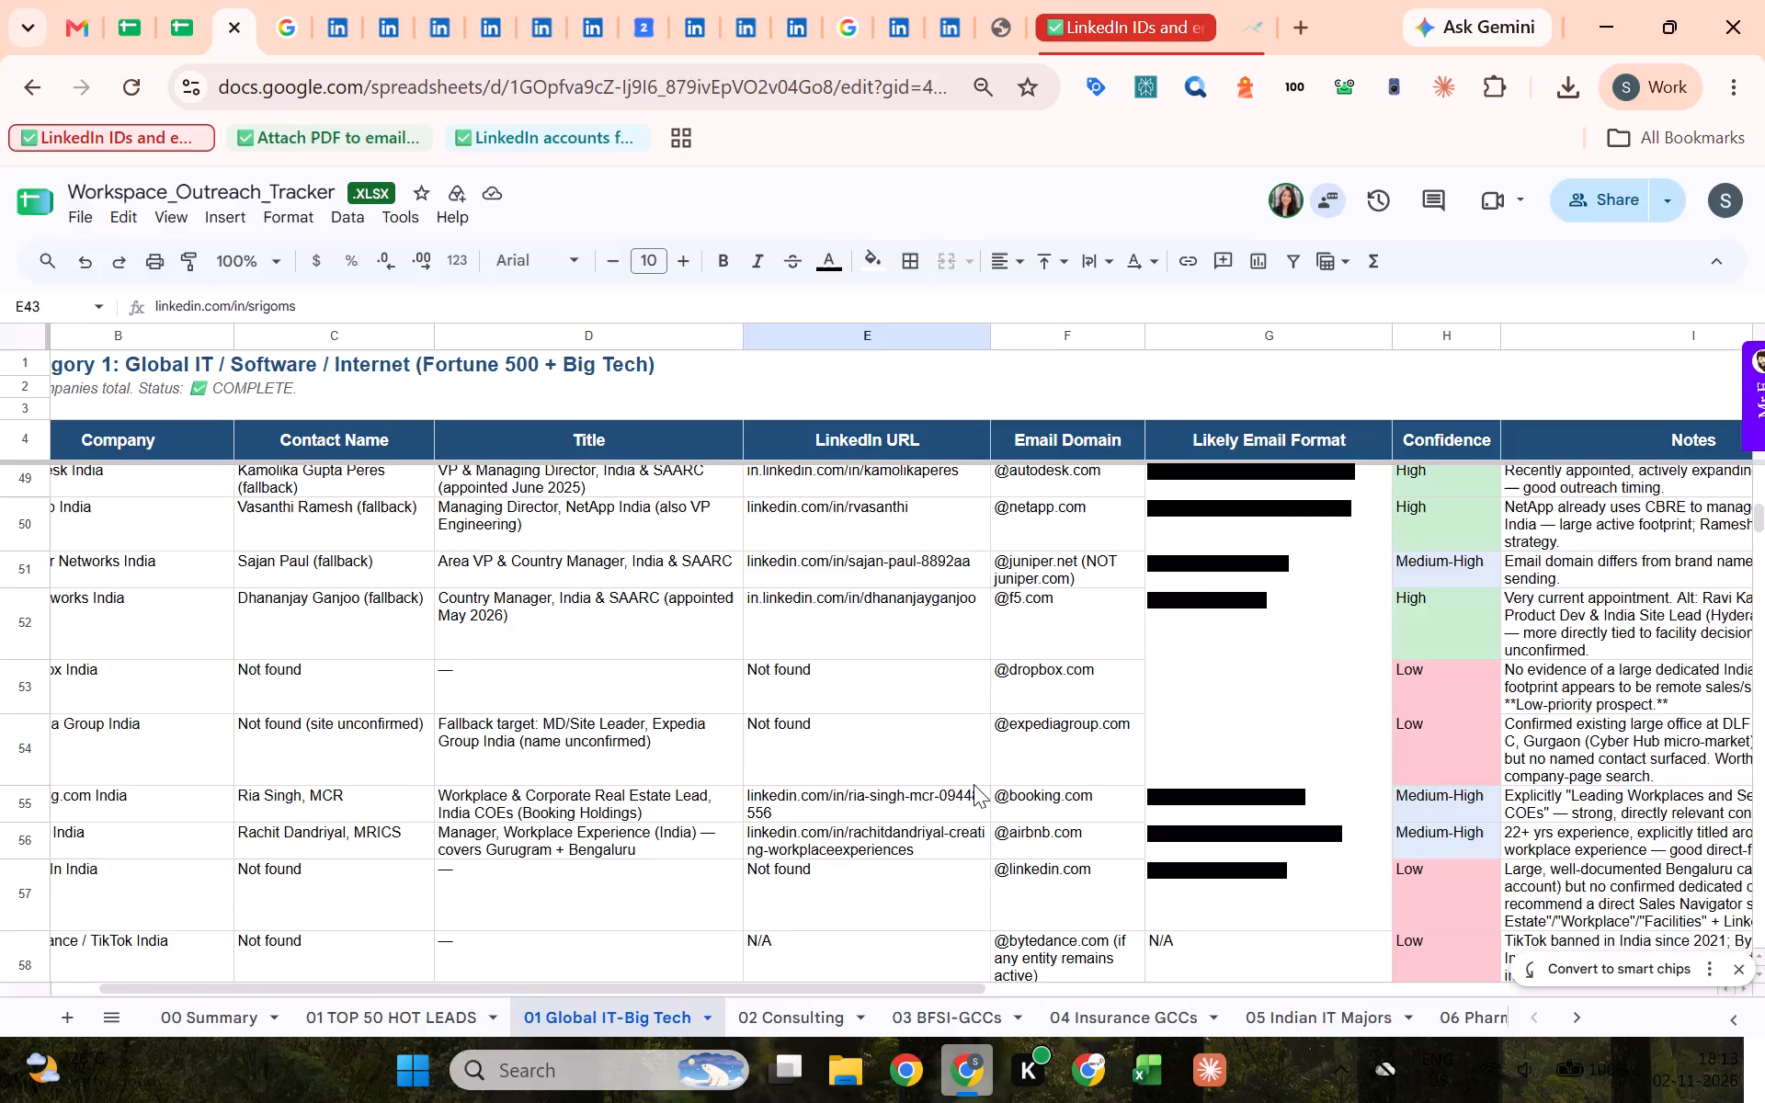
scroll(974, 784, "down", 1)
scroll(974, 784, "up", 4)
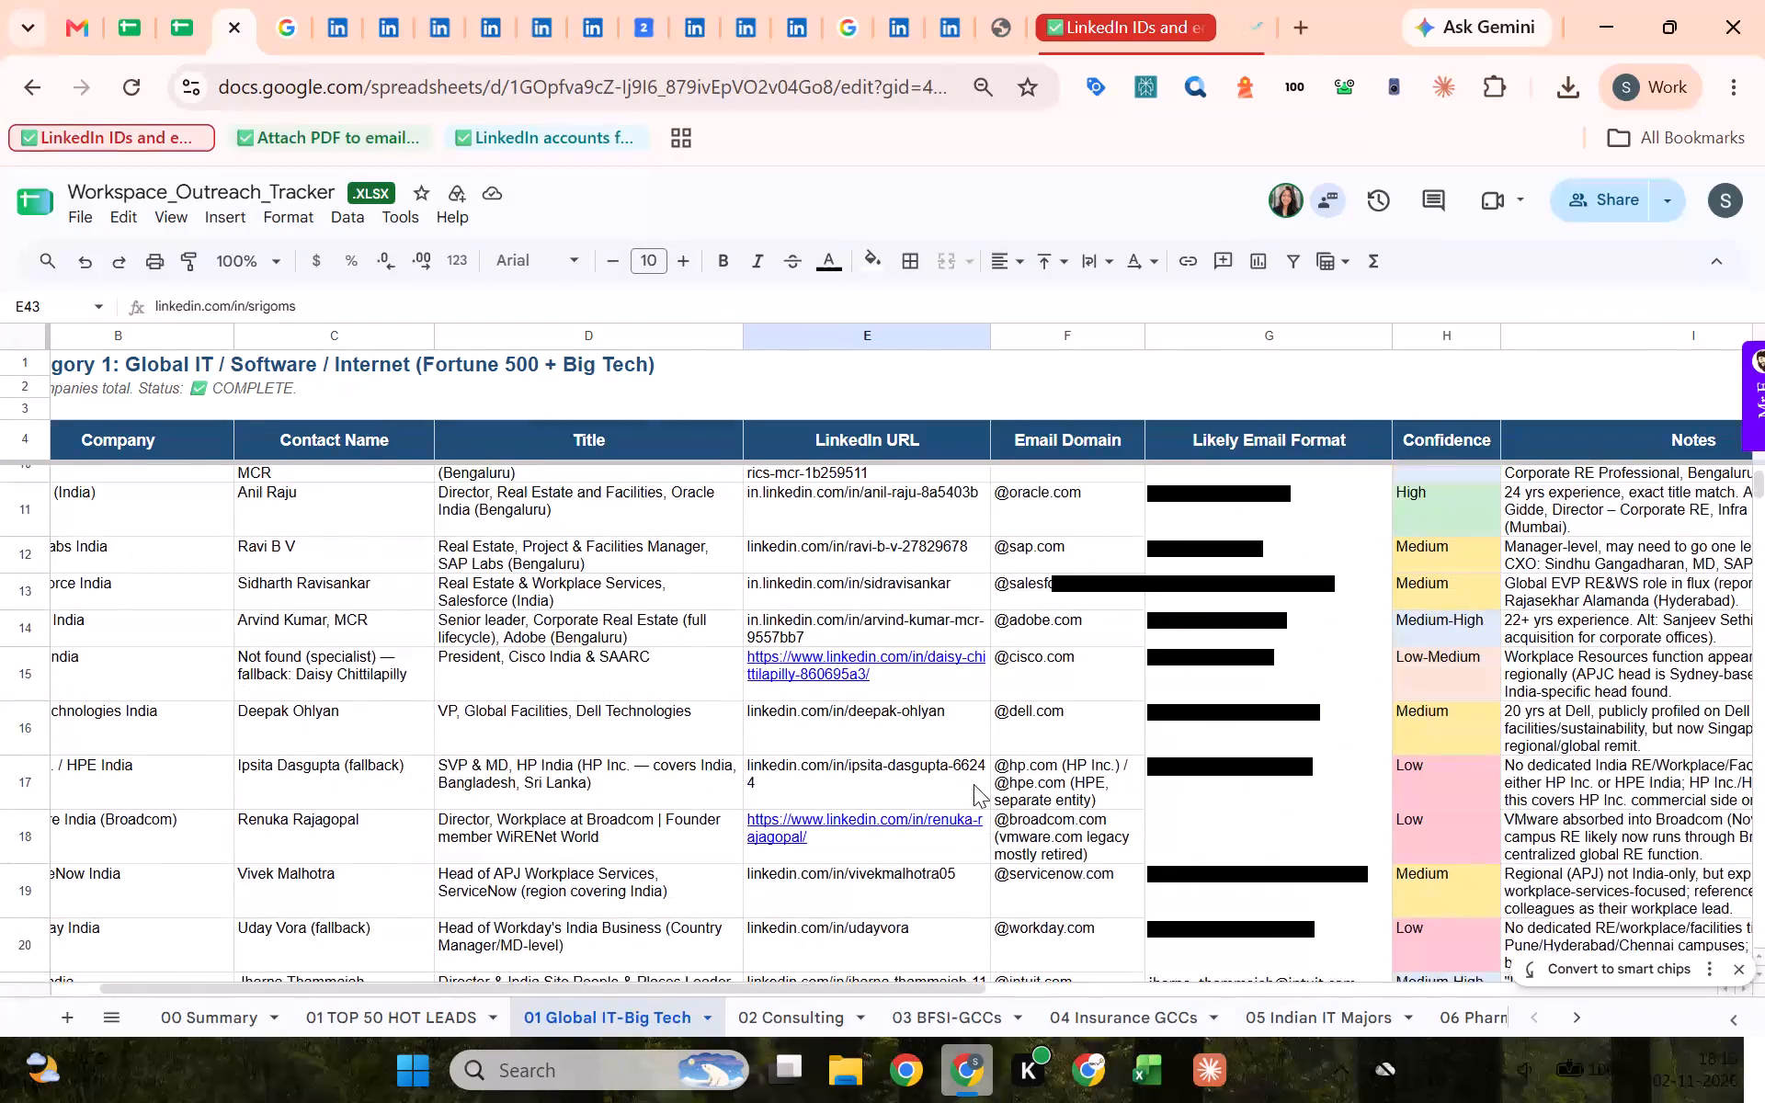
scroll(974, 784, "up", 13)
scroll(1211, 703, "up", 1)
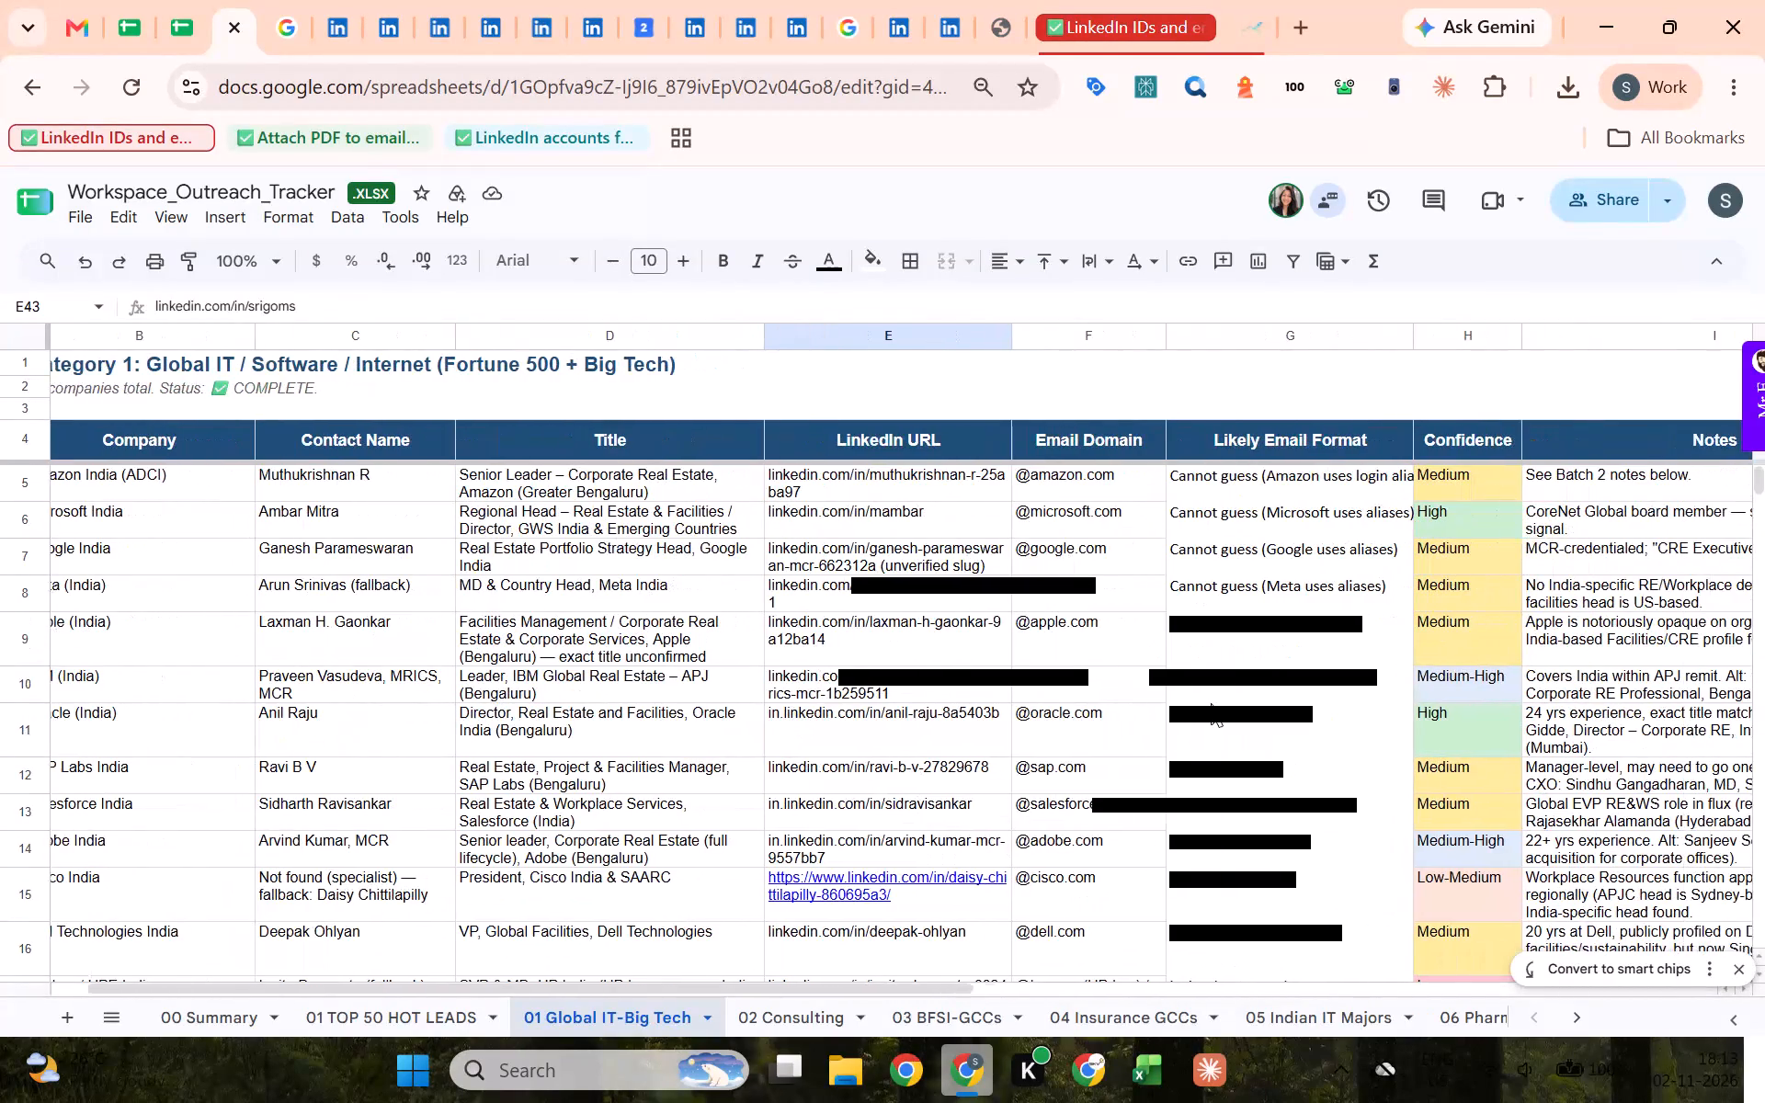
scroll(1211, 703, "up", 1)
scroll(1133, 677, "up", 1)
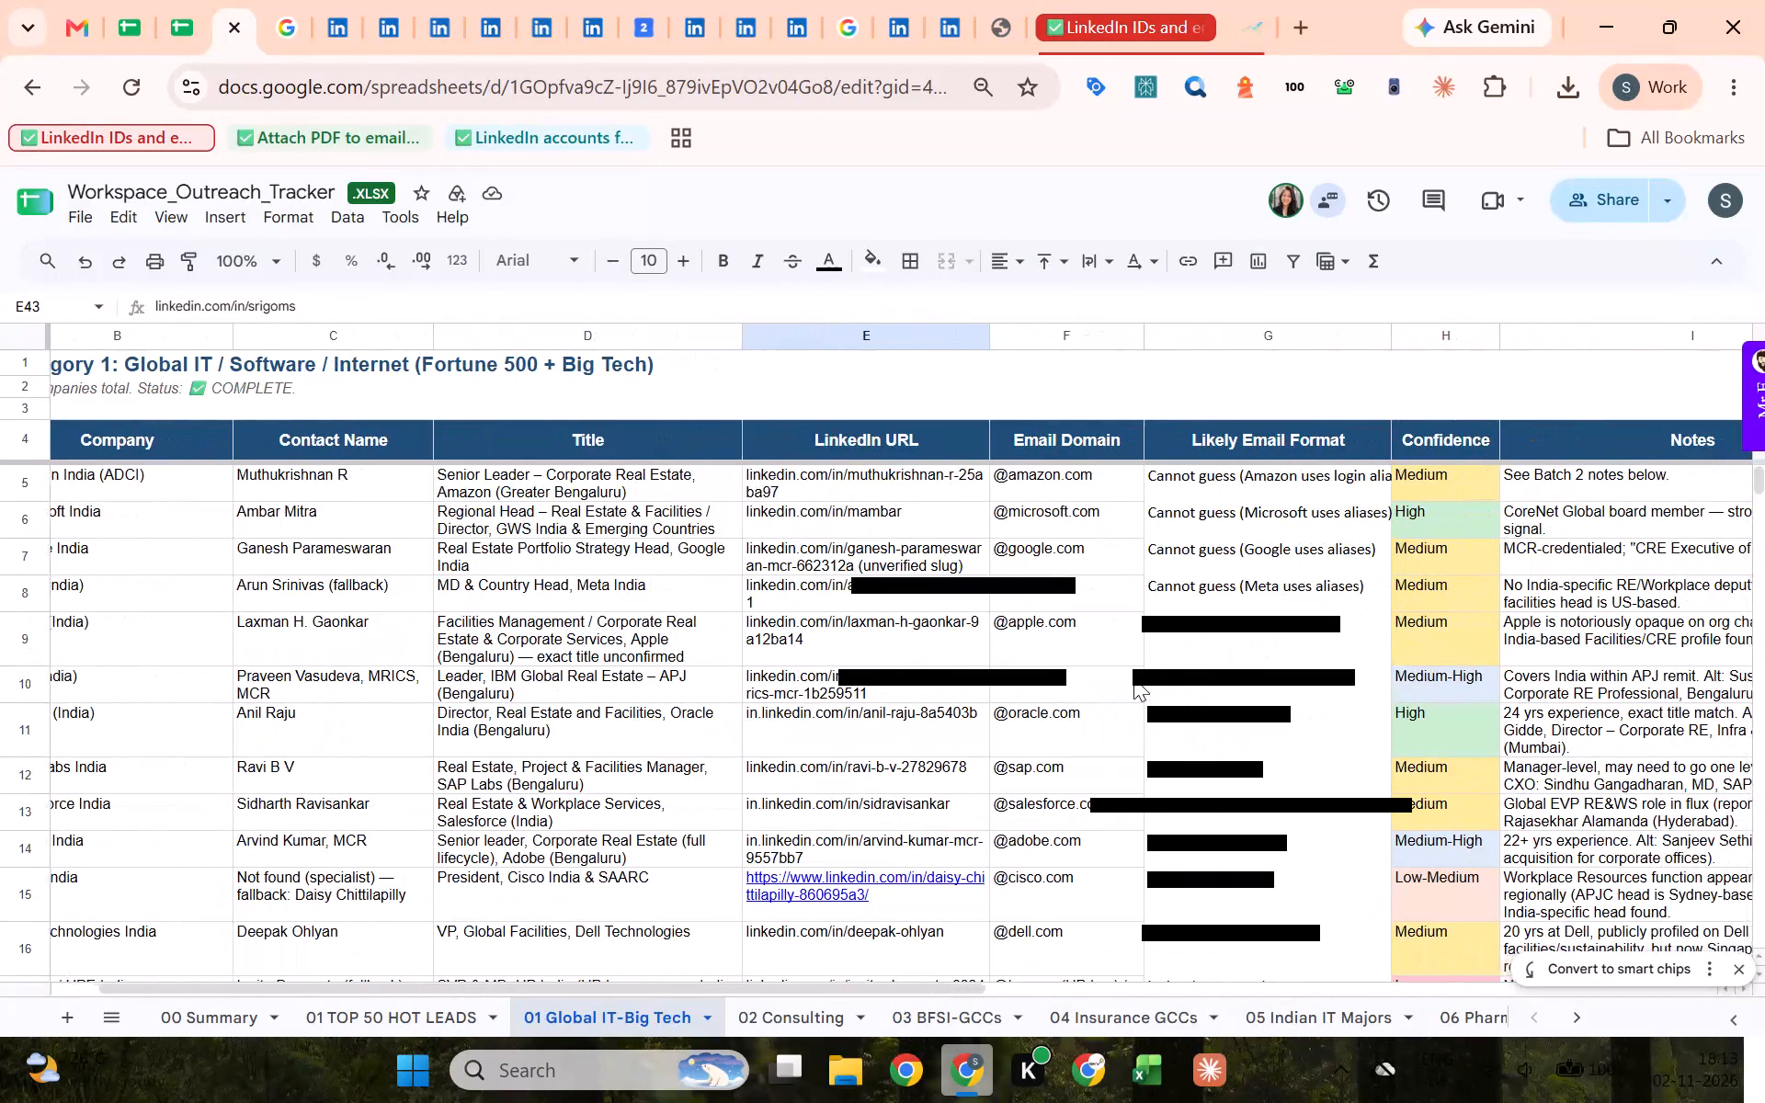
scroll(1133, 677, "up", 1)
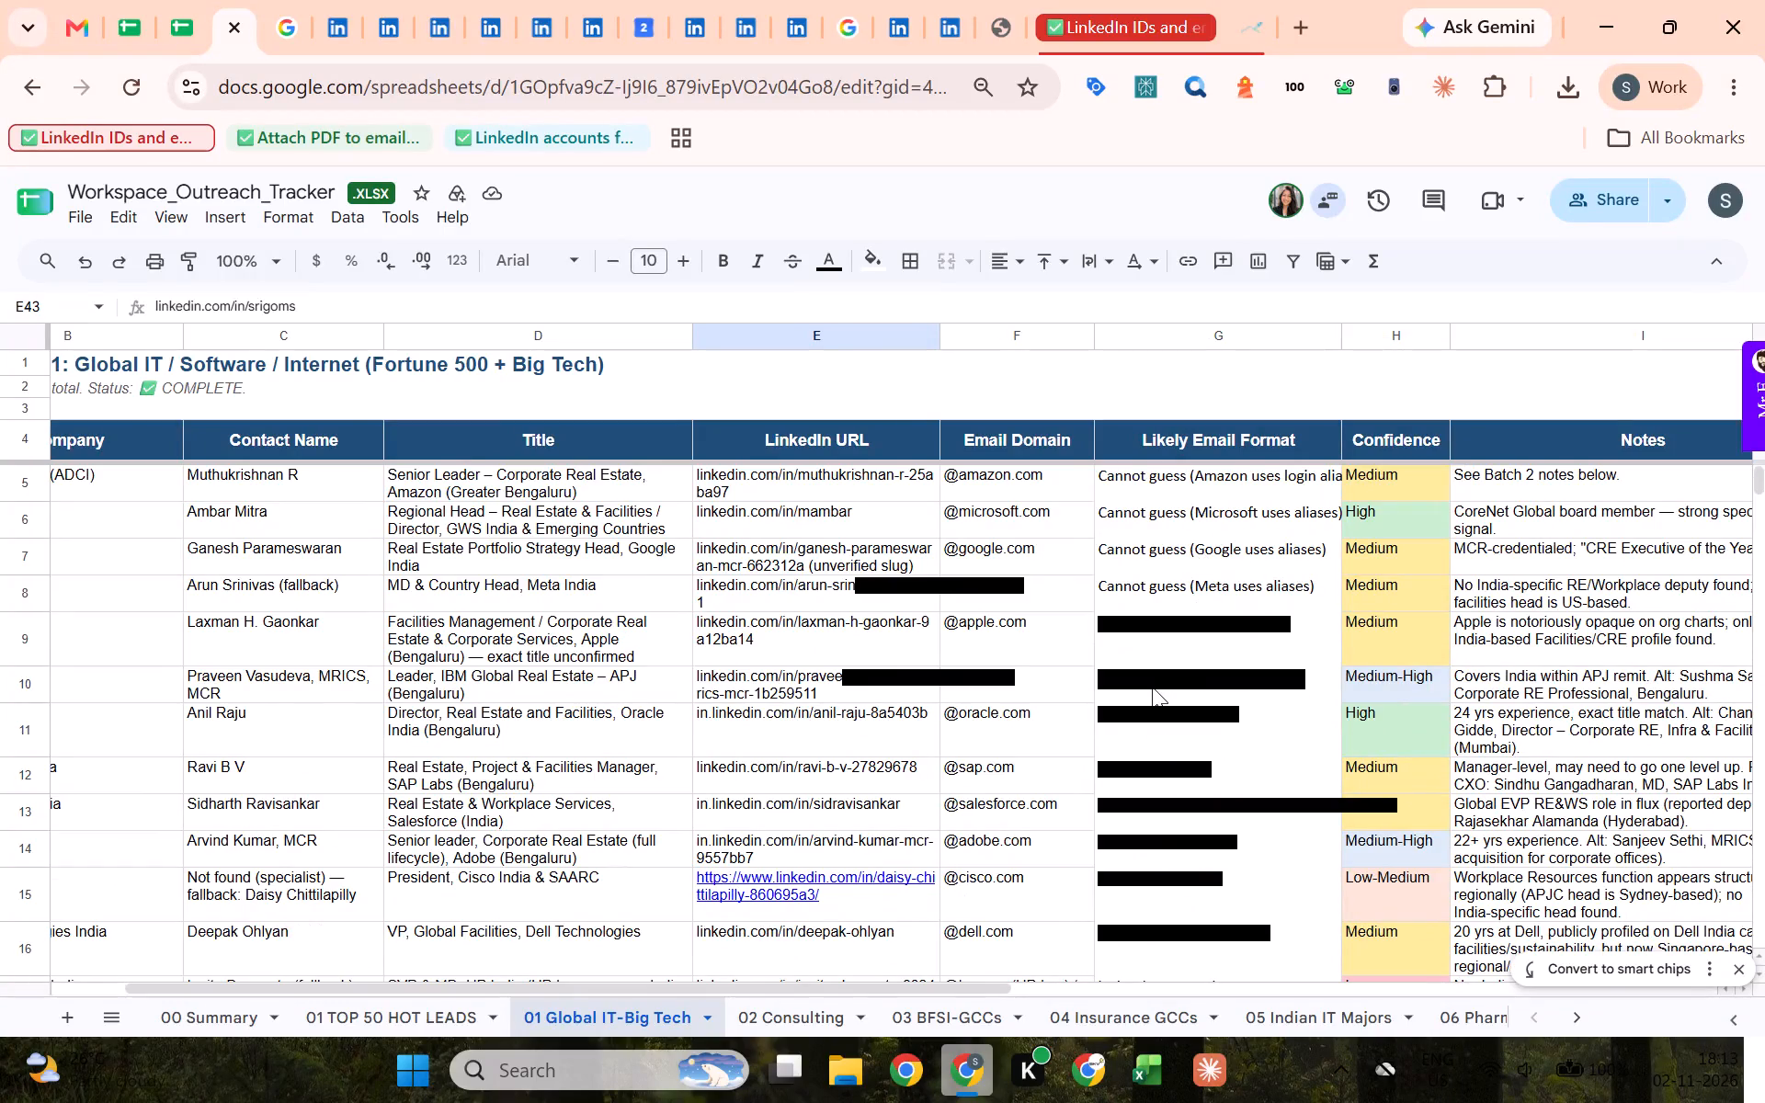
scroll(1179, 671, "up", 1)
Open the Meta India contact's LinkedIn profile from the URL in E8 and copy the contact's emails from Mr. E.
left_click(793, 574)
left_click(796, 587)
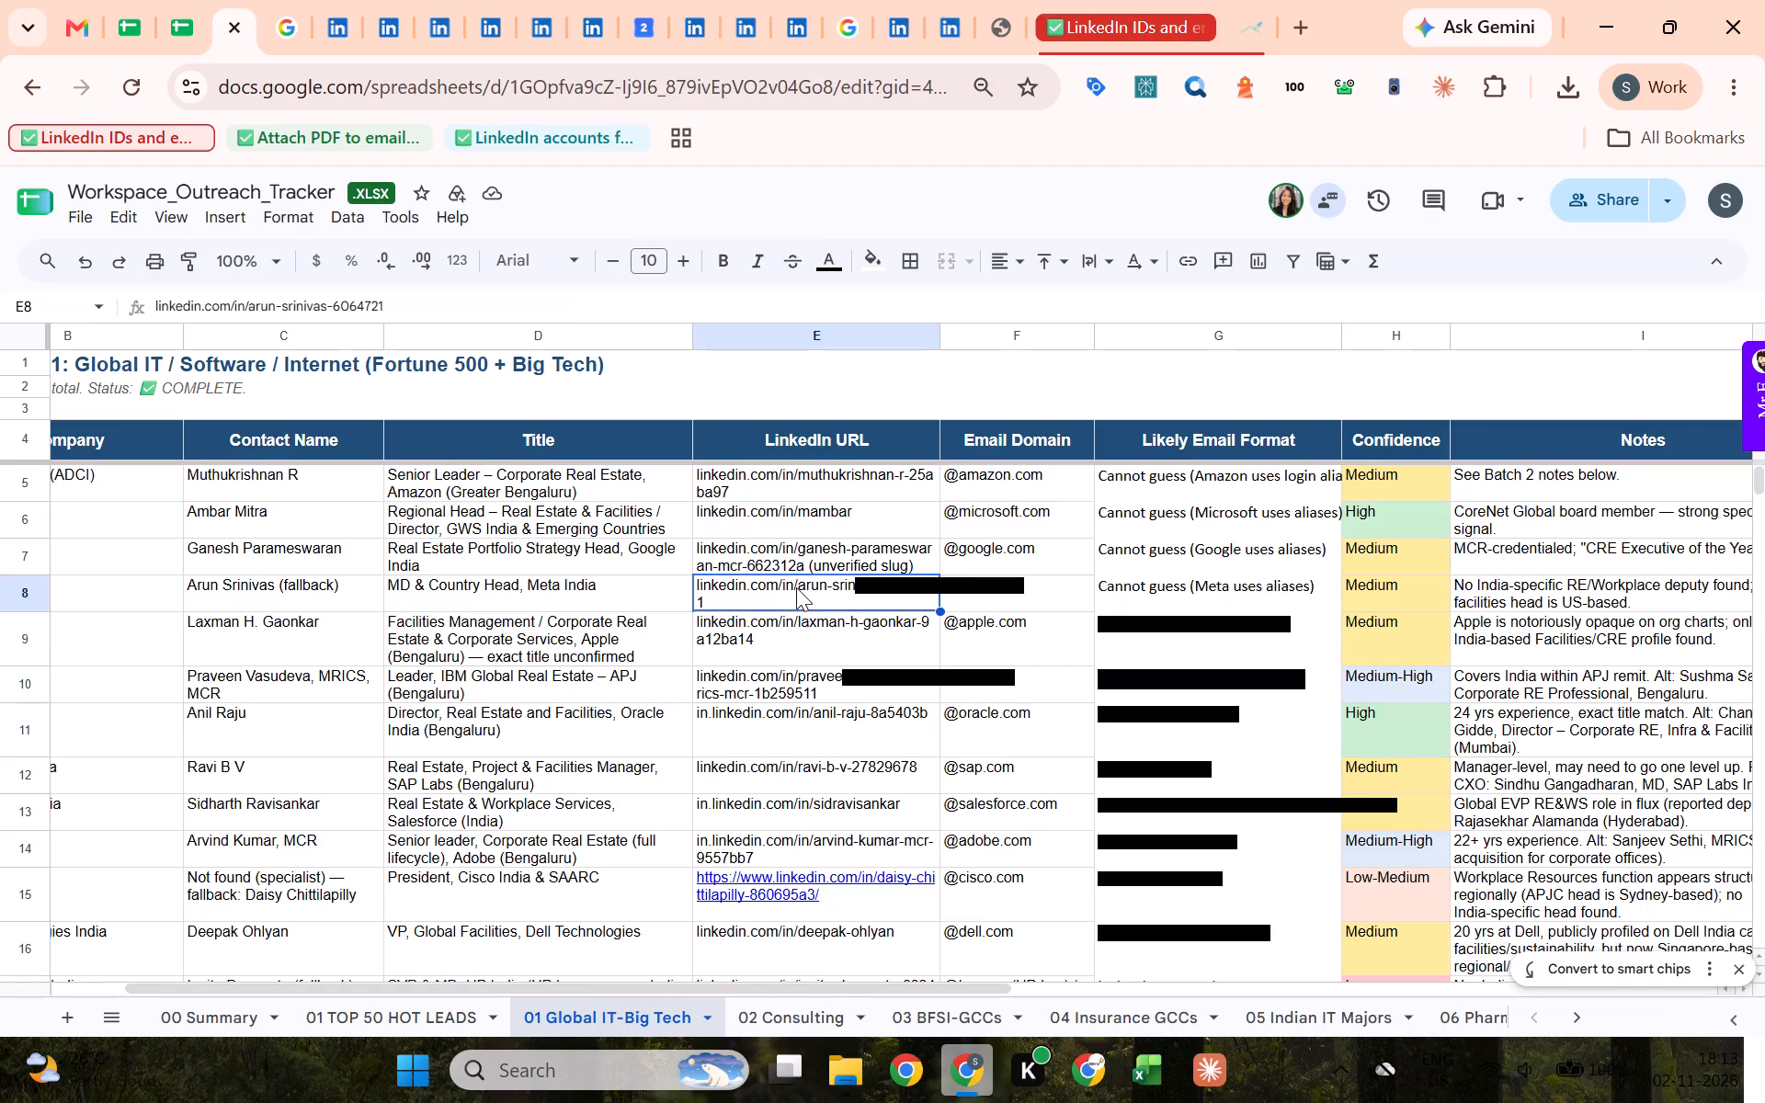
key("ctrl+c")
left_click(264, 0)
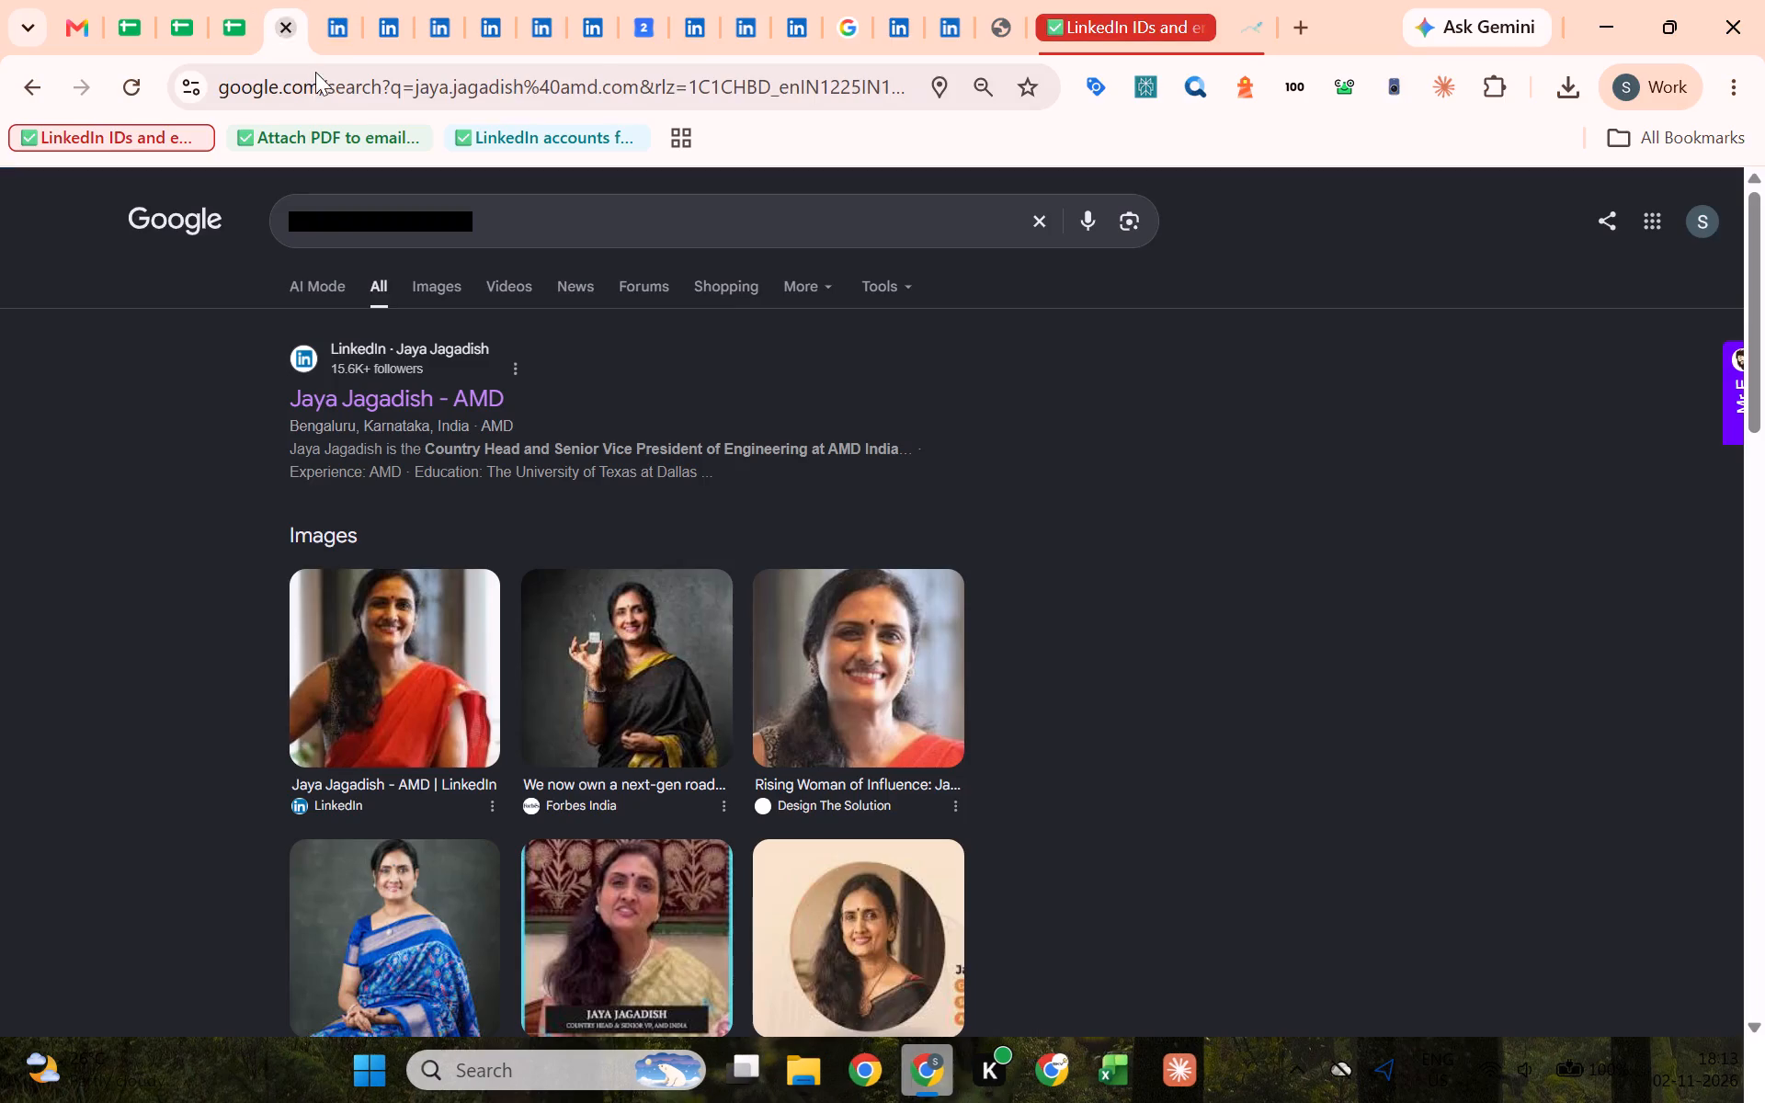
left_click(336, 96)
key("ctrl+v")
key("Return")
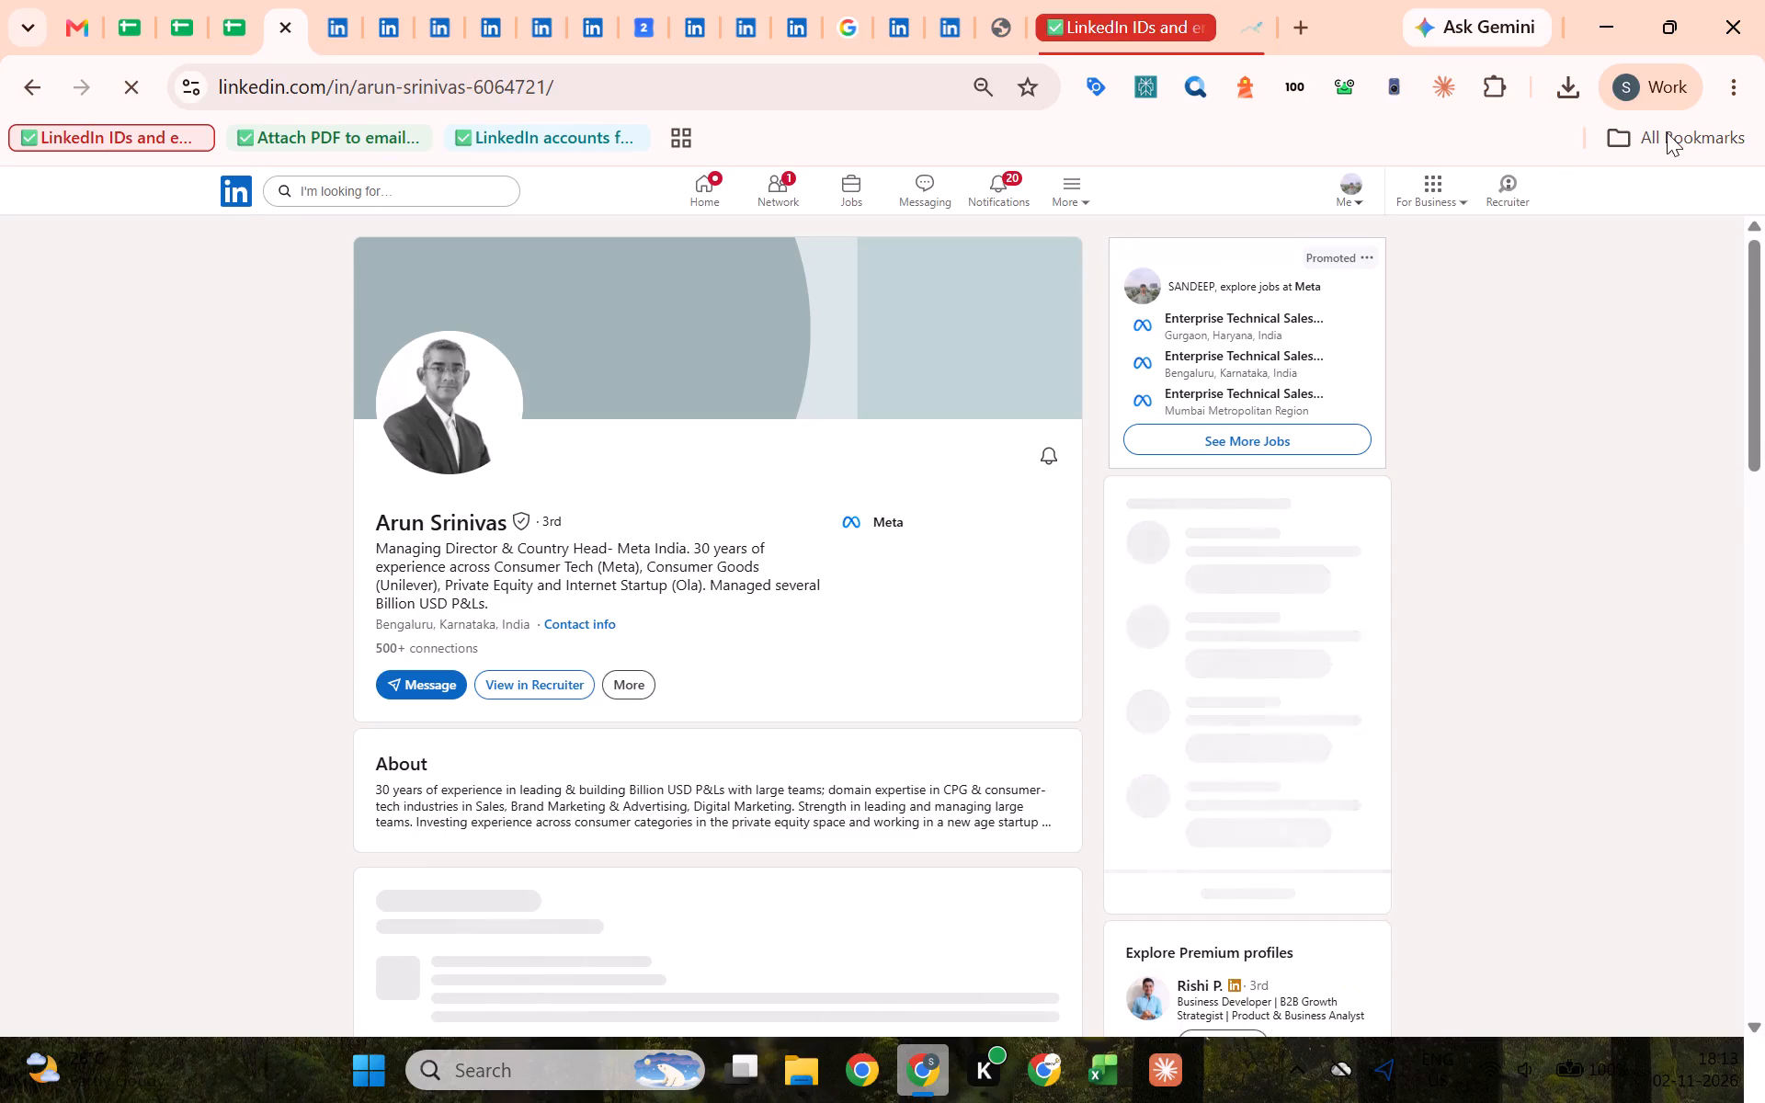
left_click(1497, 96)
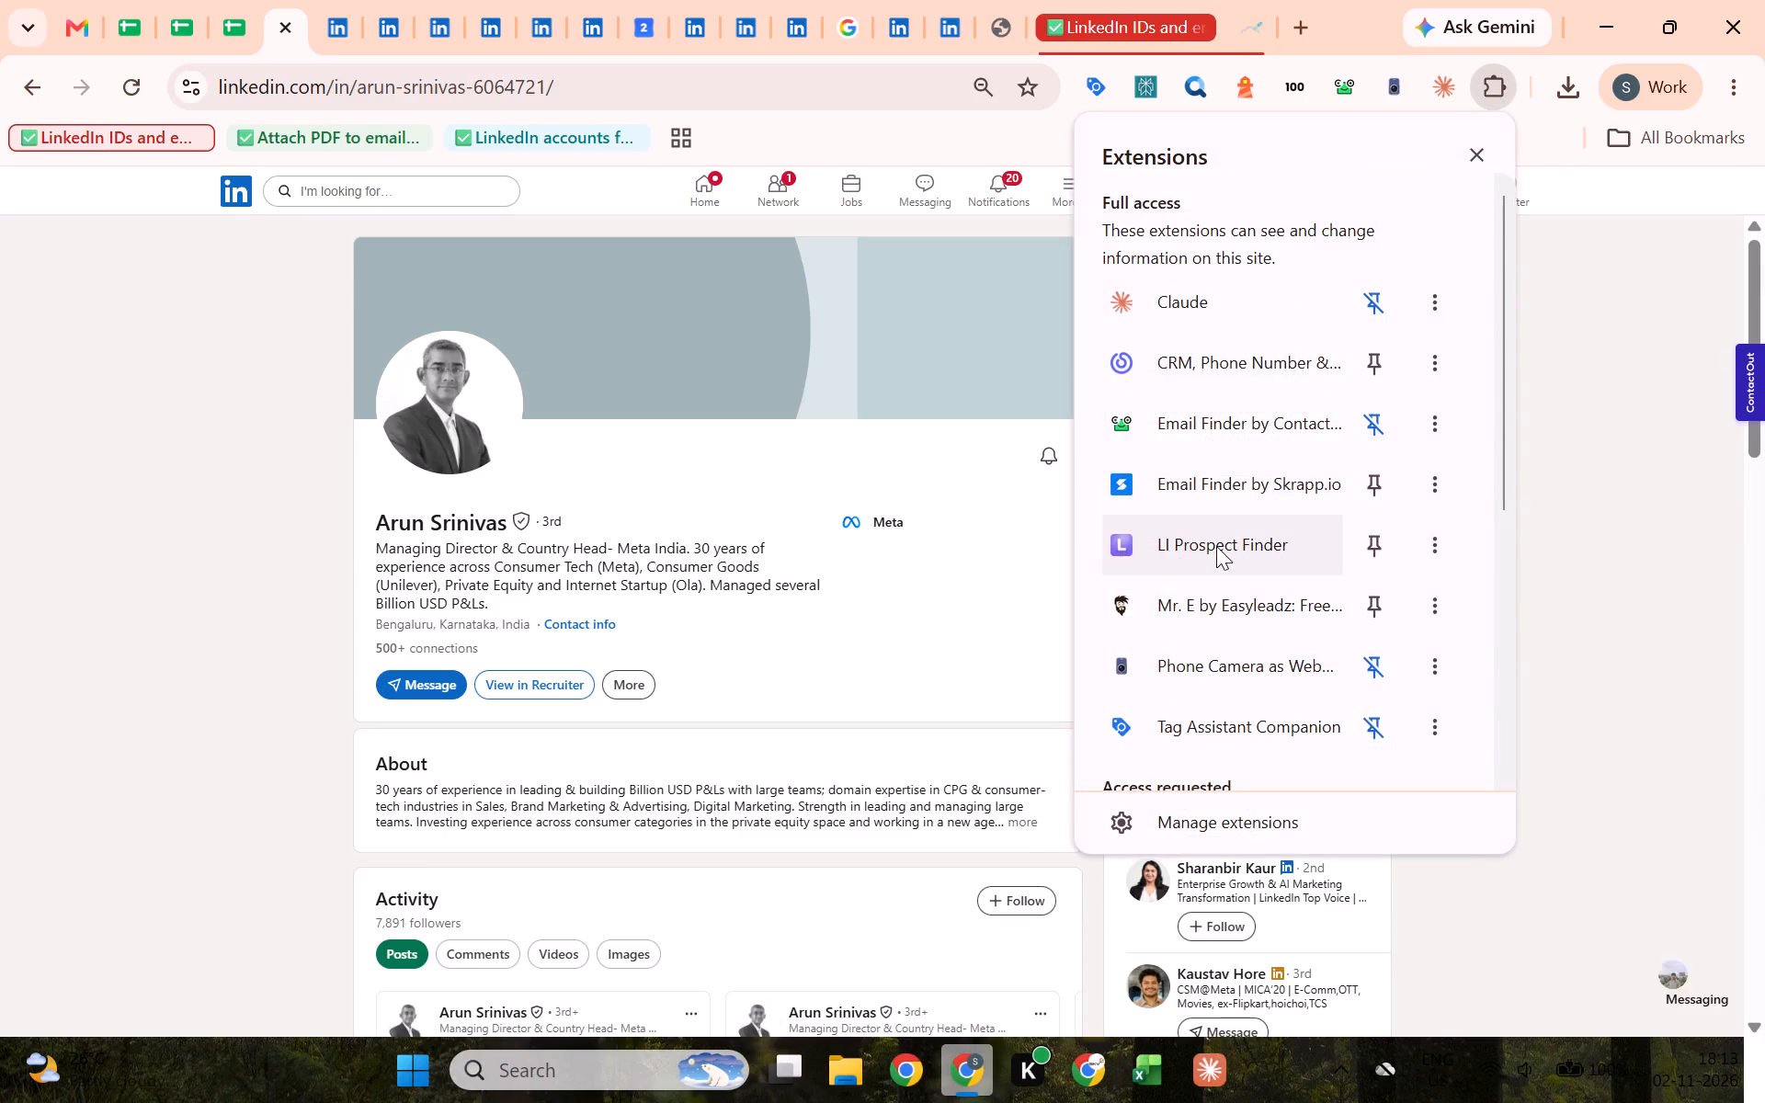
left_click(1213, 590)
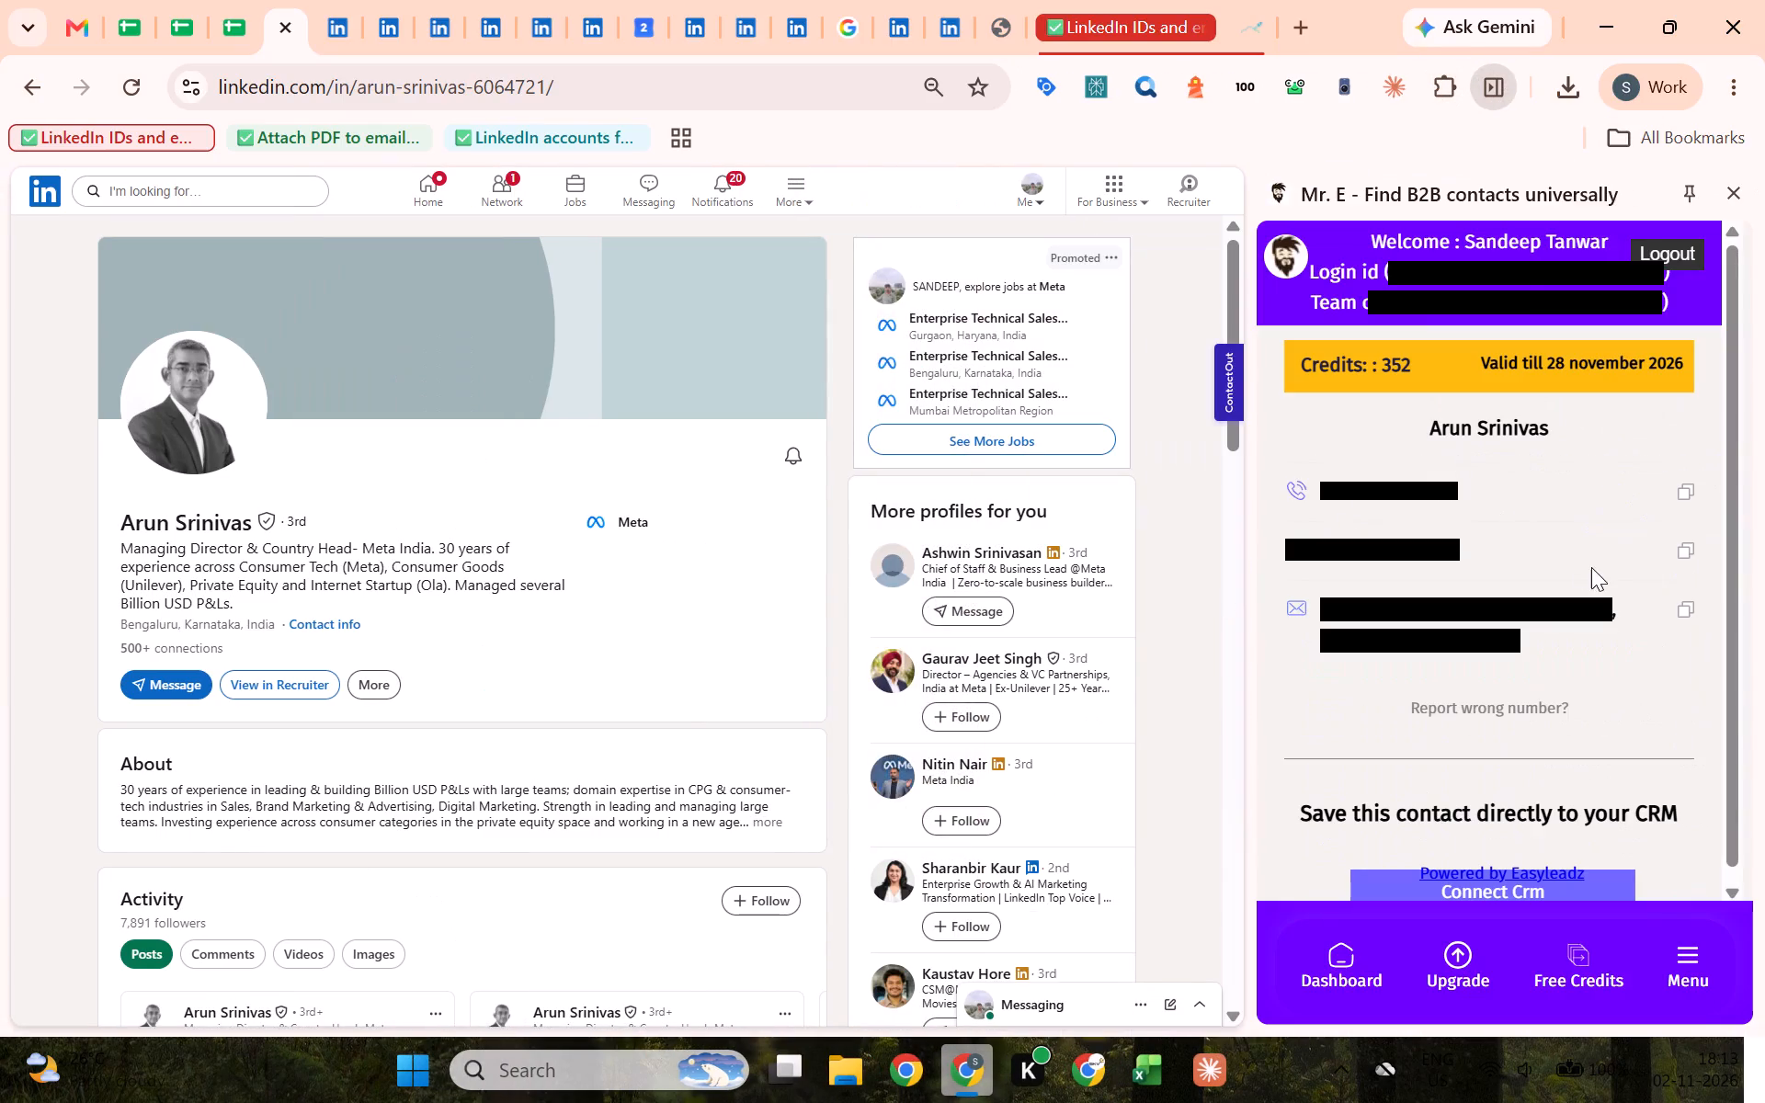
left_click(1674, 611)
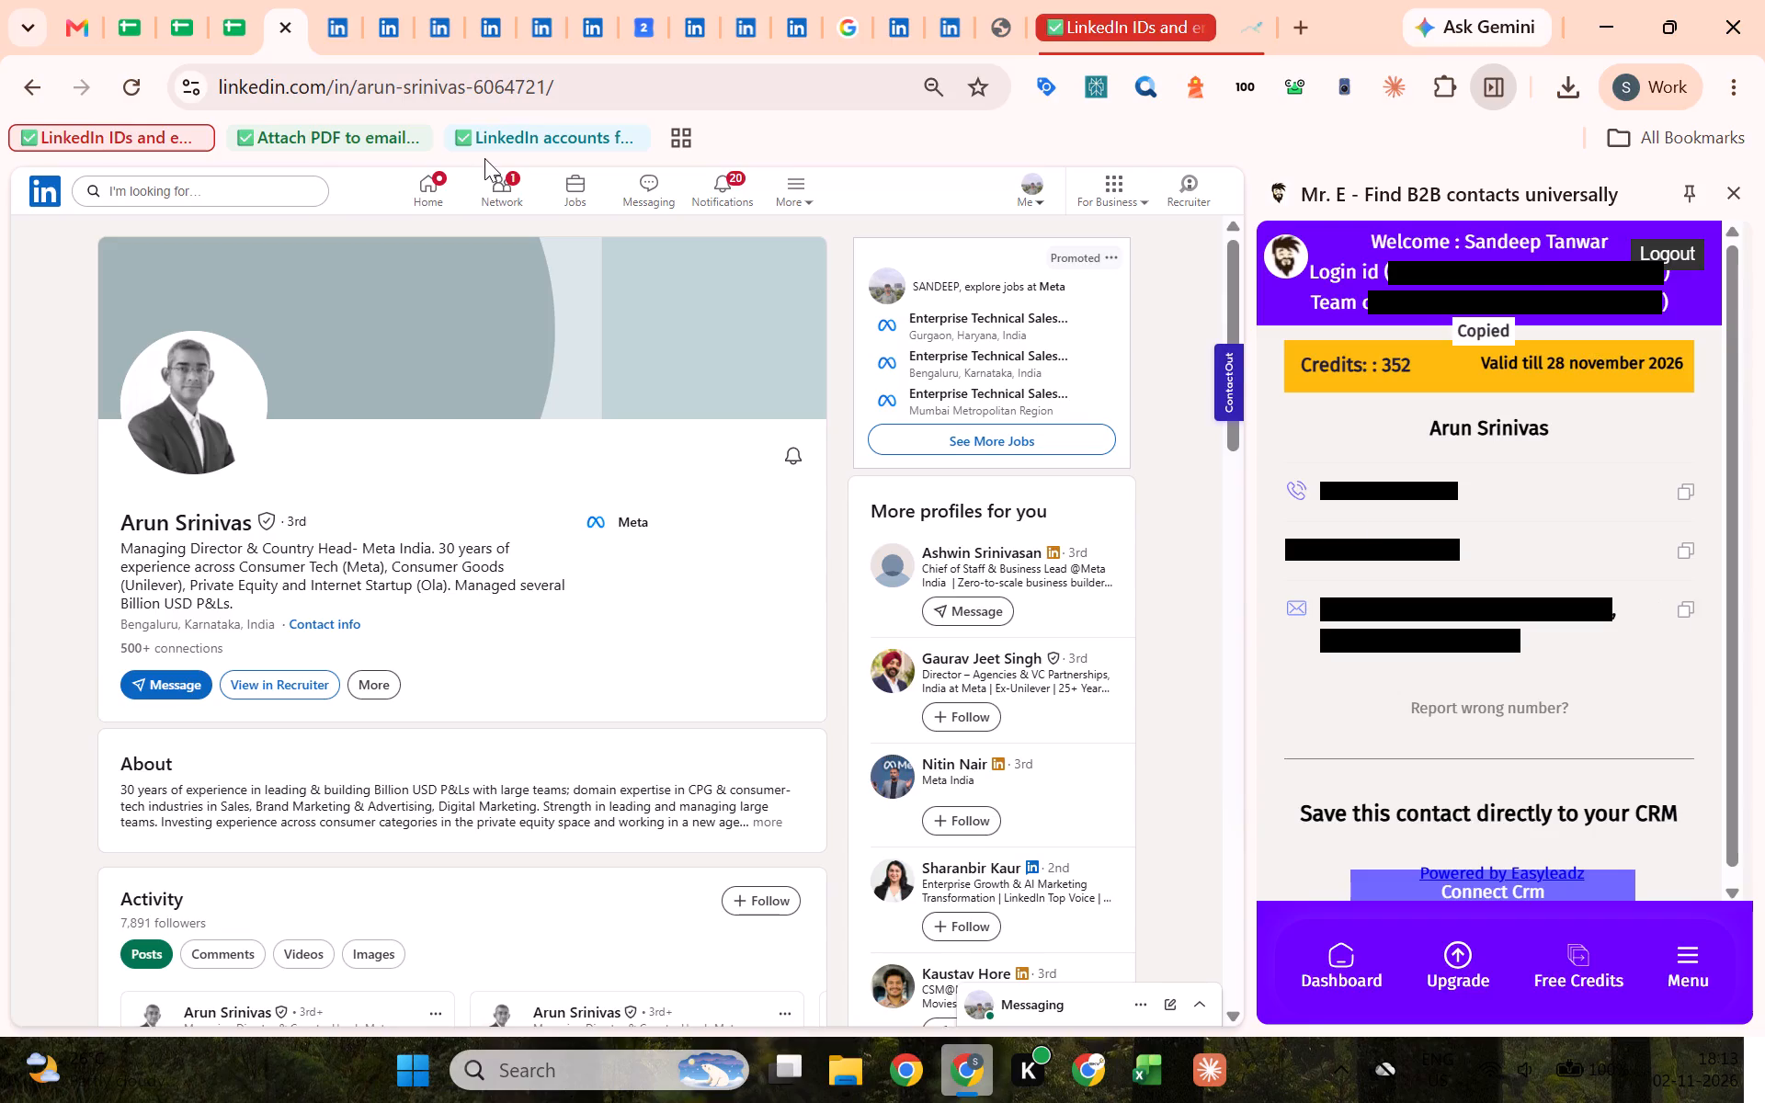
Replace the "Cannot guess (Meta uses aliases)" note in G8 of Workspace_Outreach_Tracker with the copied emails and close the contact finder.
left_click_drag(165, 6, 215, 6)
left_click(215, 6)
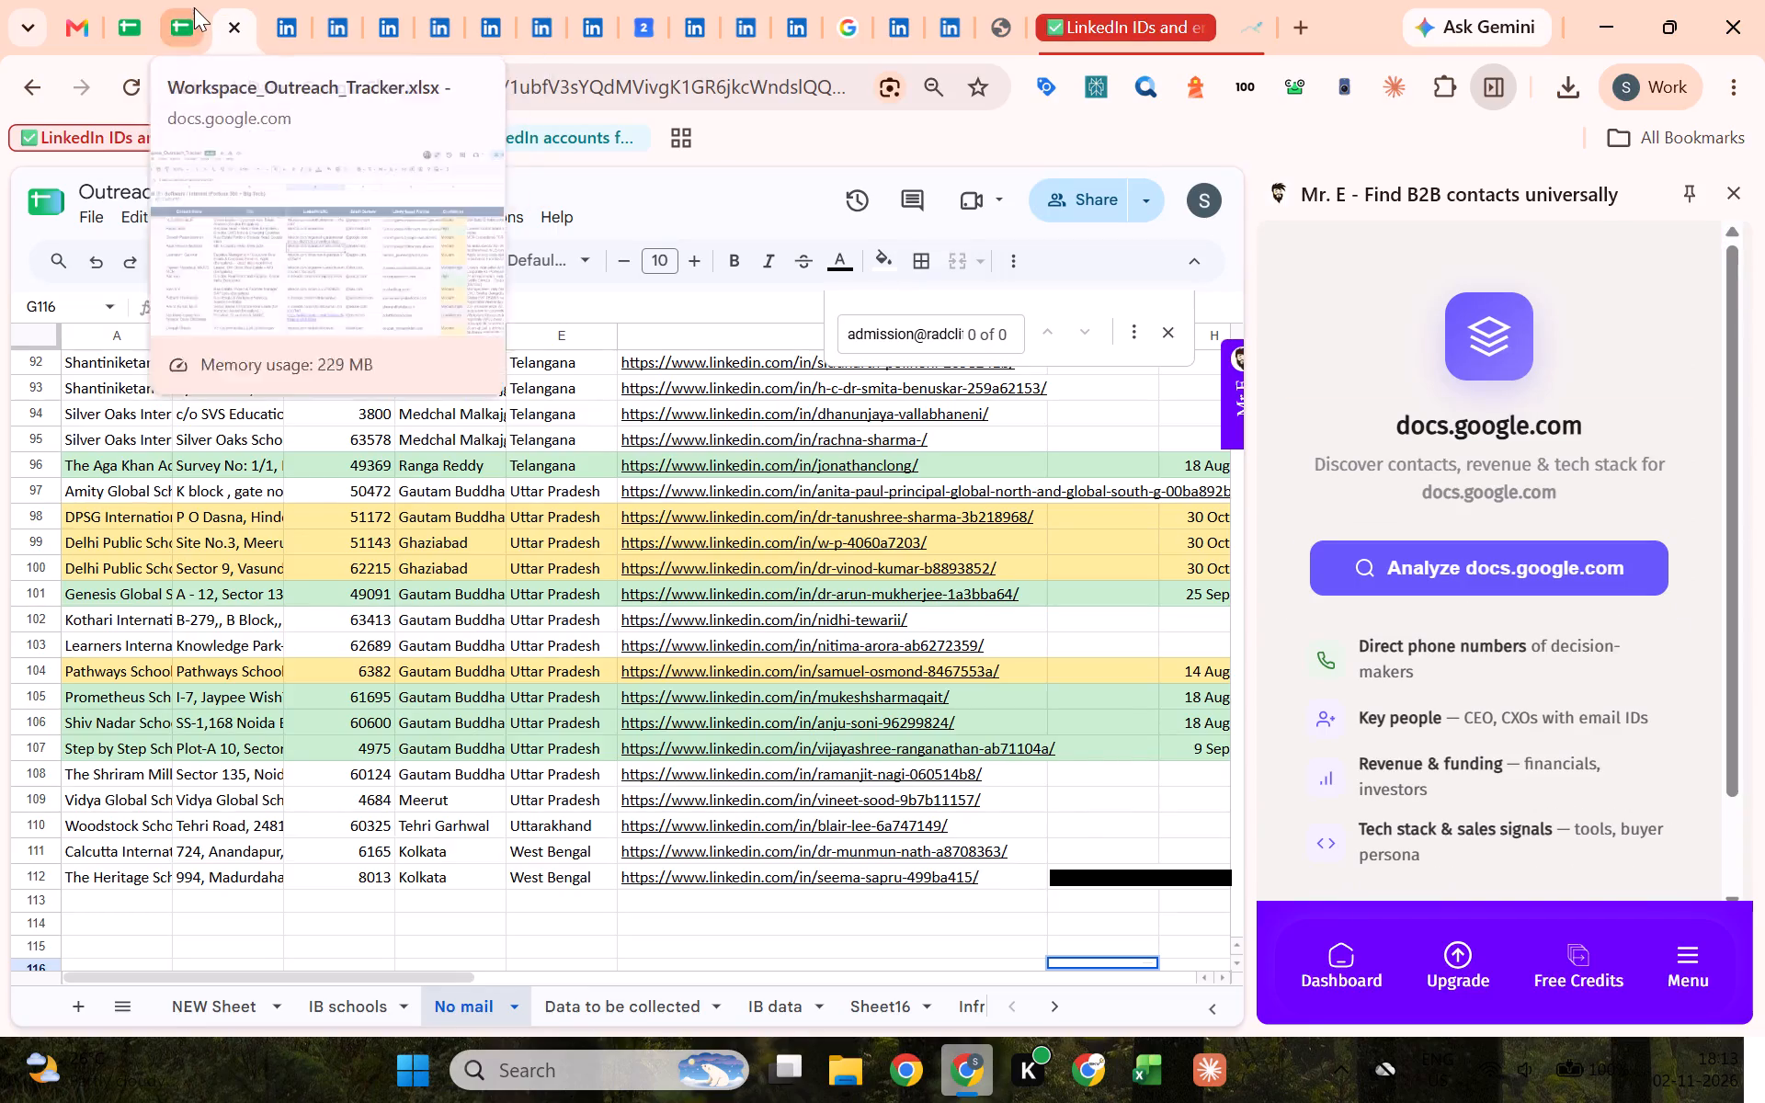
left_click(194, 7)
scroll(1087, 579, "left", 1)
left_click(1087, 579)
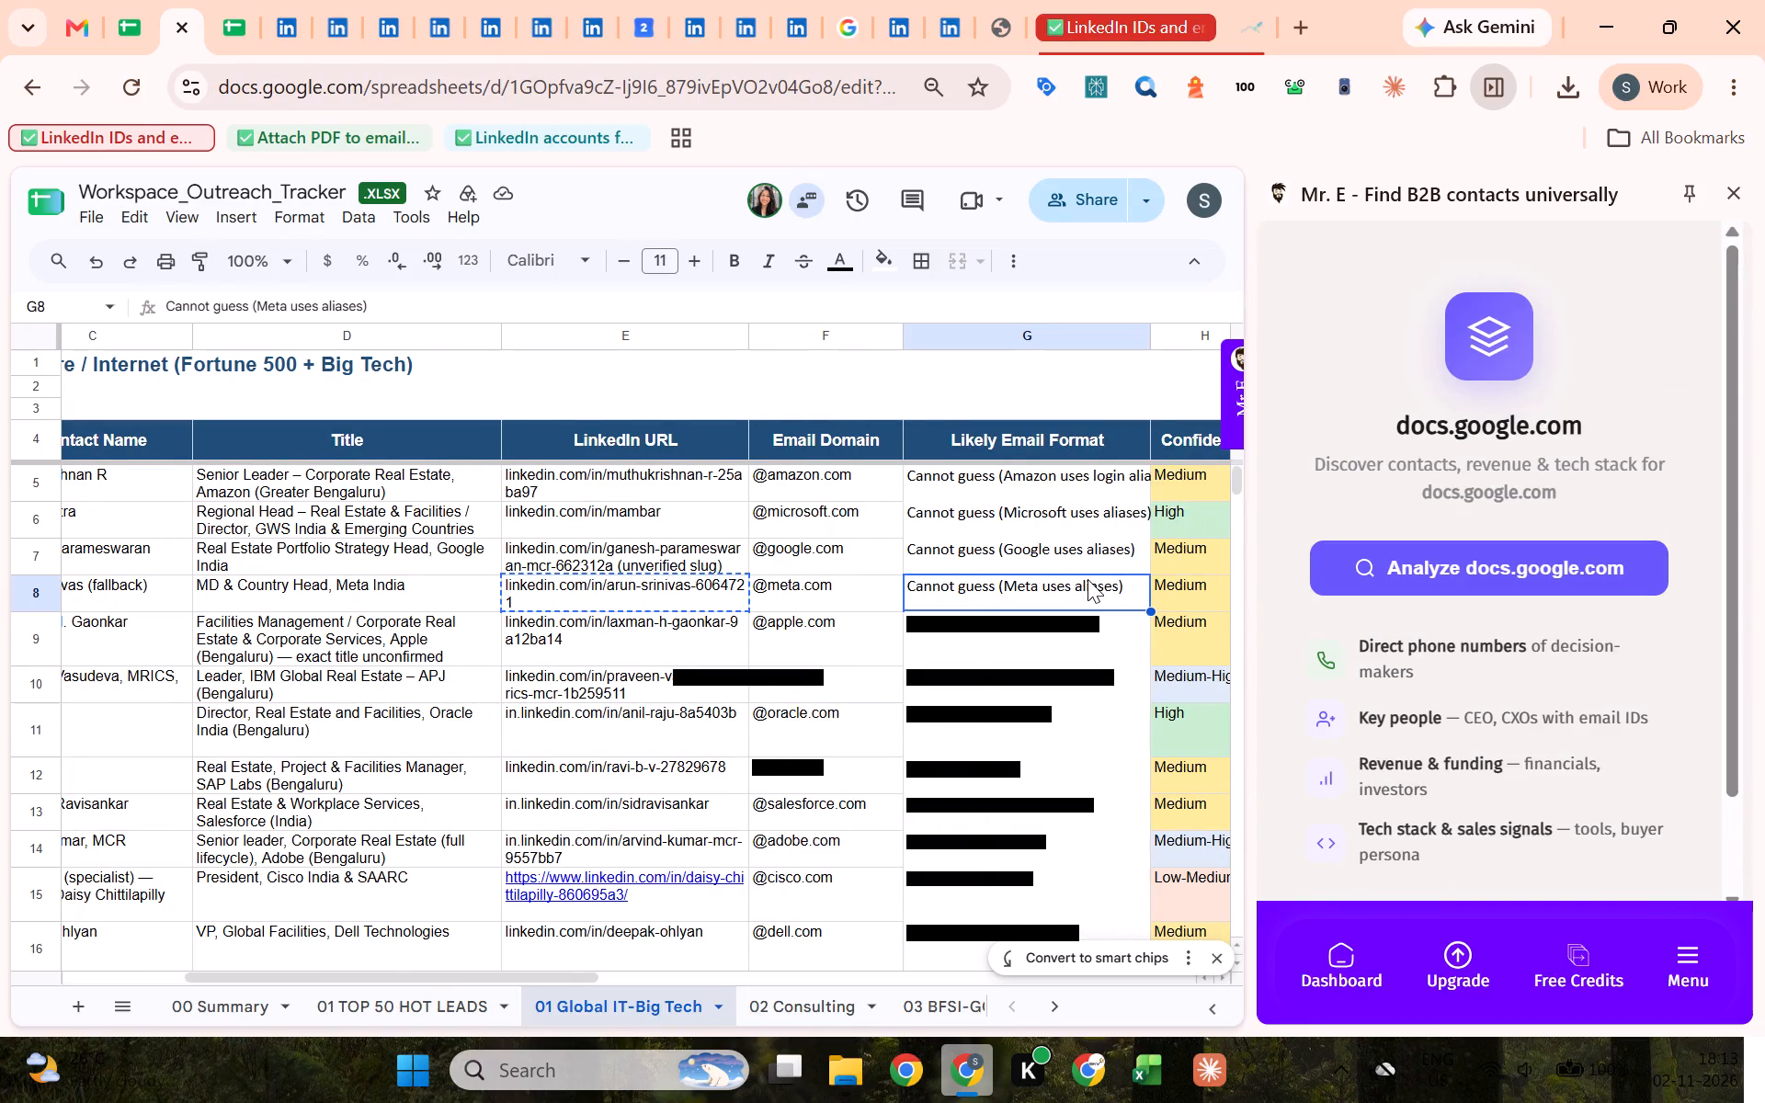
scroll(1087, 579, "right", 1)
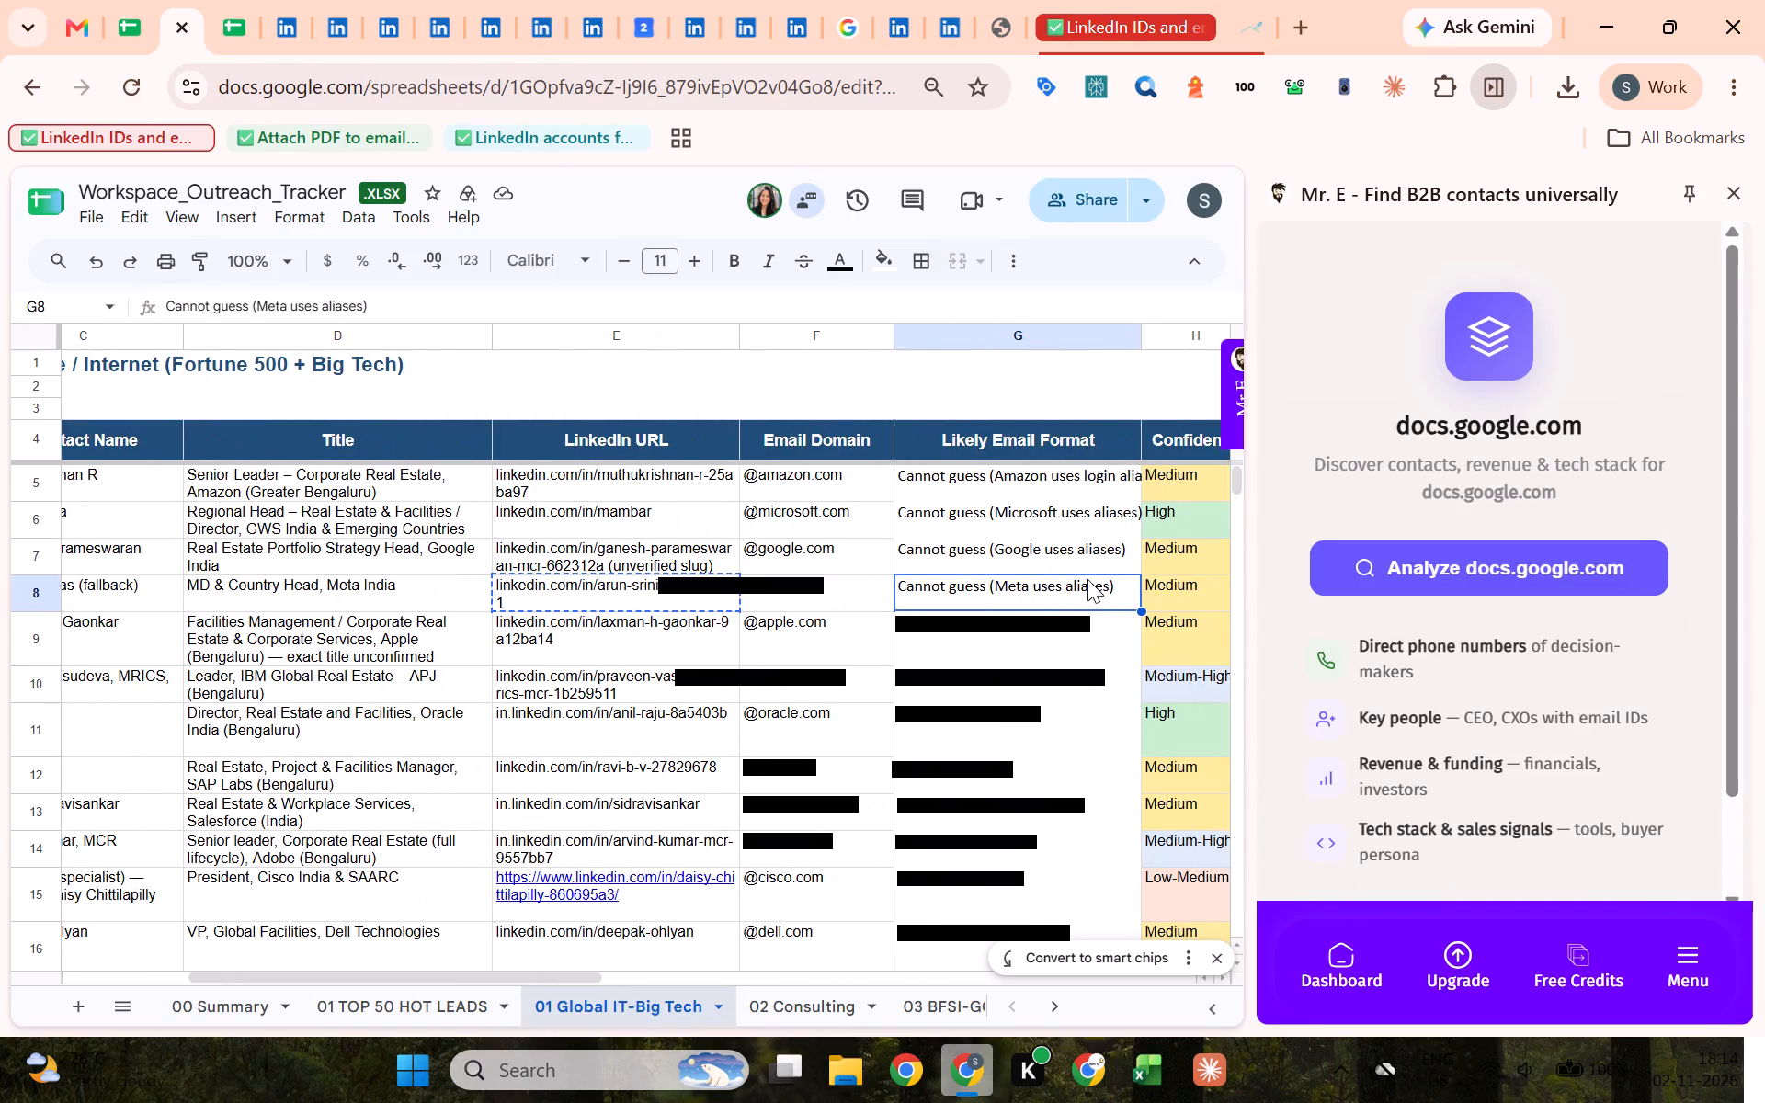
key("ctrl+v")
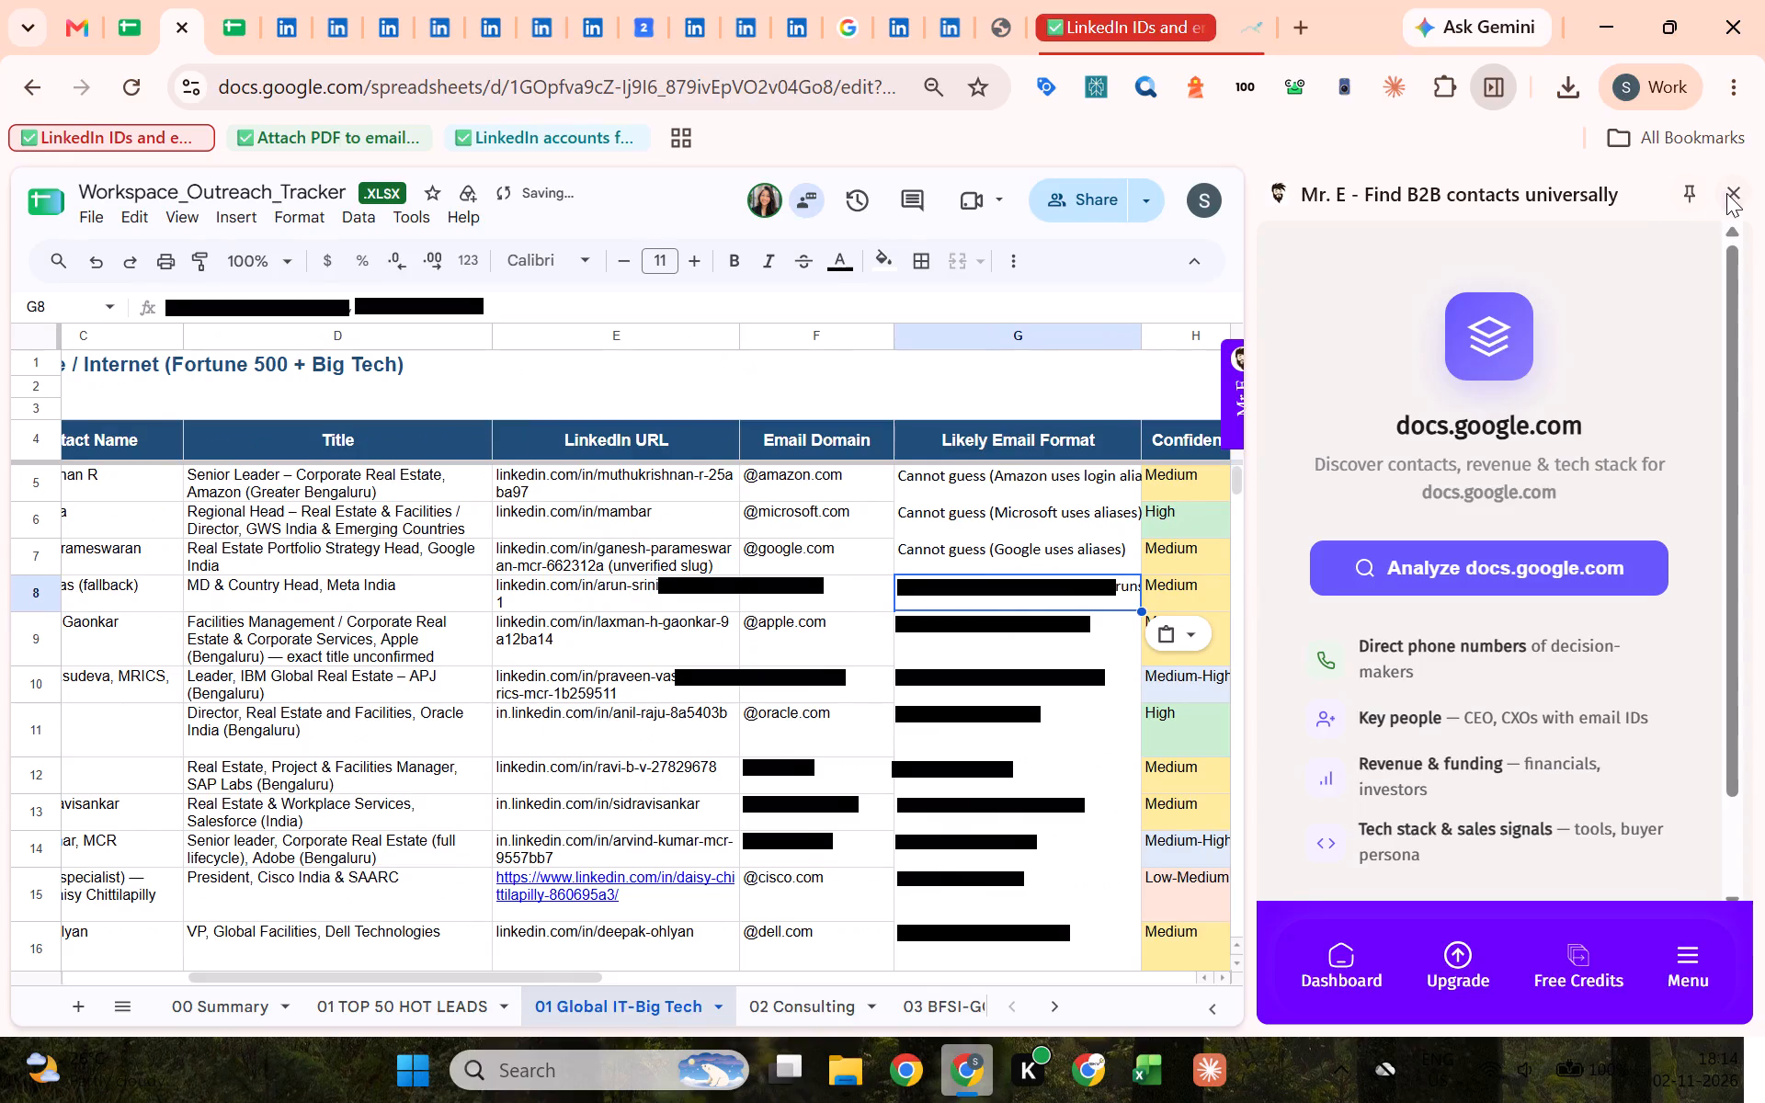
left_click(1728, 193)
Open the Google India contact's LinkedIn profile from the URL in E7, leaving out the "unverified slug" wording.
left_click(1037, 758)
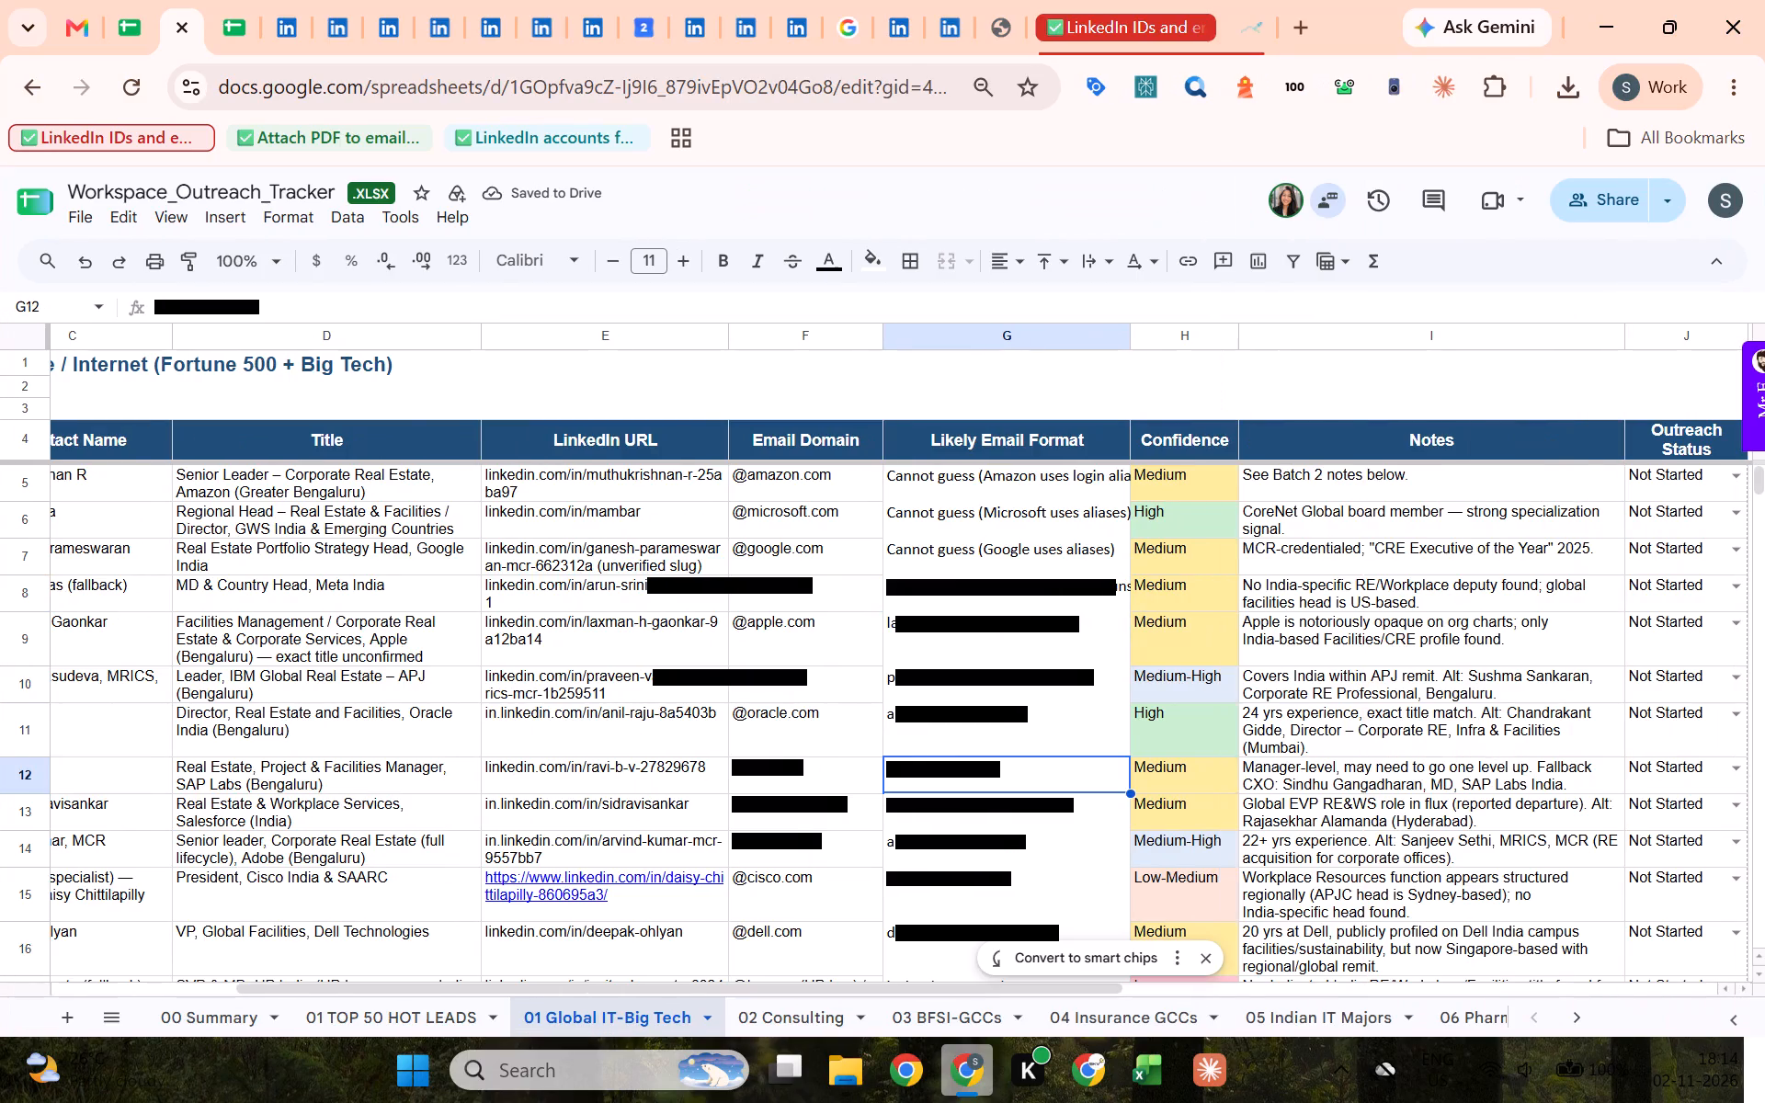
left_click(1025, 554)
scroll(1025, 554, "right", 1)
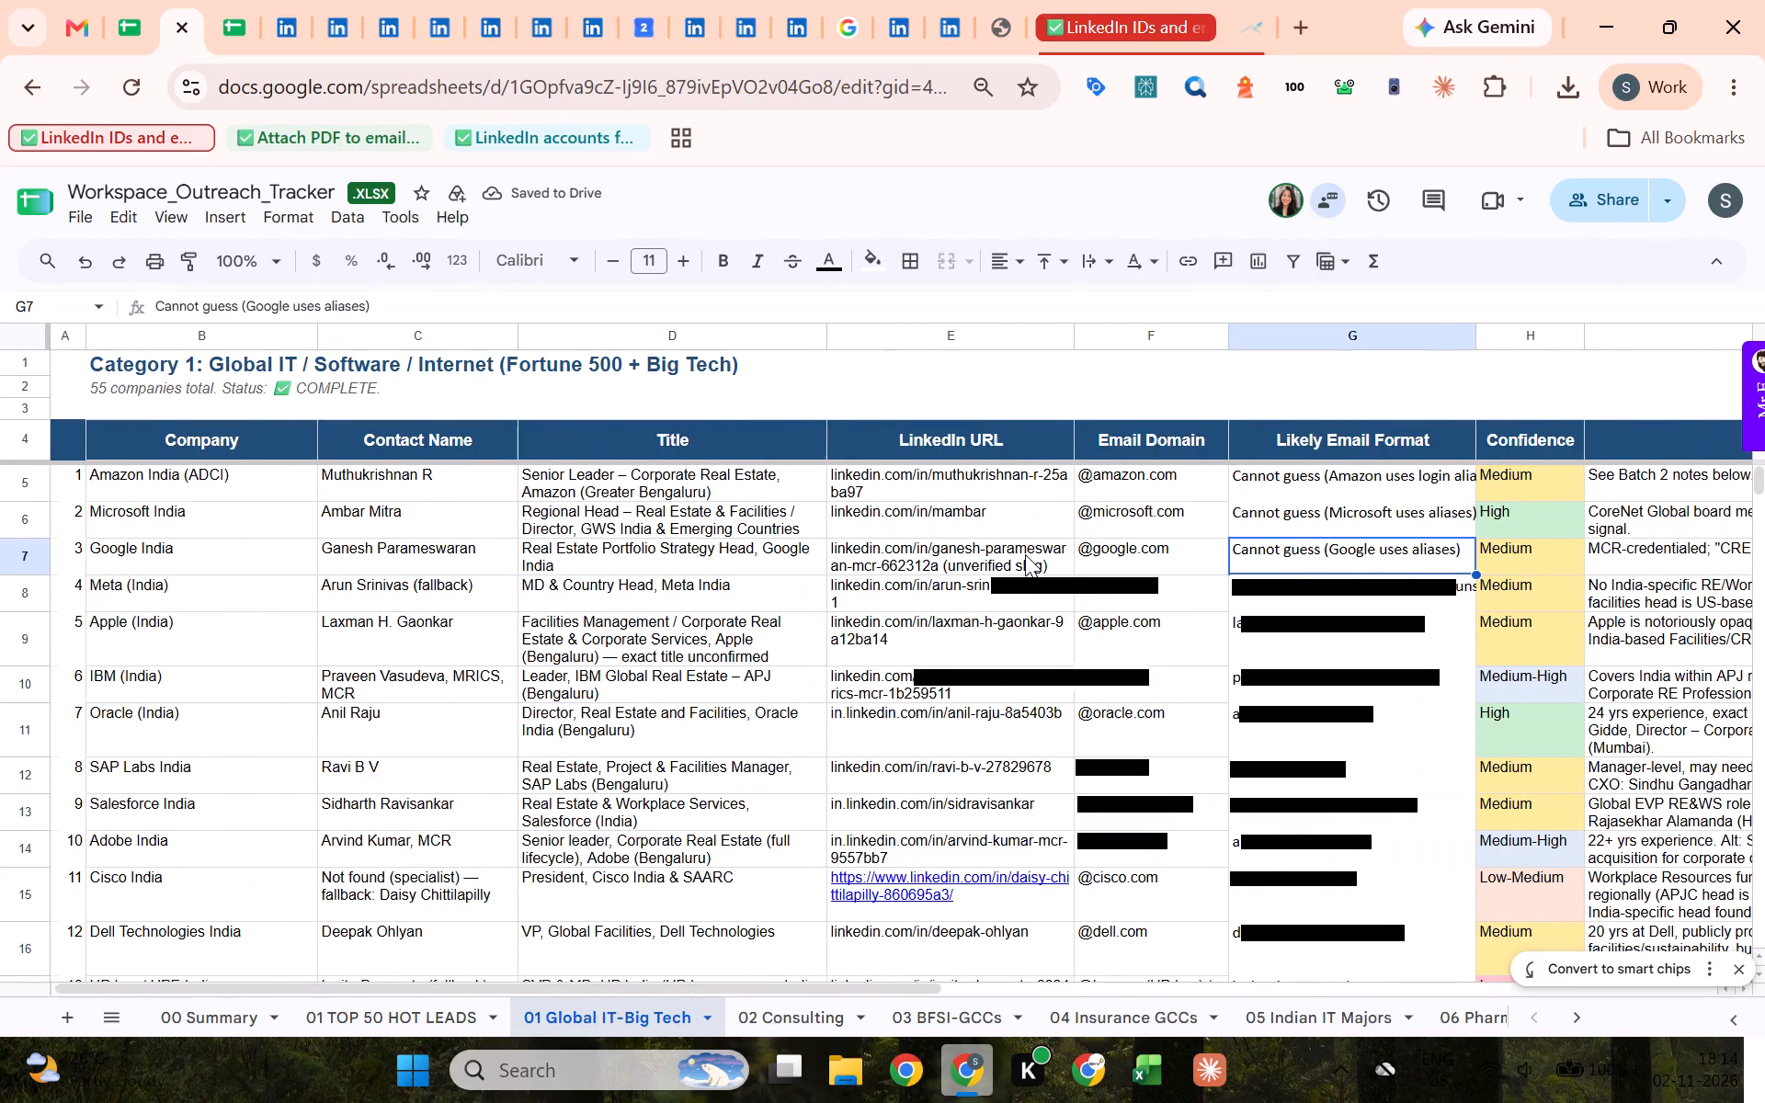
scroll(1025, 554, "right", 1)
left_click(985, 558)
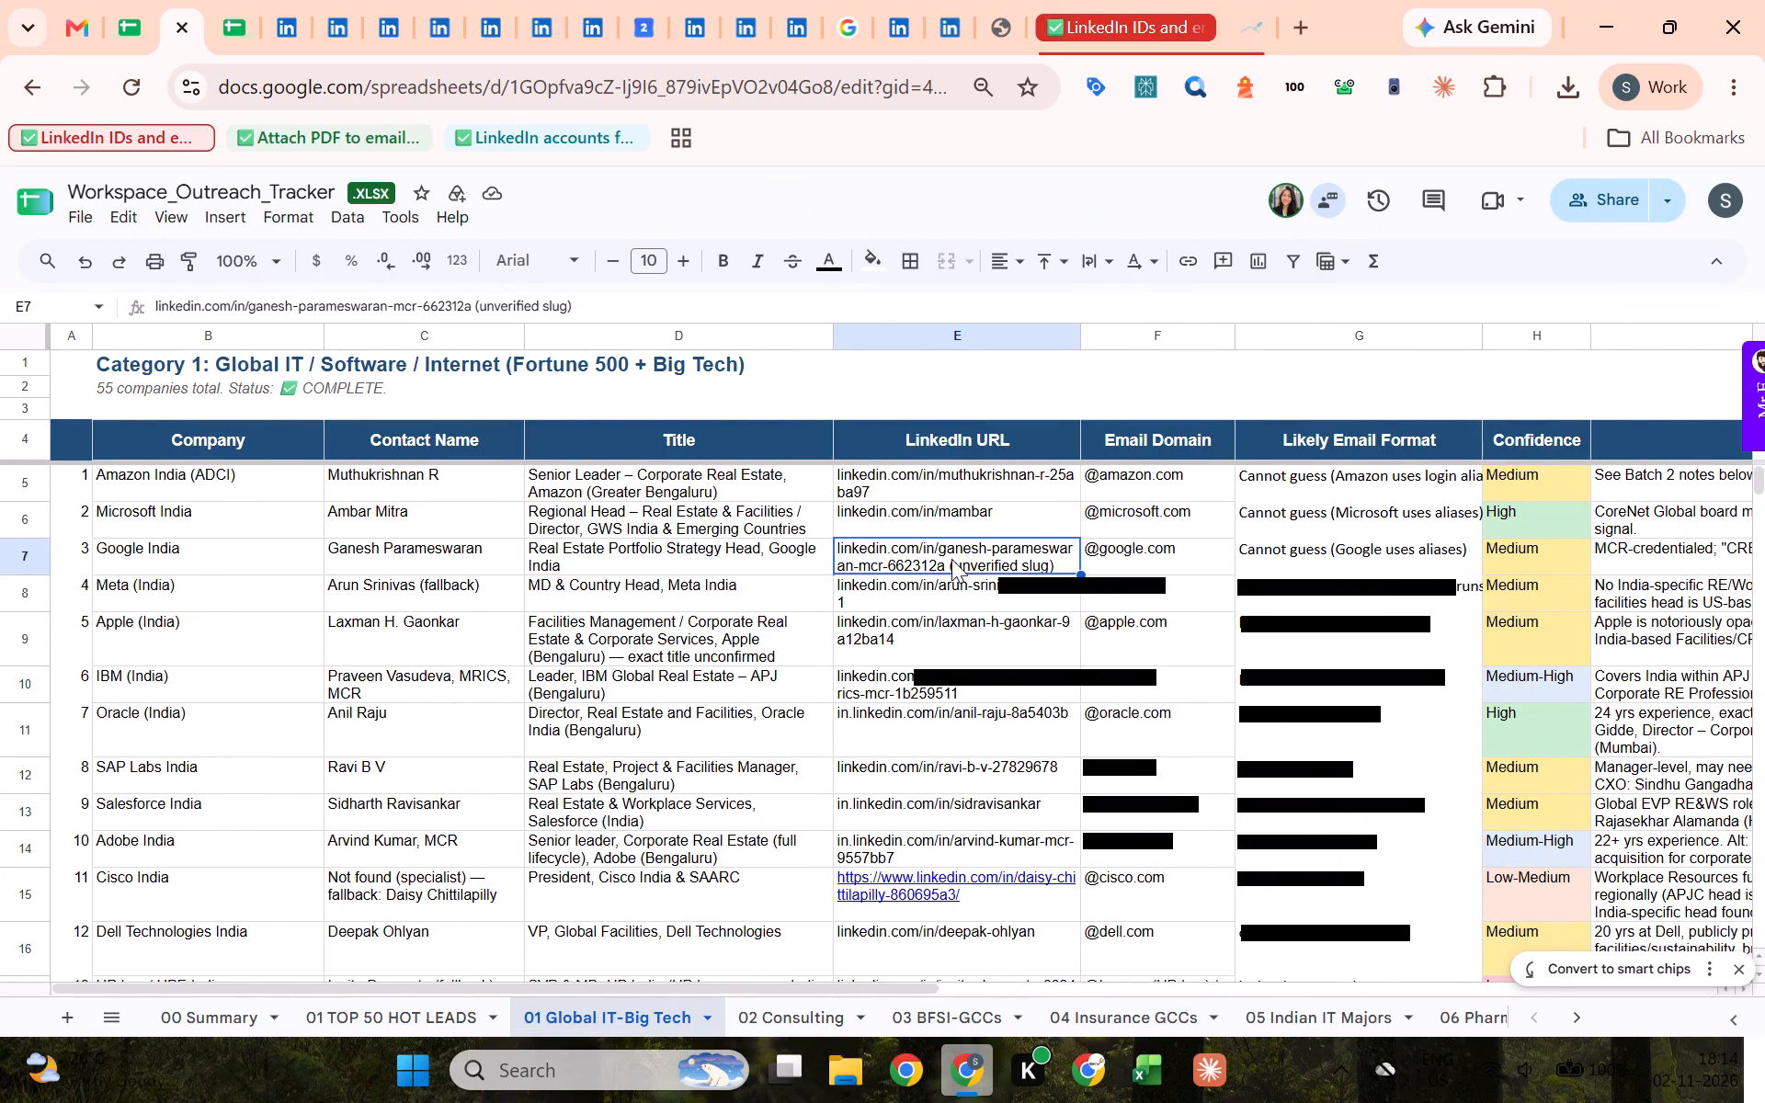
left_click_drag(470, 304, 629, 325)
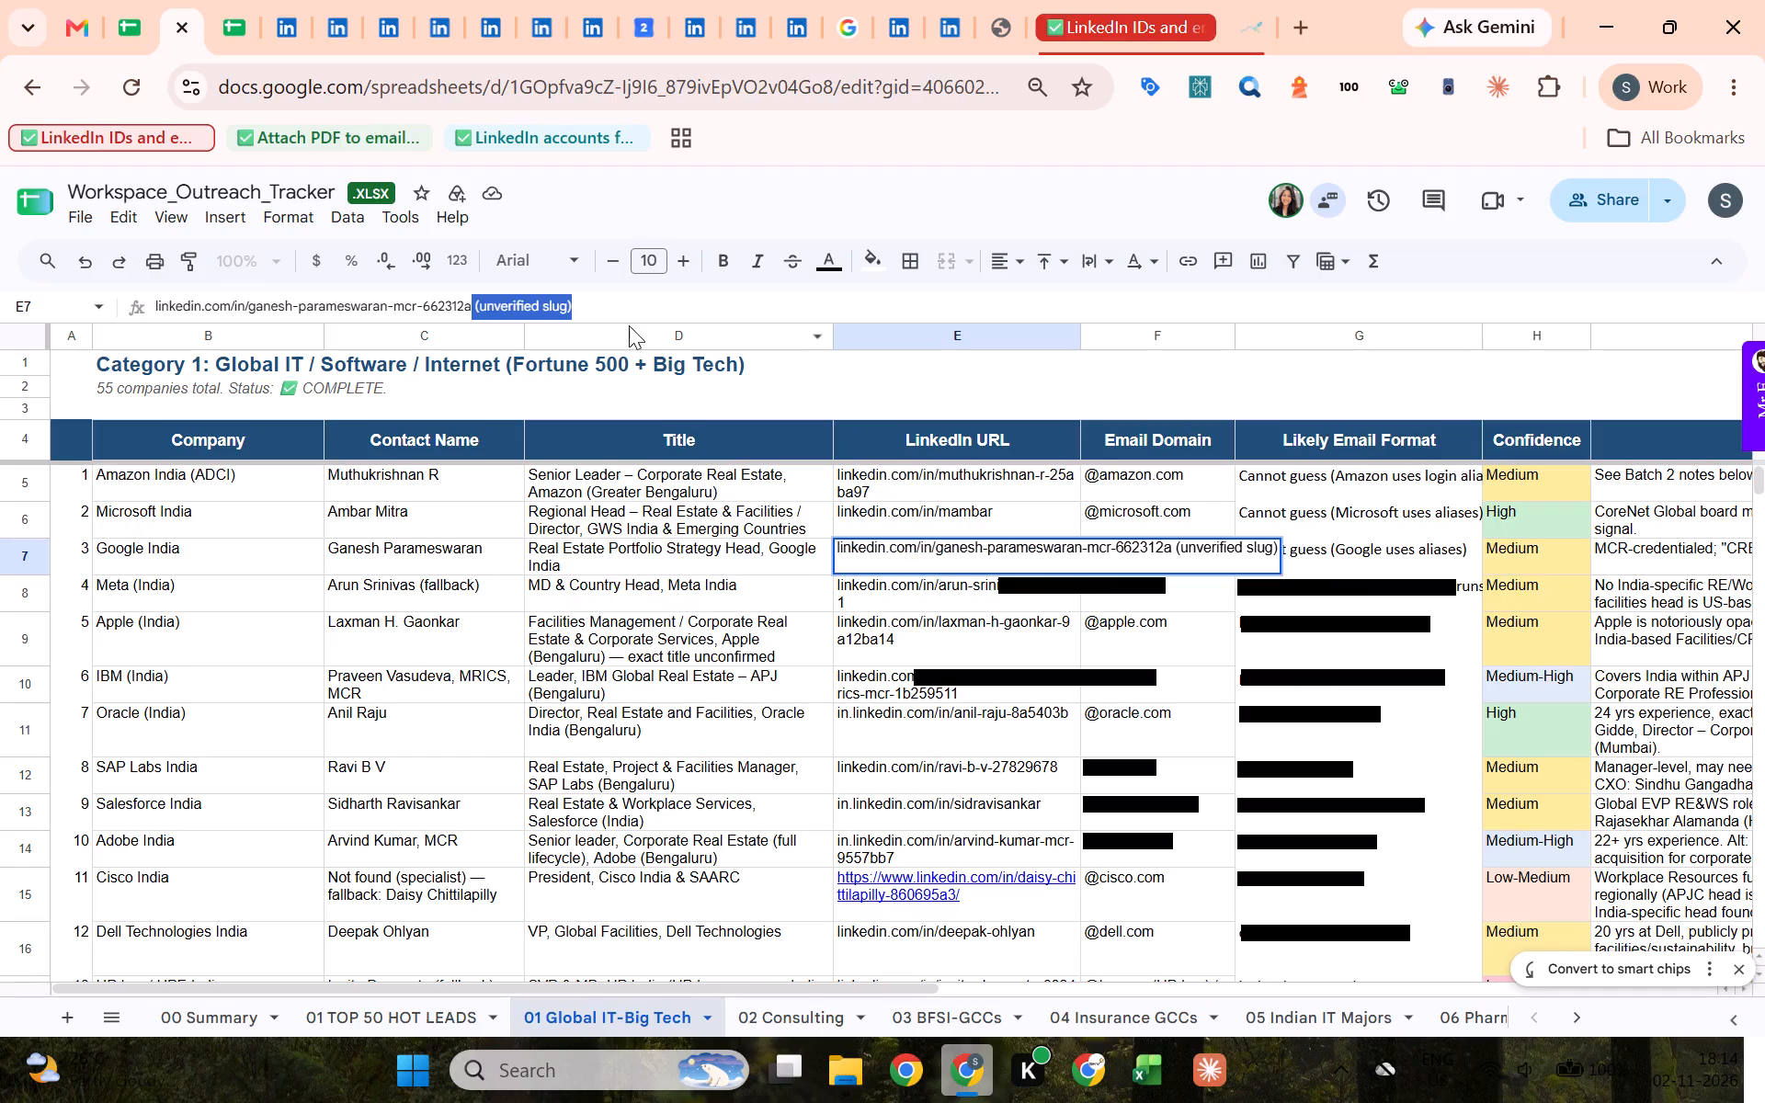
left_click_drag(629, 325, 631, 326)
left_click(474, 295)
left_click_drag(474, 295, 136, 320)
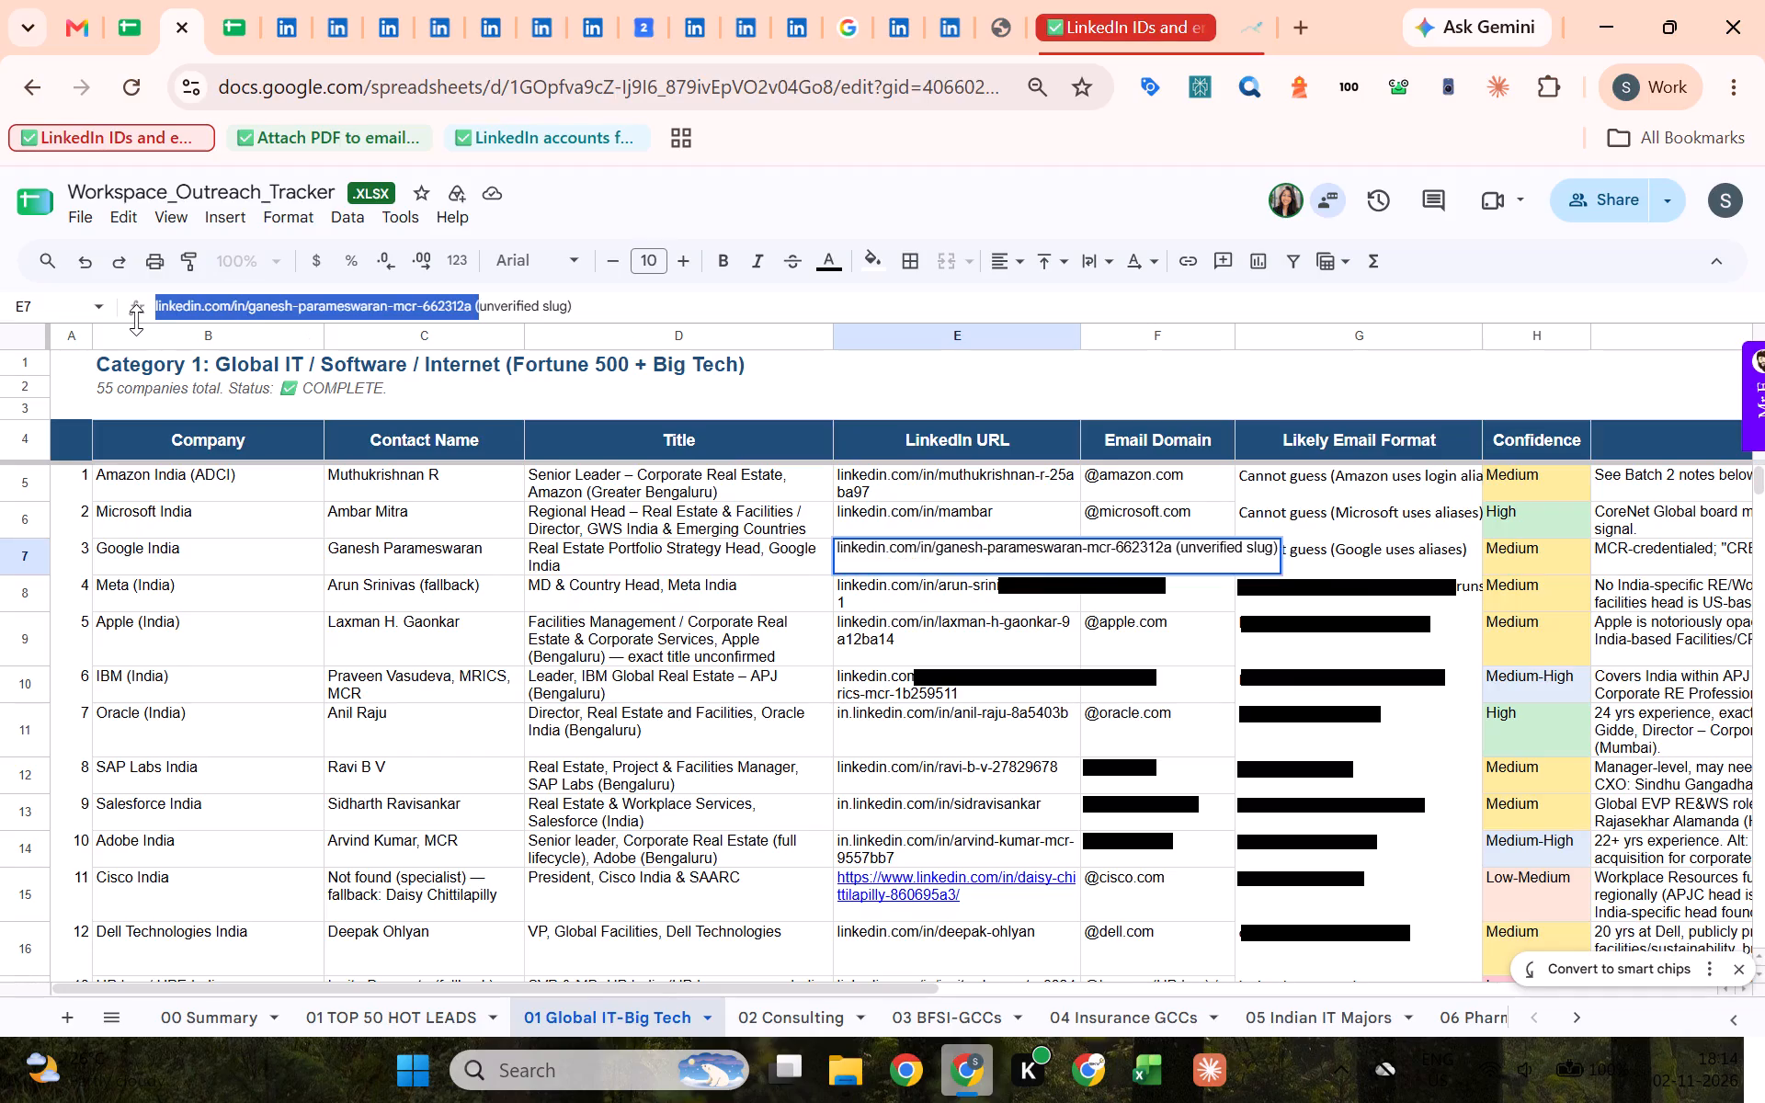
key("ctrl+c")
key("ctrl+c")
left_click(312, 14)
left_click(287, 17)
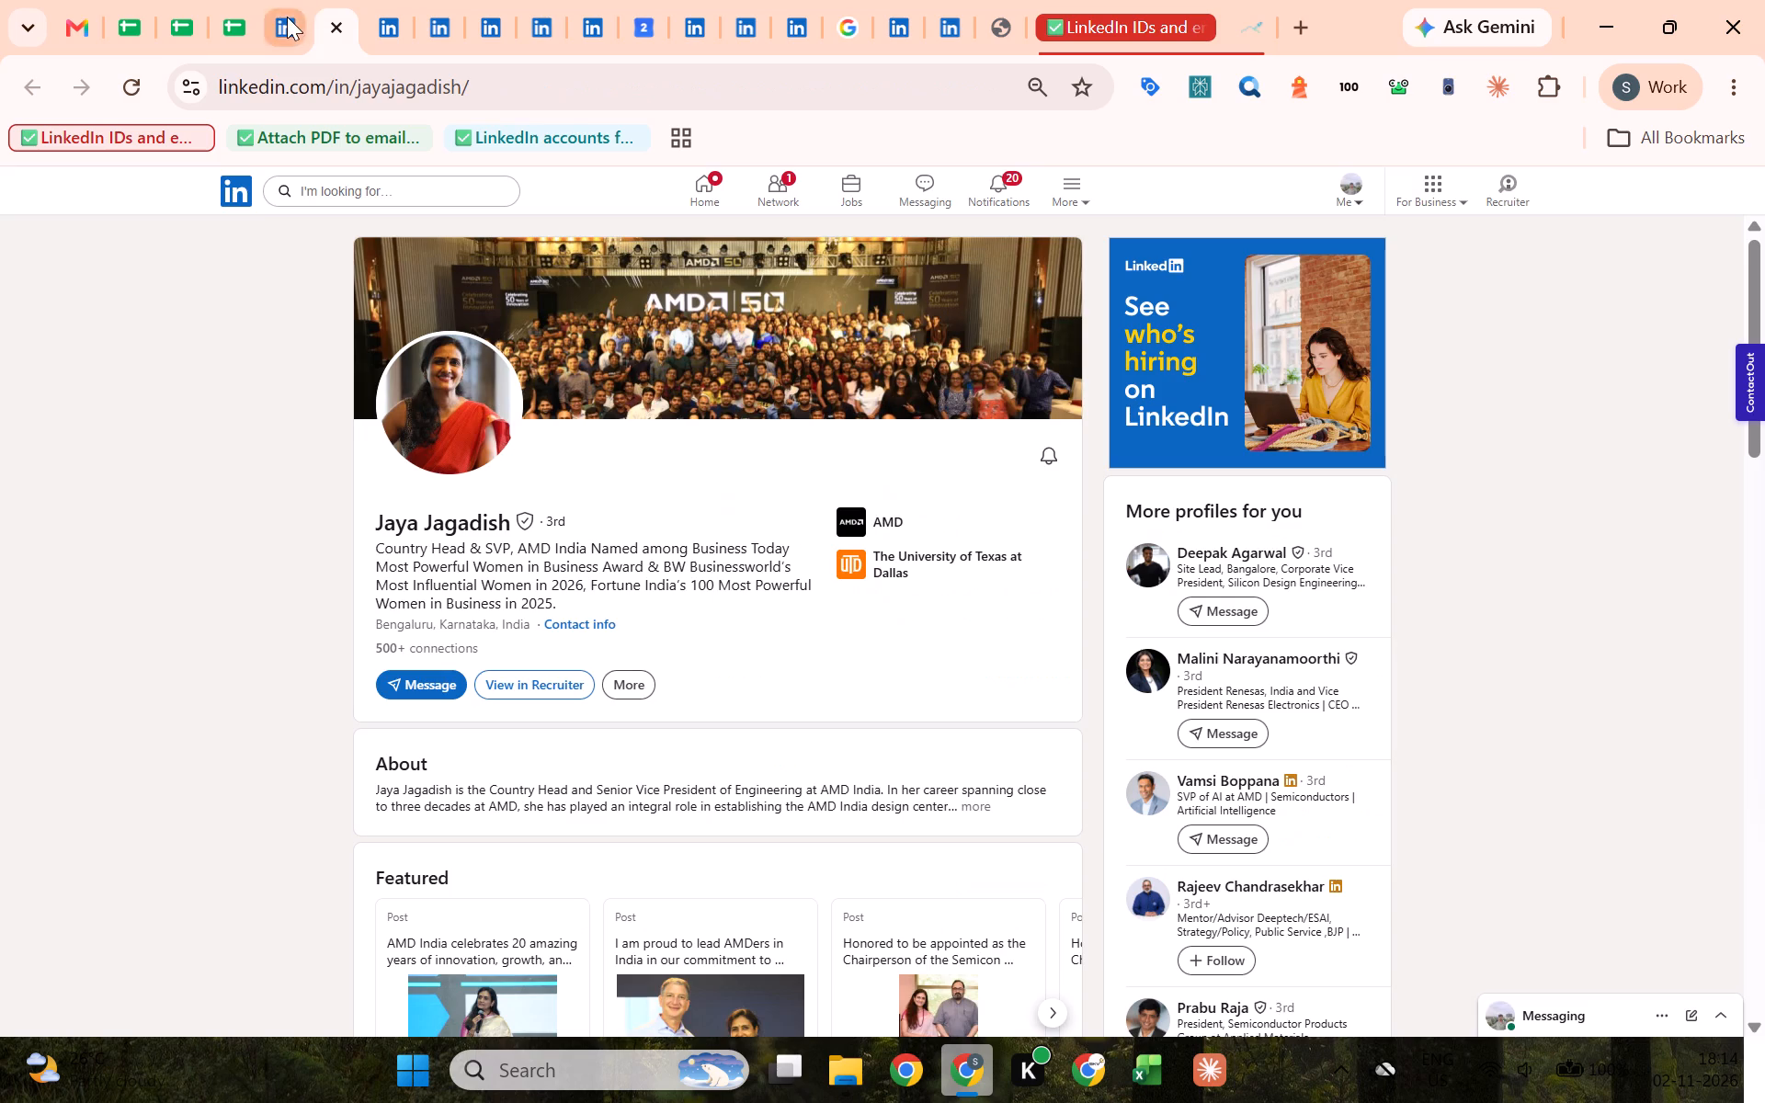
left_click(311, 60)
left_click(321, 84)
key("ctrl+v")
key("Return")
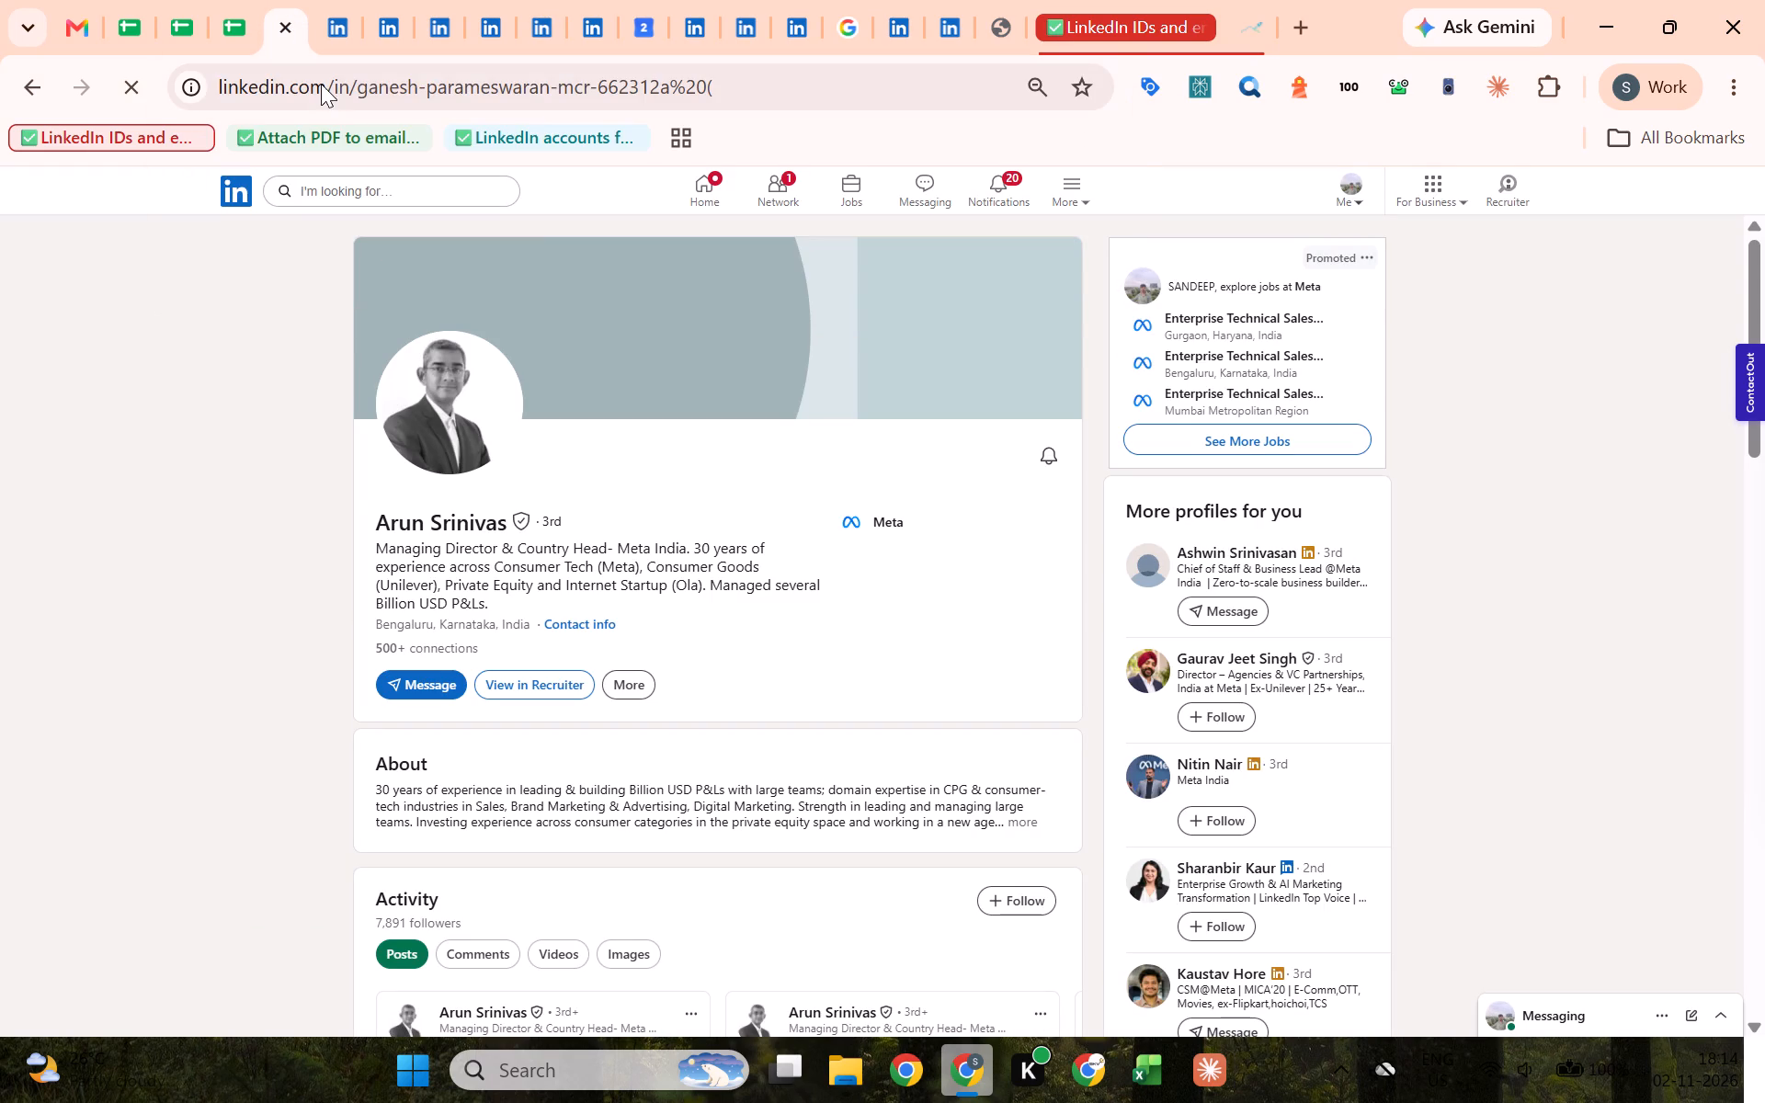
Return to the tracker's Google India row and check the LinkedIn page that the E7 URL opens.
left_click(229, 17)
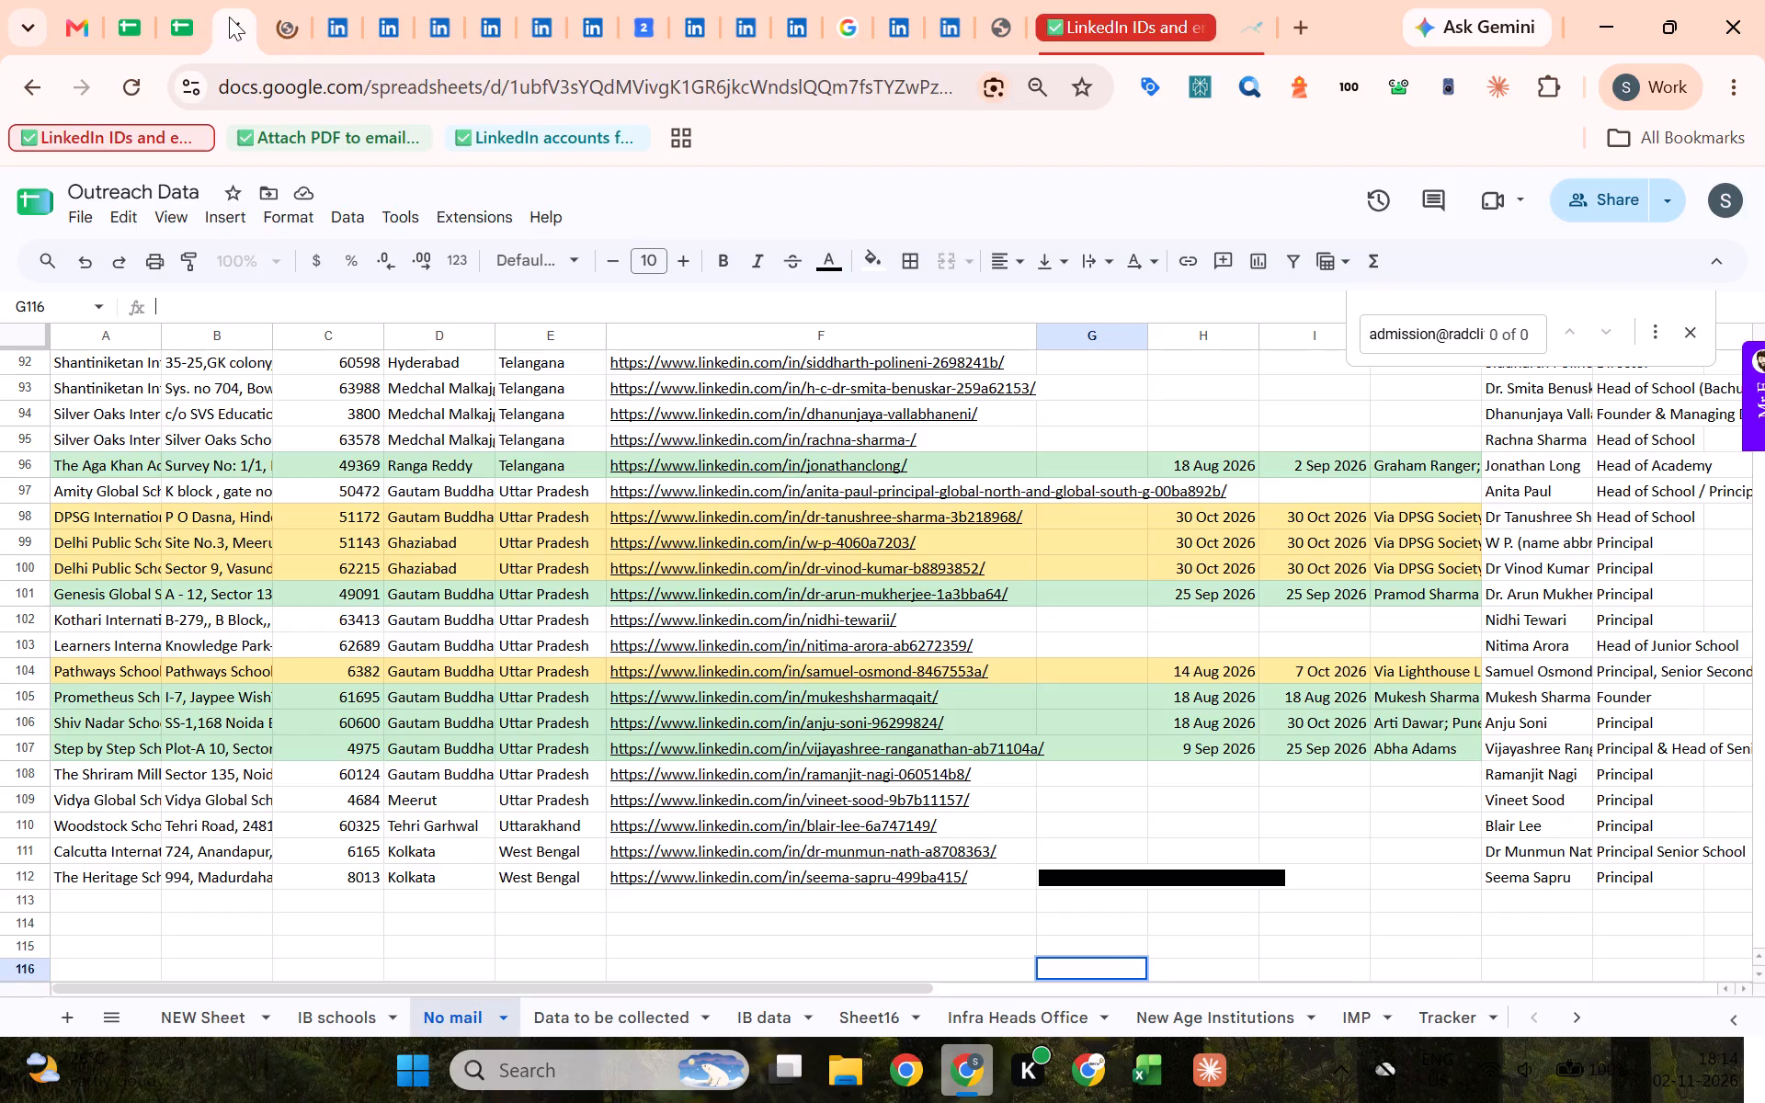
left_click_drag(229, 17, 172, 31)
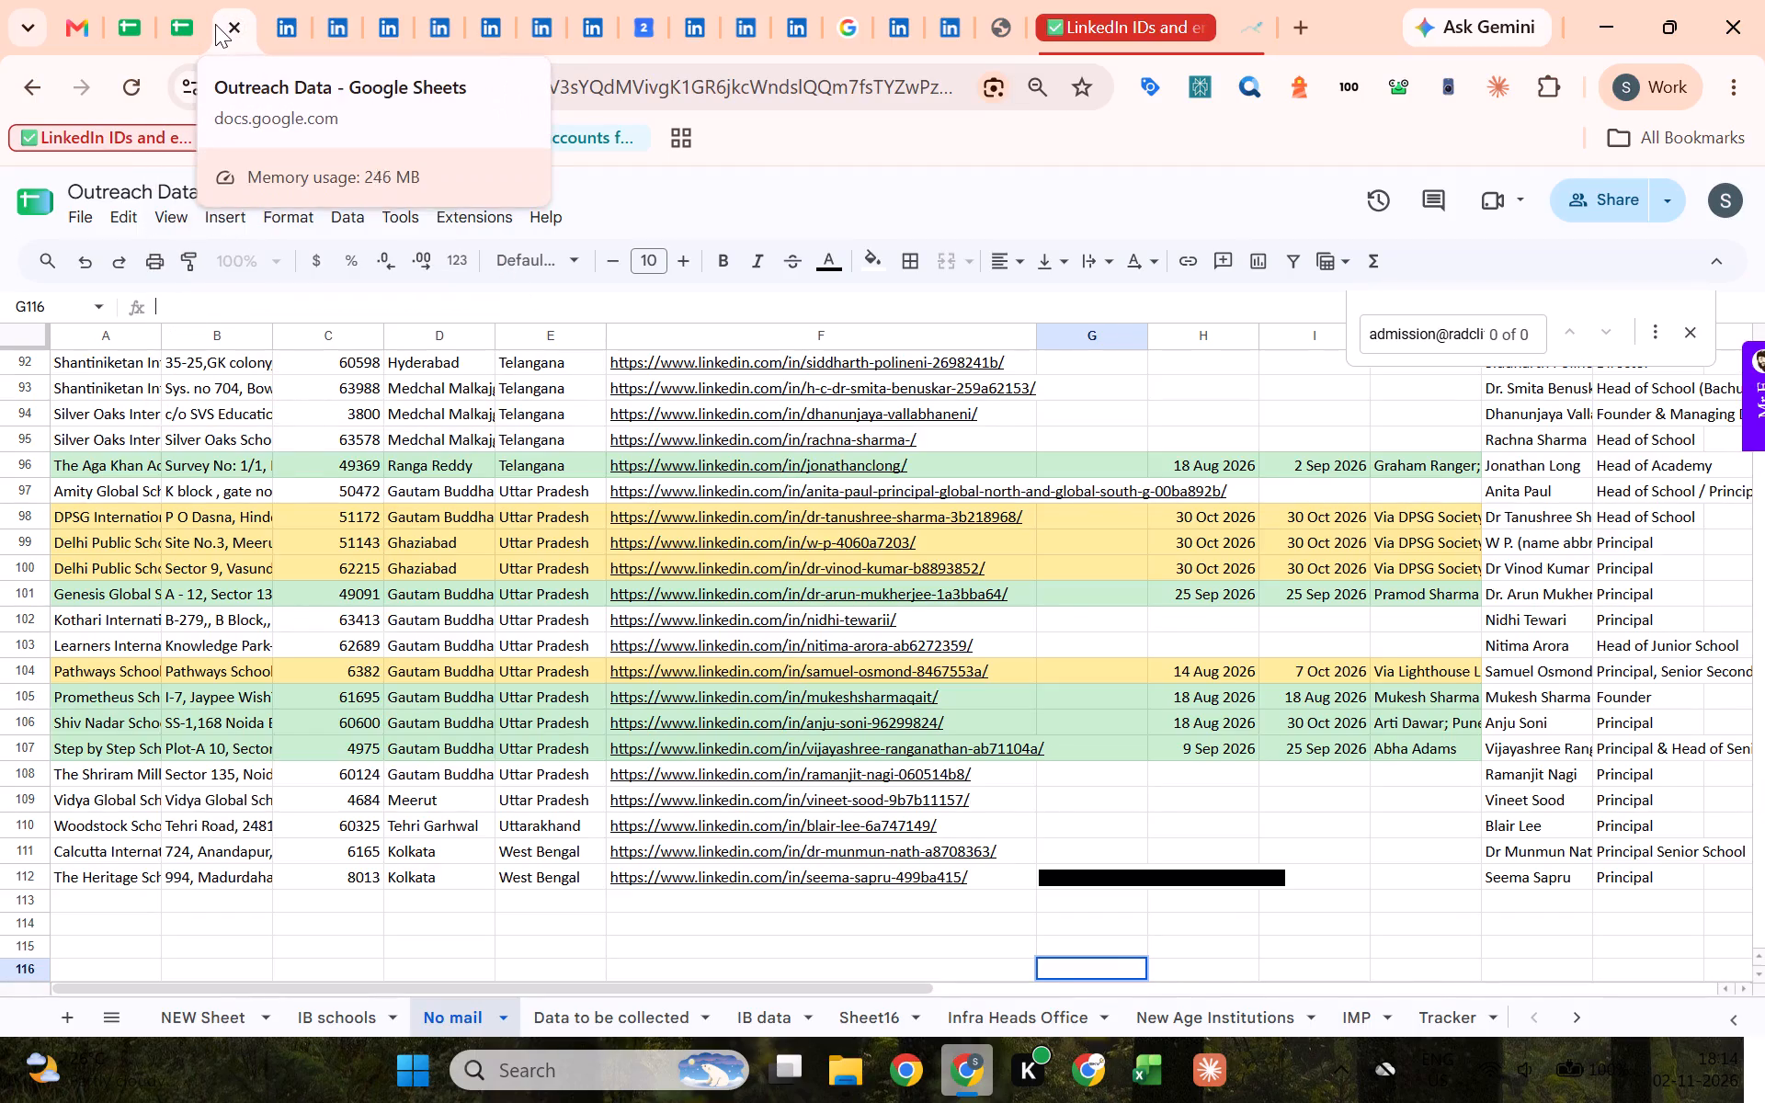
left_click(189, 22)
left_click_drag(189, 22, 257, 19)
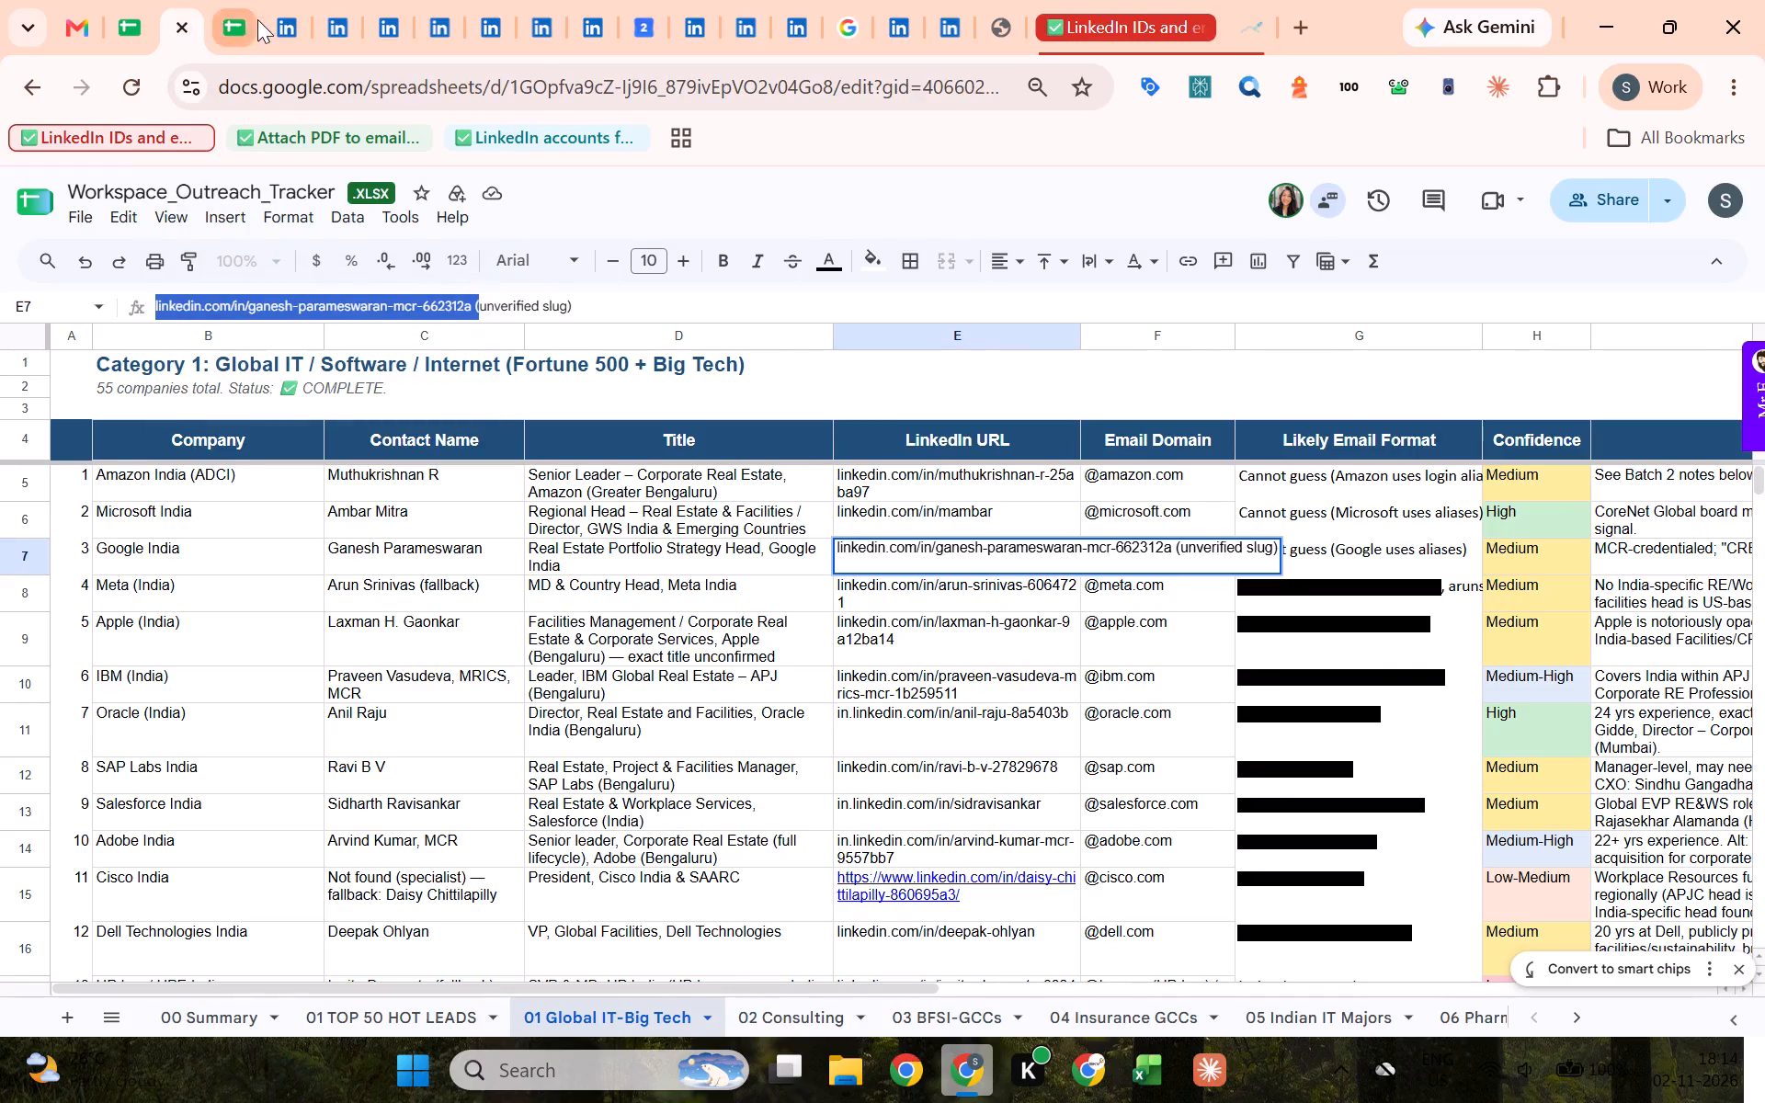
left_click_drag(227, 23, 167, 40)
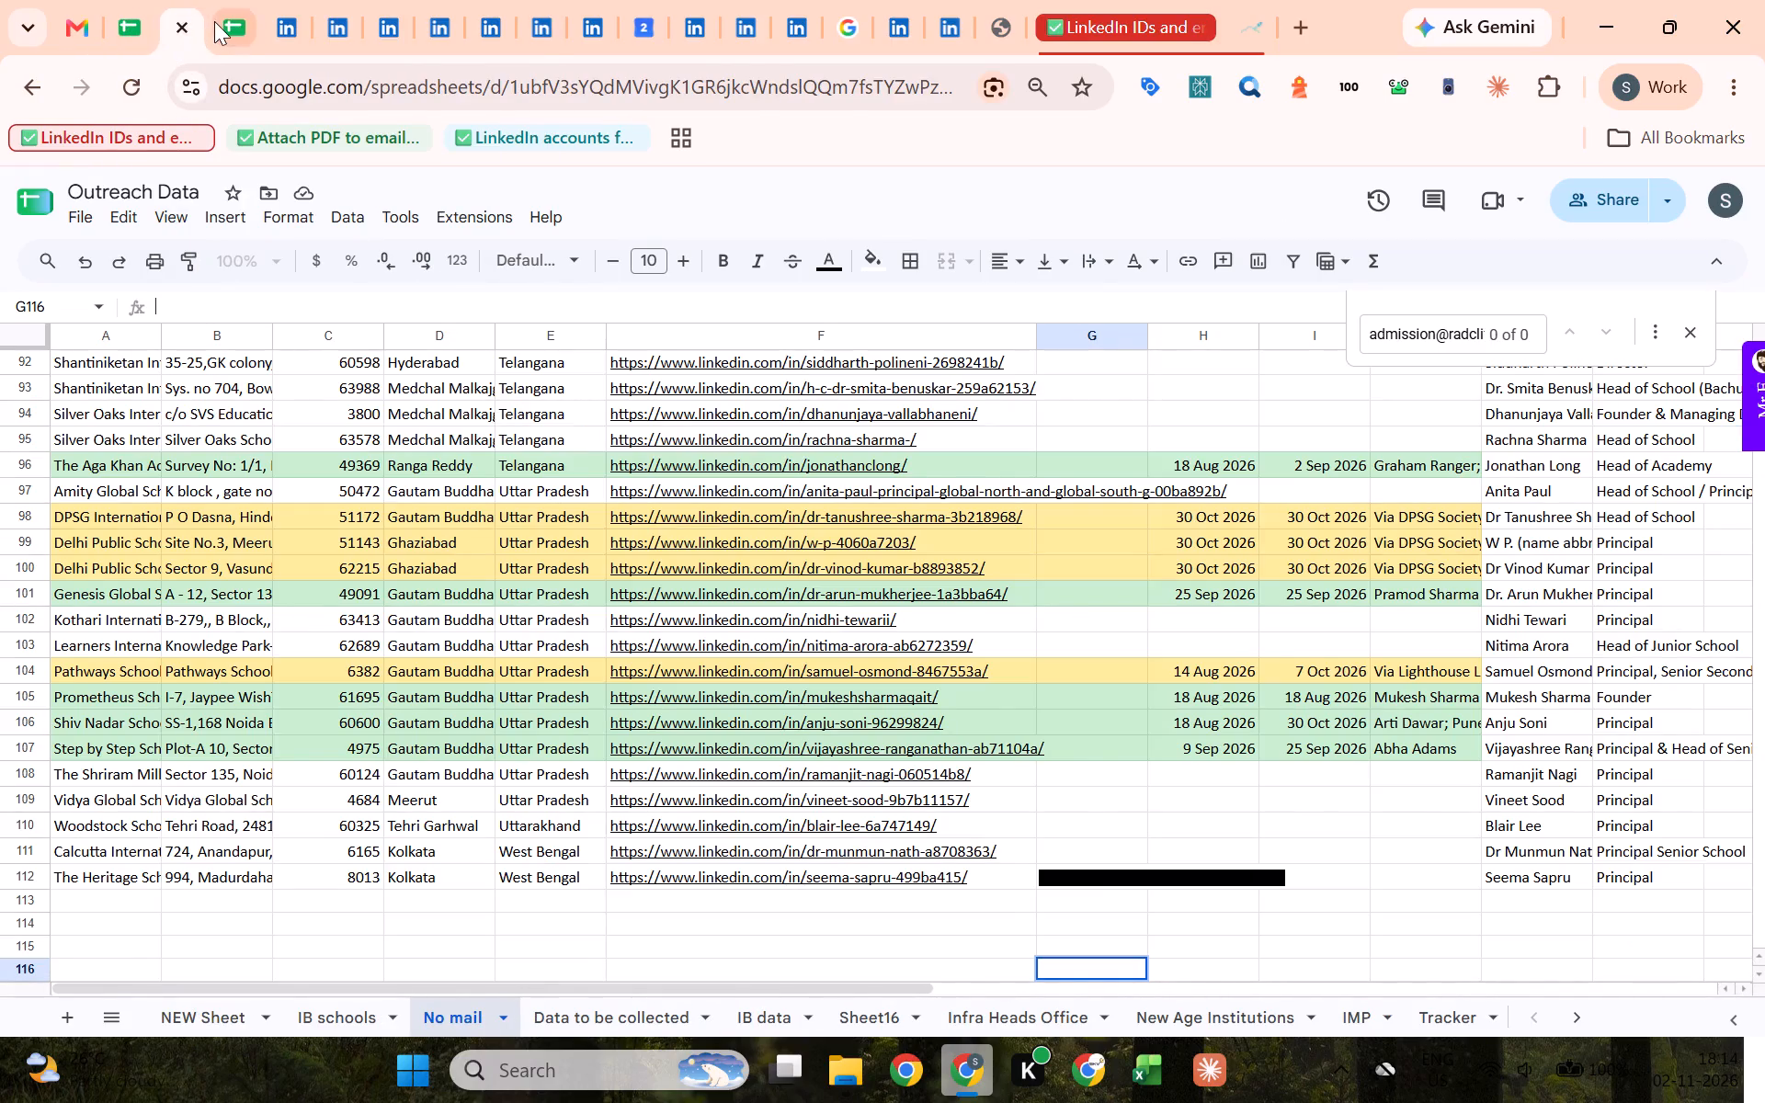
left_click(214, 21)
left_click(285, 11)
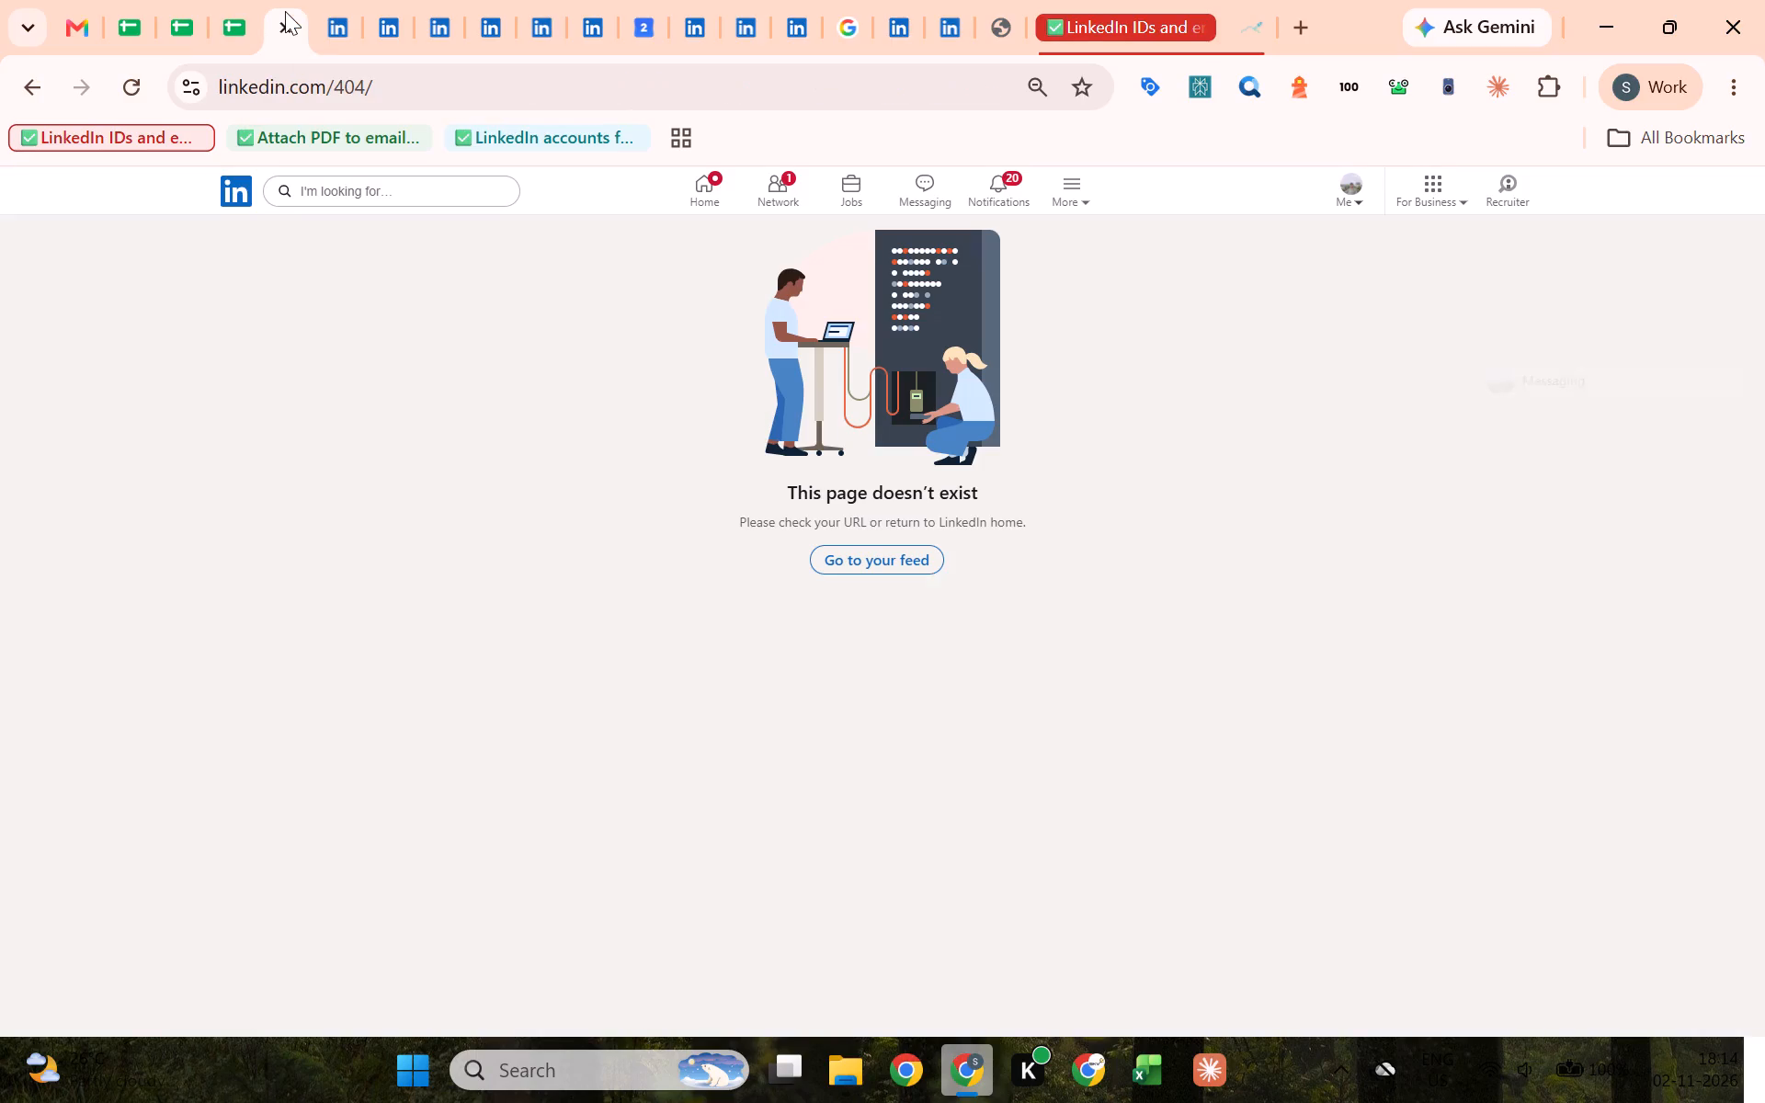
left_click(253, 7)
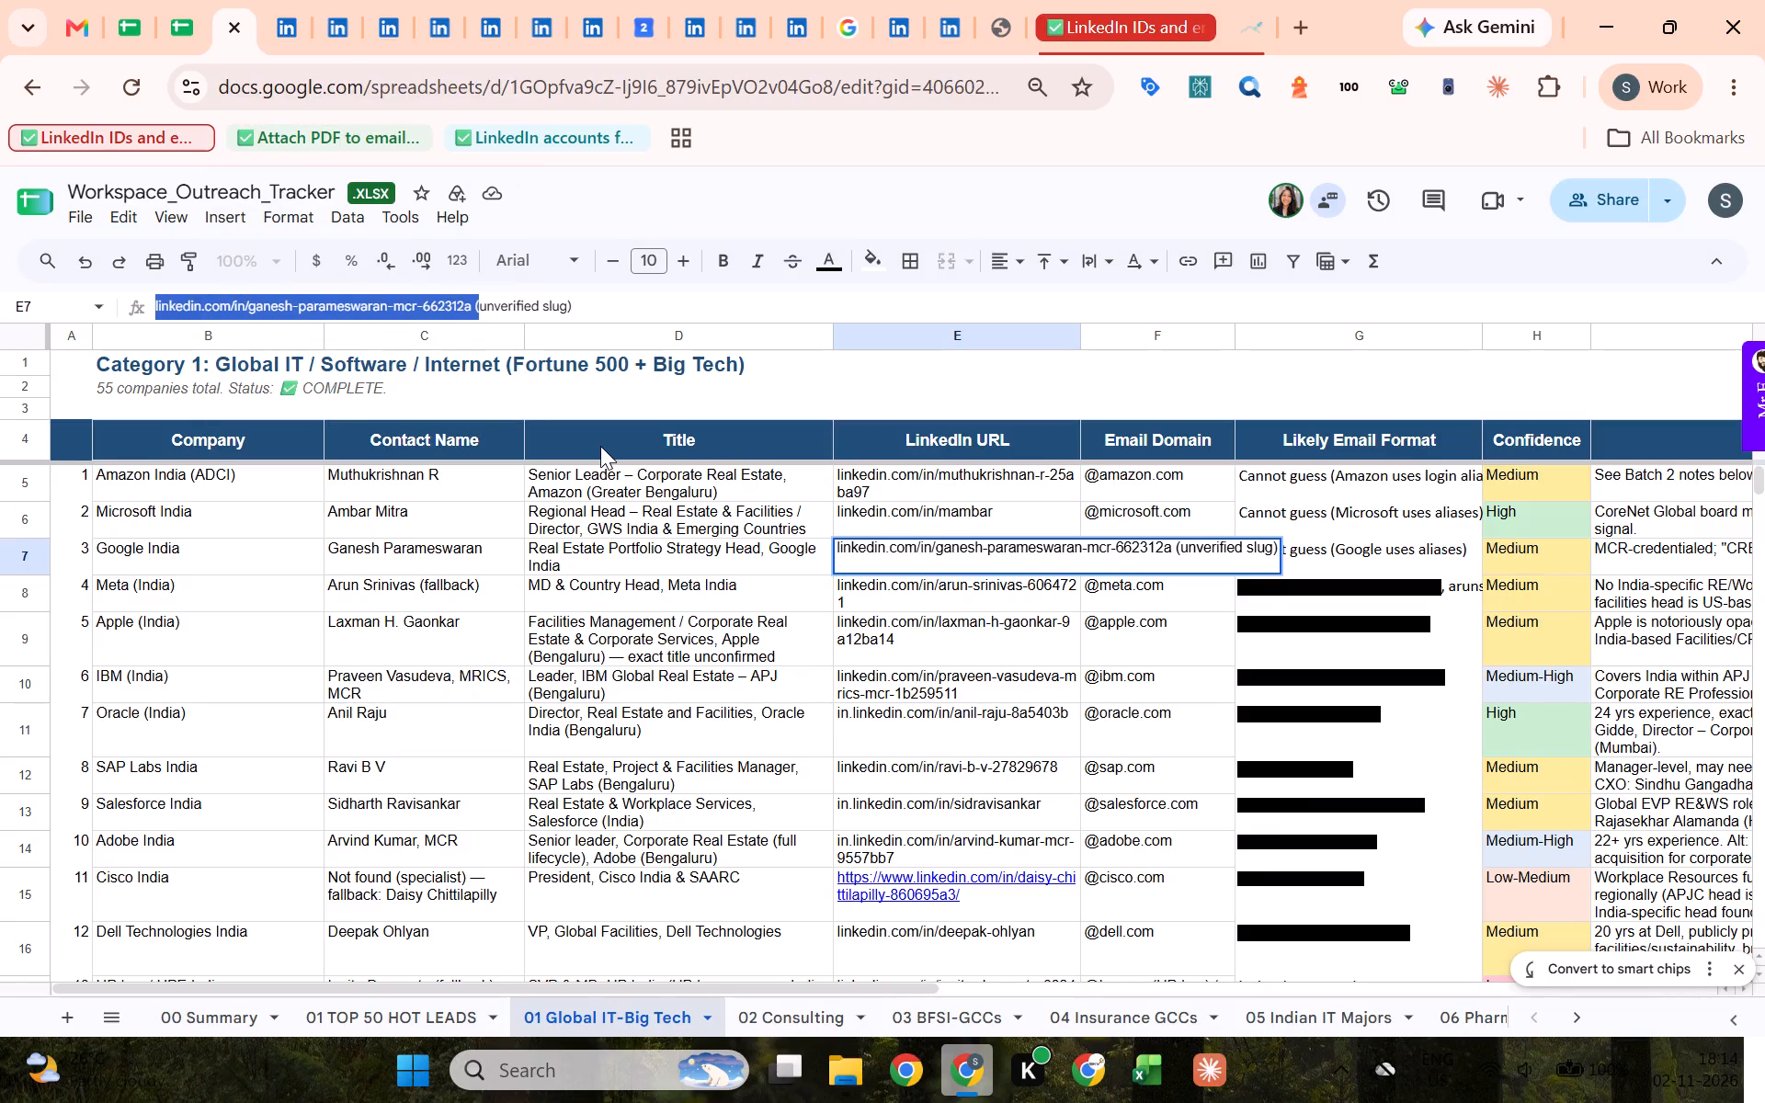
Open the Google India contact's LinkedIn URL from E7 again, leaving out the "(unverified slug)" wording.
key("ctrl+c")
left_click(305, 0)
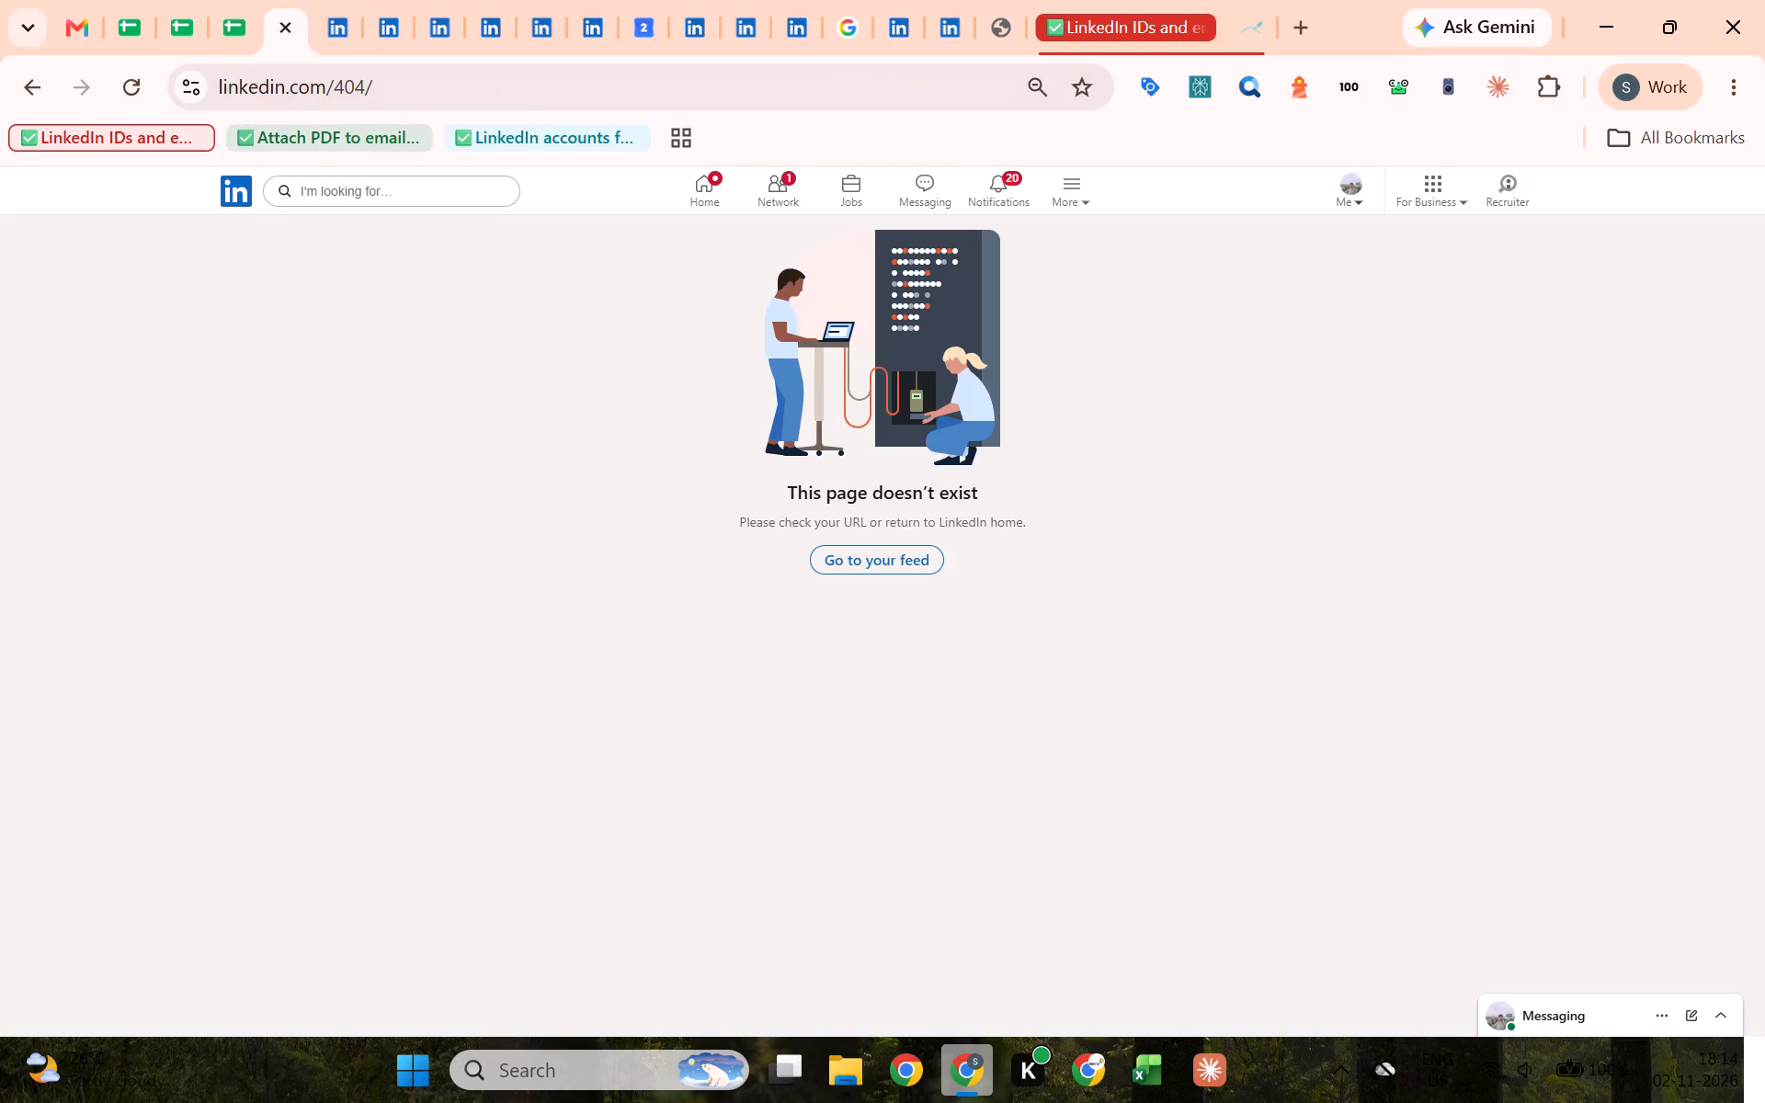
left_click(339, 91)
key("ctrl+v")
key("BackSpace")
key("Return")
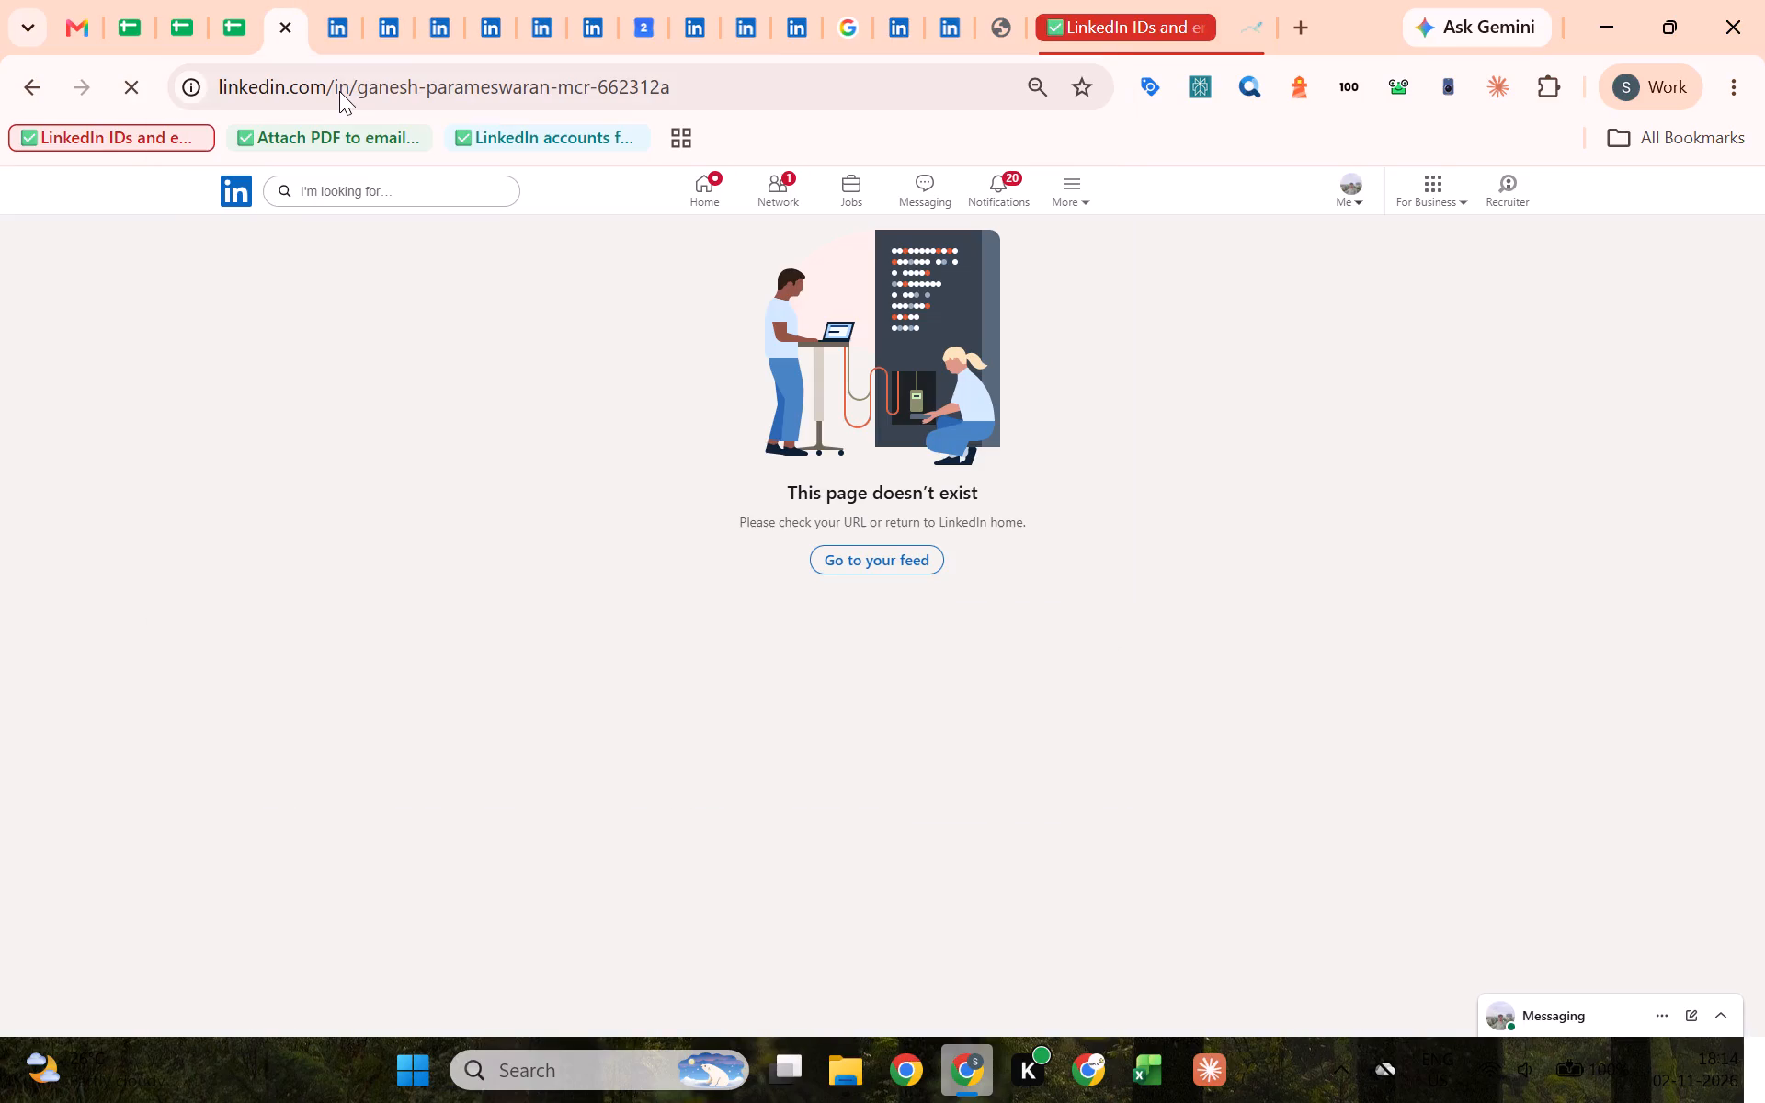
Search Google for the Google India contact using the name and title copied from C7:D7 of the tracker.
left_click(222, 16)
left_click(642, 533)
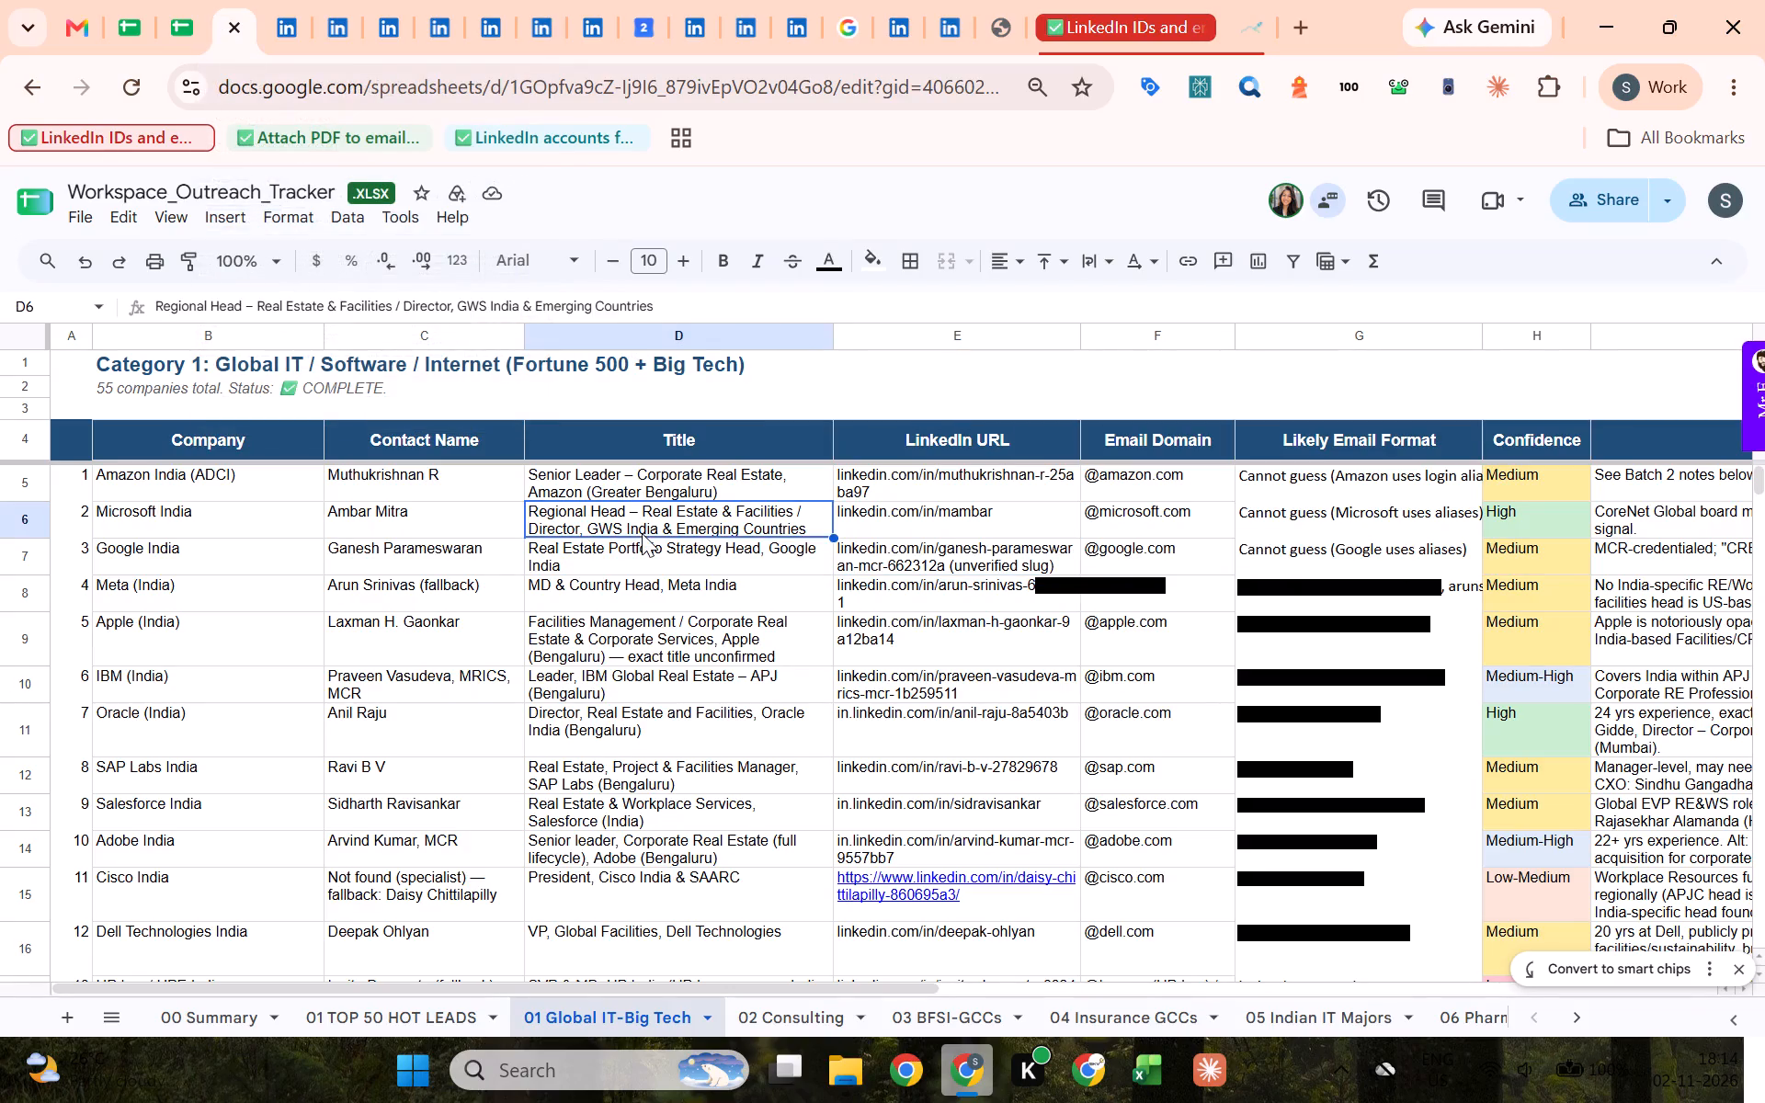
left_click(507, 542)
key("shift+Right")
key("ctrl+c")
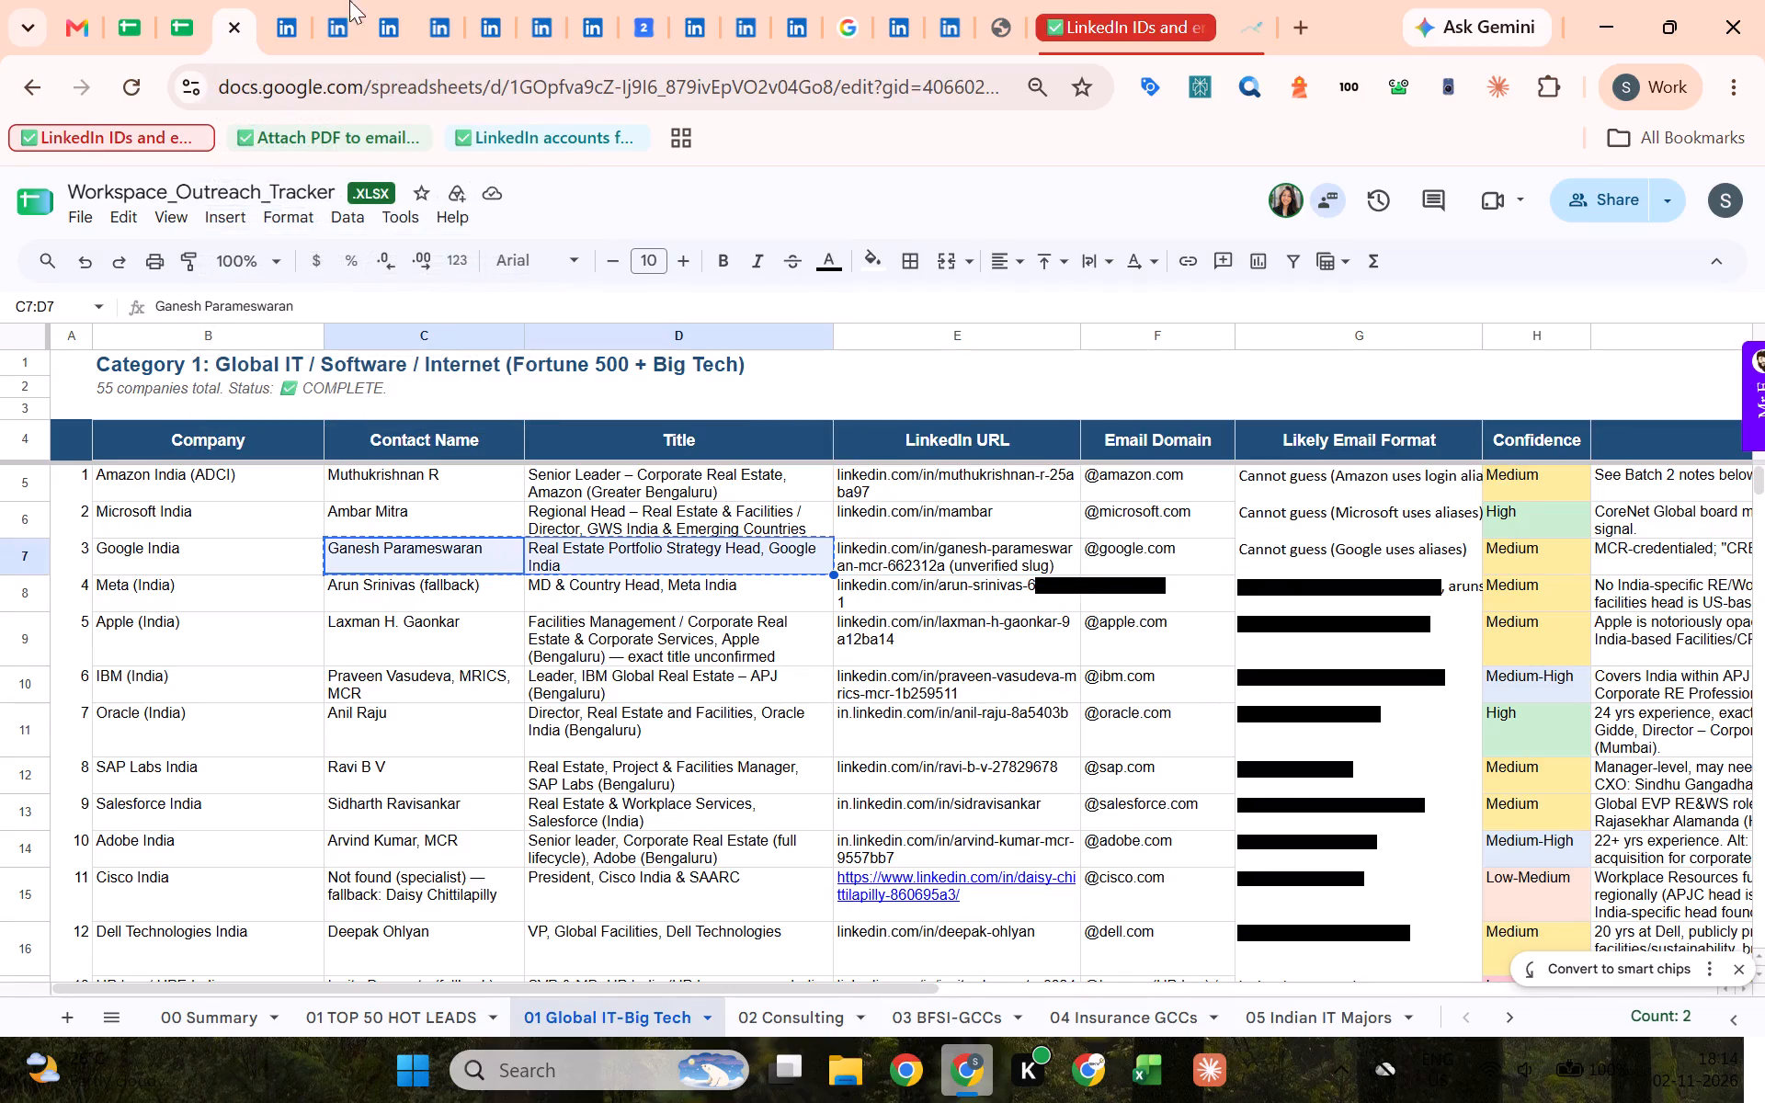
left_click(290, 0)
left_click(352, 81)
key("ctrl+v")
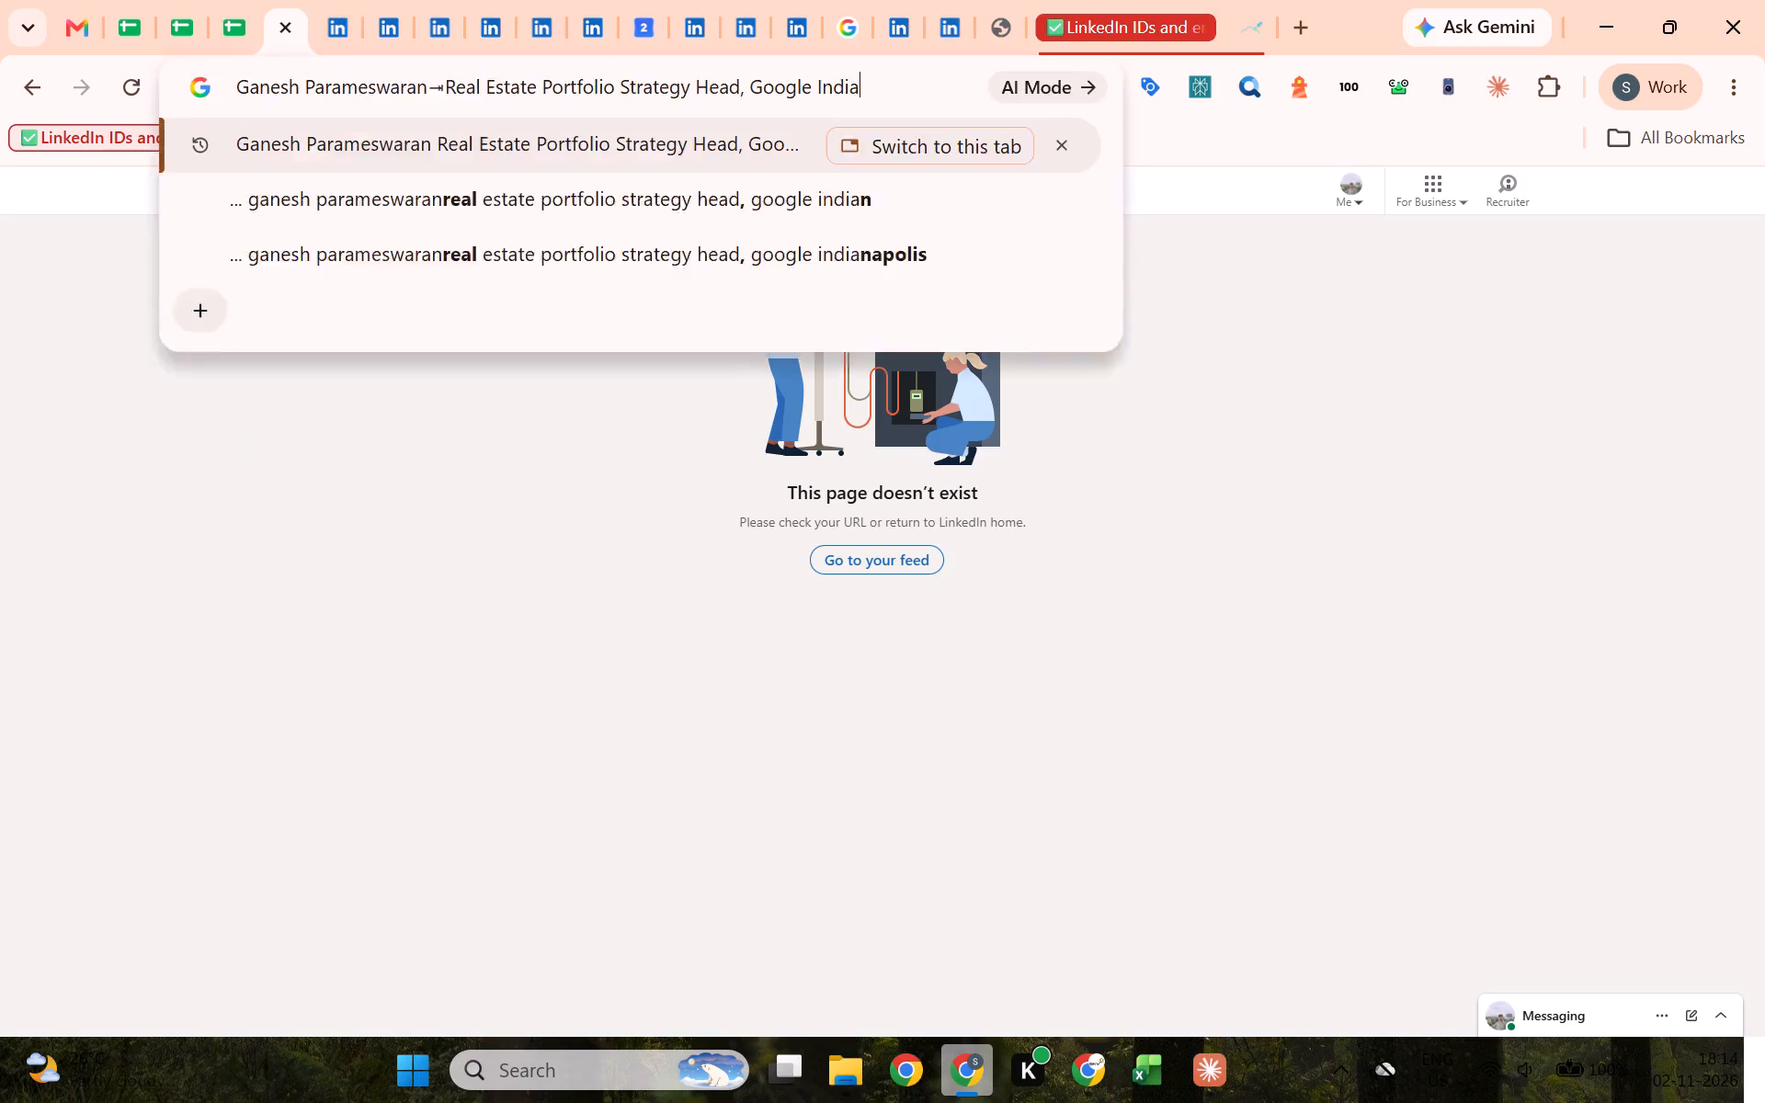
key("Return")
Open the LinkedIn result carrying the contact's name, check whether the profile matches the Google India role, and close it.
scroll(401, 406, "down", 1)
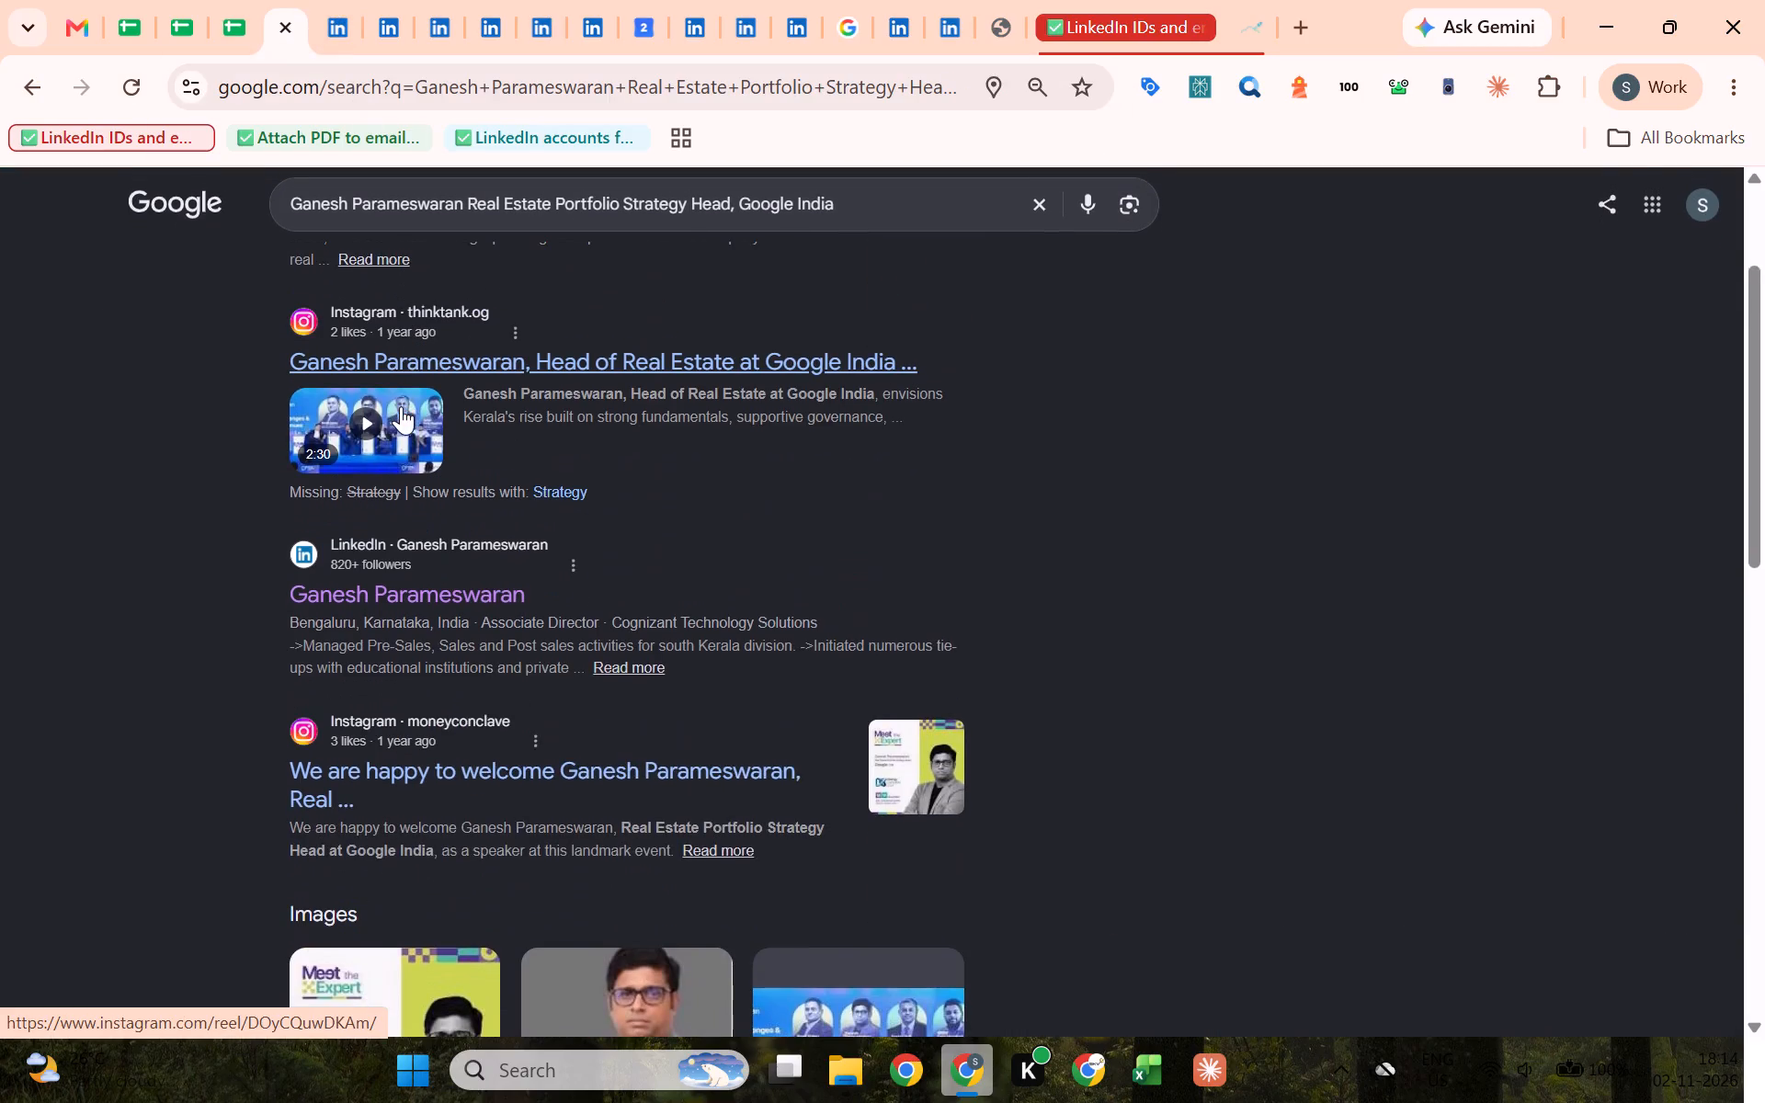
scroll(401, 406, "down", 1)
left_click(395, 568)
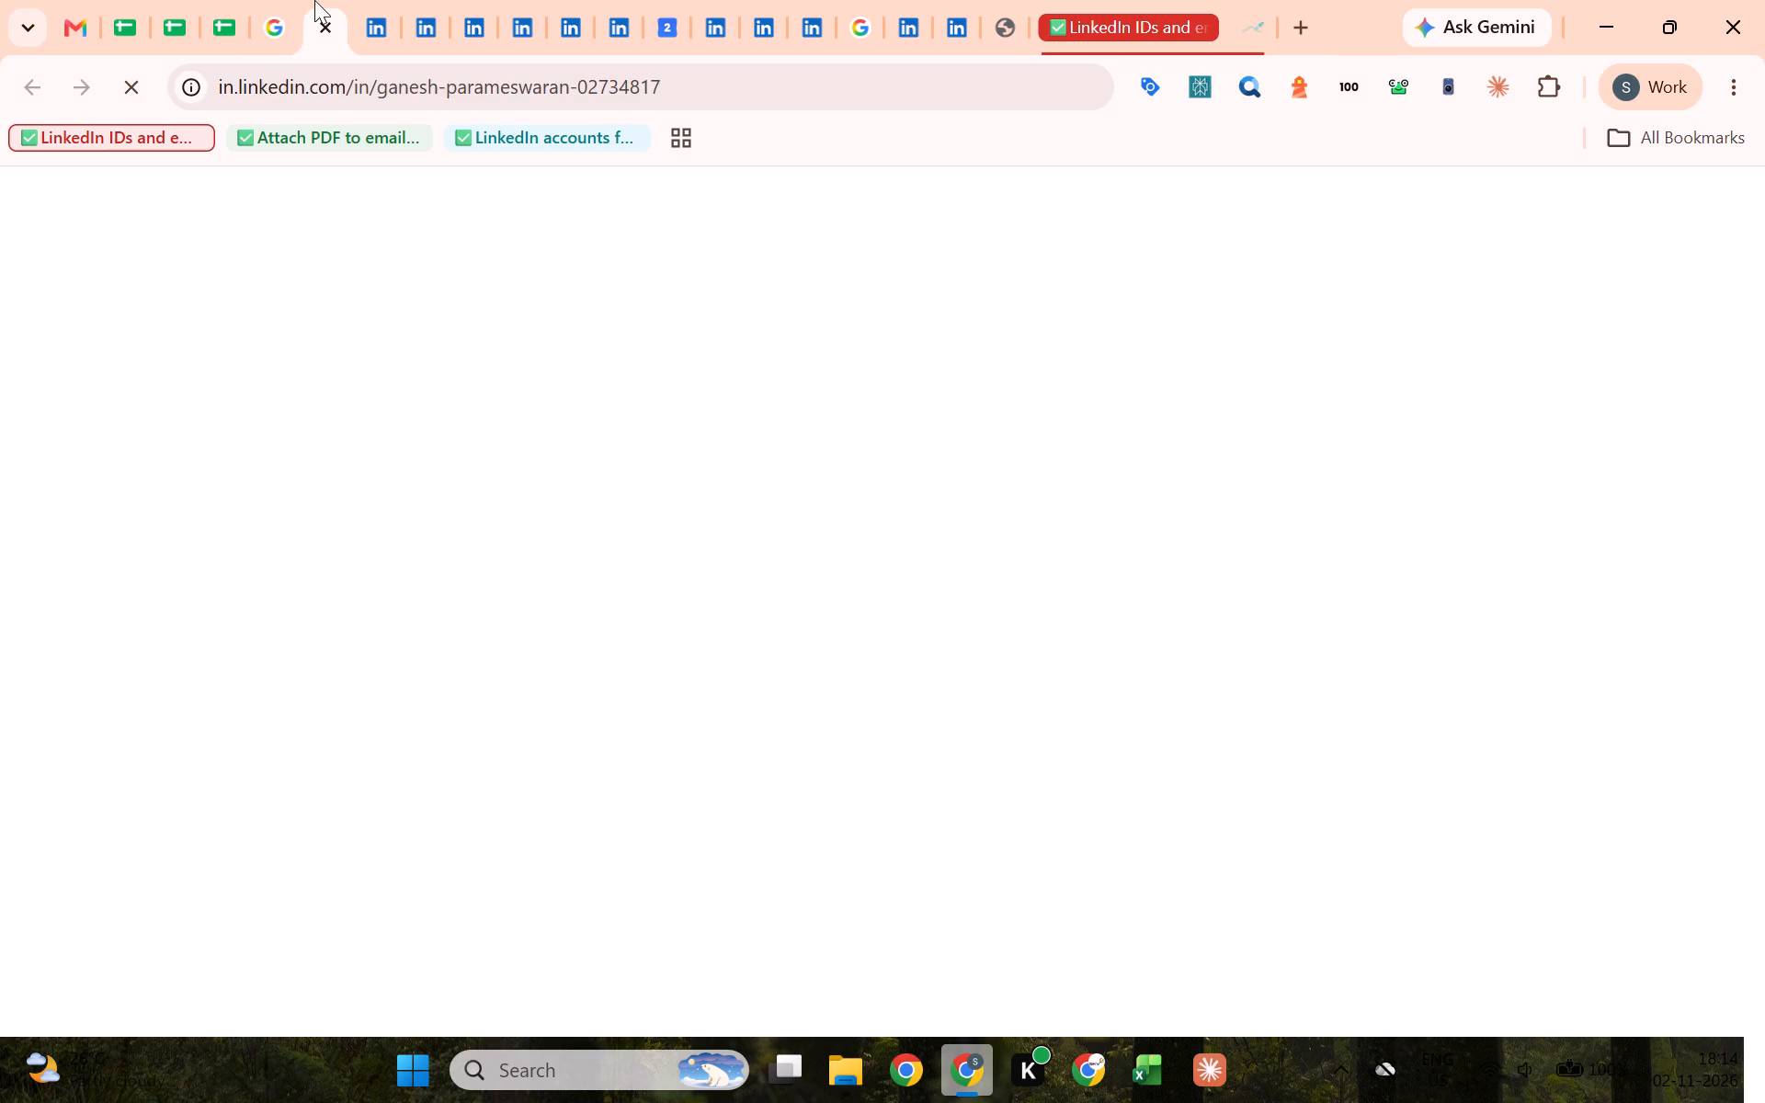
left_click(323, 12)
left_click(326, 26)
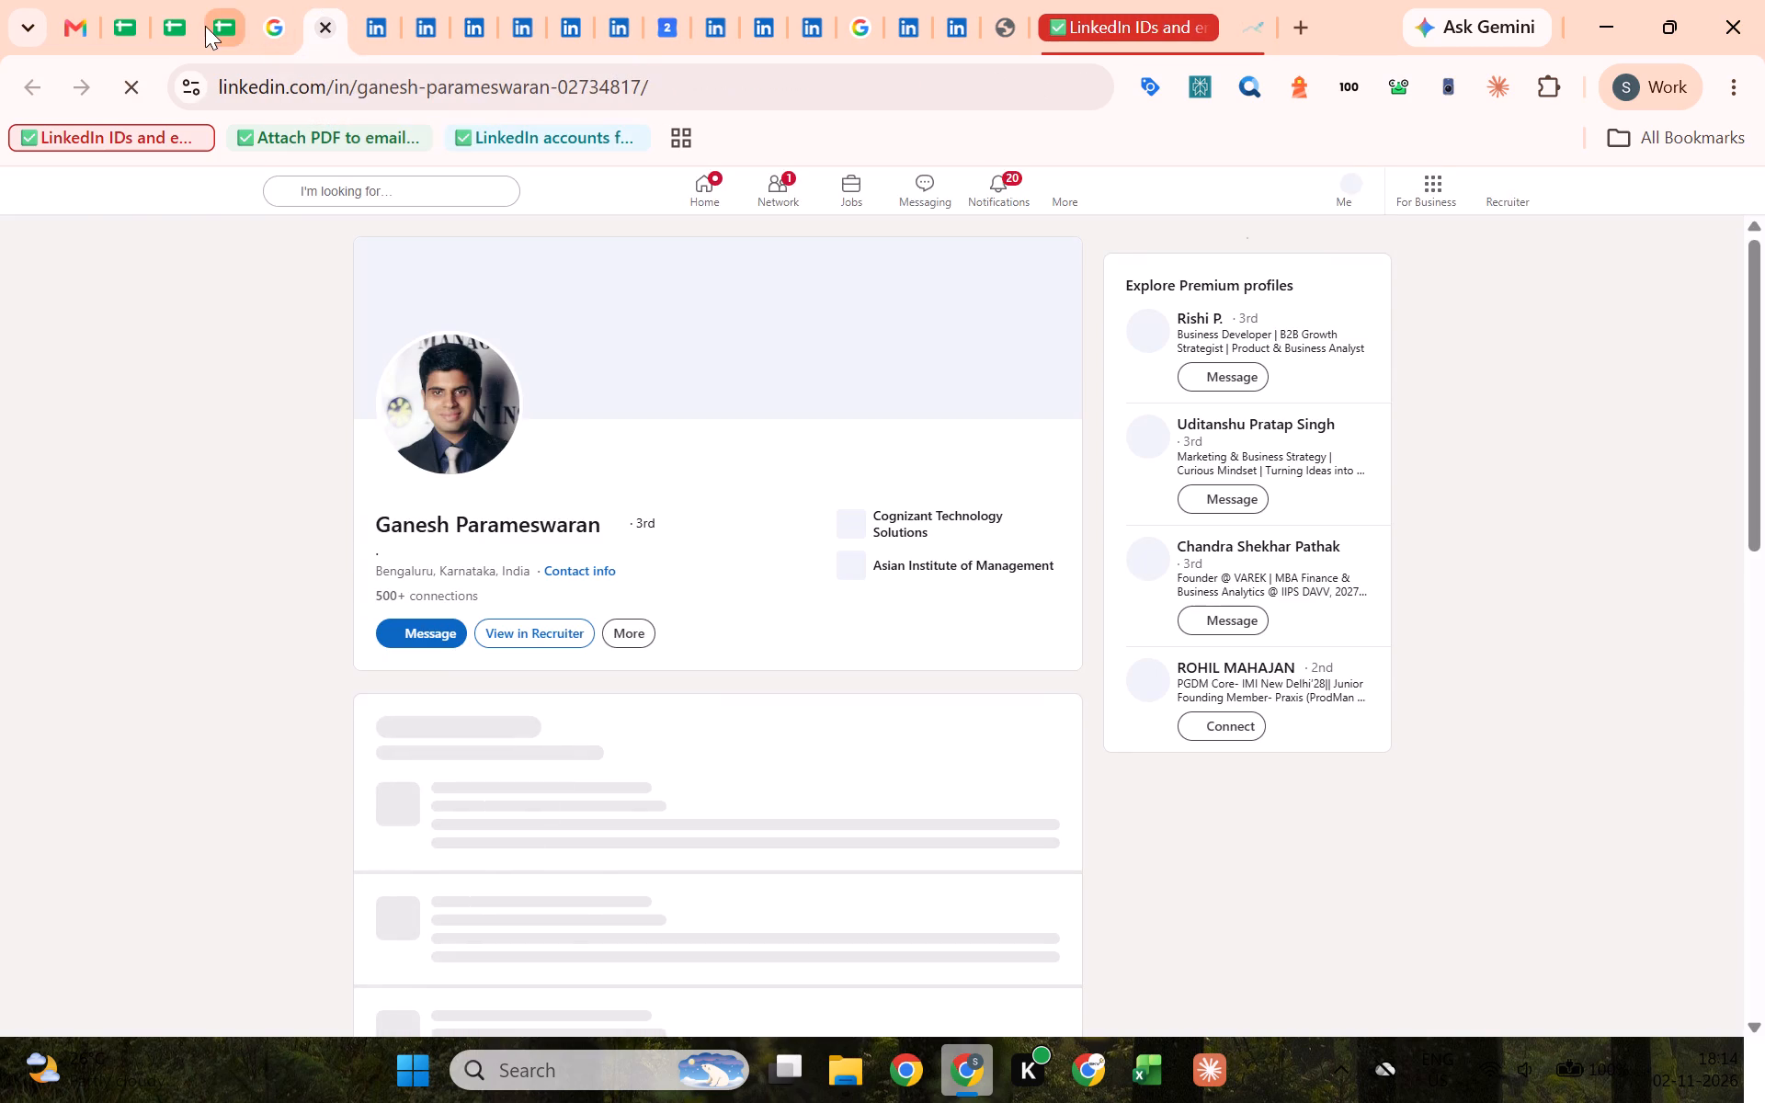
Return to the tracker and open the Broadcom contact's LinkedIn profile from the URL in E18.
left_click(205, 26)
scroll(934, 580, "left", 1)
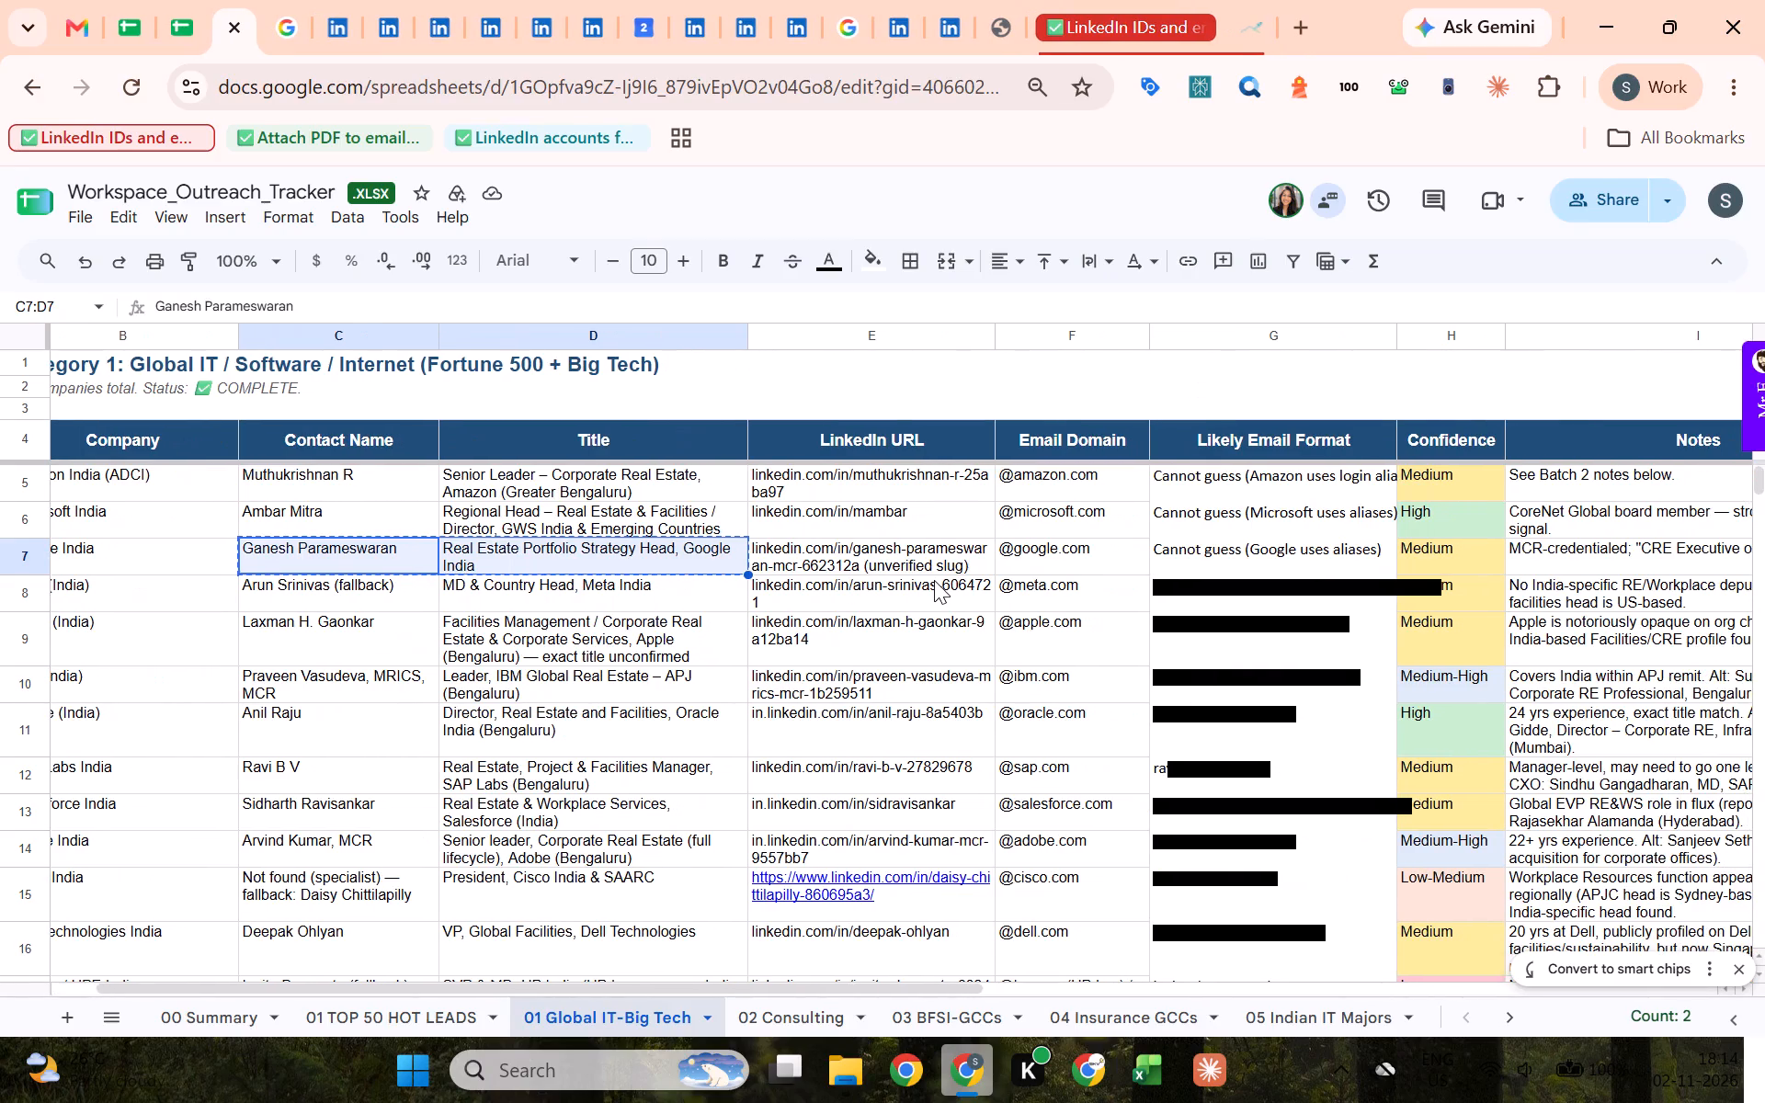
scroll(934, 580, "down", 3)
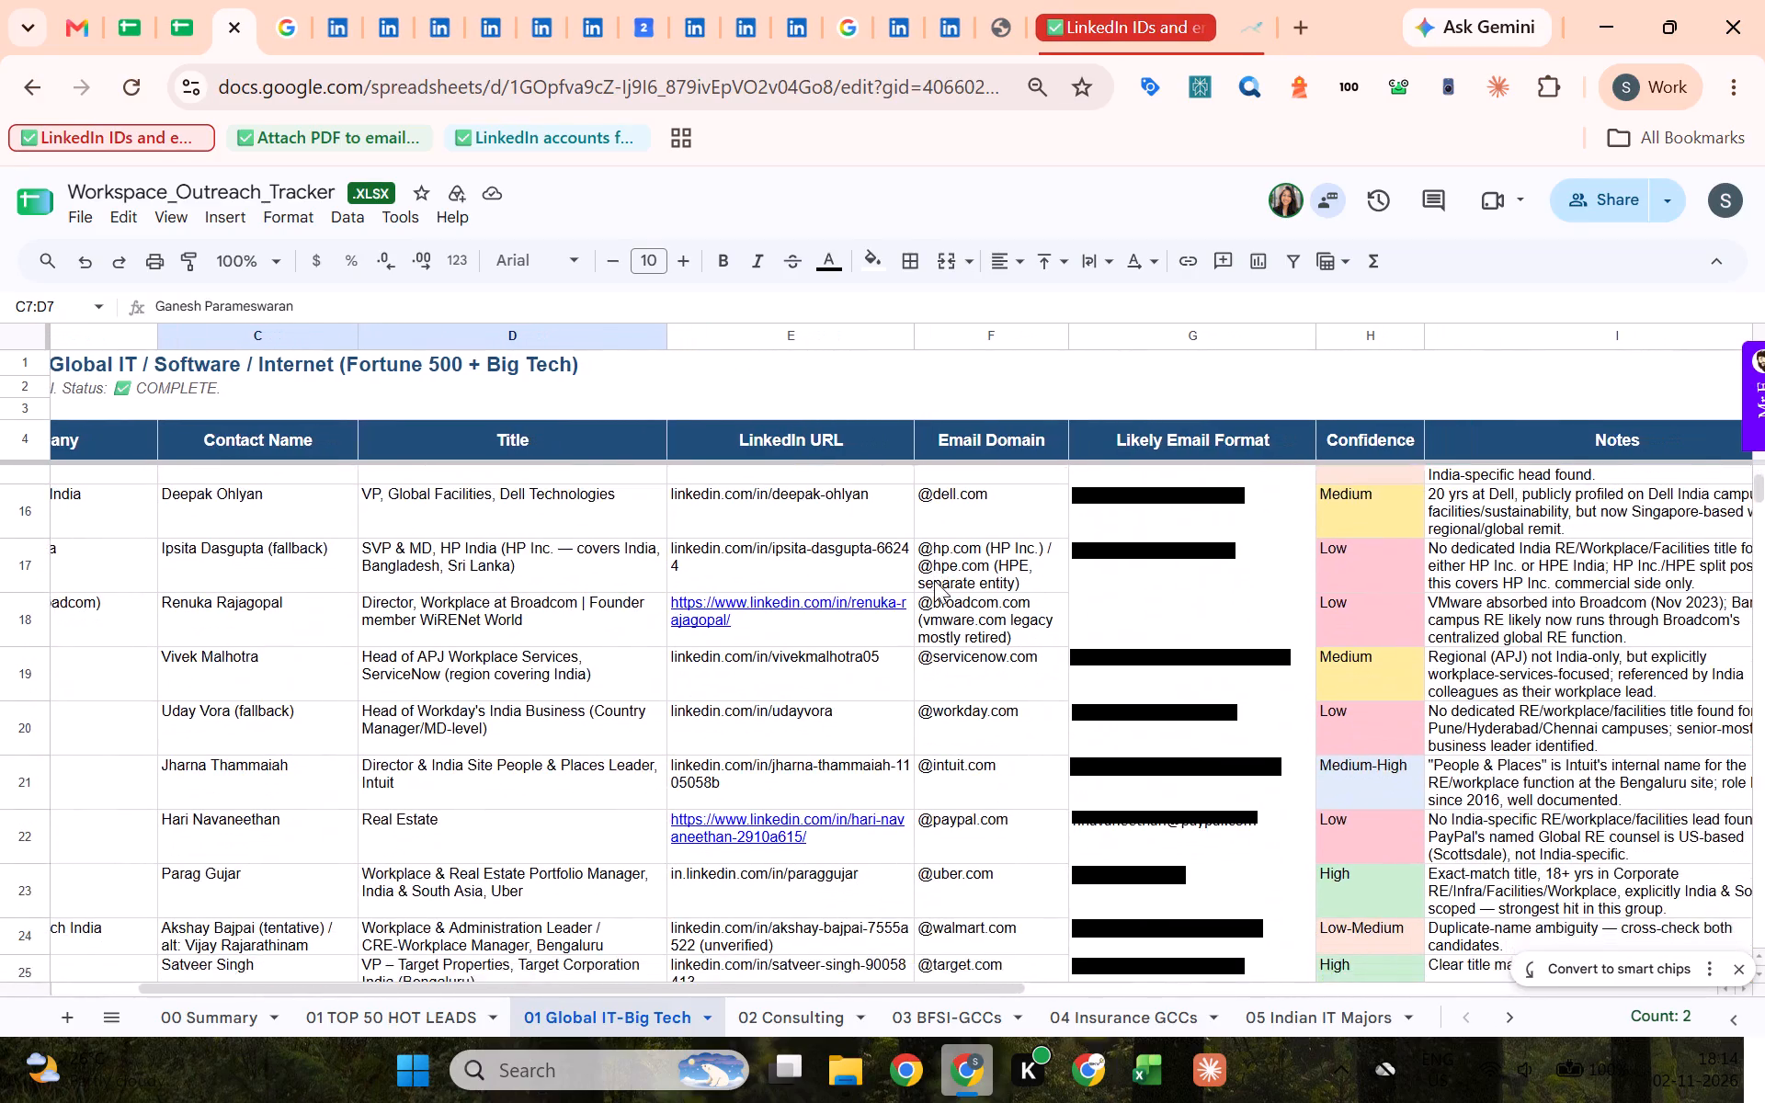
scroll(934, 580, "down", 1)
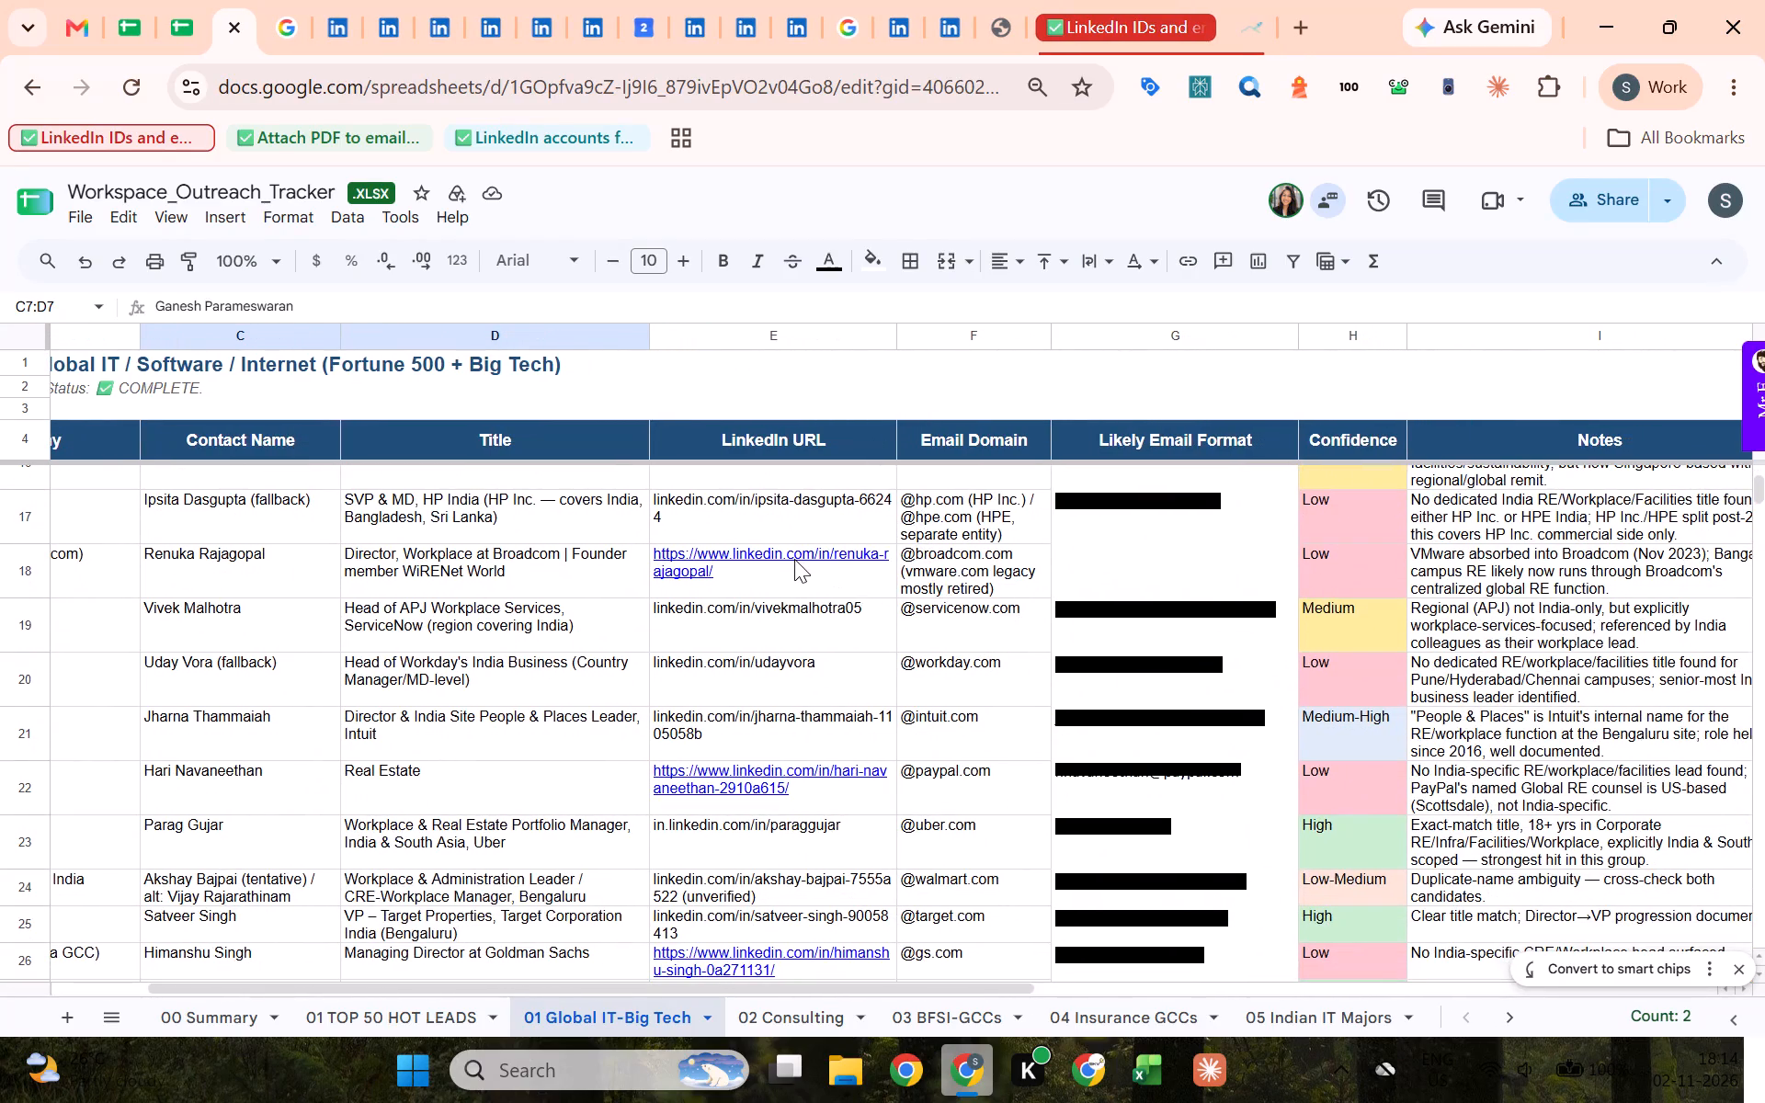
left_click(790, 558)
left_click(791, 636)
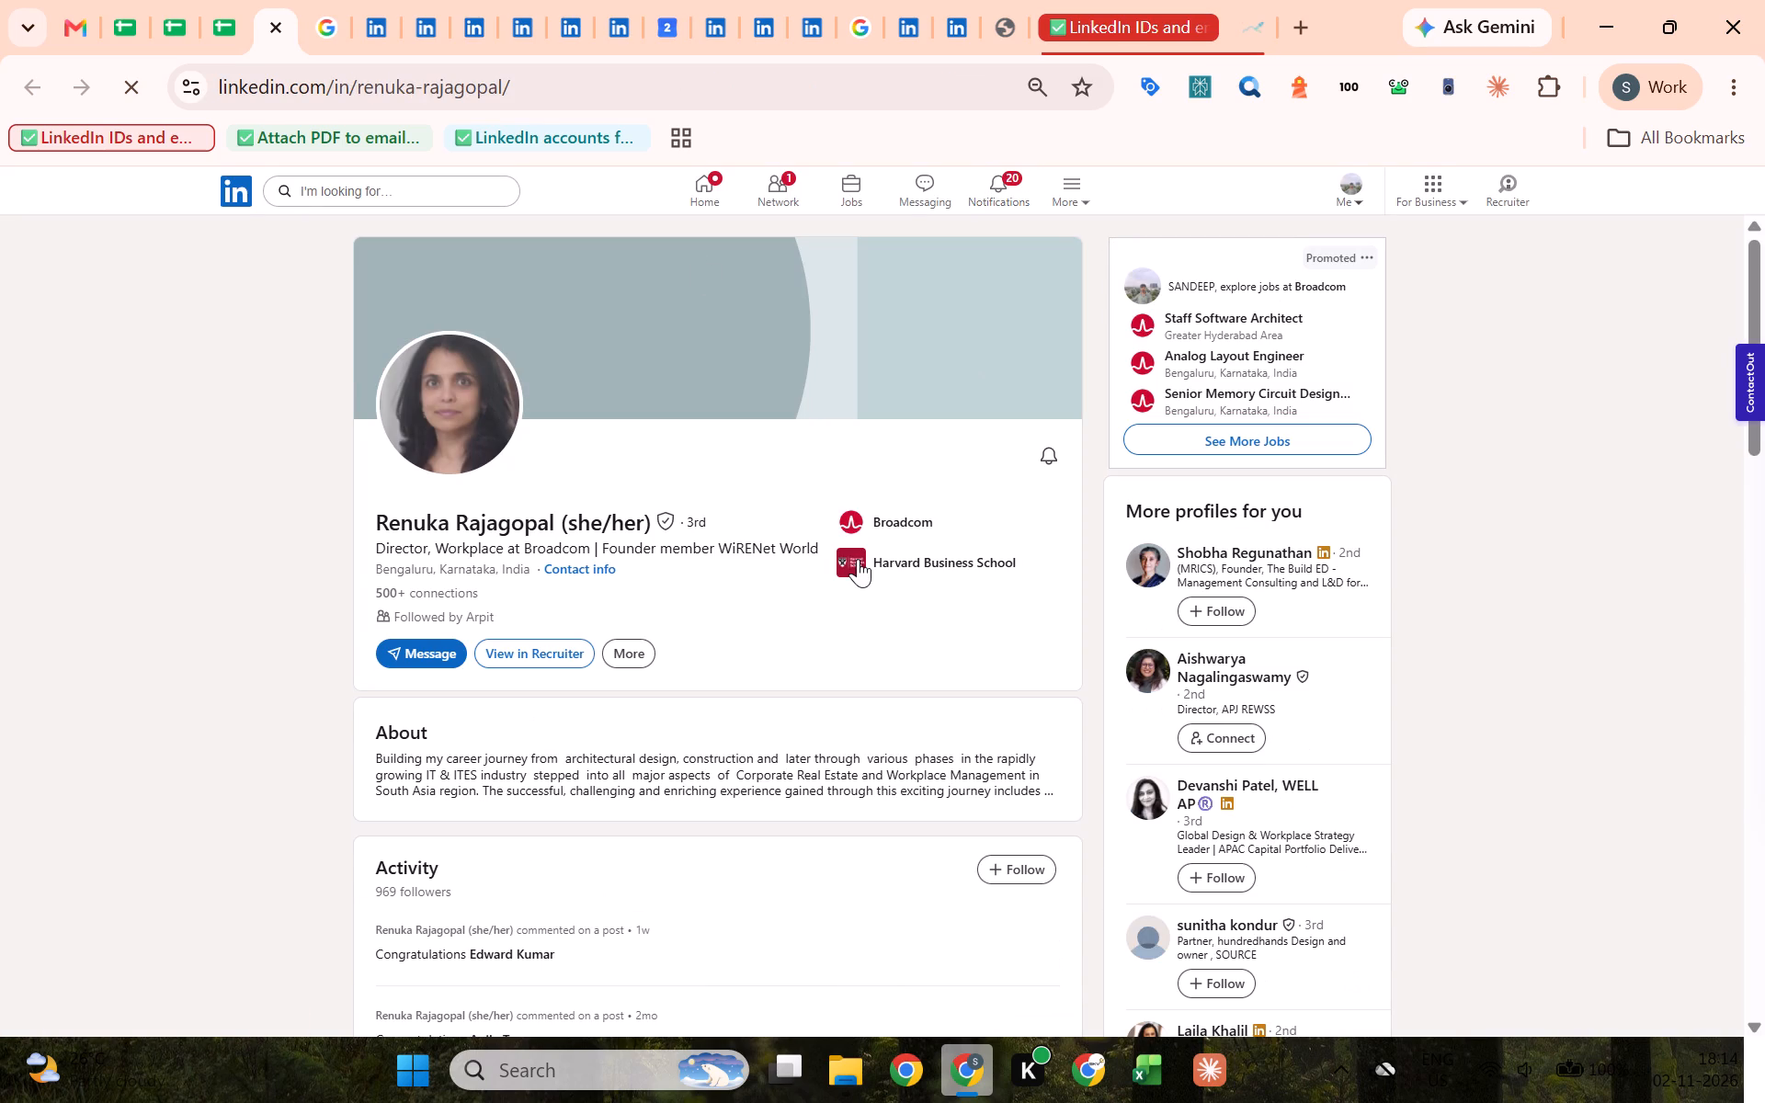
Bring up the browser's extensions to find the Broadcom contact's email from the profile.
left_click(1547, 87)
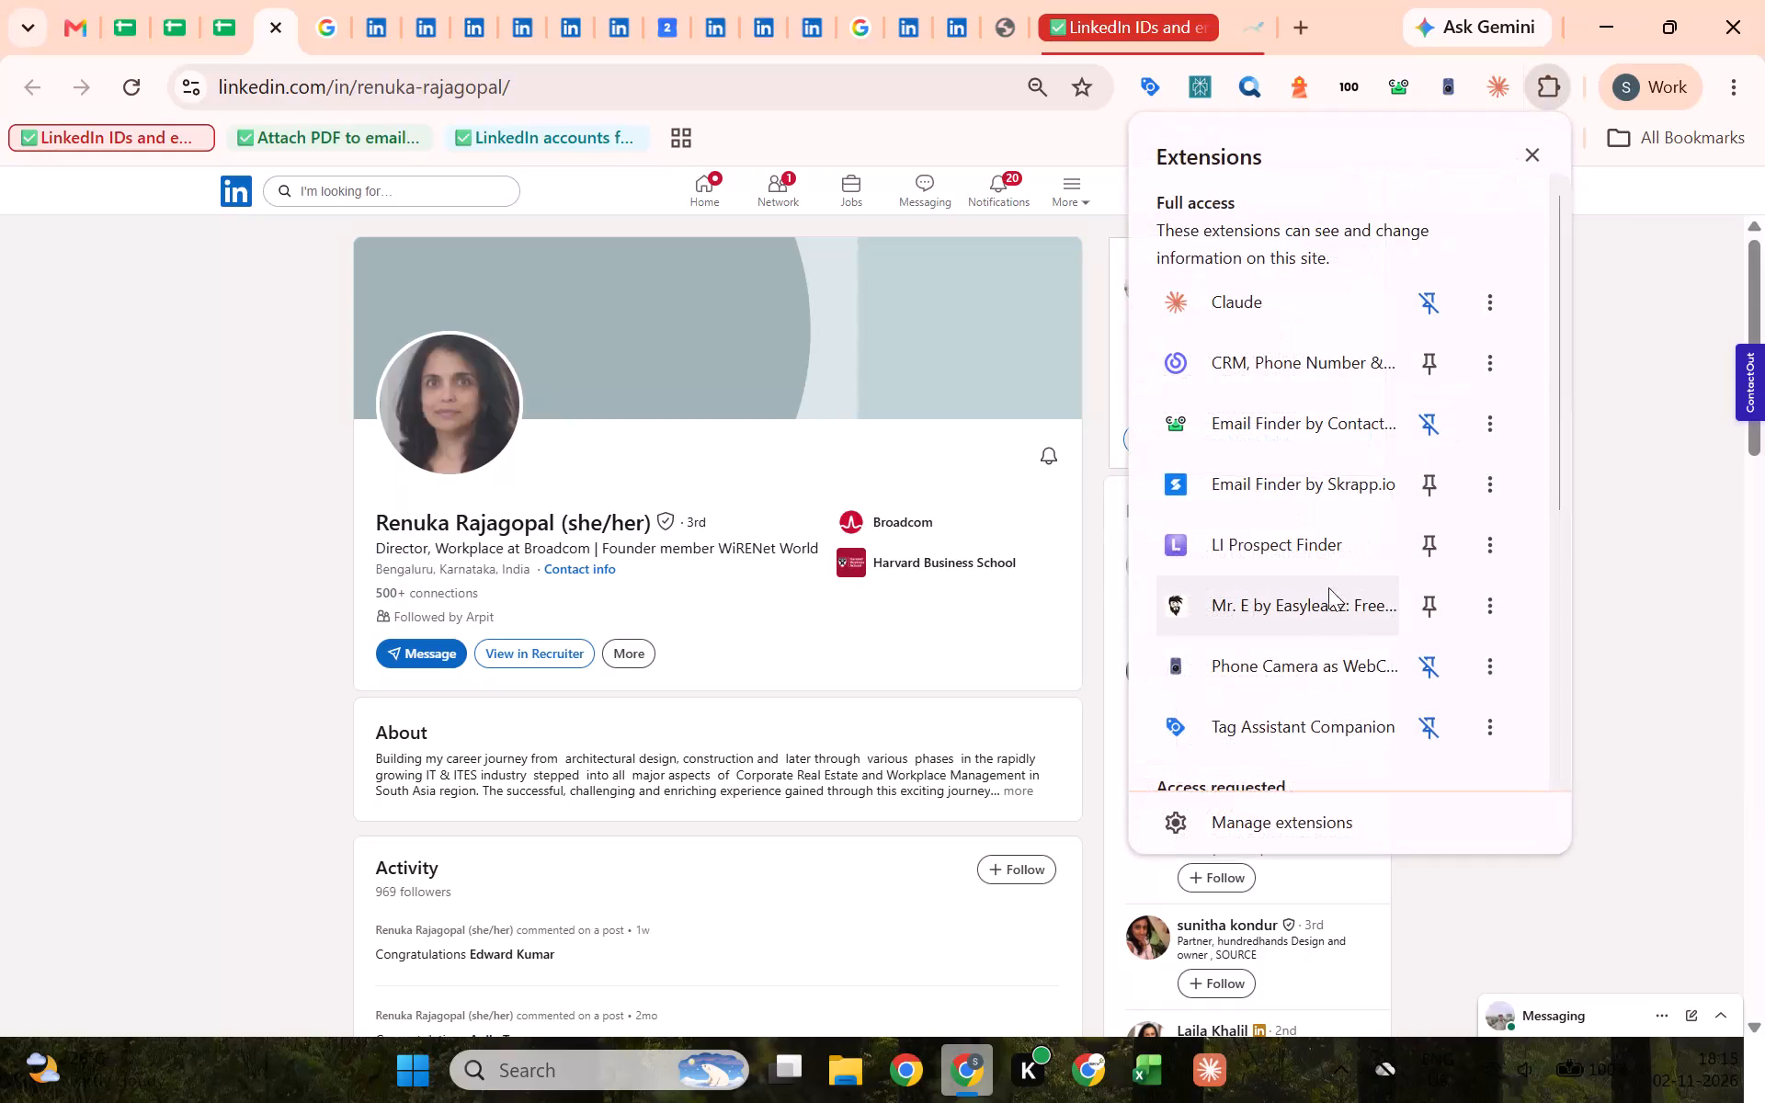
Reveal and copy the Broadcom workplace director's email with Mr. E, and review the experience section of the LinkedIn profile.
left_click(1304, 597)
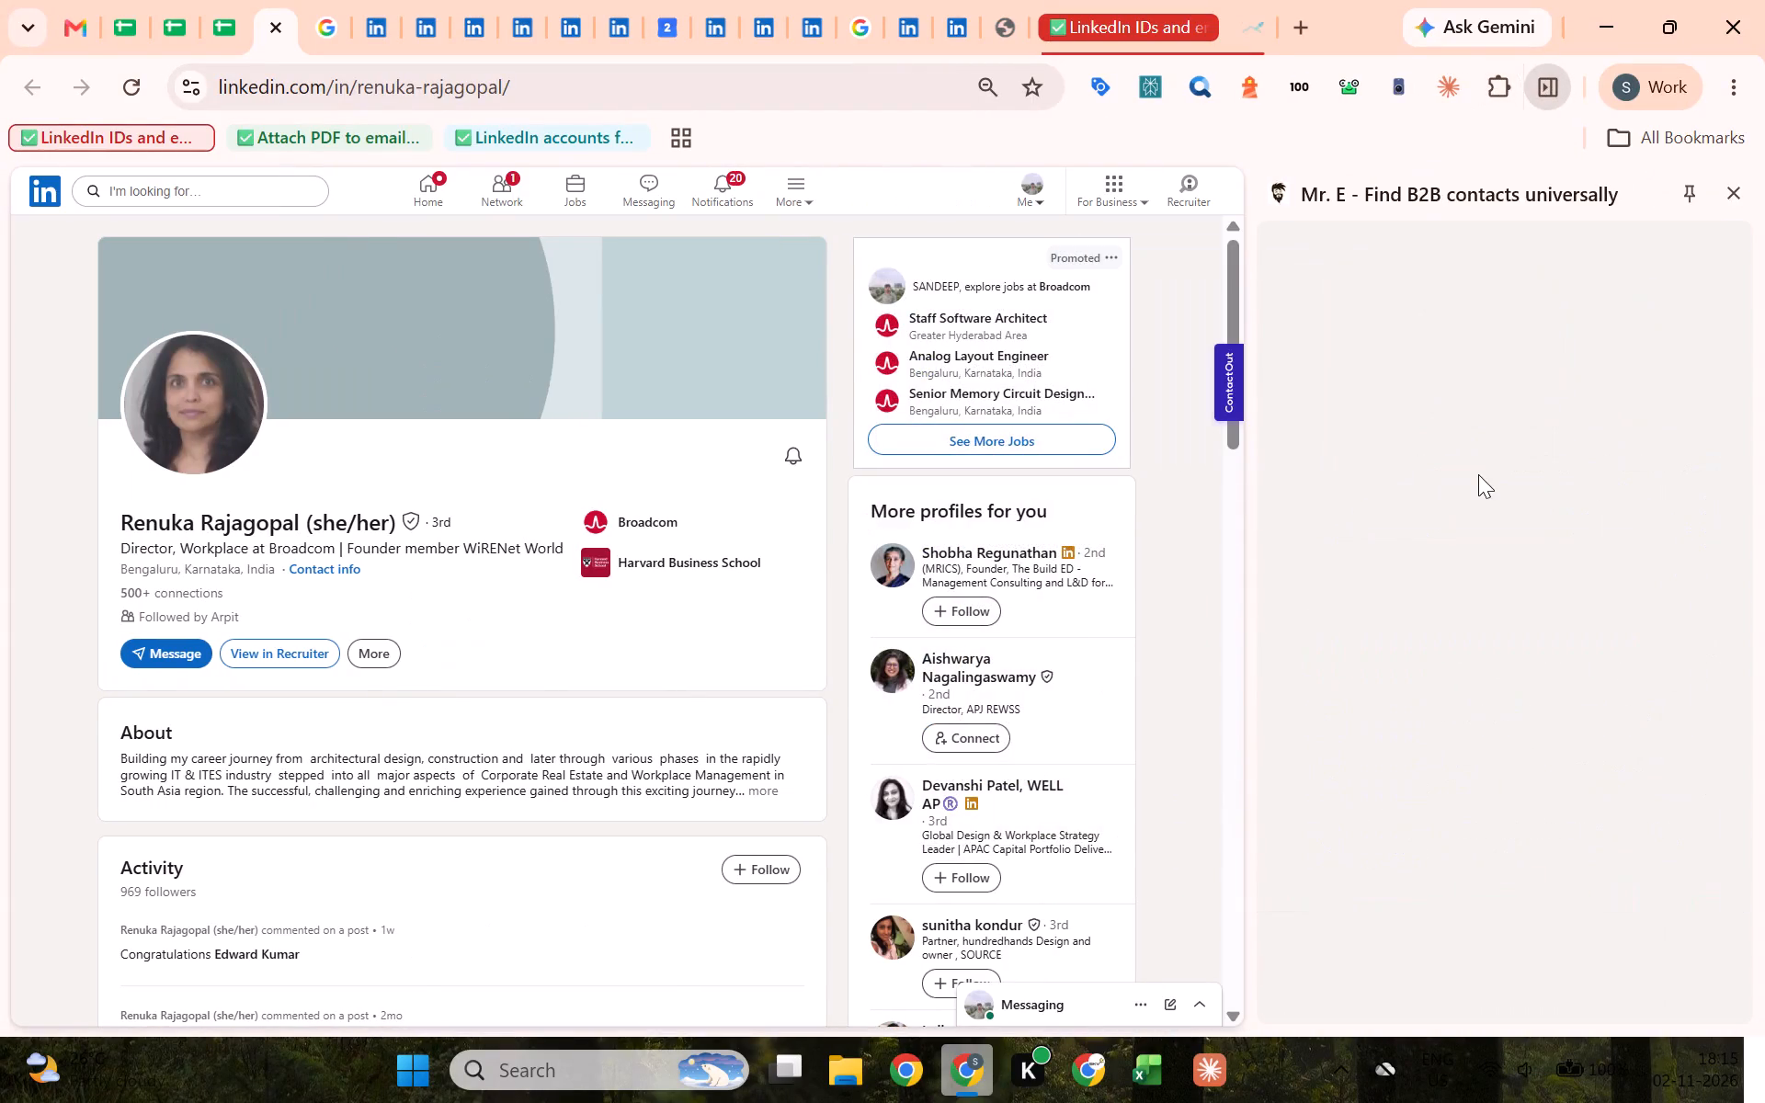
left_click_drag(1635, 563, 1618, 548)
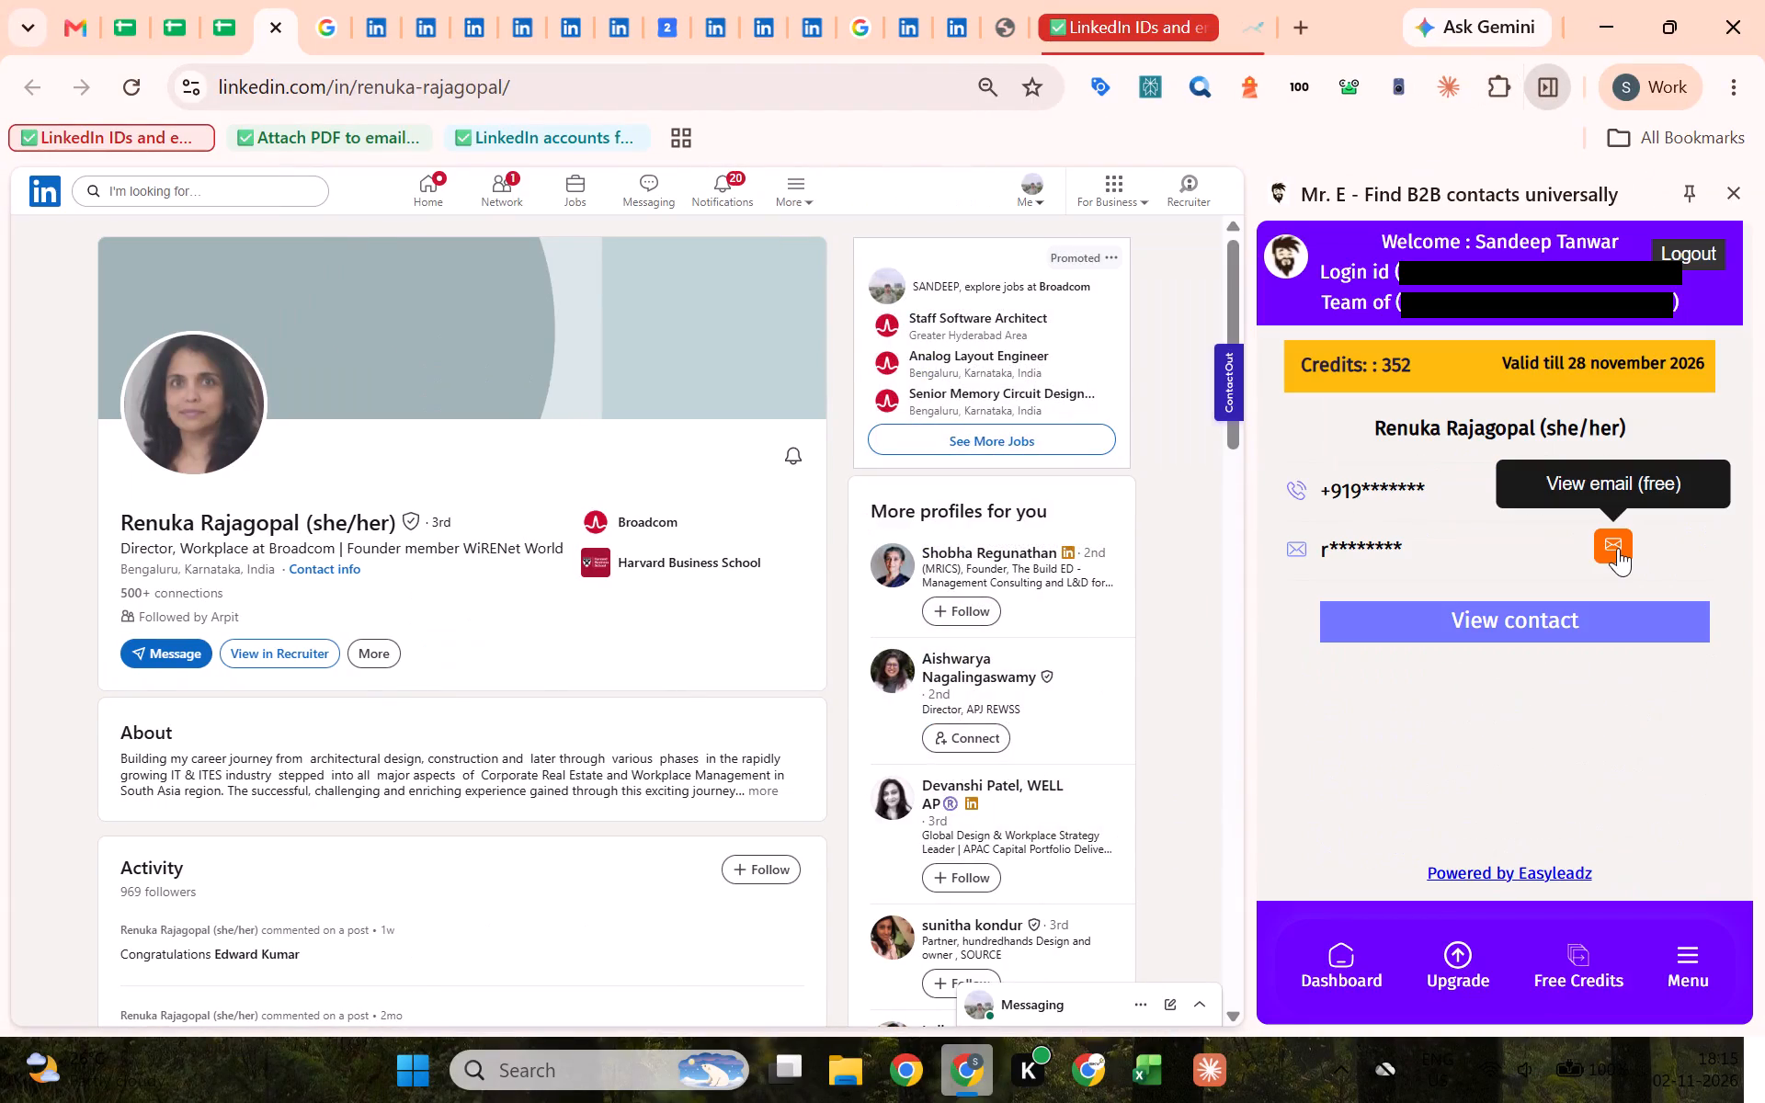
left_click(1618, 548)
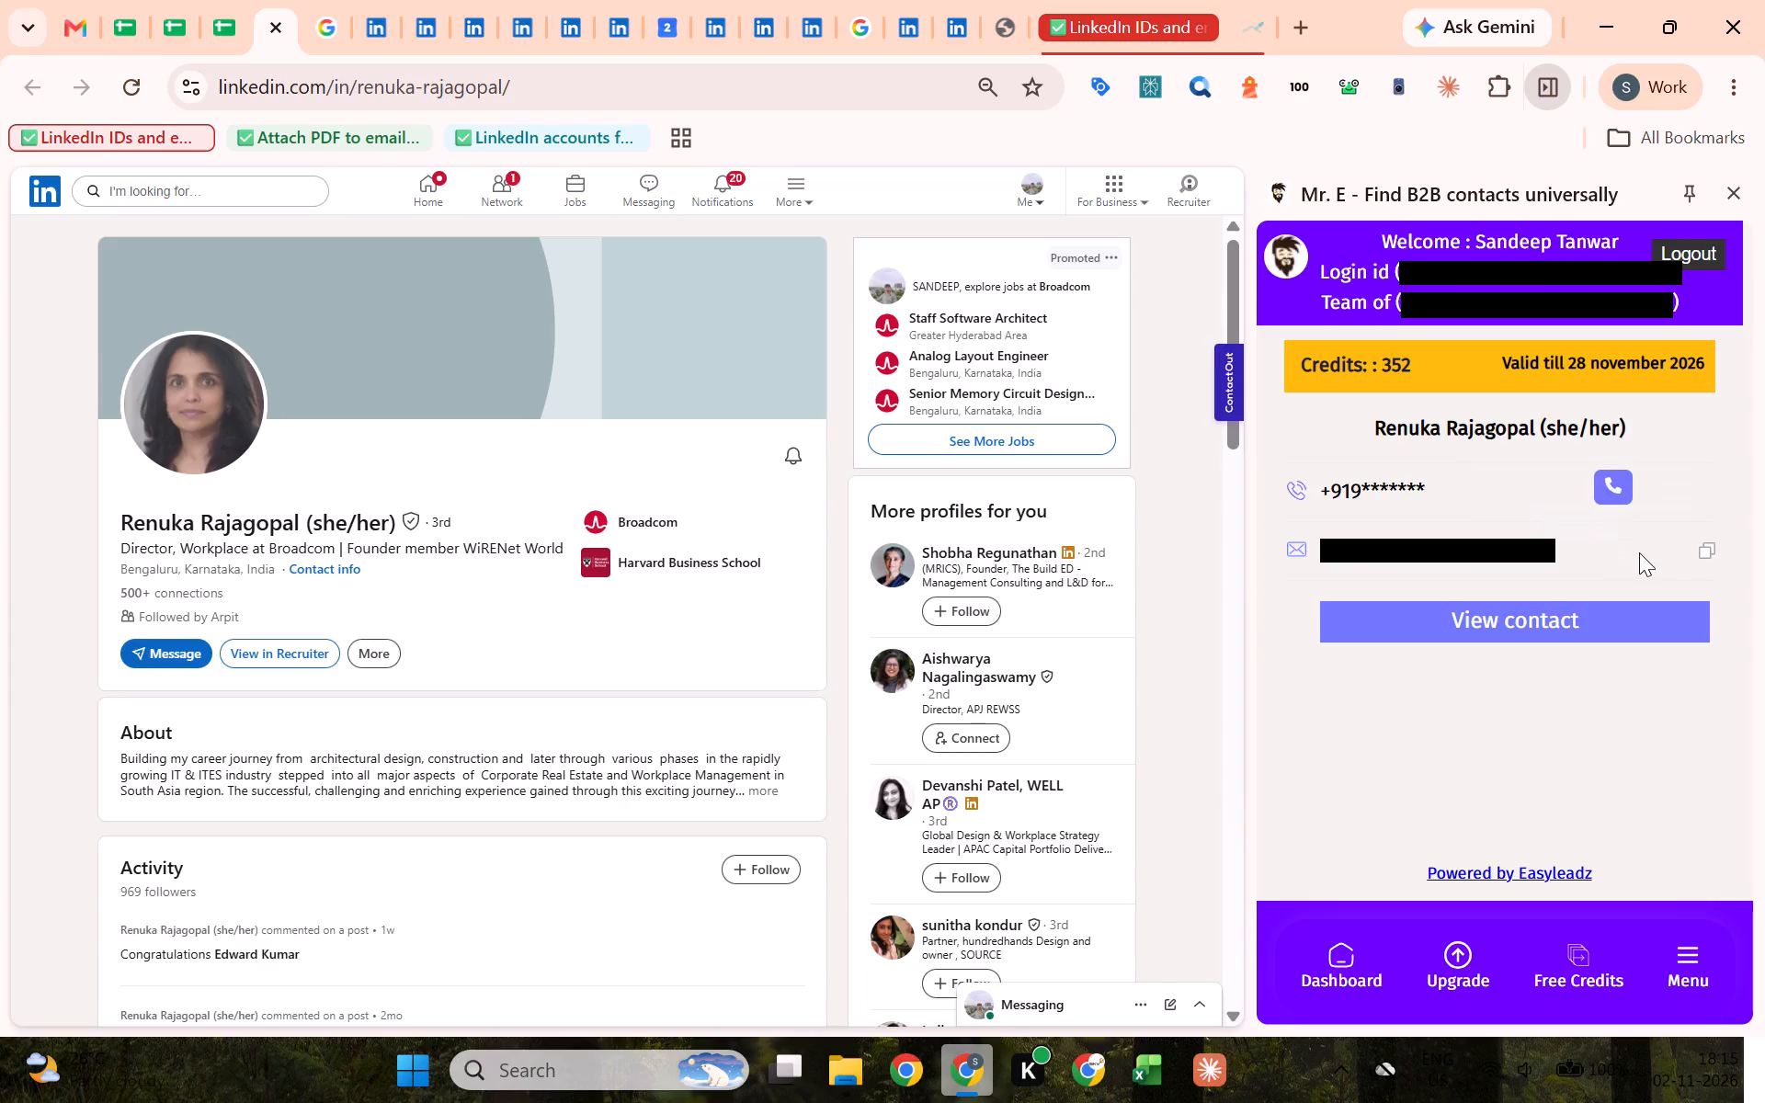
left_click(1697, 539)
scroll(656, 763, "down", 1)
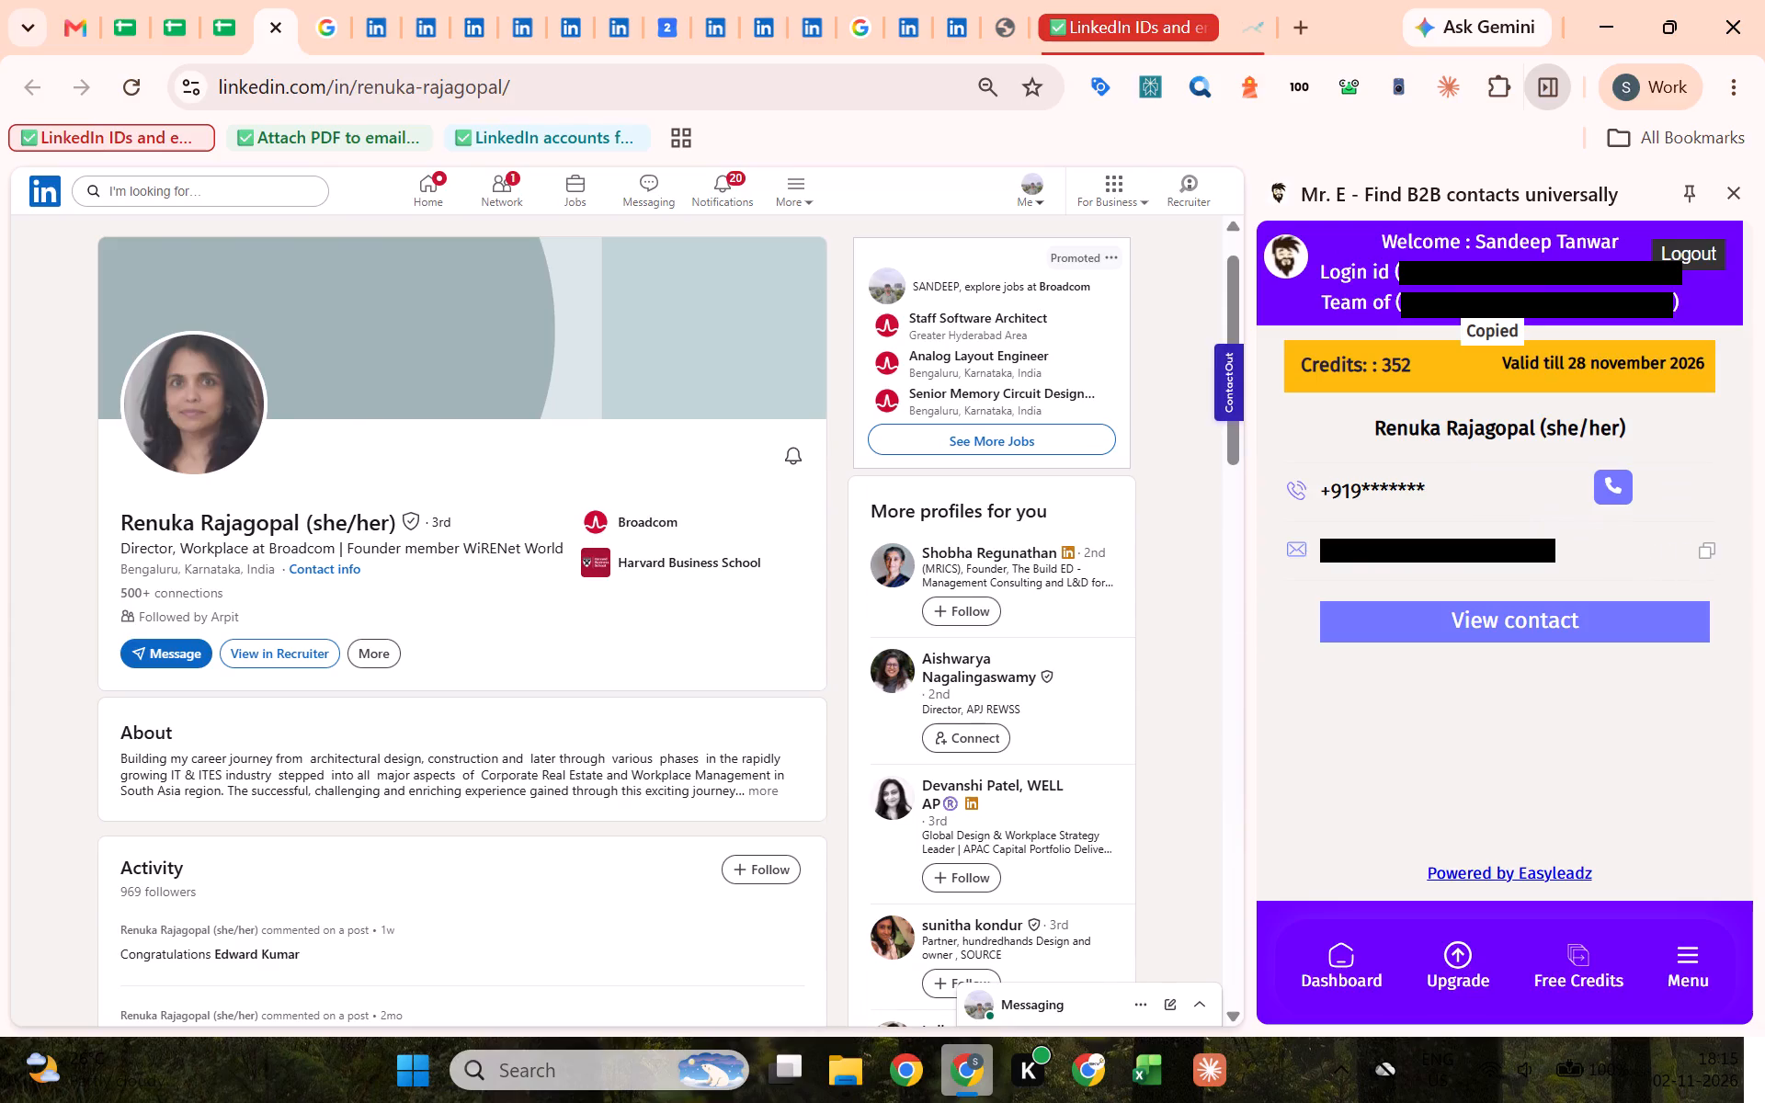
scroll(656, 763, "down", 2)
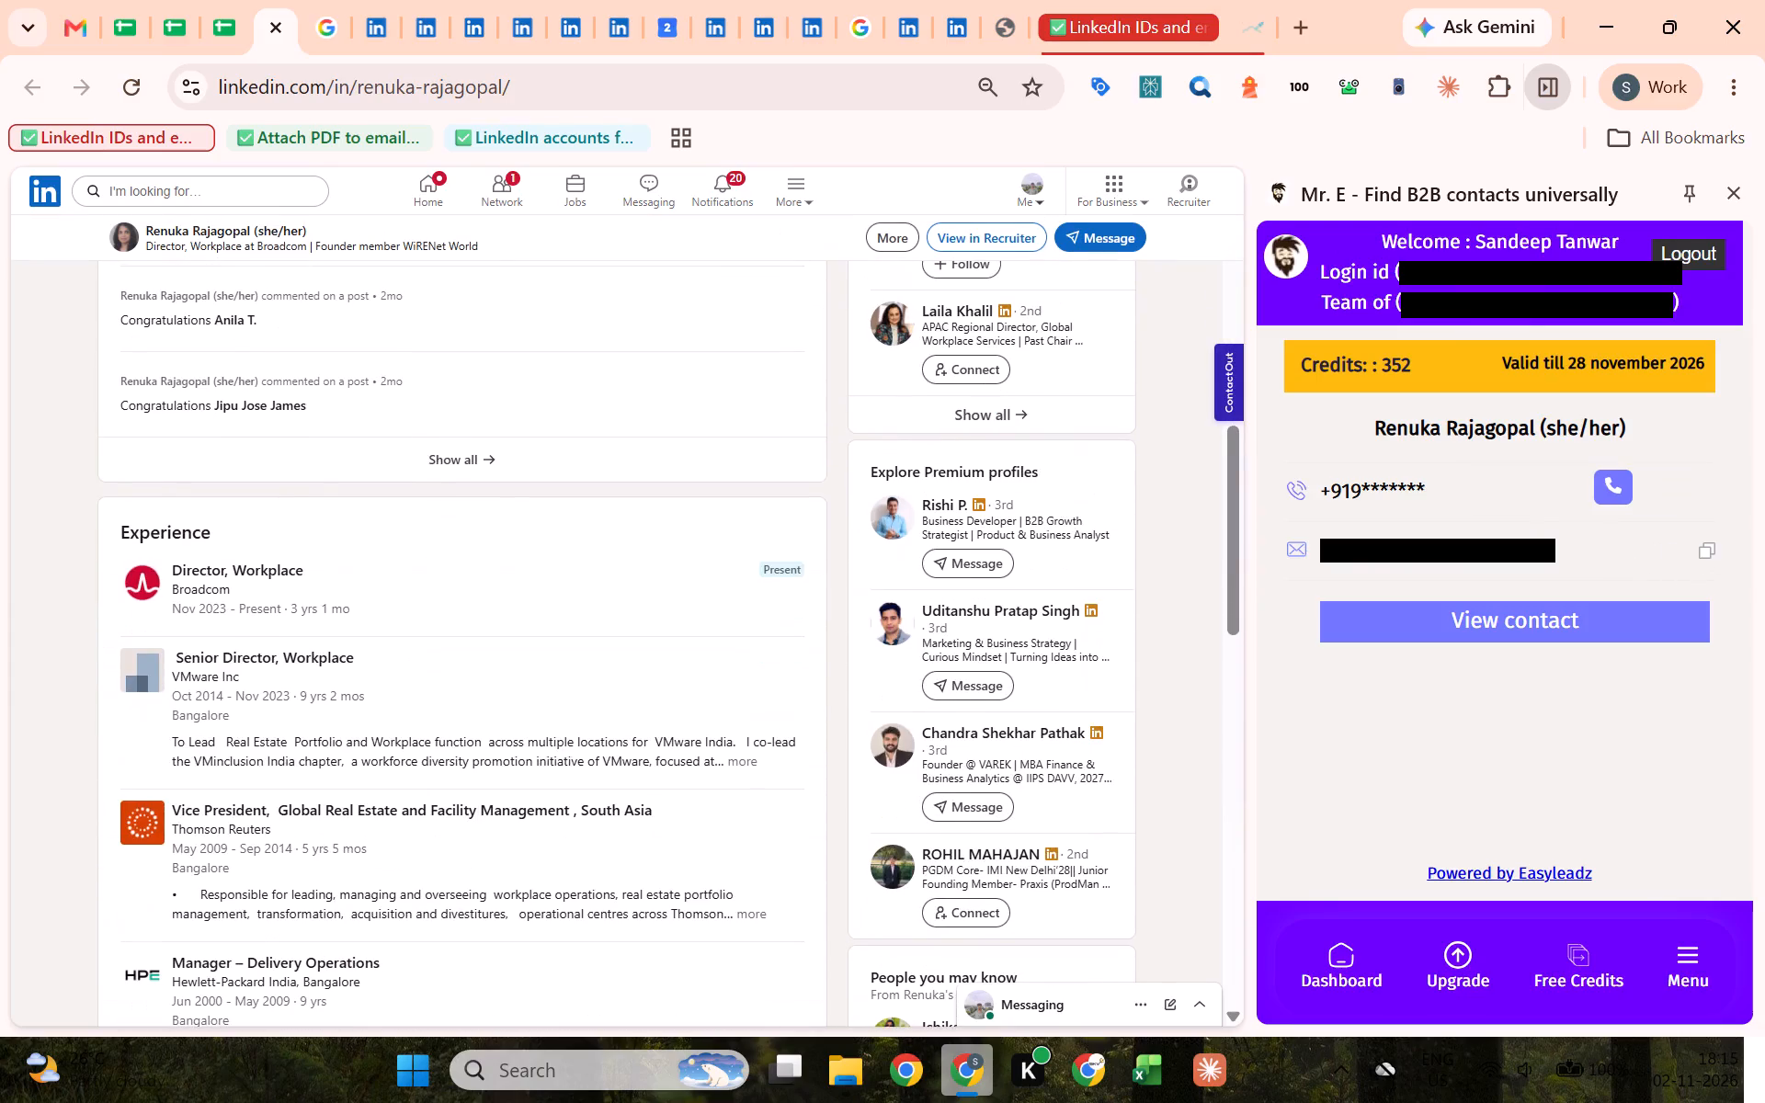
scroll(656, 763, "up", 4)
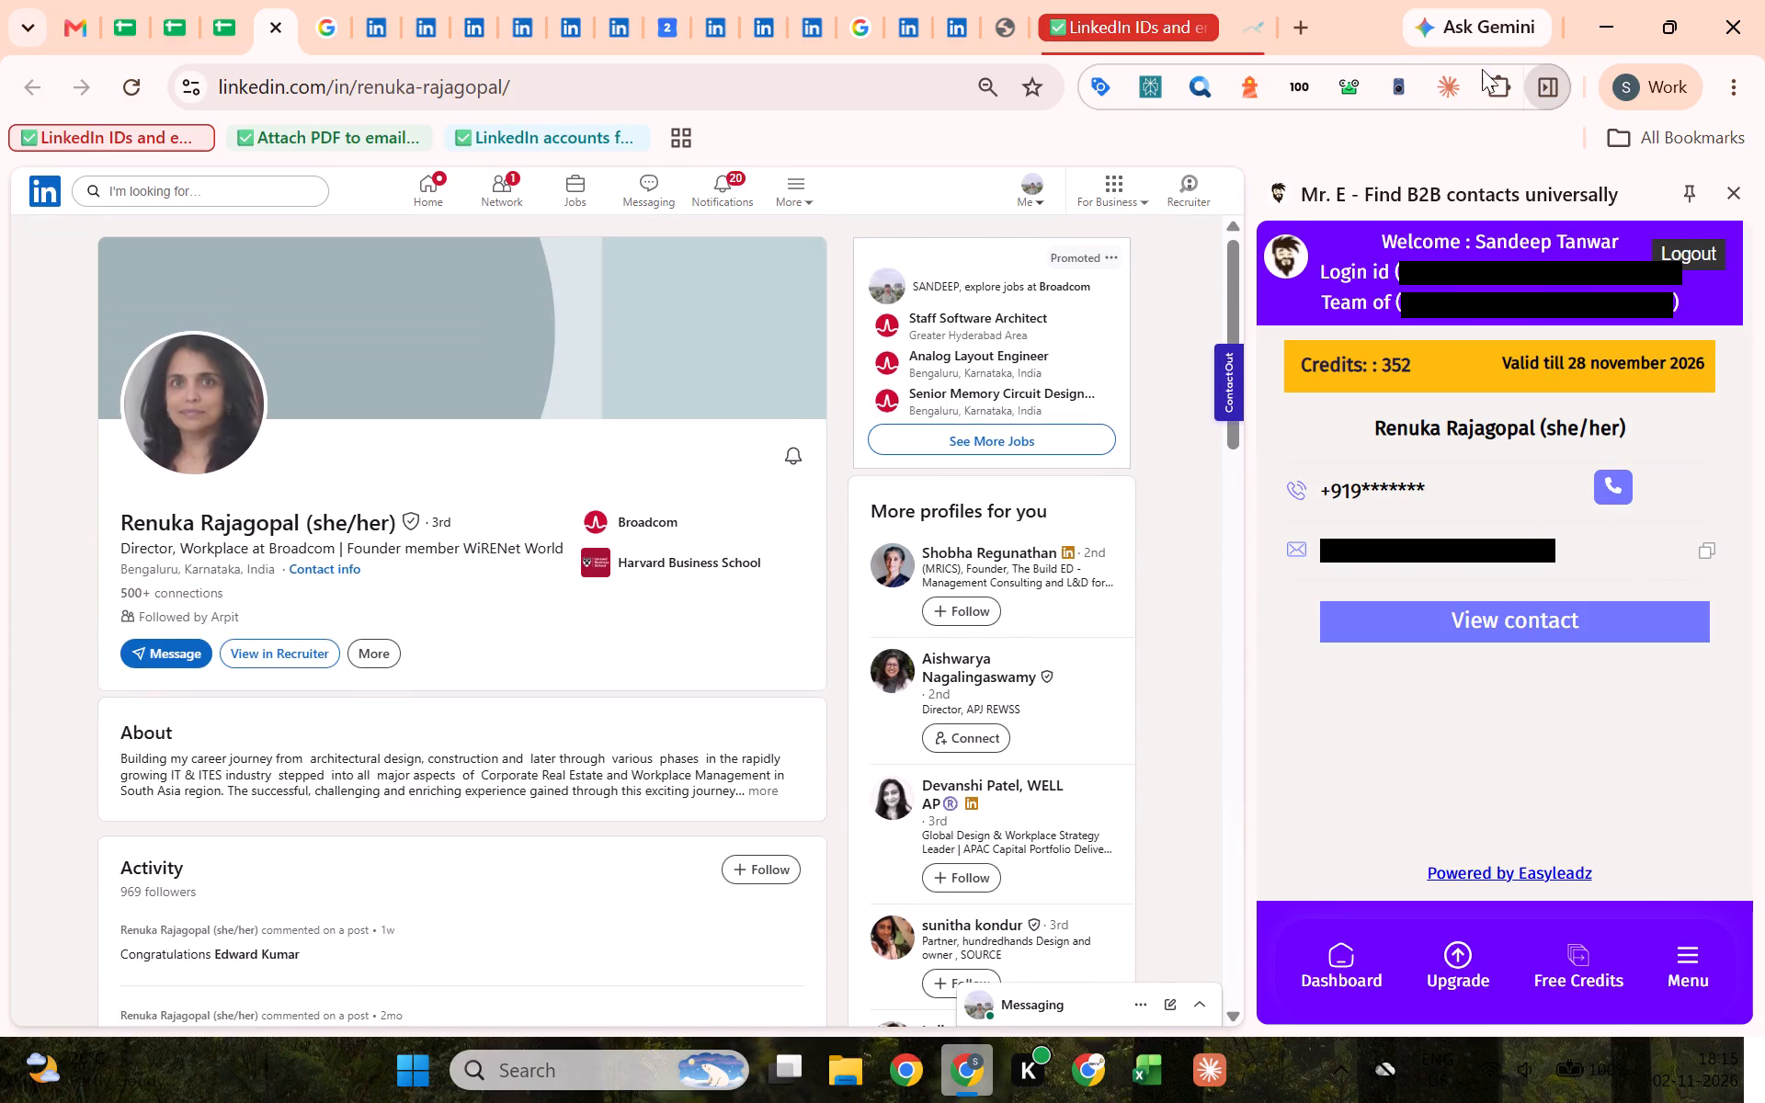
Look up the Broadcom contact's available emails in ContactOut and close it.
left_click(1508, 91)
left_click(1193, 419)
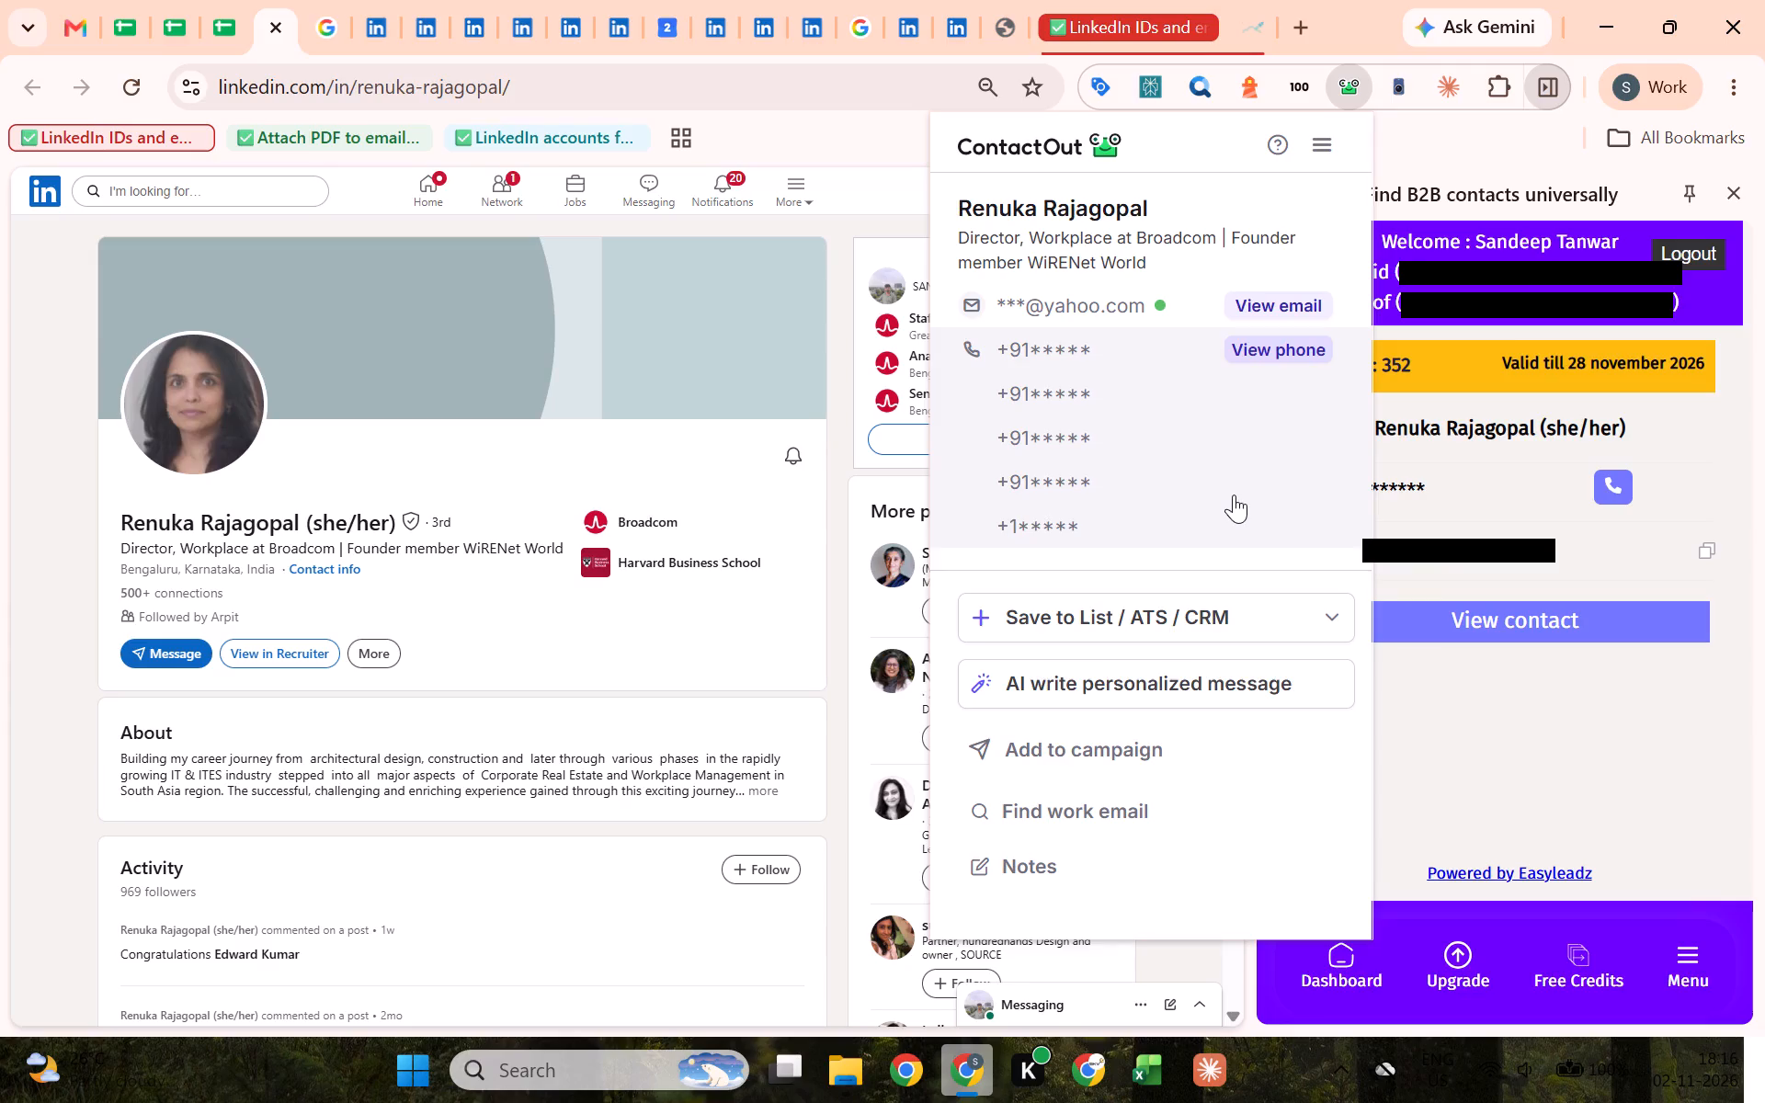
left_click(866, 126)
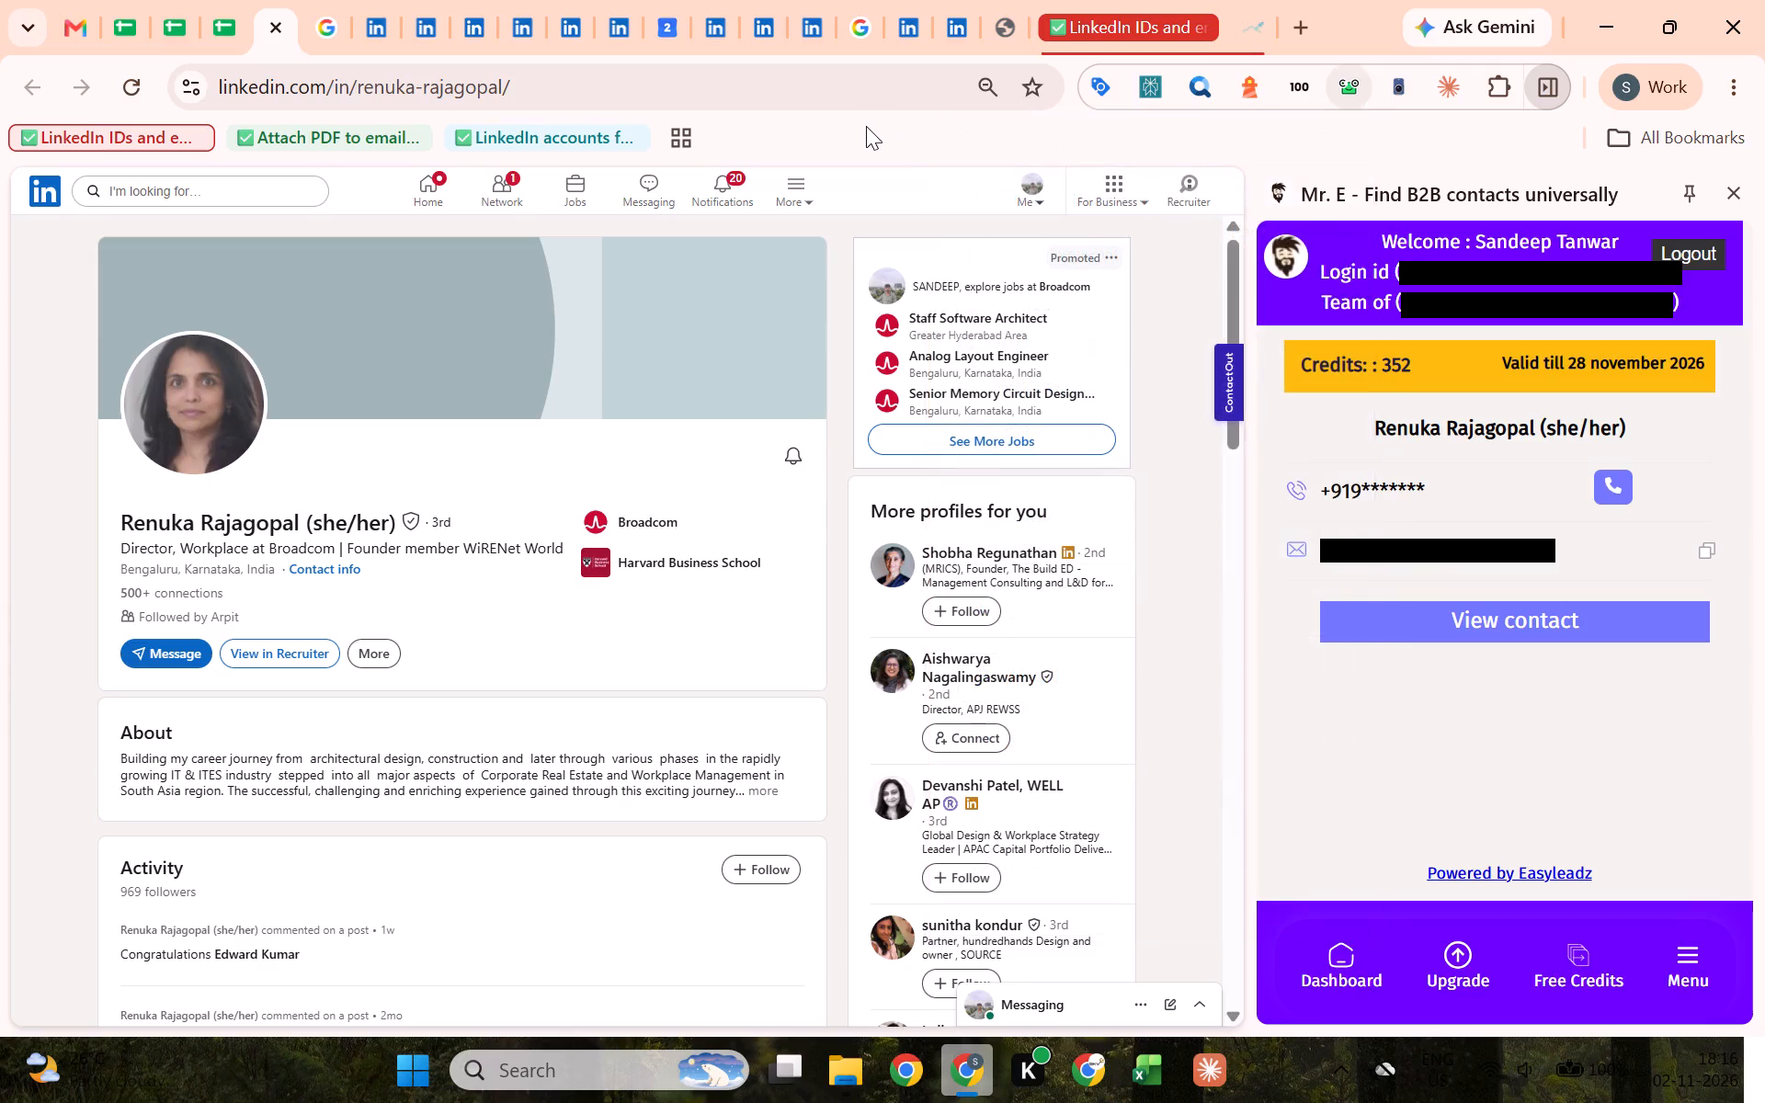
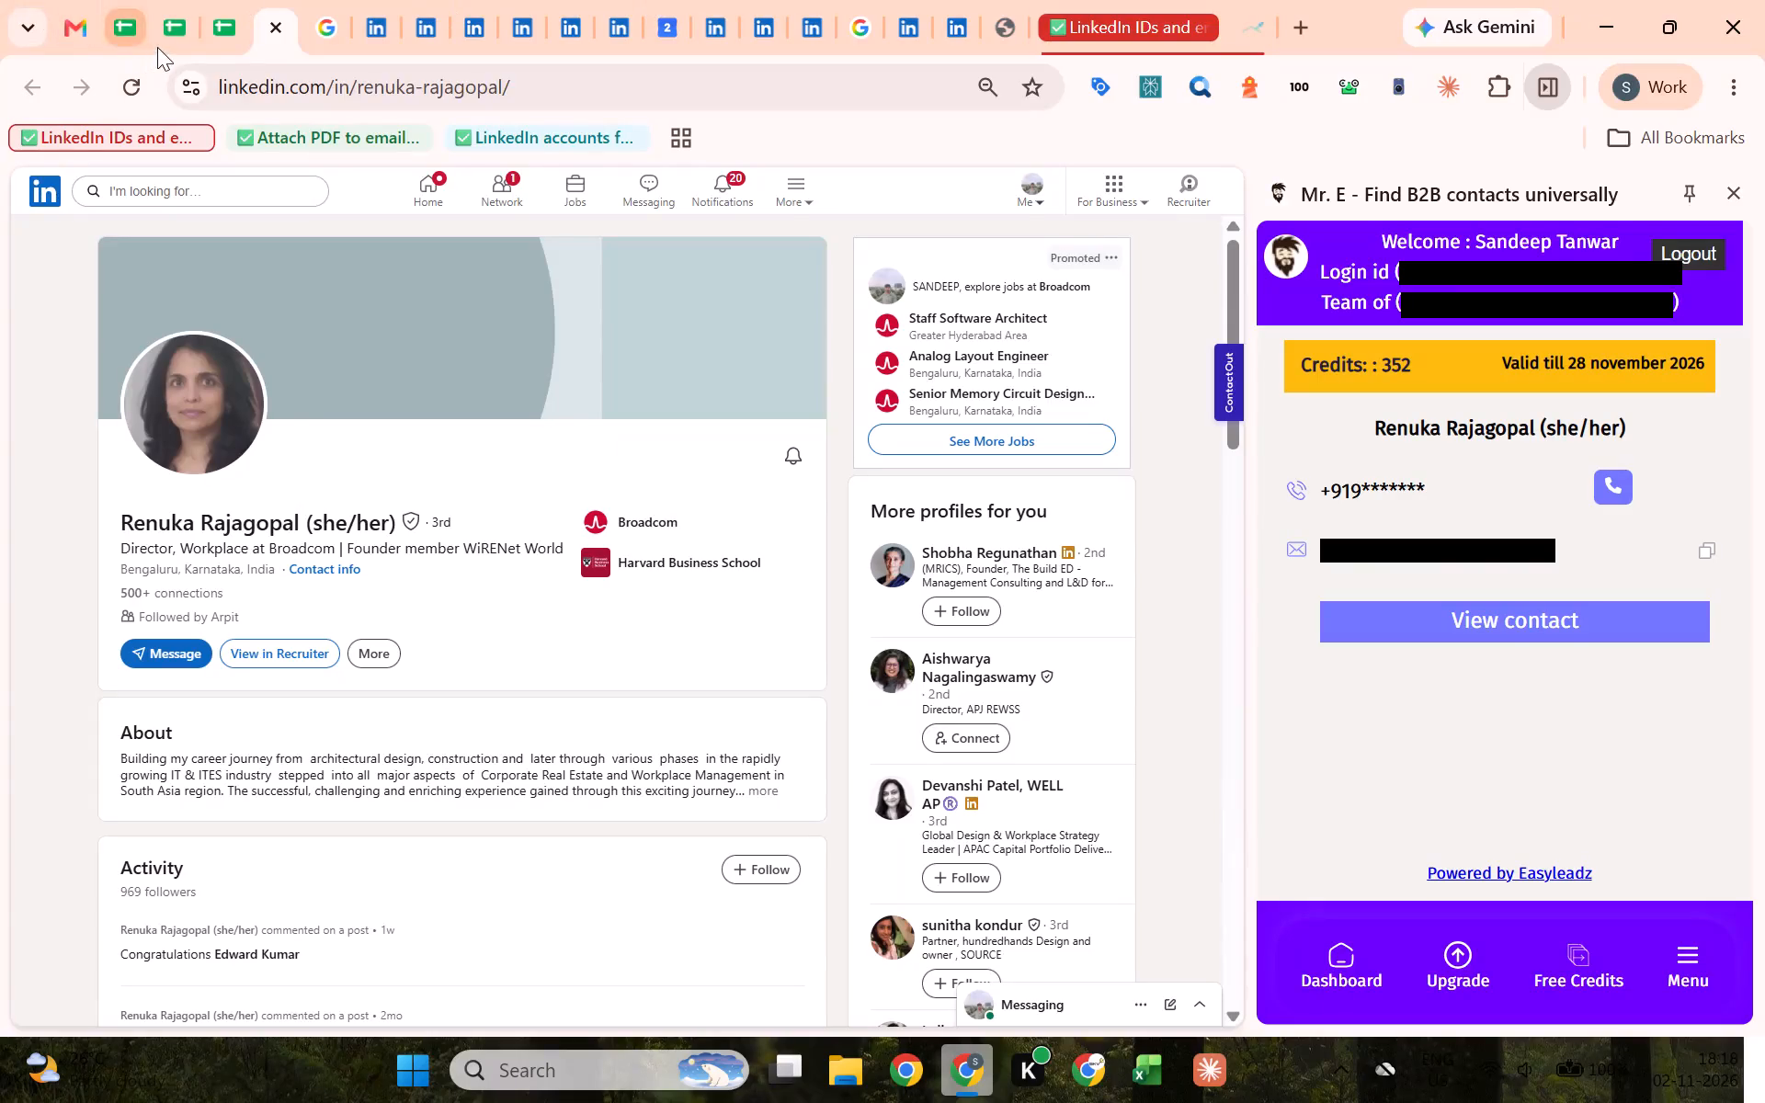
Return to Workspace_Outreach_Tracker and review the LinkedIn URL and email entries in the rows below the Broadcom contact.
left_click(211, 51)
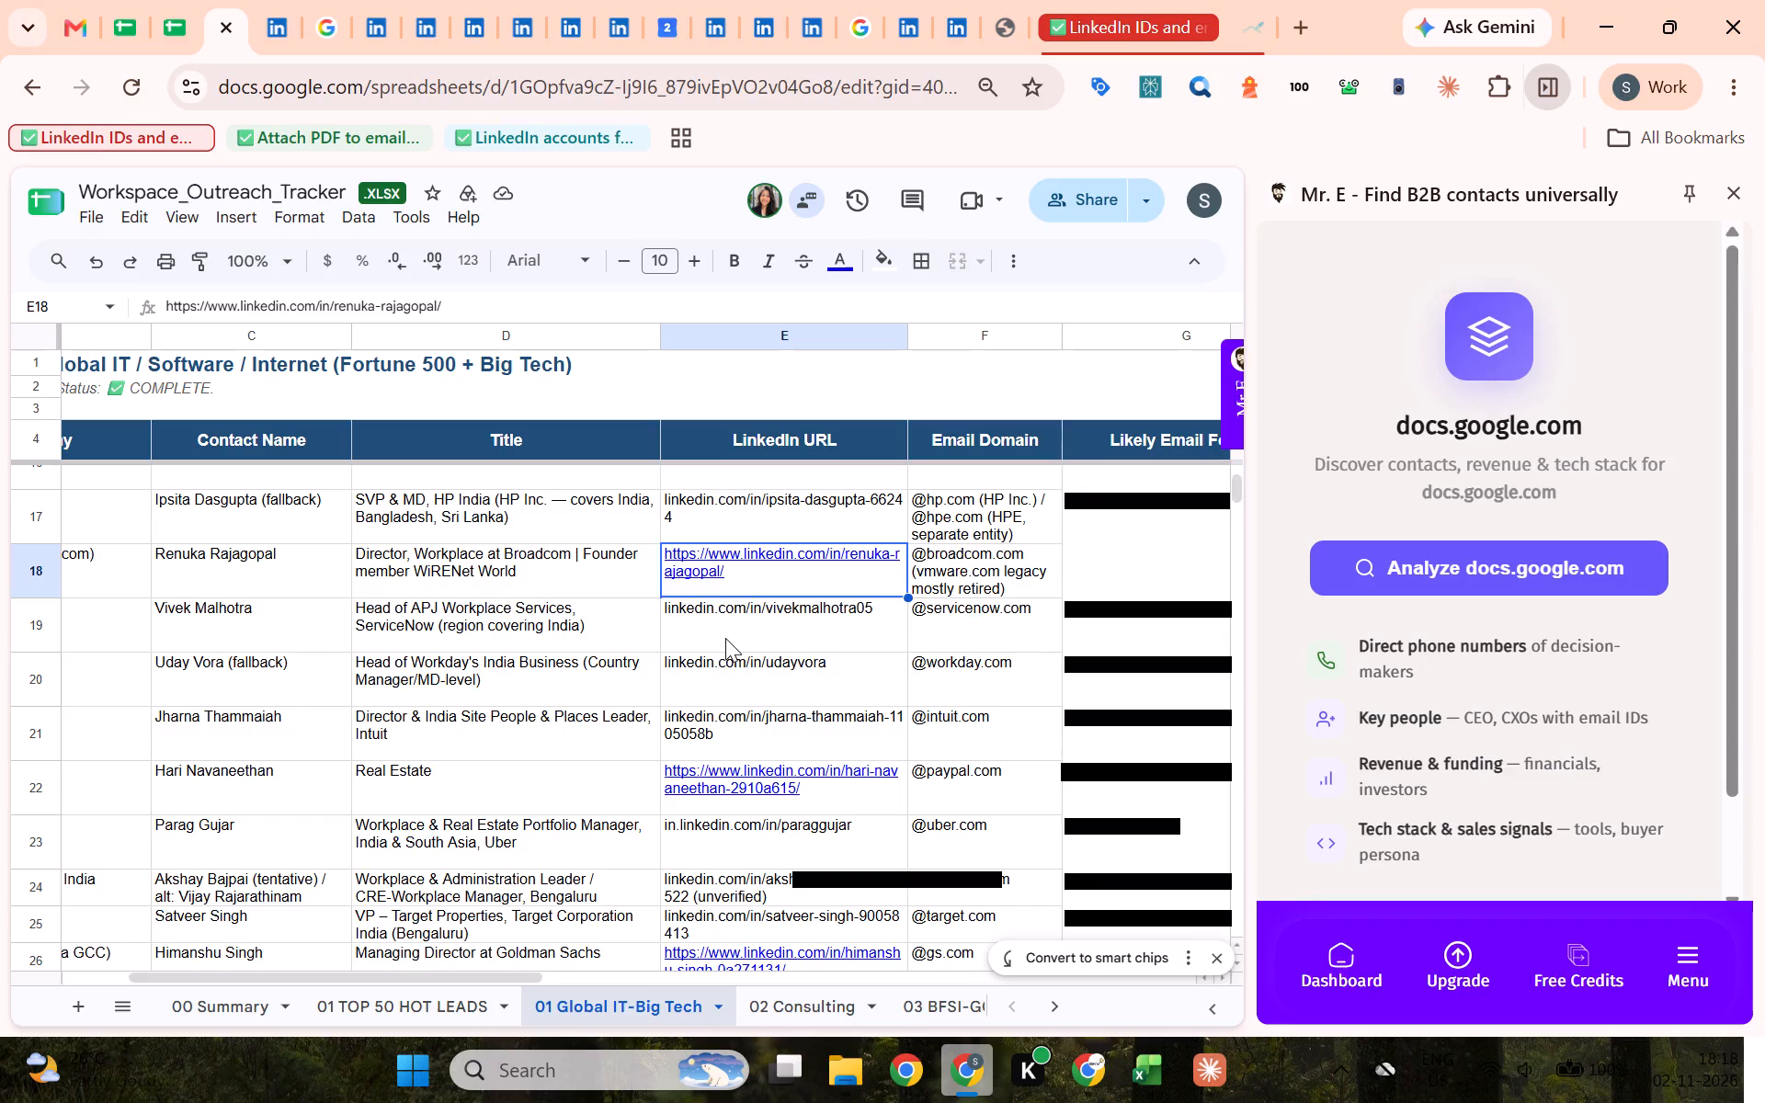
left_click_drag(725, 638, 711, 661)
scroll(711, 661, "down", 1)
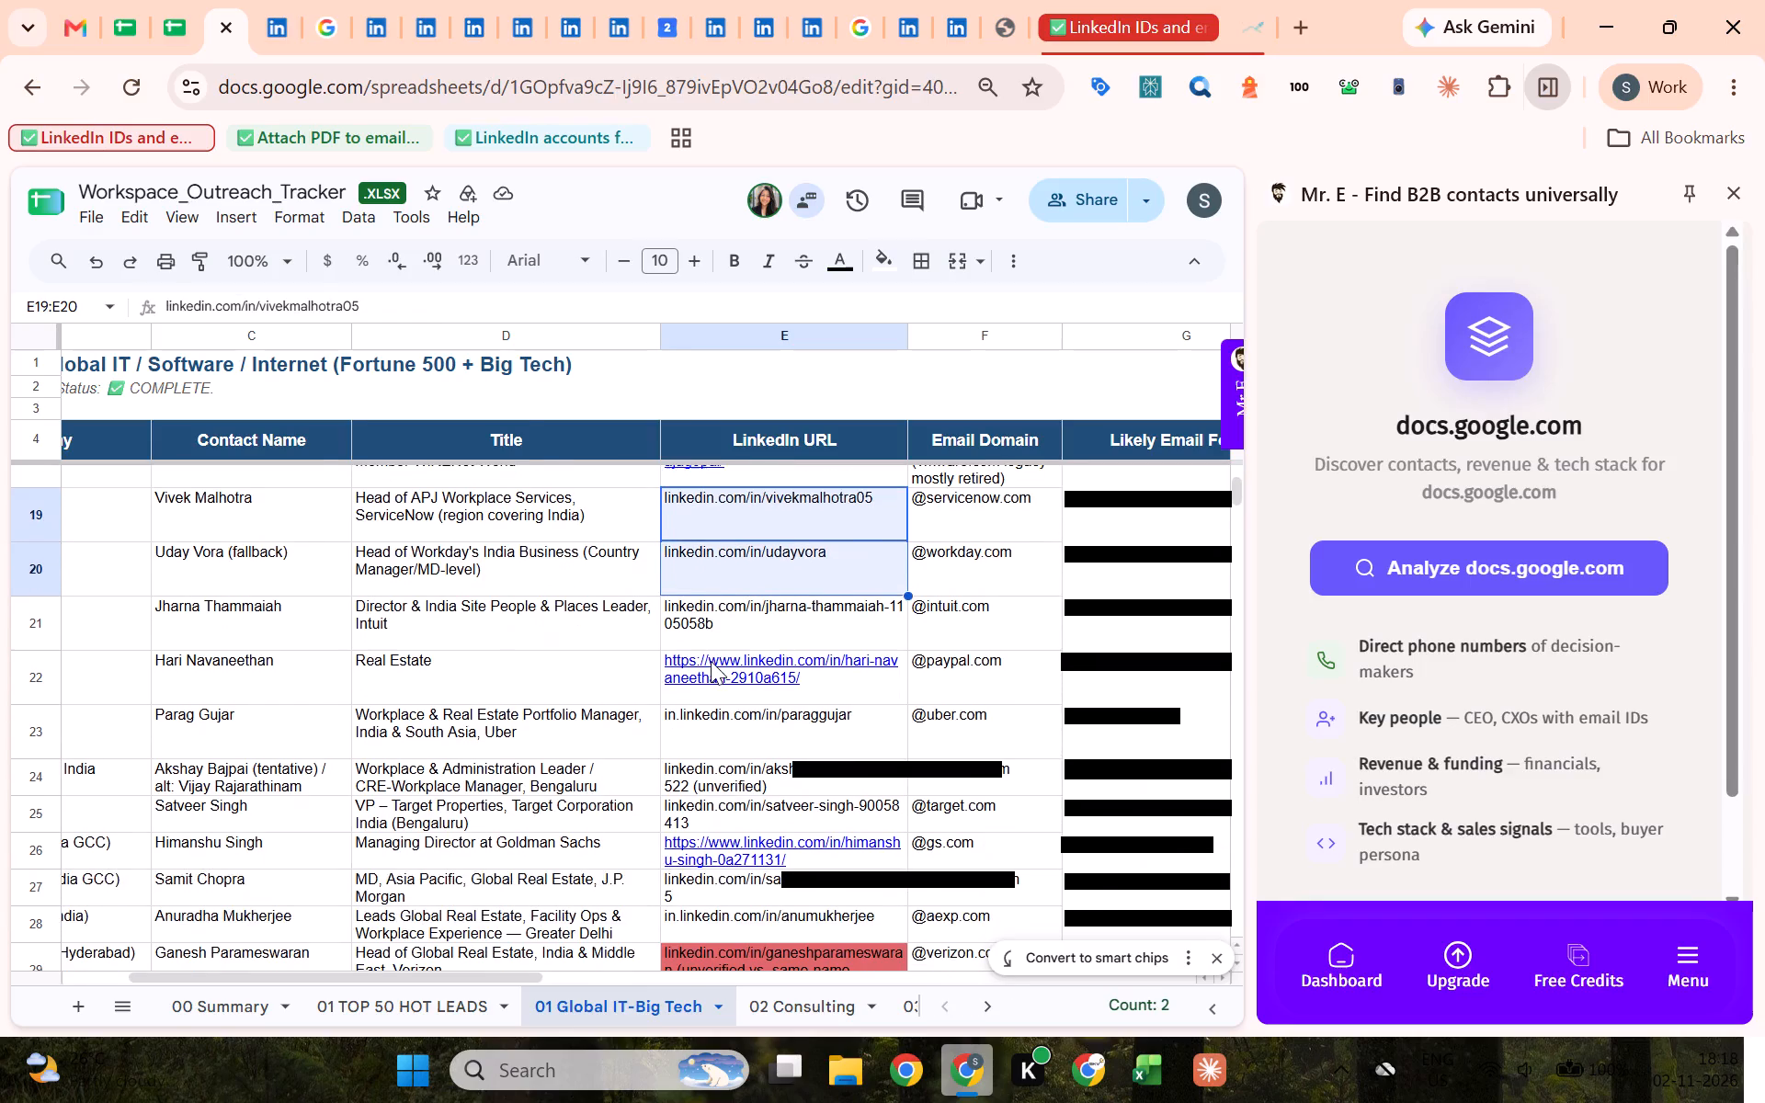
scroll(711, 661, "down", 1)
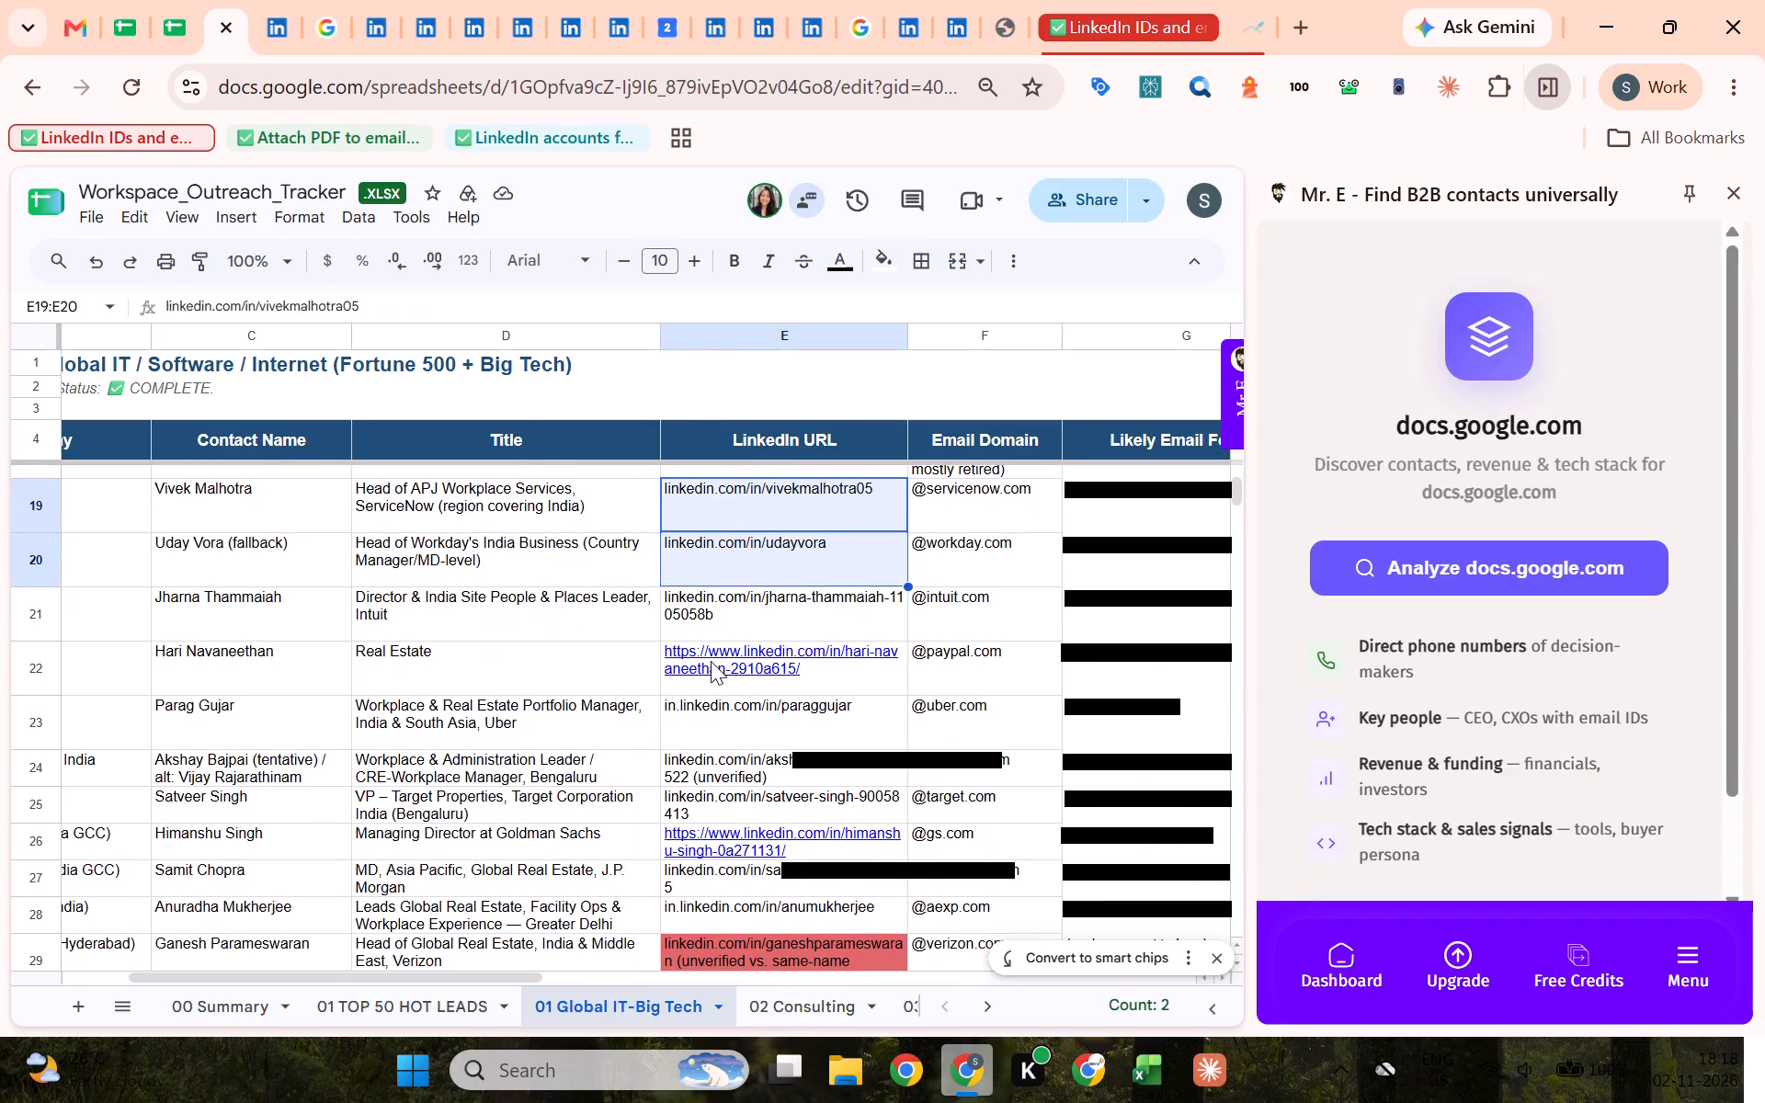
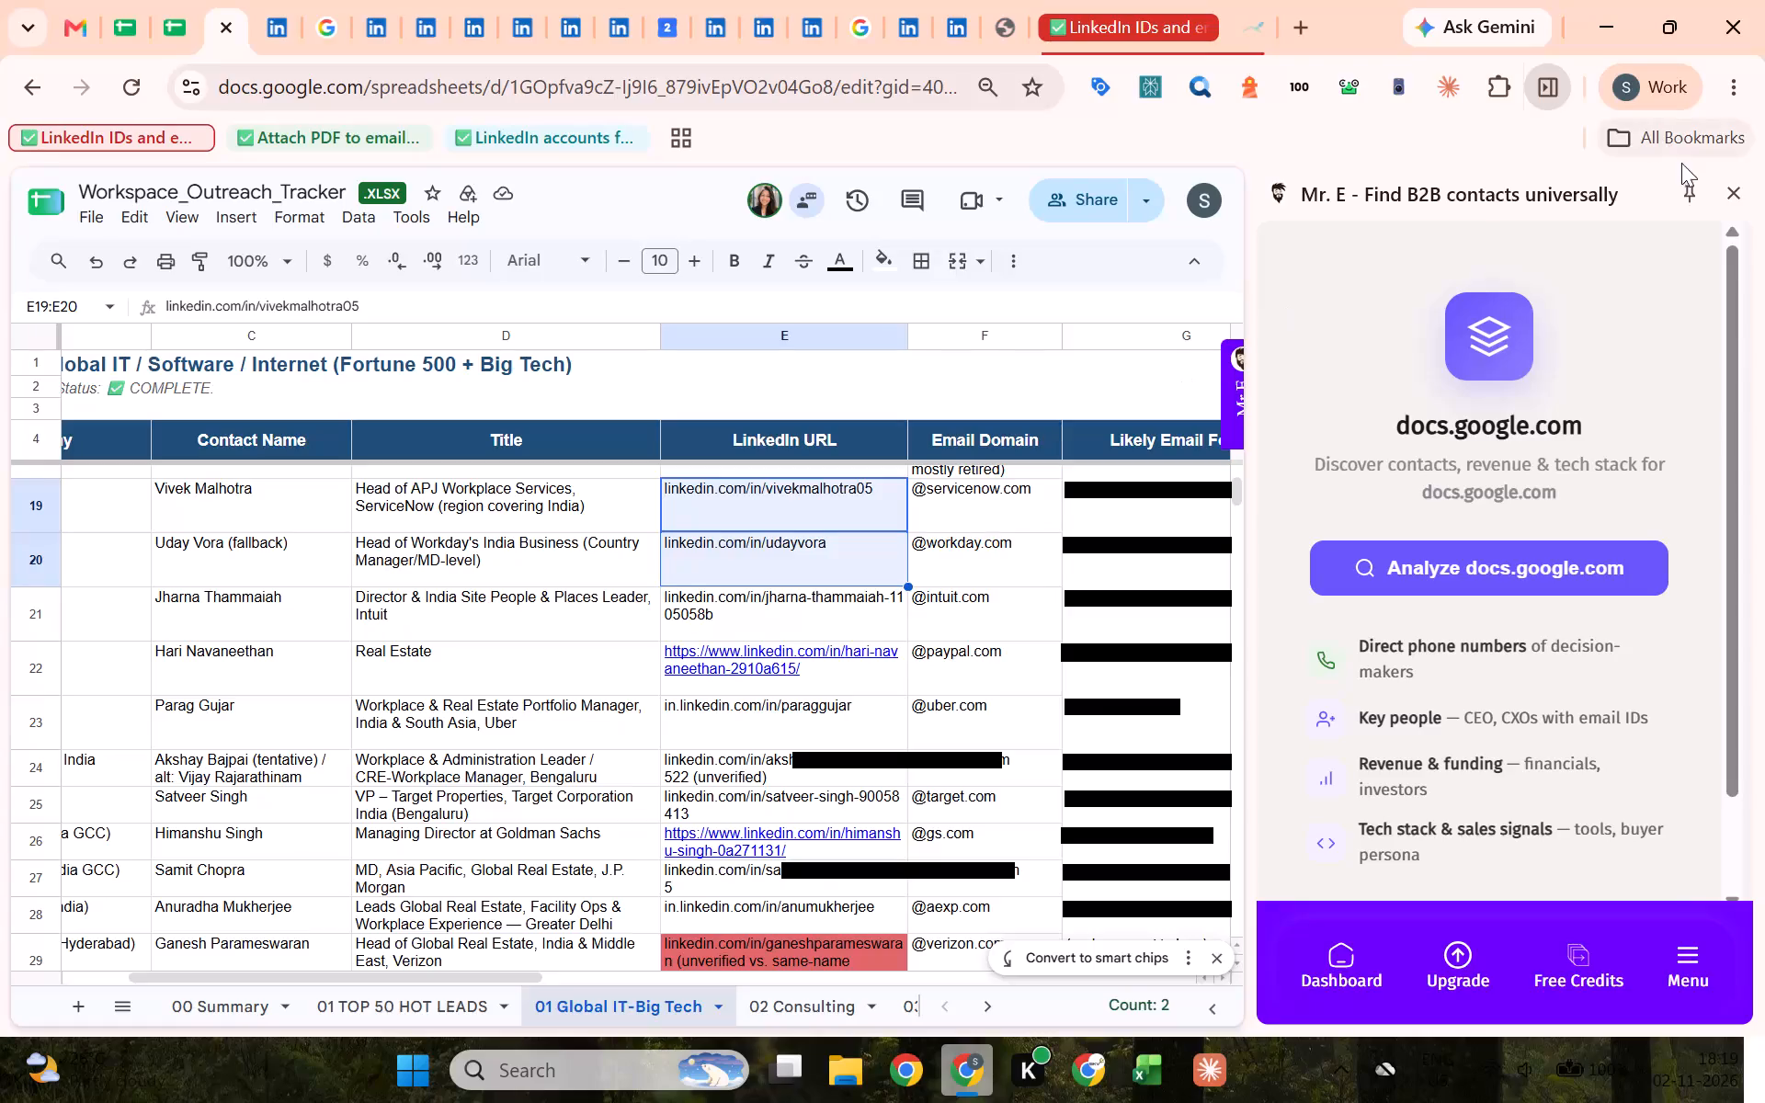
Close the Mr. E side view and review the remaining LinkedIn URL and email entries down to the last row of 01 Global IT-Big Tech.
left_click(1737, 190)
left_click(880, 642)
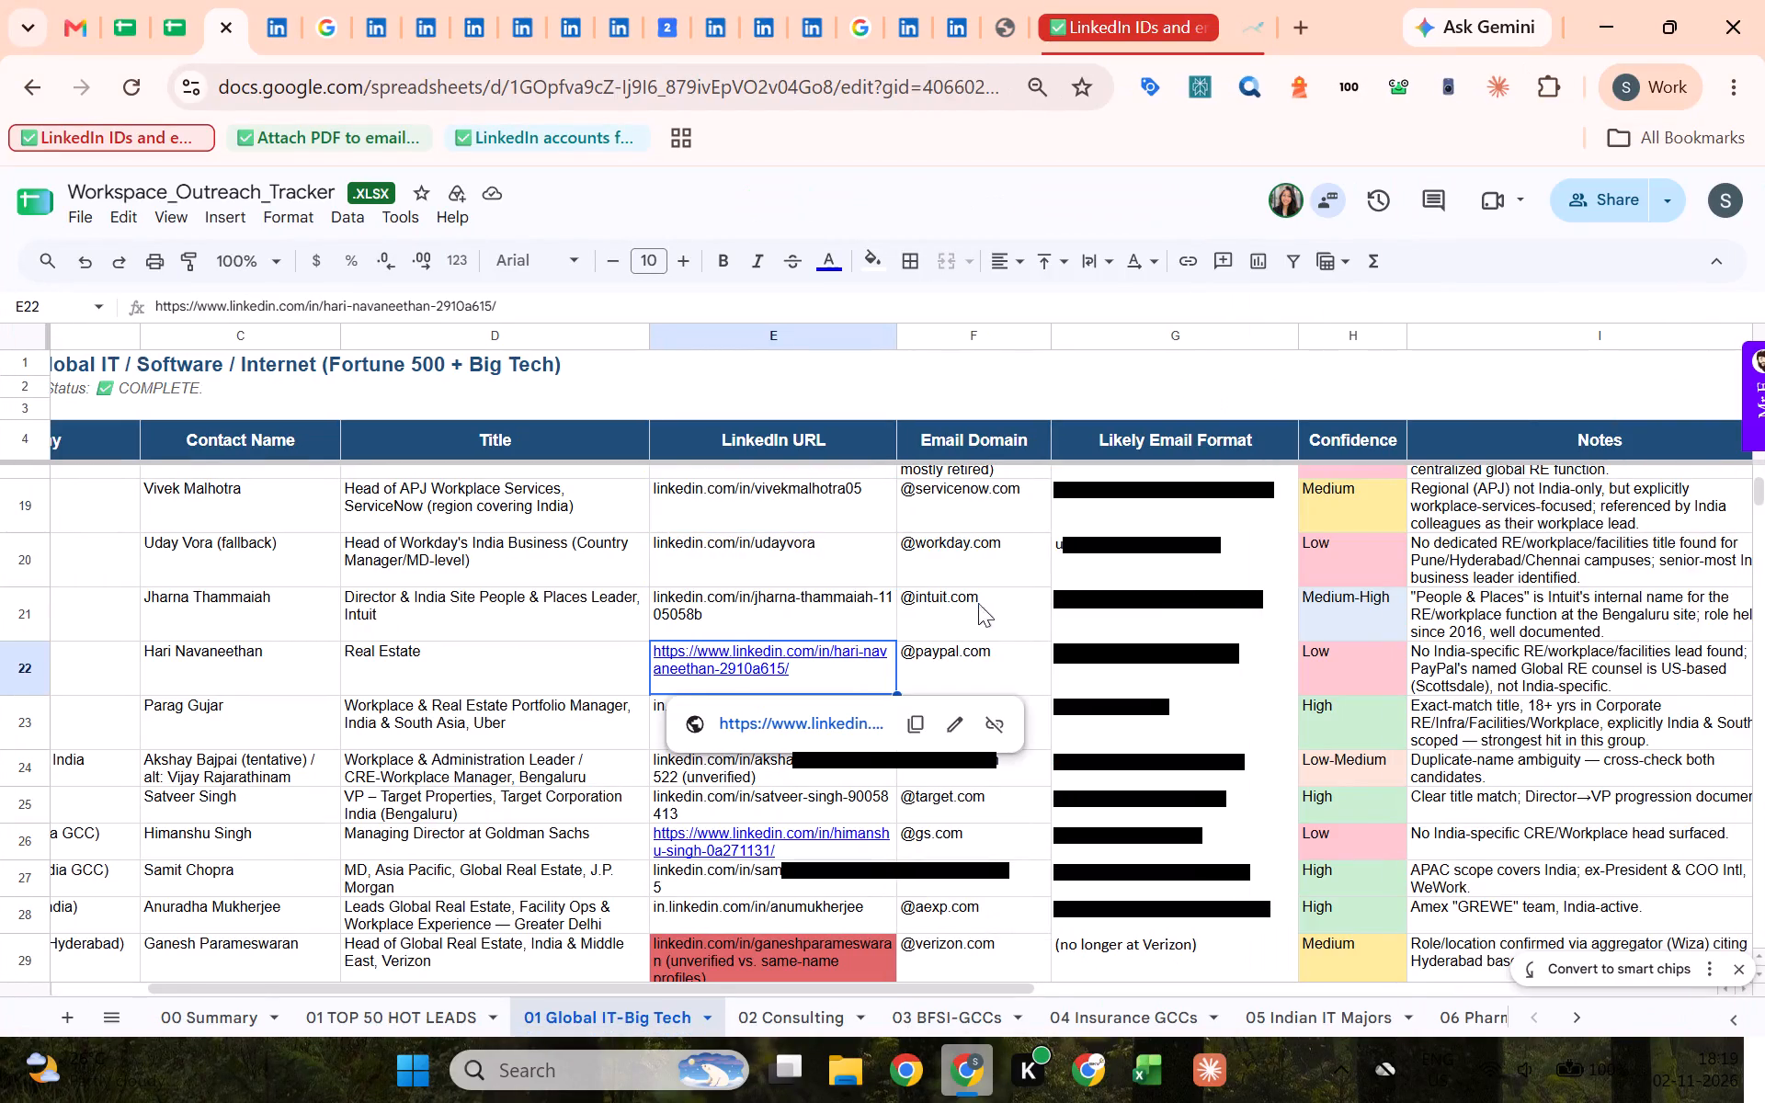
left_click(1002, 596)
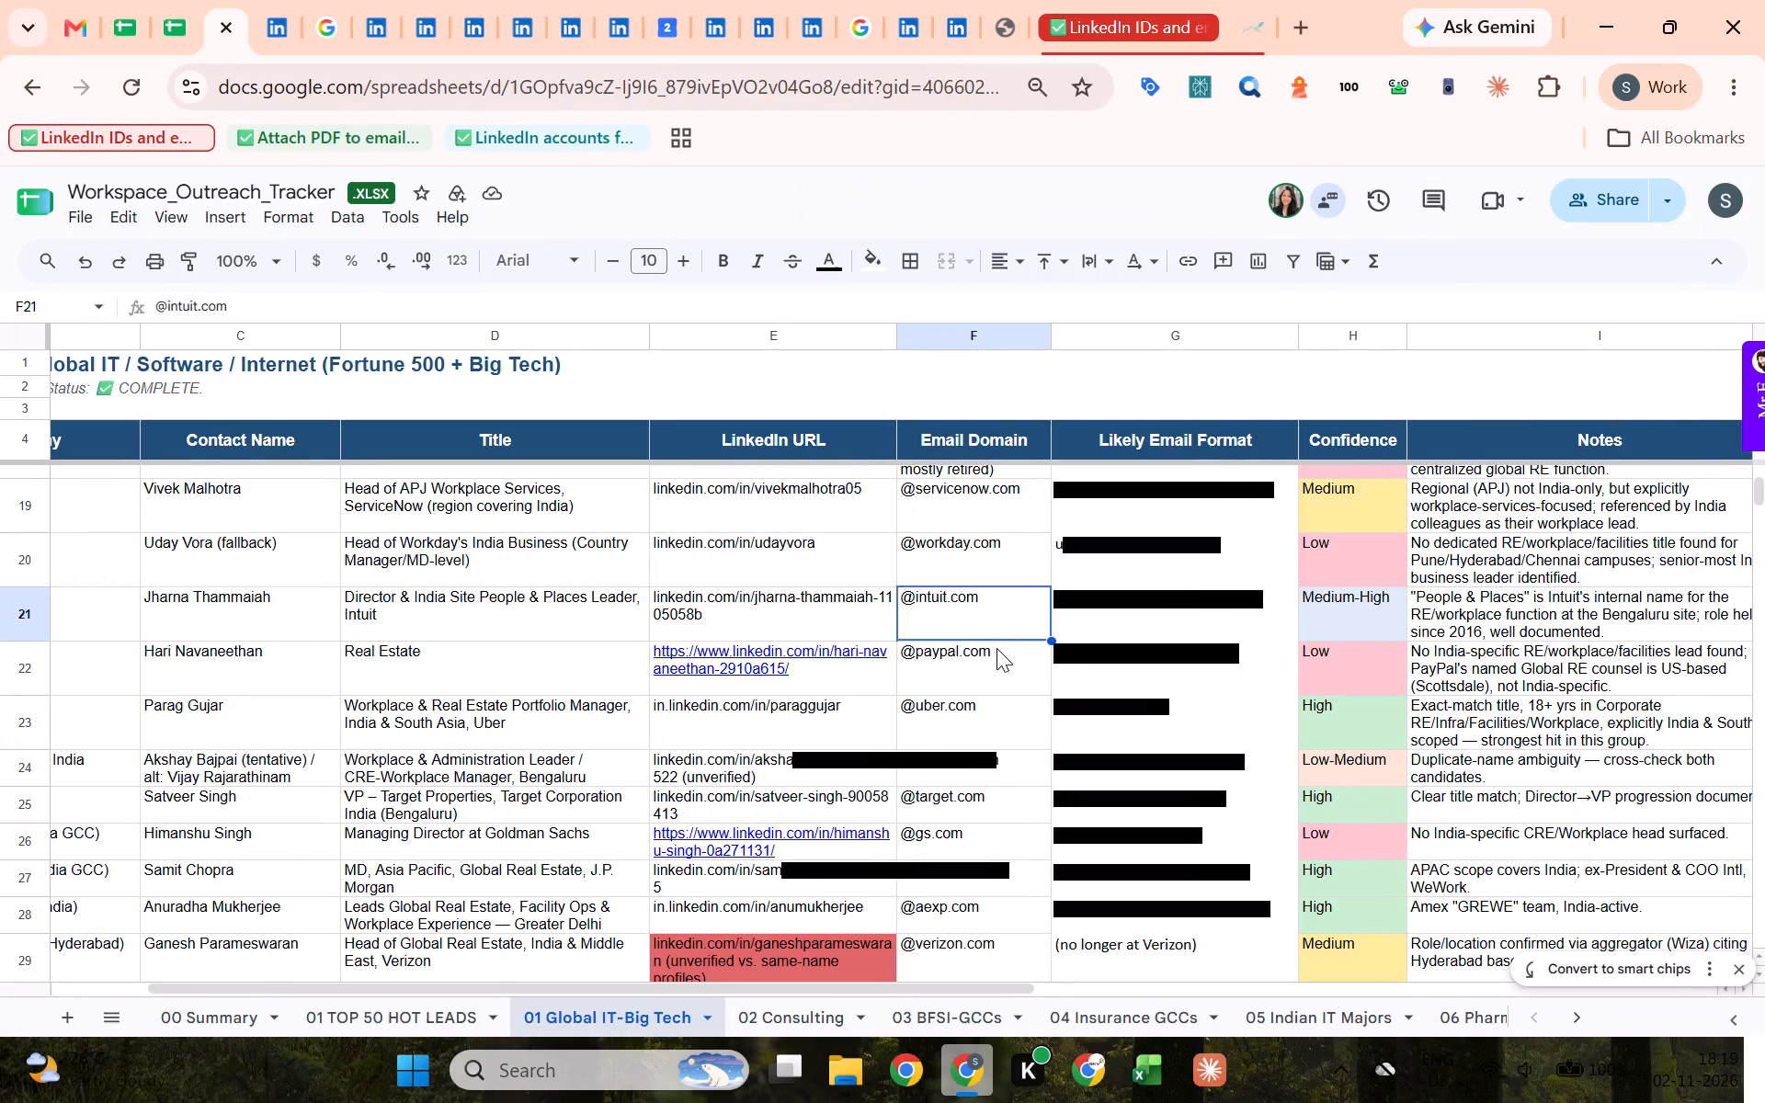
scroll(996, 648, "down", 1)
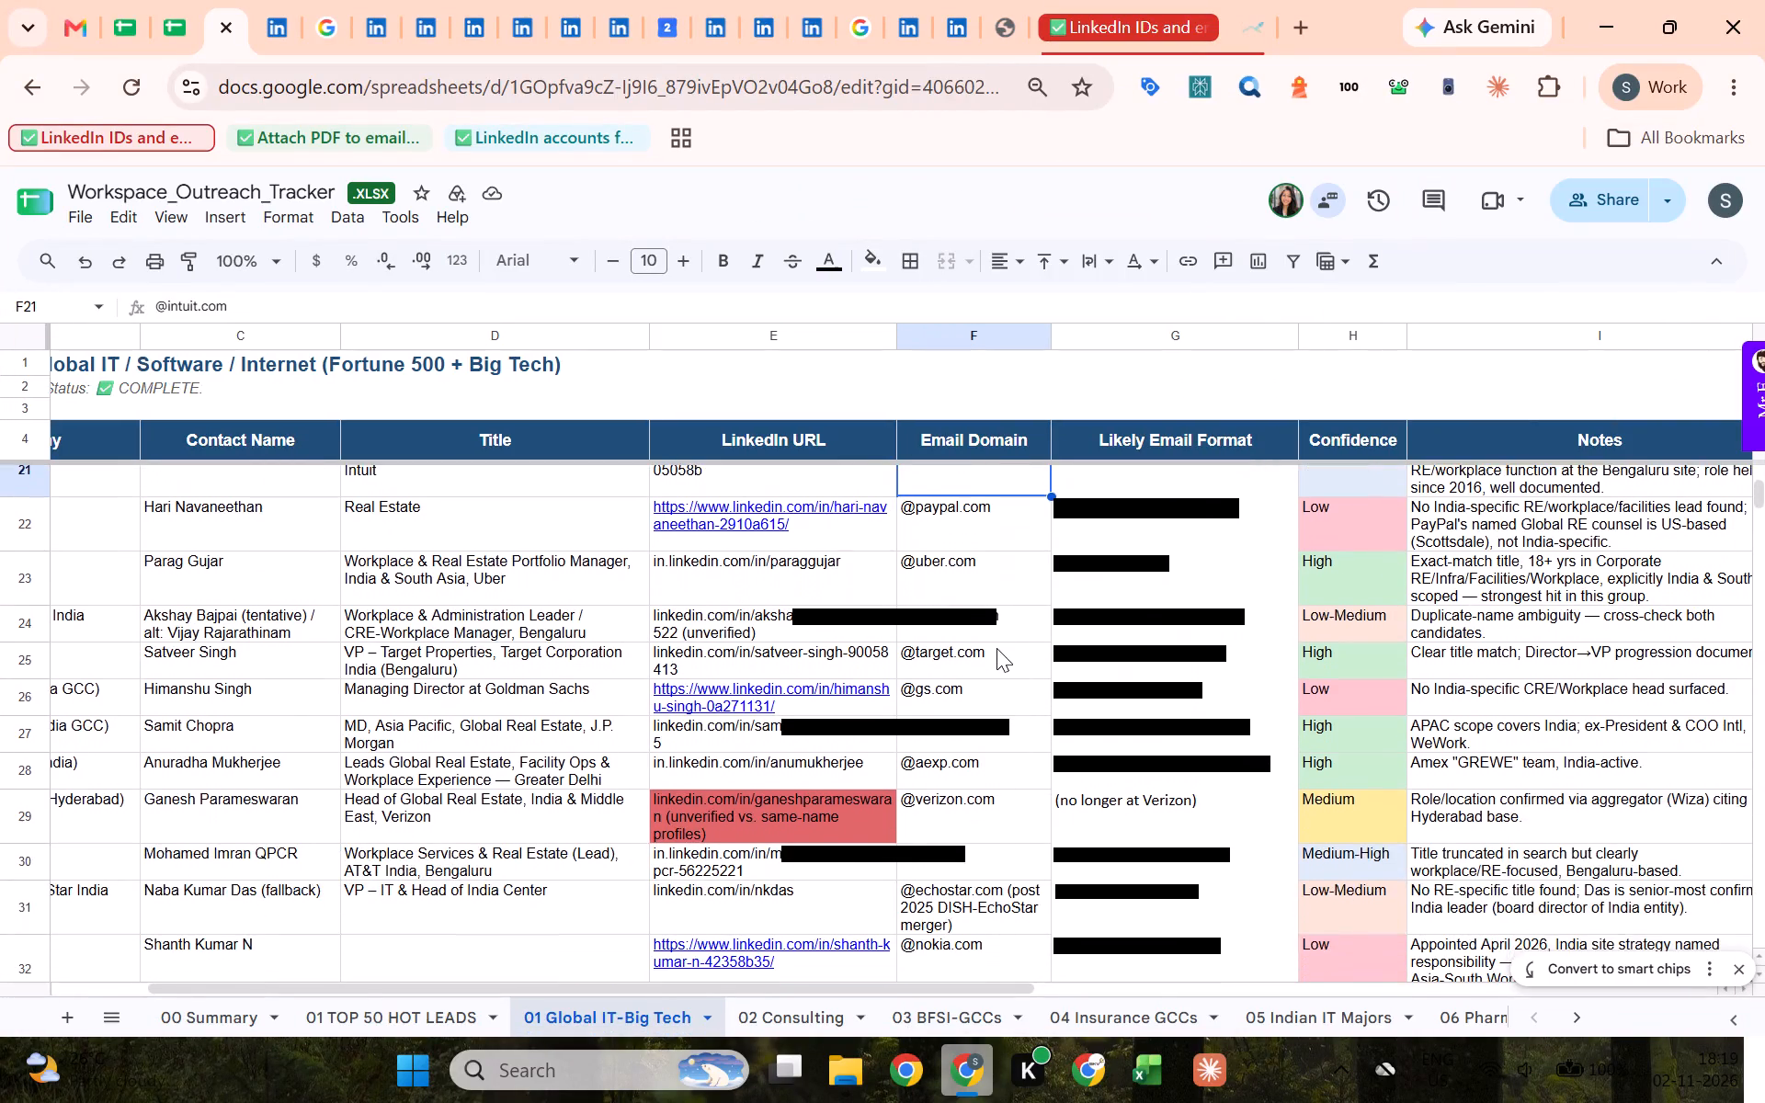
scroll(996, 648, "down", 1)
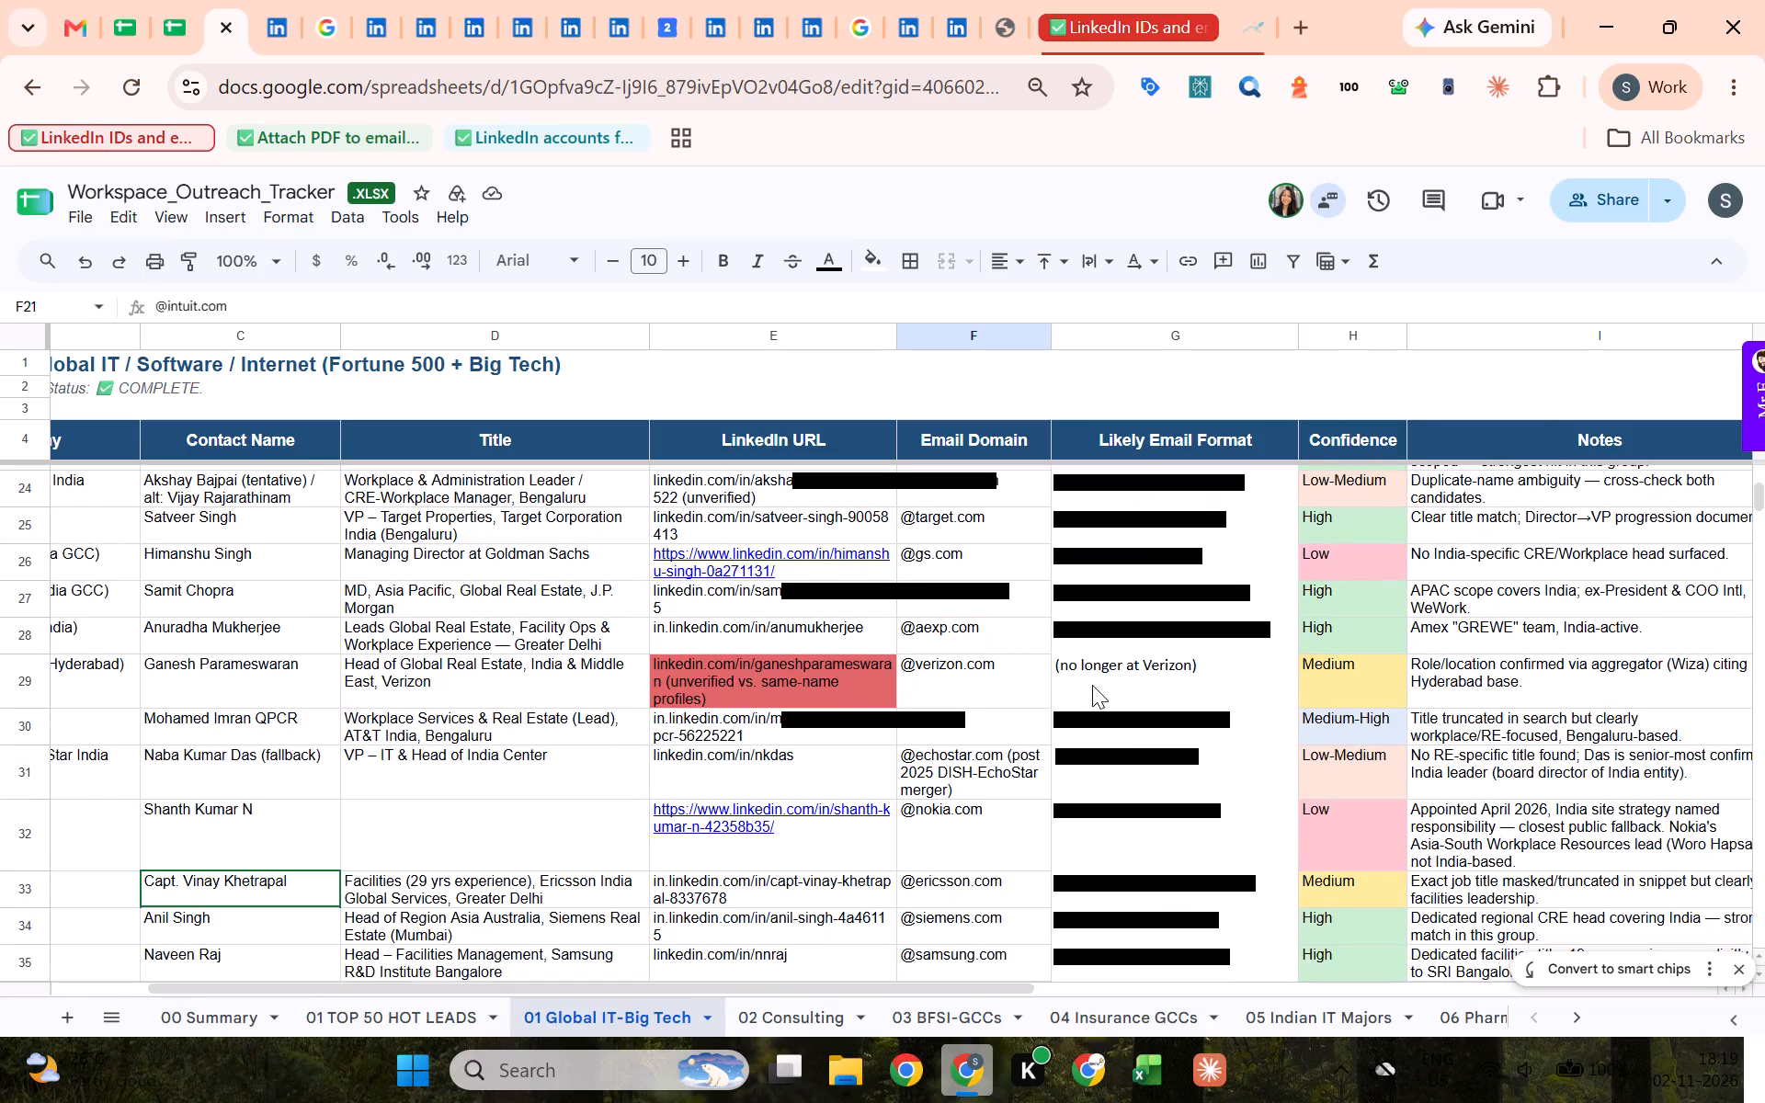
left_click(1133, 678)
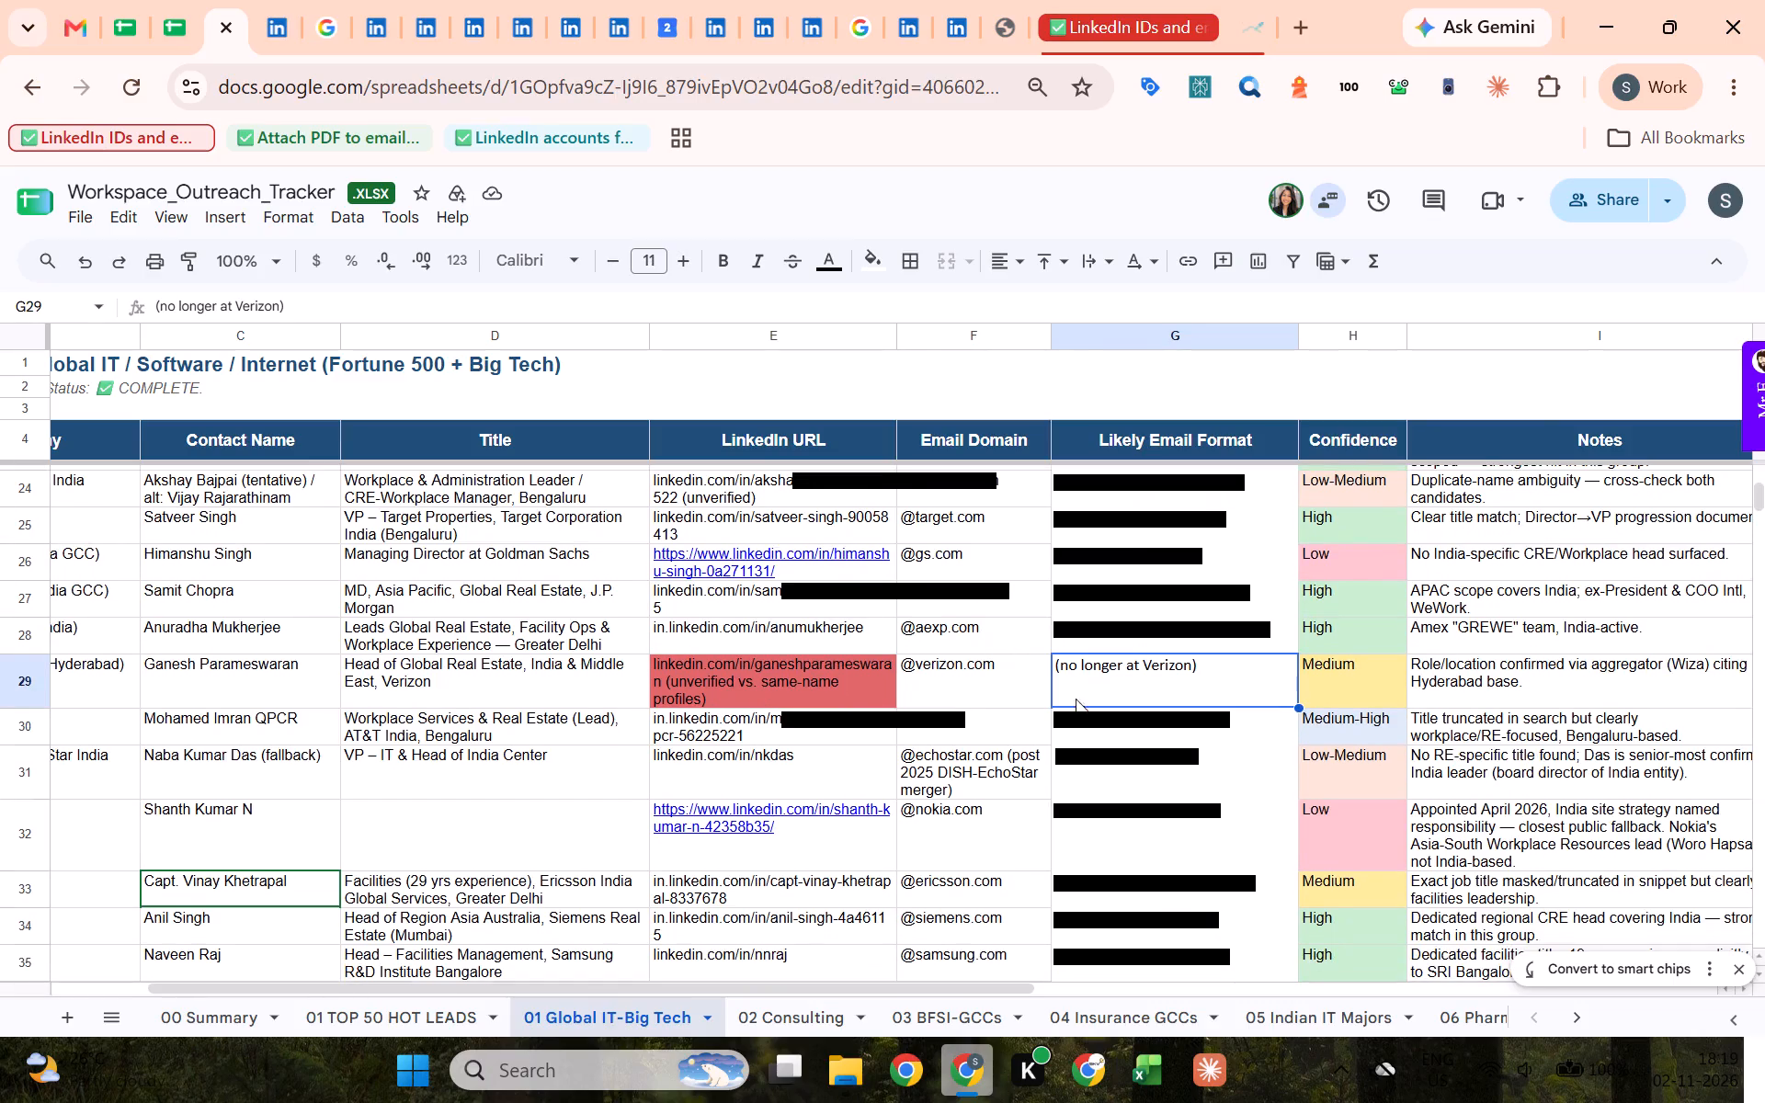
scroll(1104, 700, "down", 1)
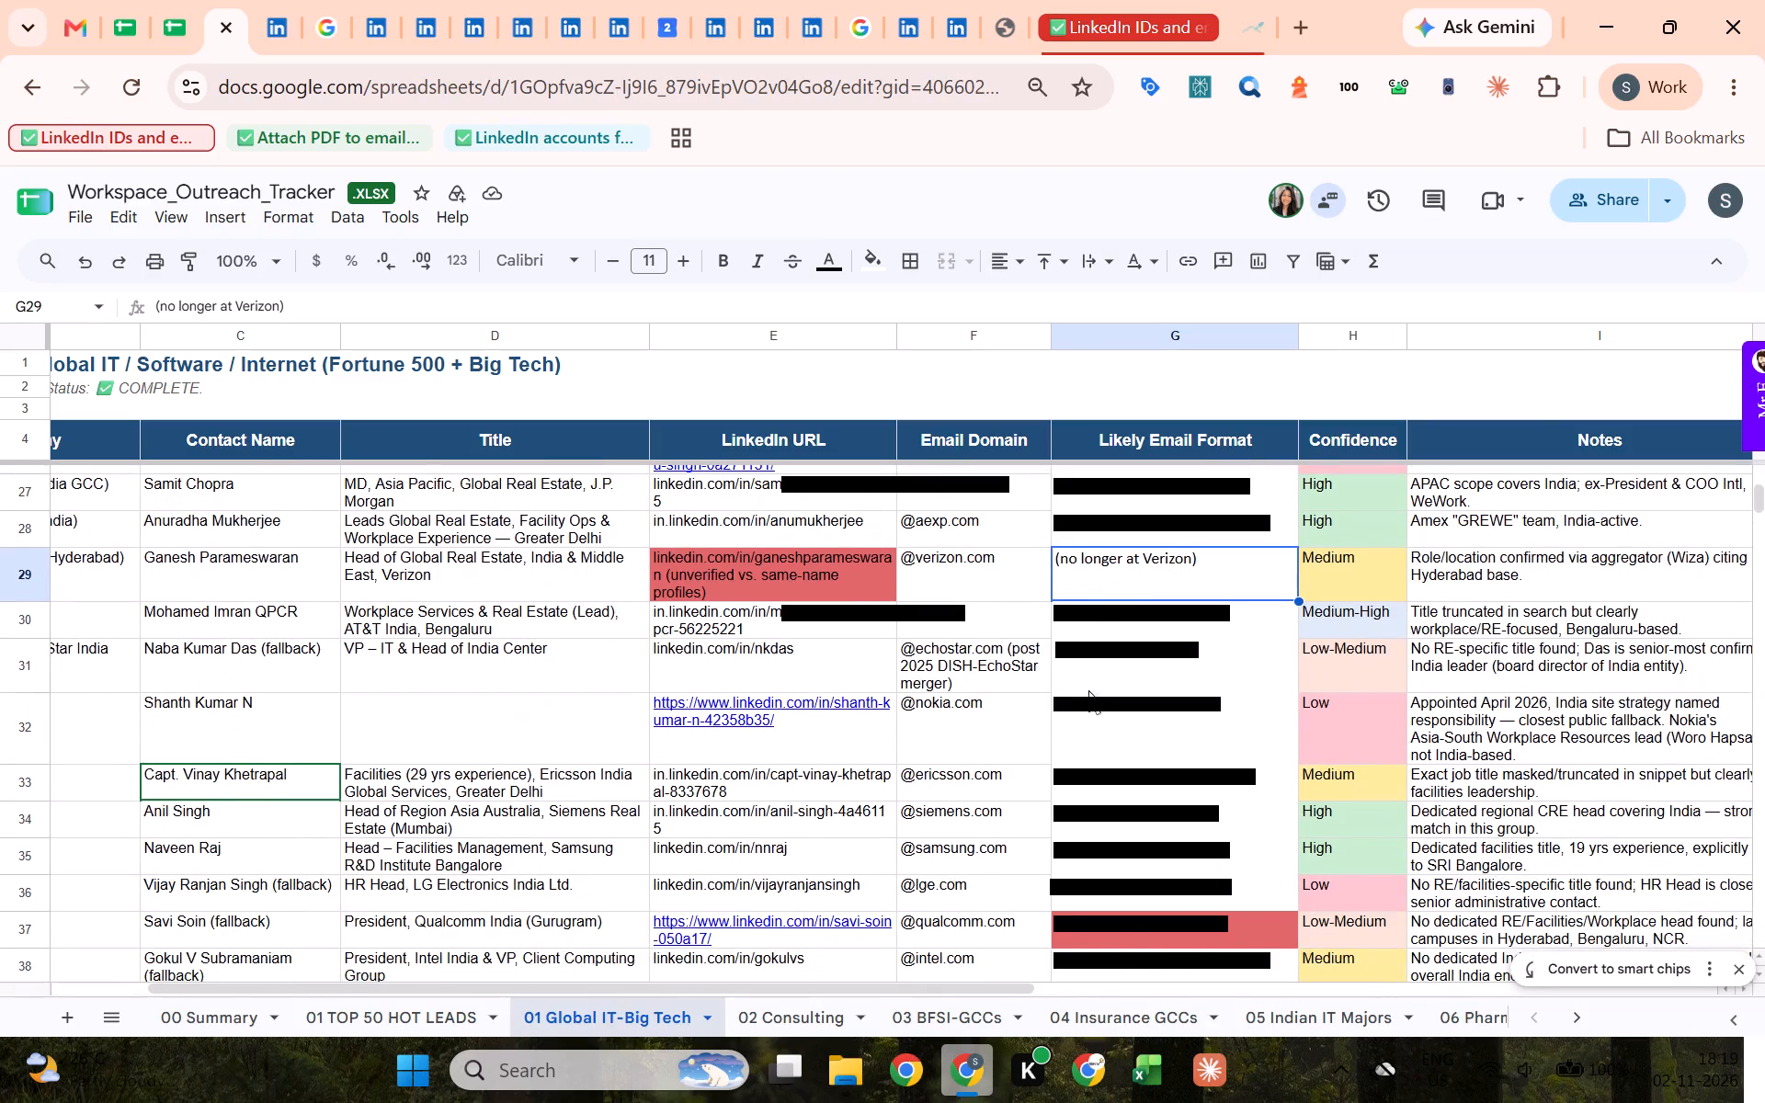
scroll(1131, 733, "down", 3)
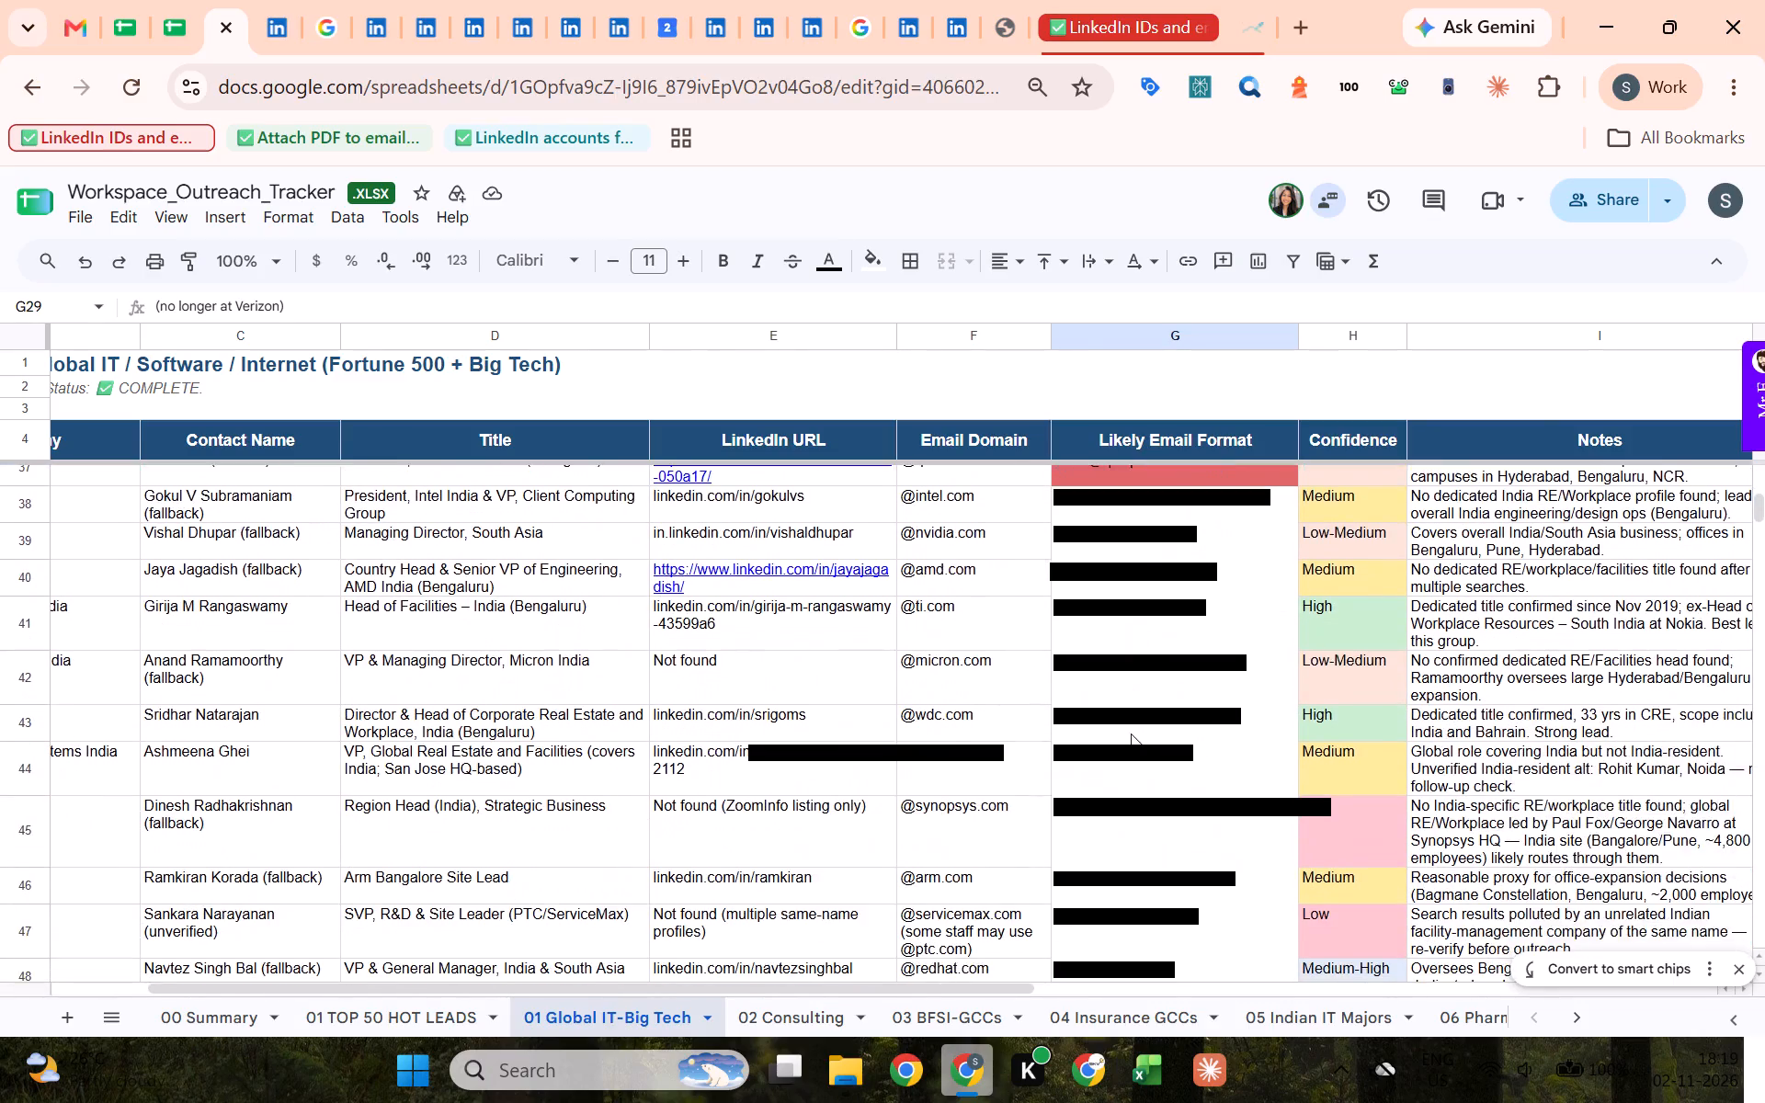
scroll(1131, 733, "down", 4)
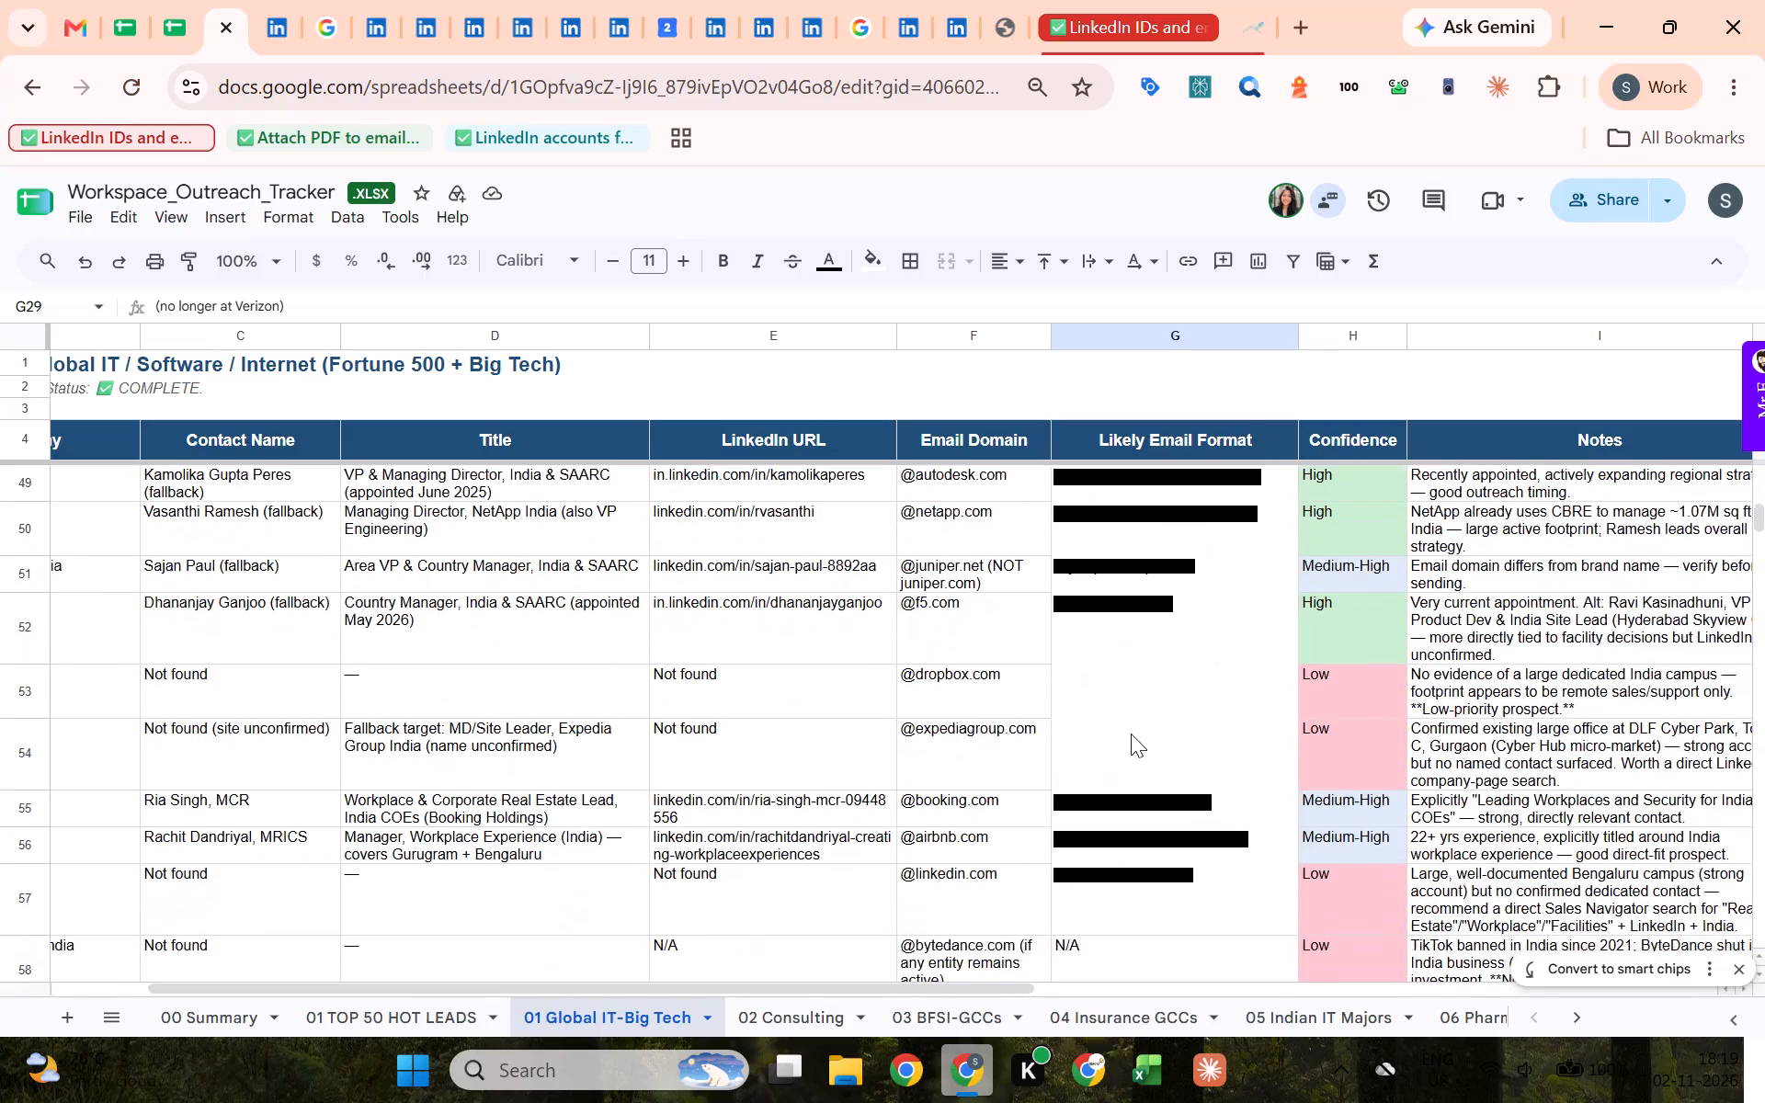
scroll(1131, 733, "down", 1)
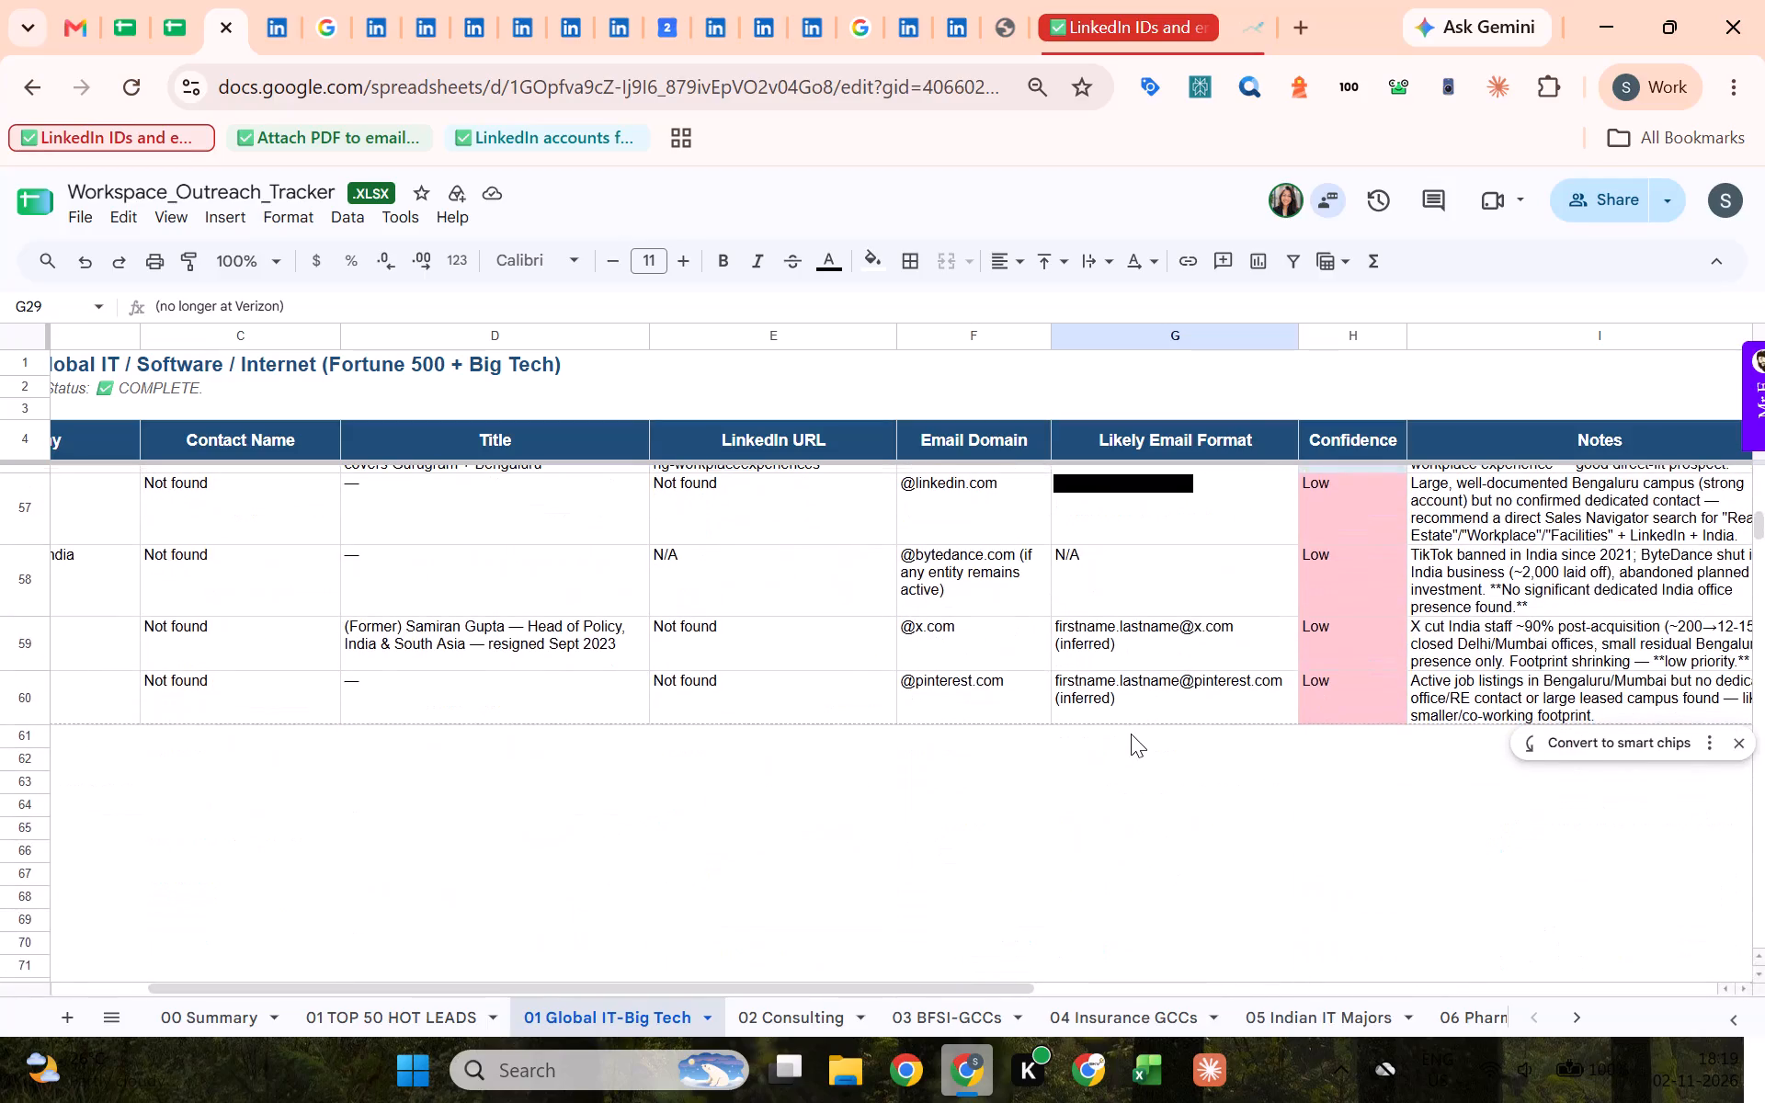
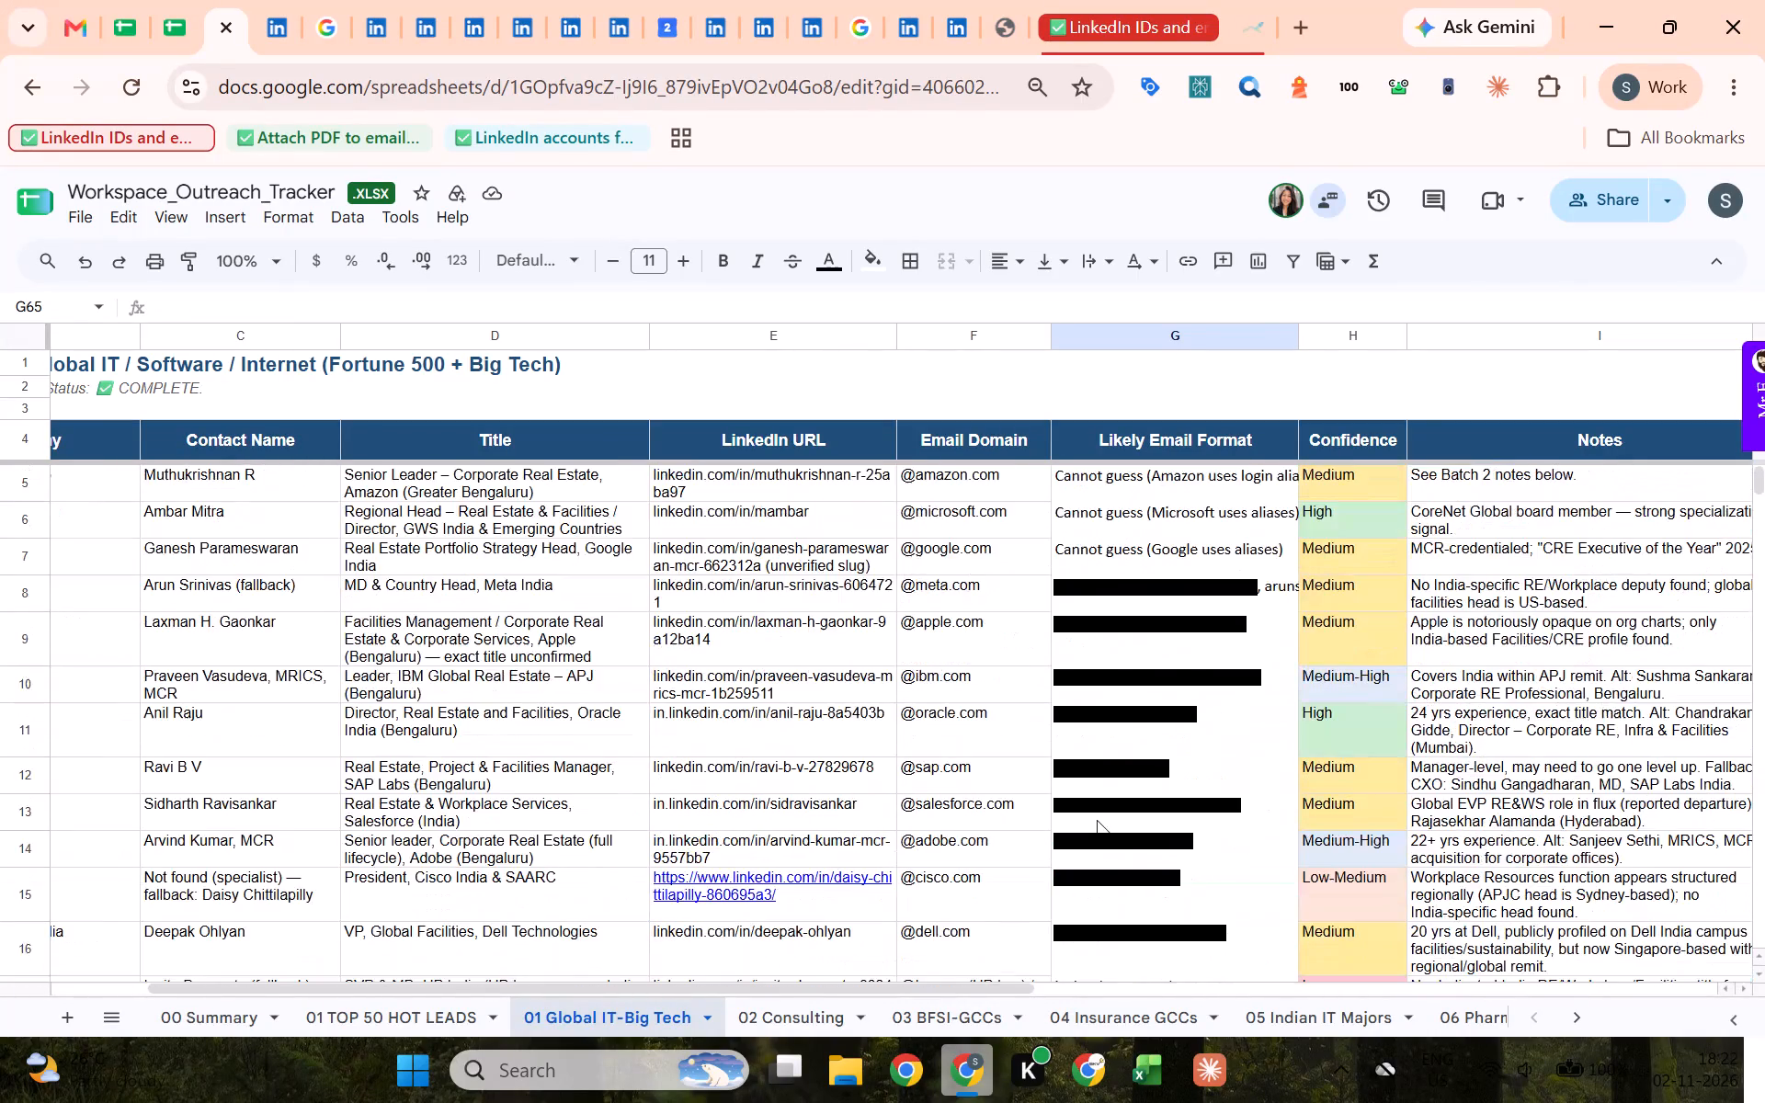
Find the orange-highlighted Nokia India row in 01 Global IT-Big Tech and open its contact's LinkedIn profile.
scroll(1097, 820, "up", 3)
scroll(1097, 820, "down", 3)
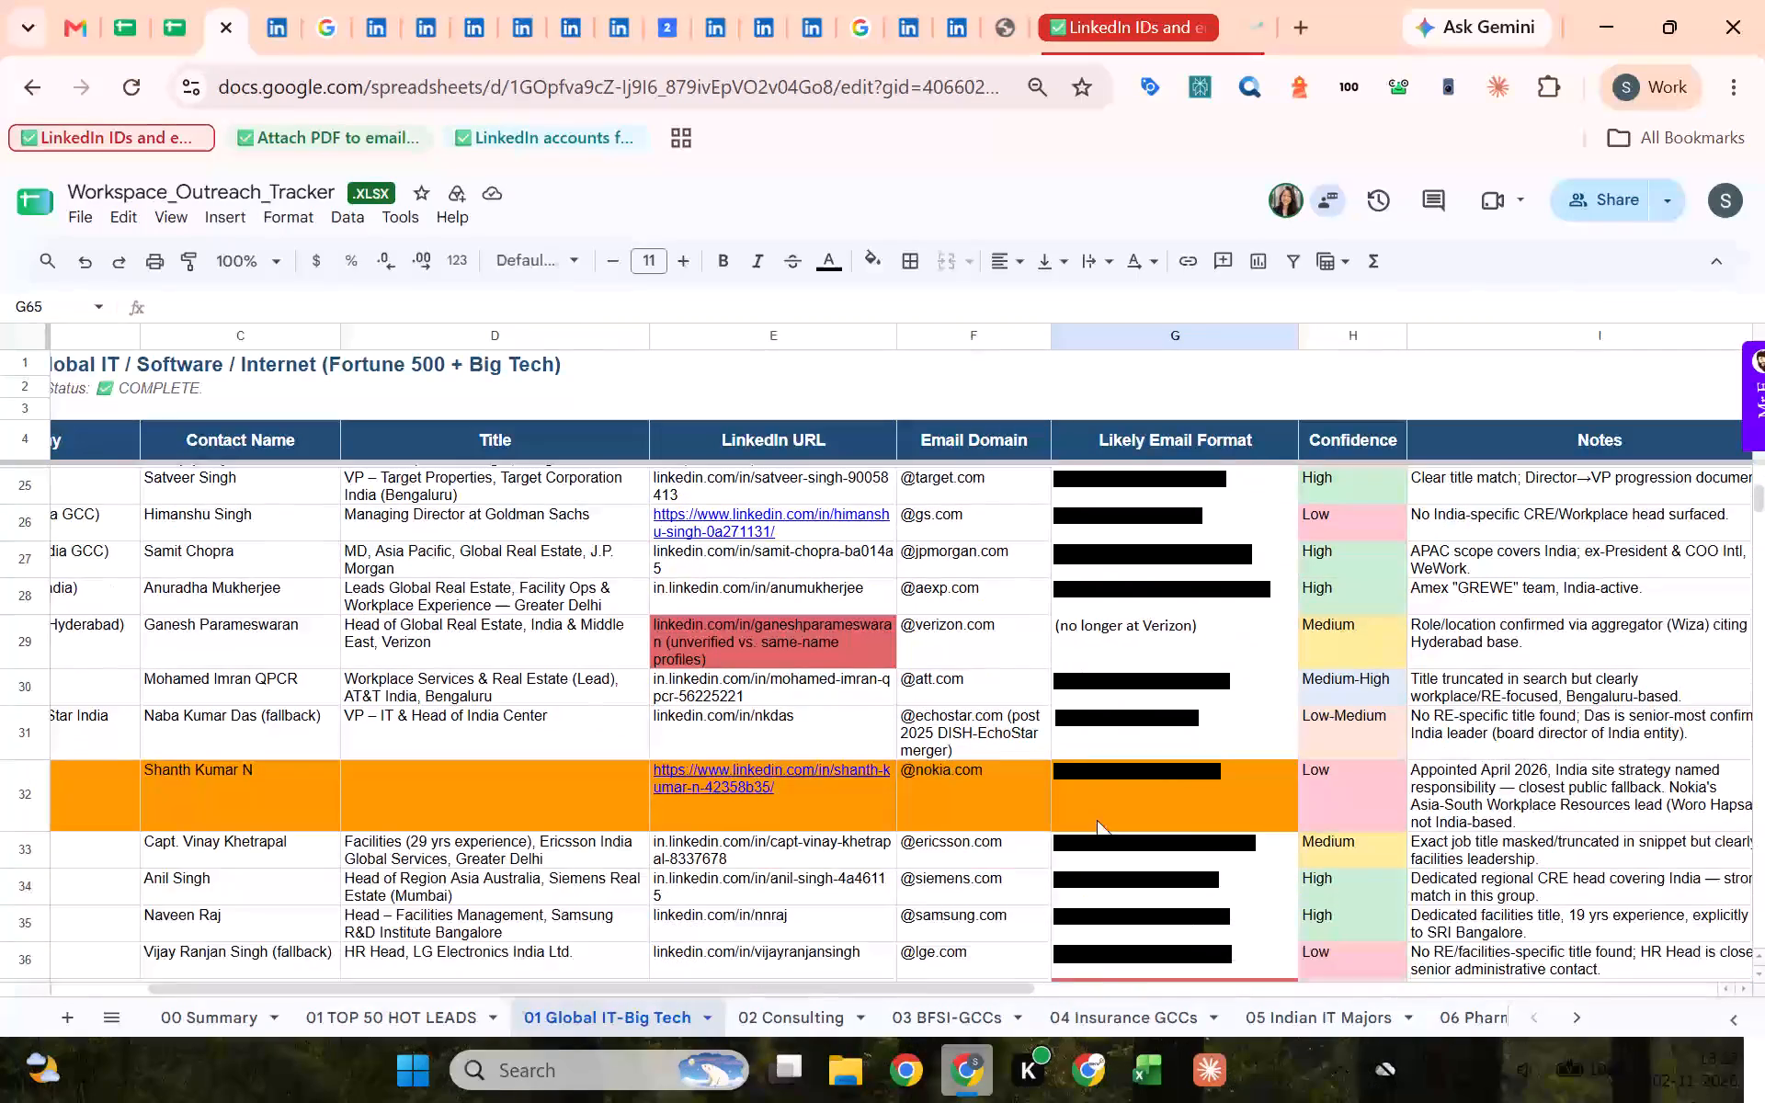
scroll(1097, 820, "down", 4)
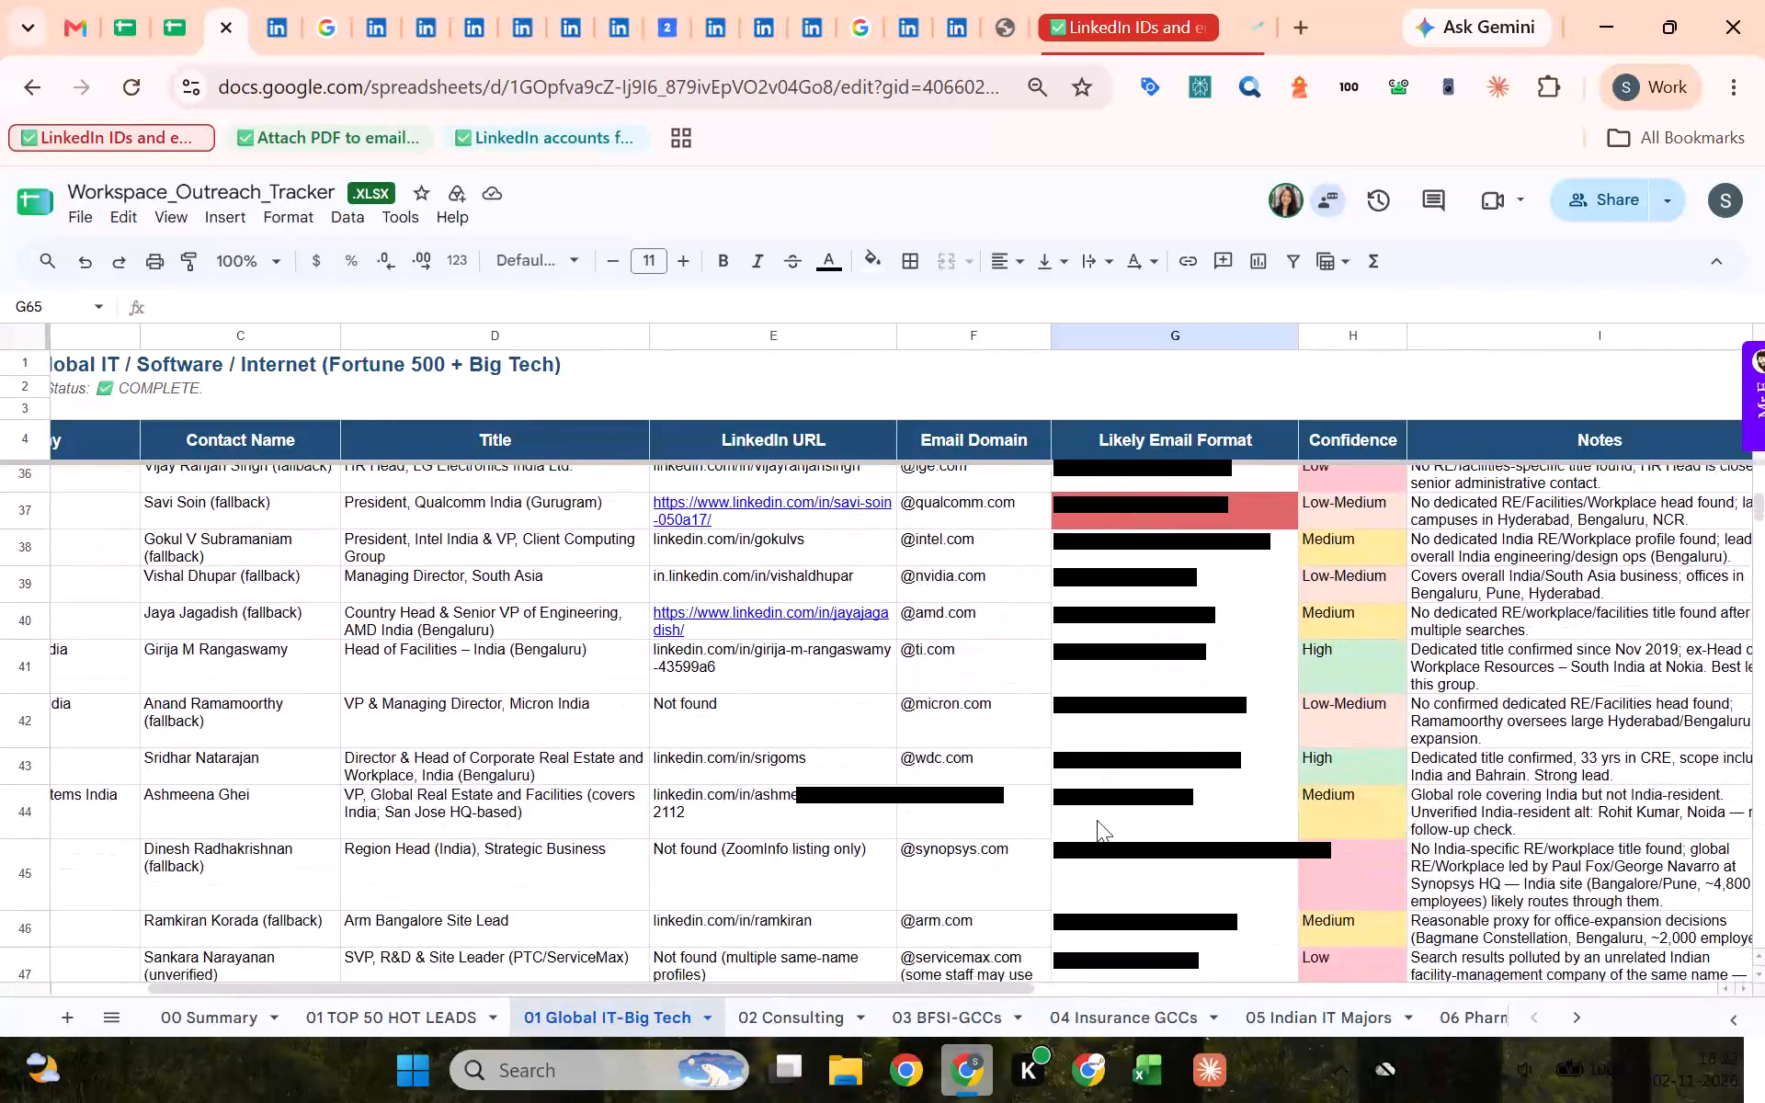
scroll(1097, 820, "down", 2)
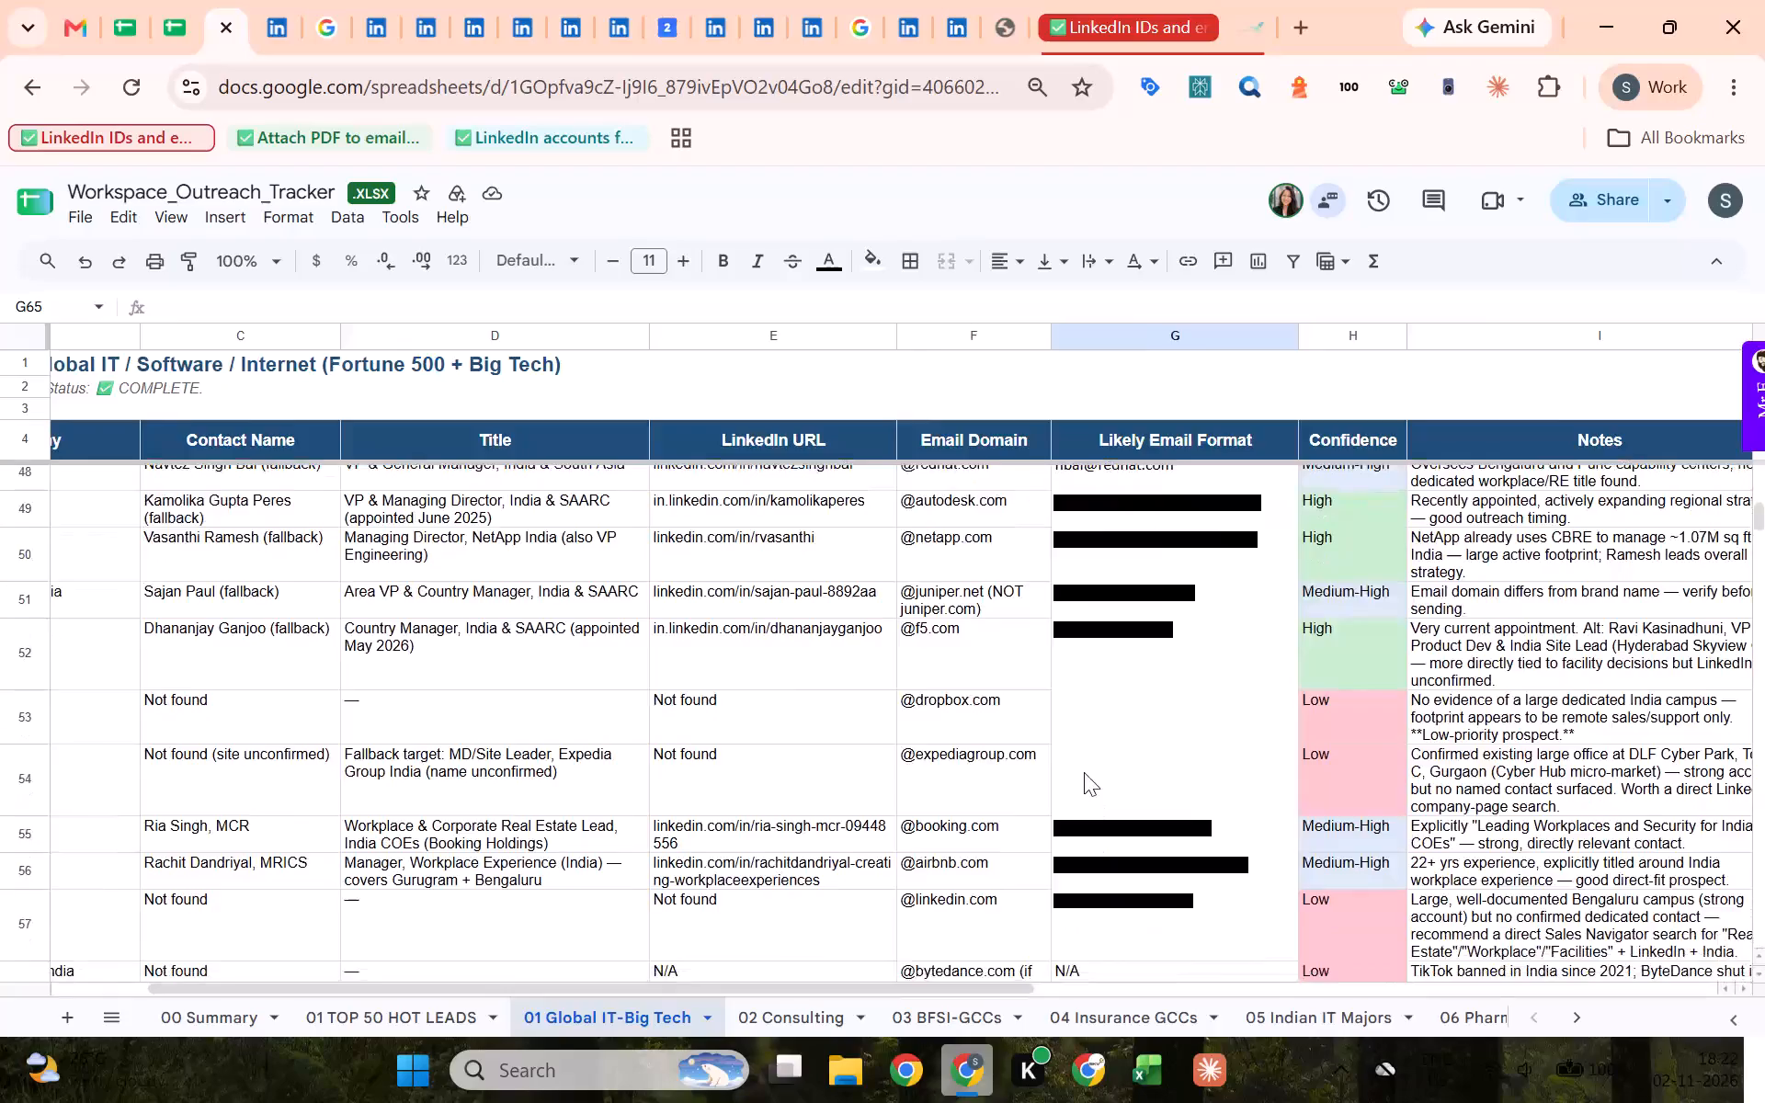
scroll(1084, 772, "right", 4)
scroll(1084, 772, "up", 15)
scroll(1084, 772, "down", 1)
left_click(916, 697)
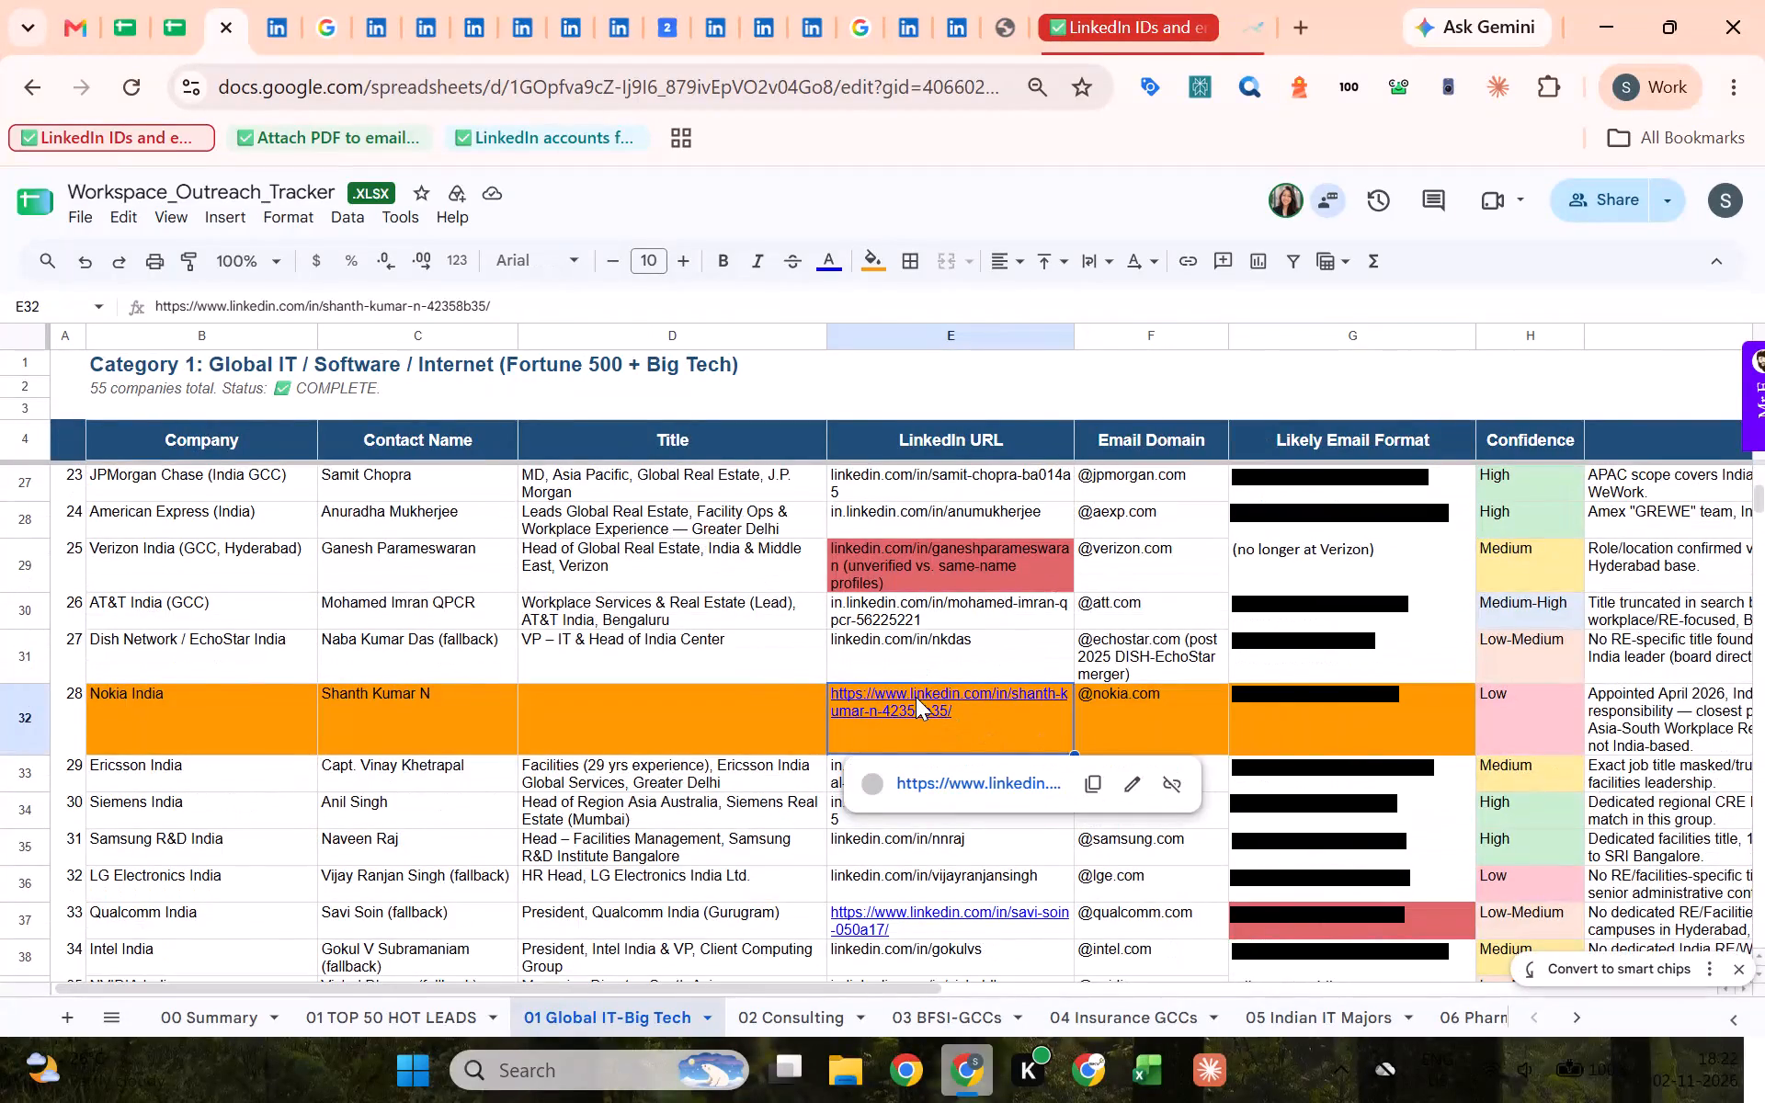
left_click(942, 783)
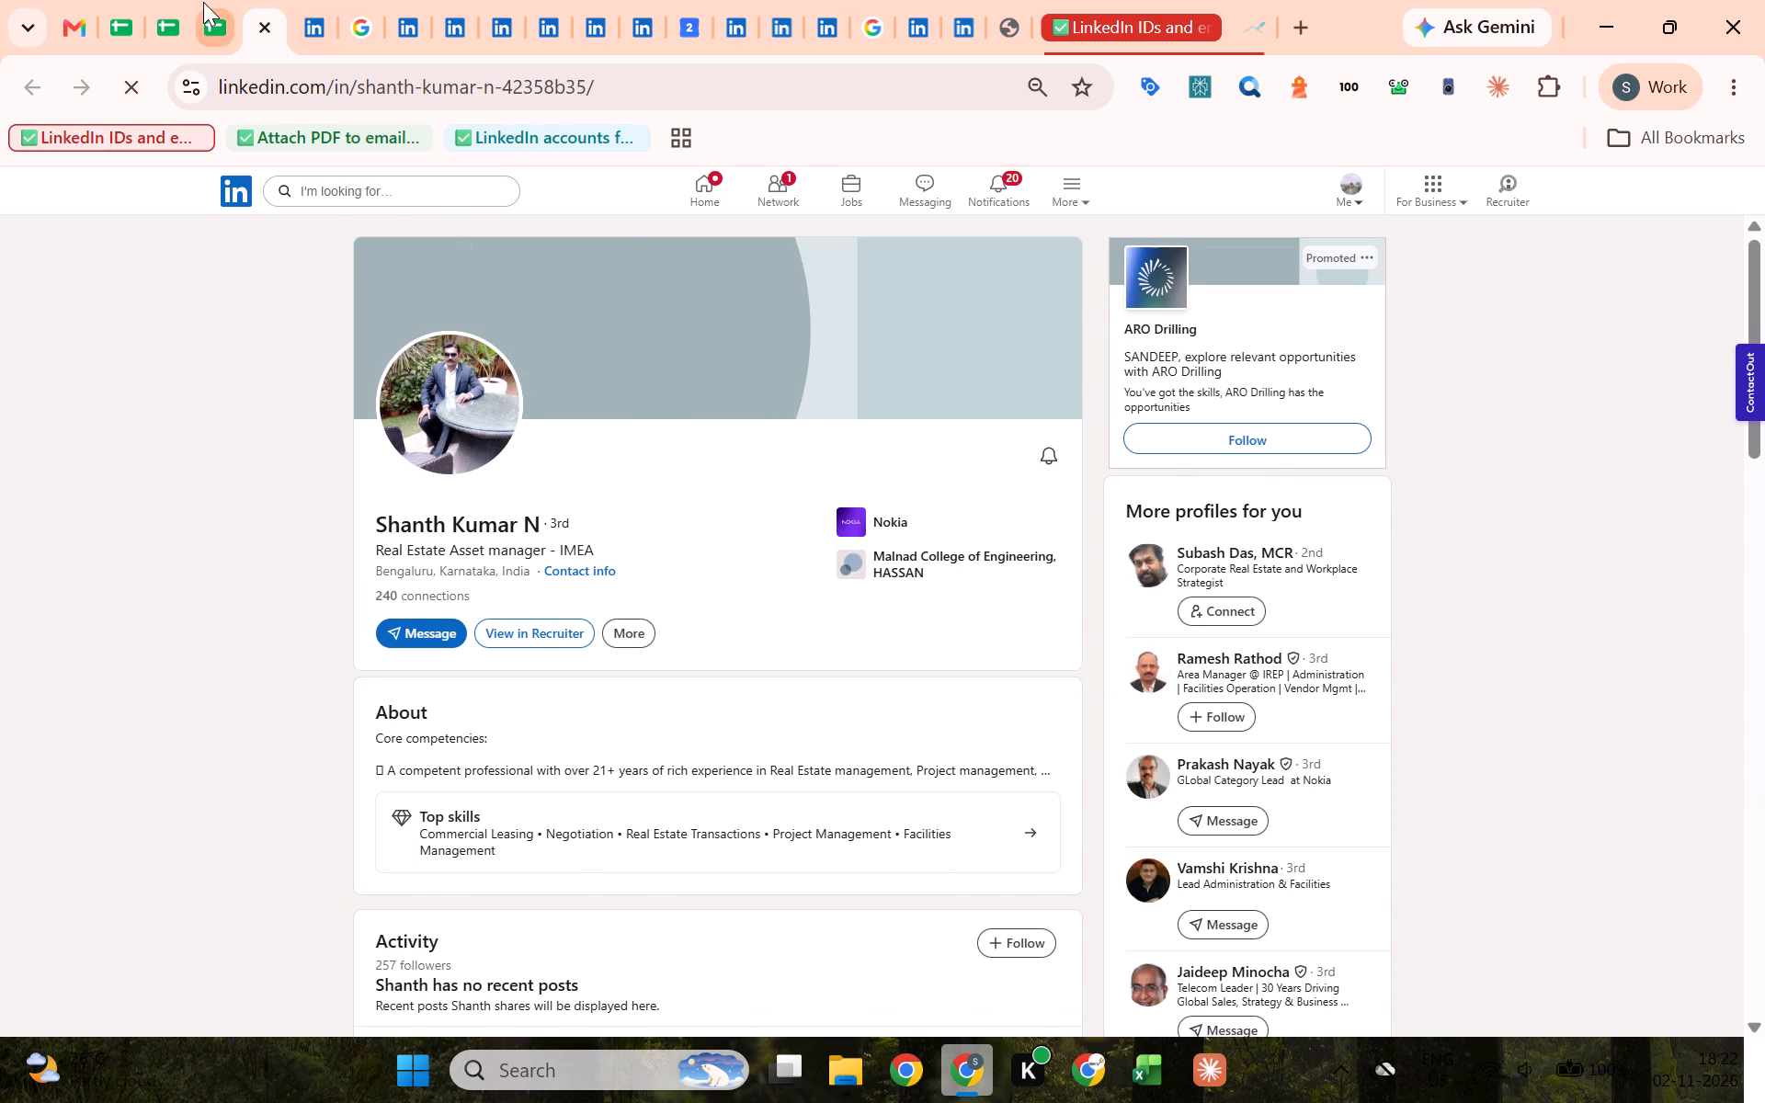
left_click(203, 2)
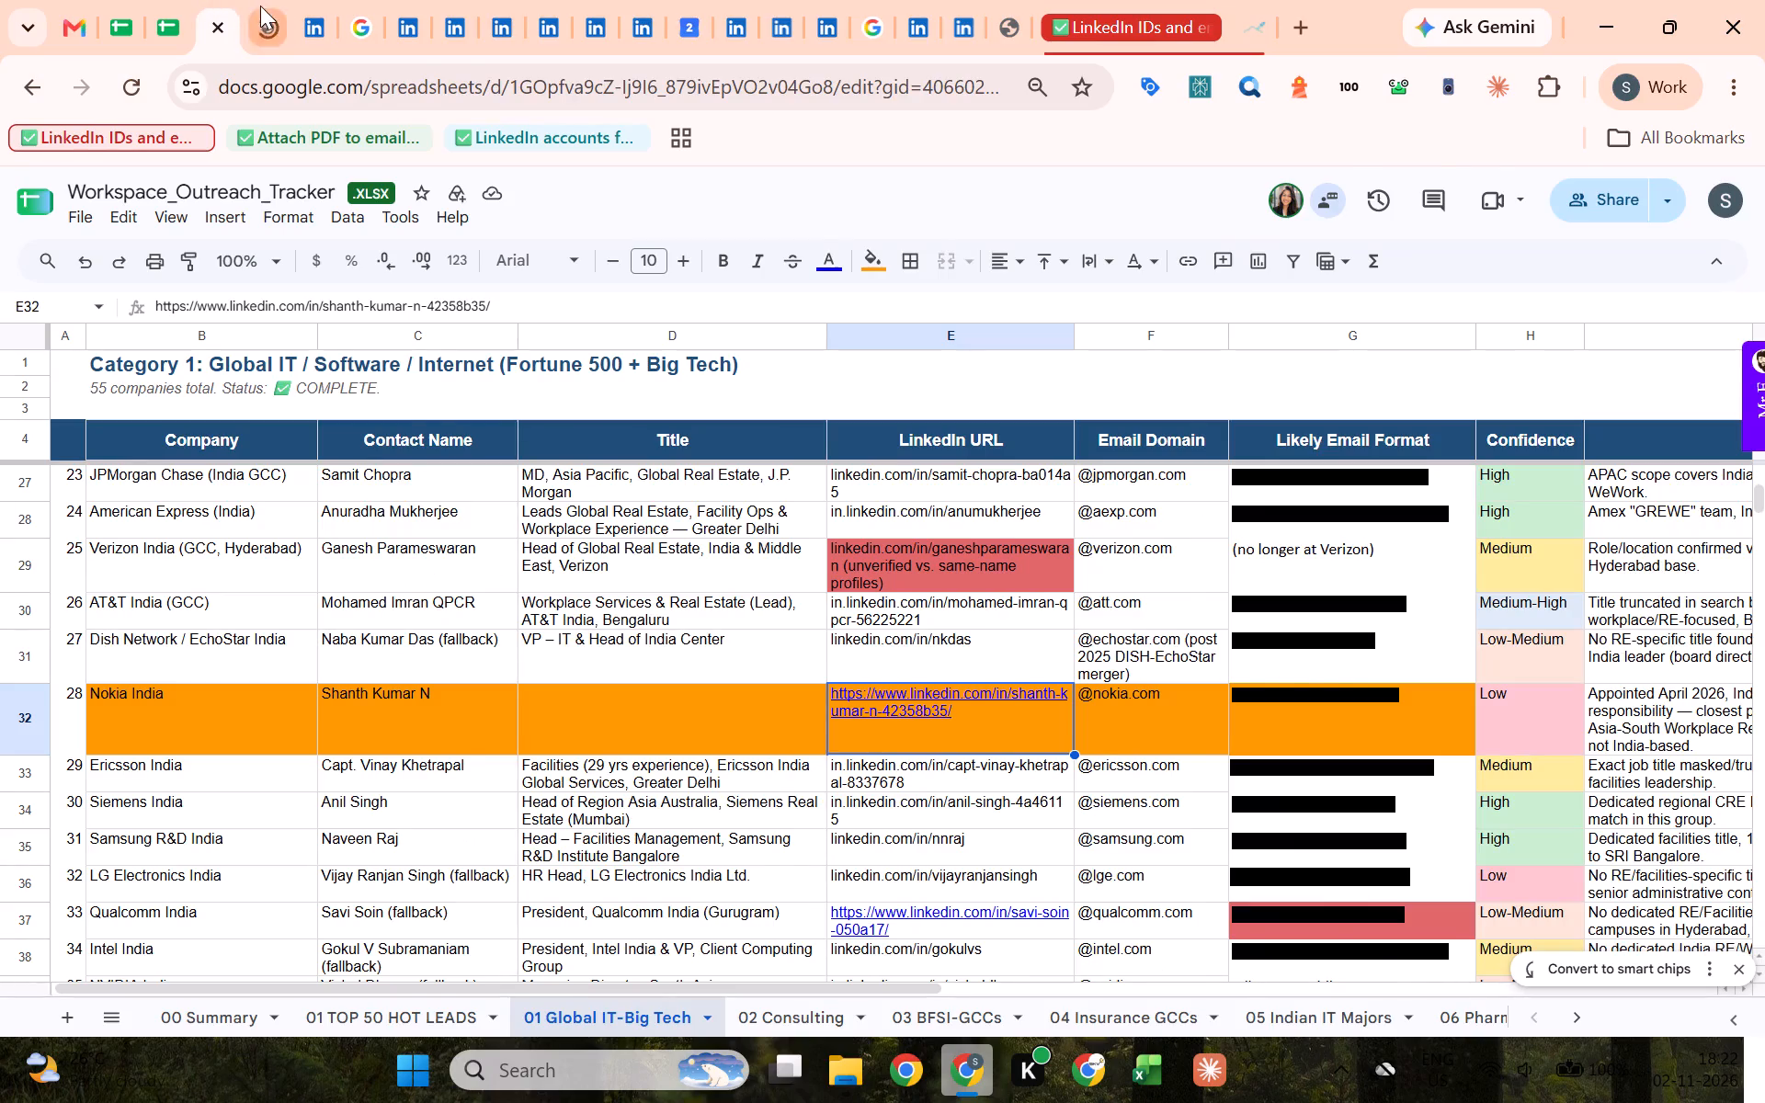
left_click(260, 6)
Look up the Nokia India contact's details with ContactOut.
left_click(1548, 91)
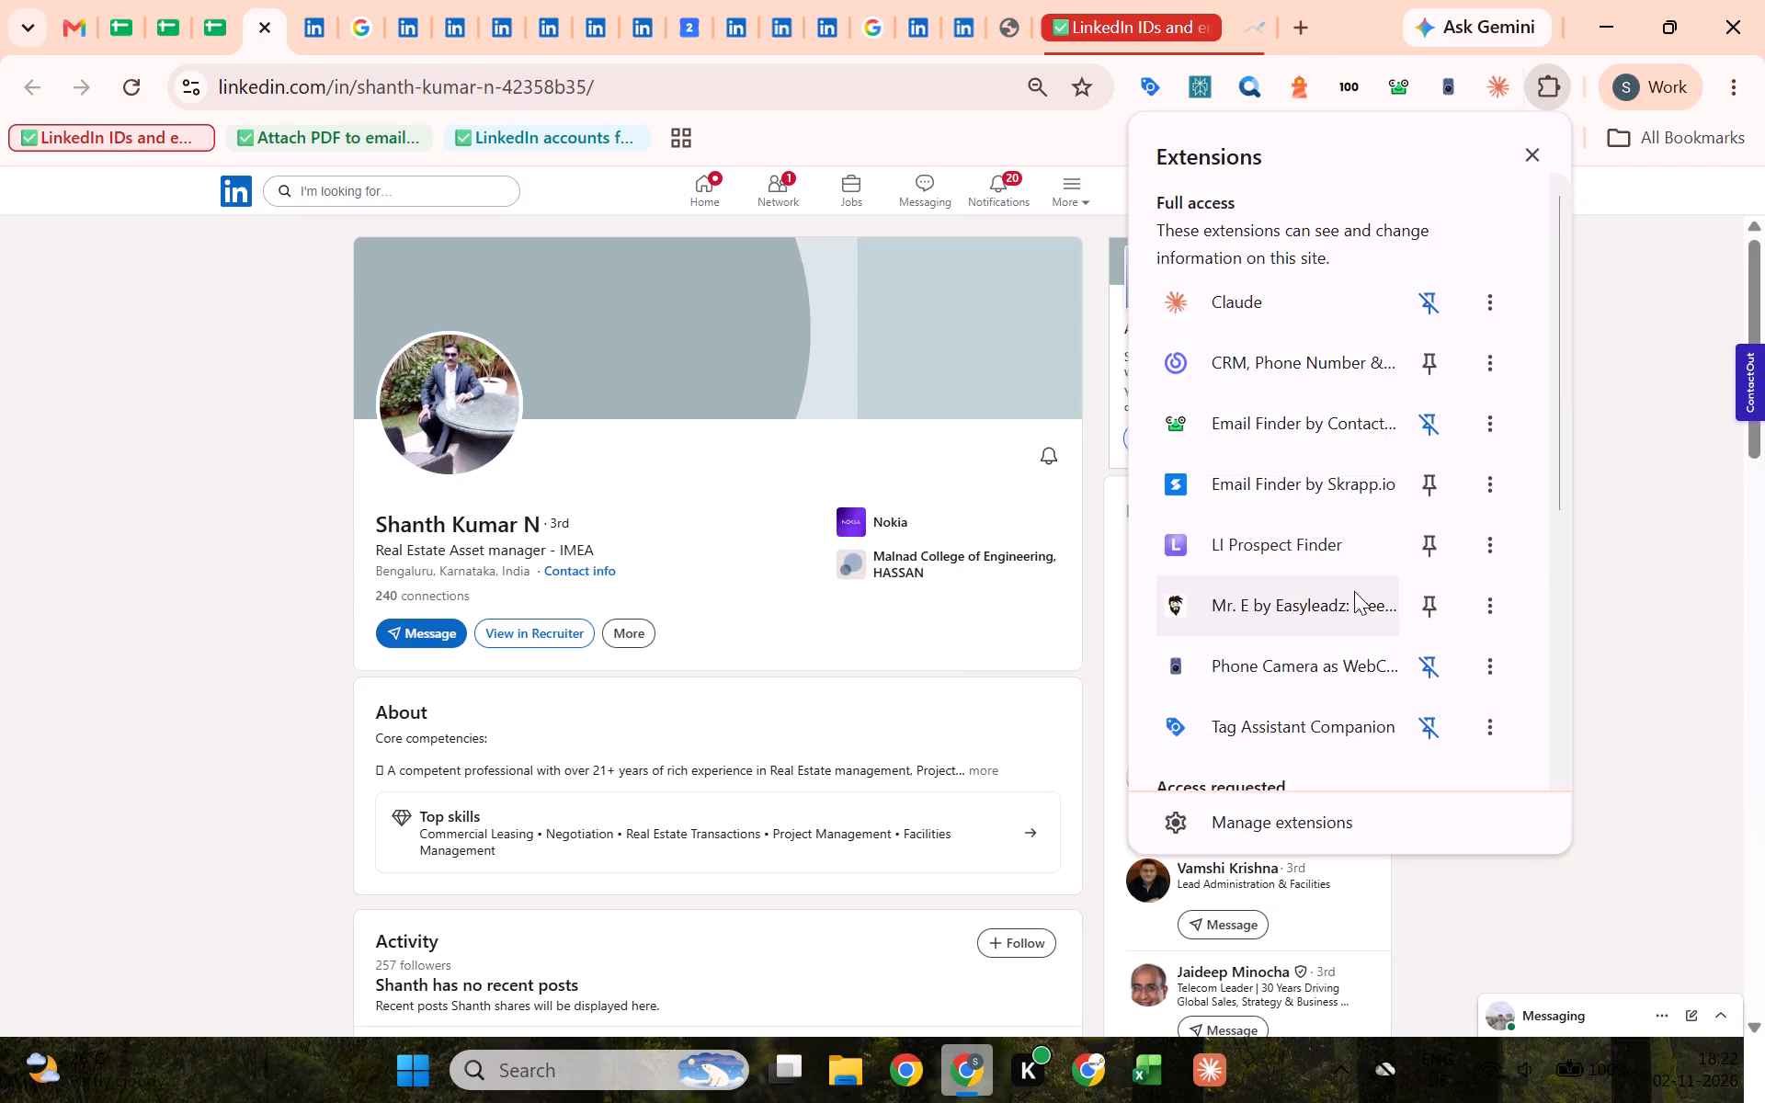
left_click(1273, 434)
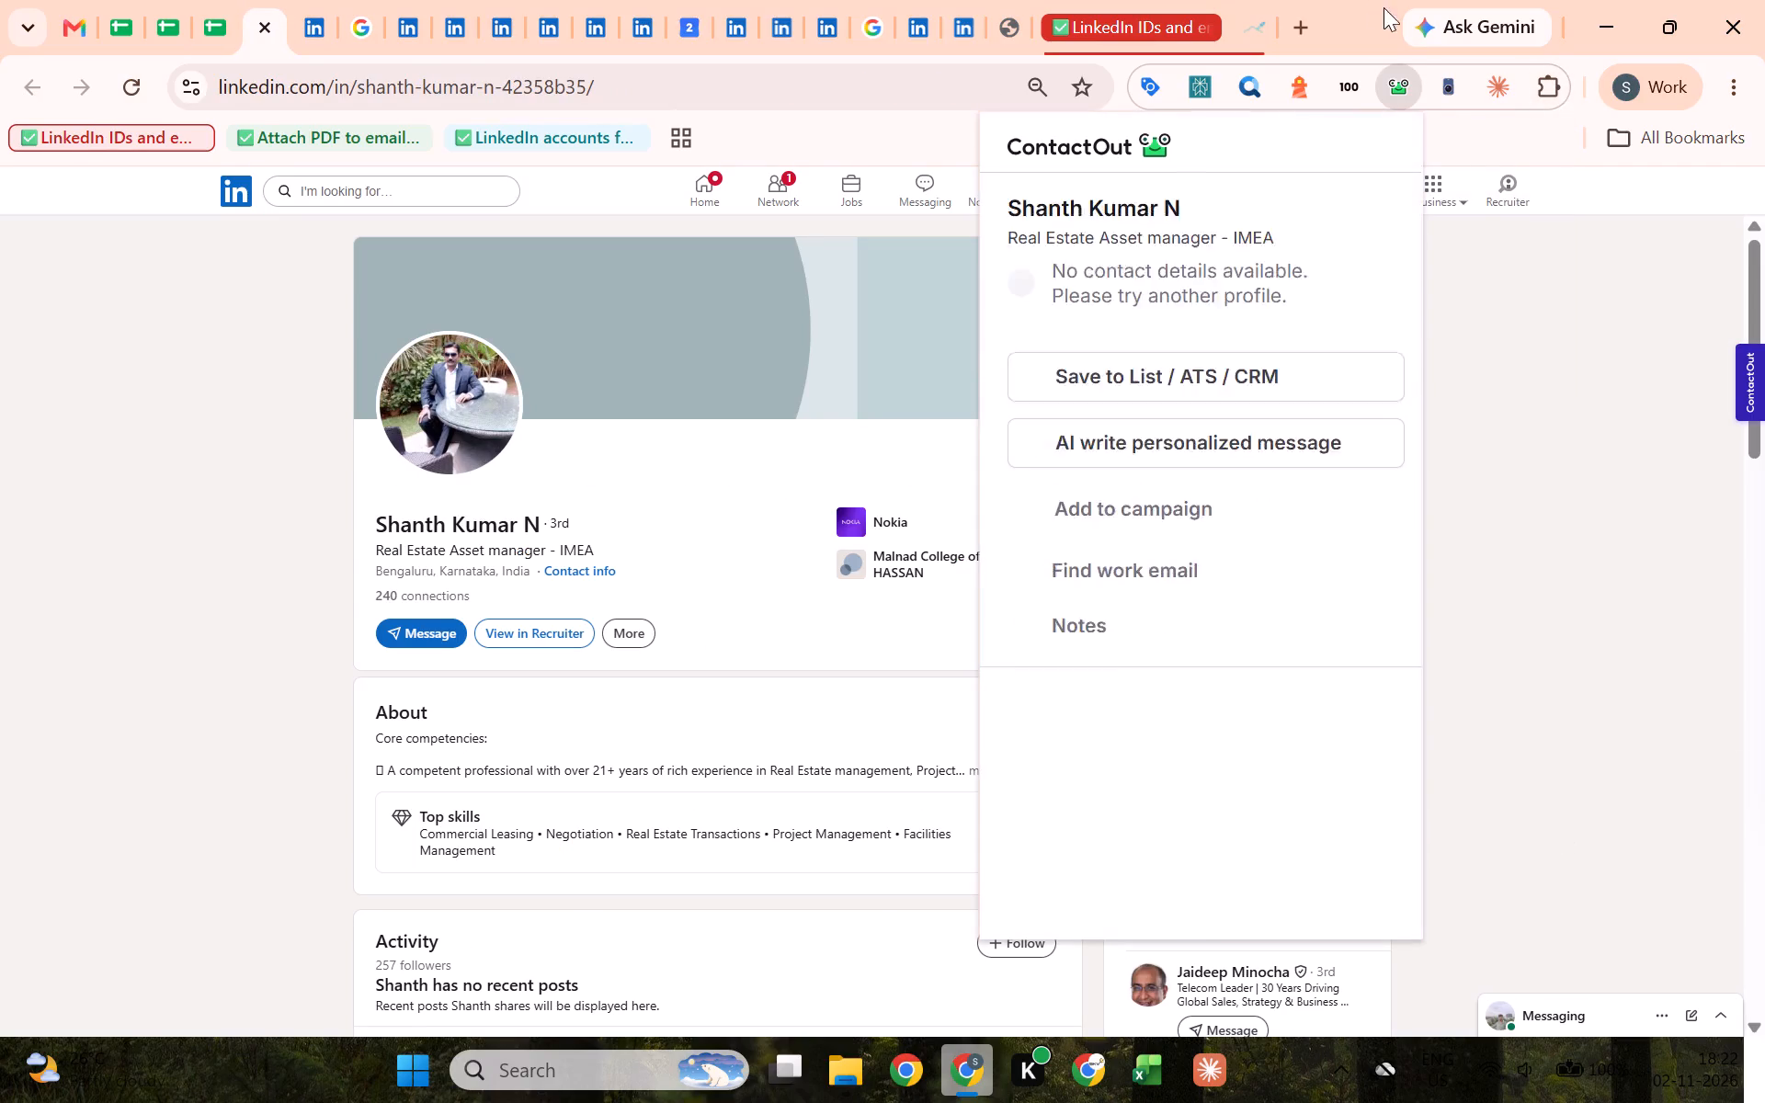
Reveal the Nokia India contact's email addresses with Mr. E and copy them.
left_click(1543, 88)
left_click(1281, 615)
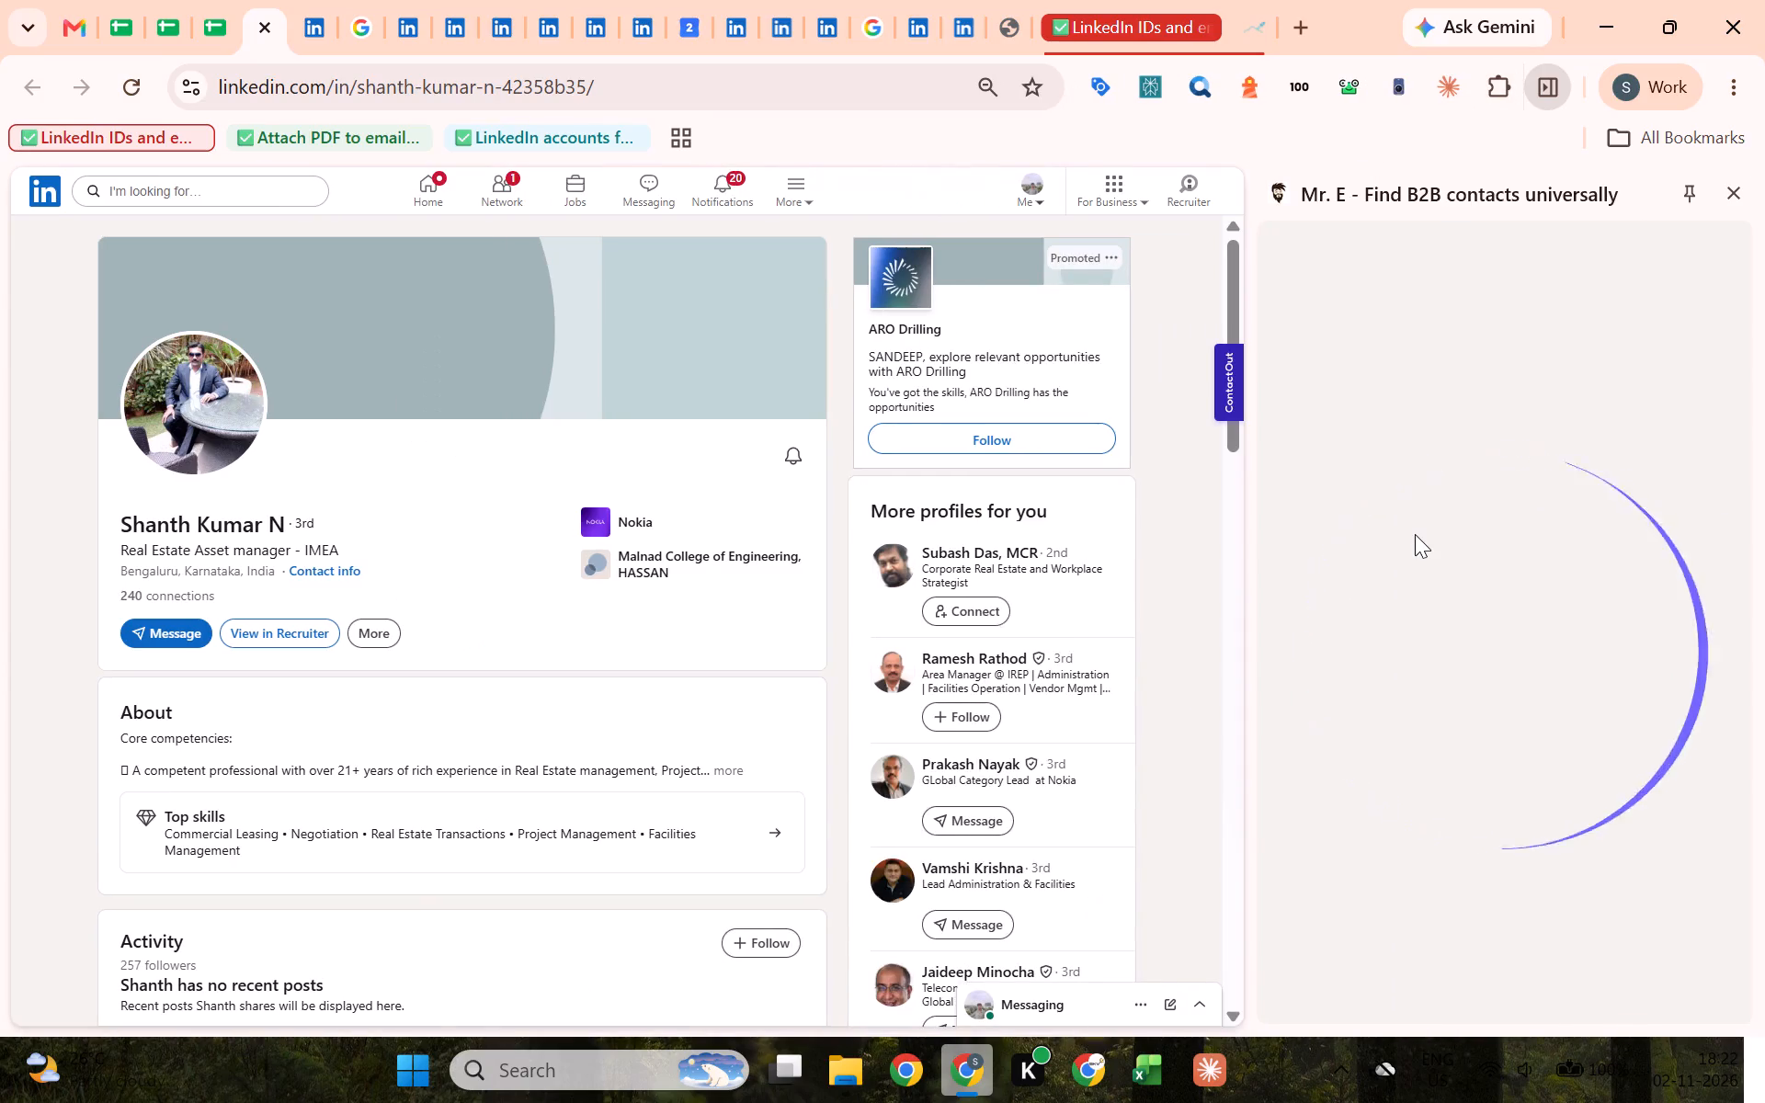
left_click(1606, 547)
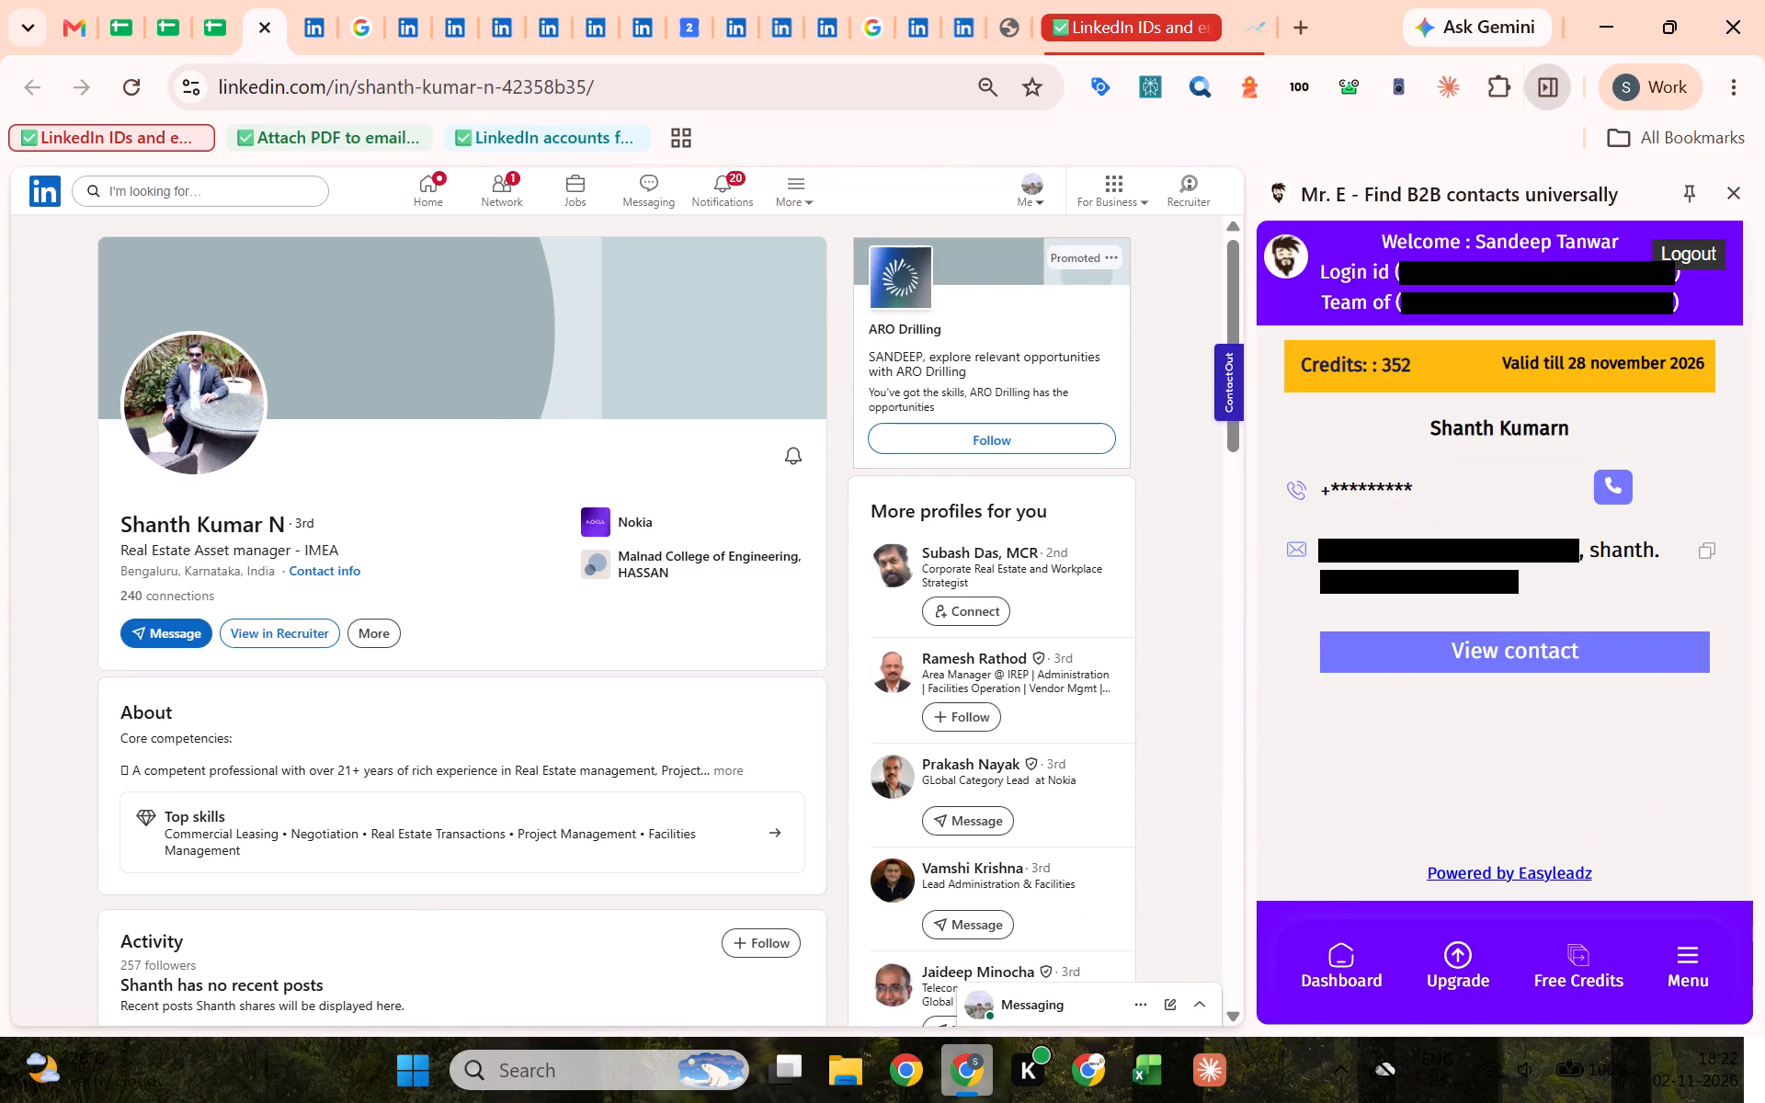
left_click(1710, 551)
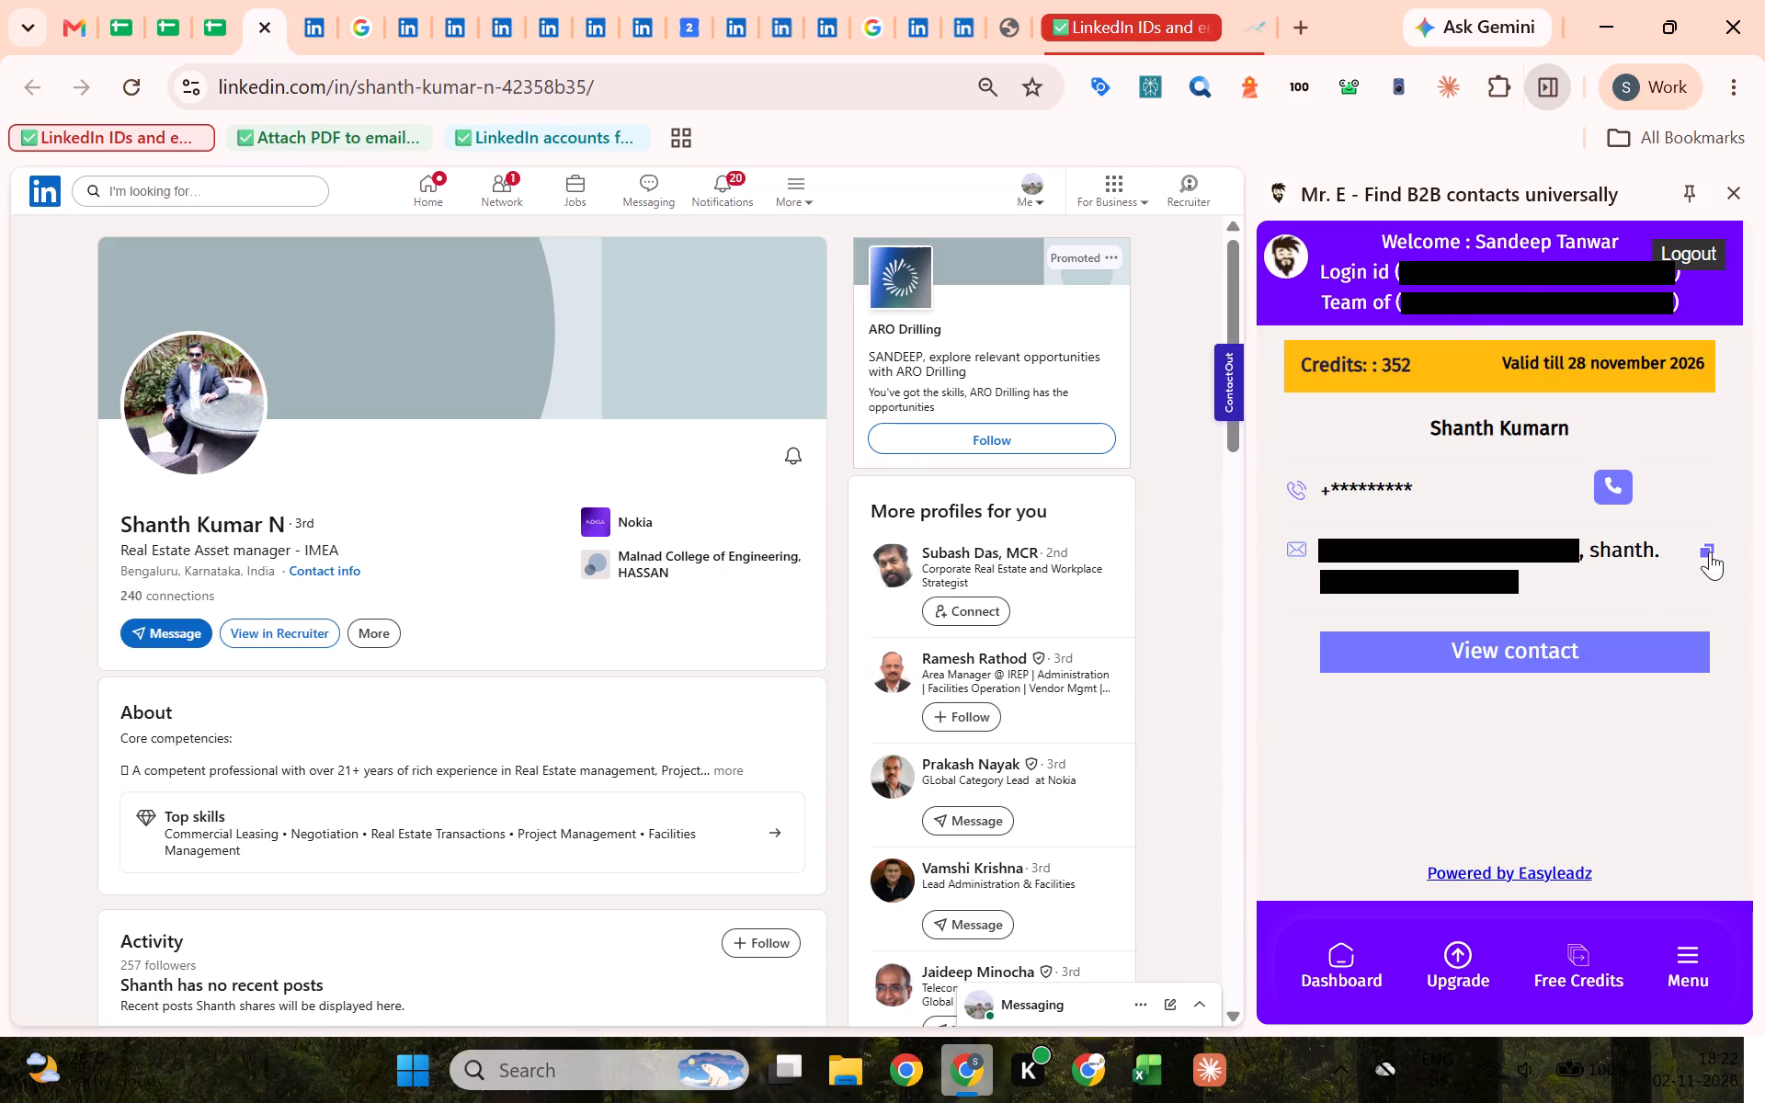
Append the copied email addresses to the existing entry in Nokia India's Likely Email Format cell, G32.
left_click(209, 0)
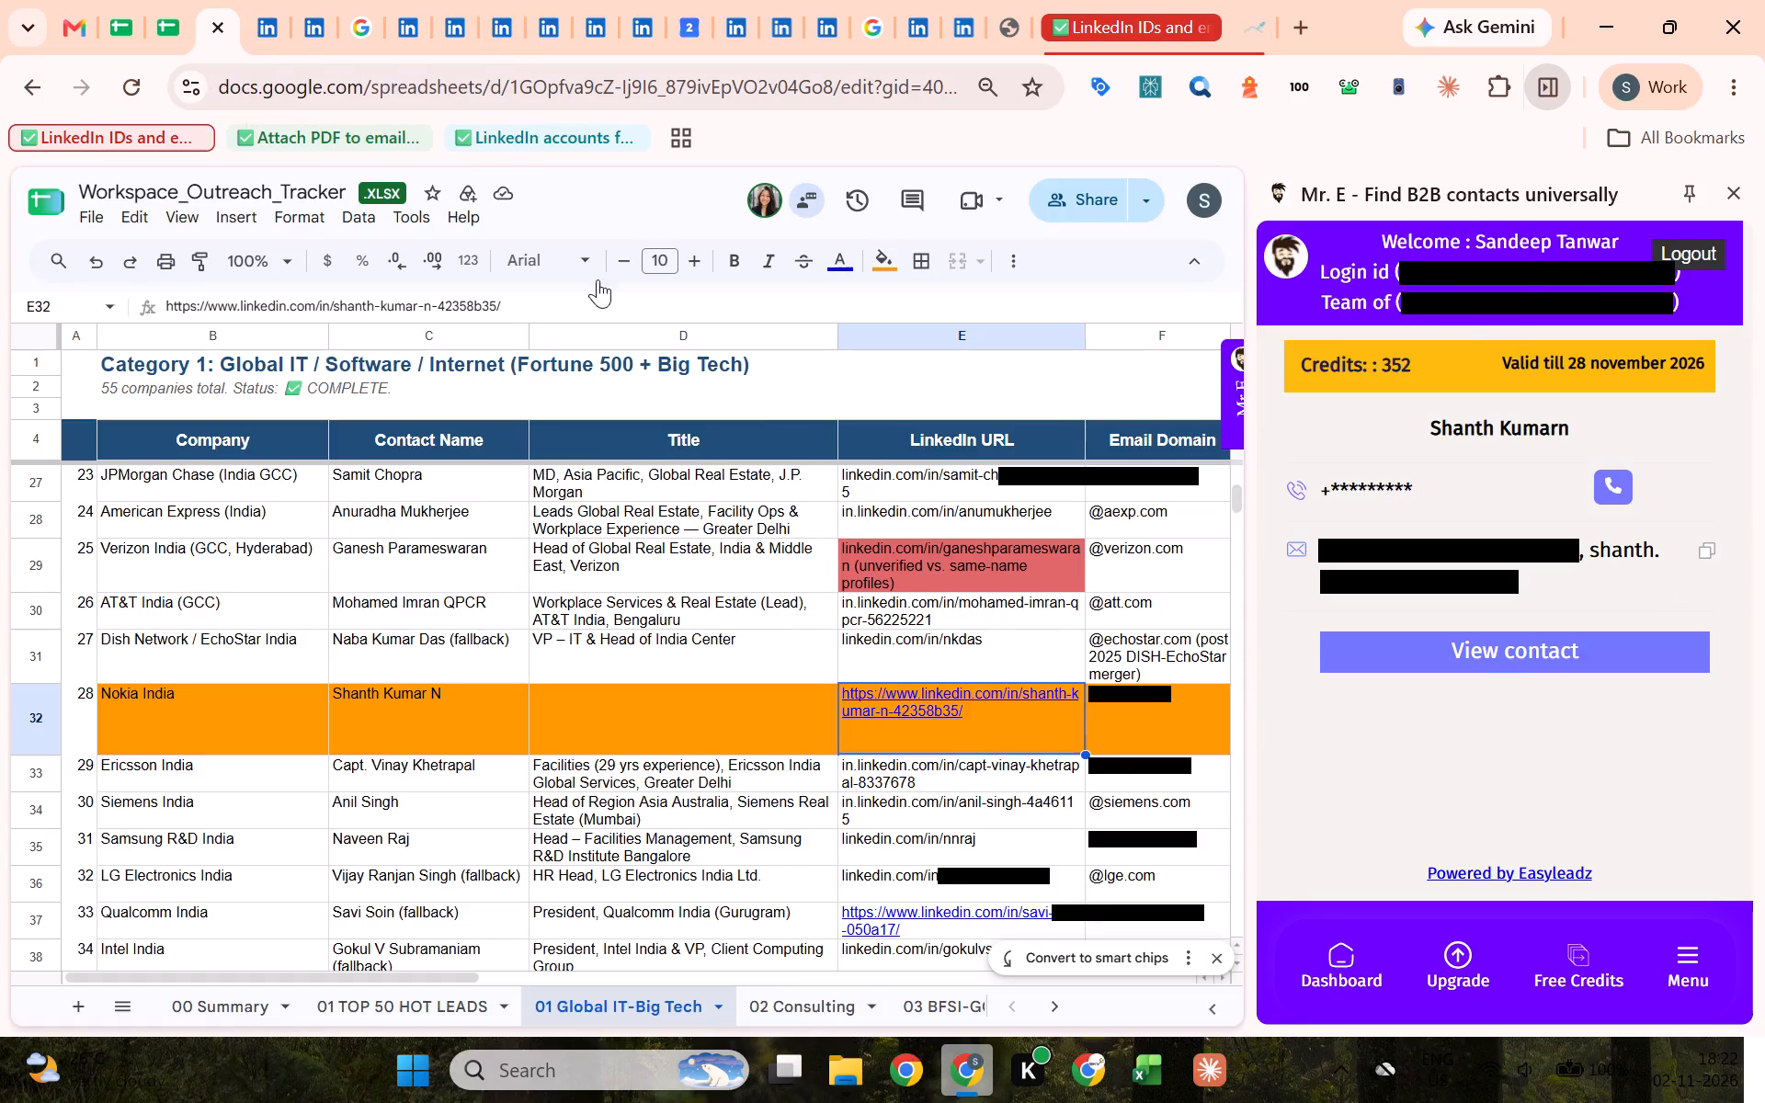
scroll(1127, 714, "left", 1)
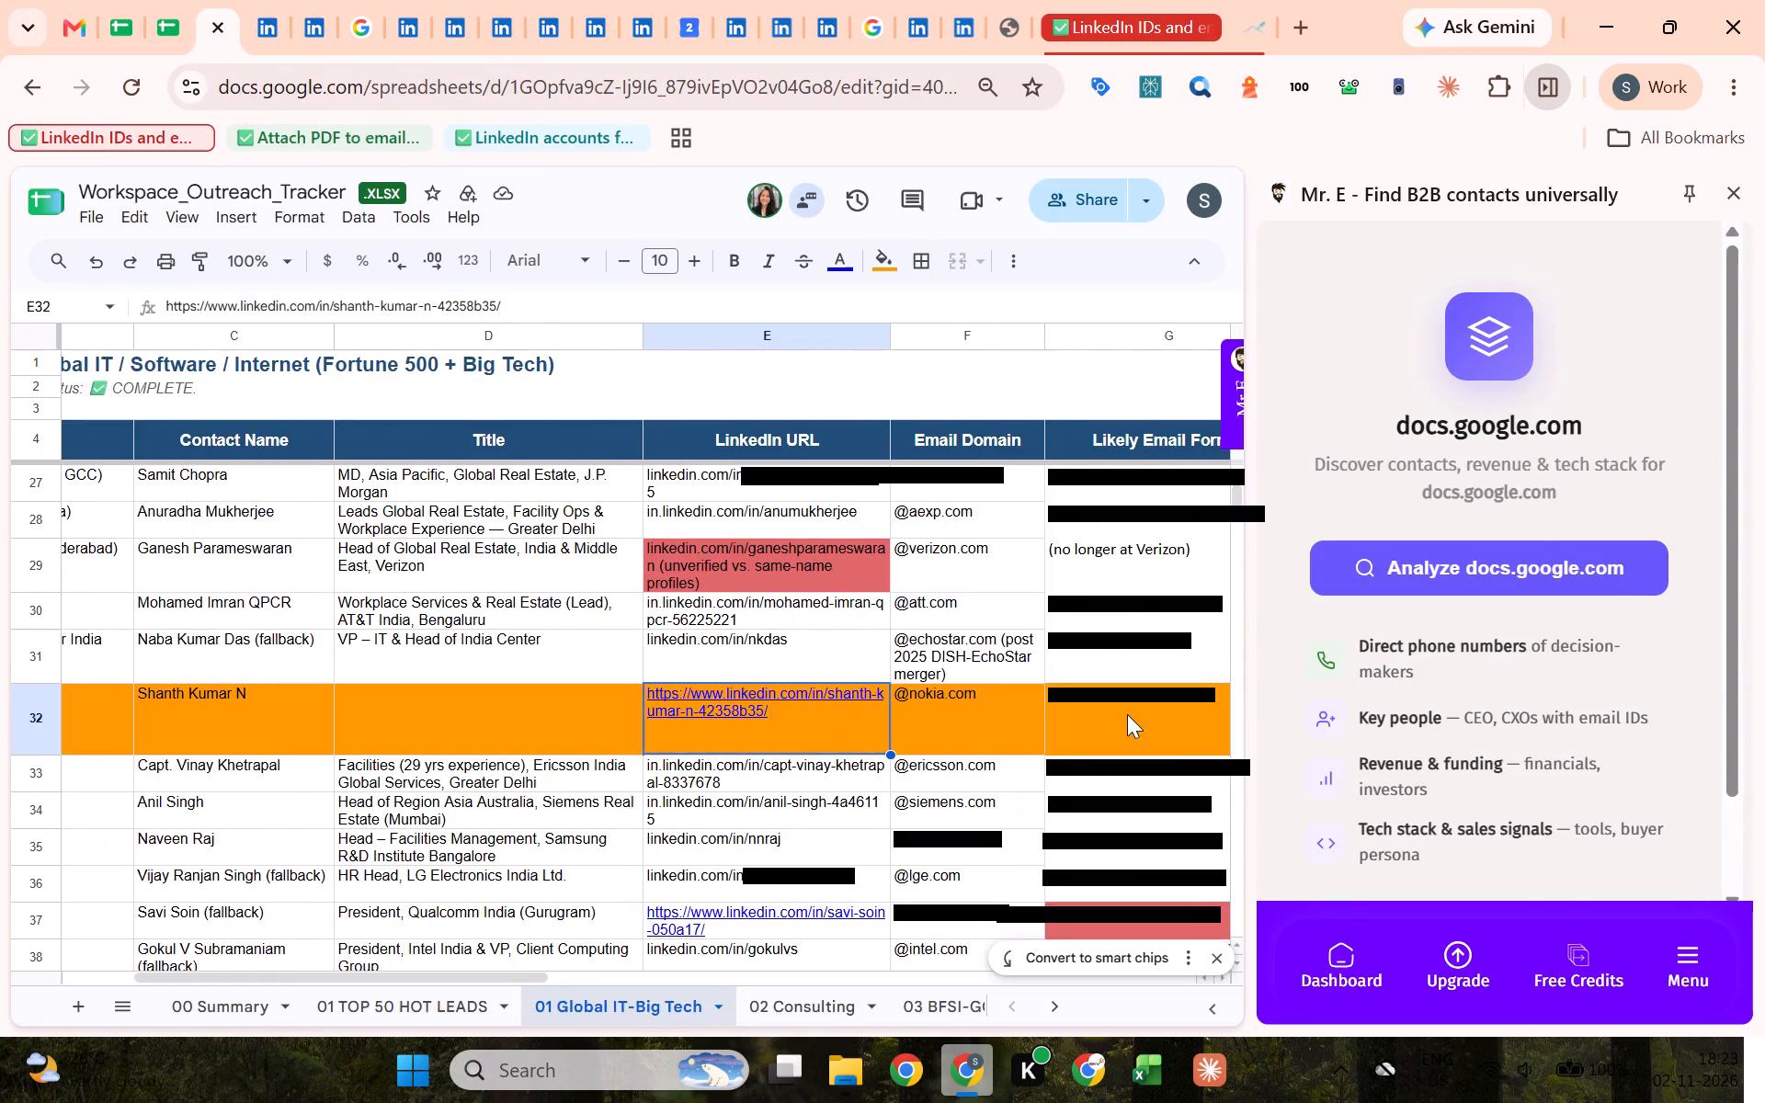
scroll(1127, 714, "left", 1)
left_click(1127, 714)
scroll(1127, 714, "left", 1)
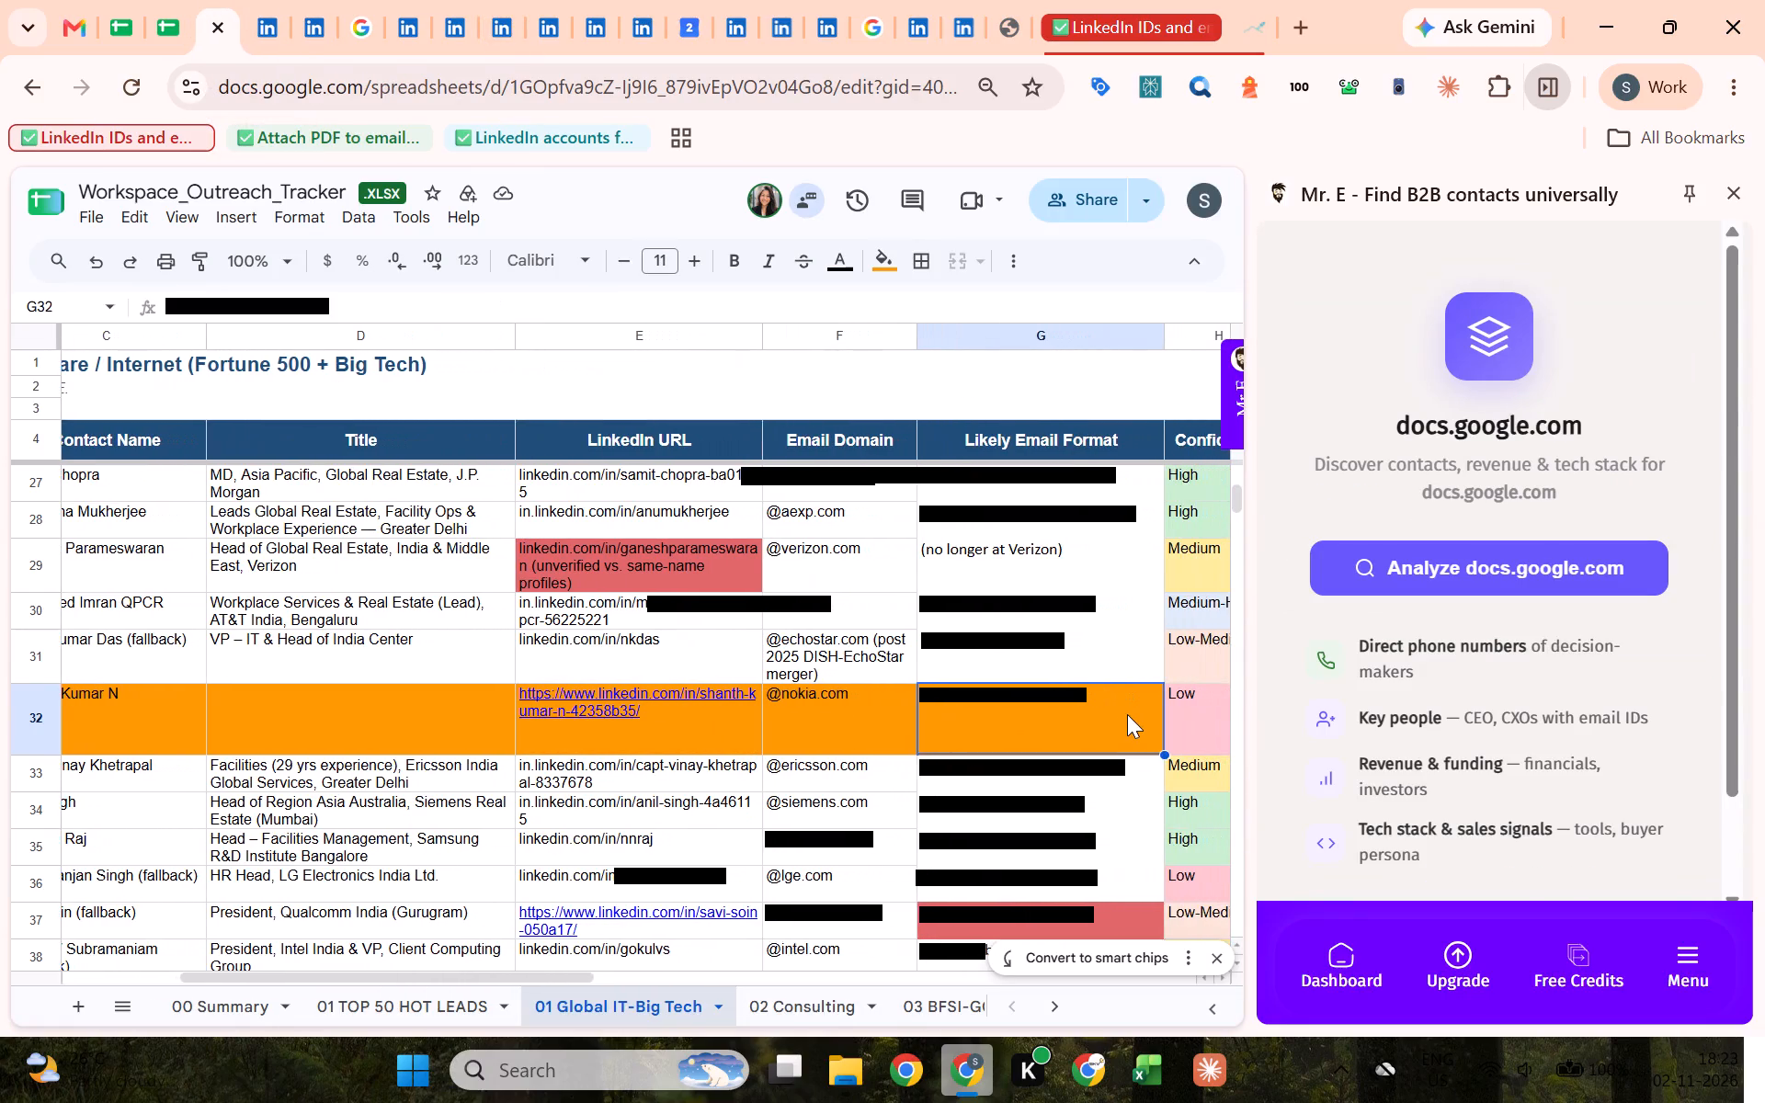
key("ctrl+v")
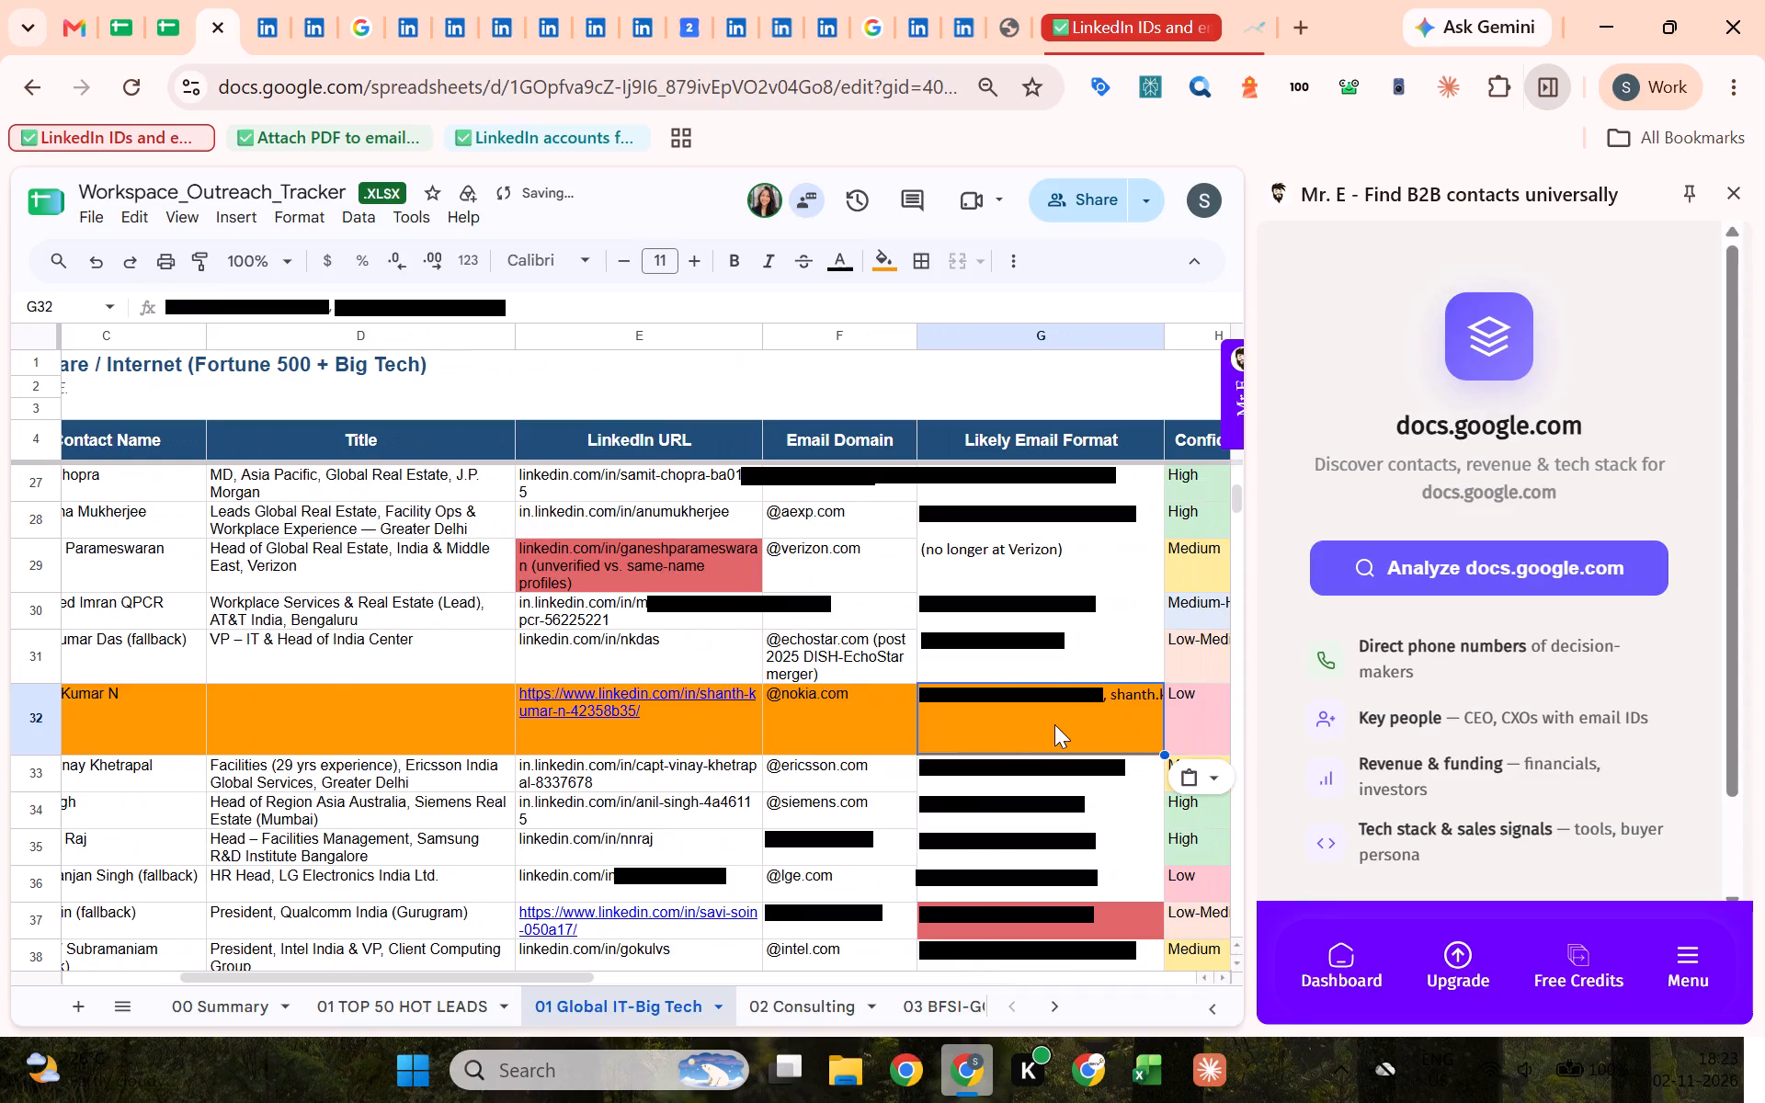
key("ctrl+z")
left_click(434, 304)
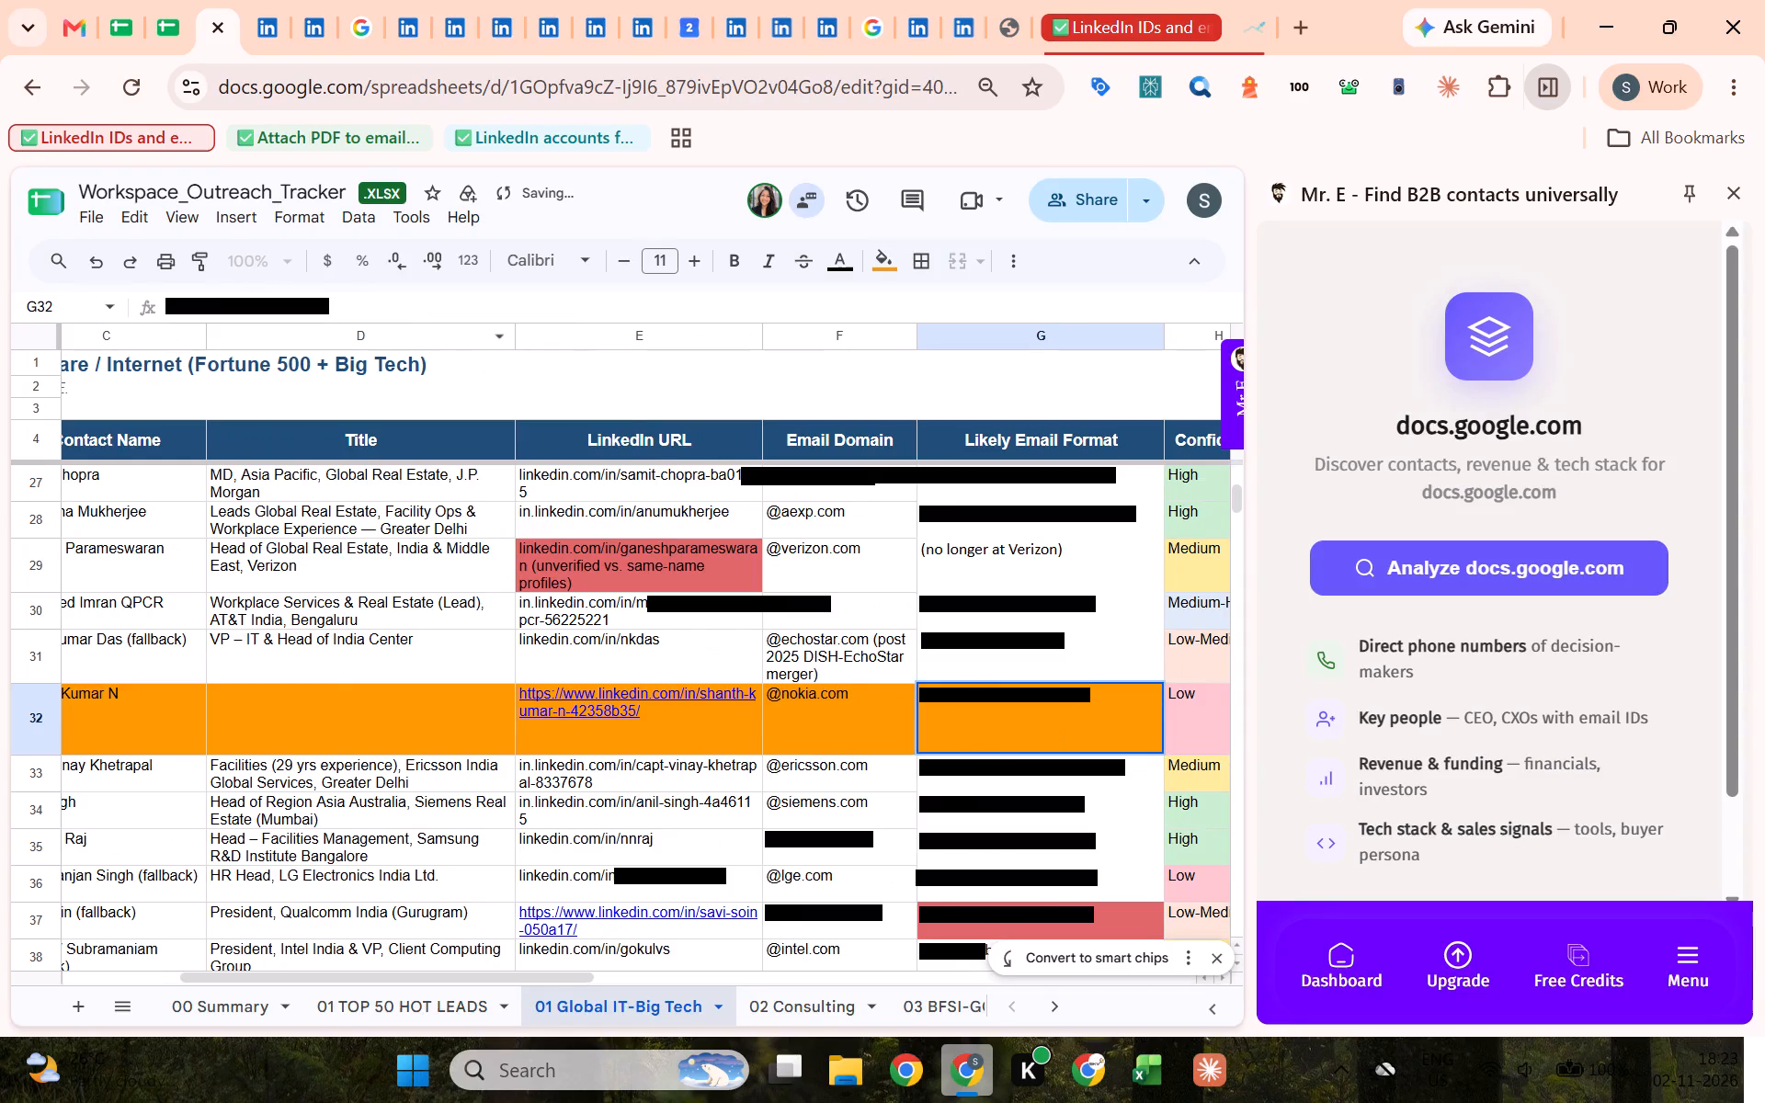
key("space")
key("ctrl+v")
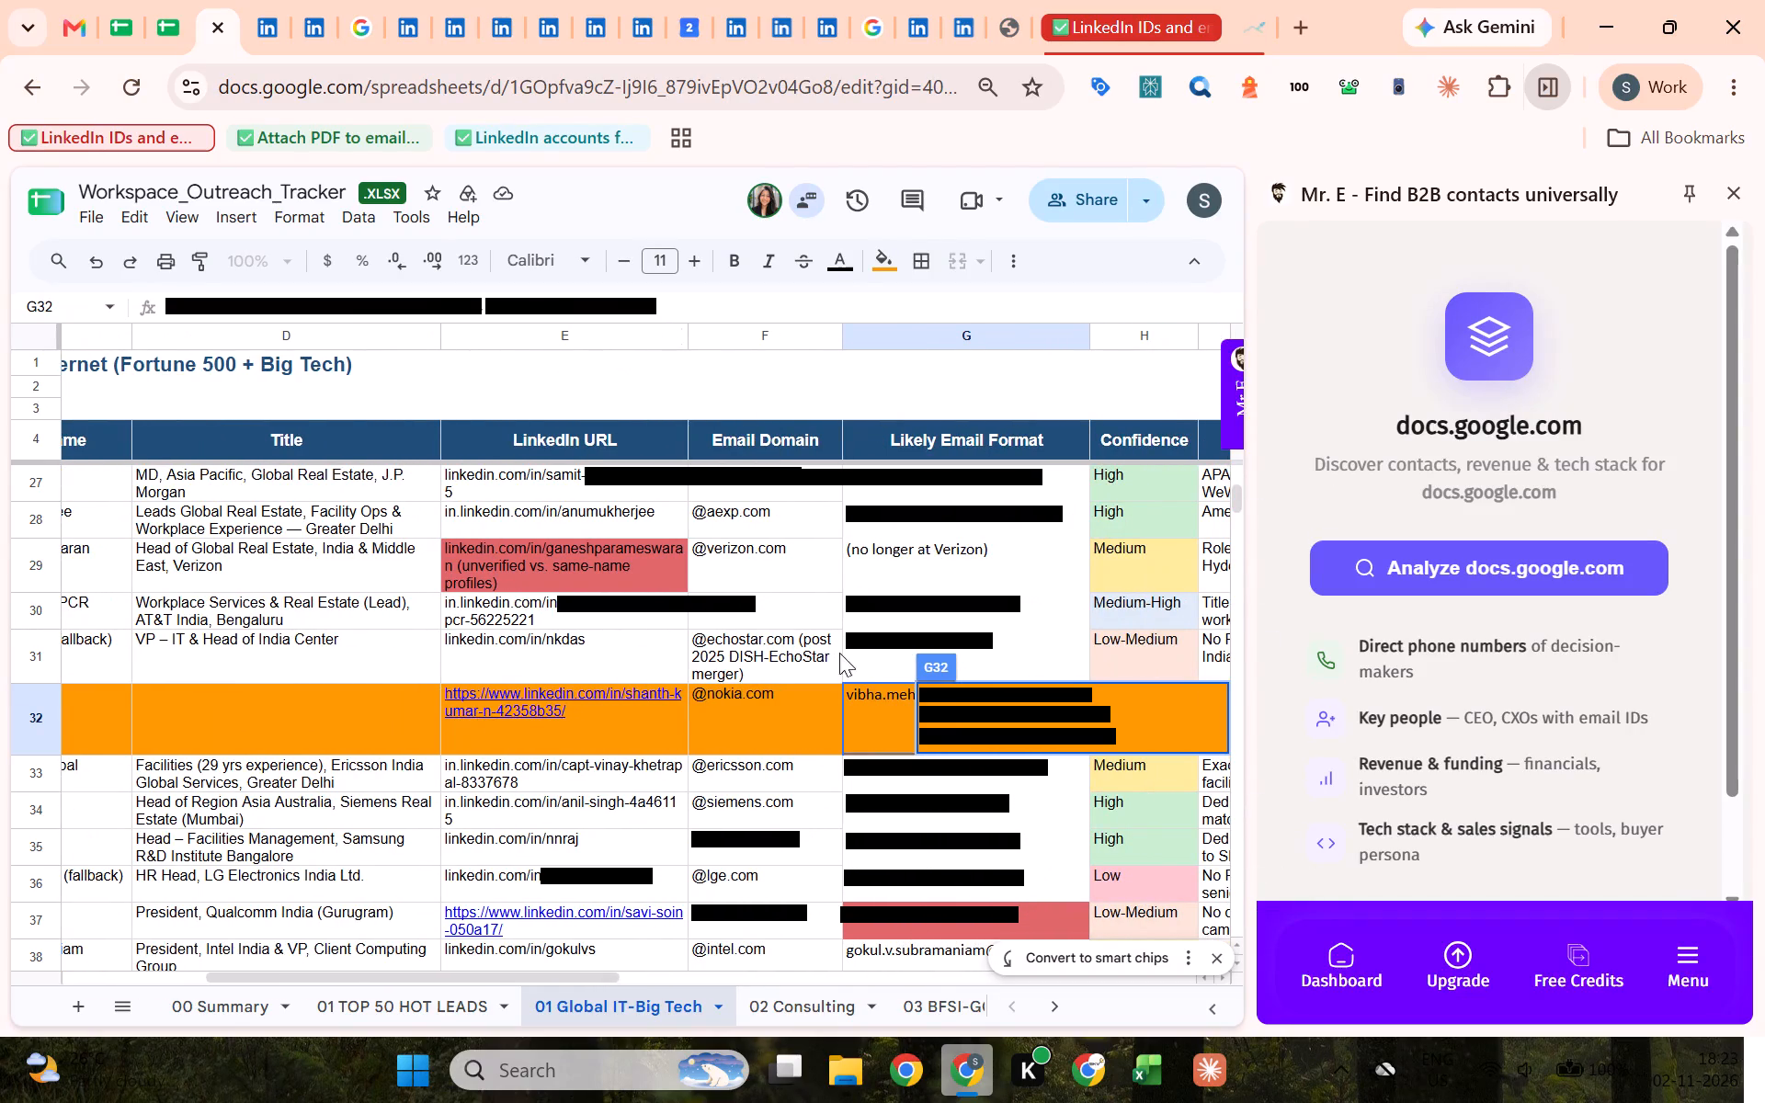
left_click(652, 819)
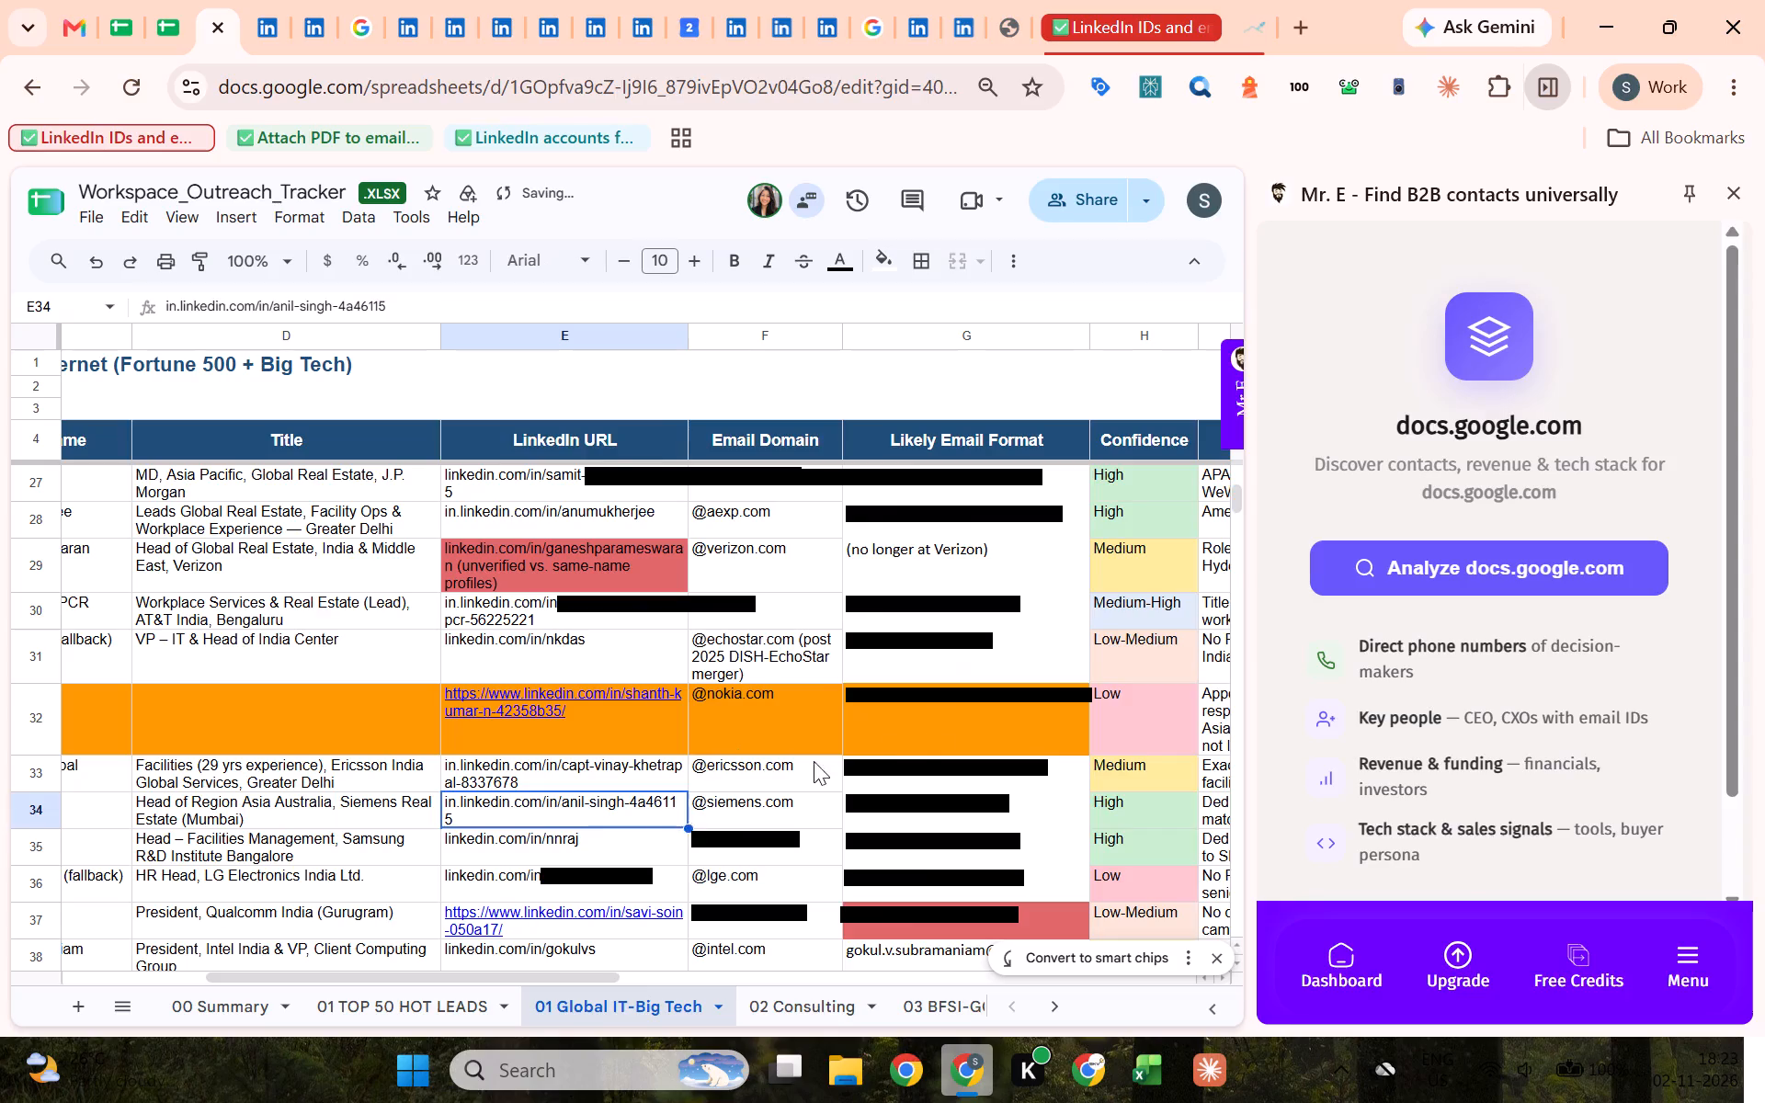
Delete the previous contact's email from the start of cell G32, keeping the newly pasted addresses.
left_click(944, 728)
scroll(399, 334, "right", 1)
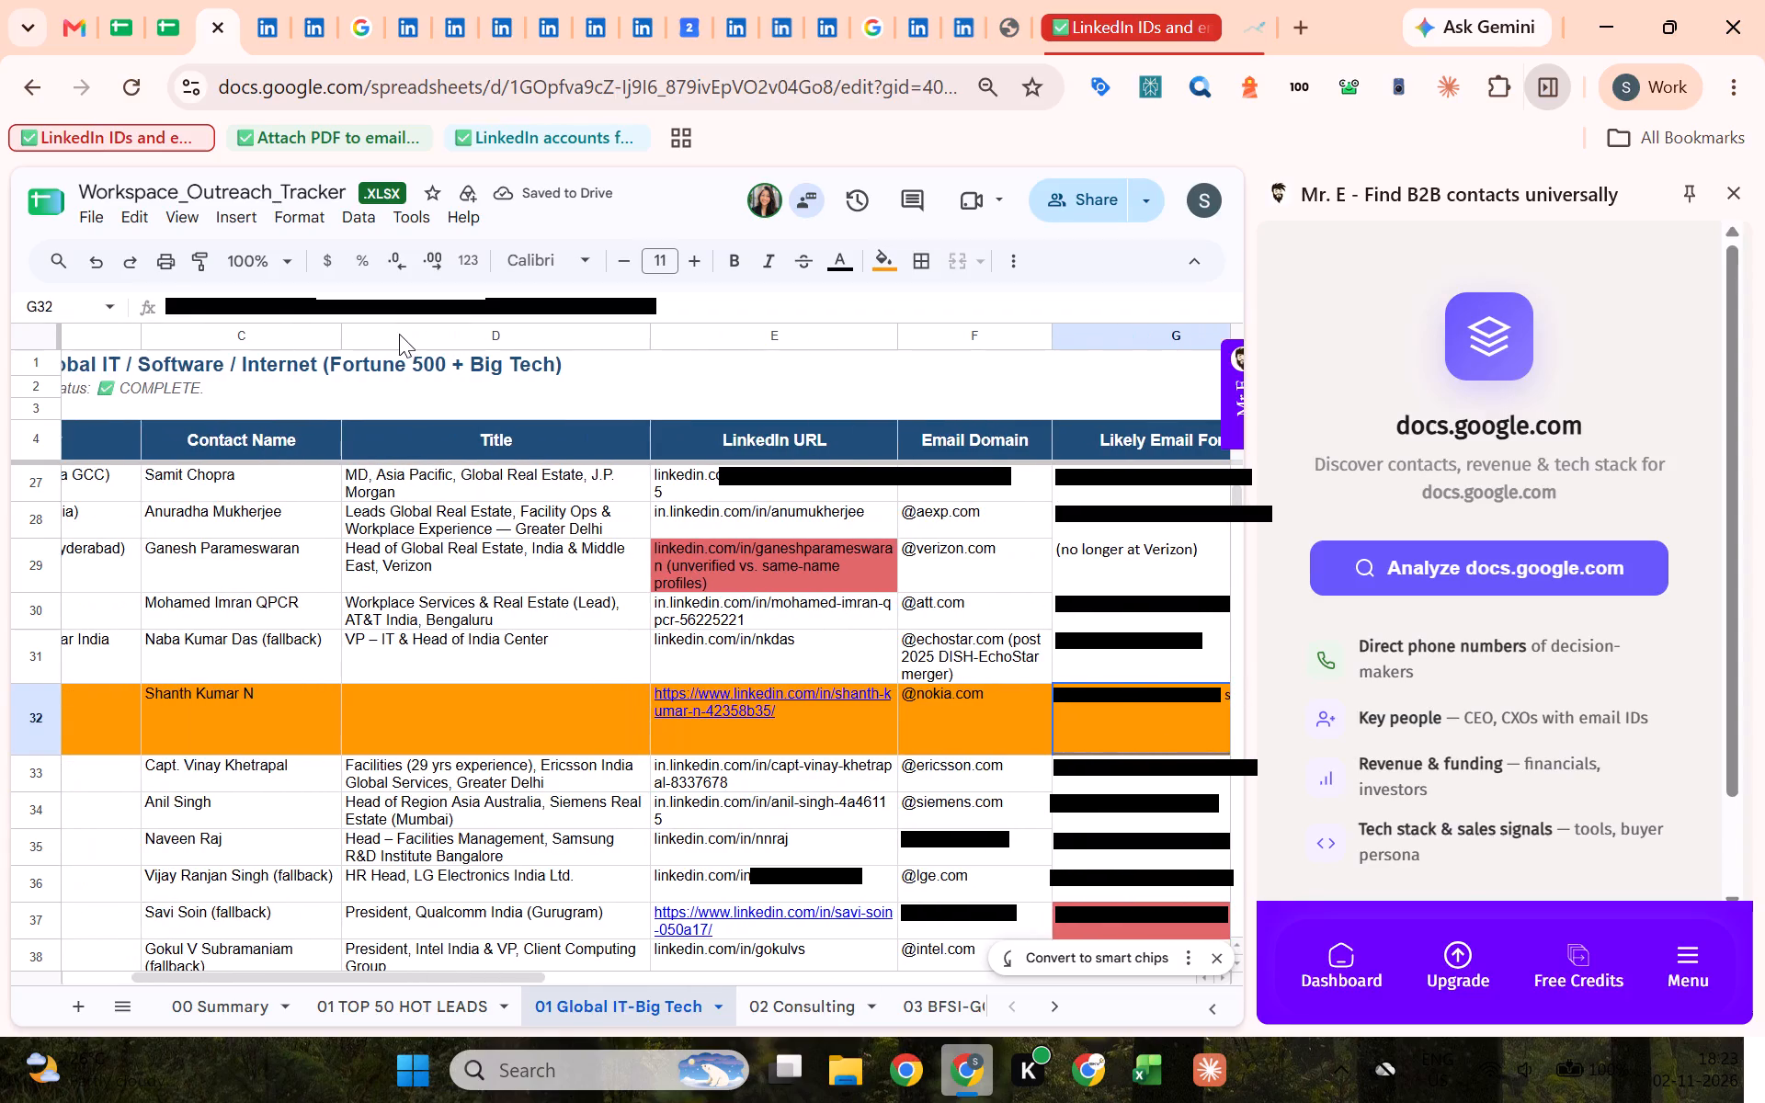
left_click(405, 316)
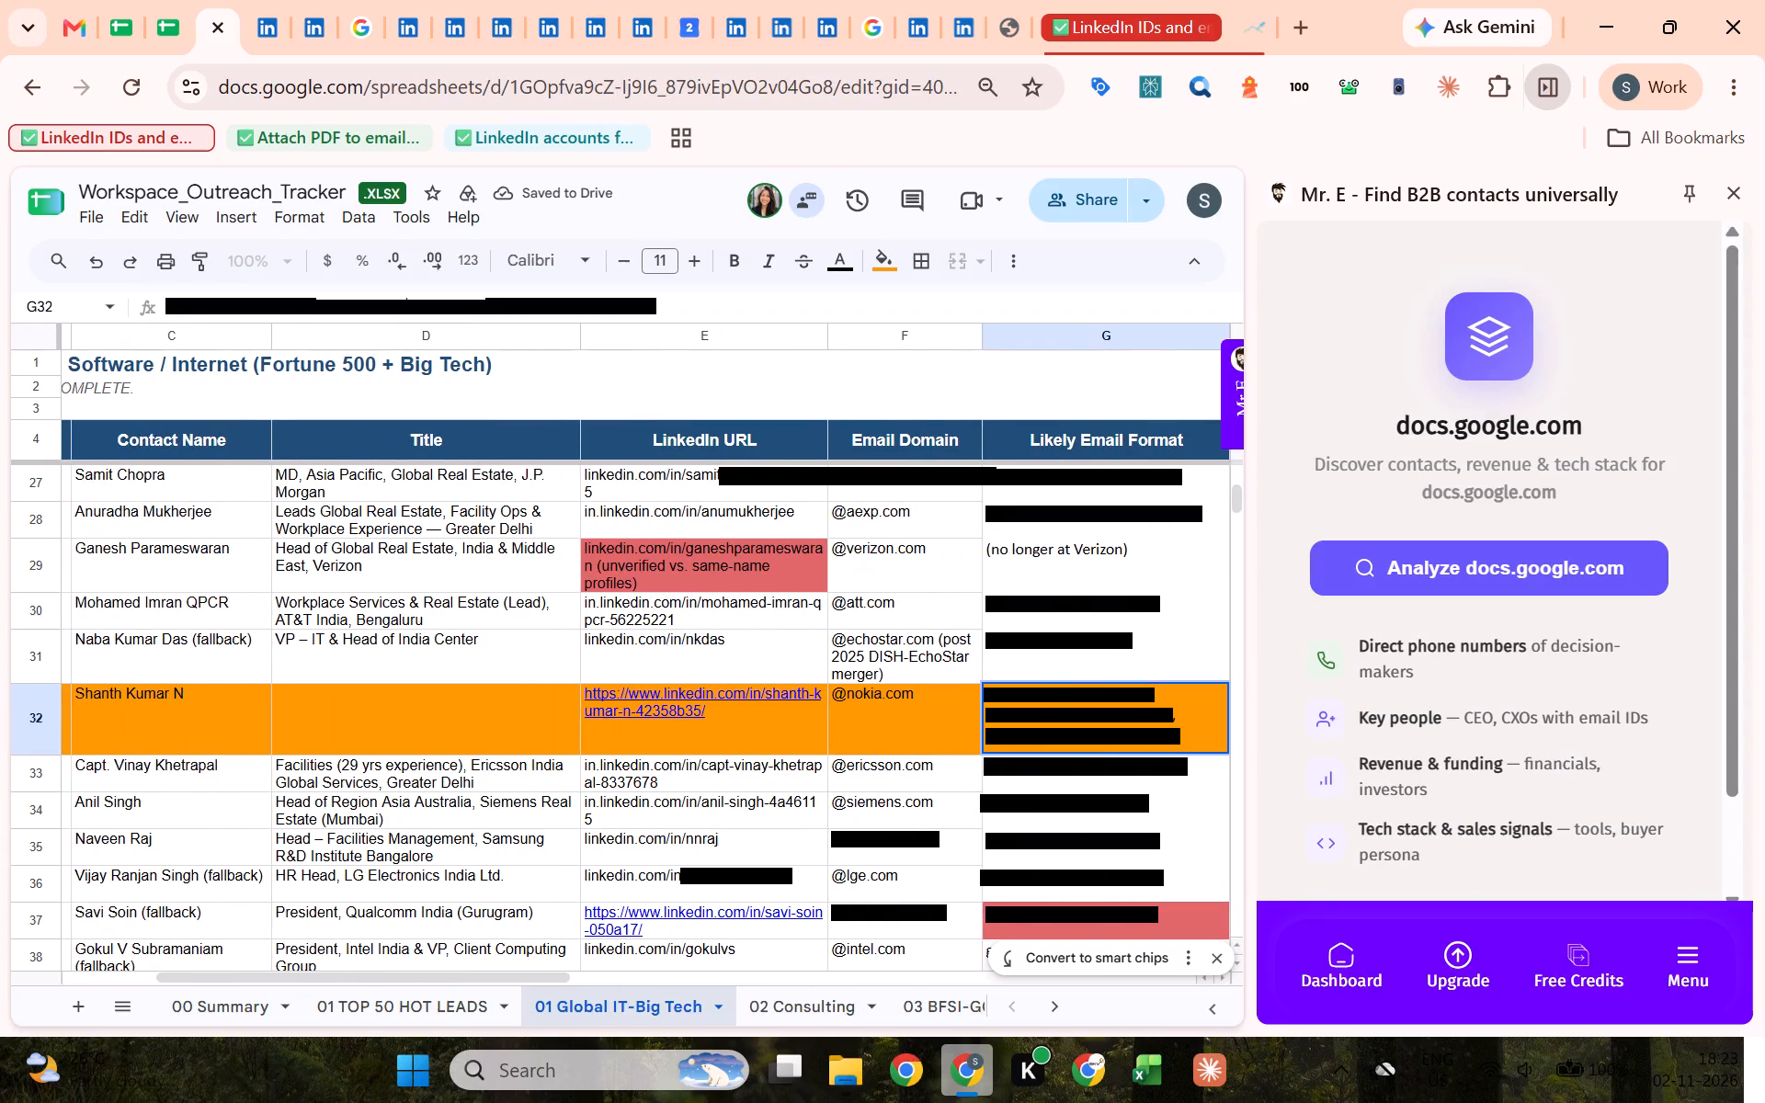
left_click_drag(314, 306, 63, 325)
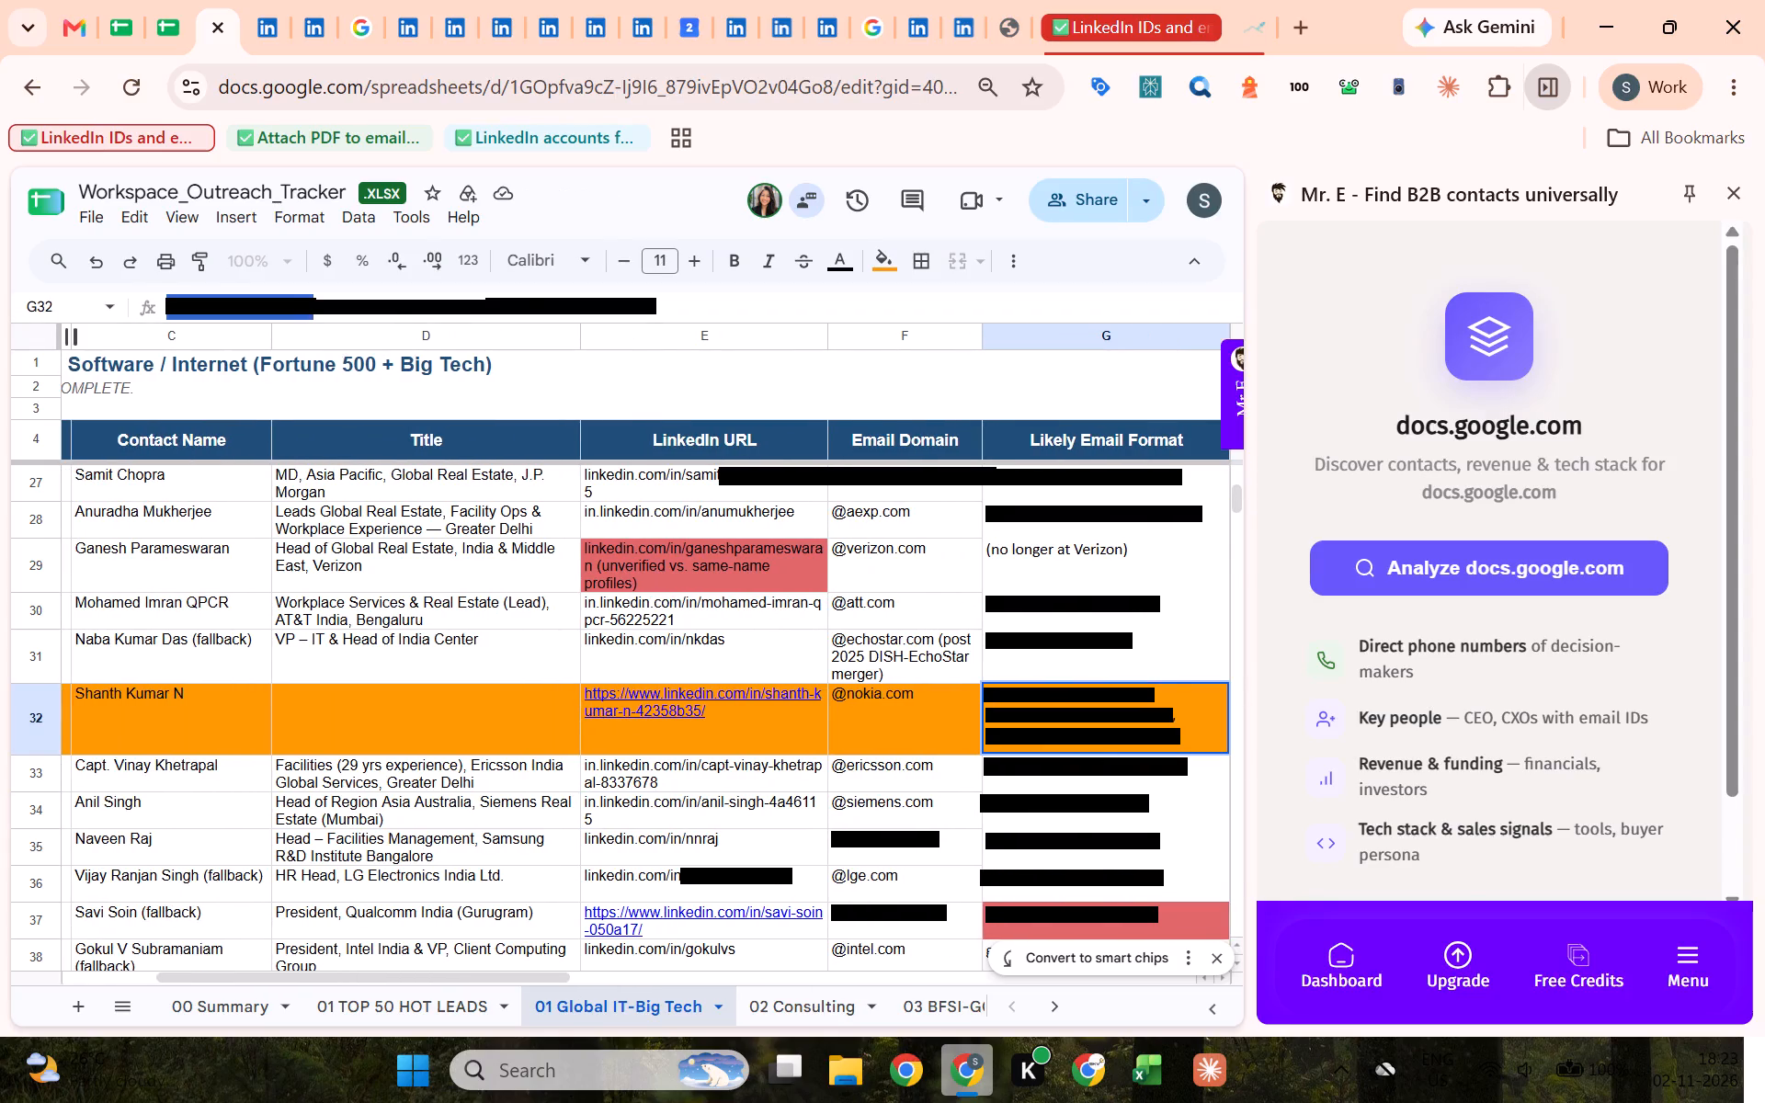
key("BackSpace")
left_click(465, 574)
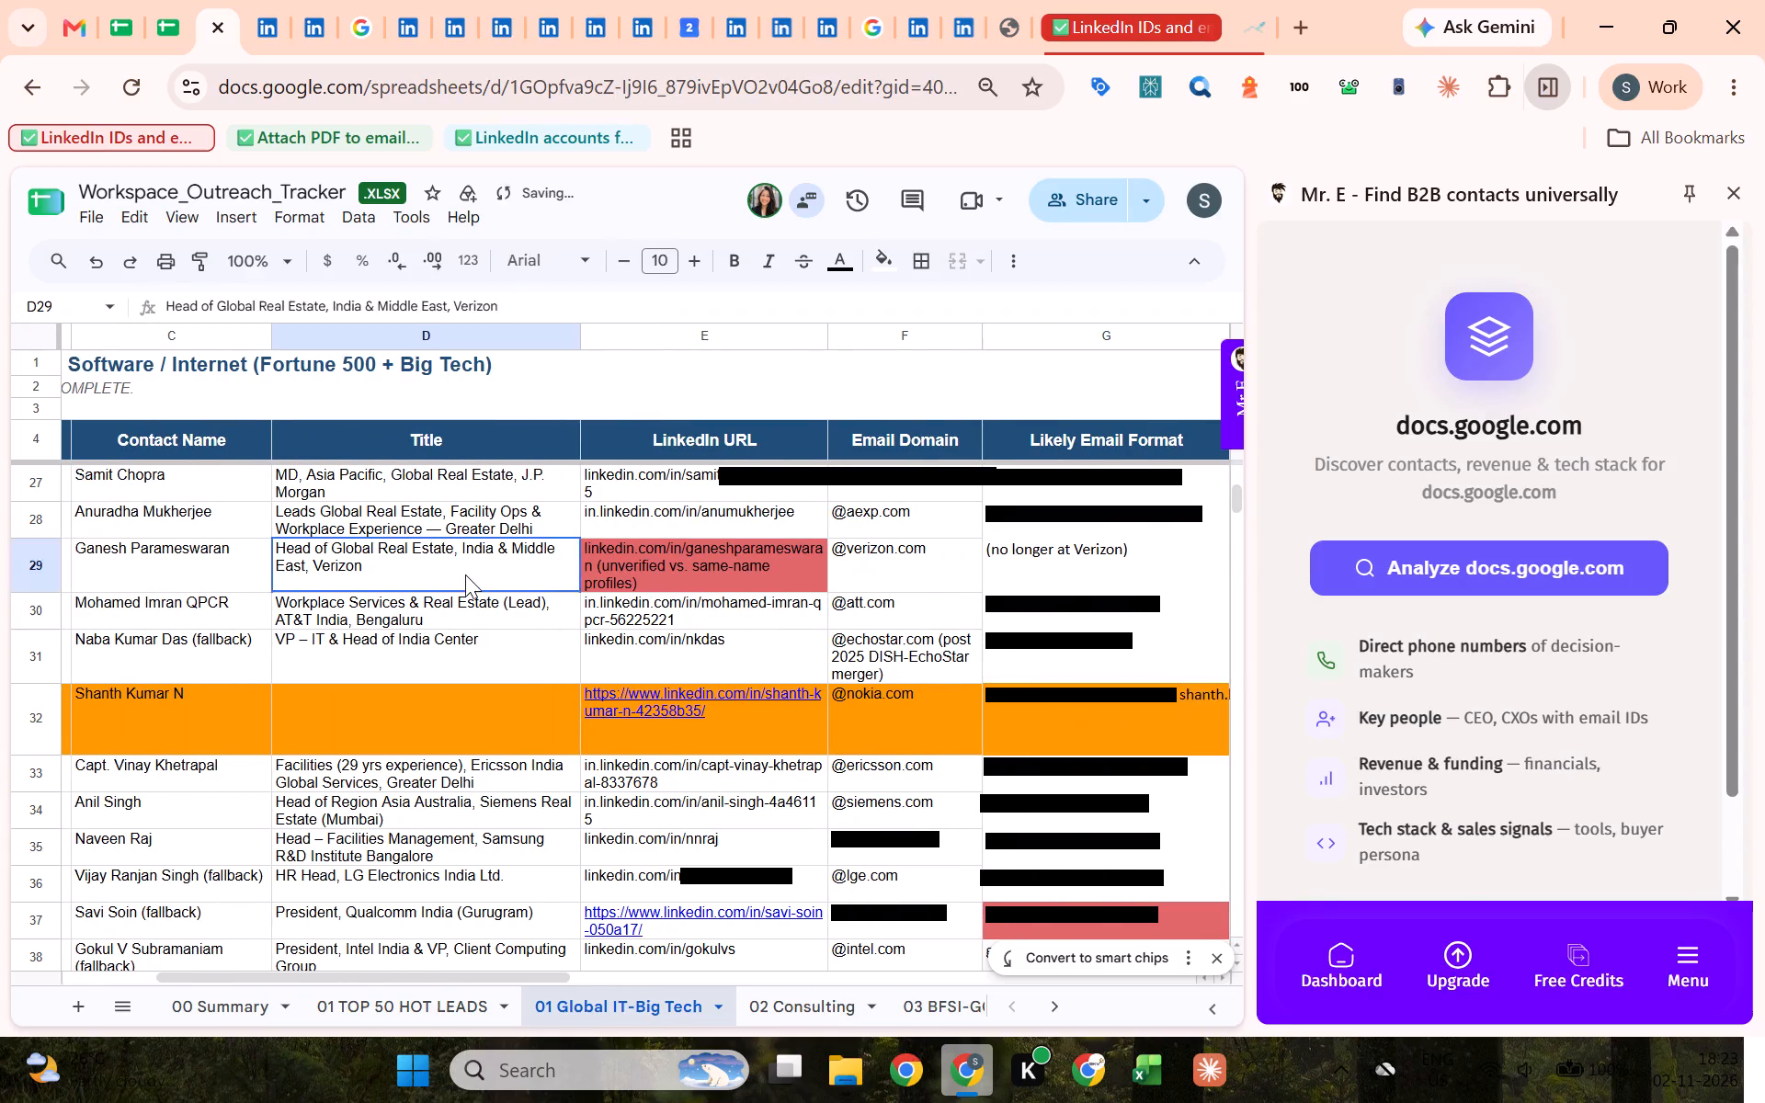
Change the fill colour of the whole Nokia India row, row 32, to white.
left_click(45, 728)
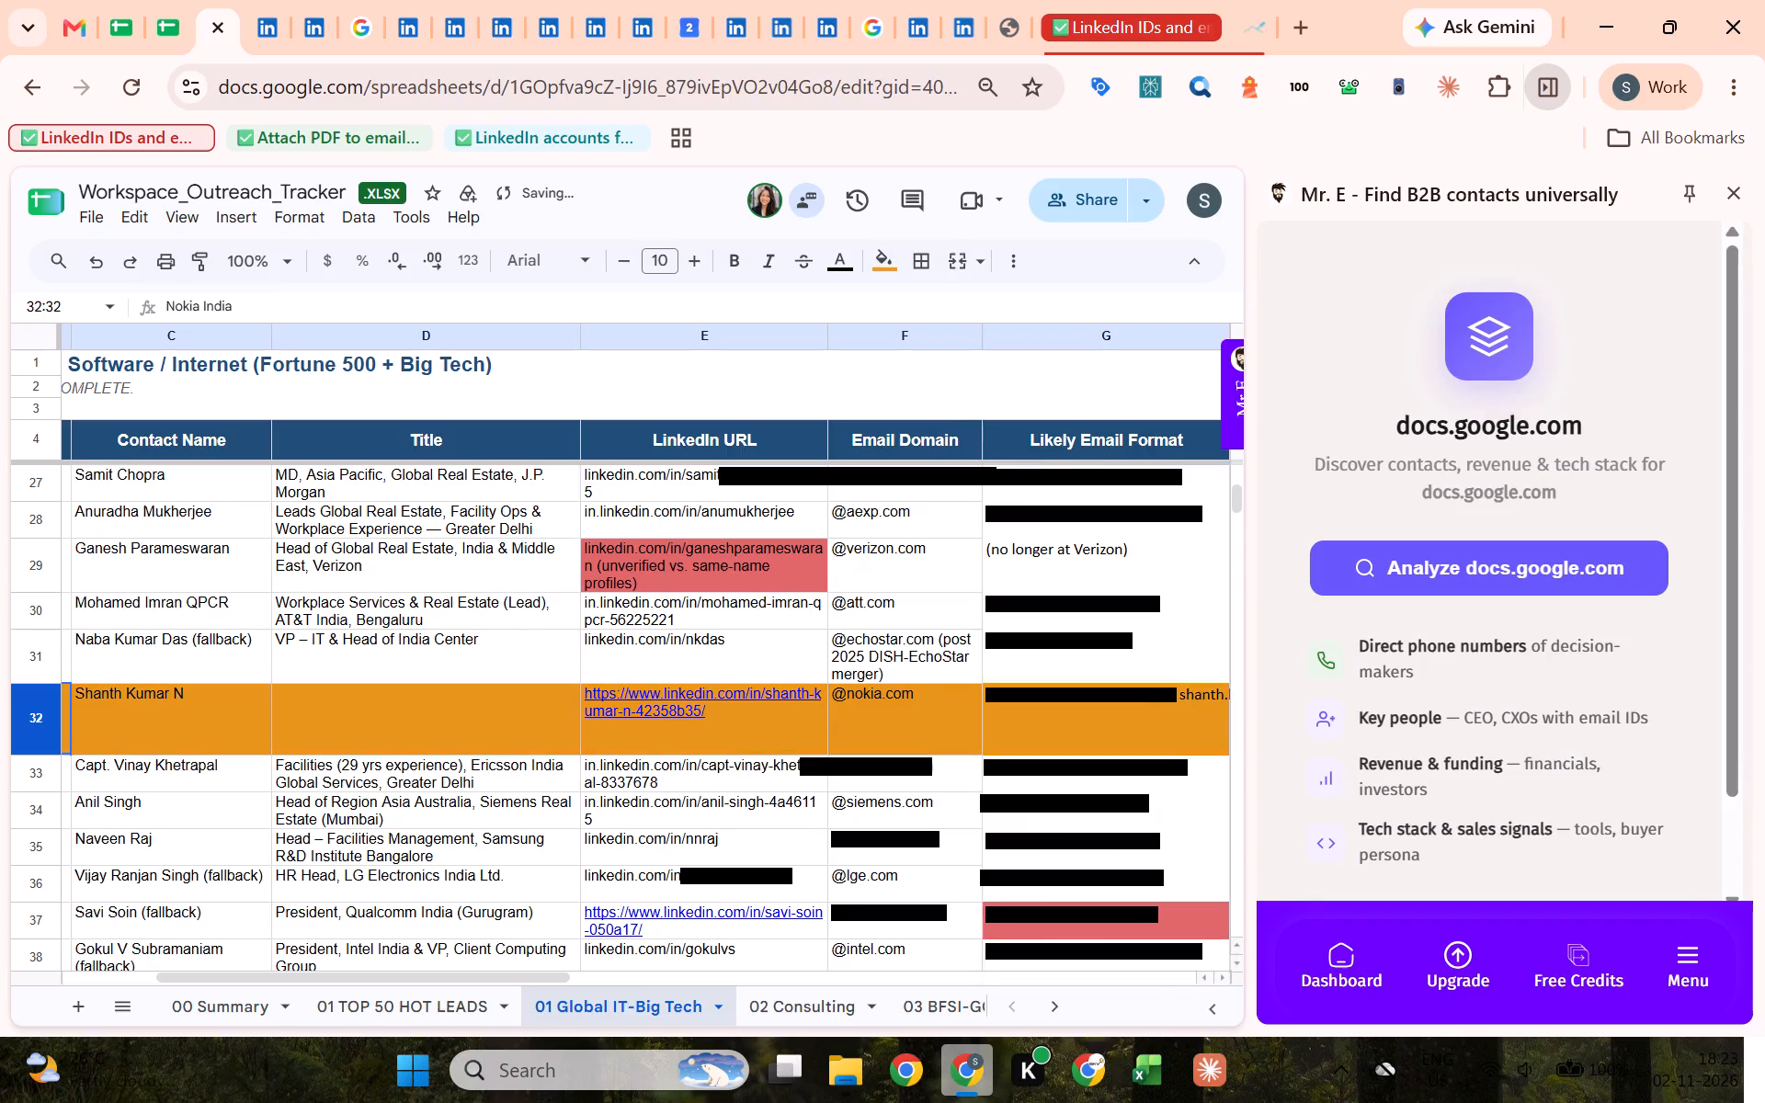
left_click(882, 260)
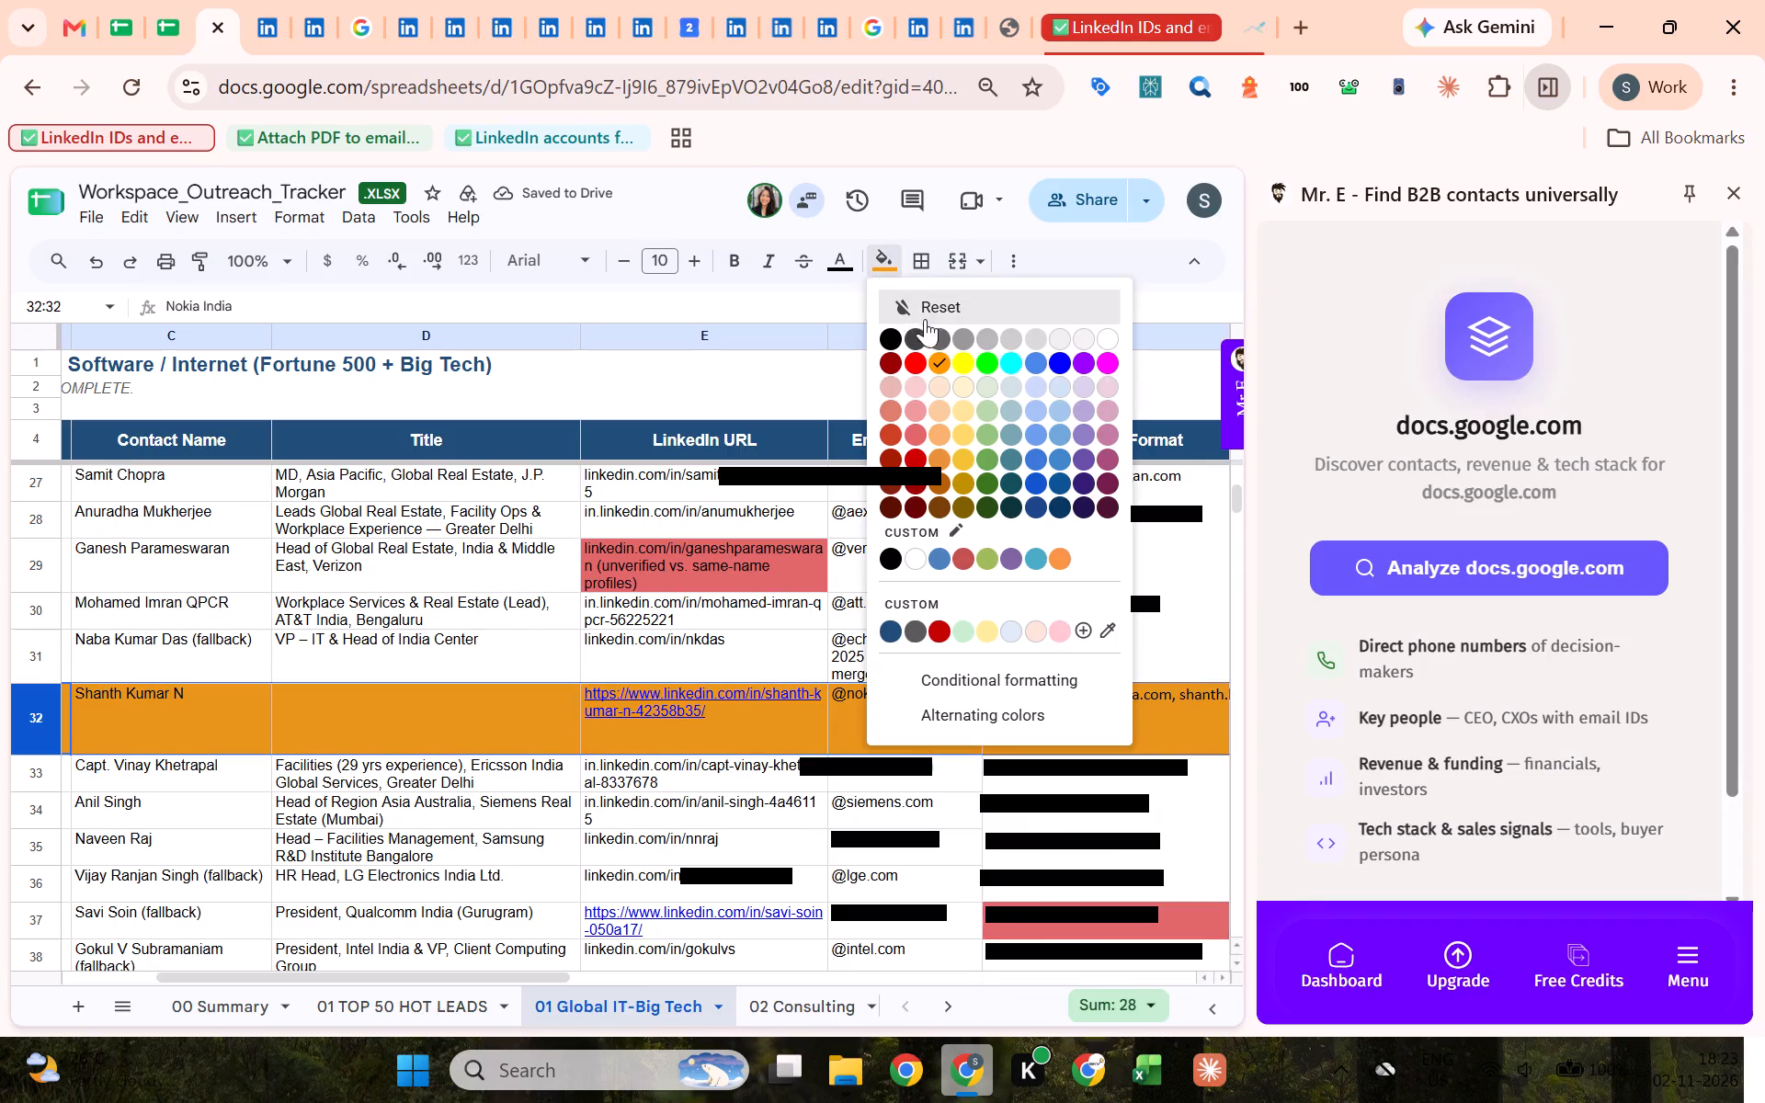
left_click(1112, 332)
left_click(1128, 629)
Fill Nokia India's Low confidence cell, H32, with light red to match the other Low ratings.
scroll(1128, 629, "down", 1)
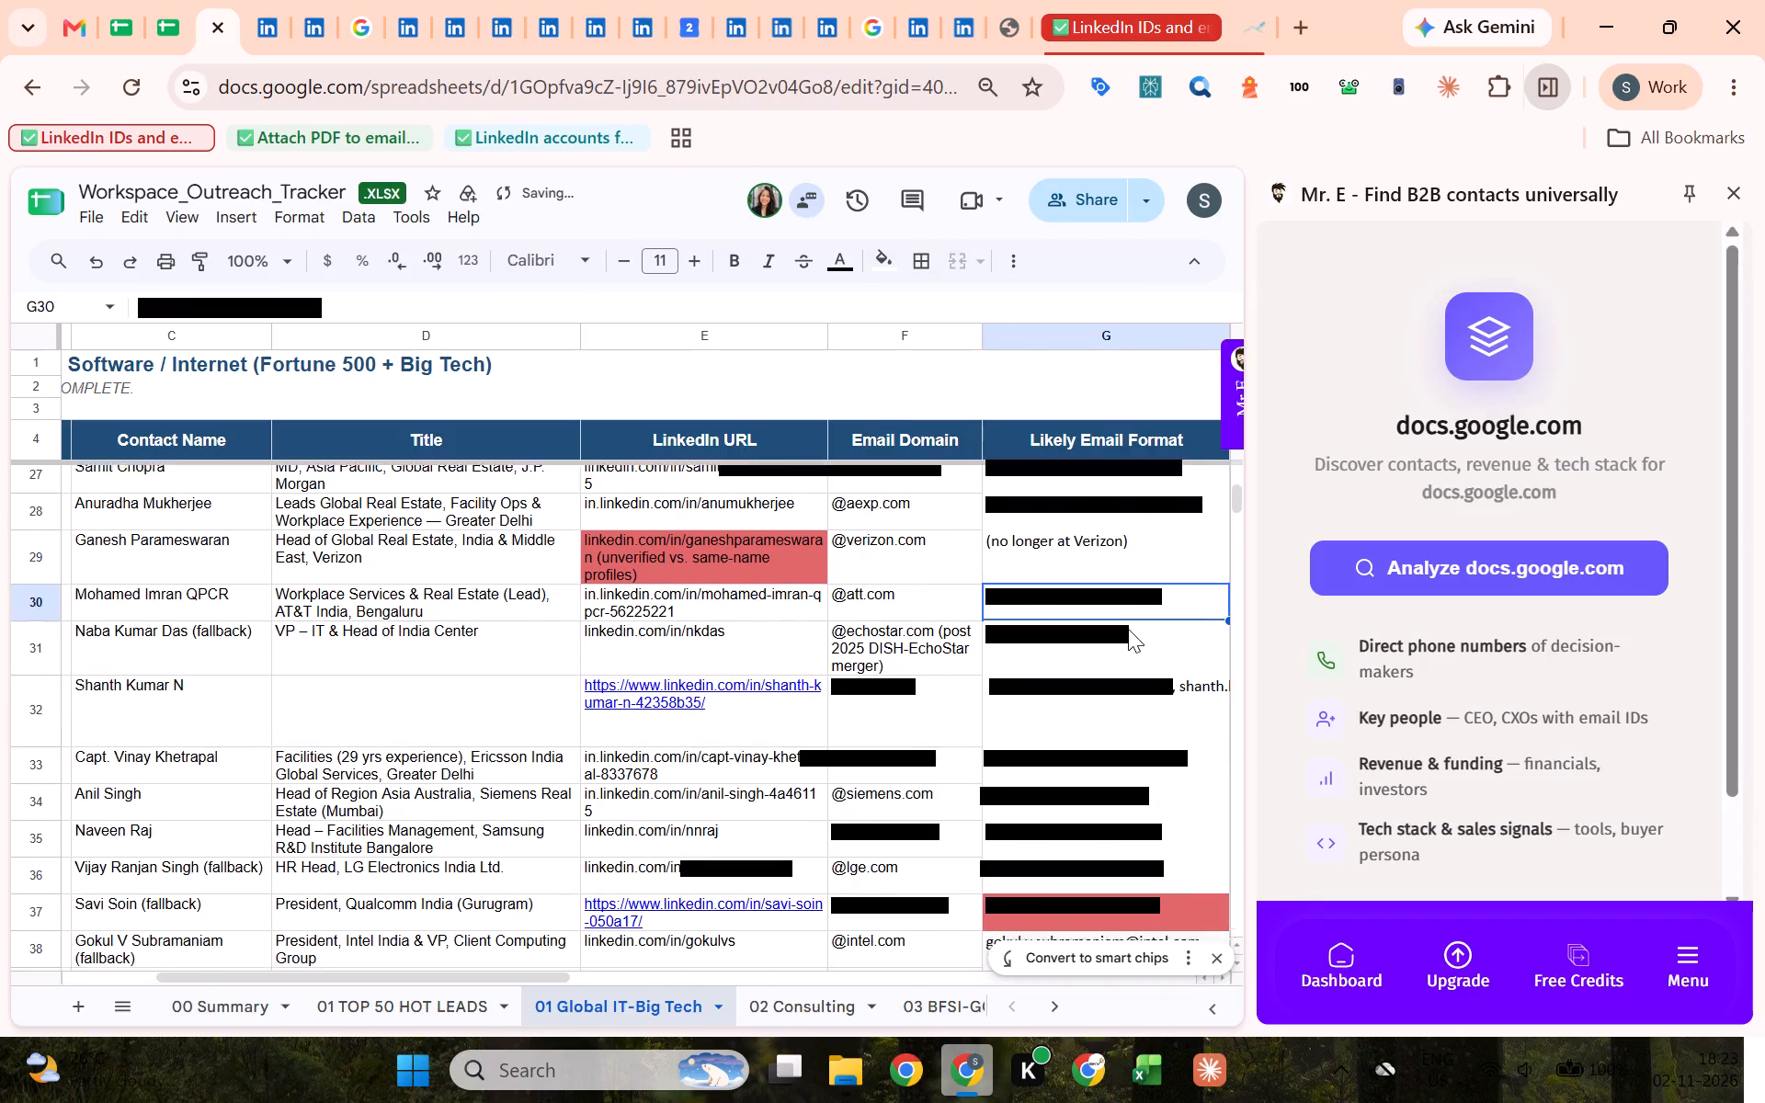
scroll(1128, 629, "down", 1)
scroll(903, 739, "left", 1)
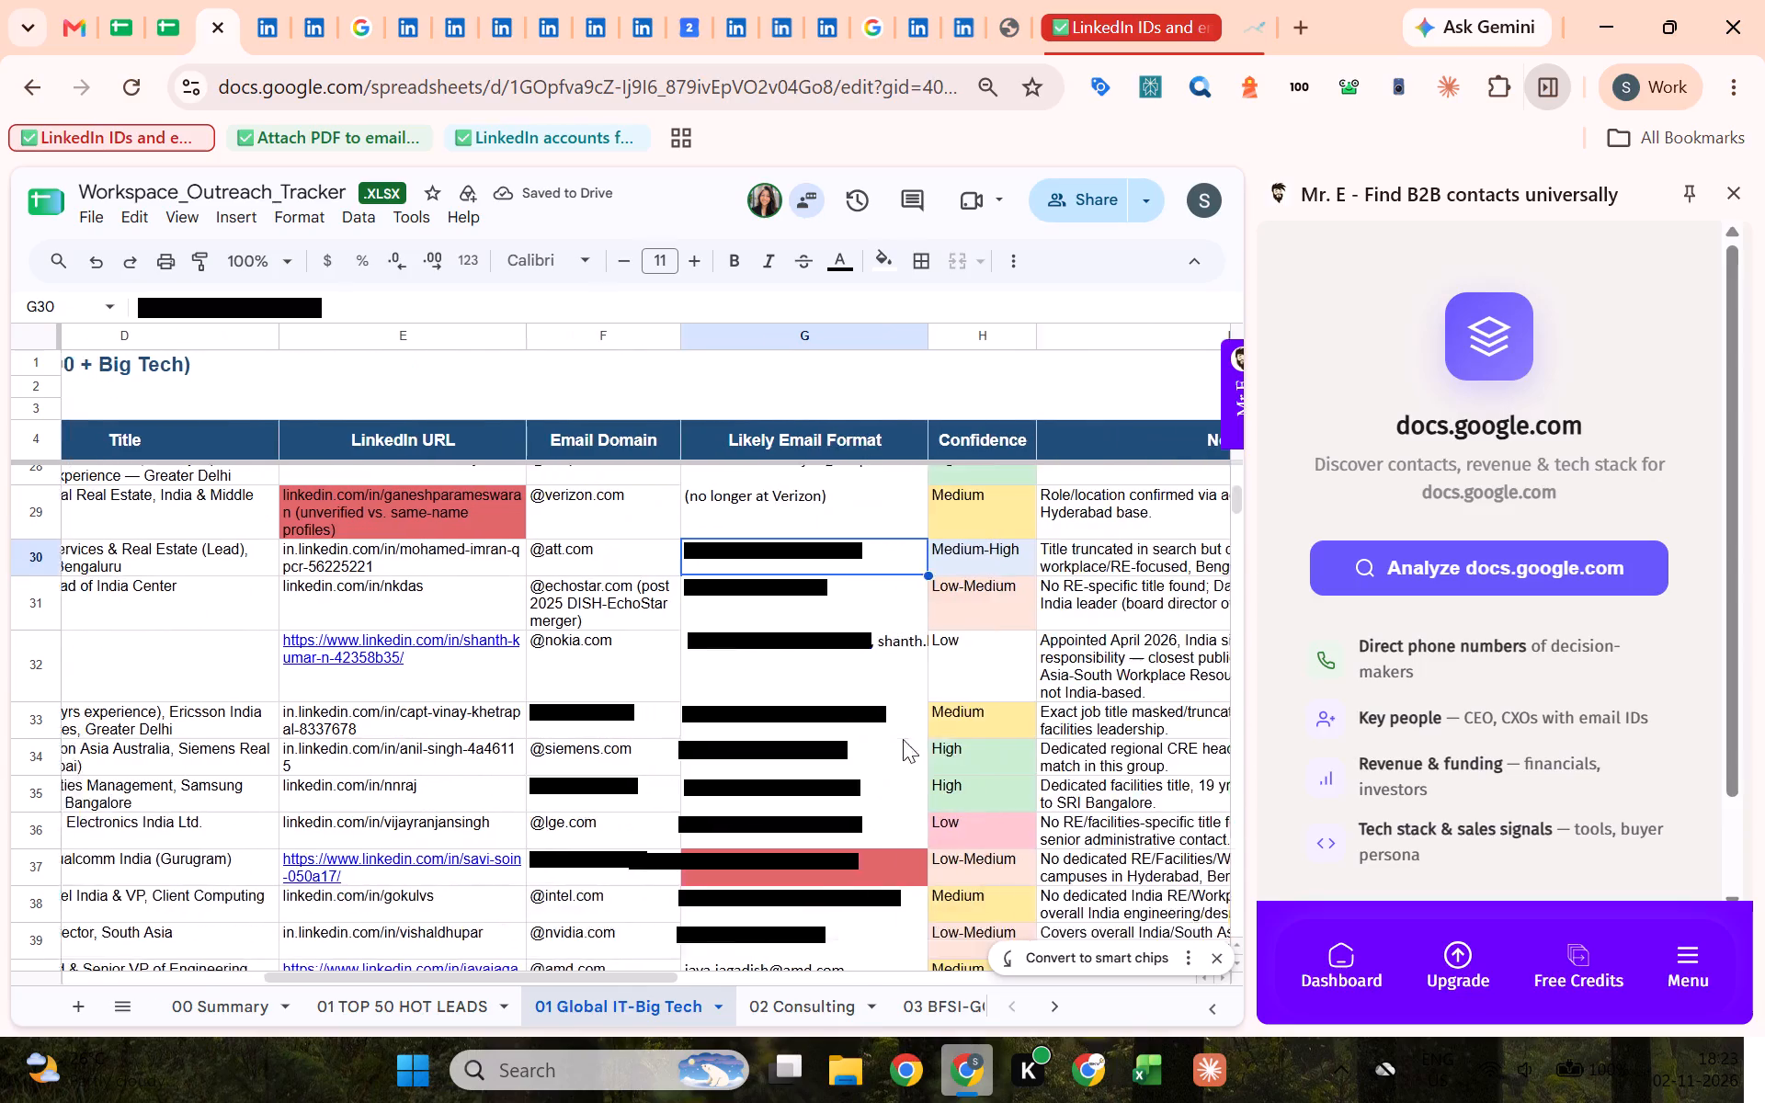
scroll(903, 739, "left", 1)
scroll(783, 723, "left", 3)
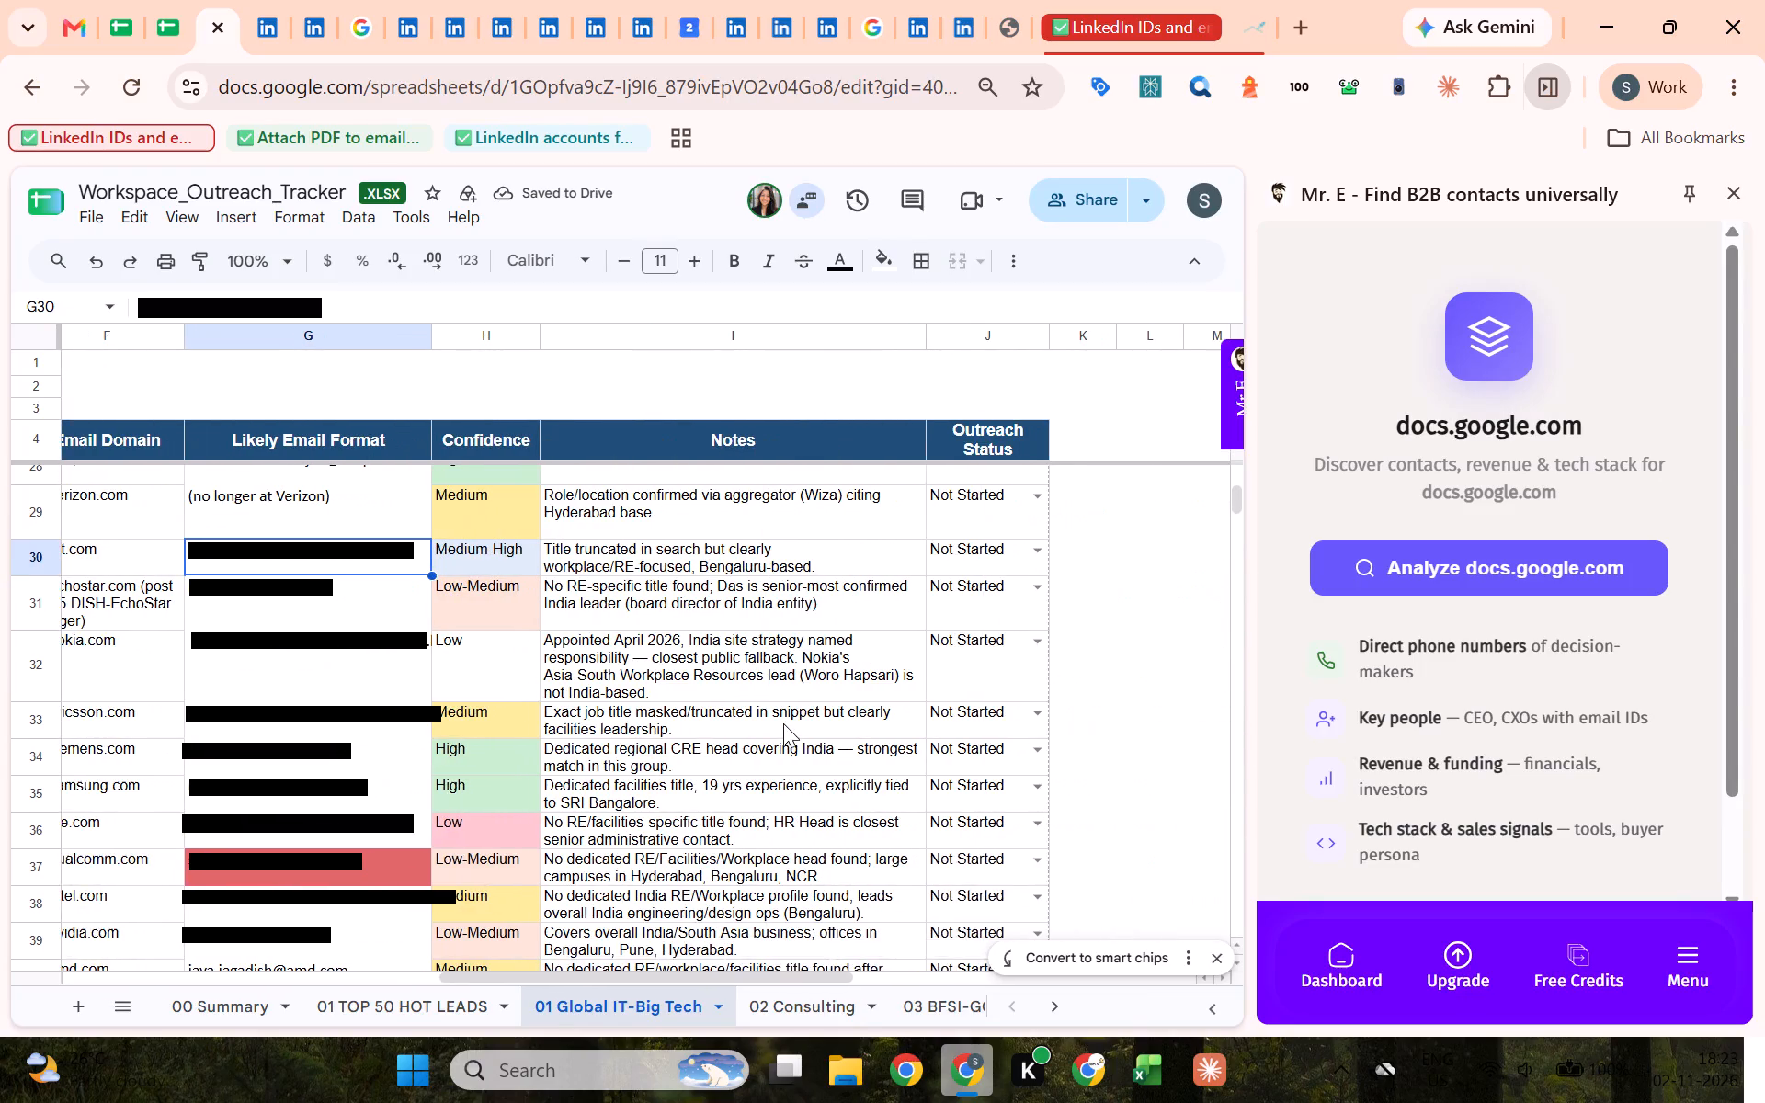
scroll(783, 723, "left", 1)
left_click(459, 671)
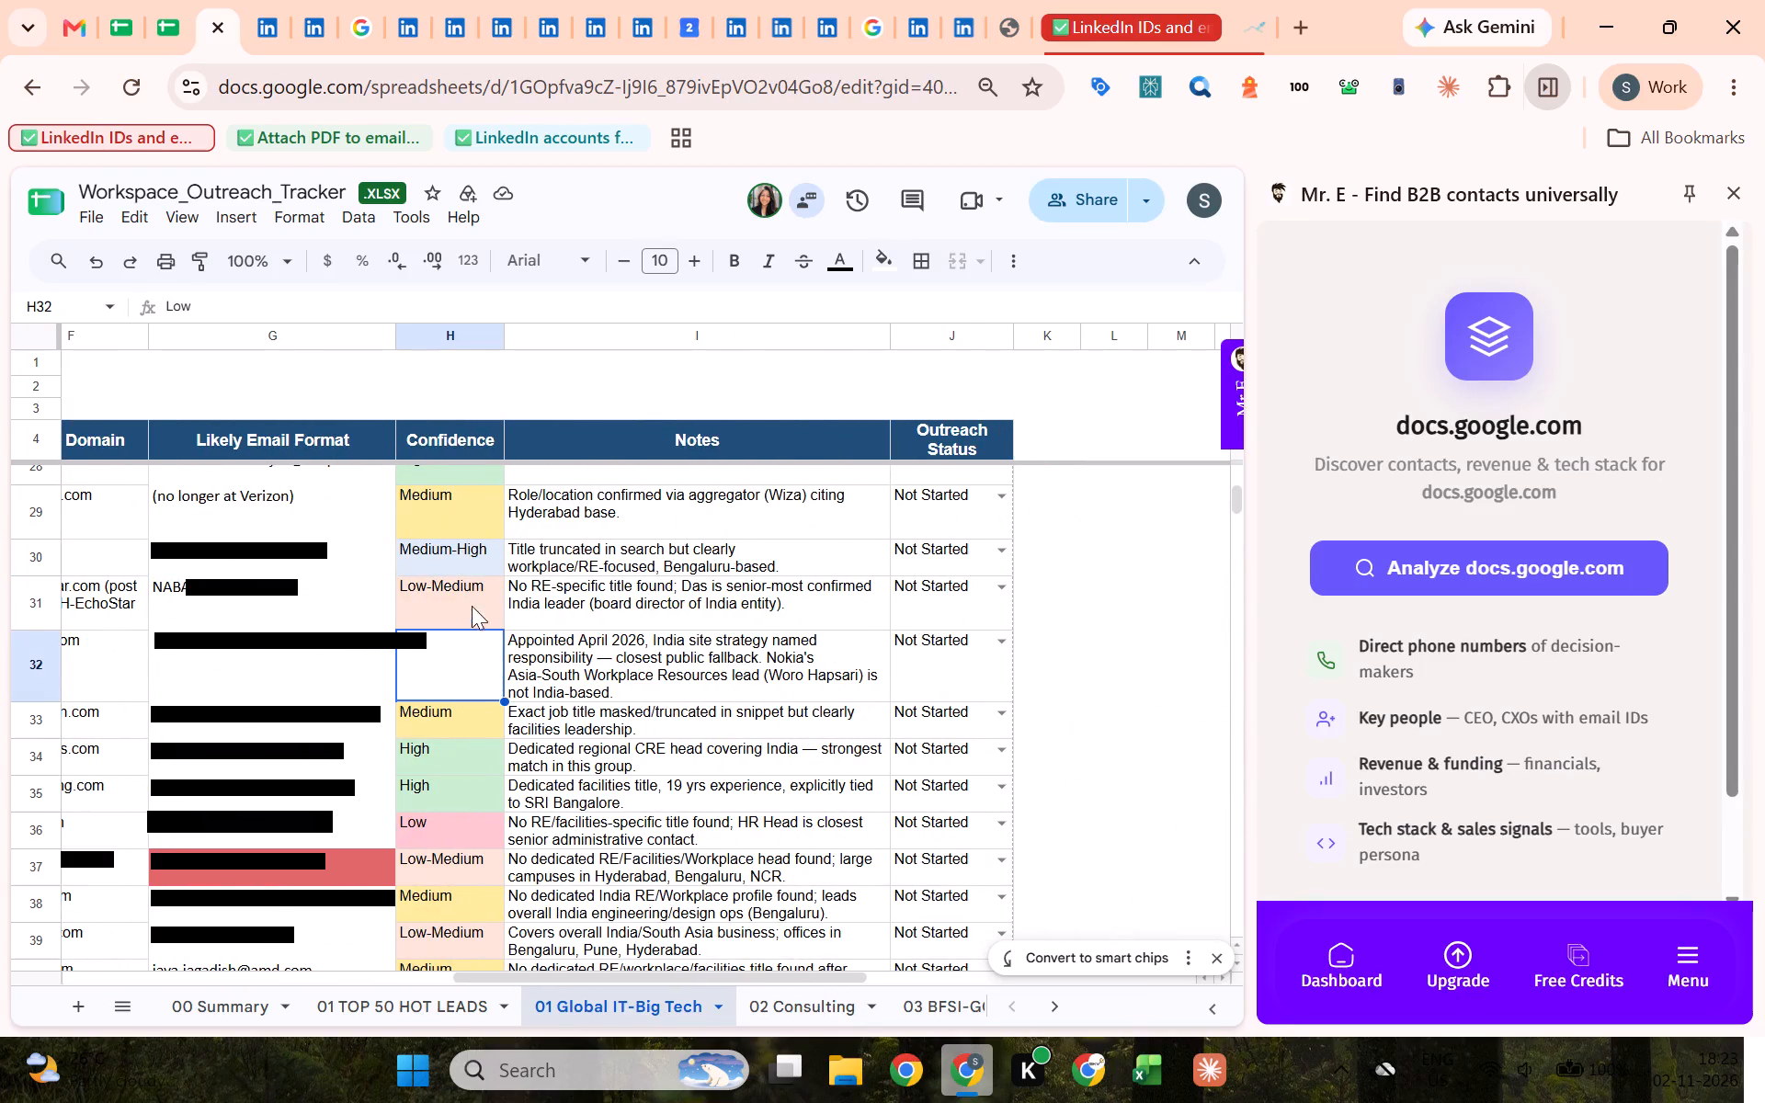
left_click(893, 256)
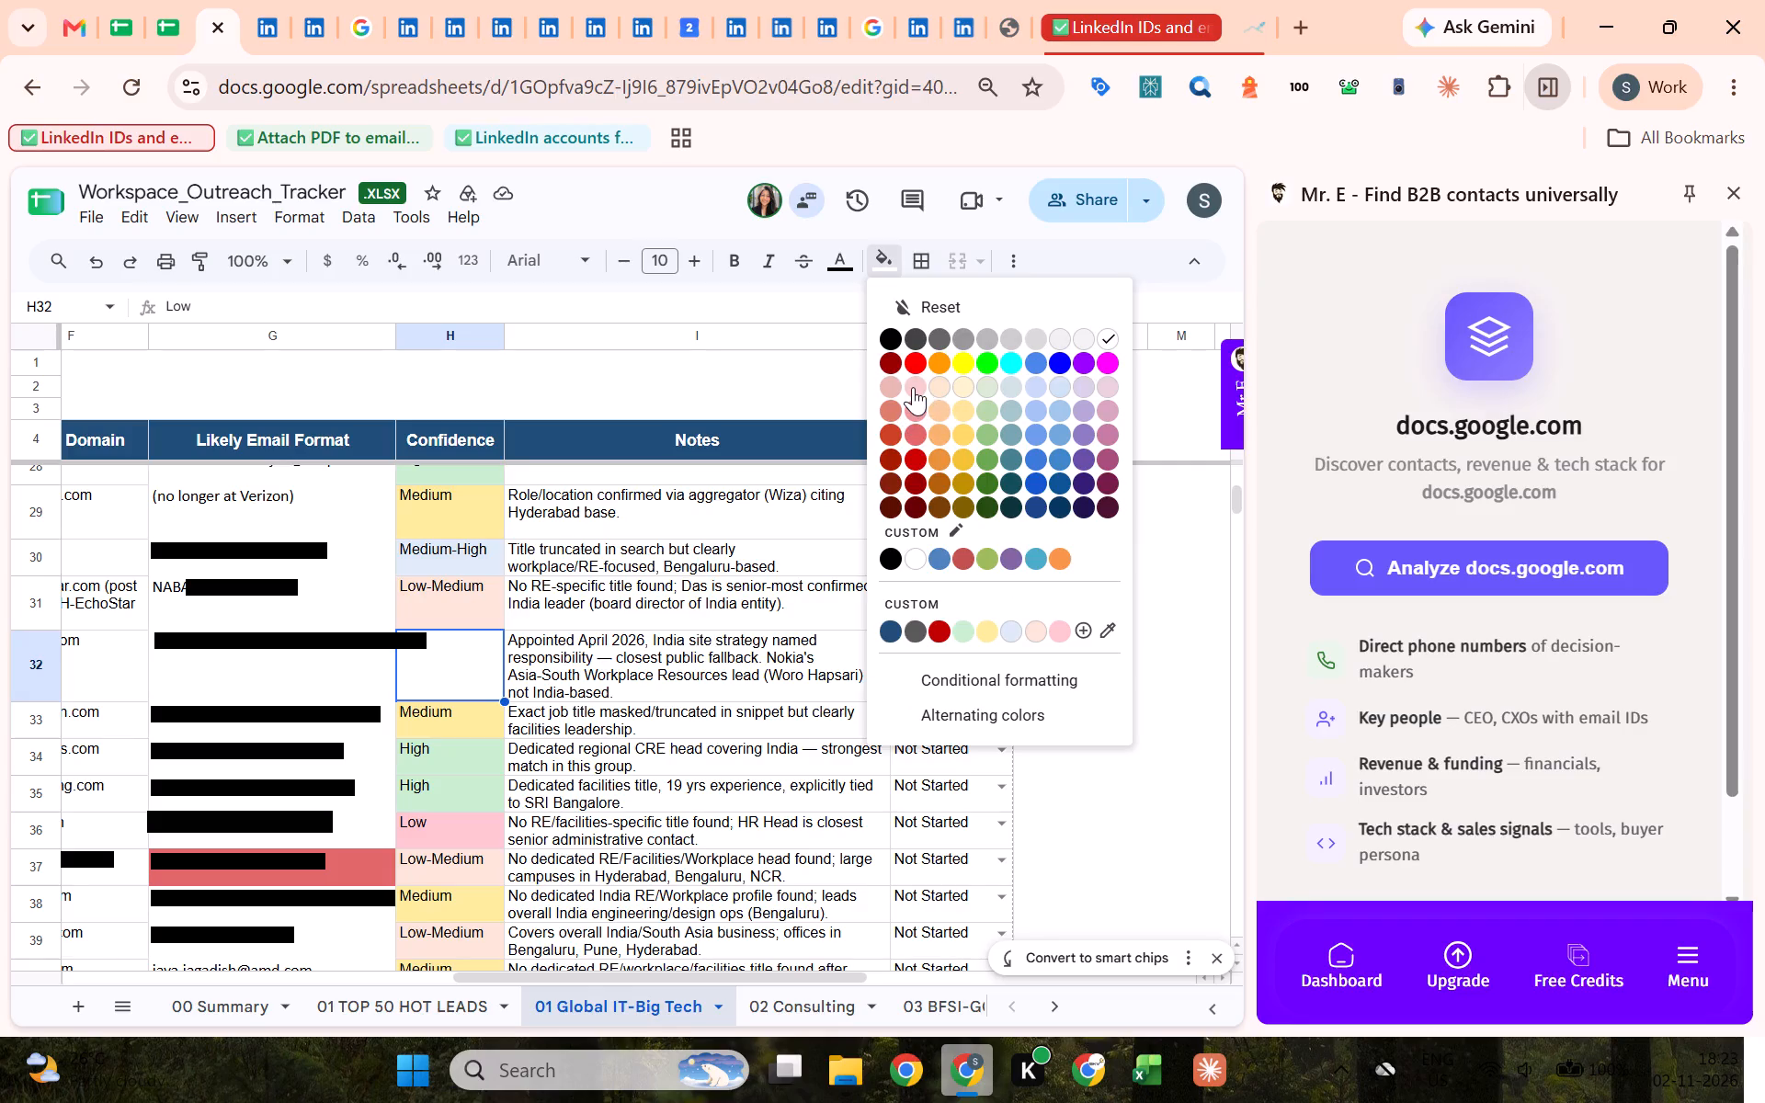
left_click(913, 387)
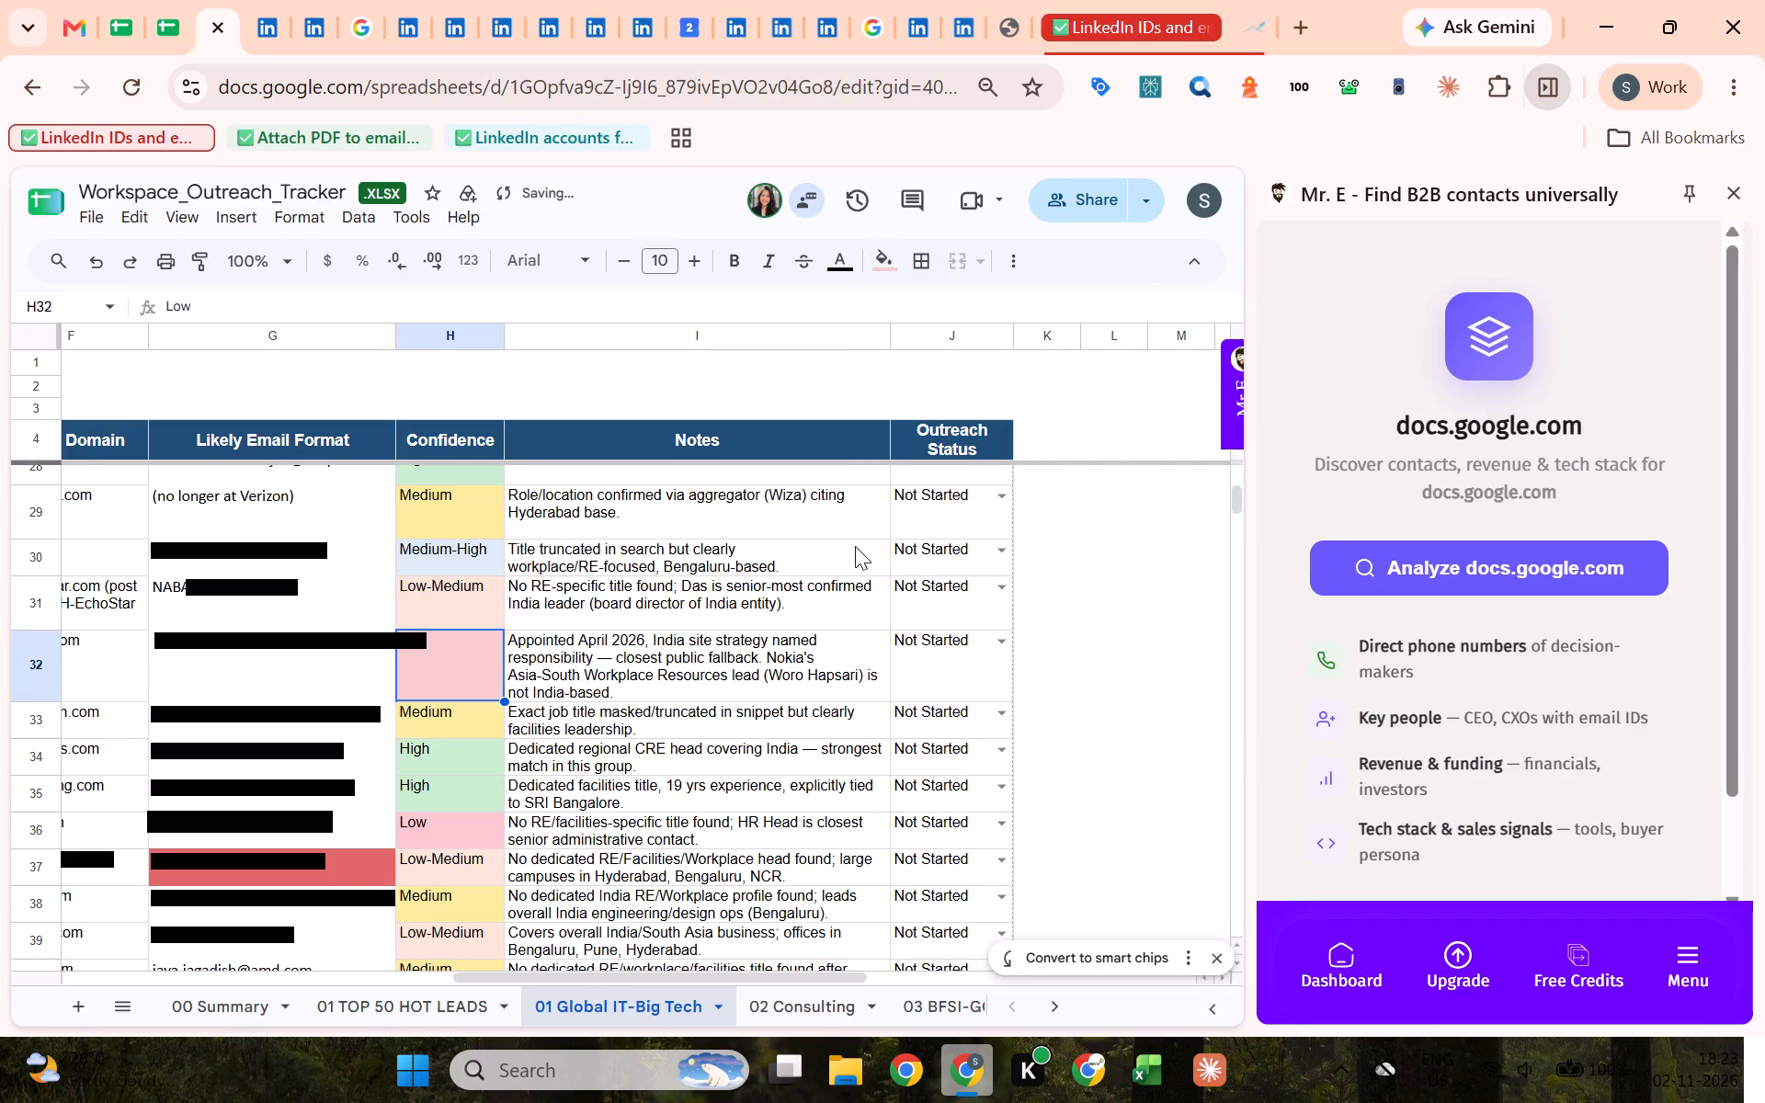
left_click(1039, 708)
Examine the contact, LinkedIn URL and email entries in the rows from Nokia India to Western Digital India.
scroll(680, 725, "right", 1)
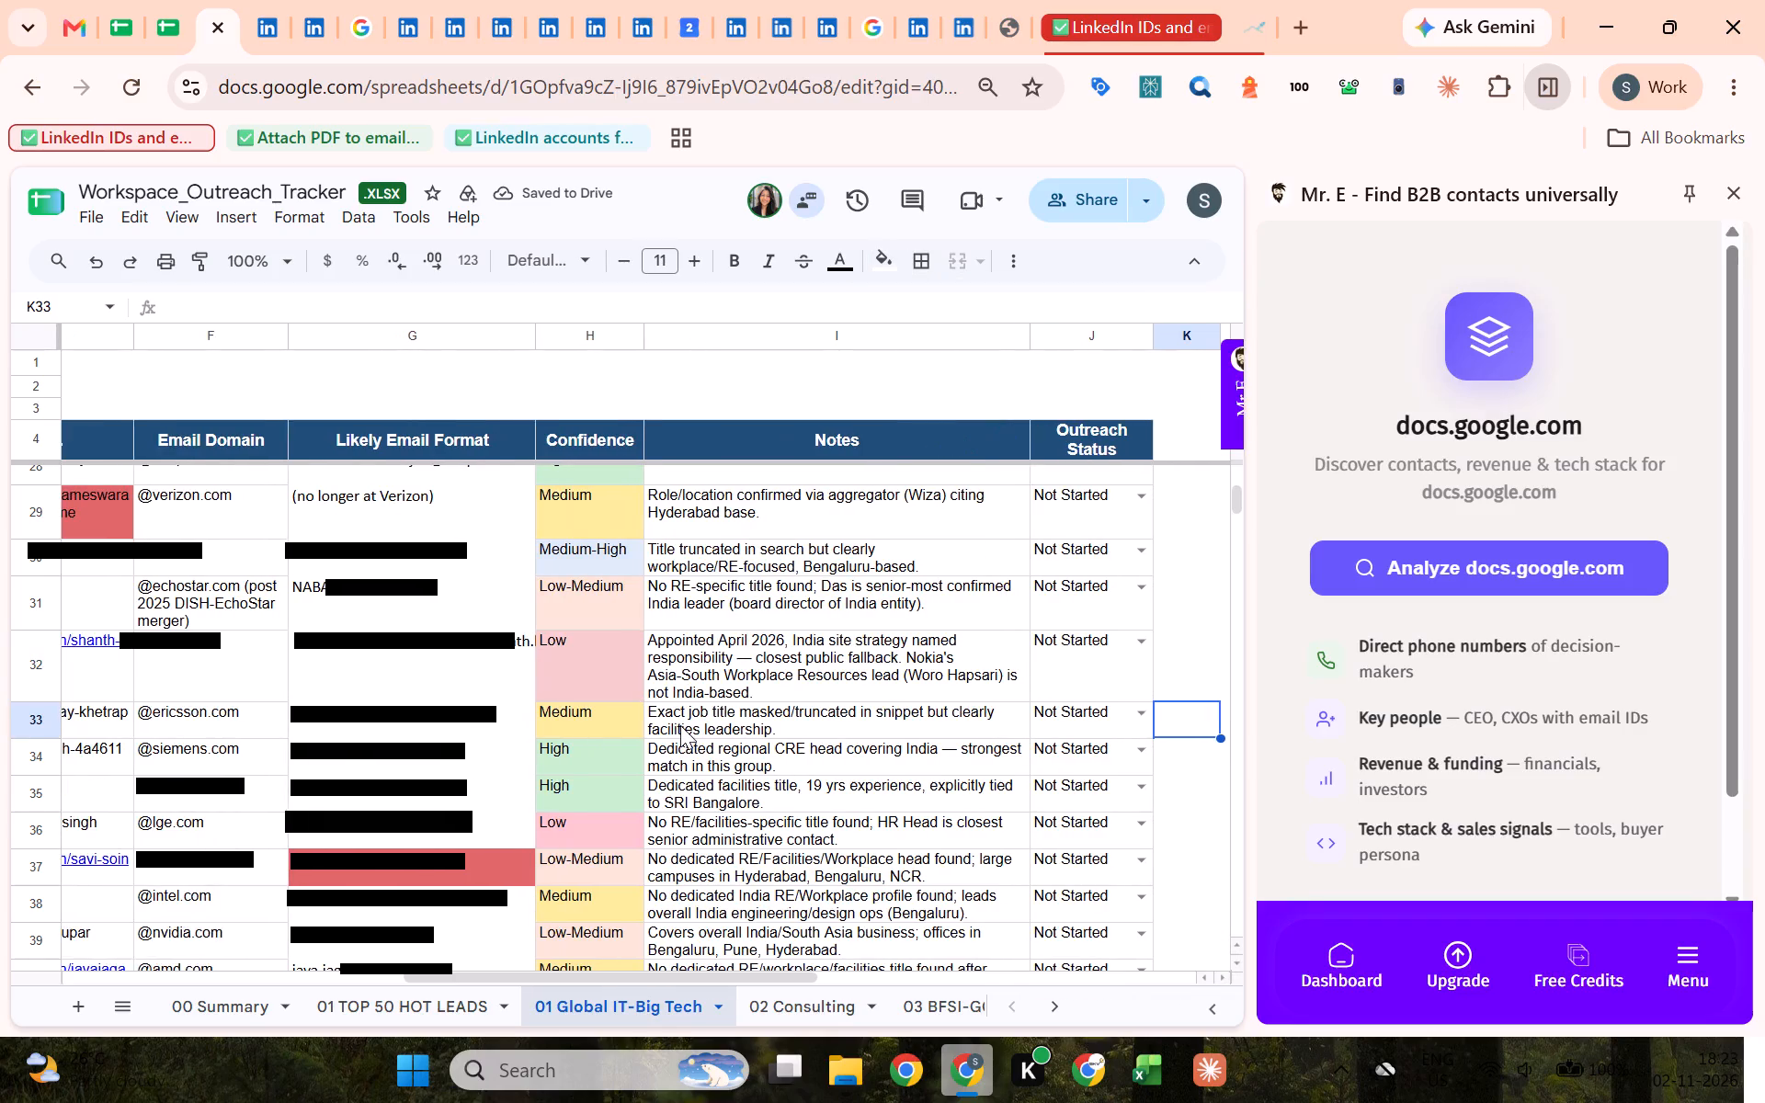
scroll(680, 725, "right", 4)
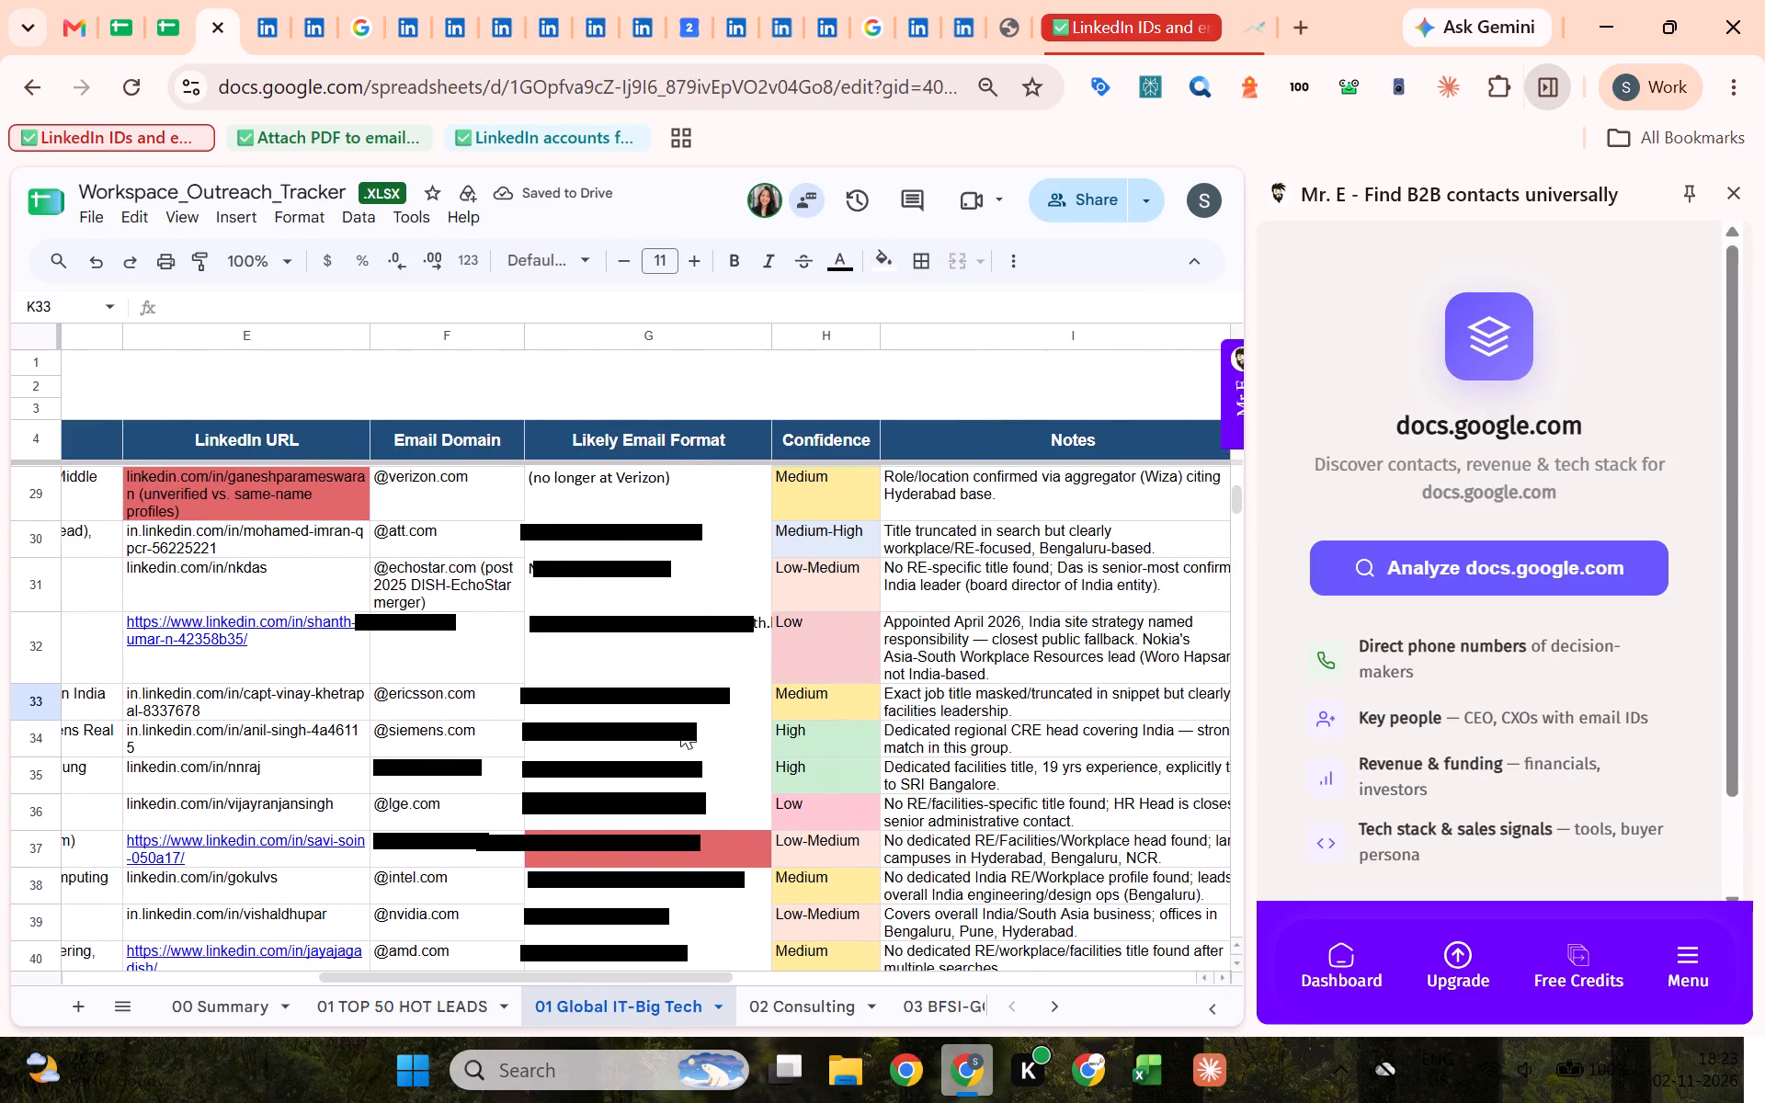
scroll(680, 725, "right", 1)
scroll(680, 725, "down", 1)
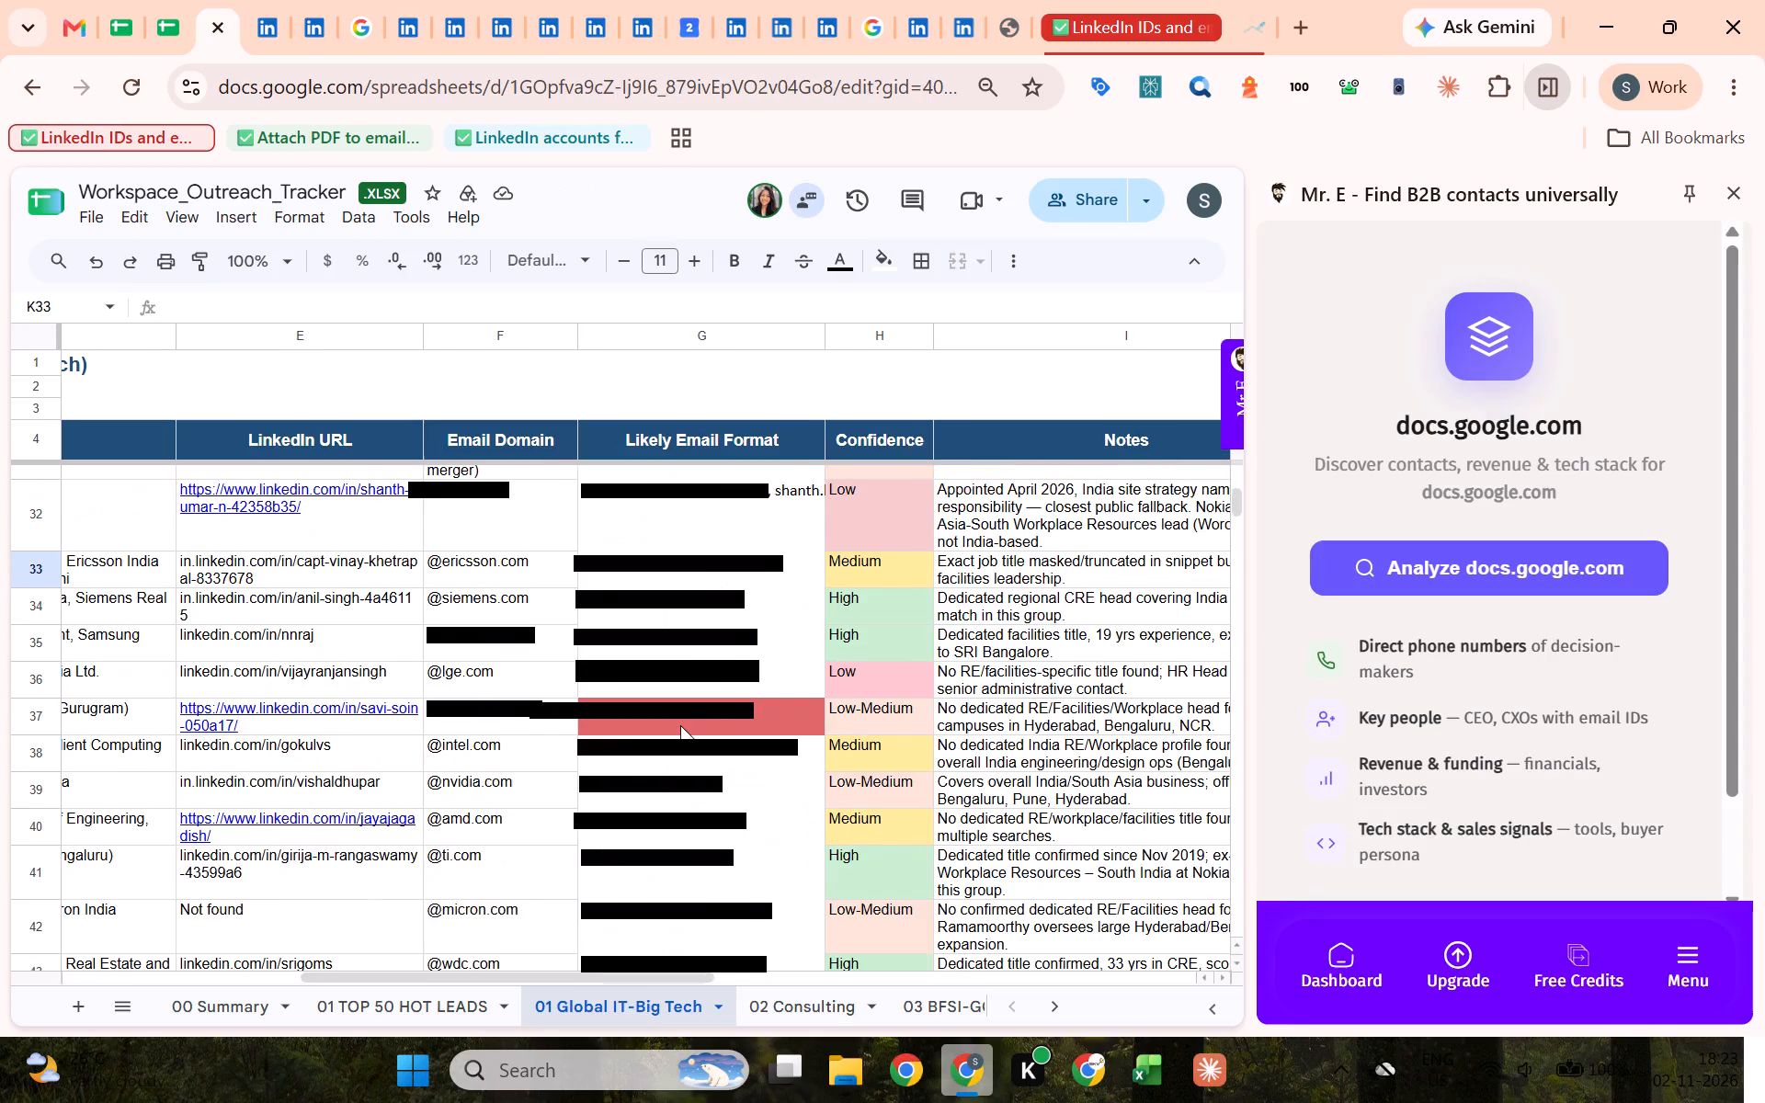
scroll(680, 725, "right", 3)
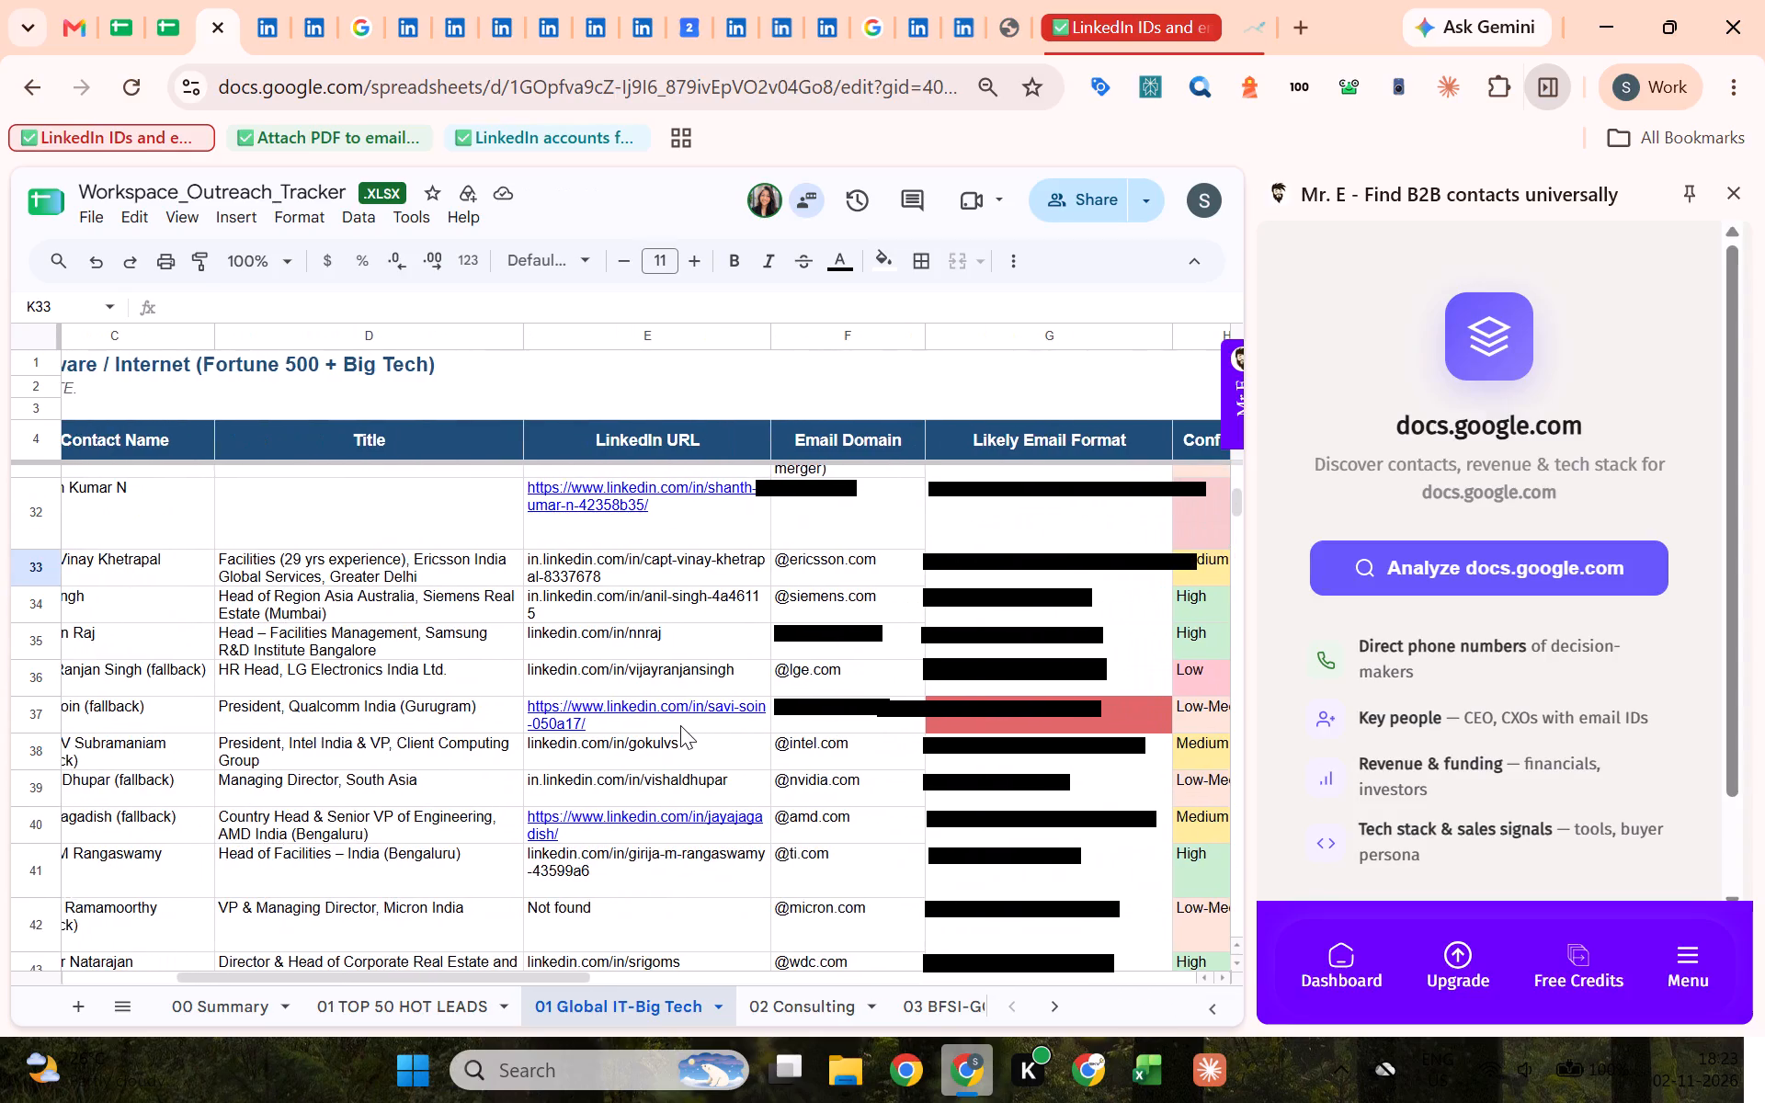
scroll(680, 725, "right", 4)
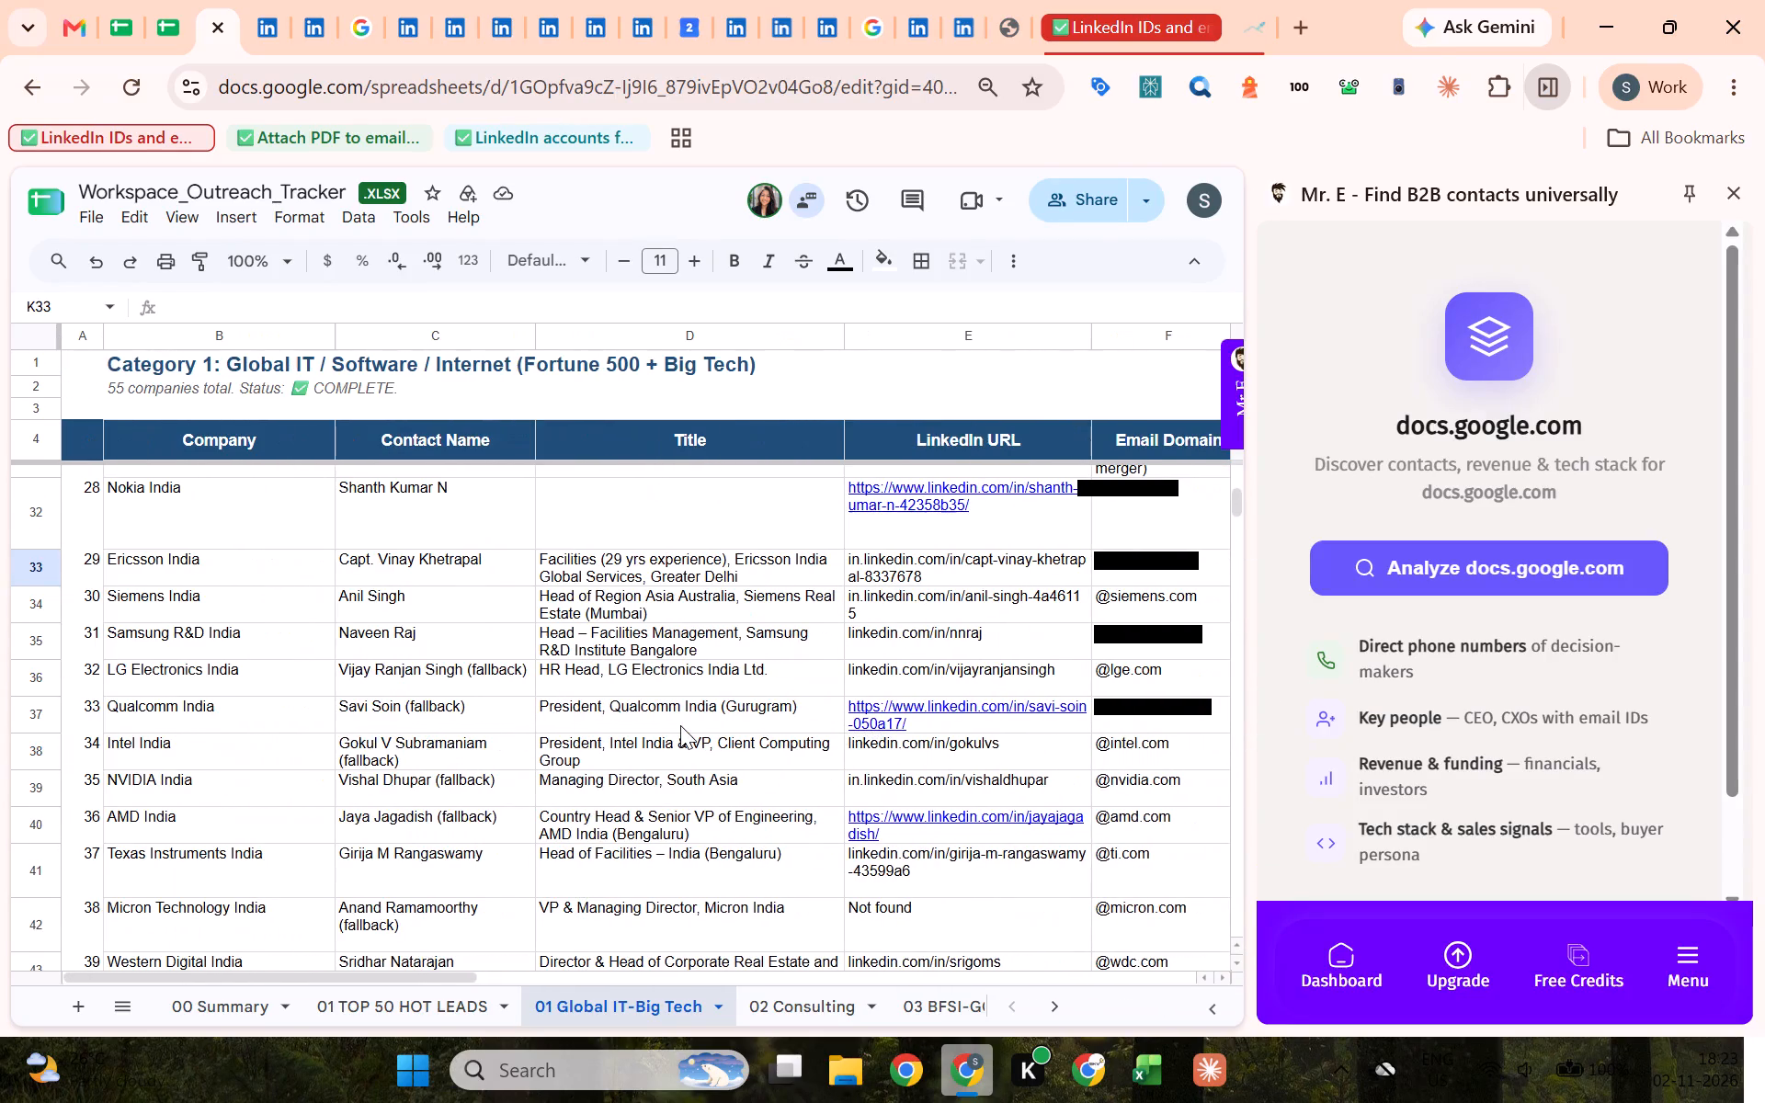
Examine the contact, LinkedIn URL, email, confidence and notes entries in the remaining Global IT-Big Tech rows down to Pinterest India.
scroll(680, 725, "left", 1)
scroll(680, 725, "down", 2)
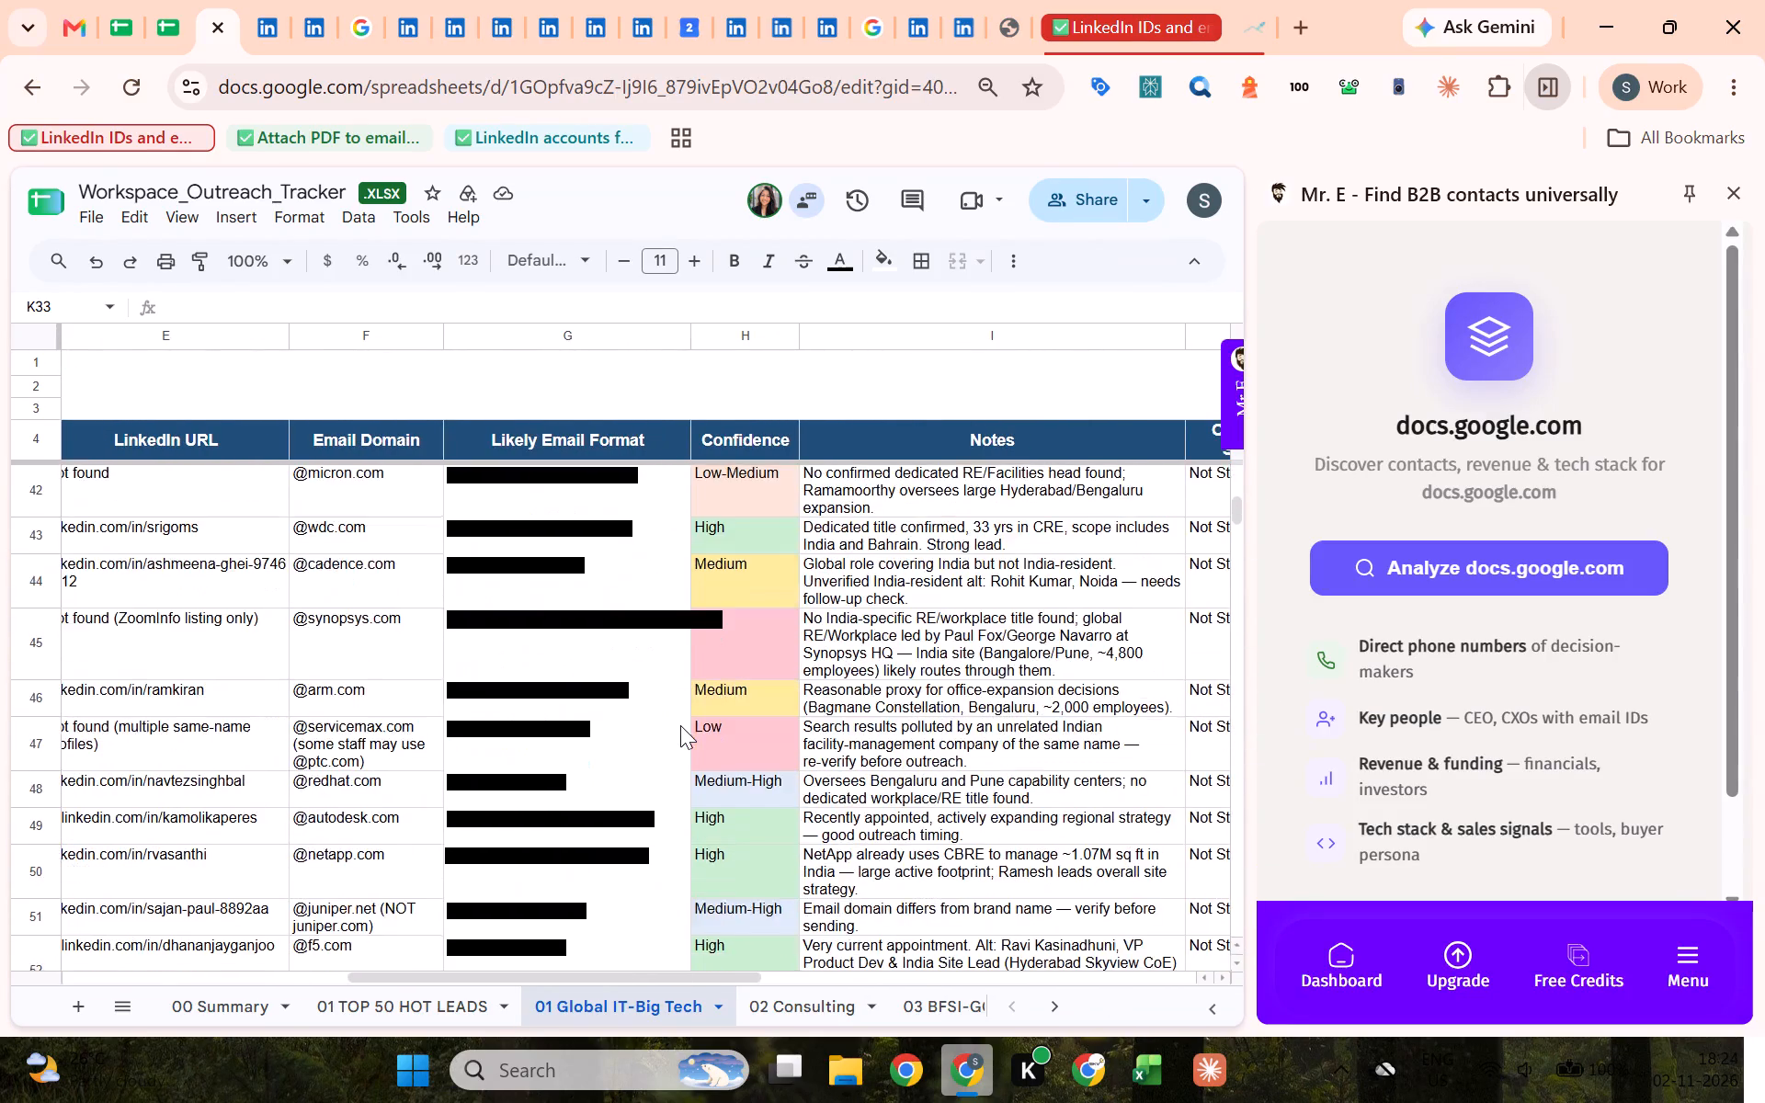
scroll(680, 725, "down", 2)
scroll(680, 725, "up", 1)
scroll(680, 725, "down", 1)
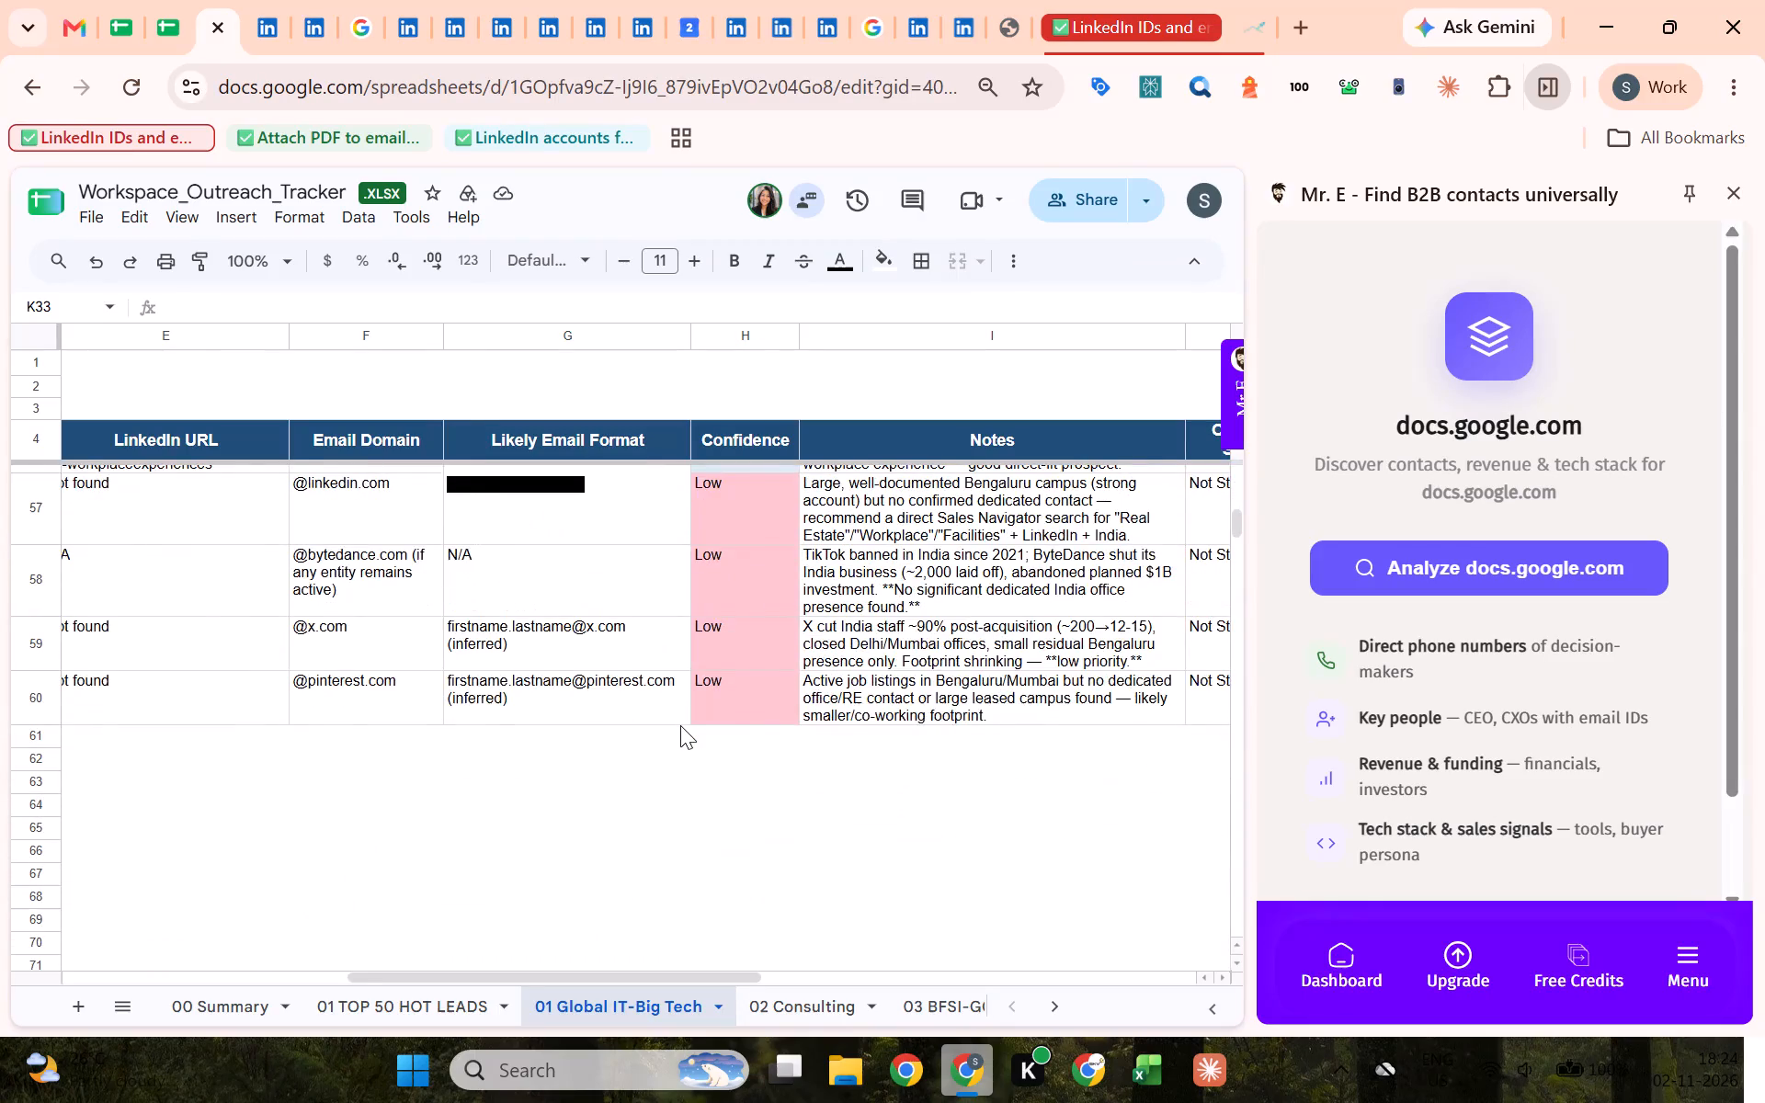
scroll(680, 725, "right", 3)
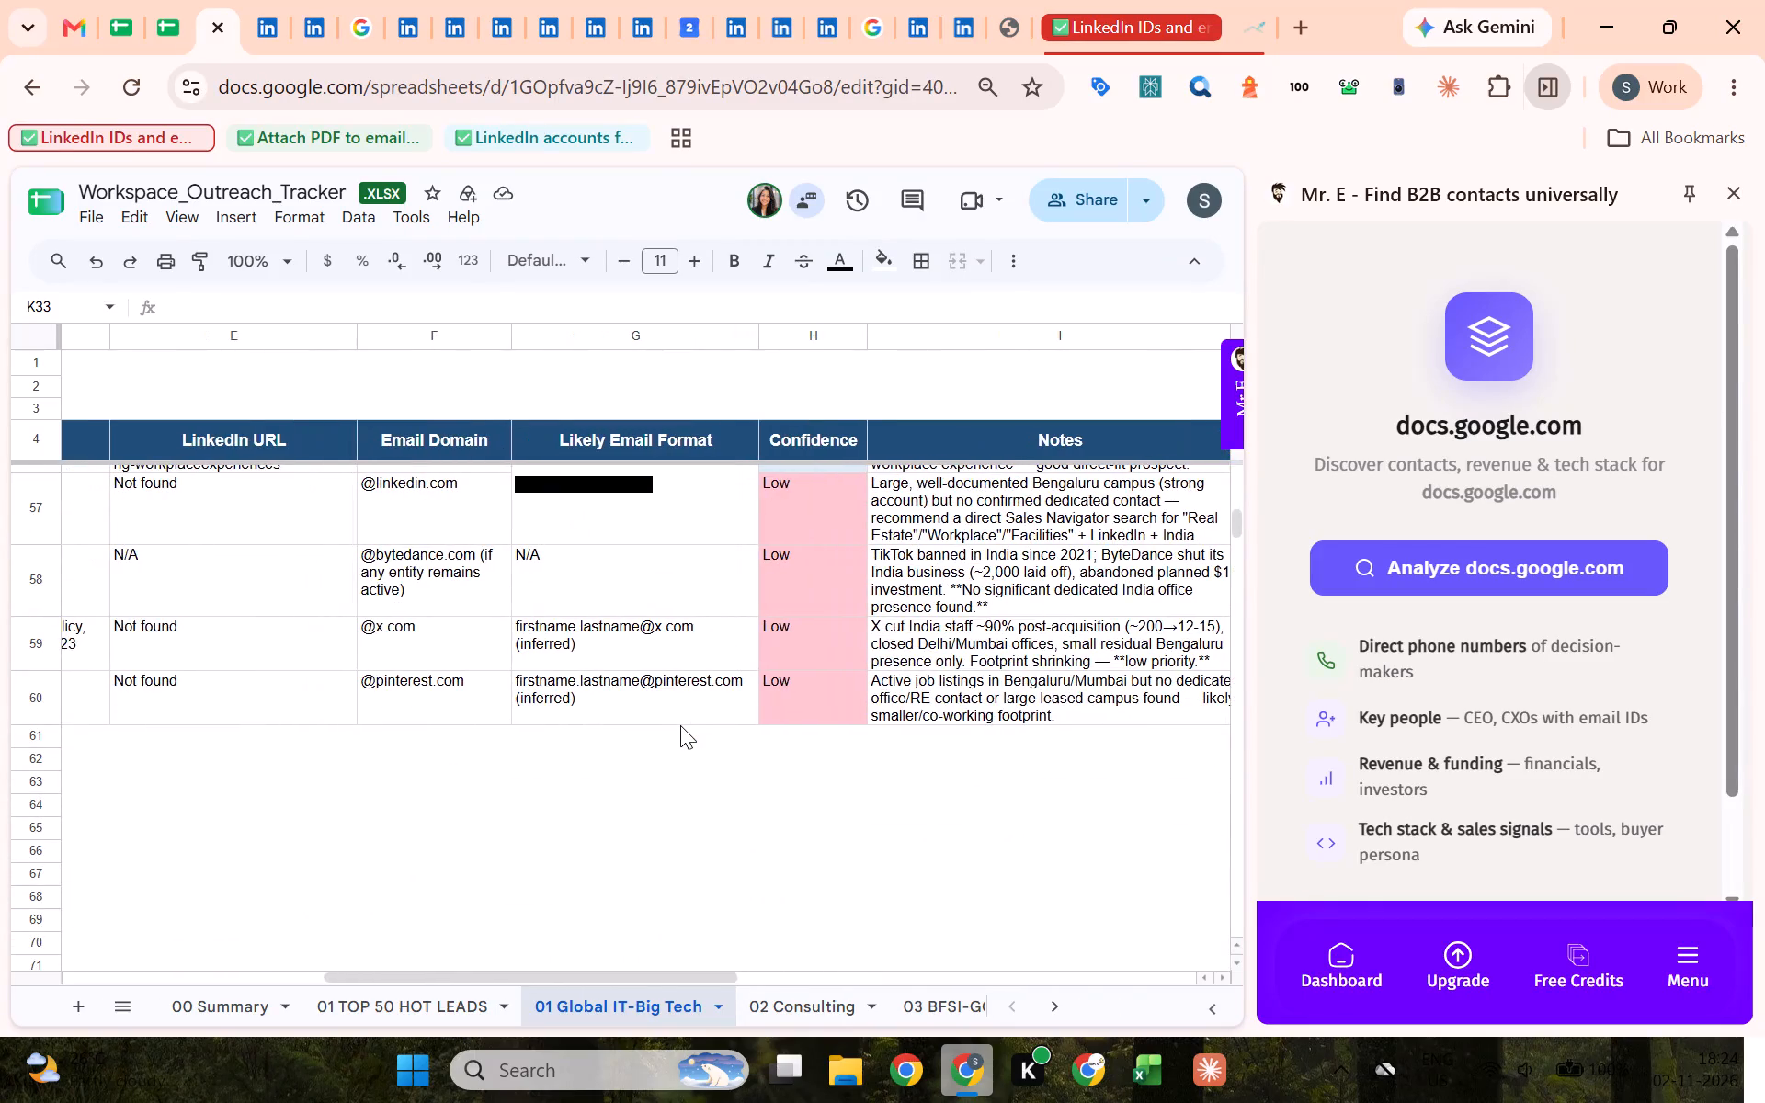
scroll(680, 725, "right", 1)
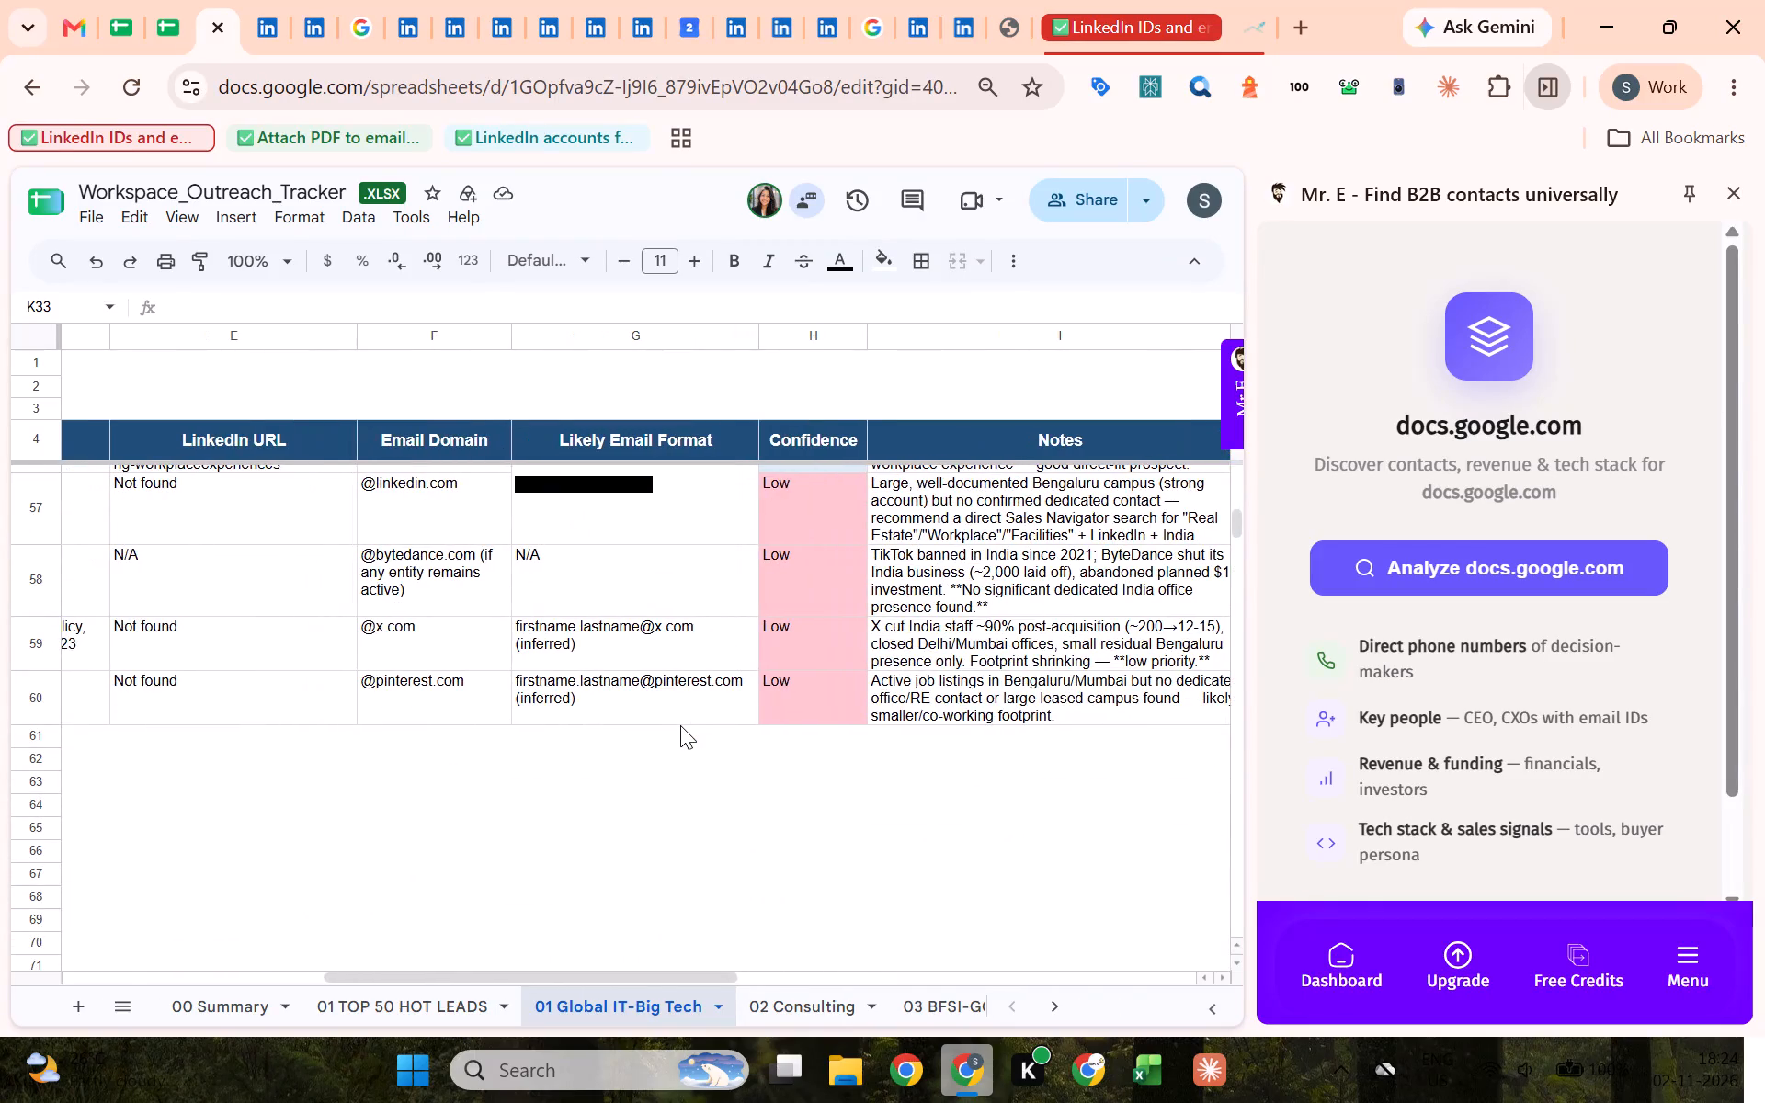
scroll(680, 725, "right", 3)
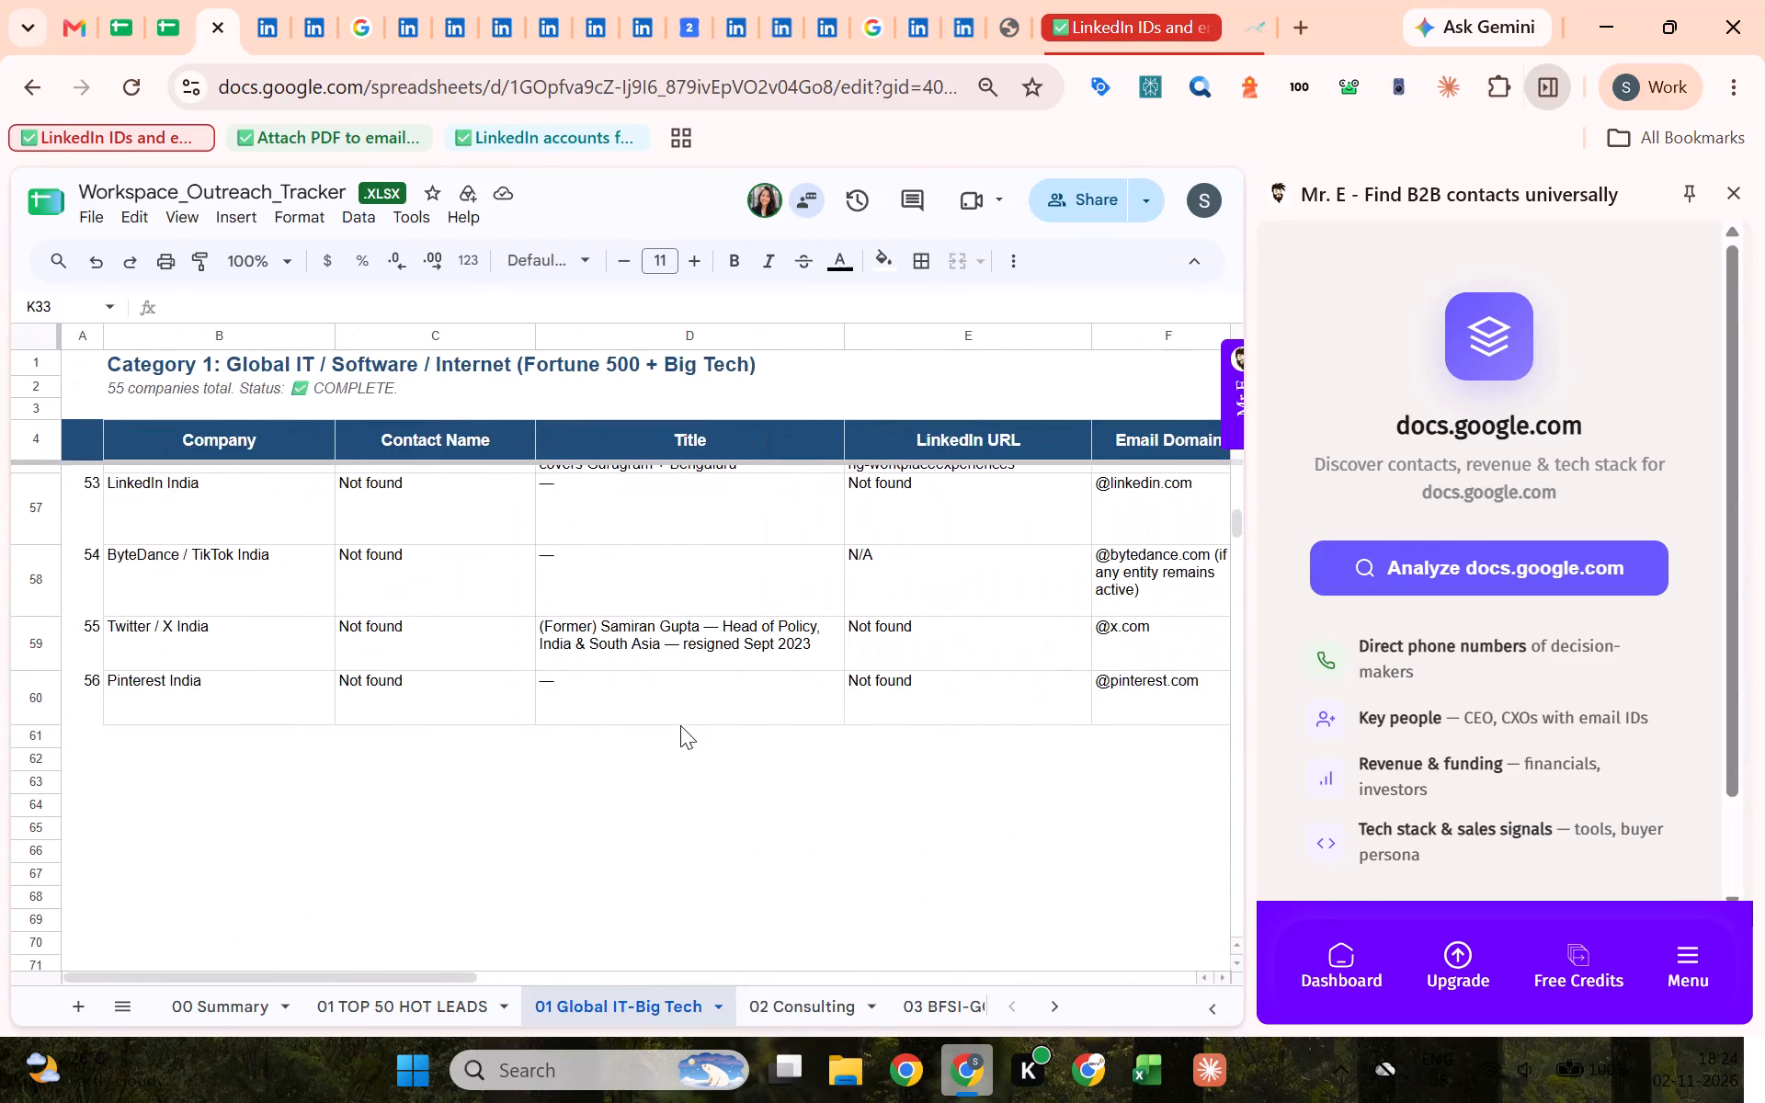
scroll(680, 725, "up", 1)
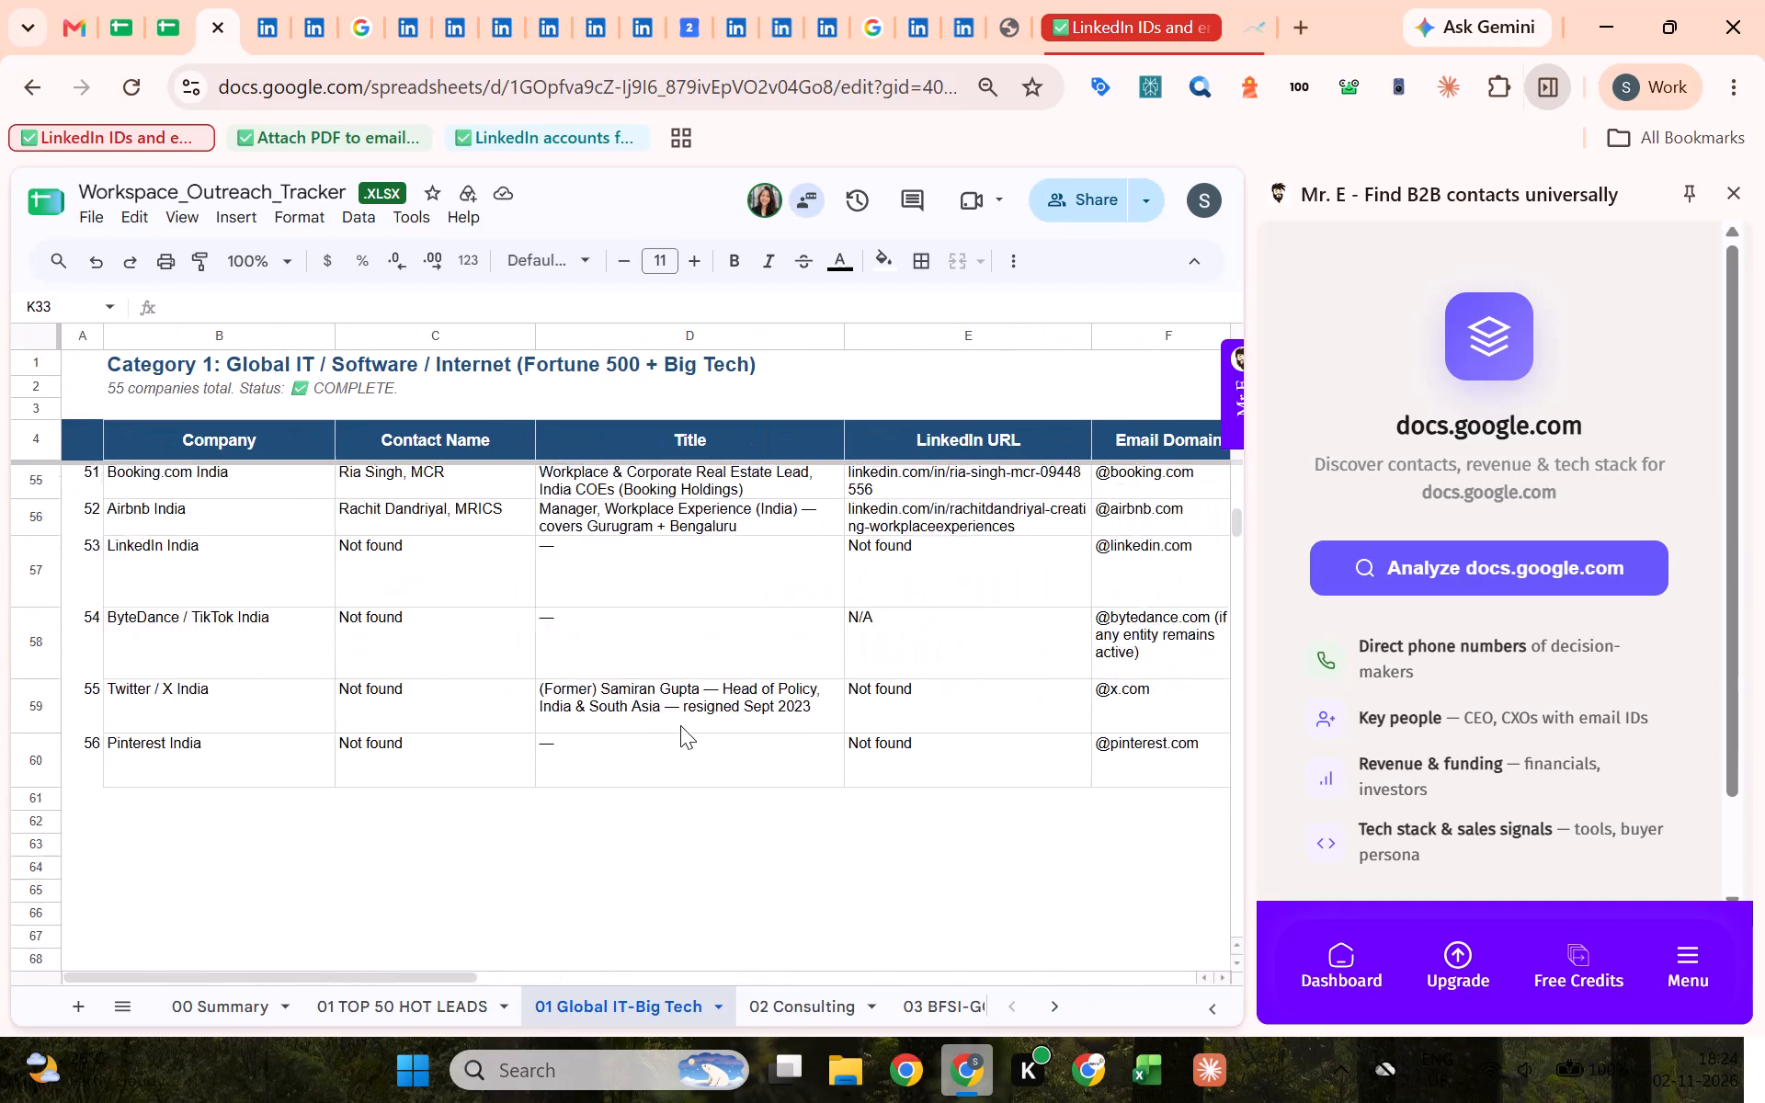
scroll(680, 725, "up", 2)
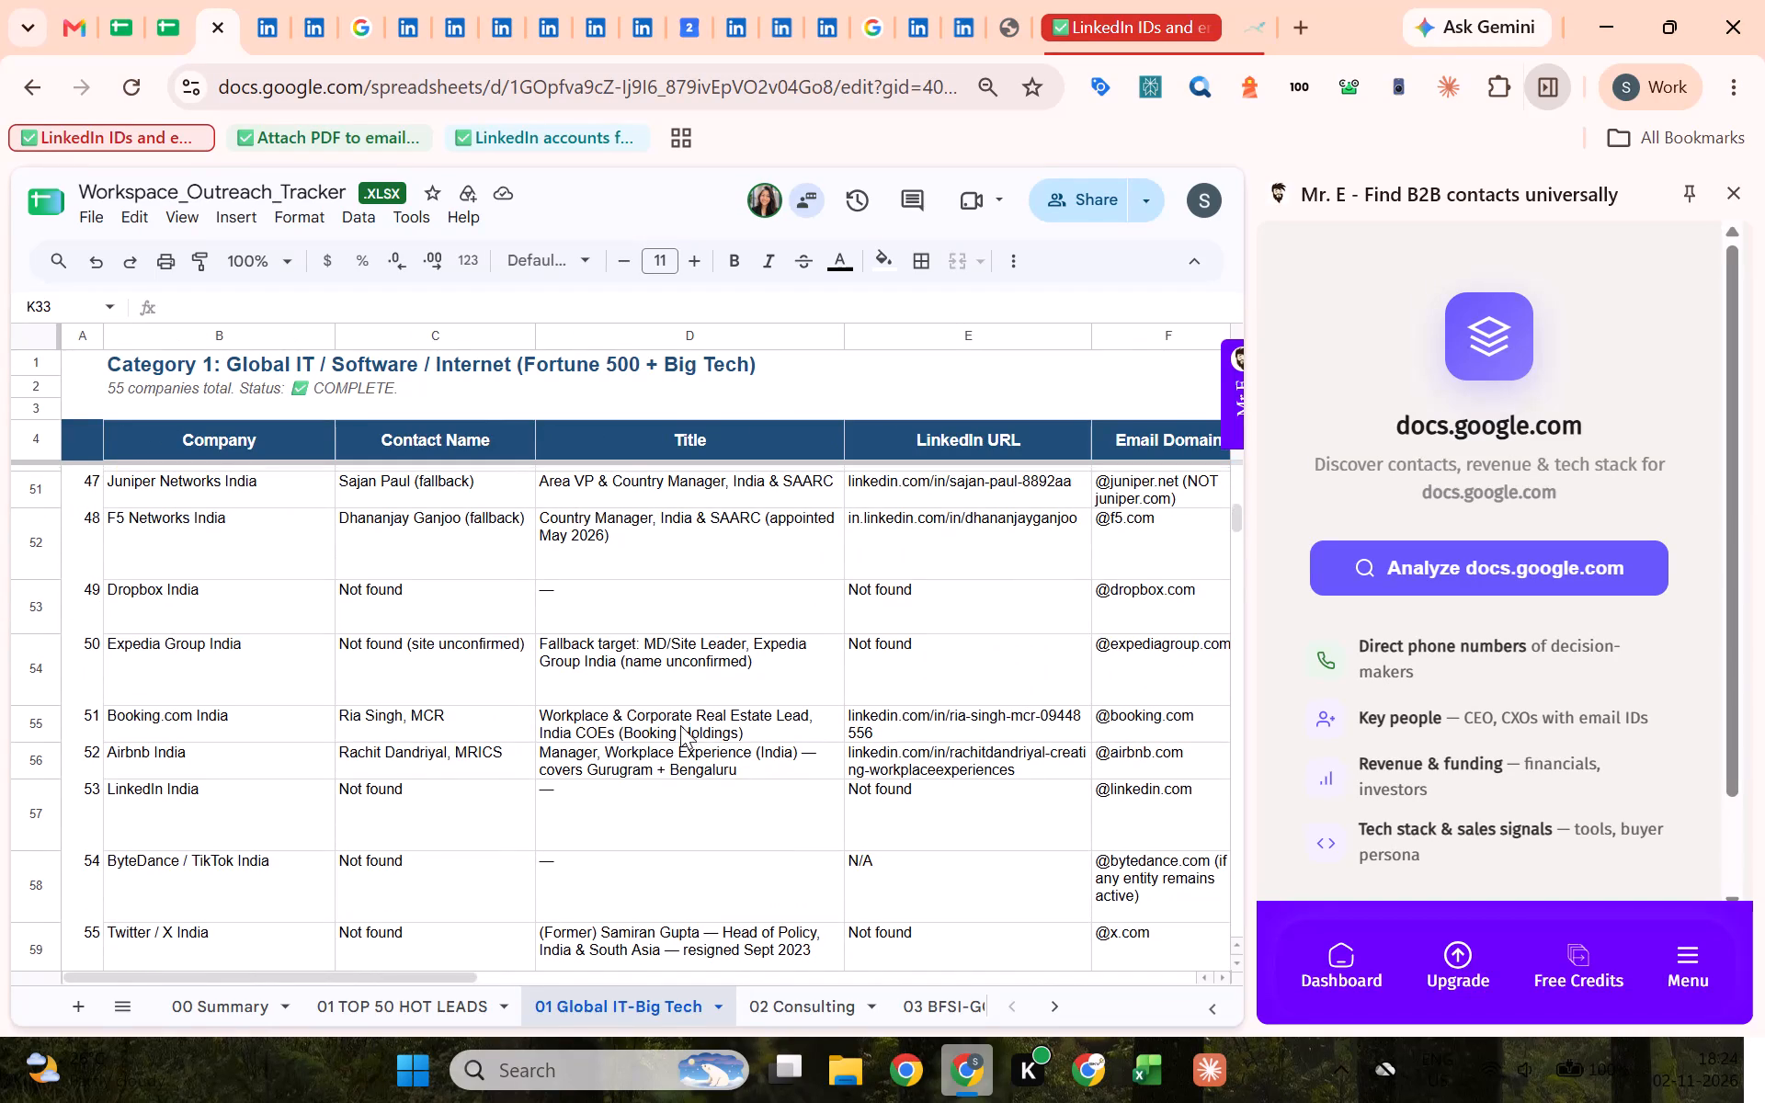
scroll(680, 725, "up", 11)
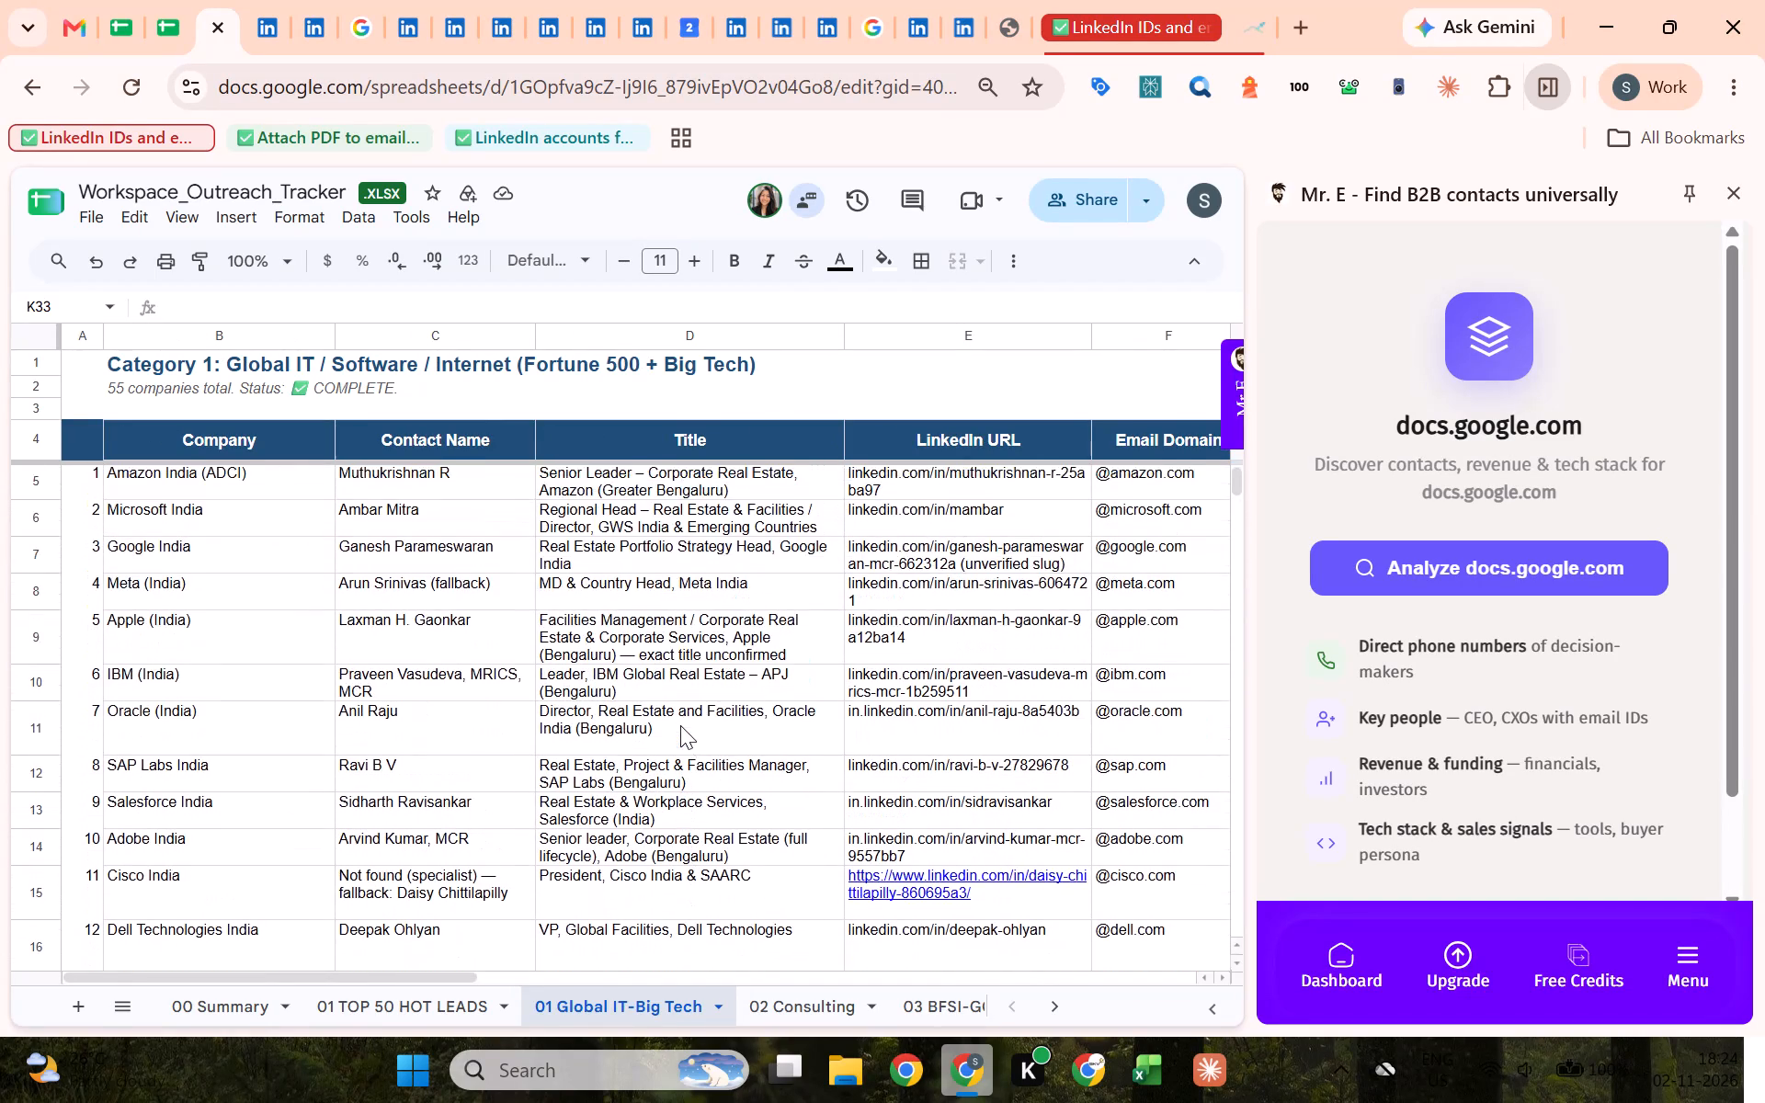
View the 02 Consulting sheet briefly and return to the 01 Global IT-Big Tech sheet.
left_click(801, 998)
left_click(891, 1001)
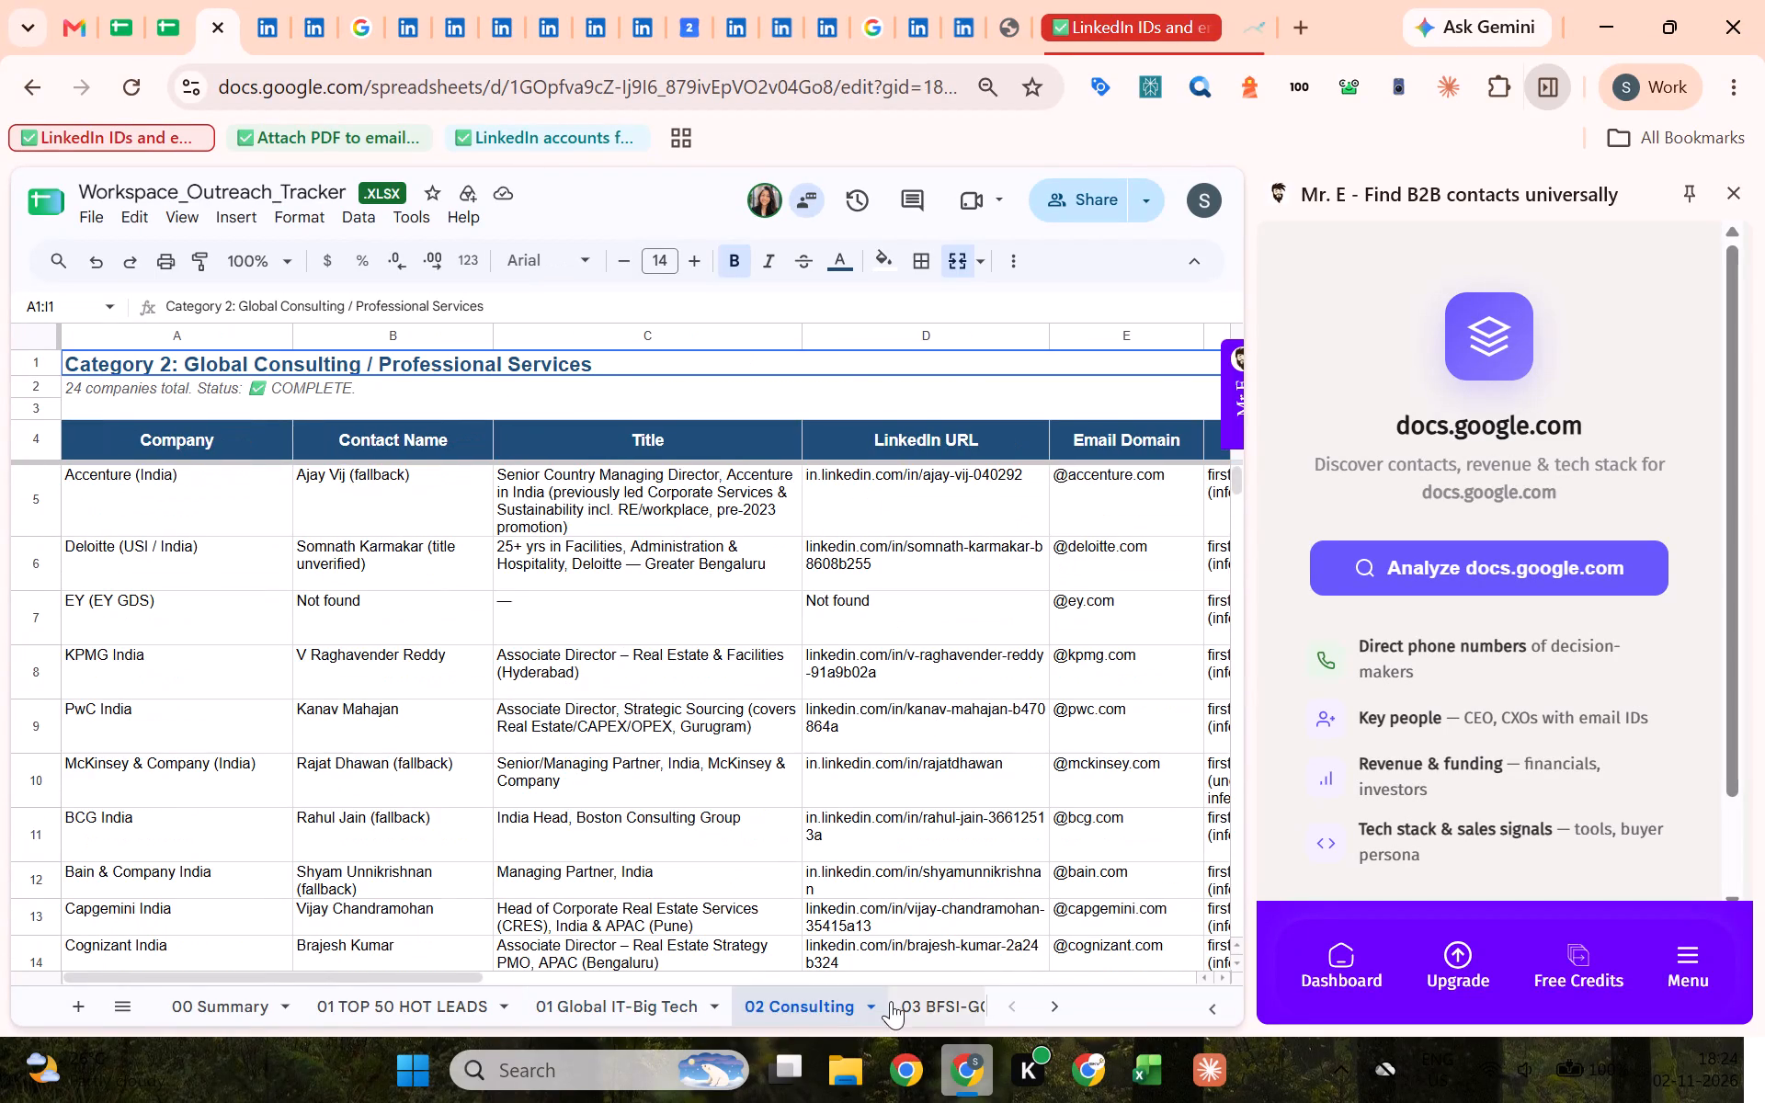
left_click(621, 1004)
left_click(543, 1001)
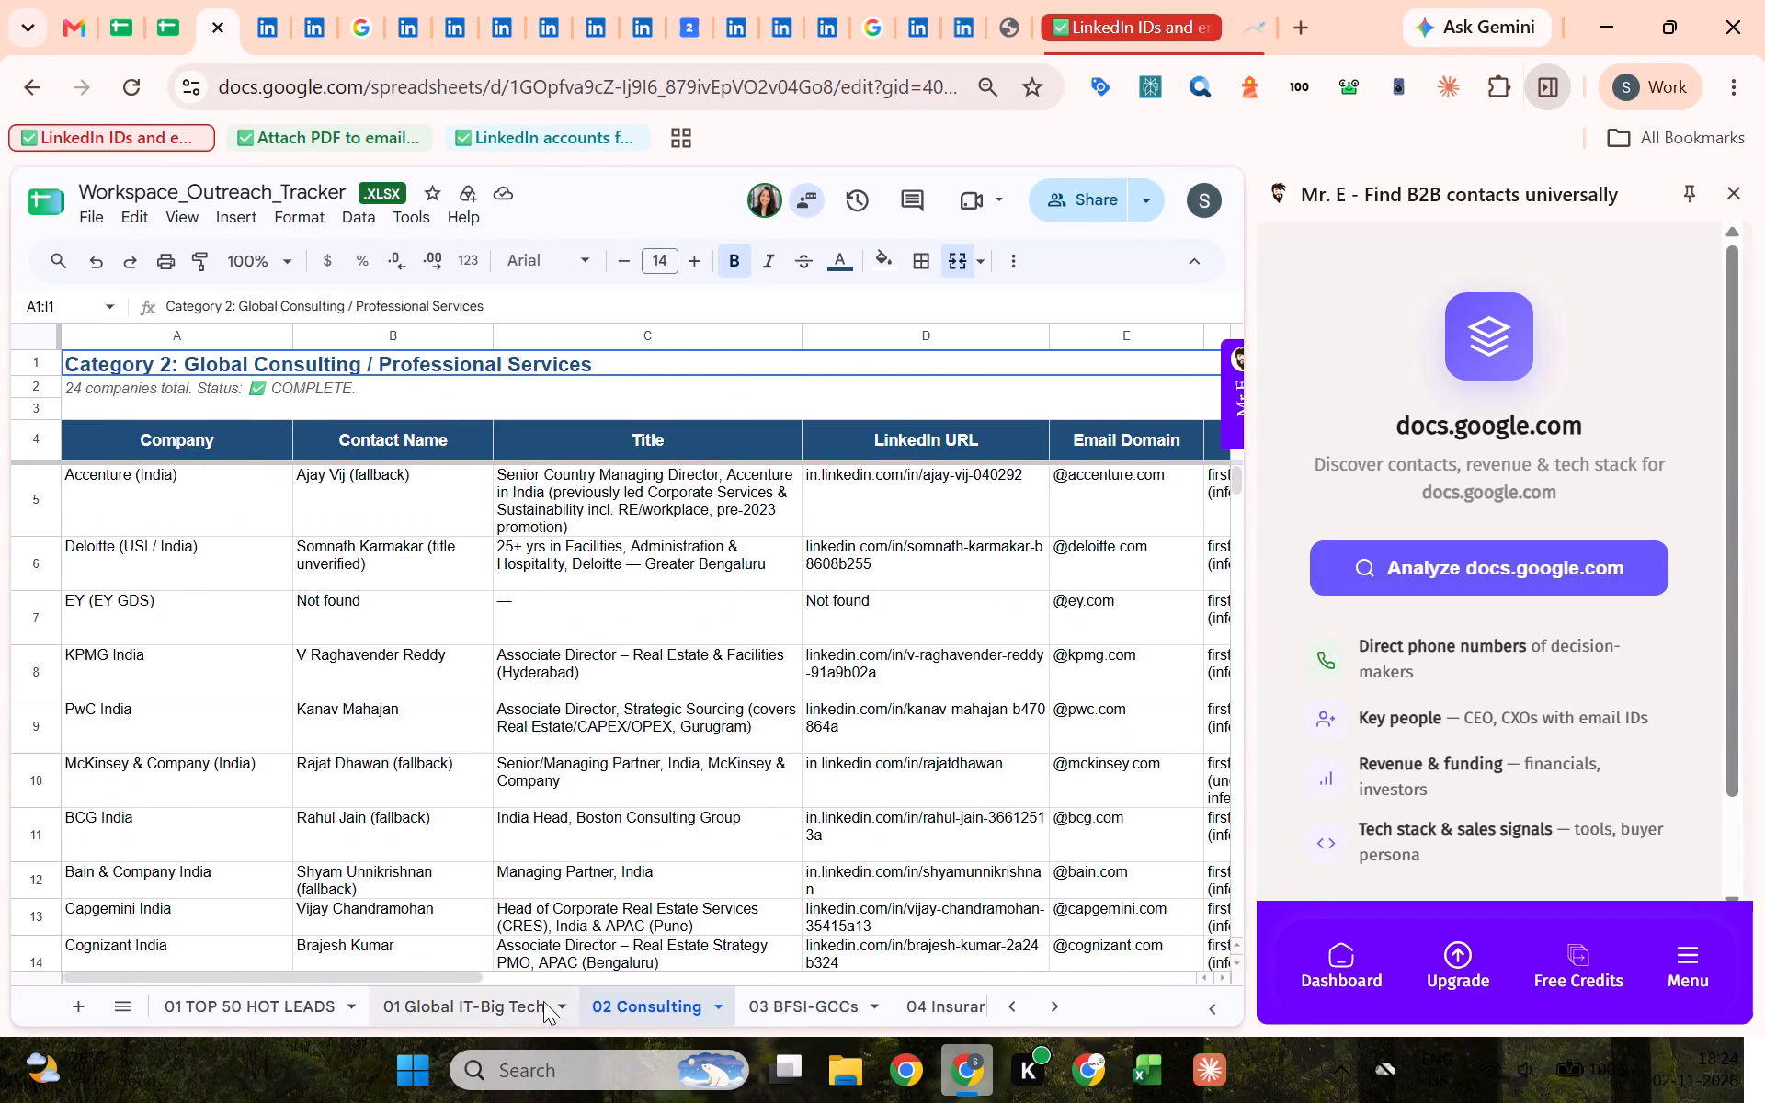
Close the Mr. E contact finder beside the spreadsheet so that more of the tracker's columns fit in view.
left_click(1739, 189)
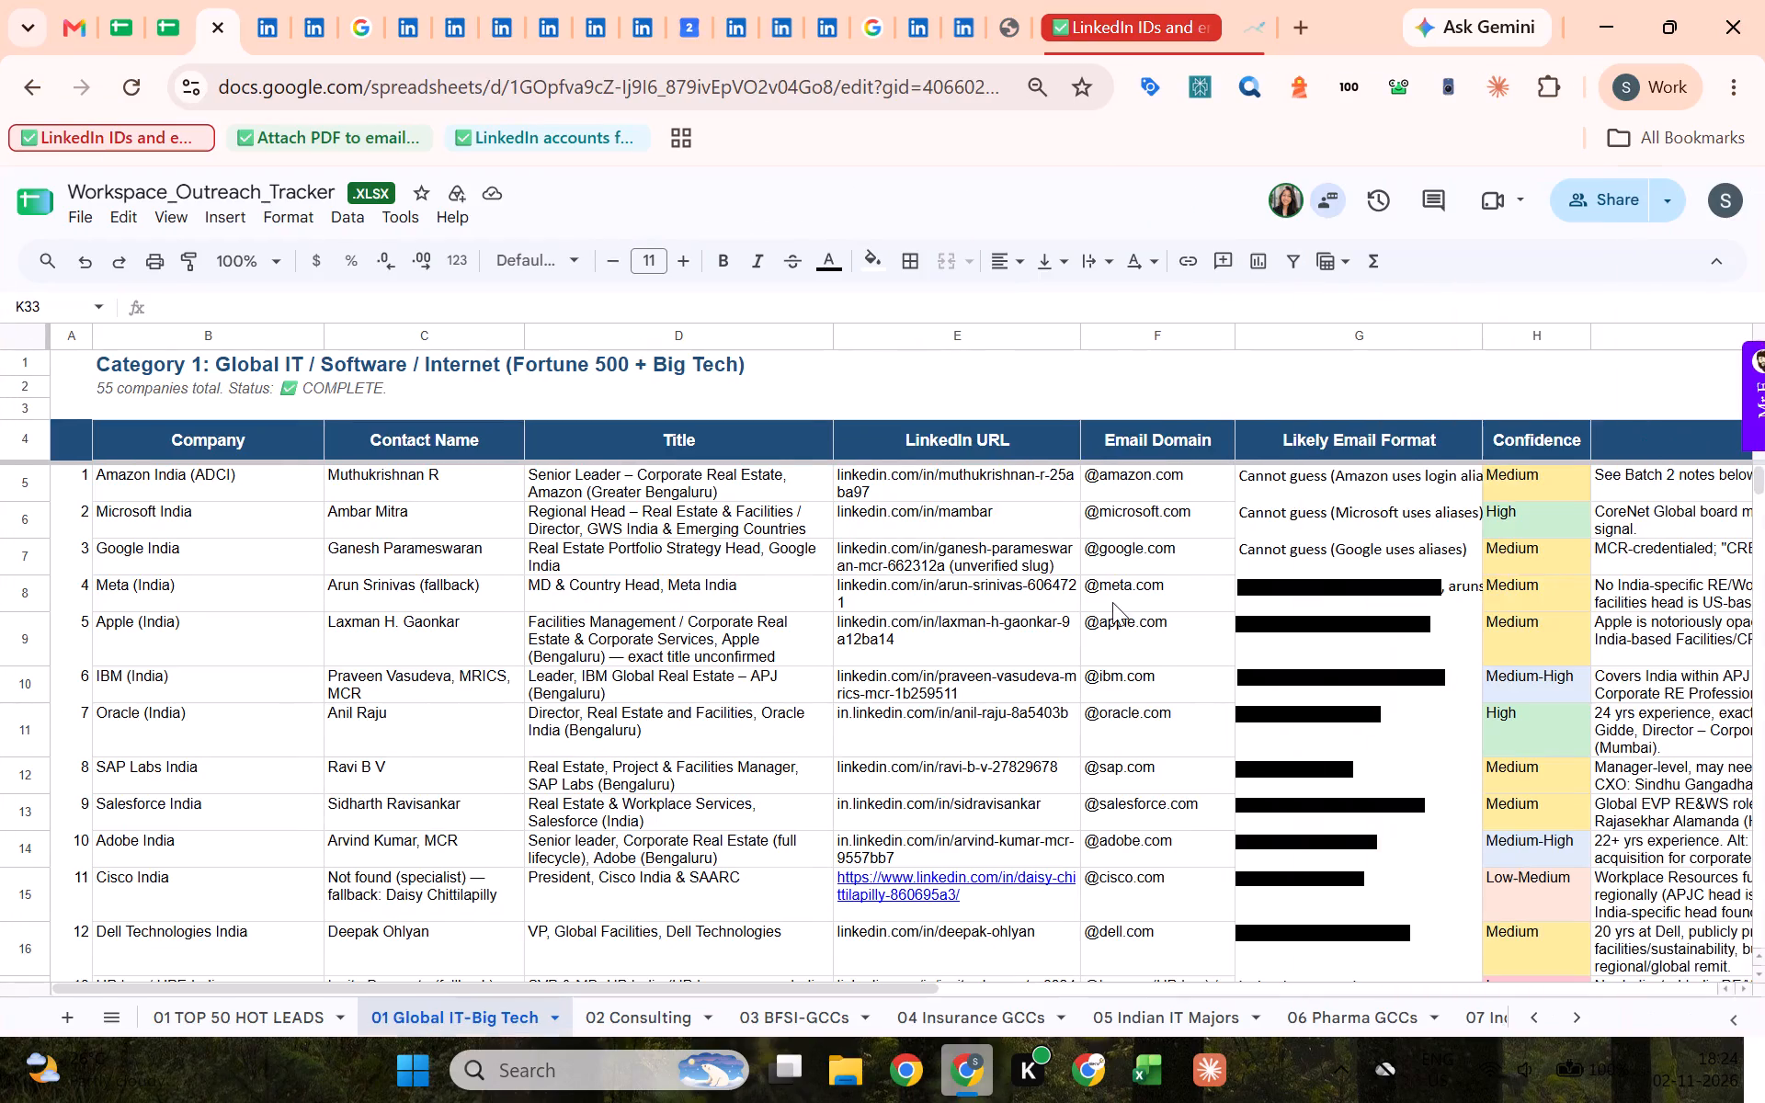
scroll(936, 769, "left", 1)
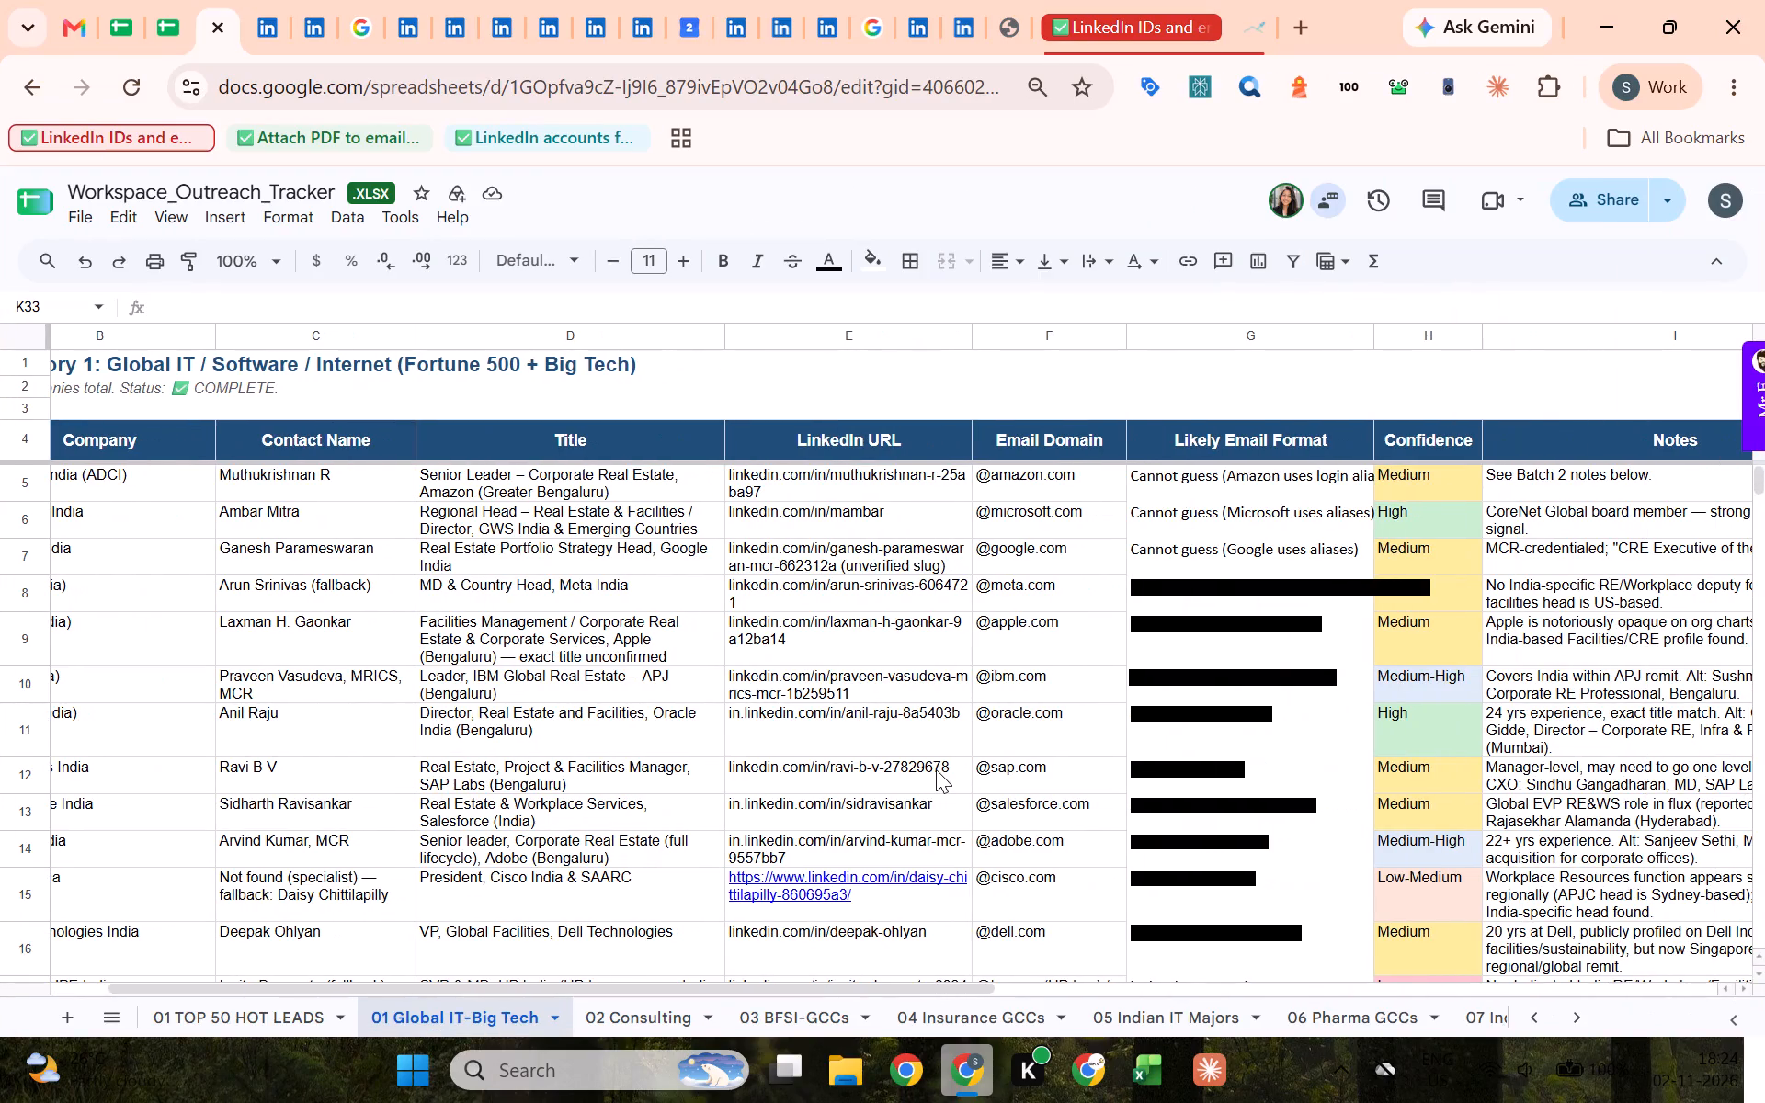